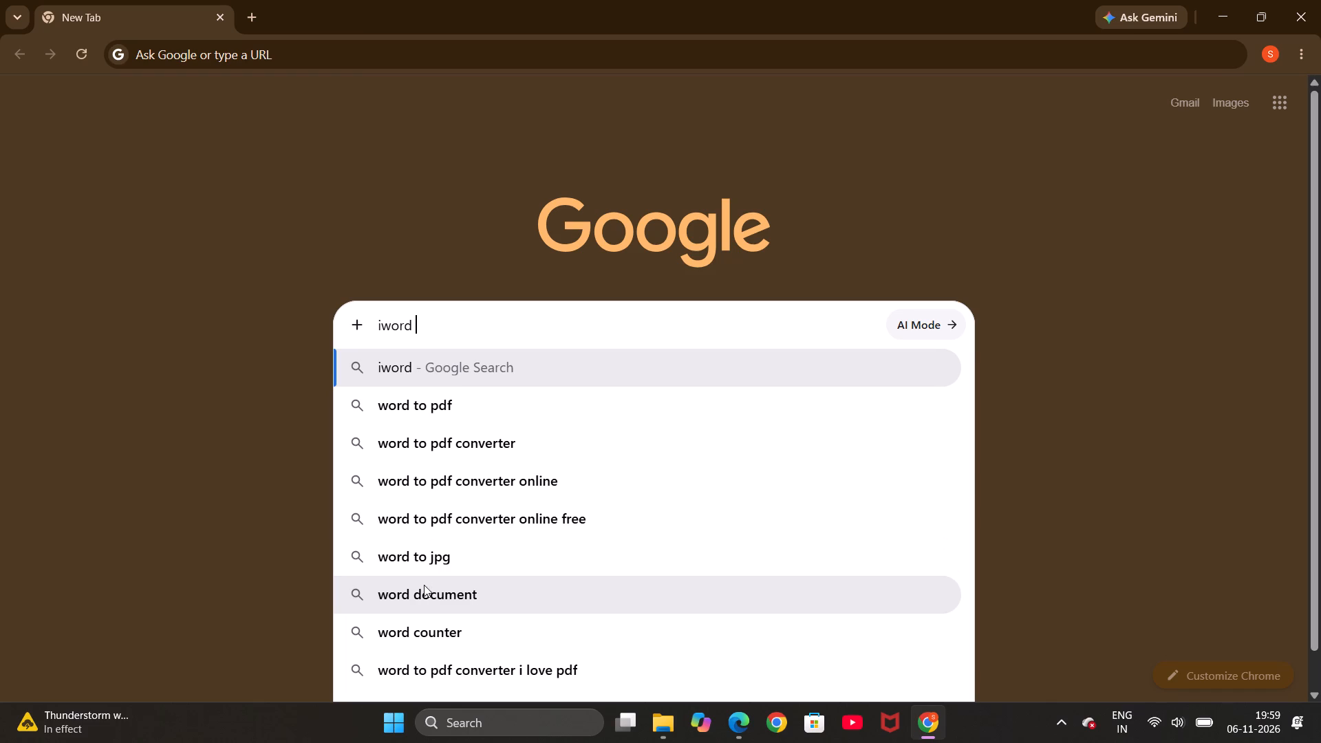
left_click(429, 596)
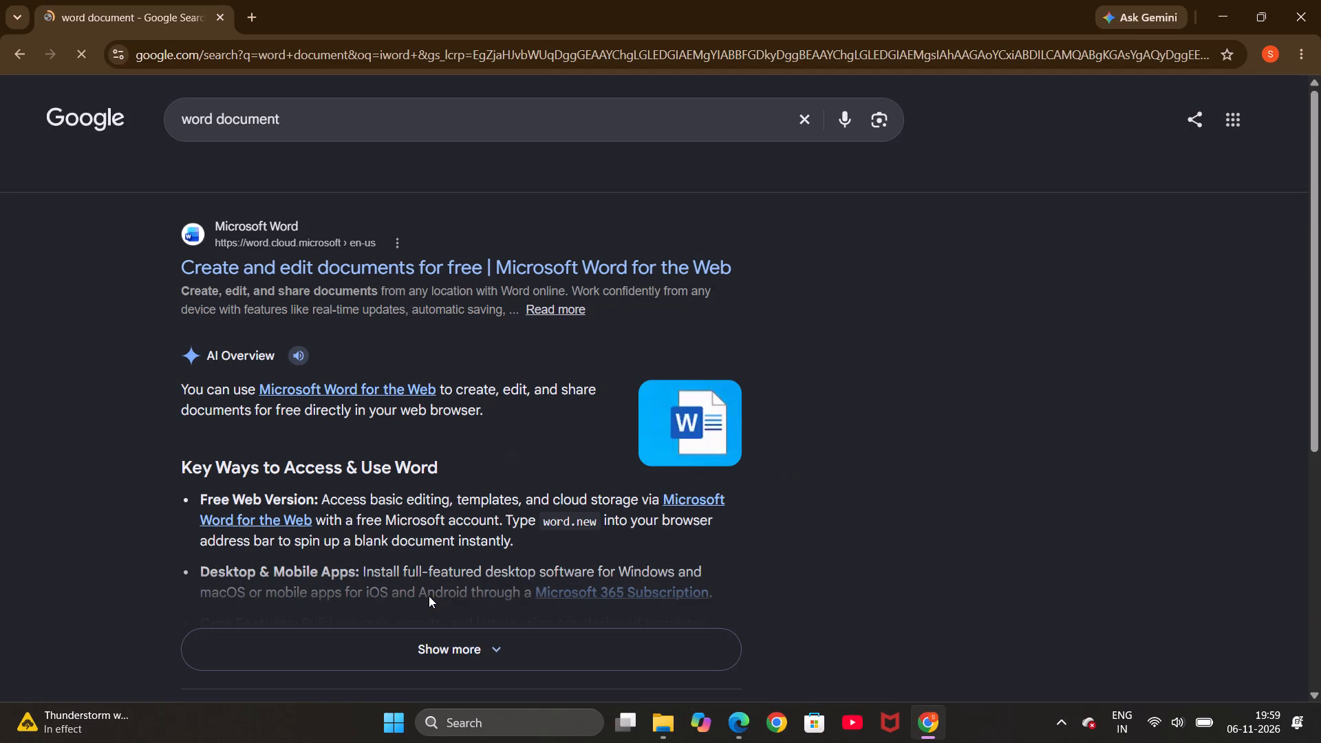
Open the search result "Create and edit documents for free | Microsoft Word for the Web".
left_click(316, 272)
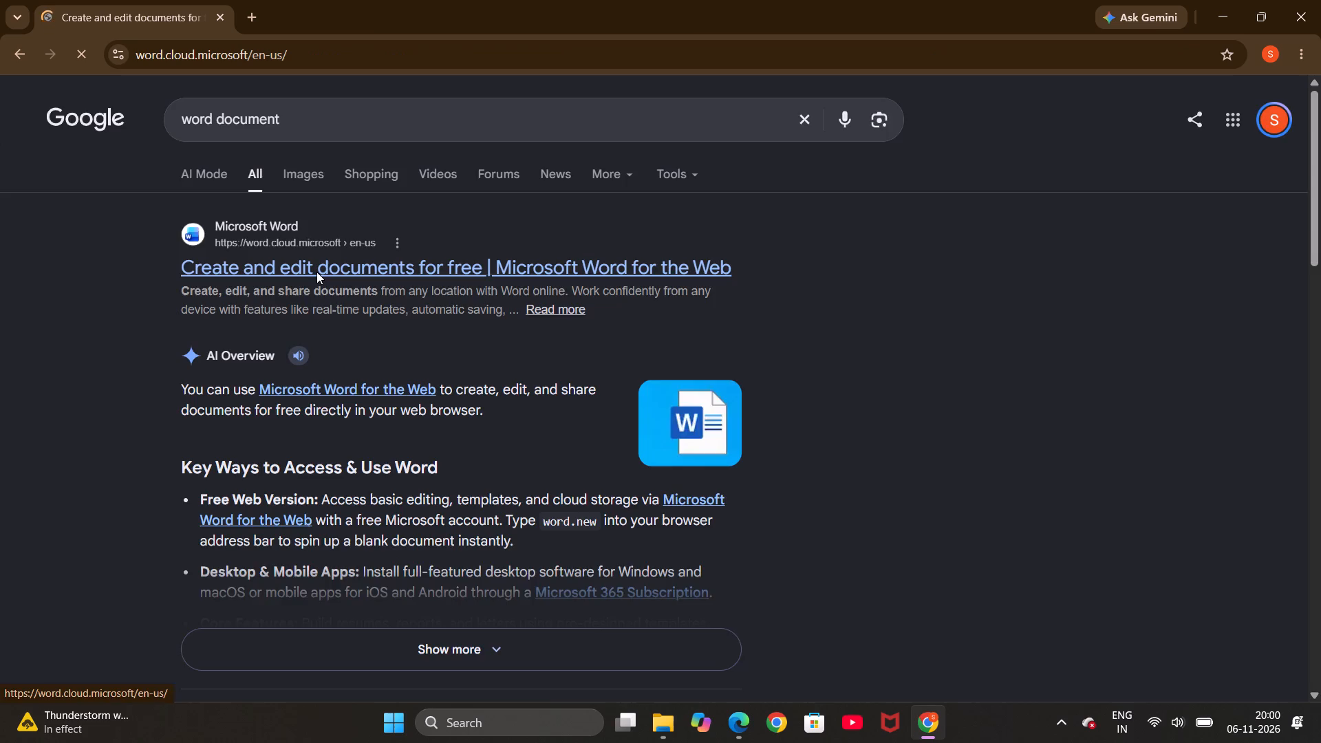
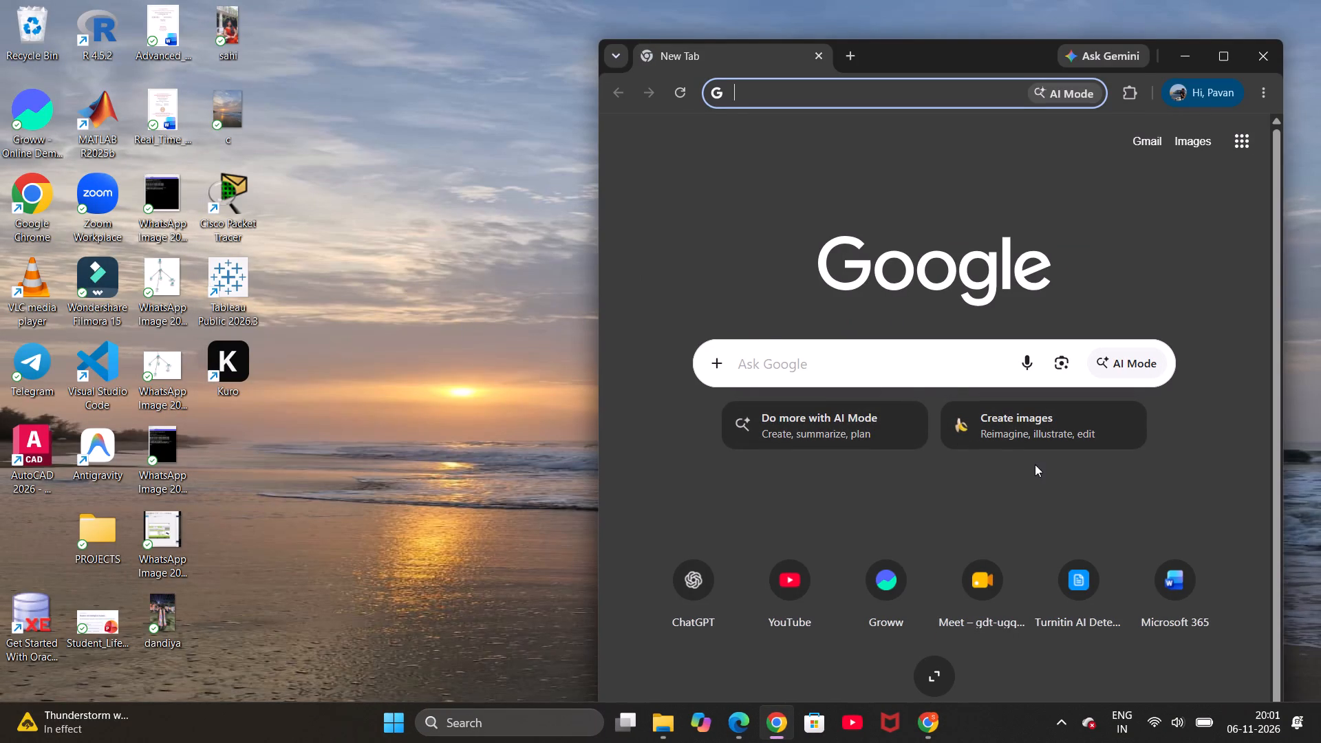
Open Word for the Web from the Microsoft 365 shortcut on the new tab page and maximize the window.
left_click(1172, 593)
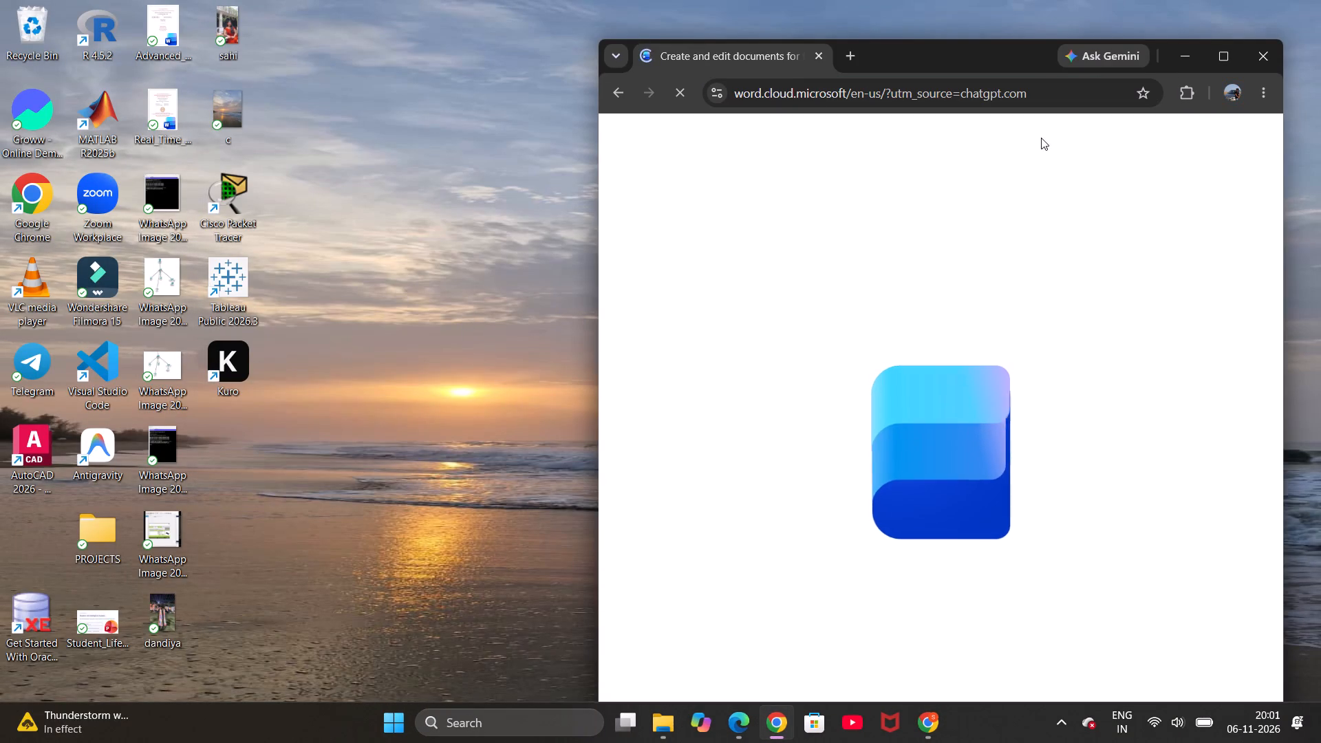
left_click(1212, 65)
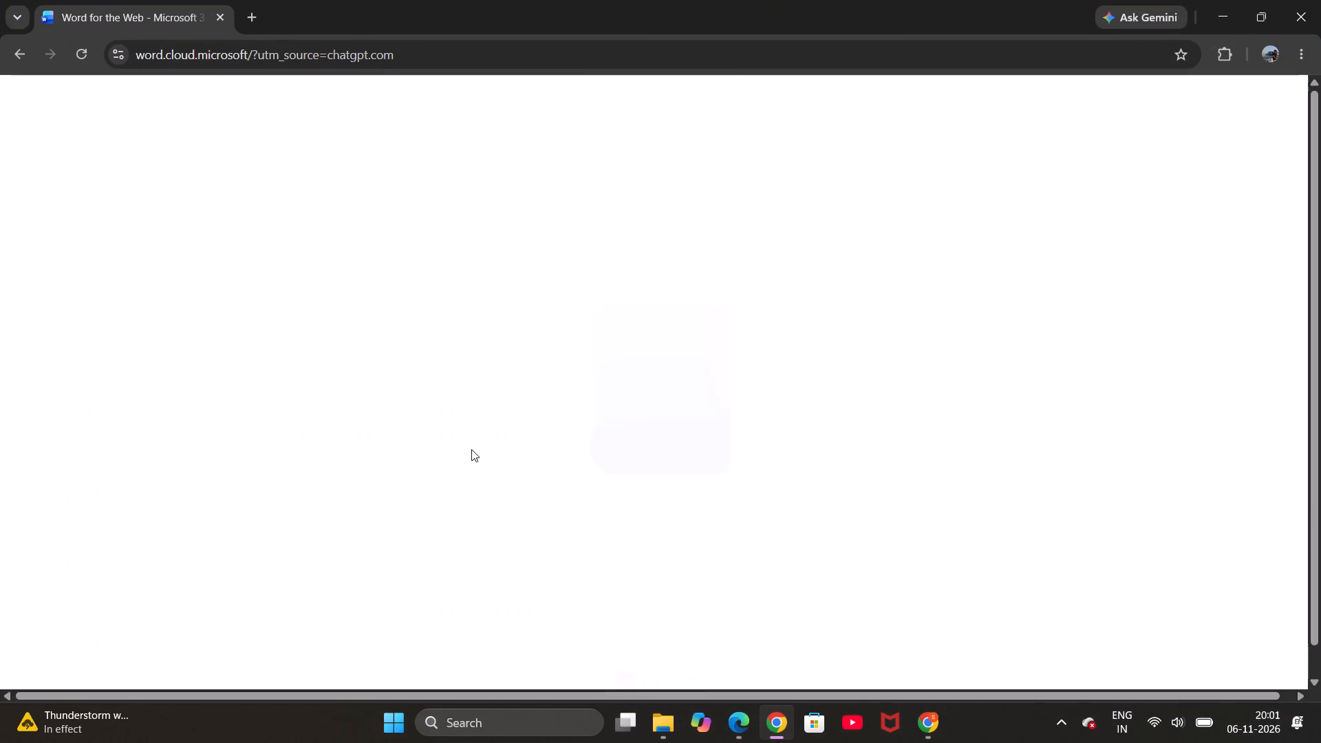
Upload the Word file Internship_document from the Documents folder to open it in Word for the Web.
left_click(341, 251)
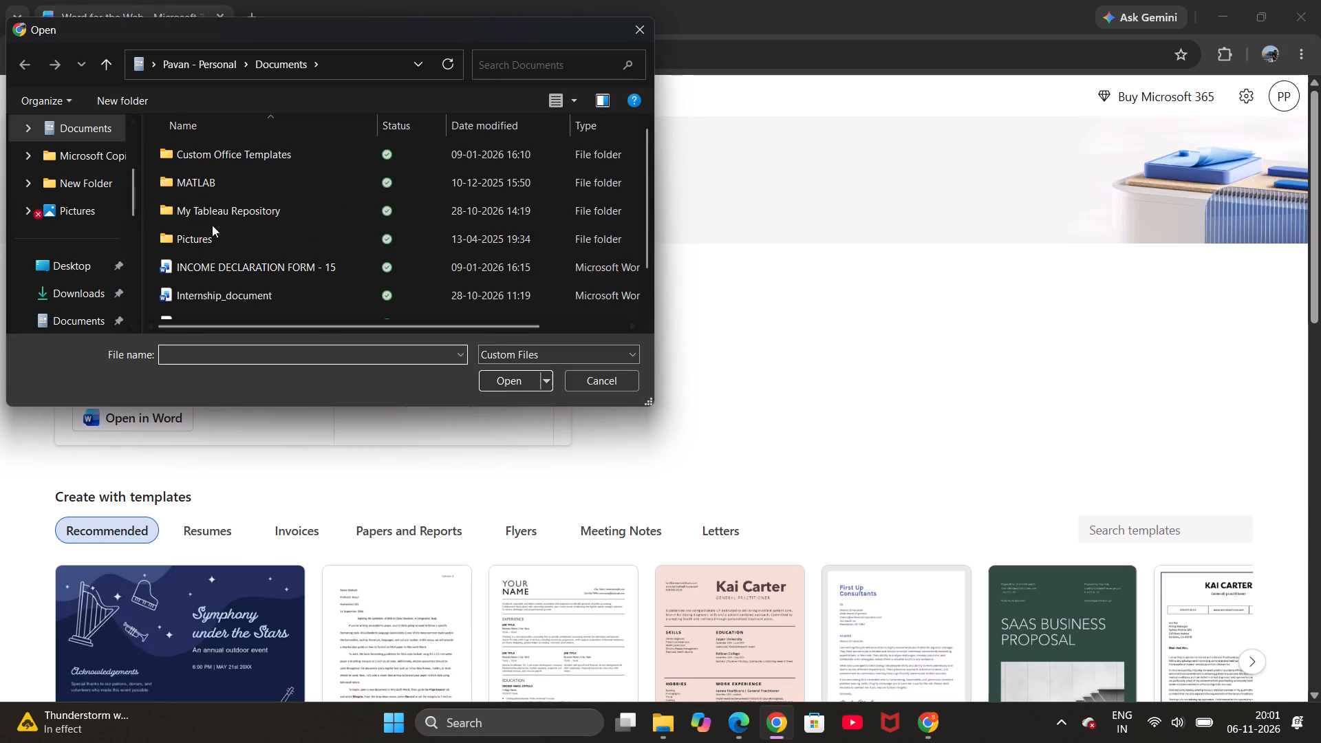
scroll(212, 225, "down", 1)
double_click(222, 248)
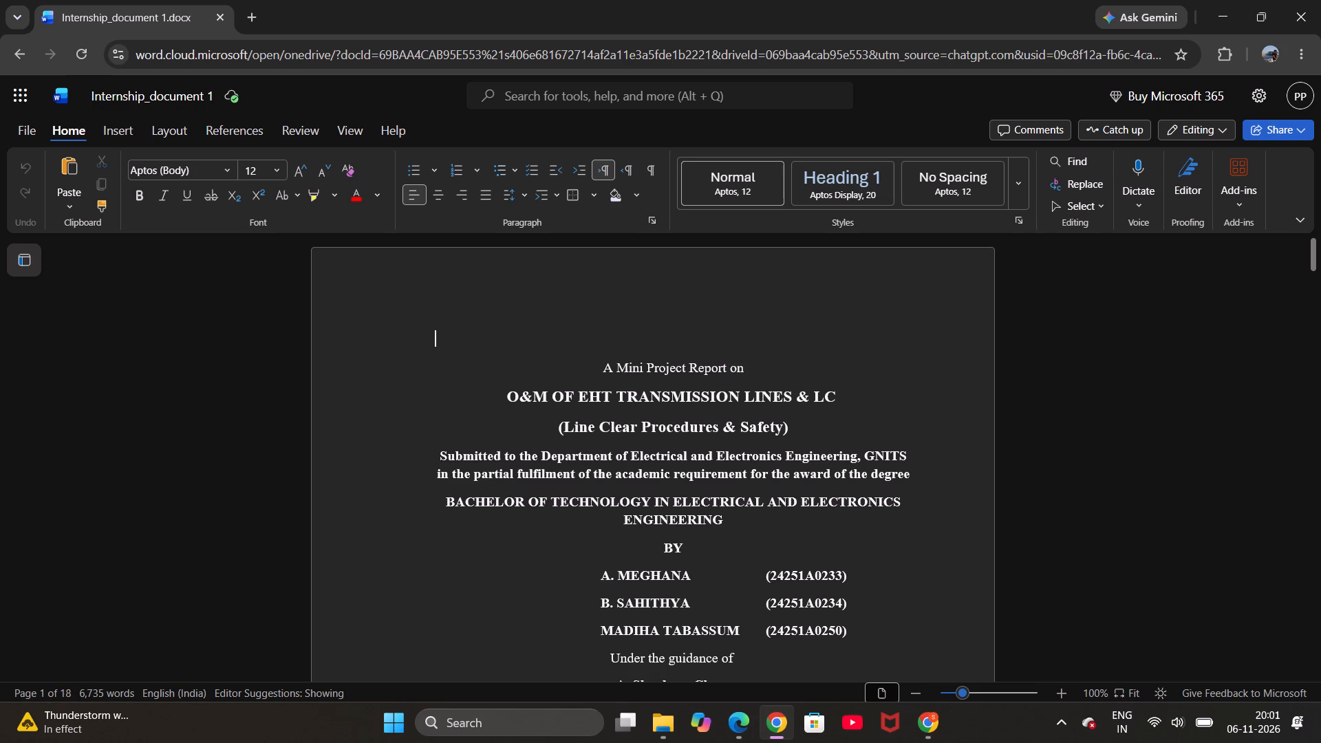
Review the title page of the mini project report, from the project title down to the department and institute details.
scroll(918, 366, "down", 1)
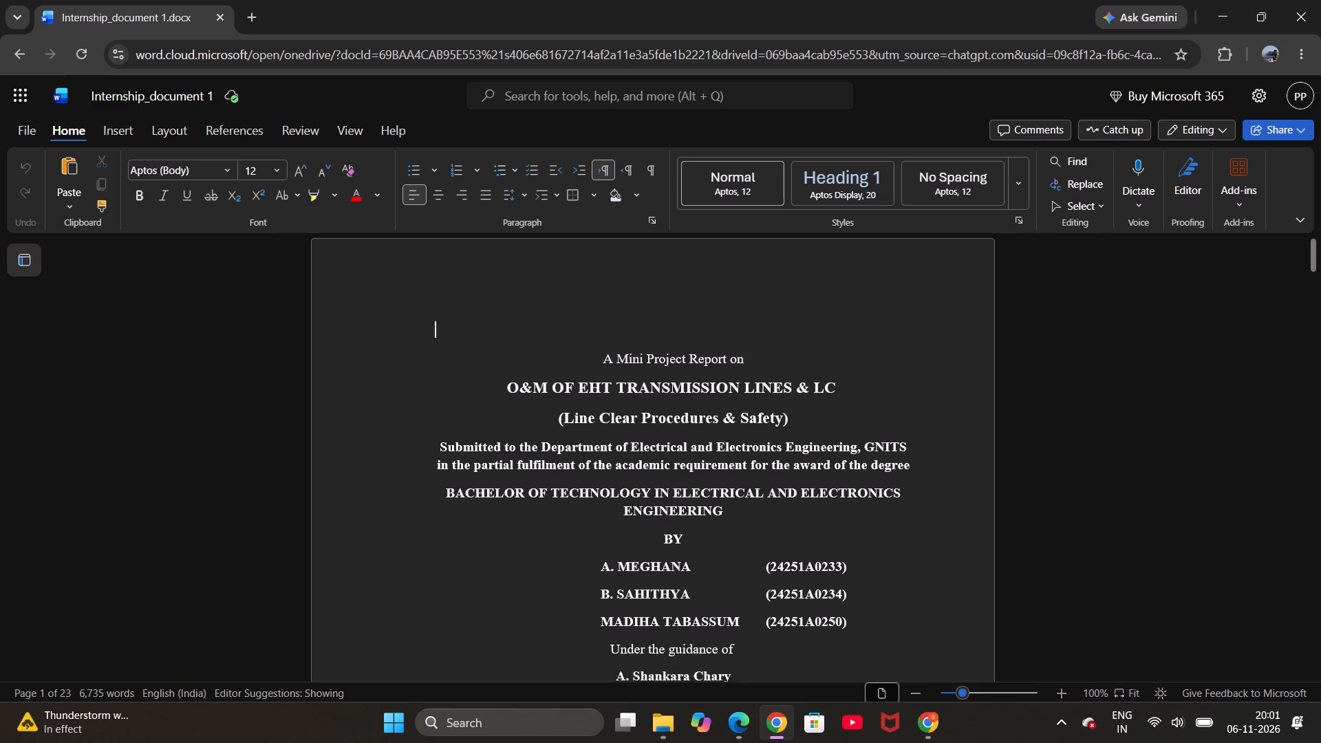
scroll(918, 366, "down", 1)
scroll(918, 366, "up", 1)
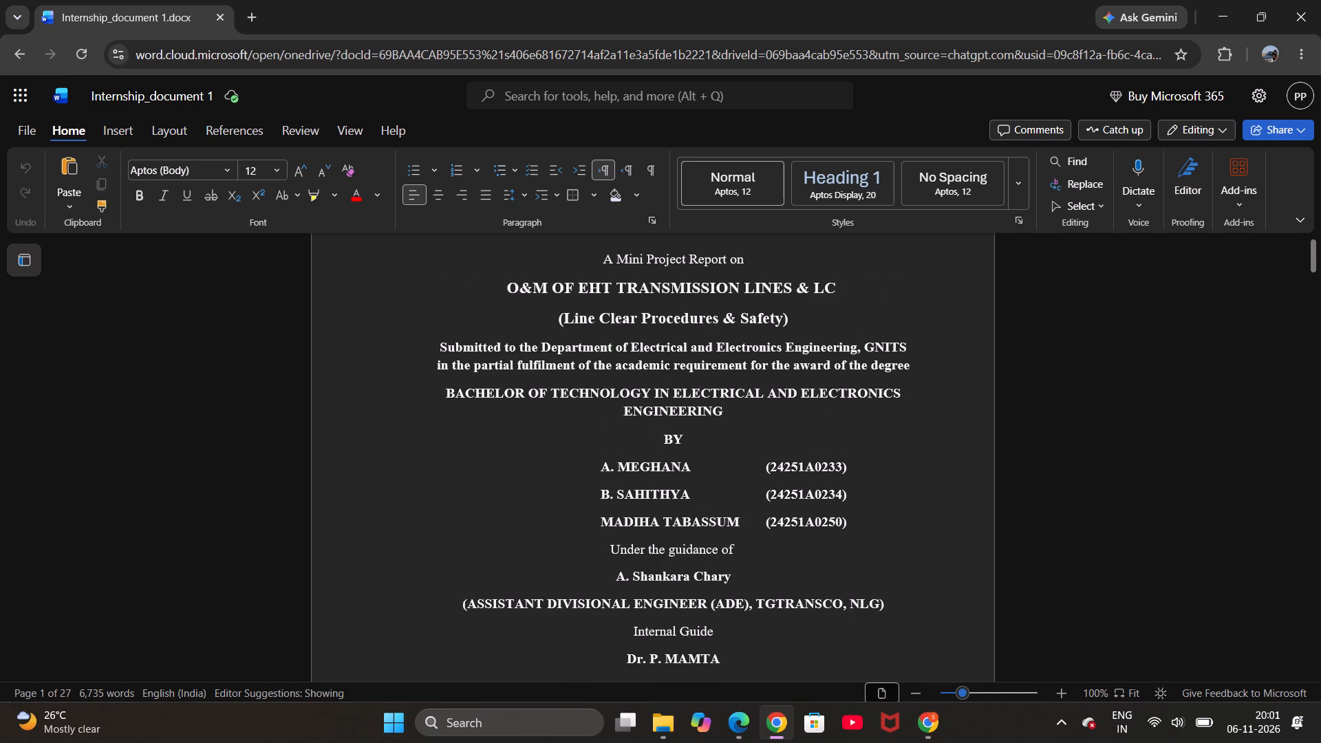
scroll(918, 366, "up", 1)
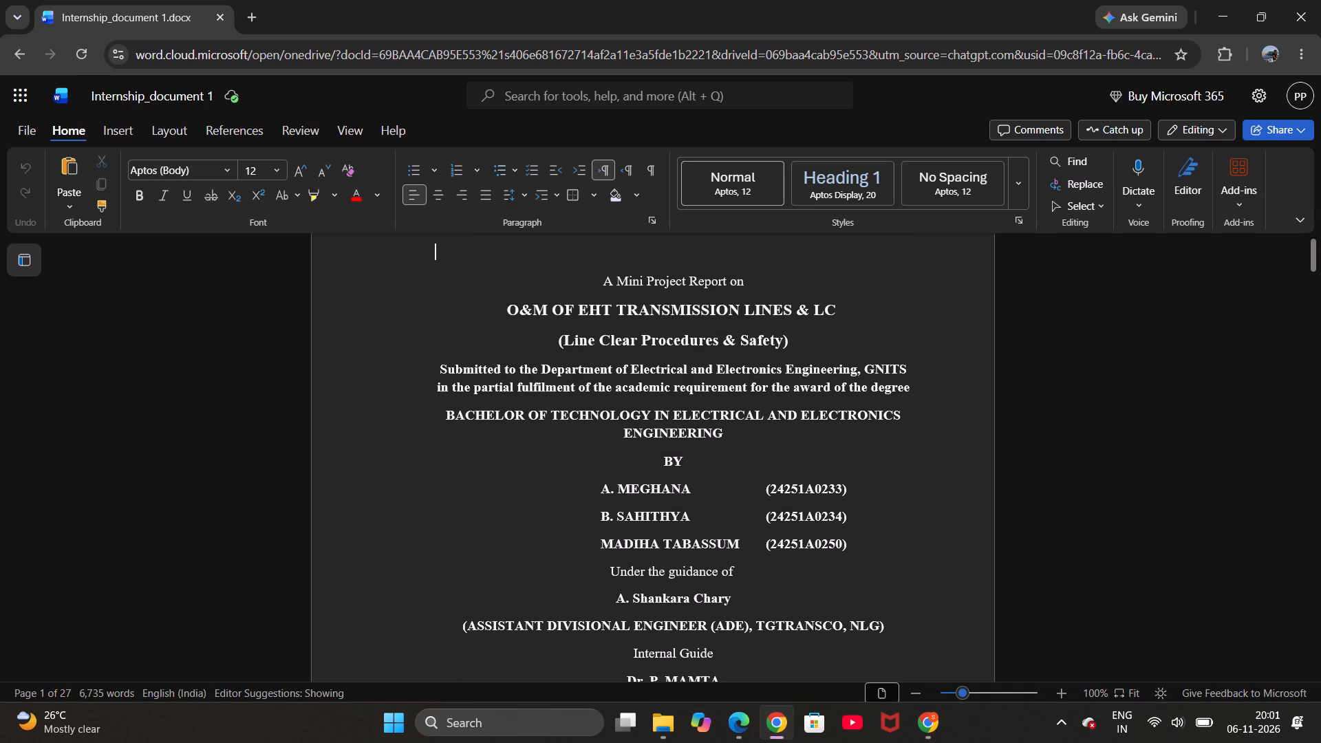
scroll(918, 366, "up", 1)
scroll(918, 366, "down", 1)
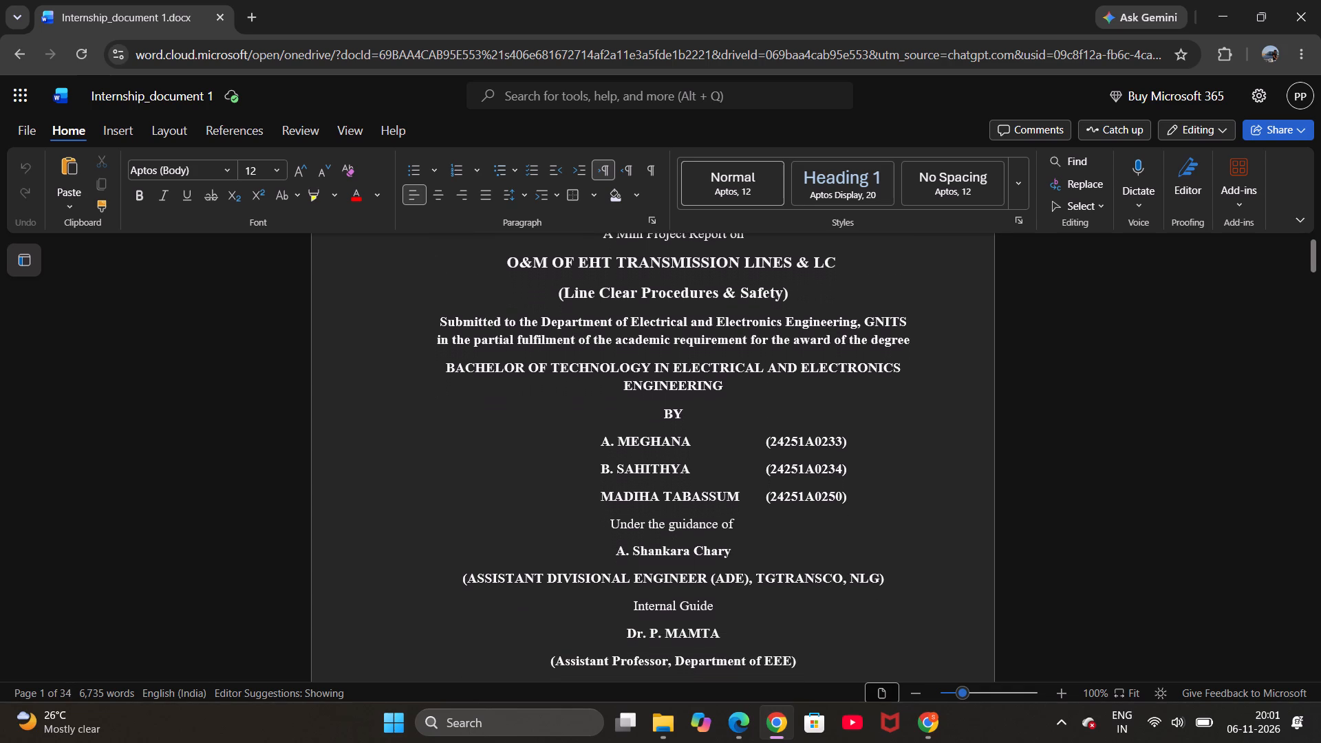
scroll(918, 366, "down", 2)
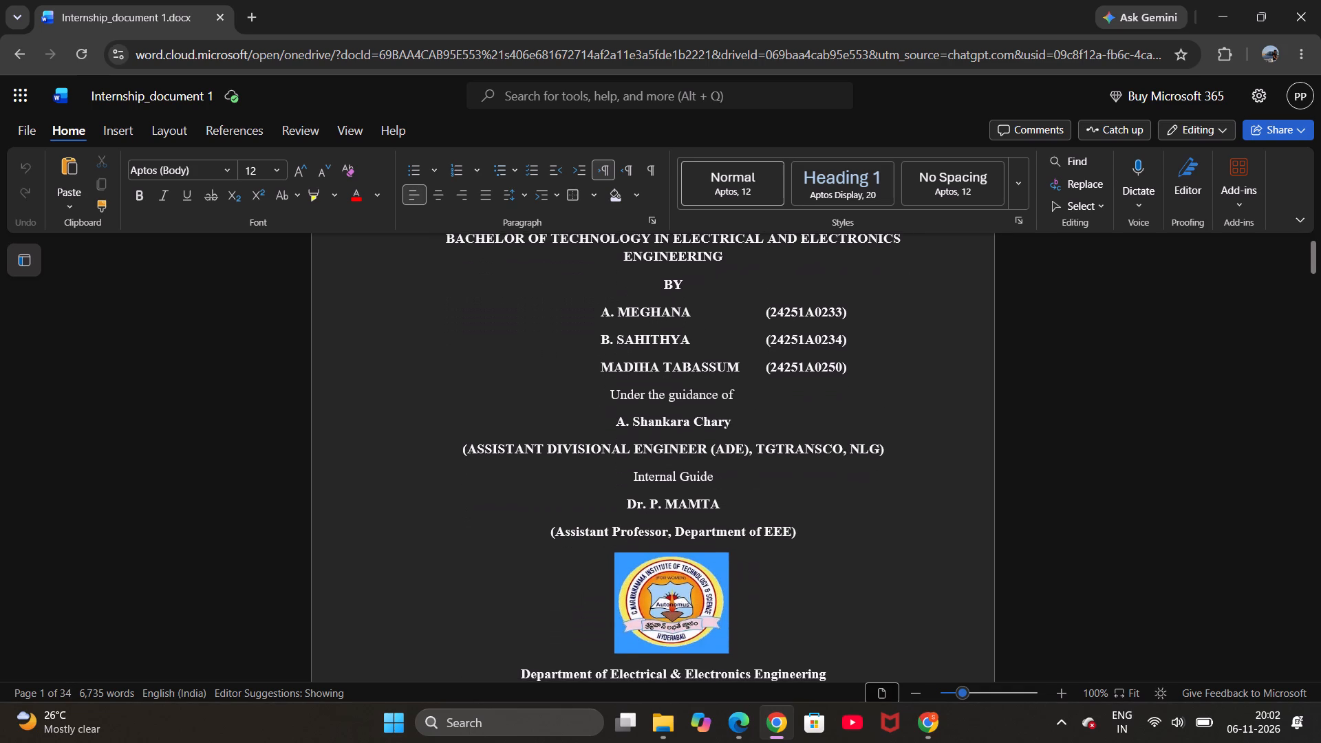
scroll(791, 433, "up", 3)
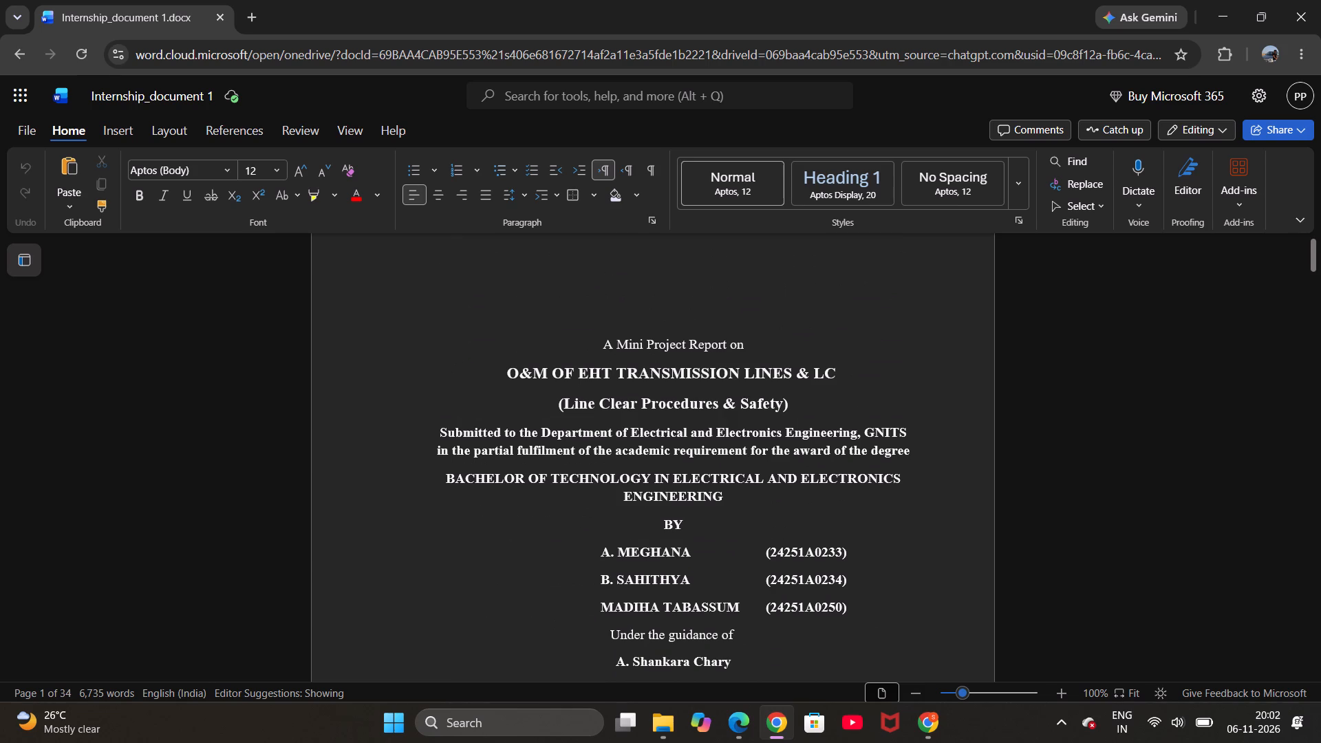
scroll(841, 349, "down", 7)
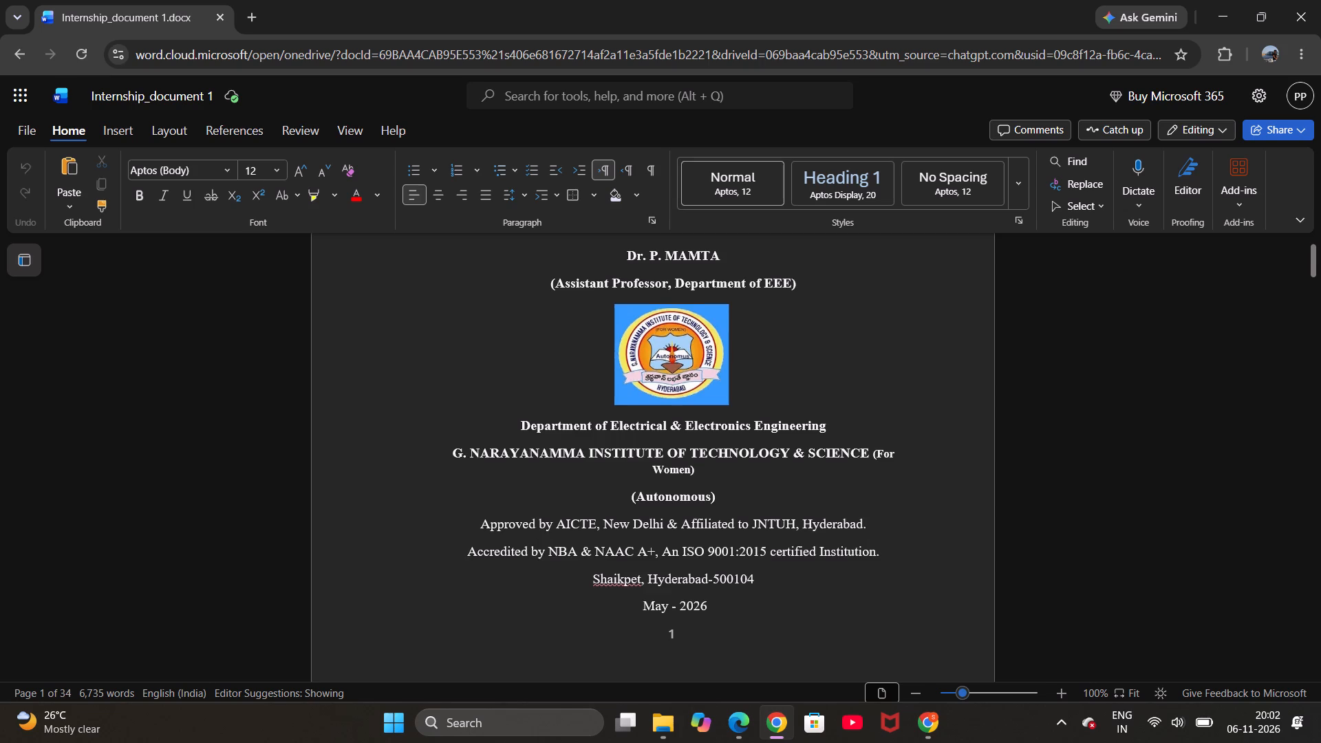
Examine the CERTIFICATE page of the report, including the guide, head of department and external examiner entries.
scroll(841, 349, "down", 9)
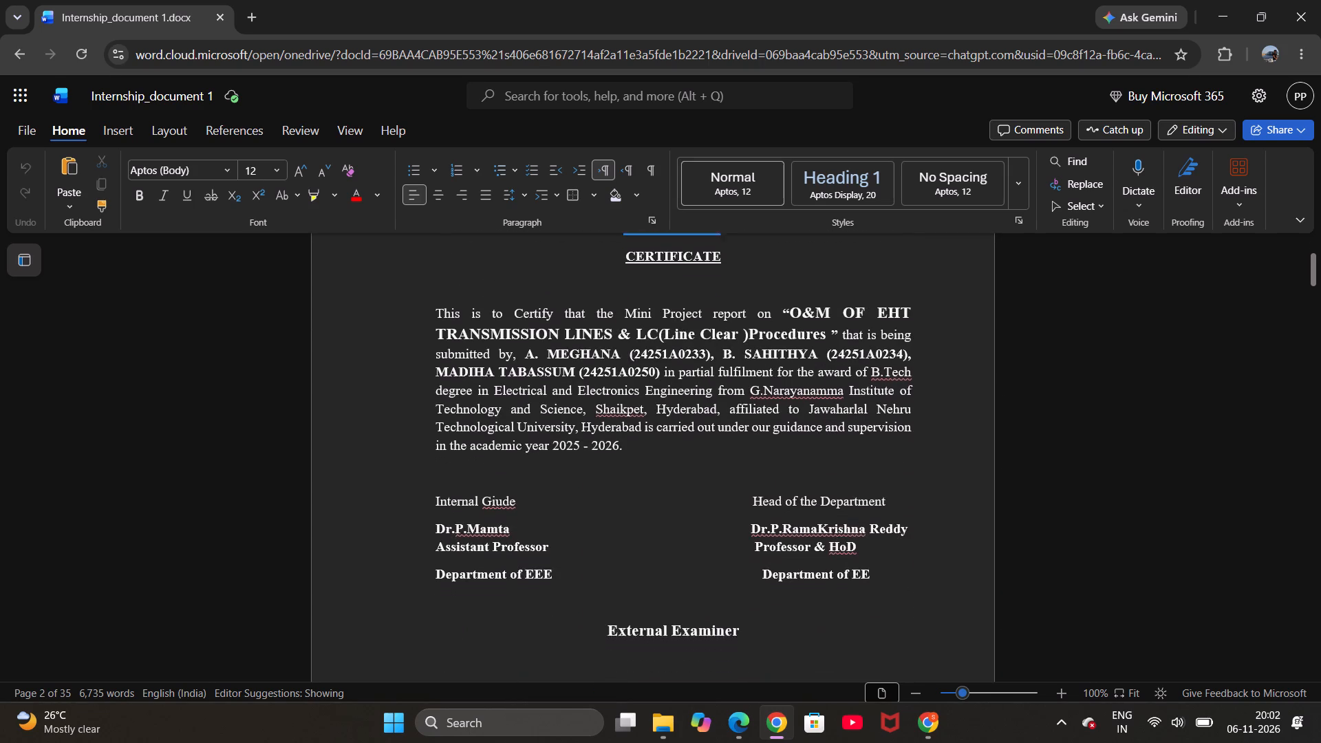
scroll(841, 349, "down", 1)
left_click(762, 308)
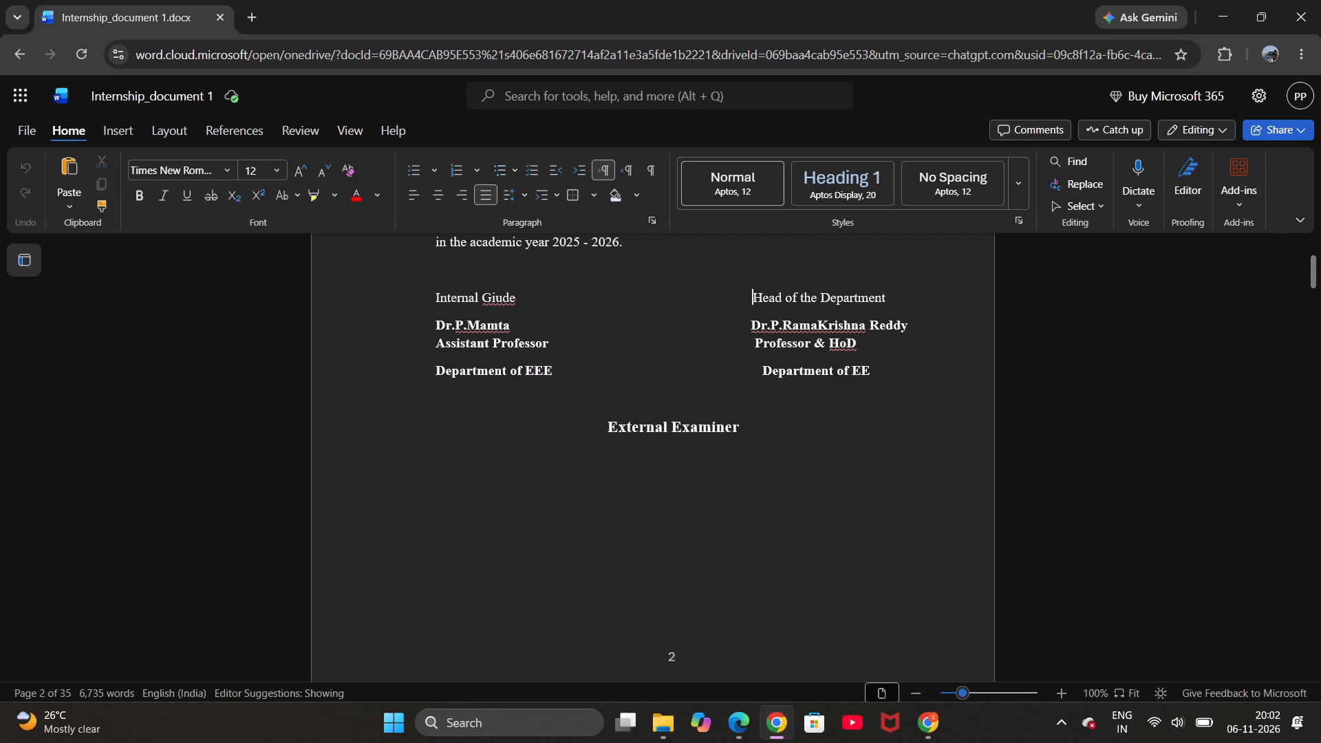
scroll(696, 344, "down", 2)
left_click(696, 344)
scroll(696, 344, "down", 1)
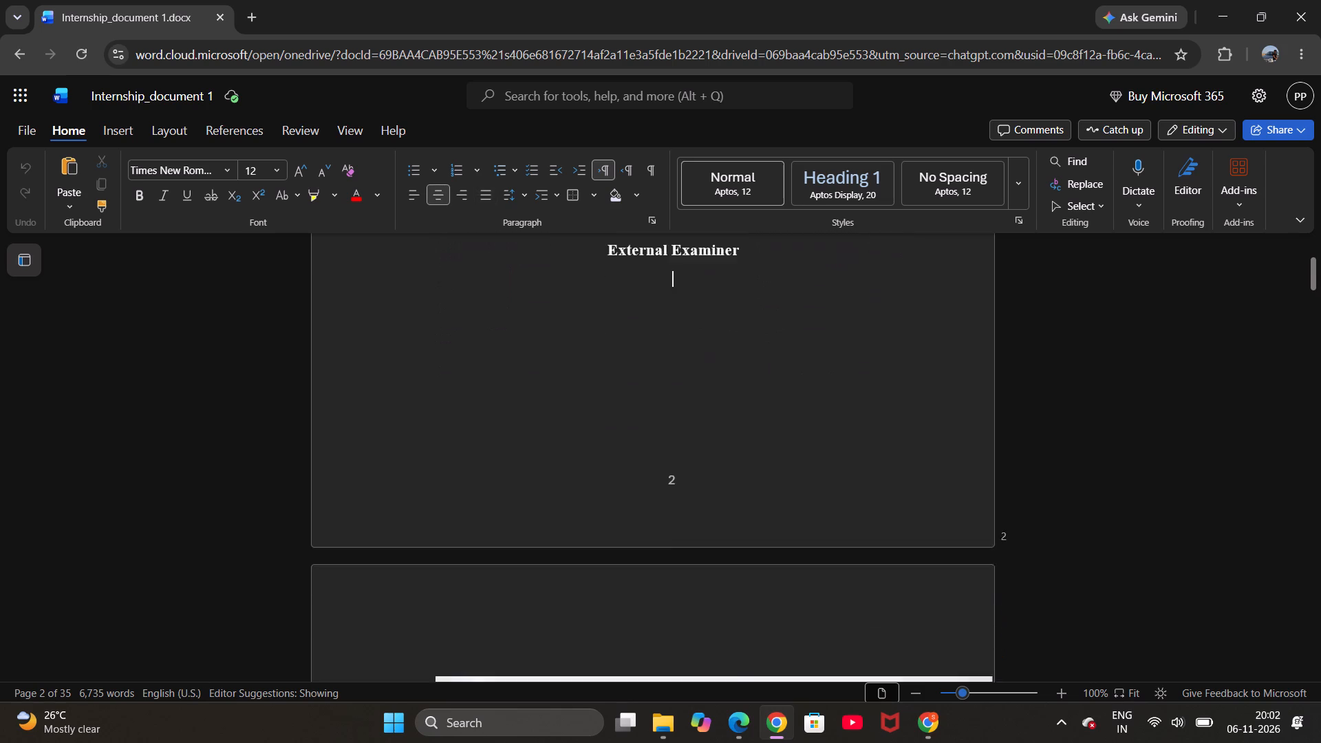
Inspect the TG TRANSCO internship participation certificate picture on page 3, selecting the picture.
scroll(696, 344, "down", 5)
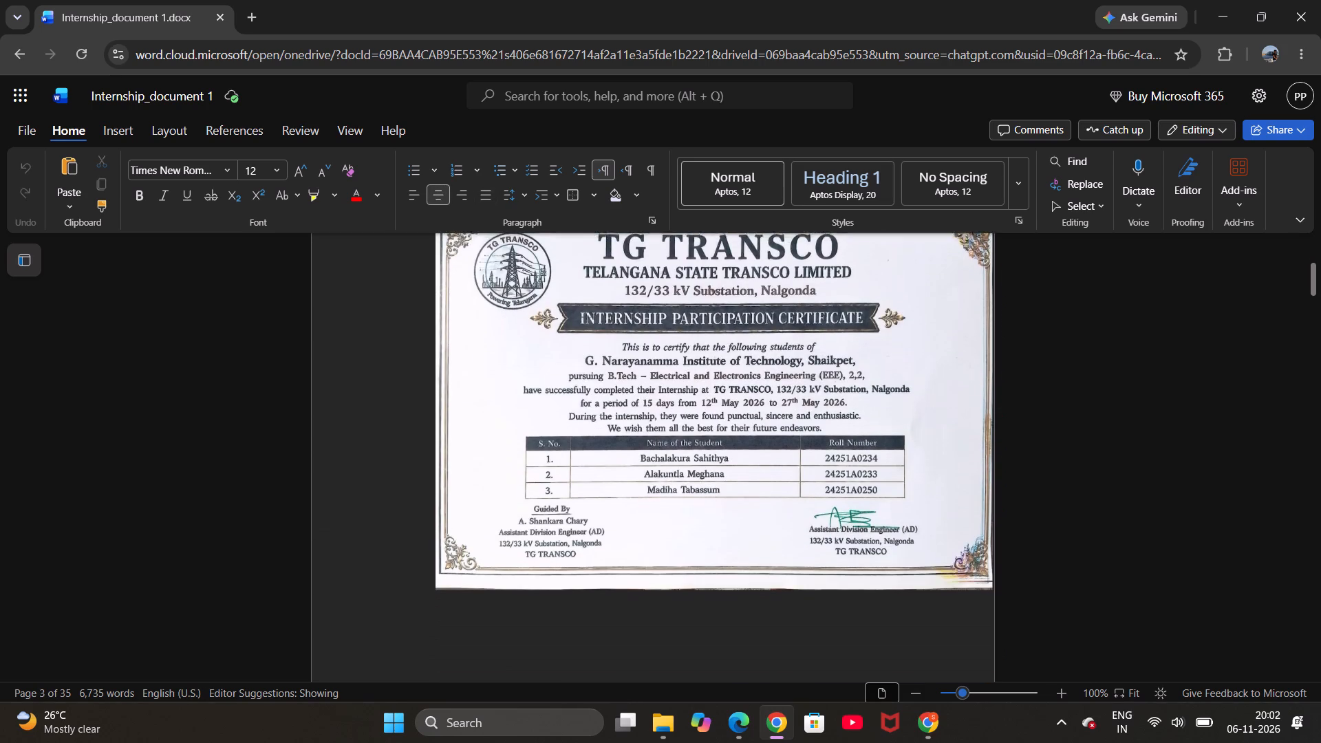
scroll(696, 344, "left", 1)
scroll(665, 450, "up", 1)
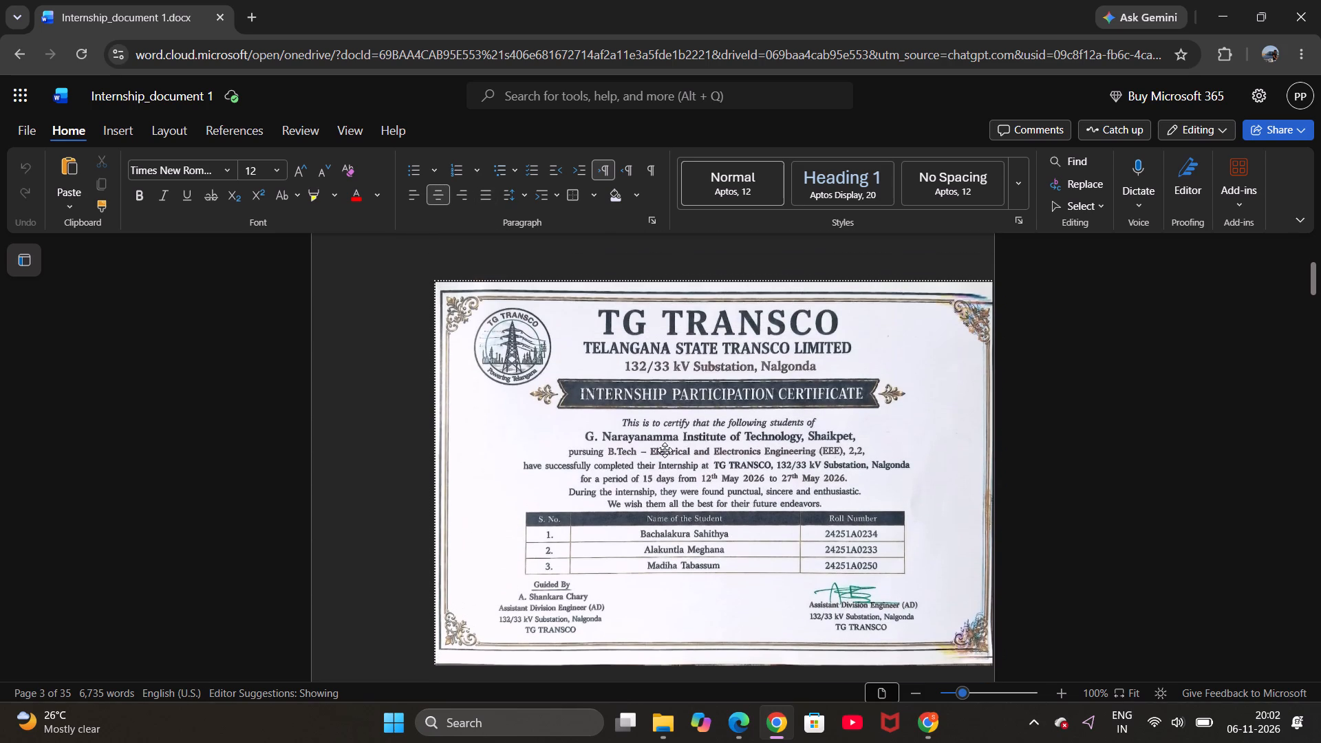
scroll(665, 450, "up", 1)
left_click(495, 573)
scroll(495, 573, "left", 1)
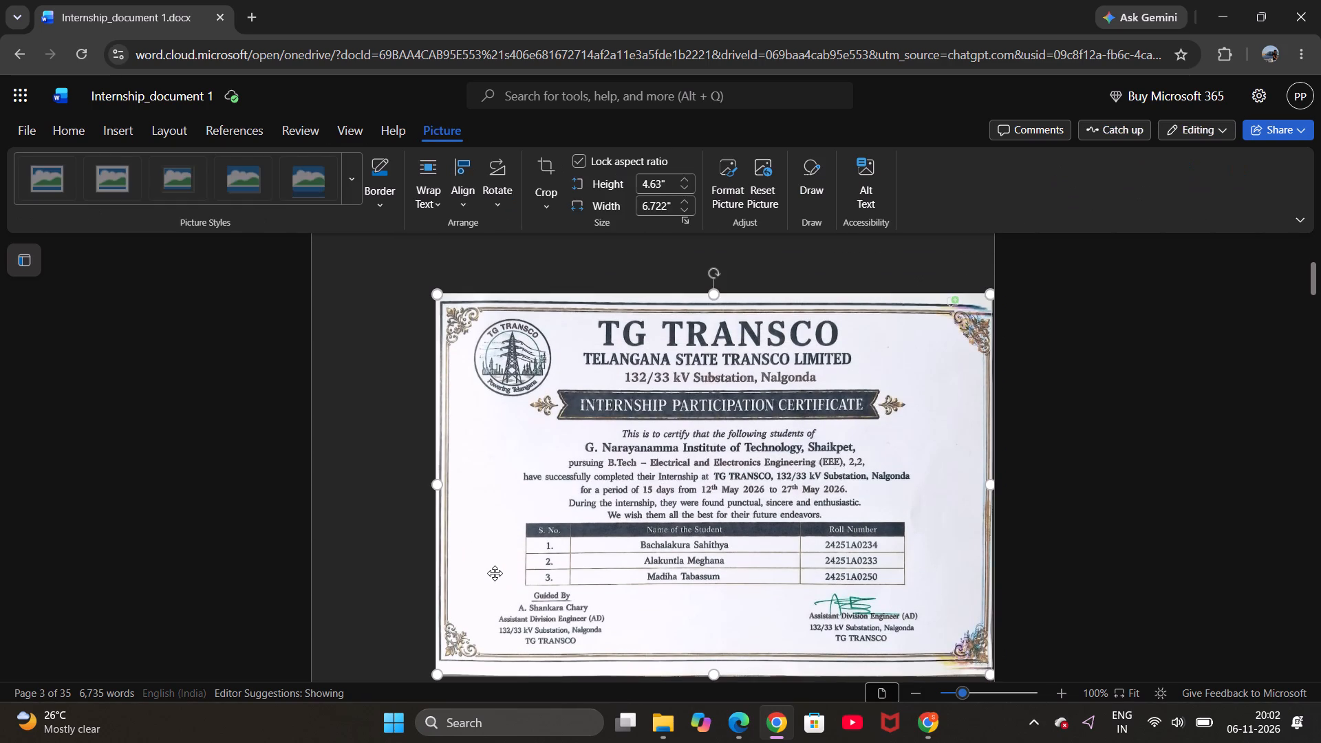
scroll(495, 573, "left", 1)
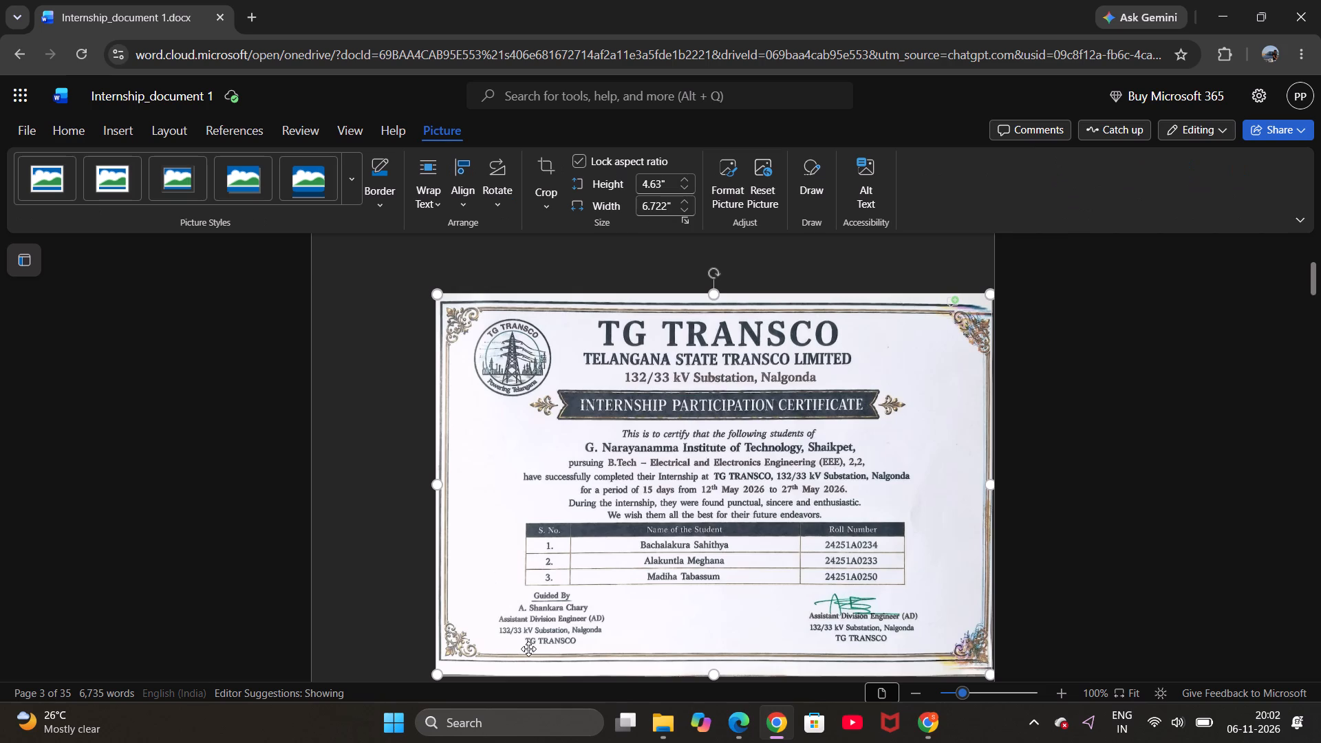
Leave the internship document and go back to the Word home page.
left_click(21, 54)
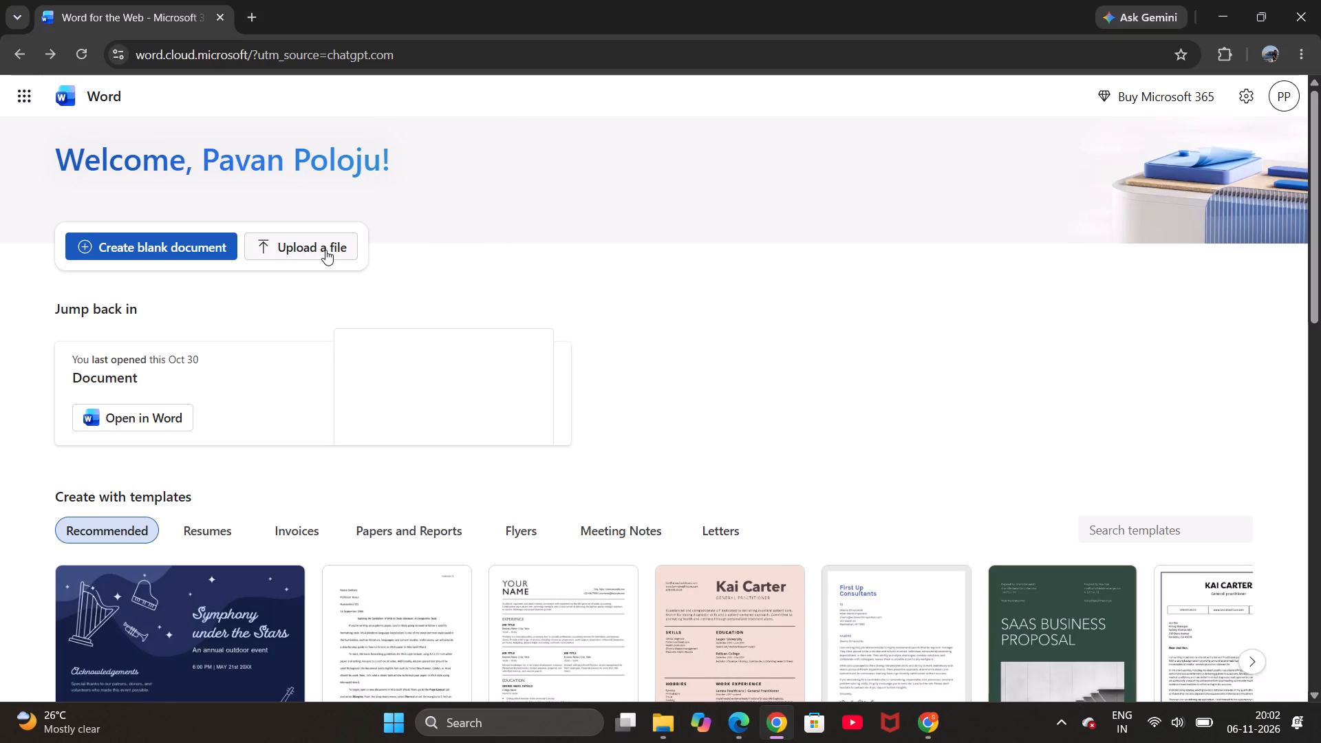
Switch to File Explorer and open the Downloads folder.
left_click(666, 718)
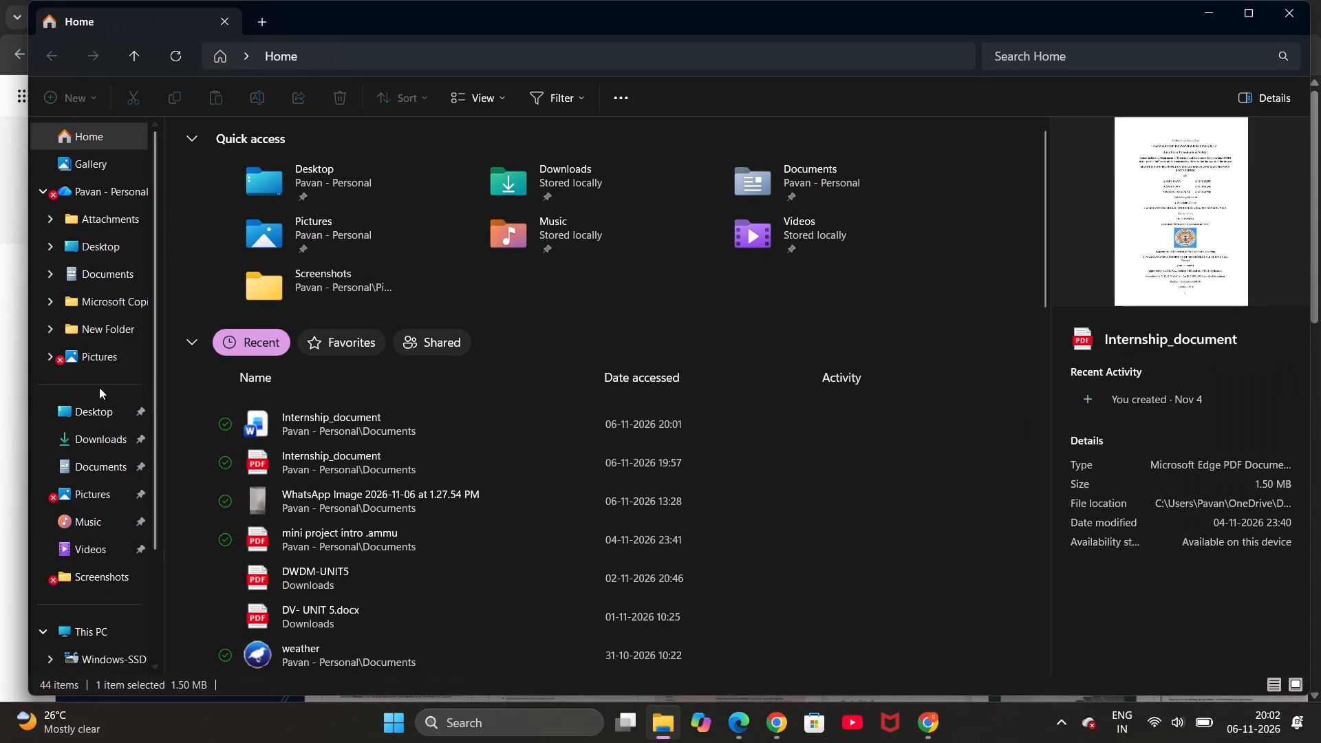
left_click(129, 435)
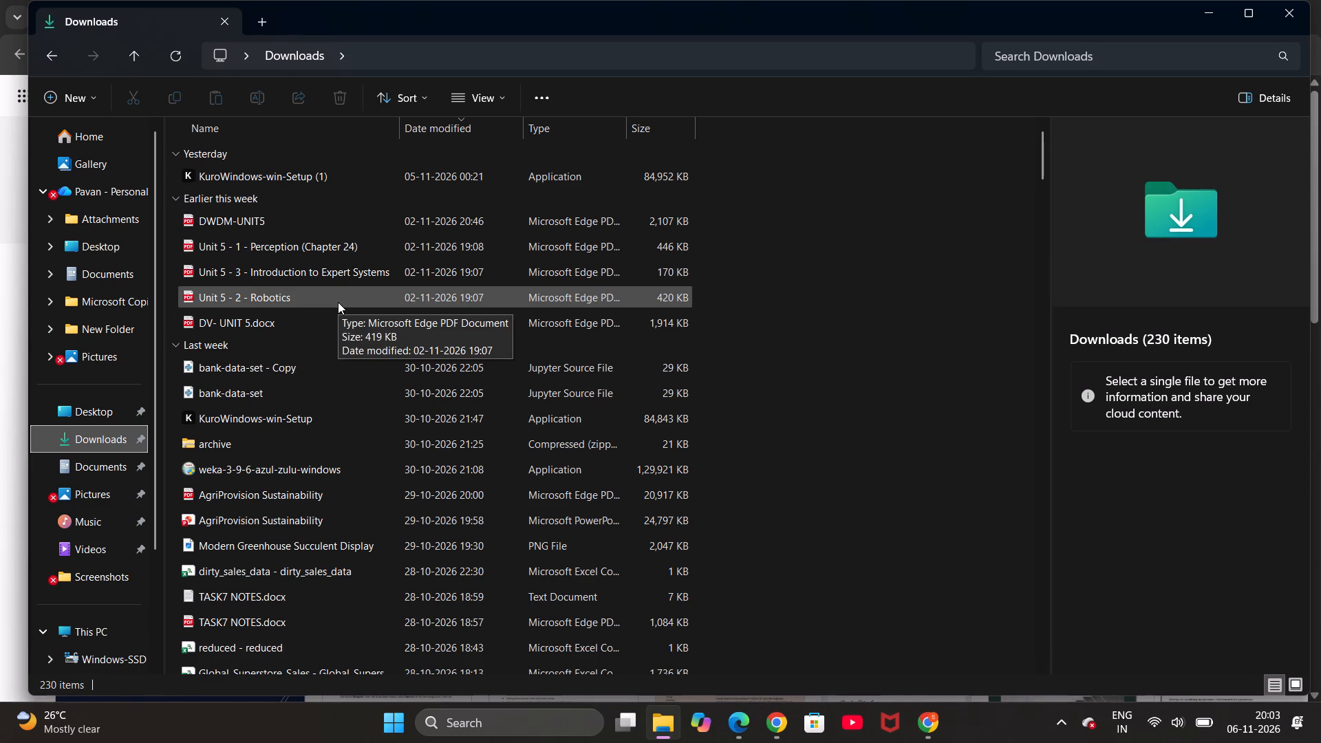
Open the PDF "Internship_document111 - Copy (1) (1)" from Downloads to check it, and close it, returning to Internship_document.pdf.
scroll(338, 302, "up", 4)
scroll(338, 302, "down", 2)
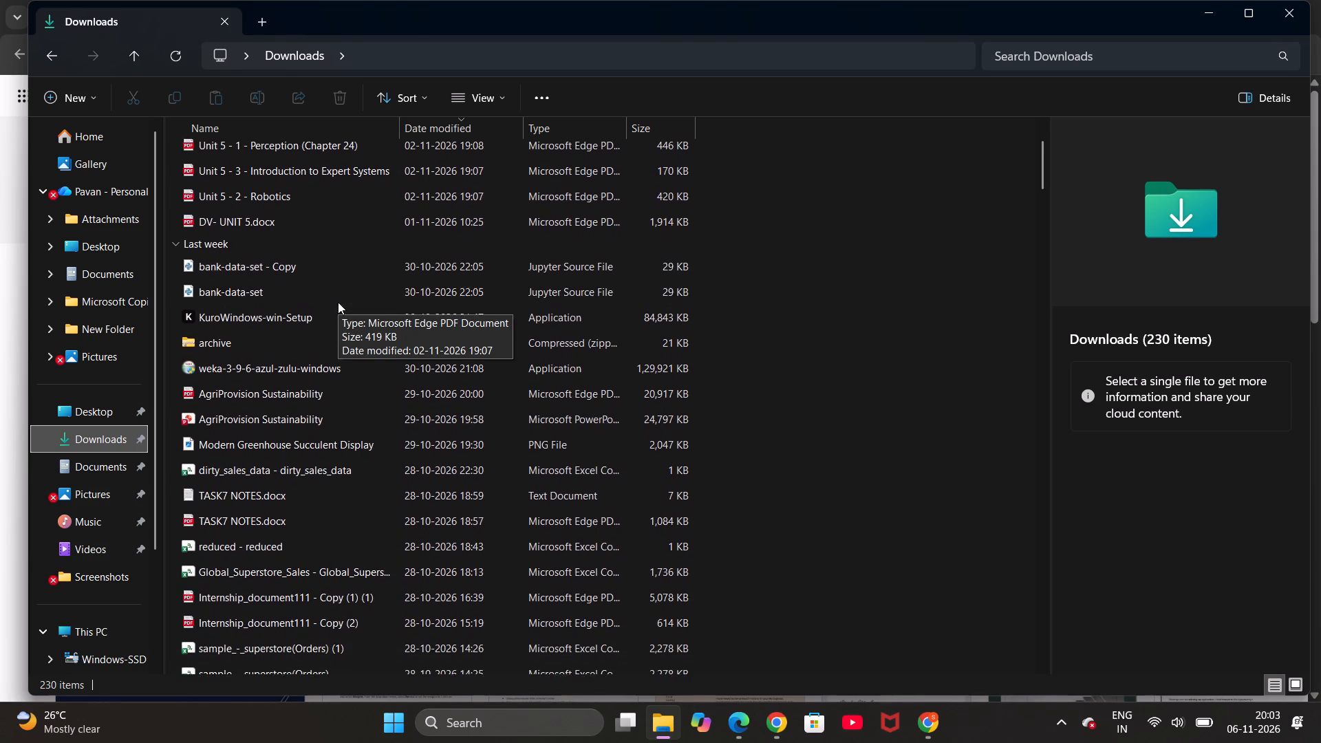
scroll(338, 302, "down", 2)
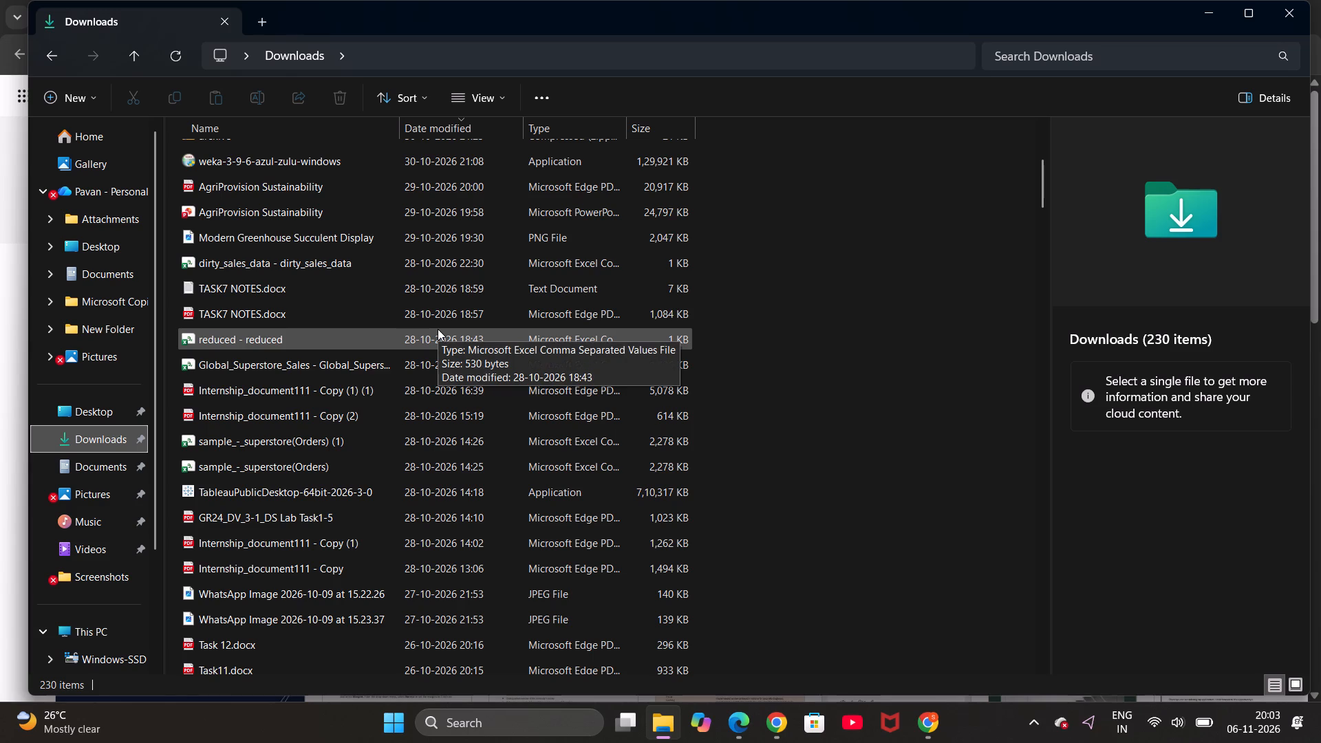
scroll(438, 329, "down", 1)
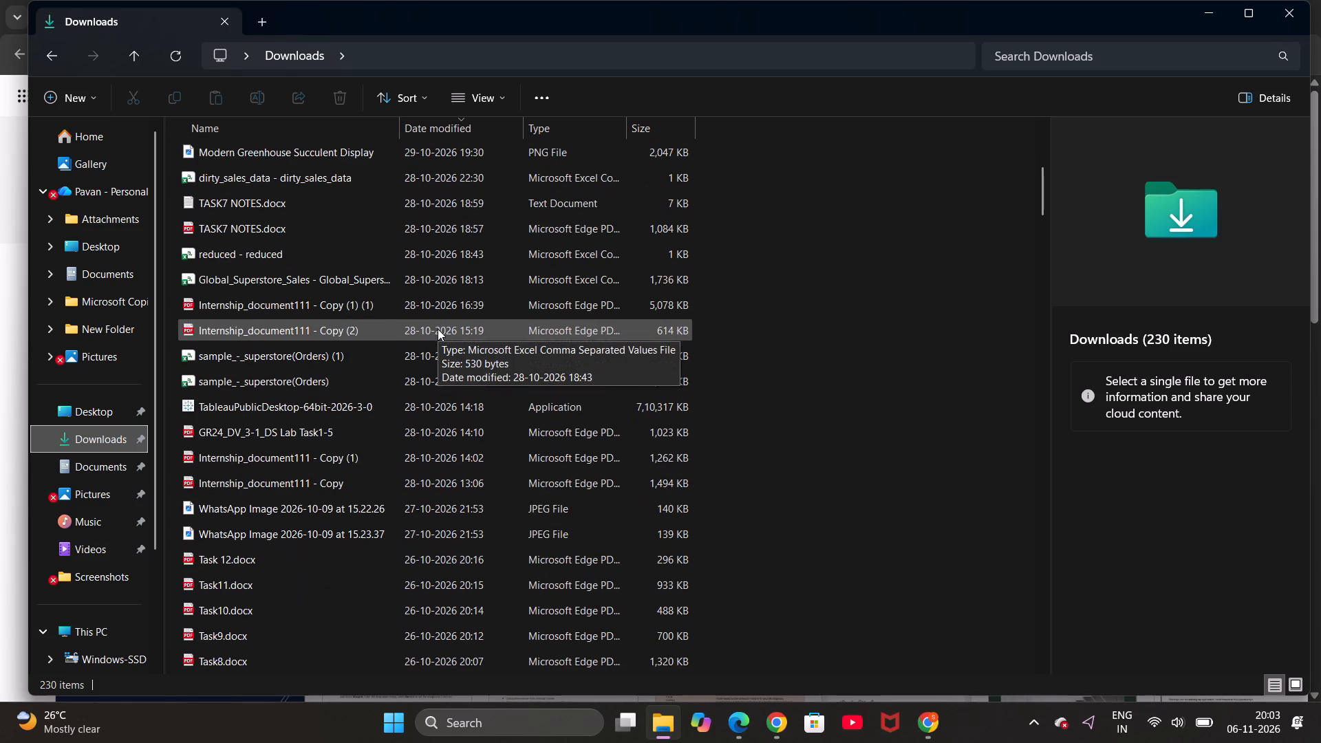
scroll(438, 329, "down", 1)
double_click(316, 299)
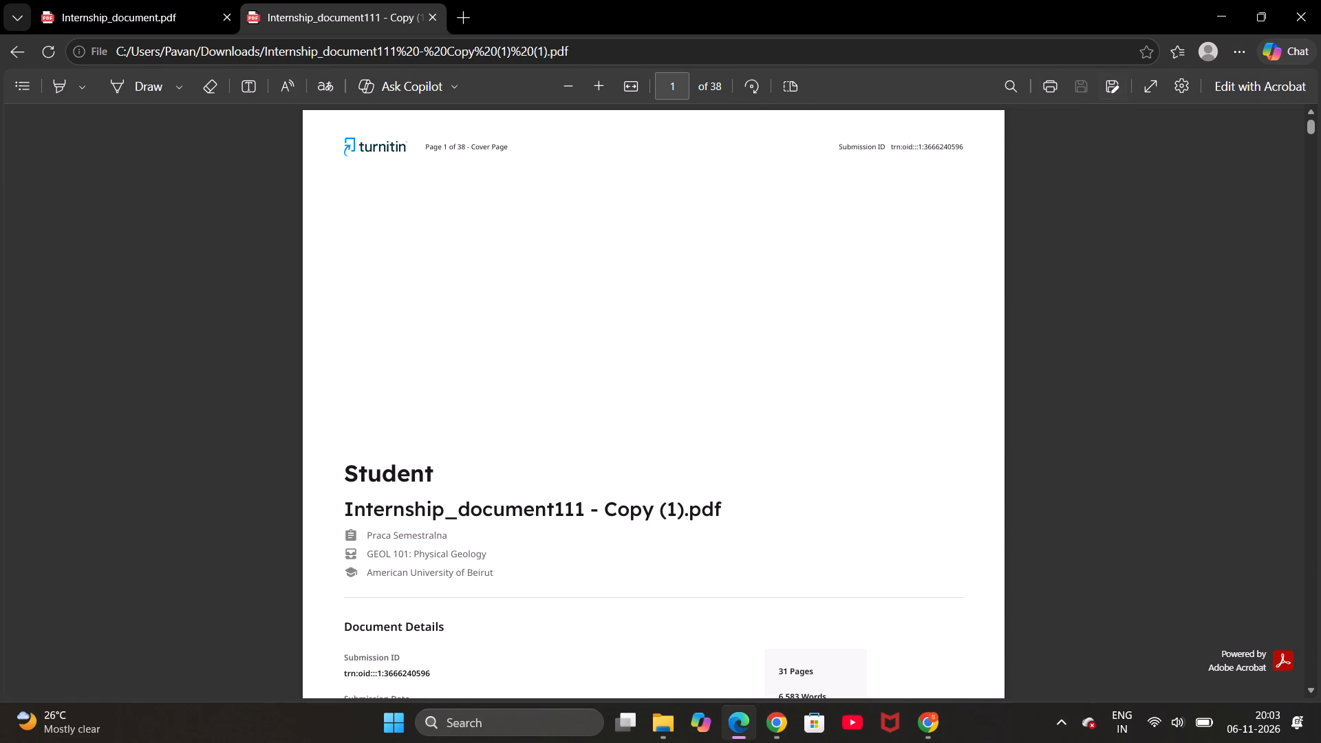
left_click(433, 19)
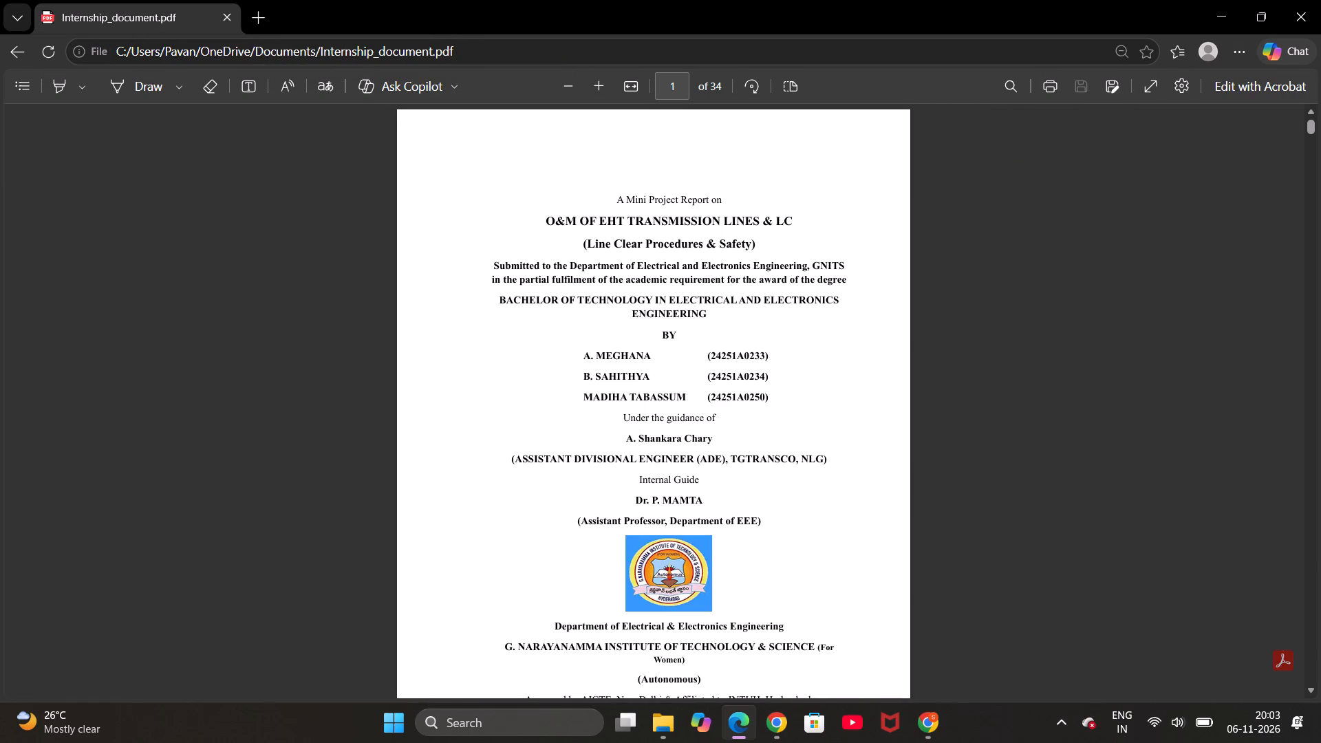
left_click(179, 23)
Switch back to File Explorer and look through the Downloads folder for other versions of the internship document.
left_click(669, 735)
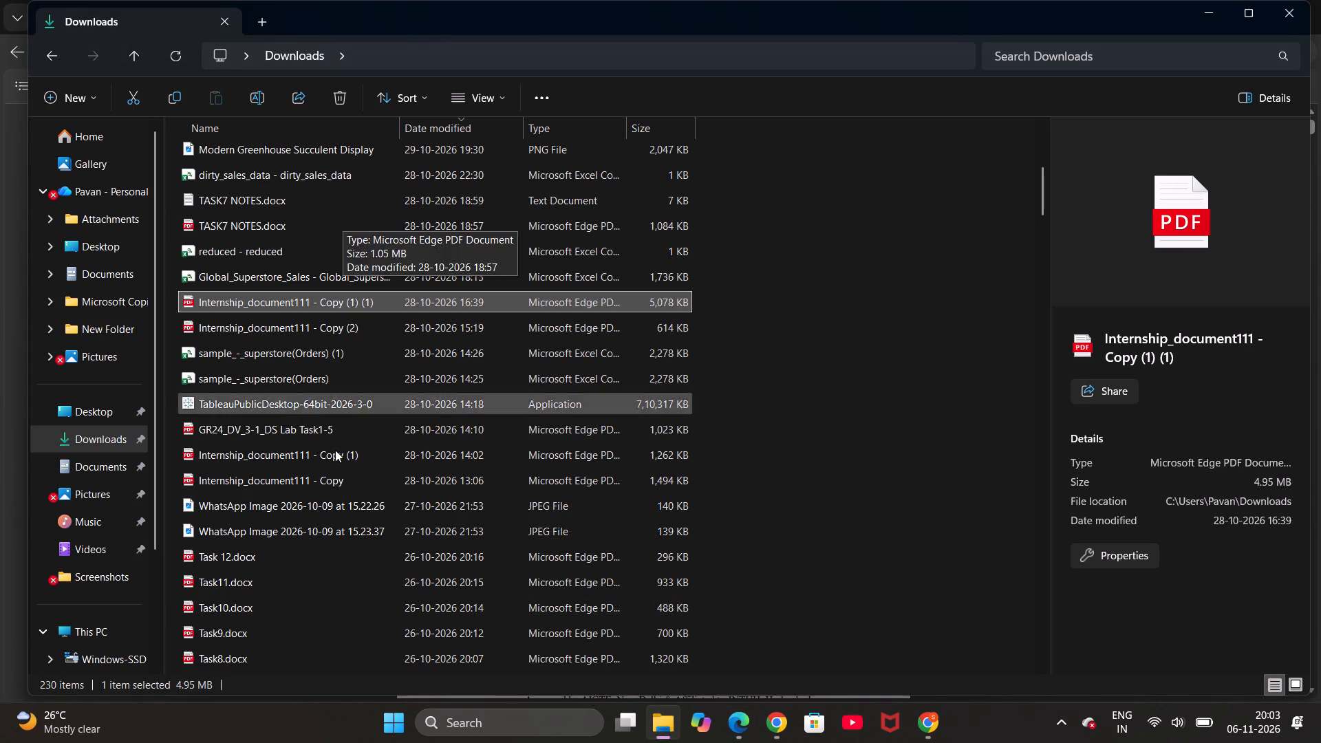
scroll(314, 561, "down", 2)
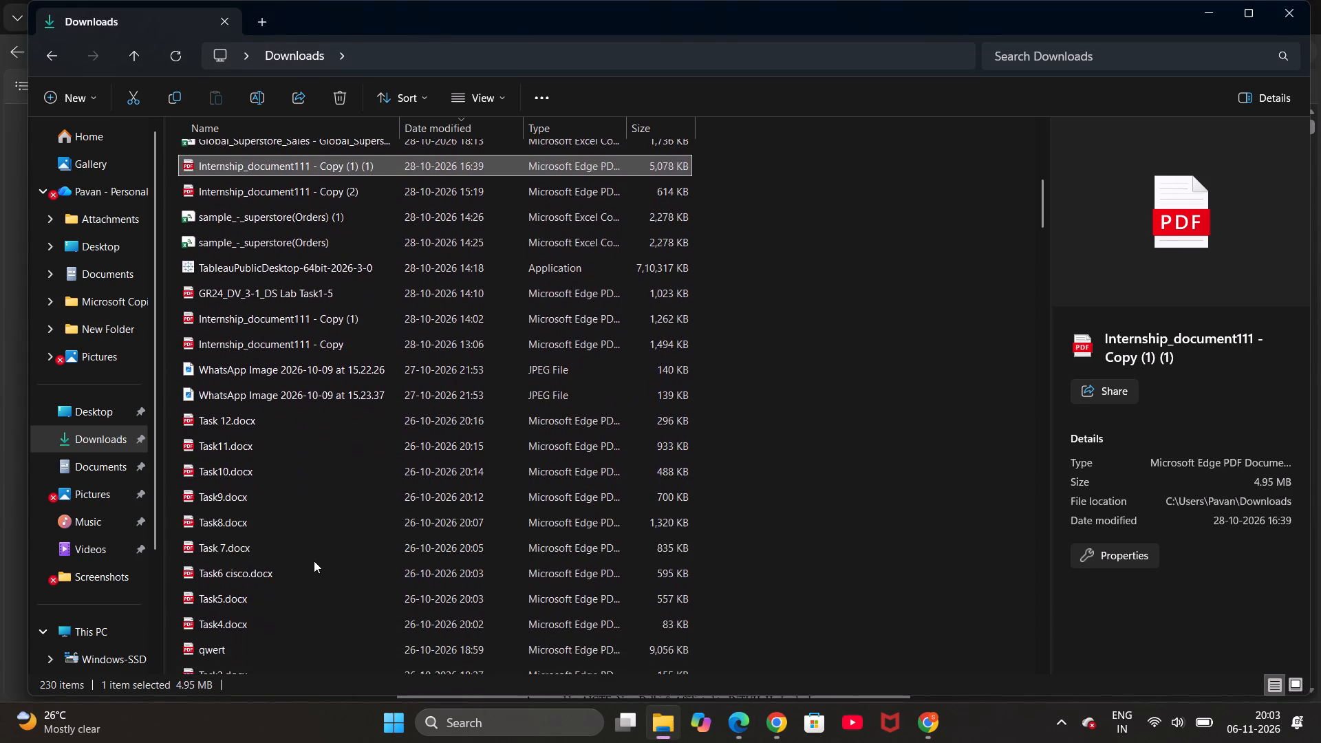
scroll(314, 561, "down", 4)
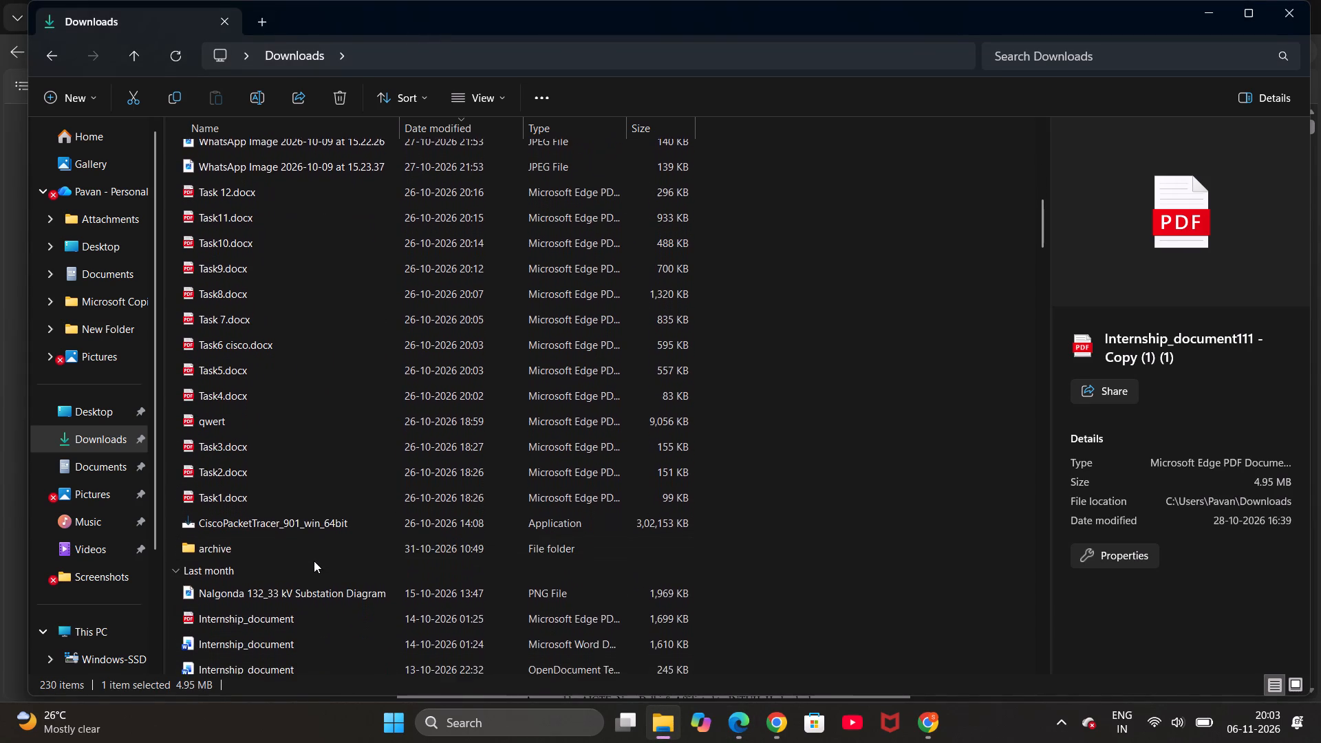
scroll(314, 561, "down", 2)
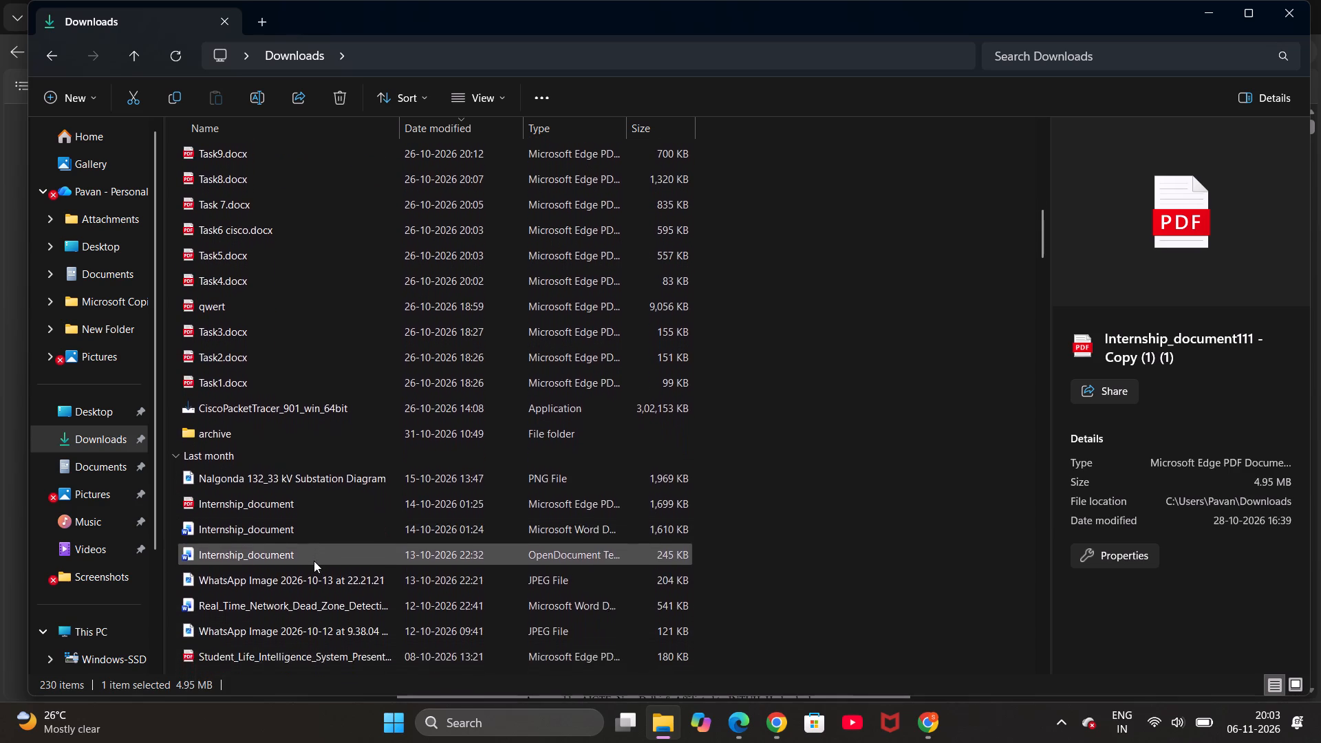
scroll(314, 561, "down", 1)
scroll(314, 561, "up", 1)
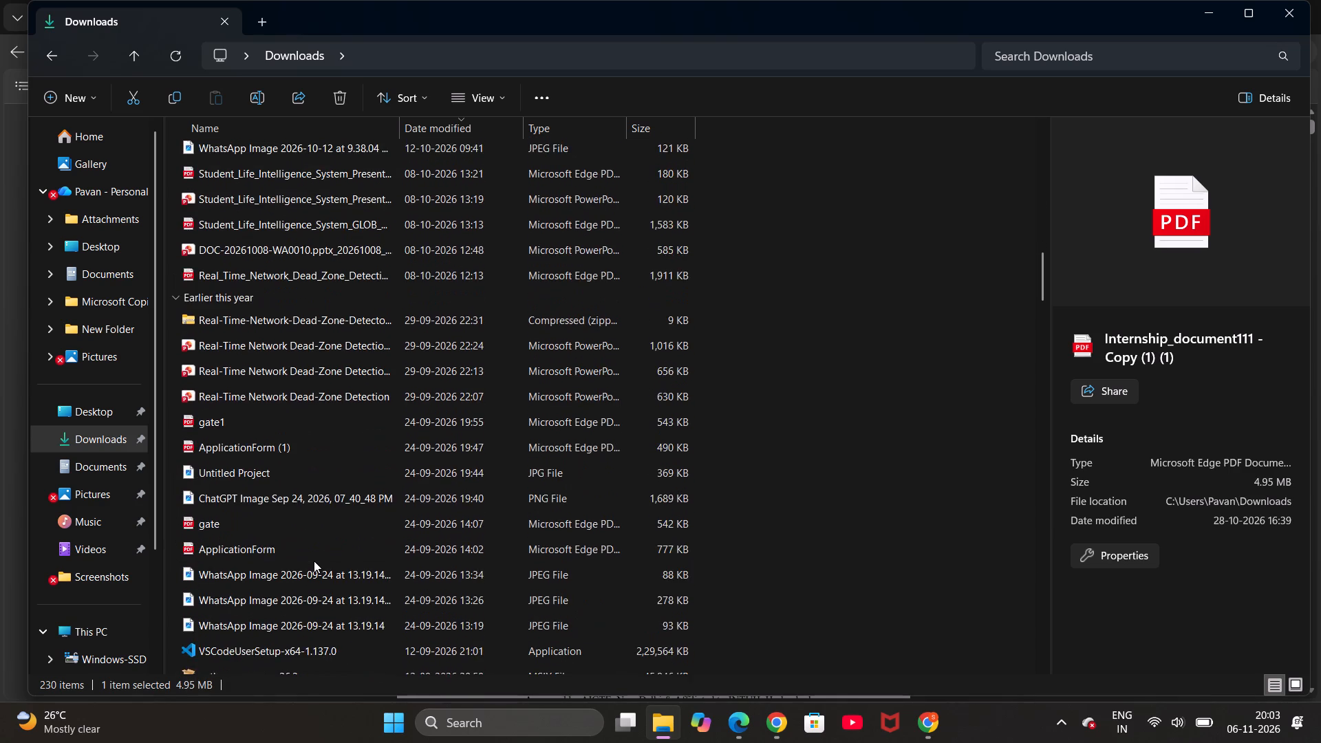
scroll(314, 561, "up", 7)
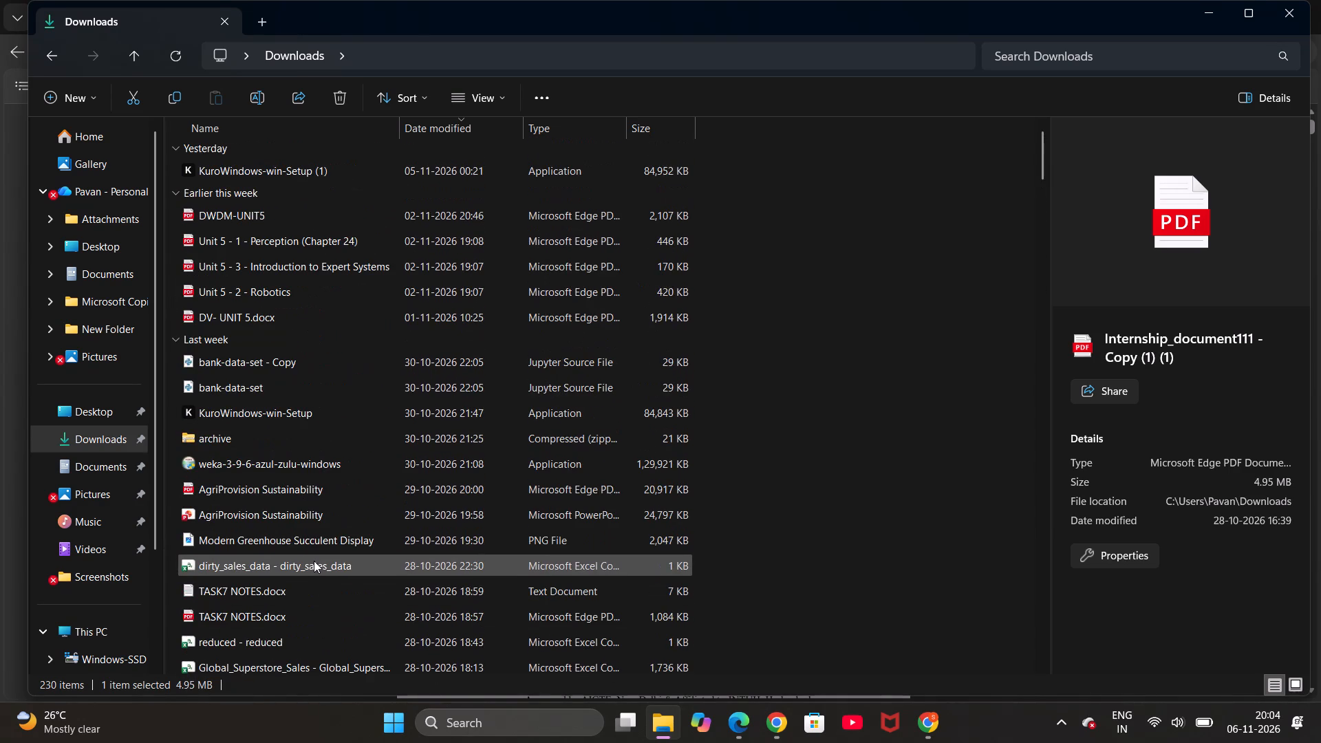
scroll(314, 561, "up", 8)
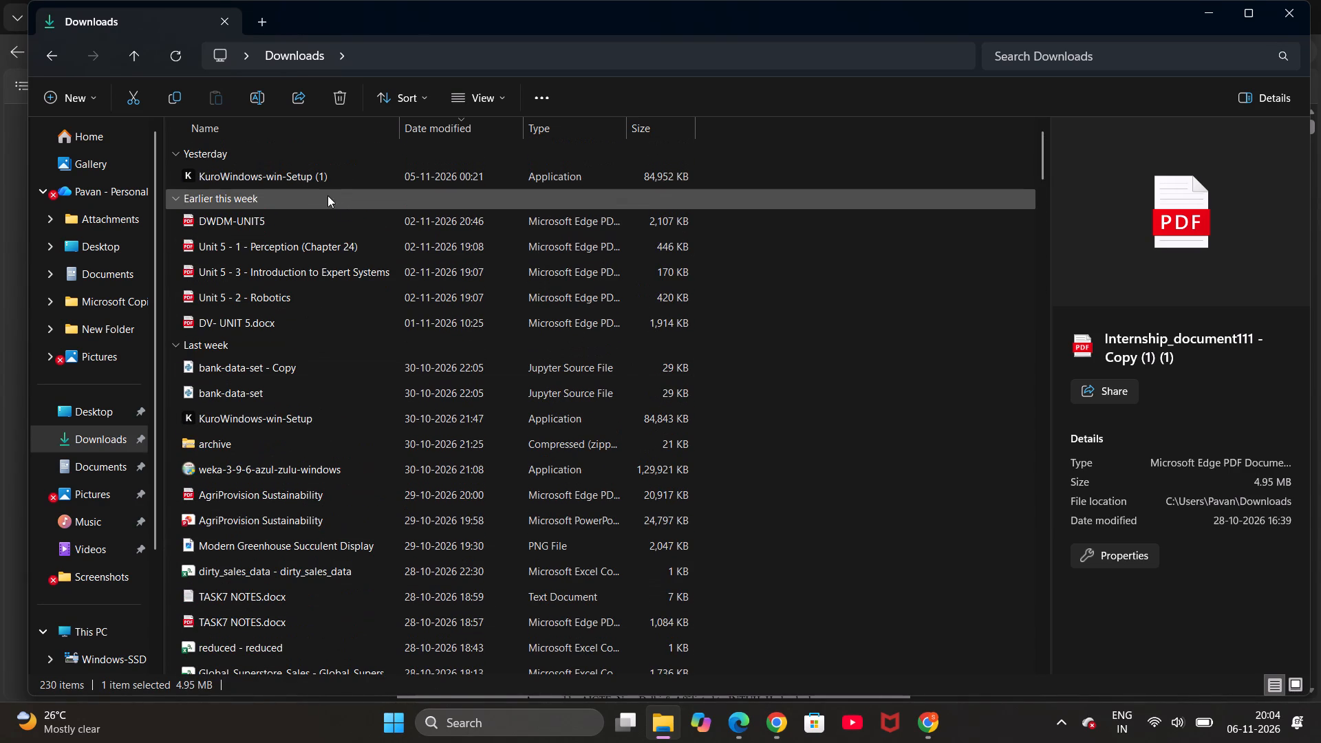
Look through the Downloads folder, from the newest files to last month's, for other versions of the internship document.
left_click(281, 151)
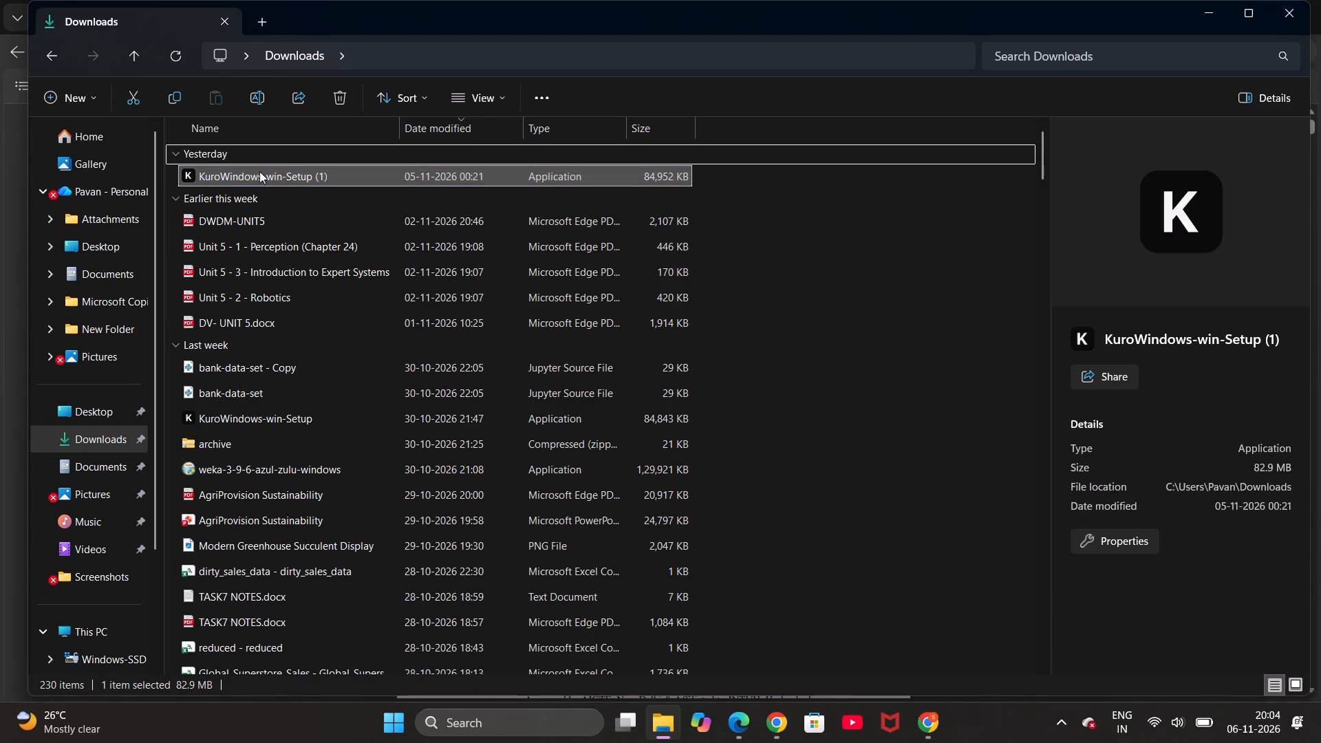
scroll(291, 416, "down", 2)
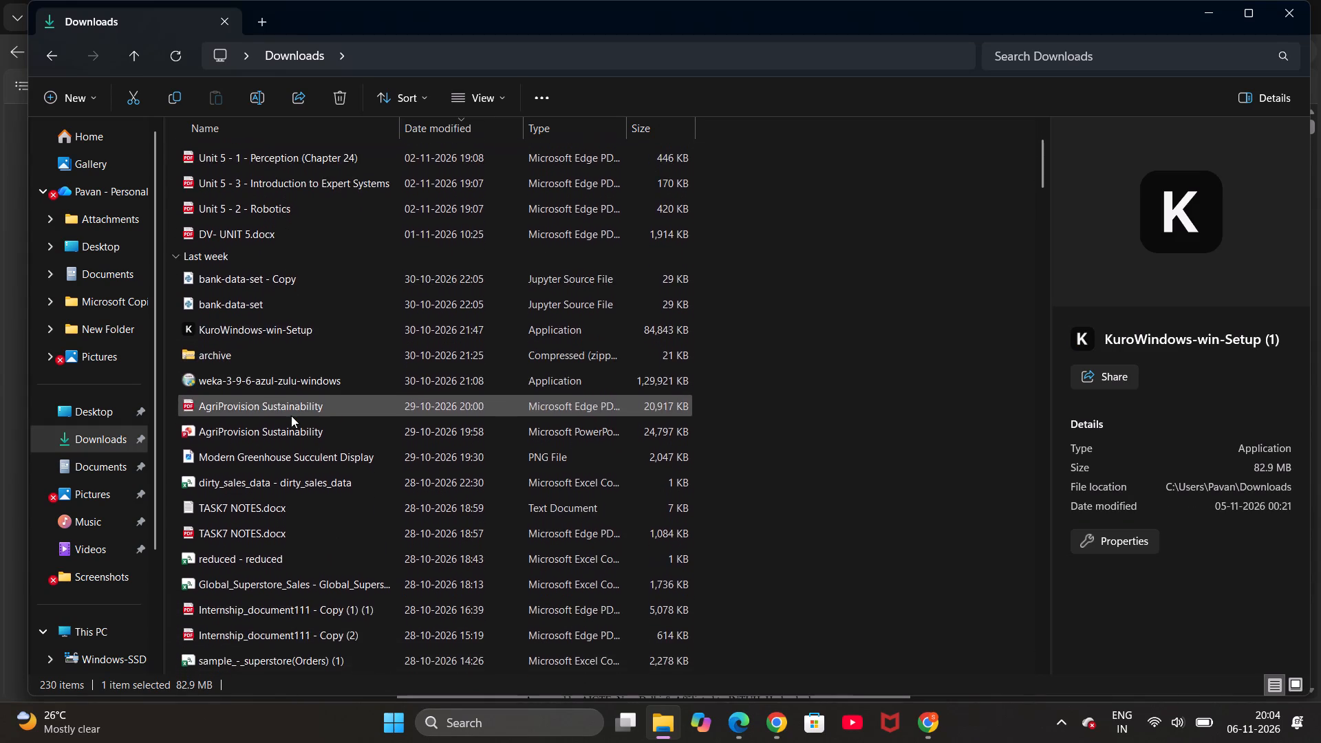
scroll(291, 416, "down", 3)
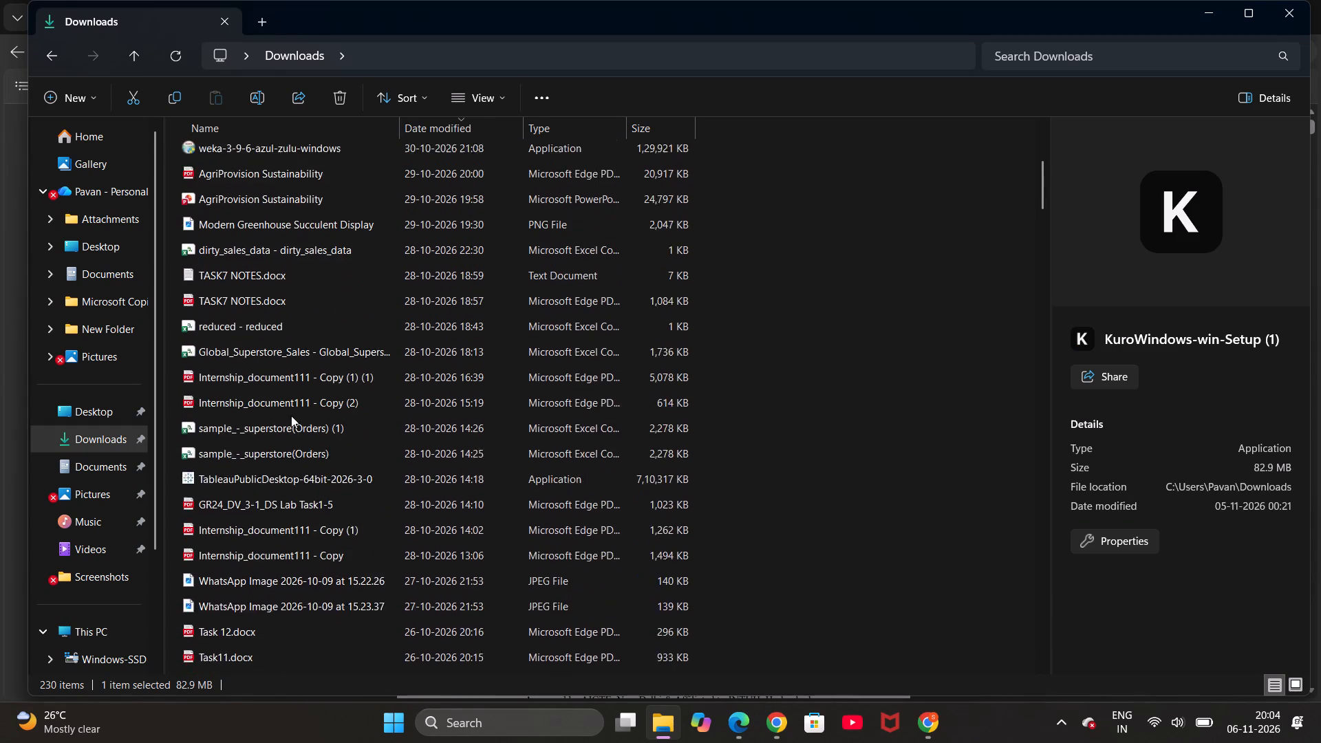
scroll(291, 416, "down", 1)
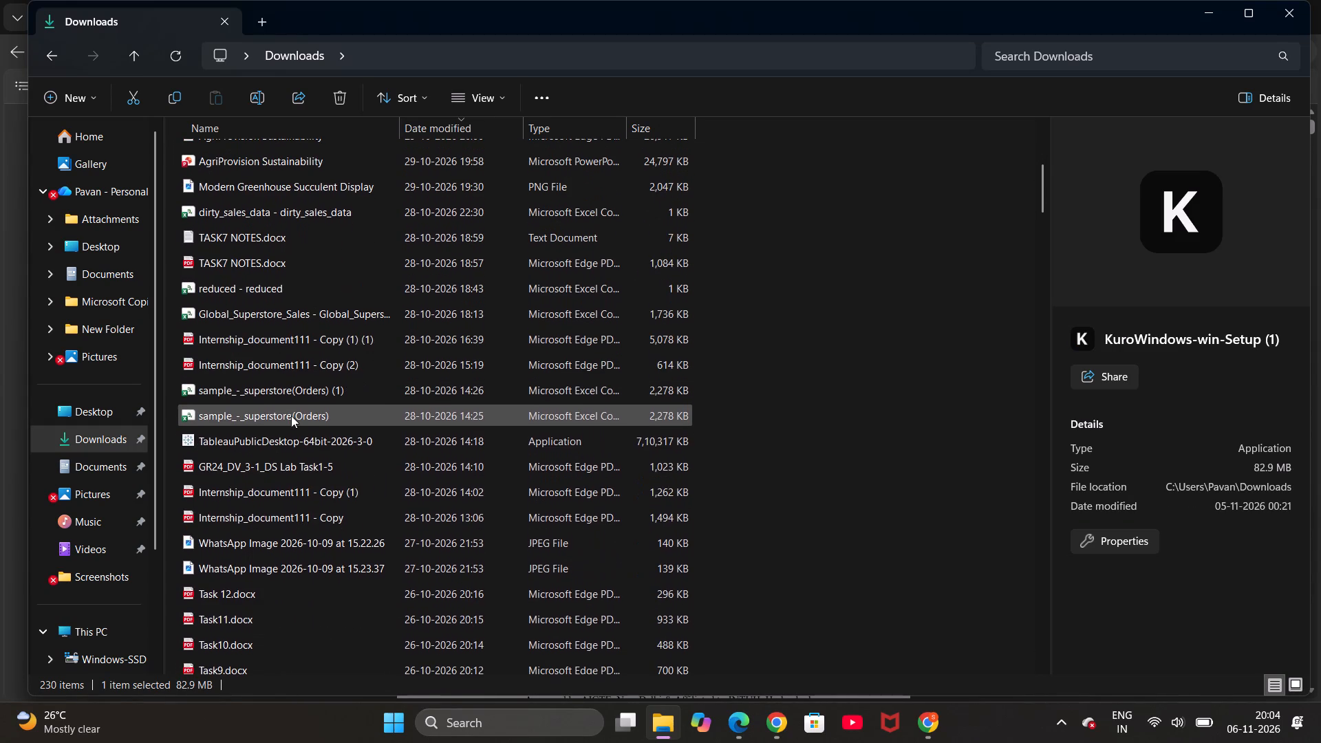
scroll(291, 416, "down", 3)
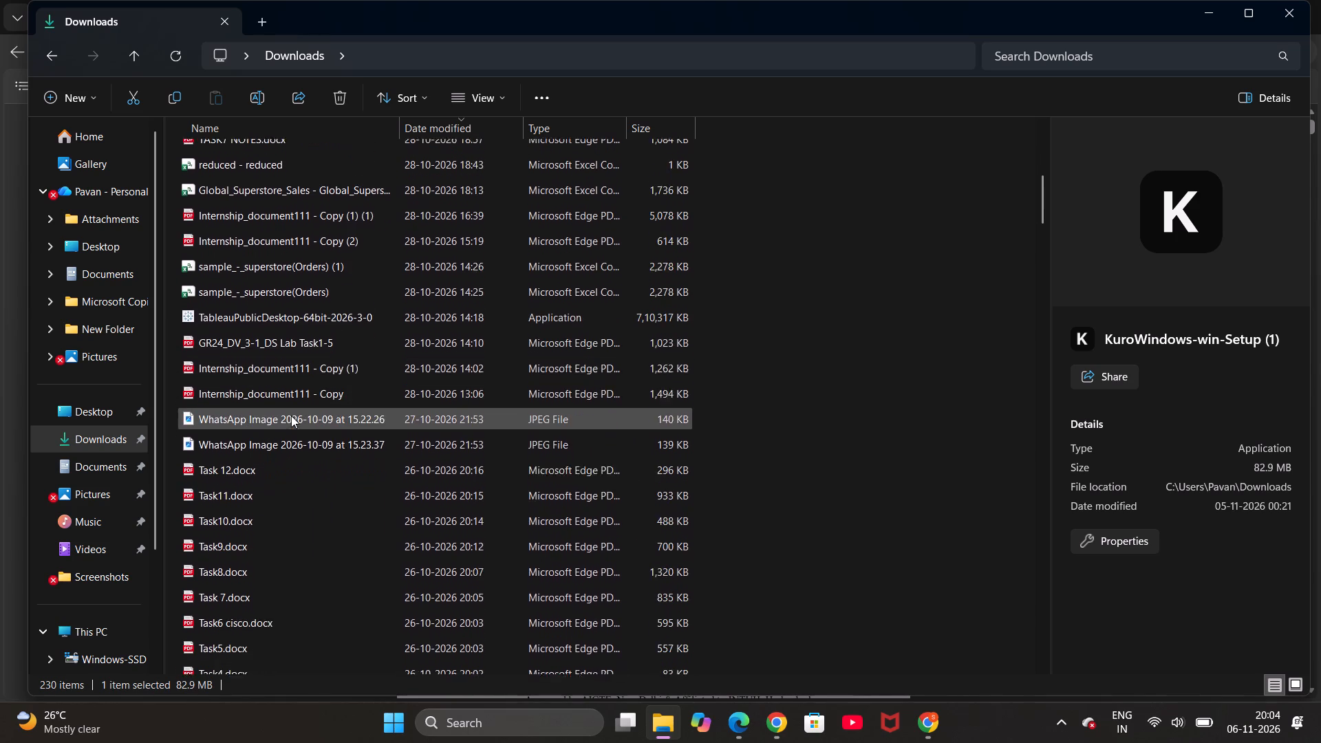
scroll(291, 416, "down", 4)
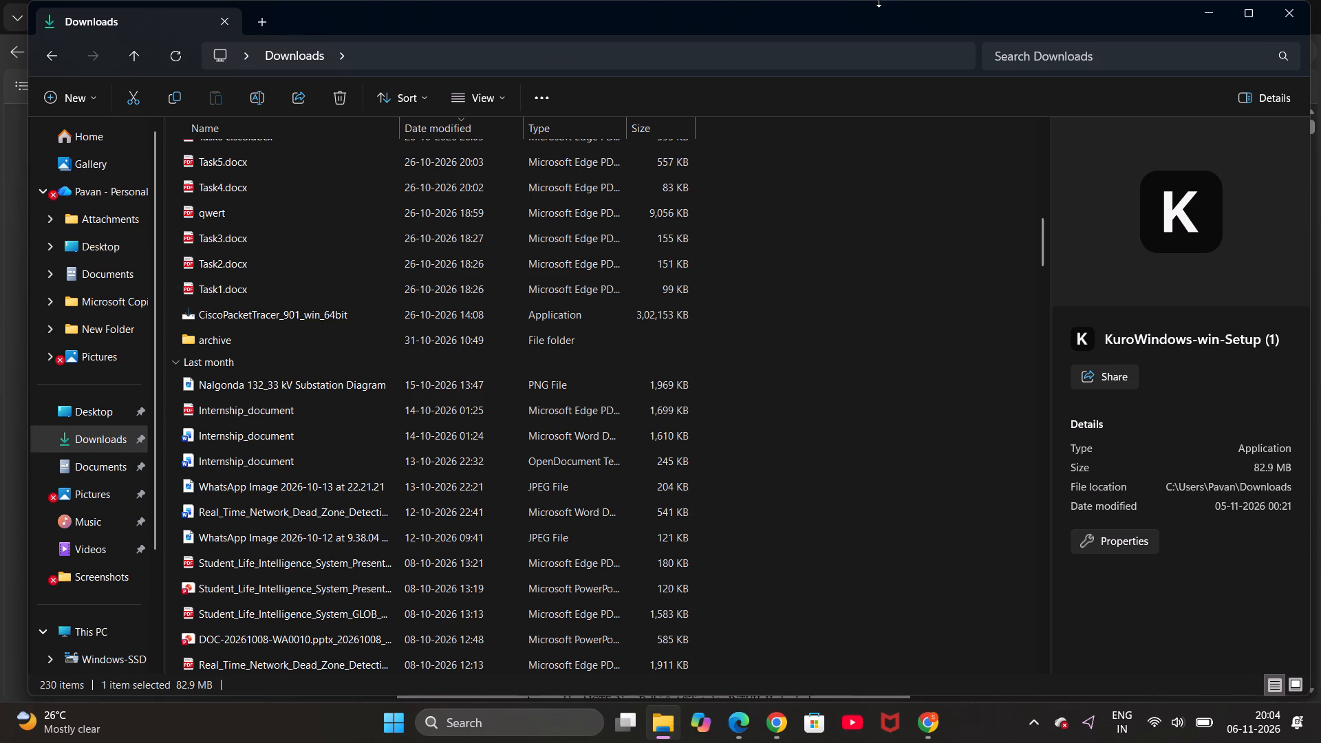
Close the File Explorer window, the Edge window with Internship_document.pdf, and the Chrome window with the Microsoft sign-in page.
left_click(1307, 16)
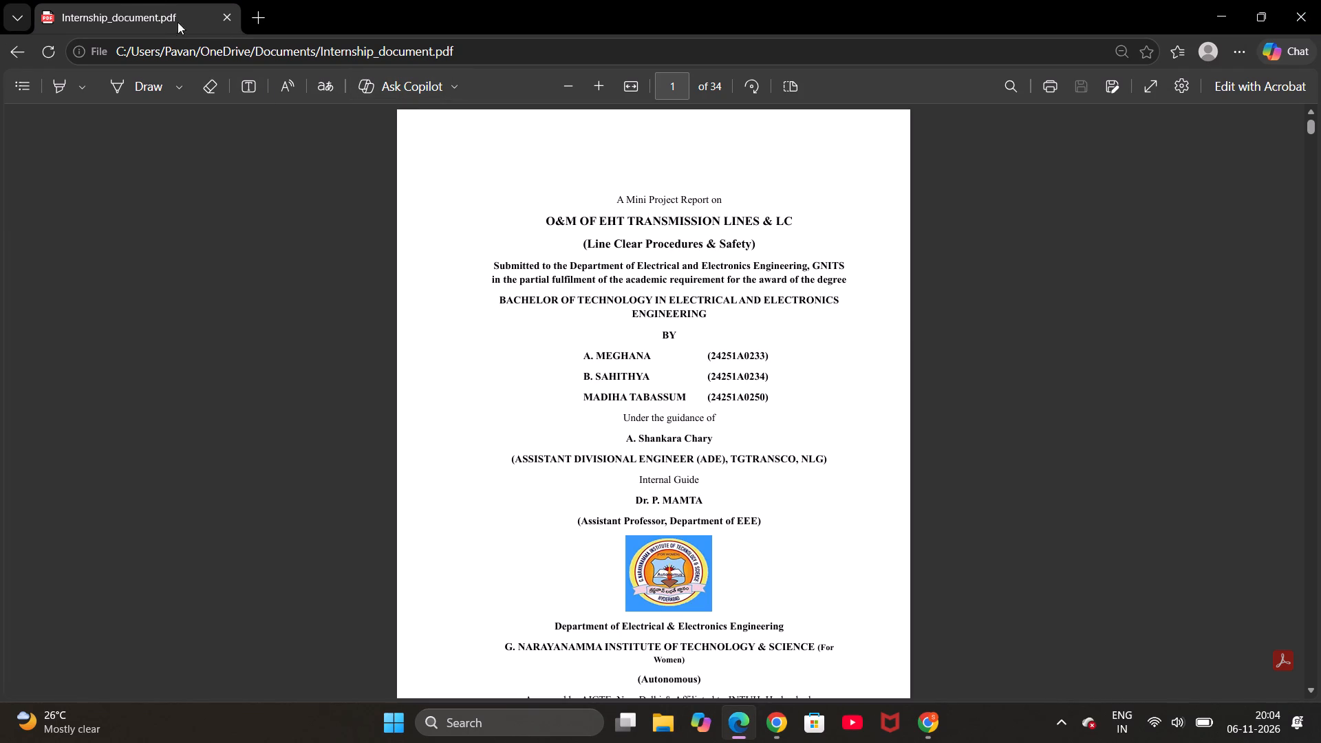
double_click(1318, 2)
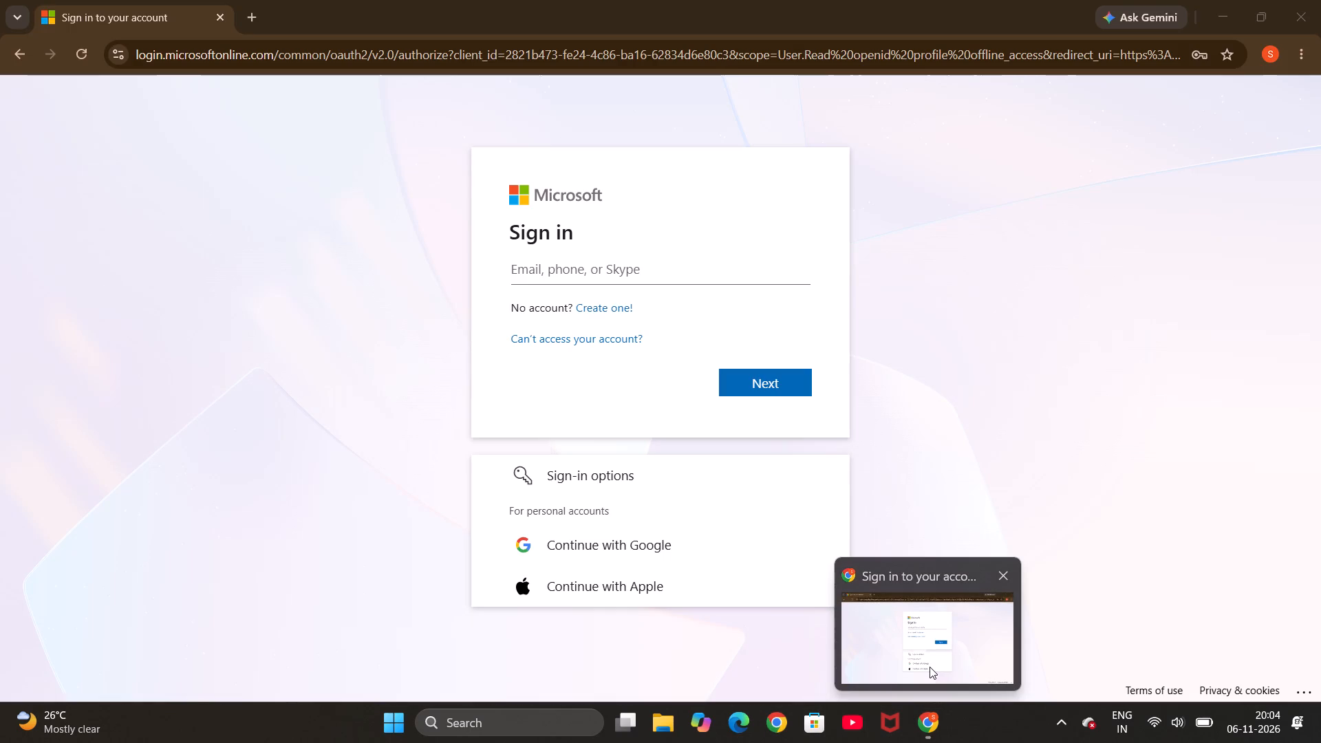
left_click(1011, 564)
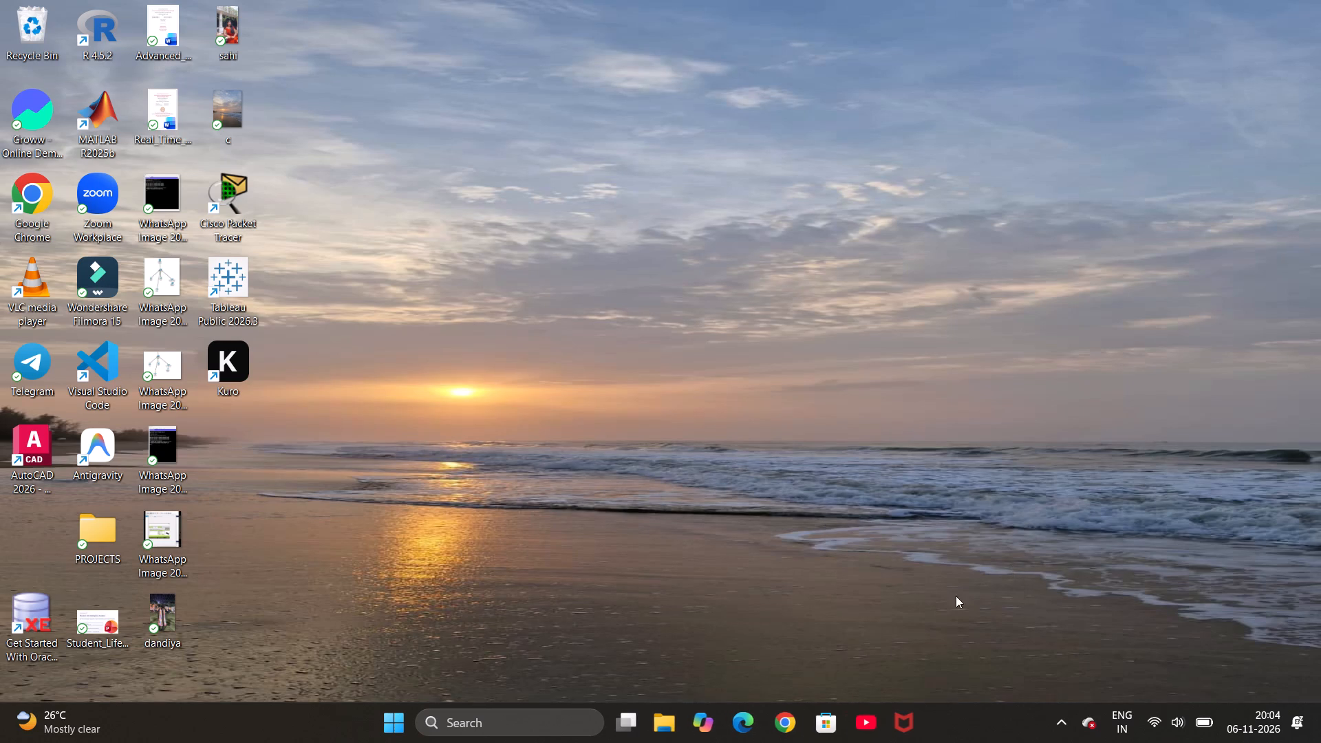
Start Chrome with the Person 1 profile and open the Microsoft 365 Word site from its new tab page.
double_click(791, 720)
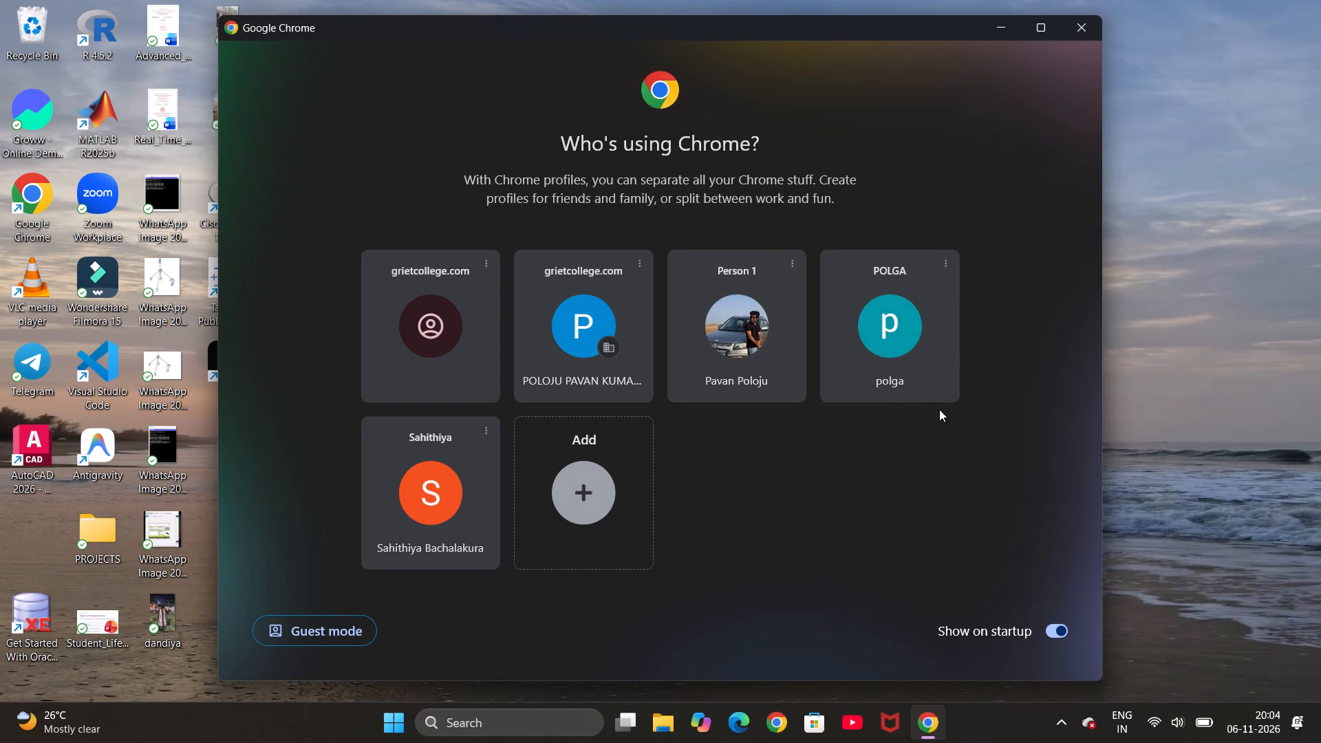
double_click(760, 394)
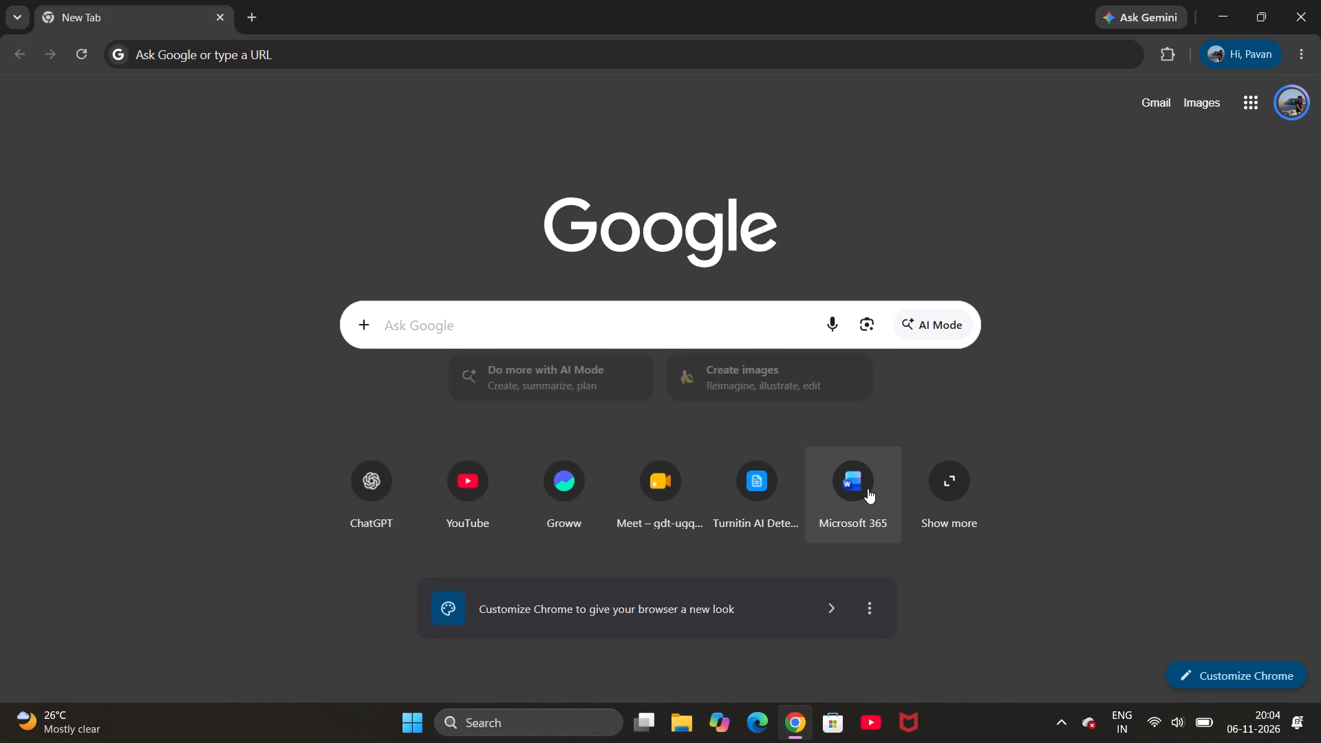
double_click(866, 488)
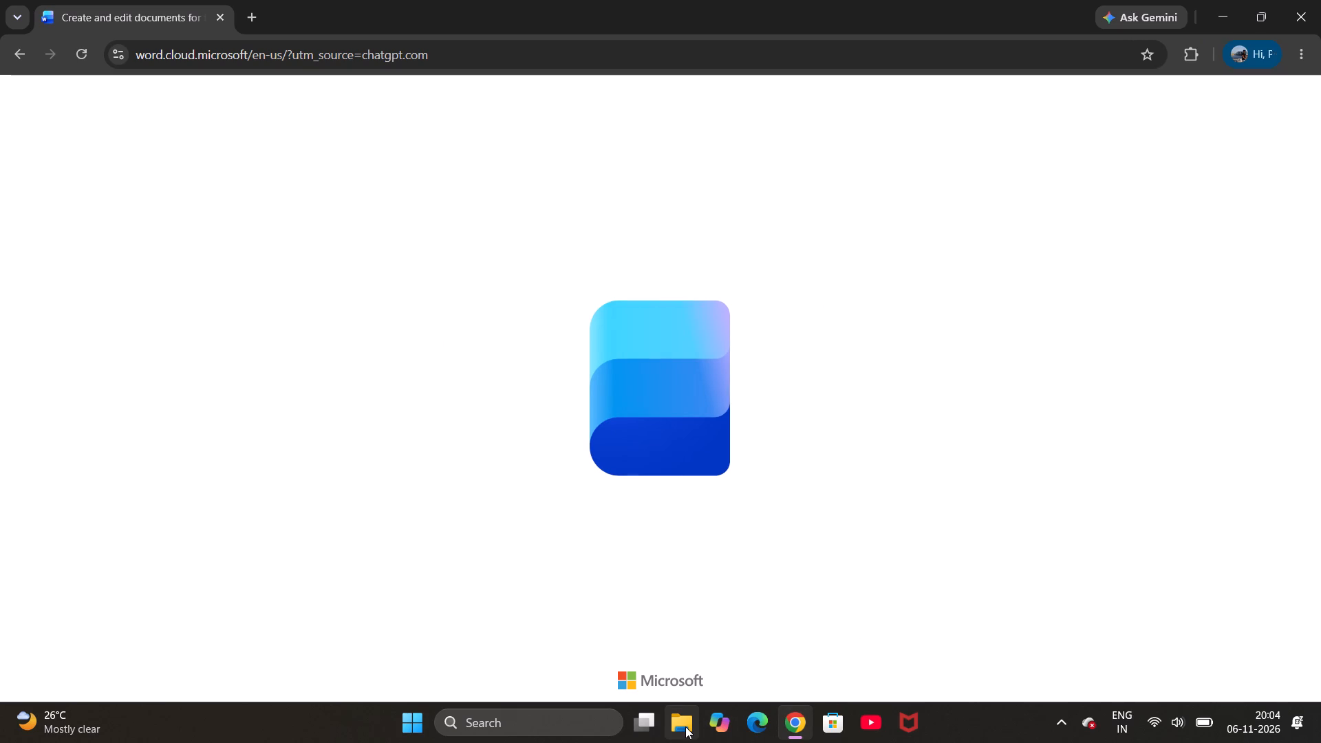
Switch to File Explorer and open the recent Internship_document PDF stored in the OneDrive Documents folder.
left_click(685, 725)
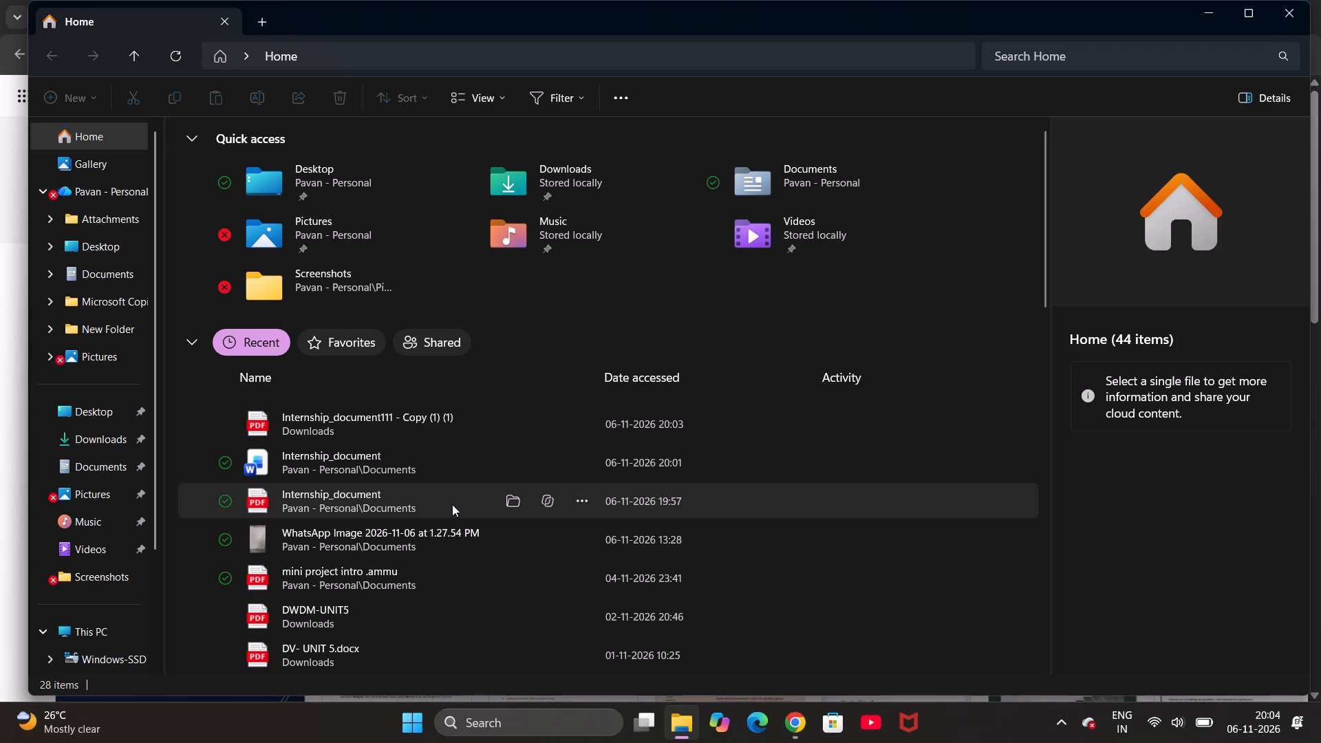
double_click(325, 504)
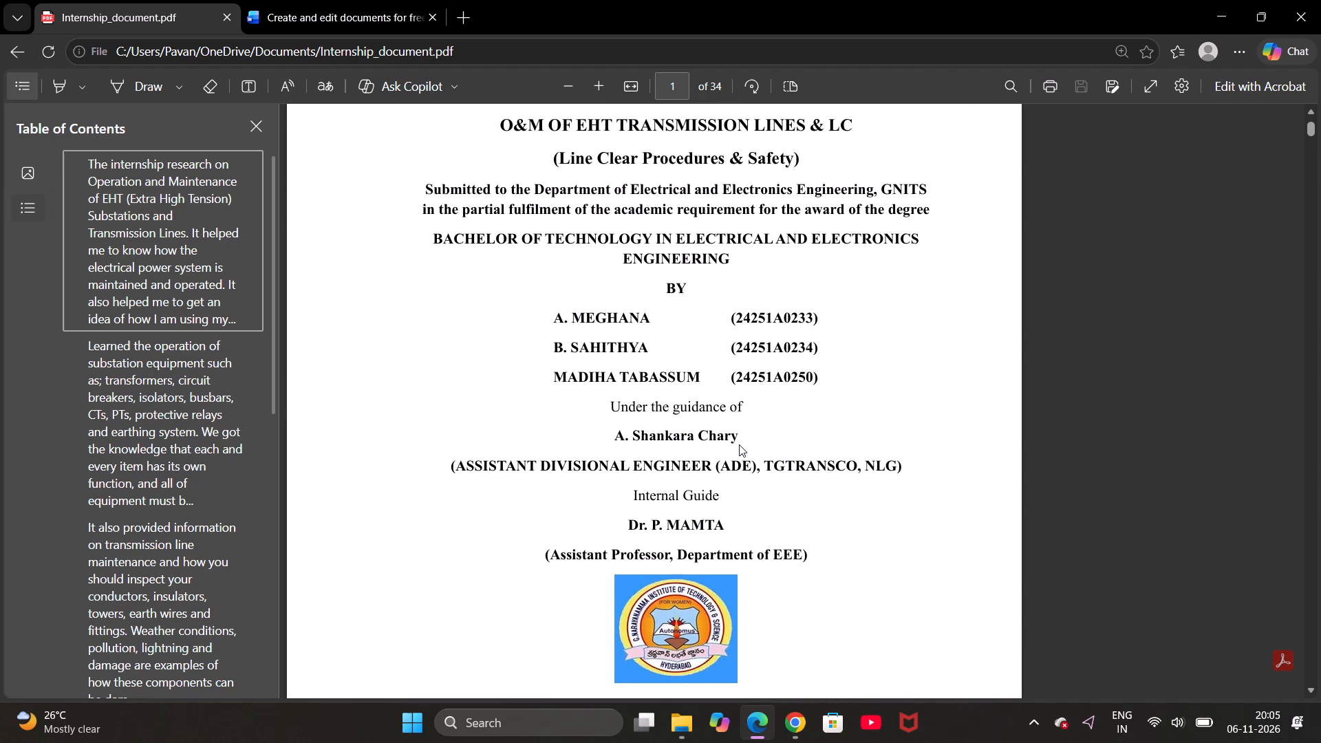
Examine the front pages of Internship_document.pdf, from the cover page and certificates through the acknowledgement to the Abstract.
scroll(739, 444, "up", 2)
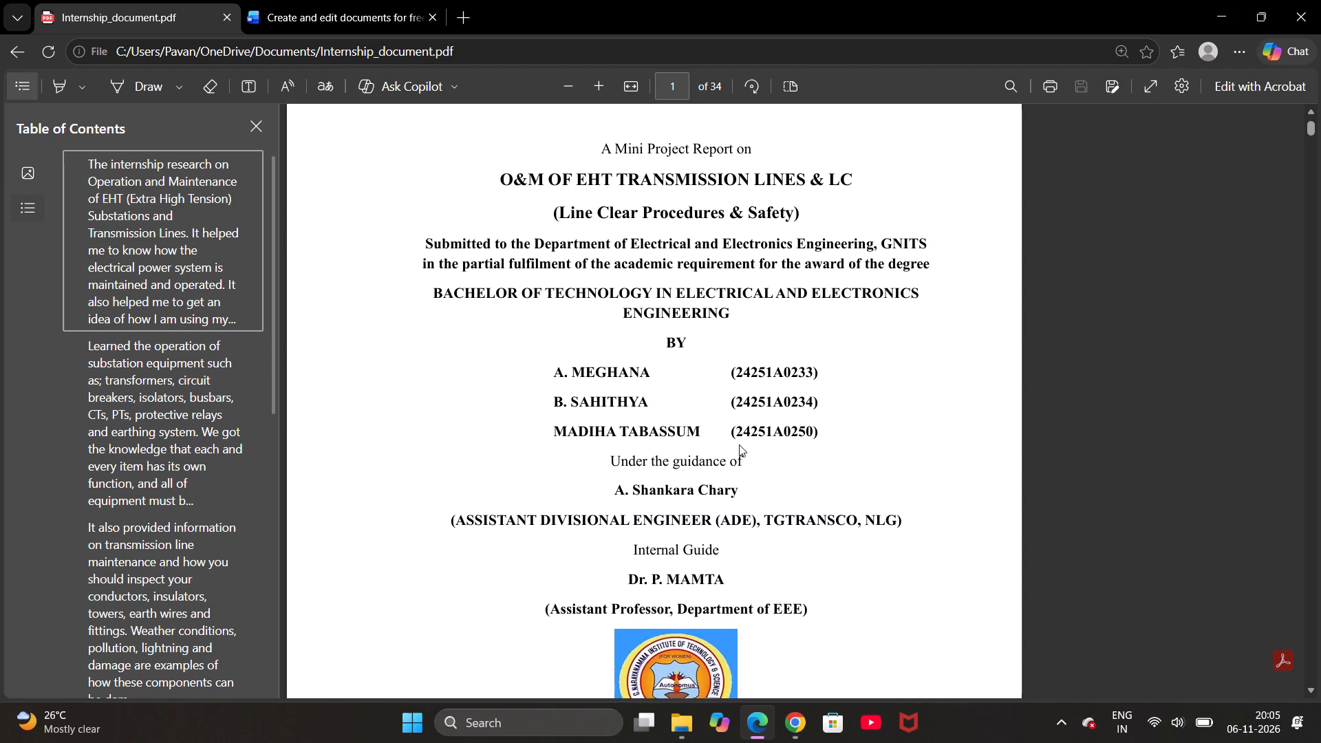
scroll(739, 444, "down", 4)
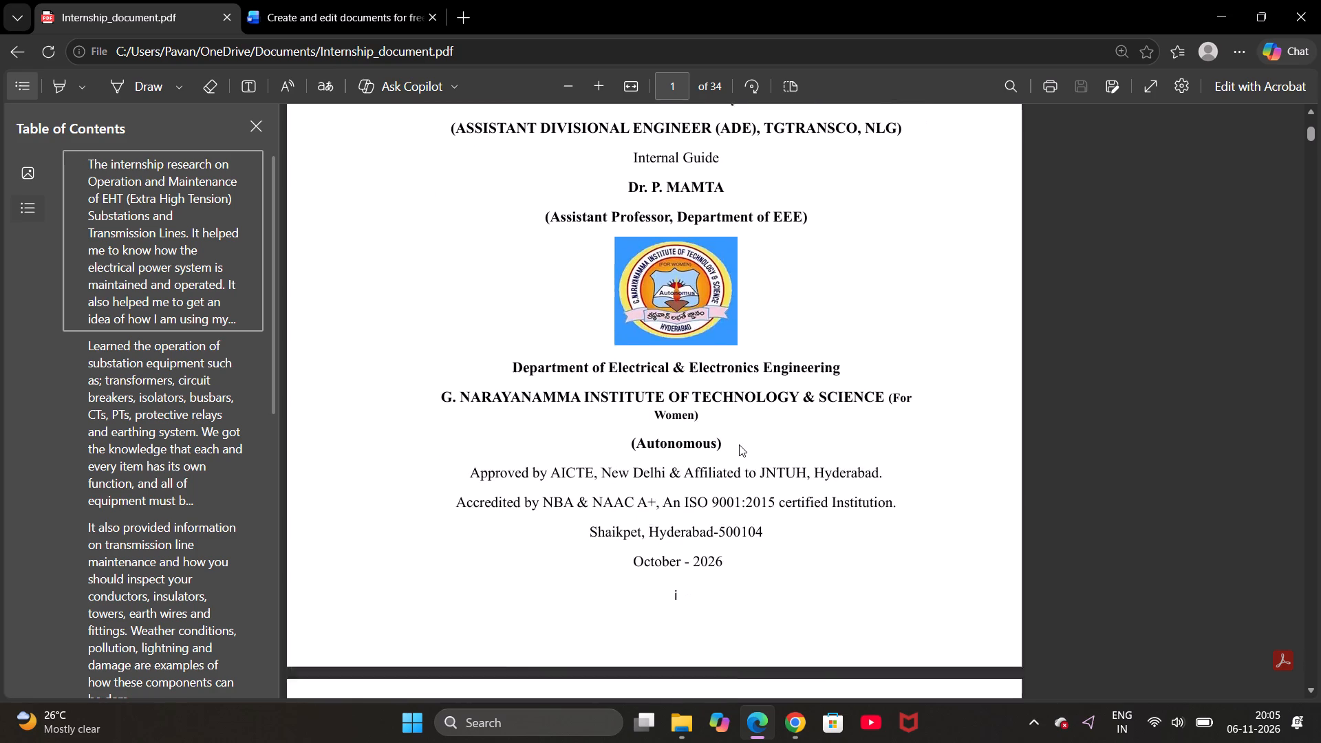
scroll(739, 444, "down", 3)
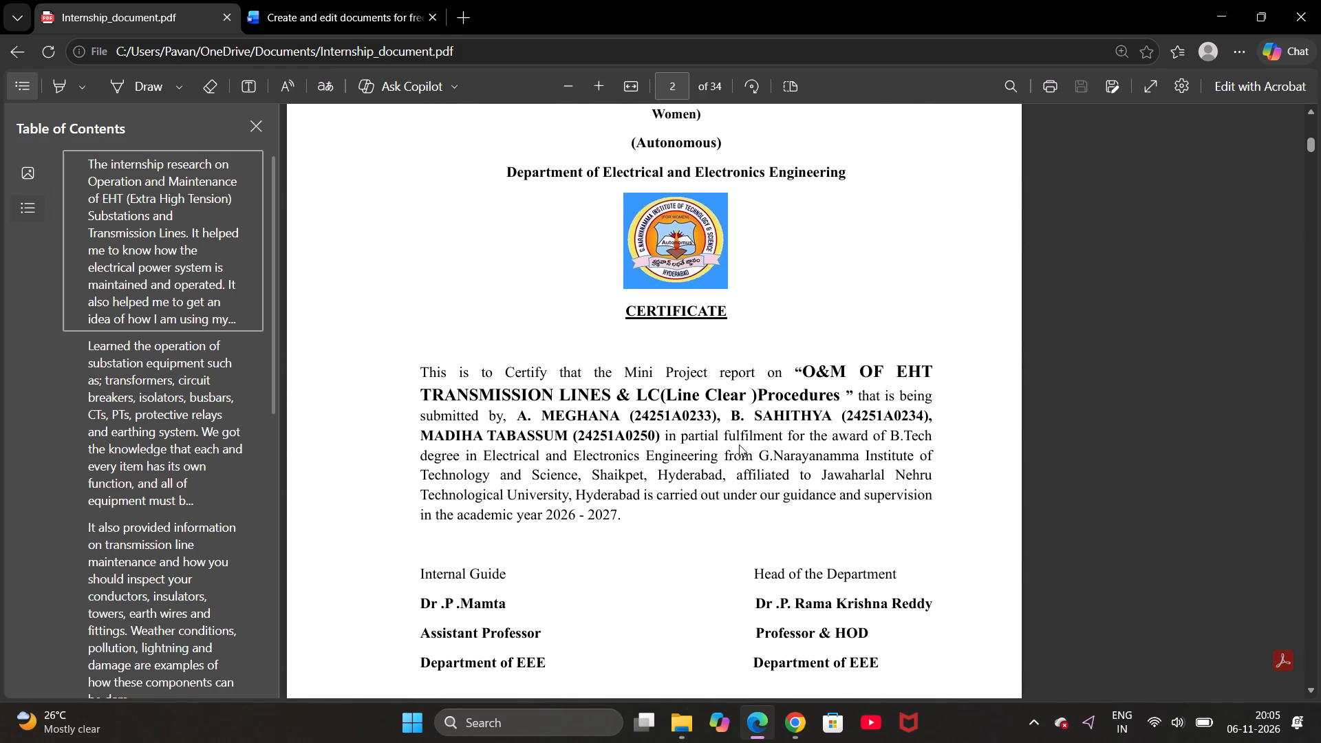
scroll(739, 444, "down", 1)
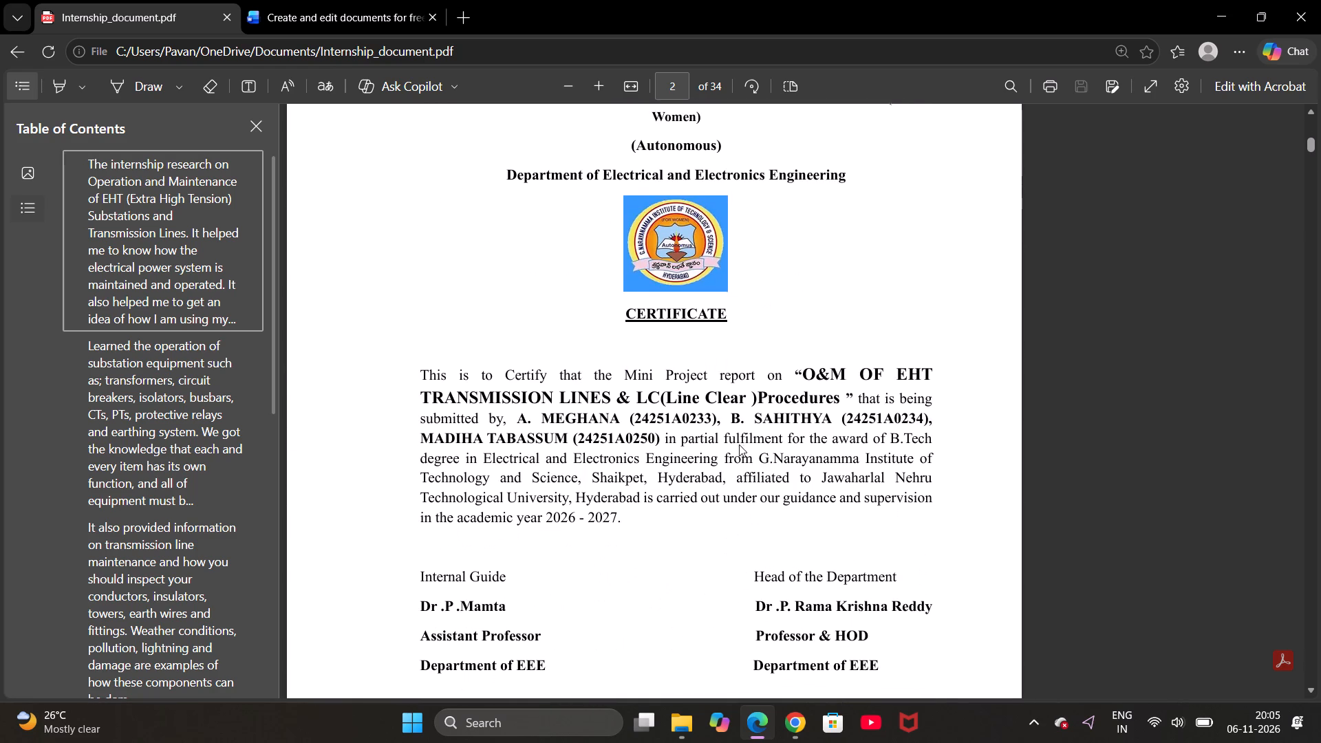
scroll(739, 444, "down", 1)
scroll(739, 444, "up", 1)
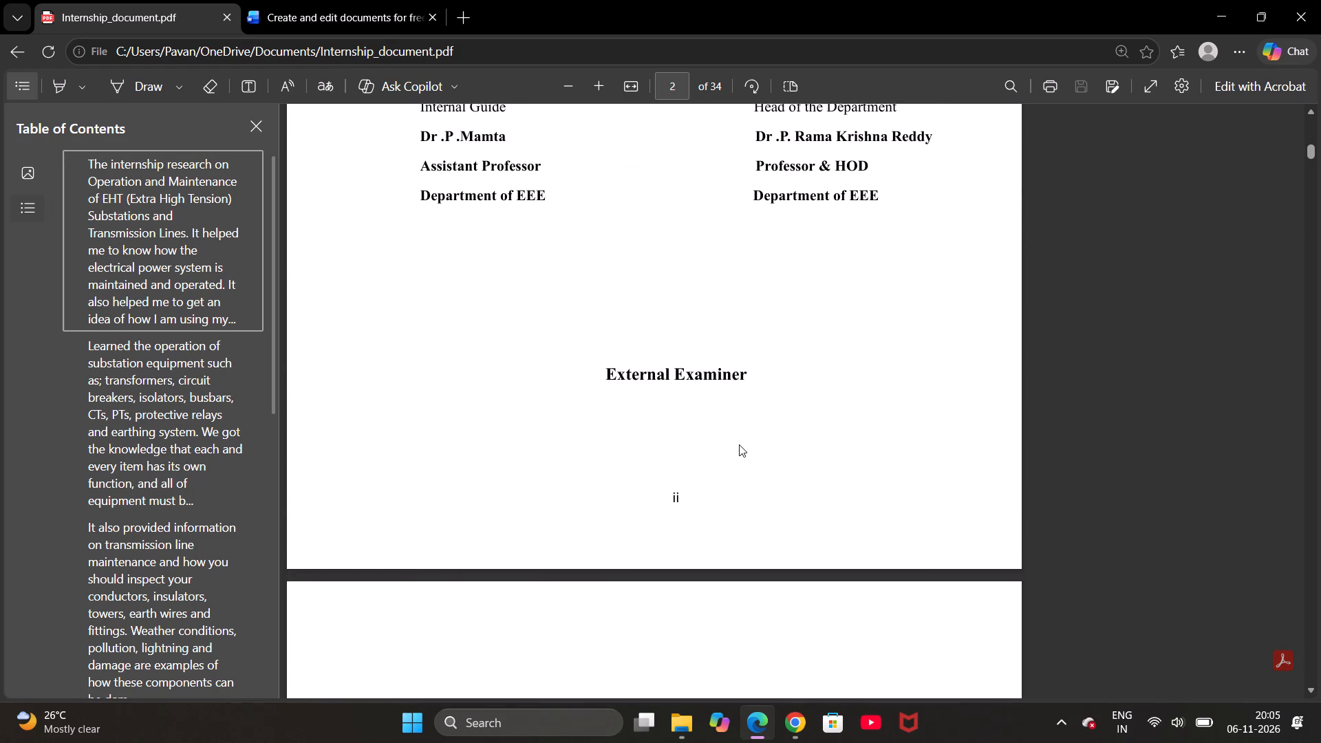
scroll(739, 444, "up", 1)
scroll(739, 444, "down", 4)
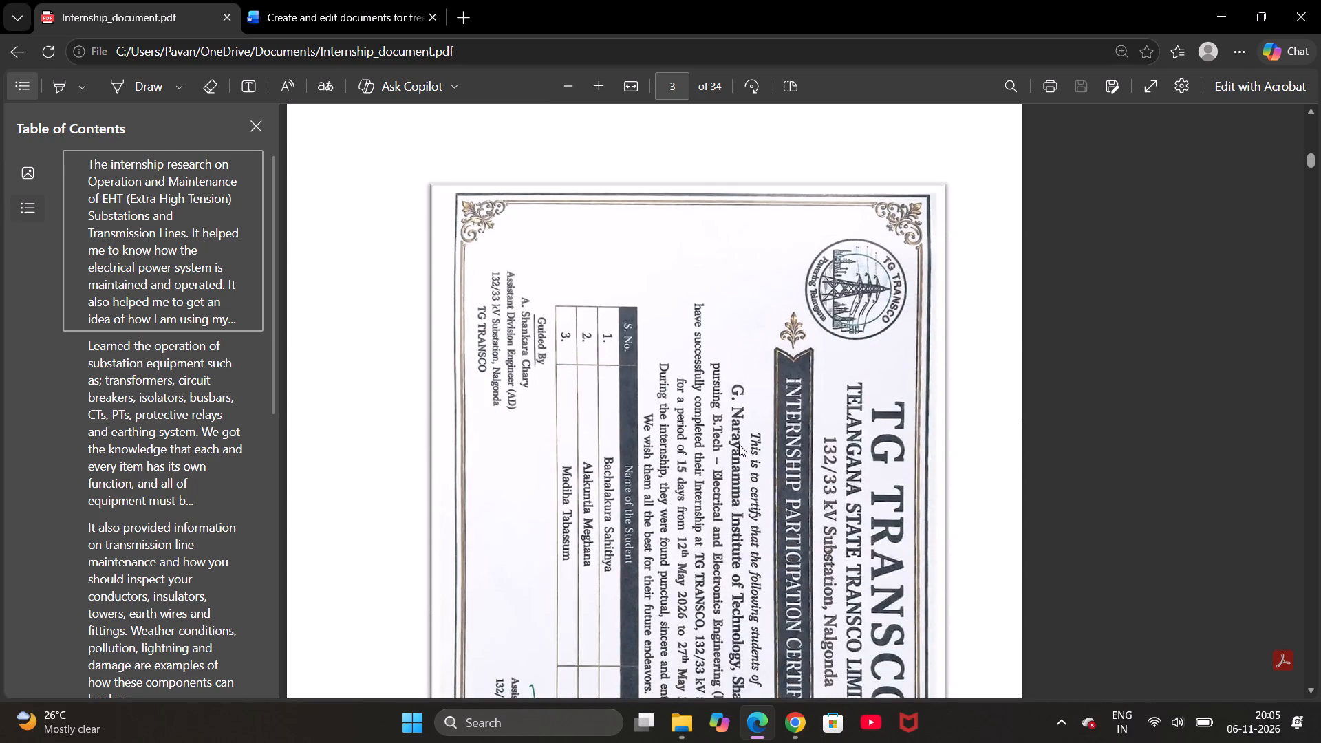
scroll(739, 444, "down", 10)
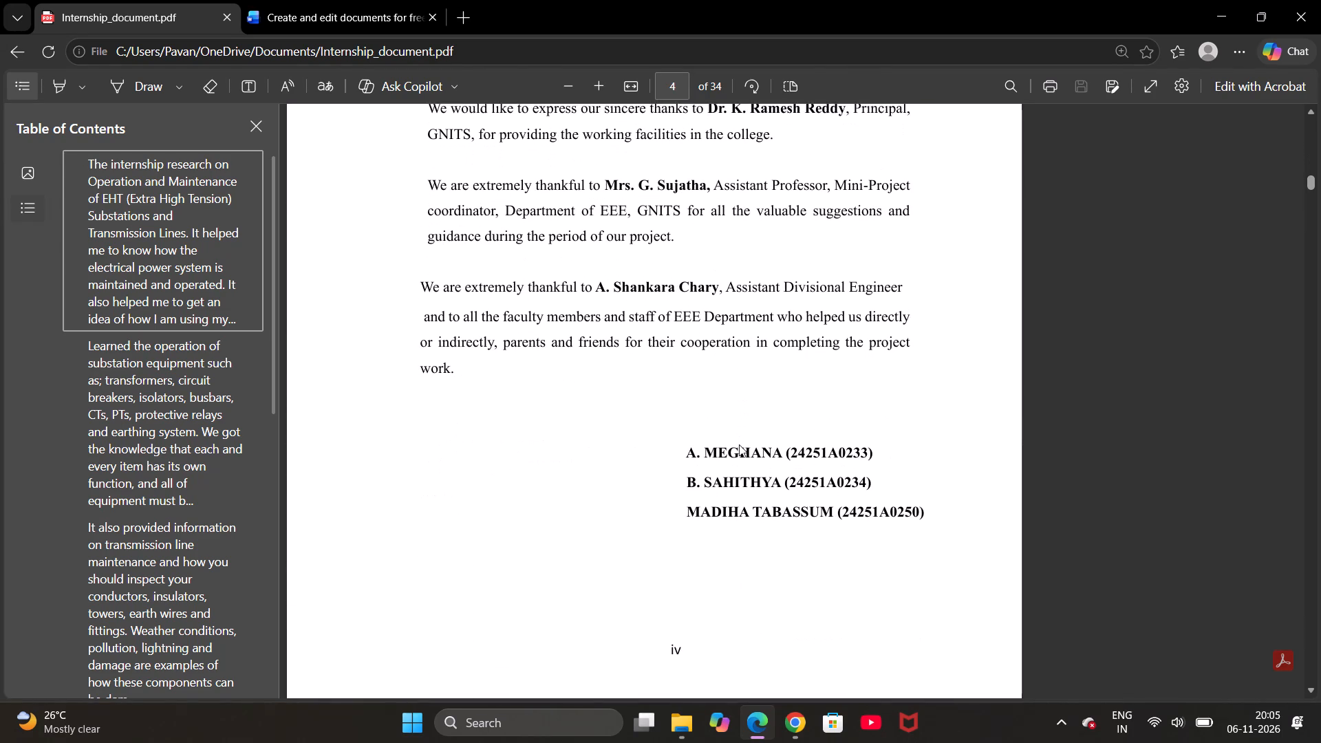
scroll(739, 444, "down", 2)
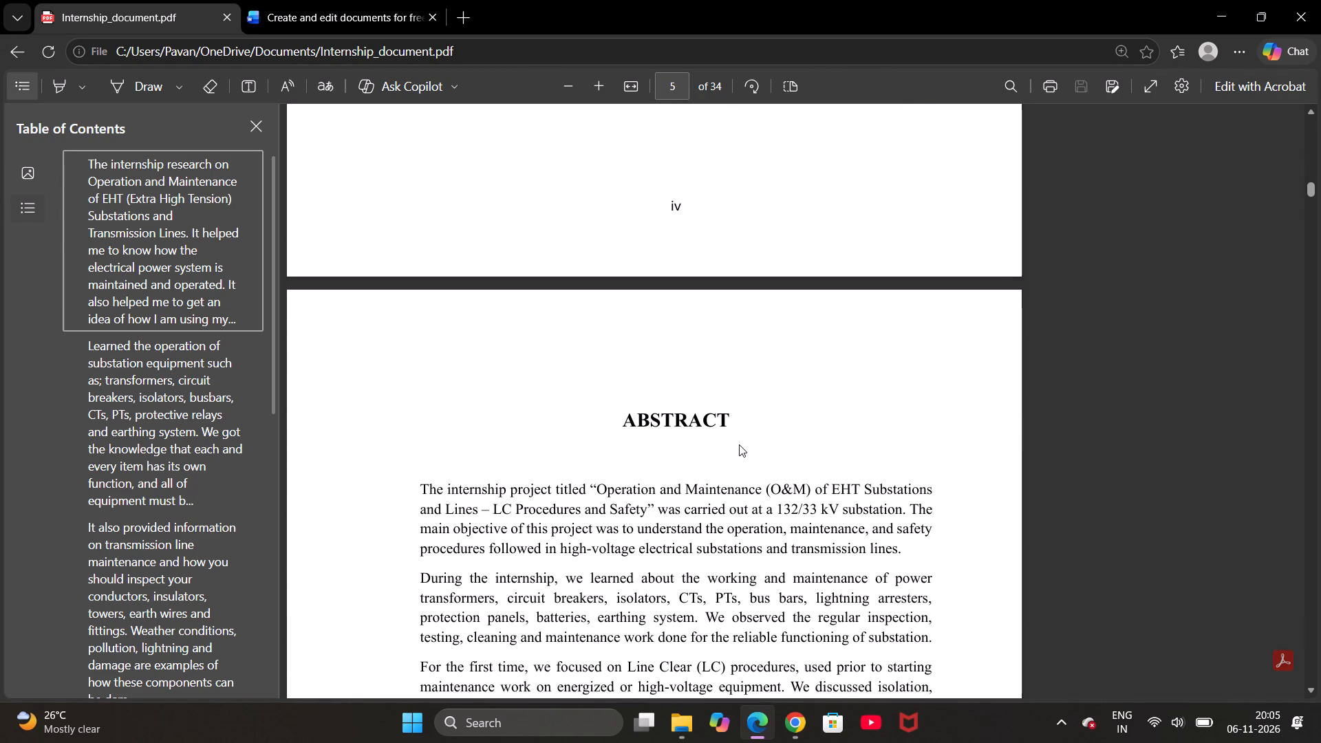
scroll(739, 444, "down", 2)
scroll(739, 444, "up", 1)
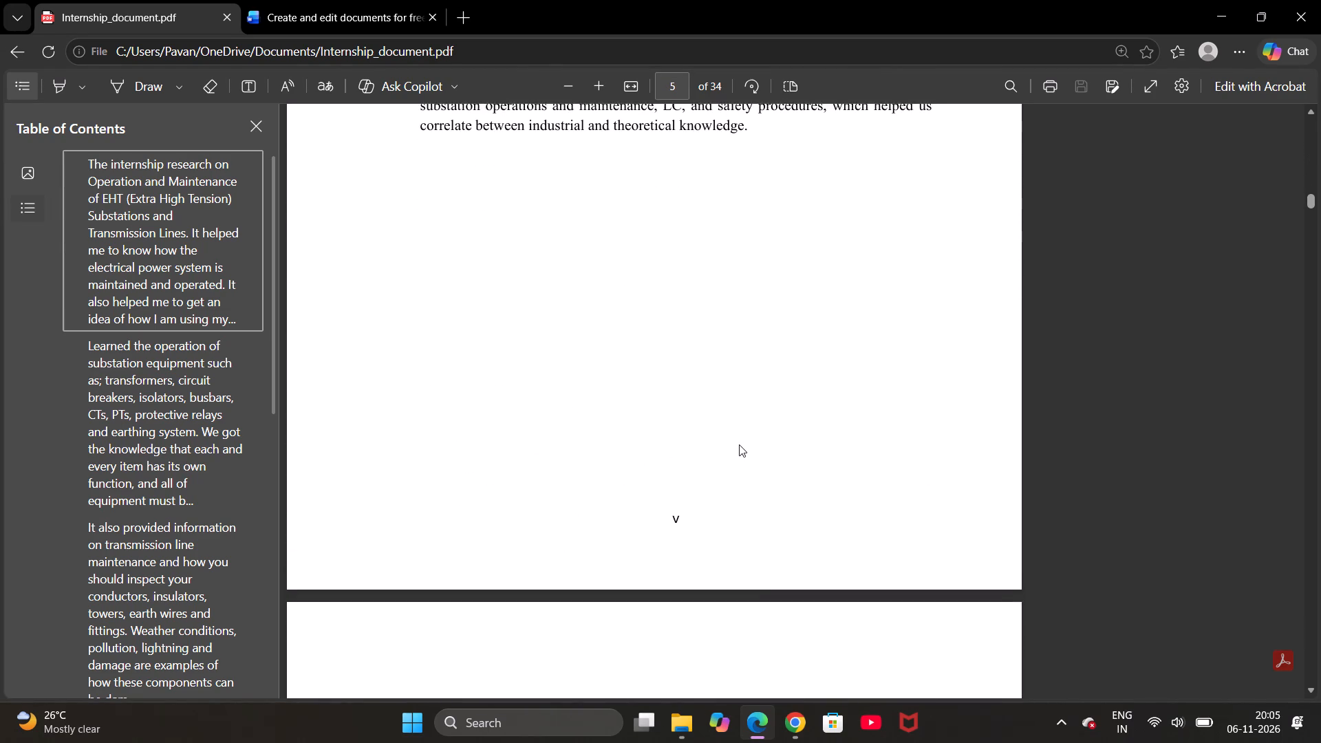
Review the Abstract of Internship_document.pdf again and go back to the Acknowledgements page.
scroll(739, 444, "up", 6)
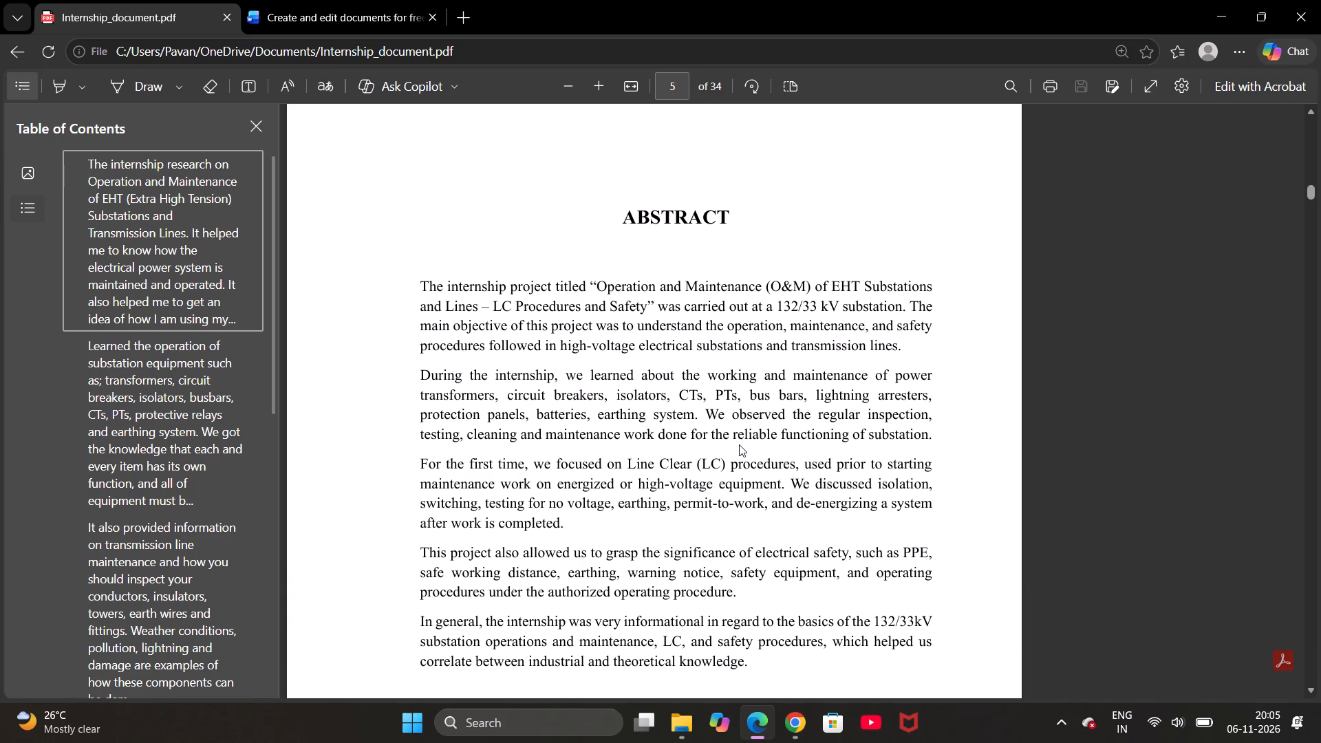
right_click(739, 444)
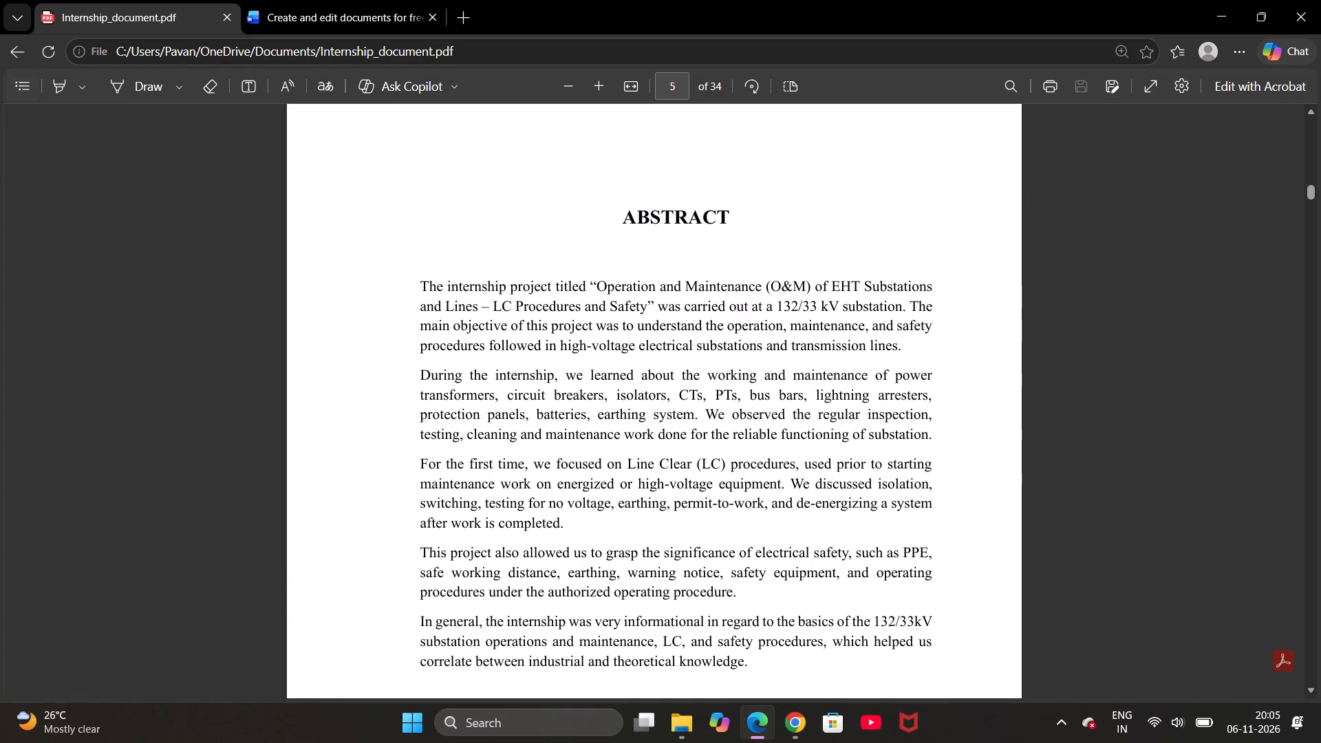
scroll(840, 325, "up", 1)
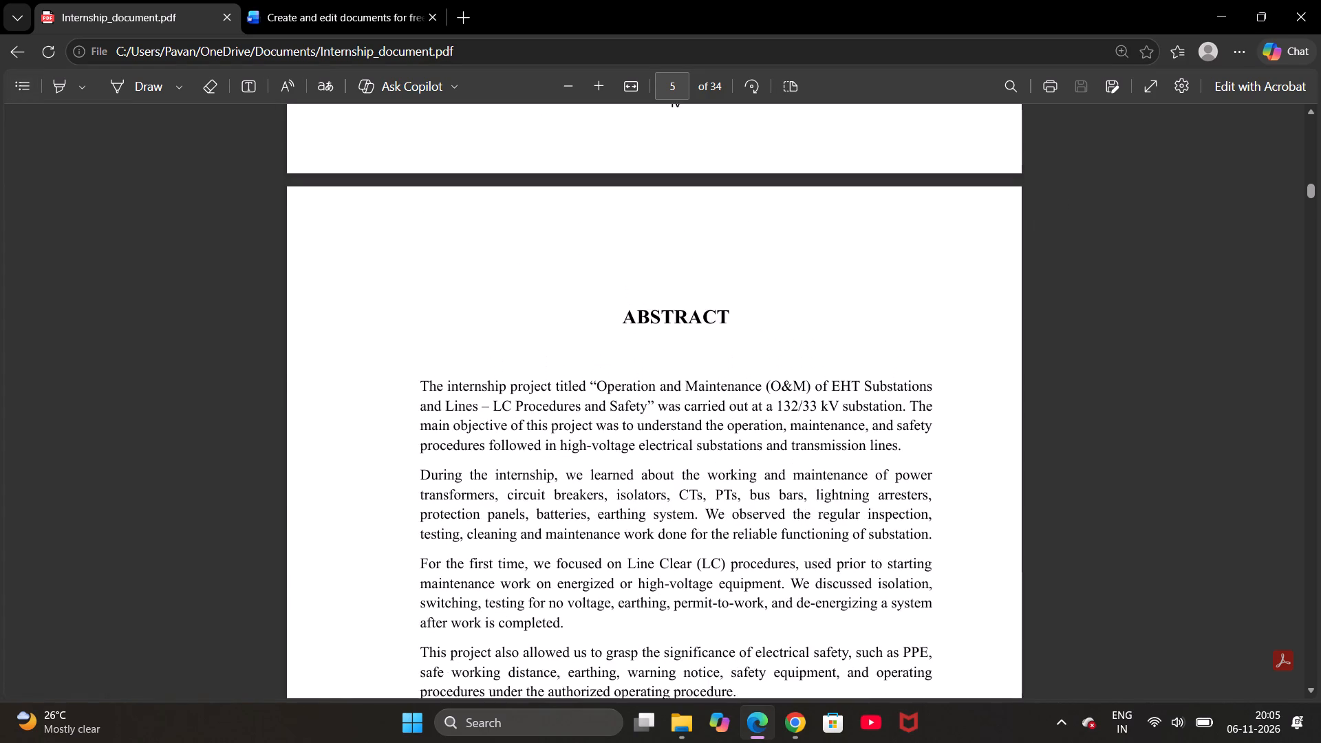
scroll(840, 325, "up", 3)
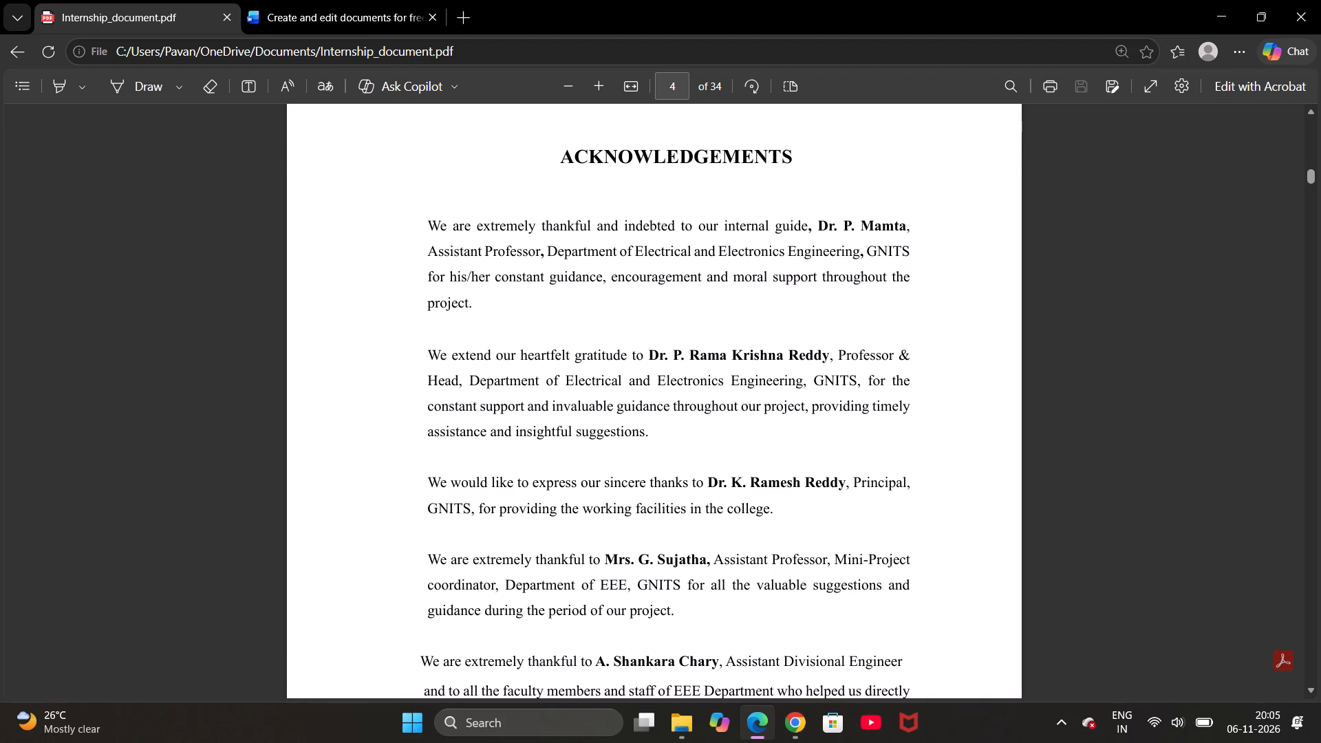
Launch the WhatsApp desktop app from the recent Windows searches.
left_click(513, 721)
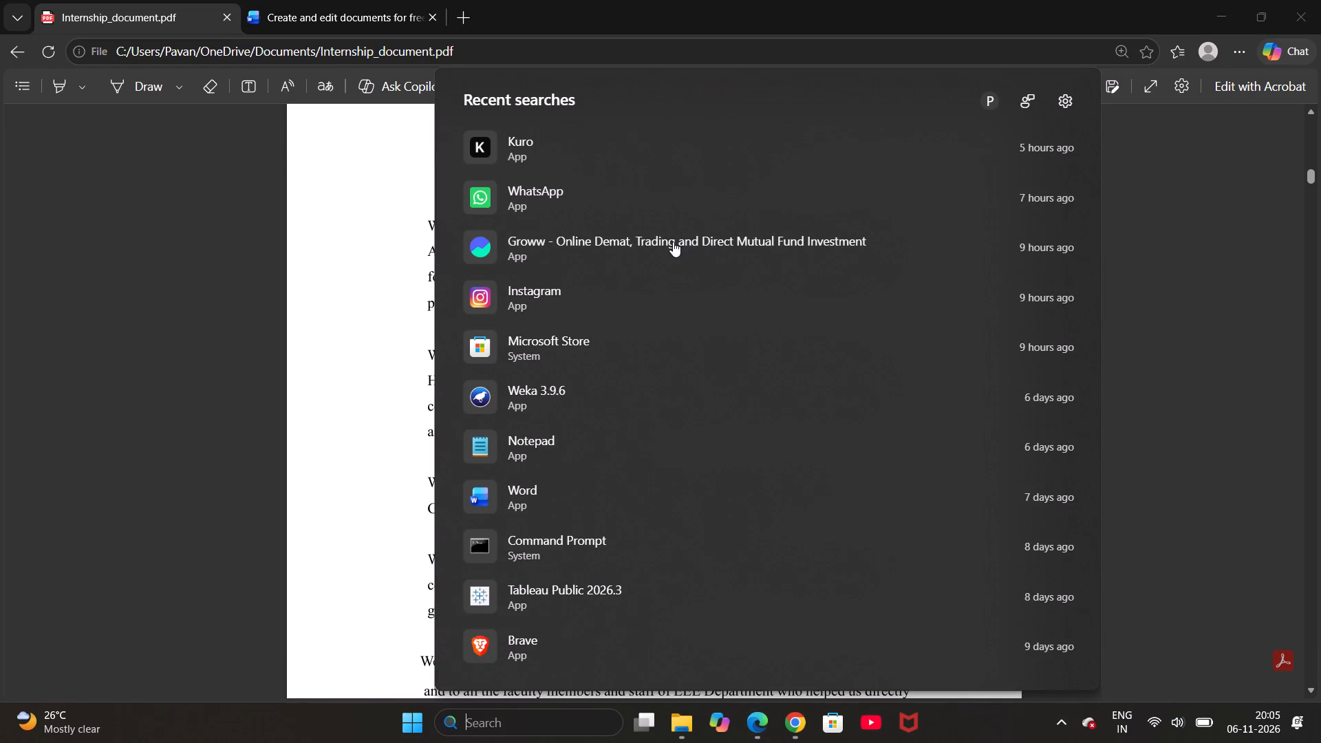
double_click(687, 213)
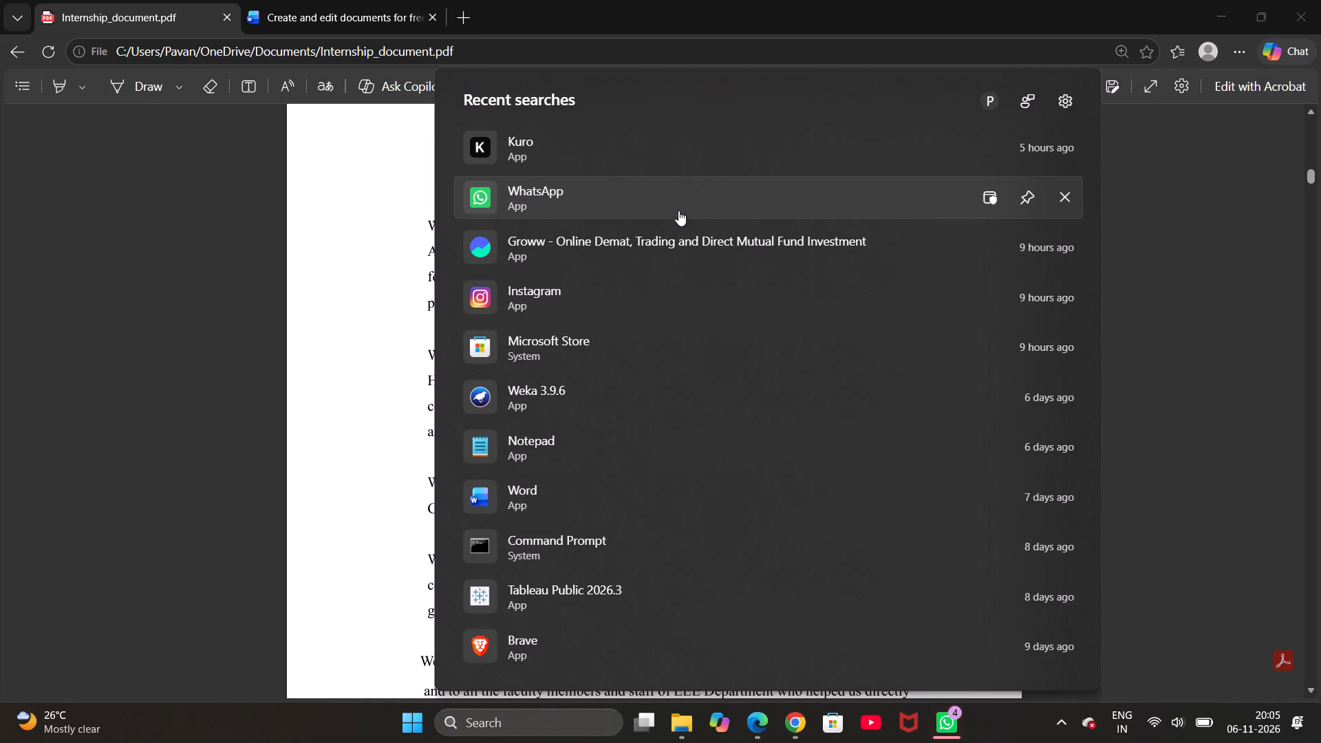
double_click(495, 196)
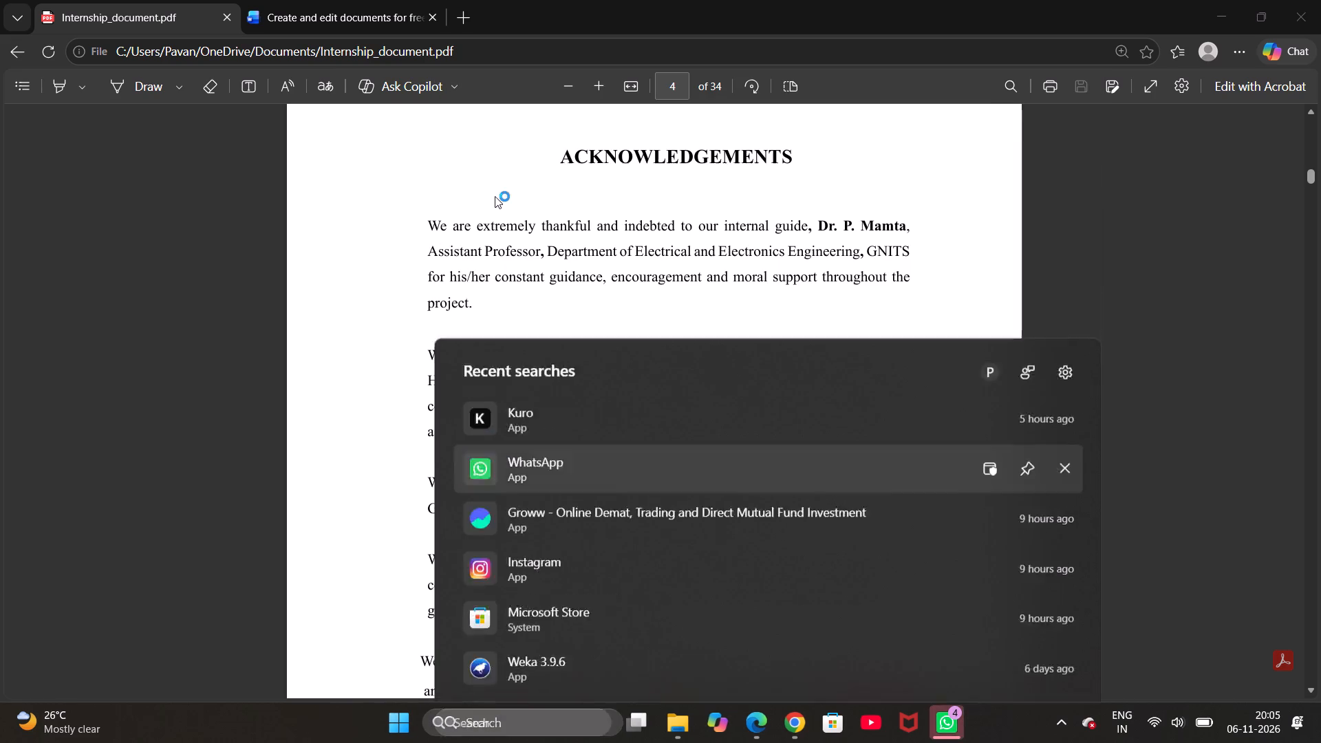
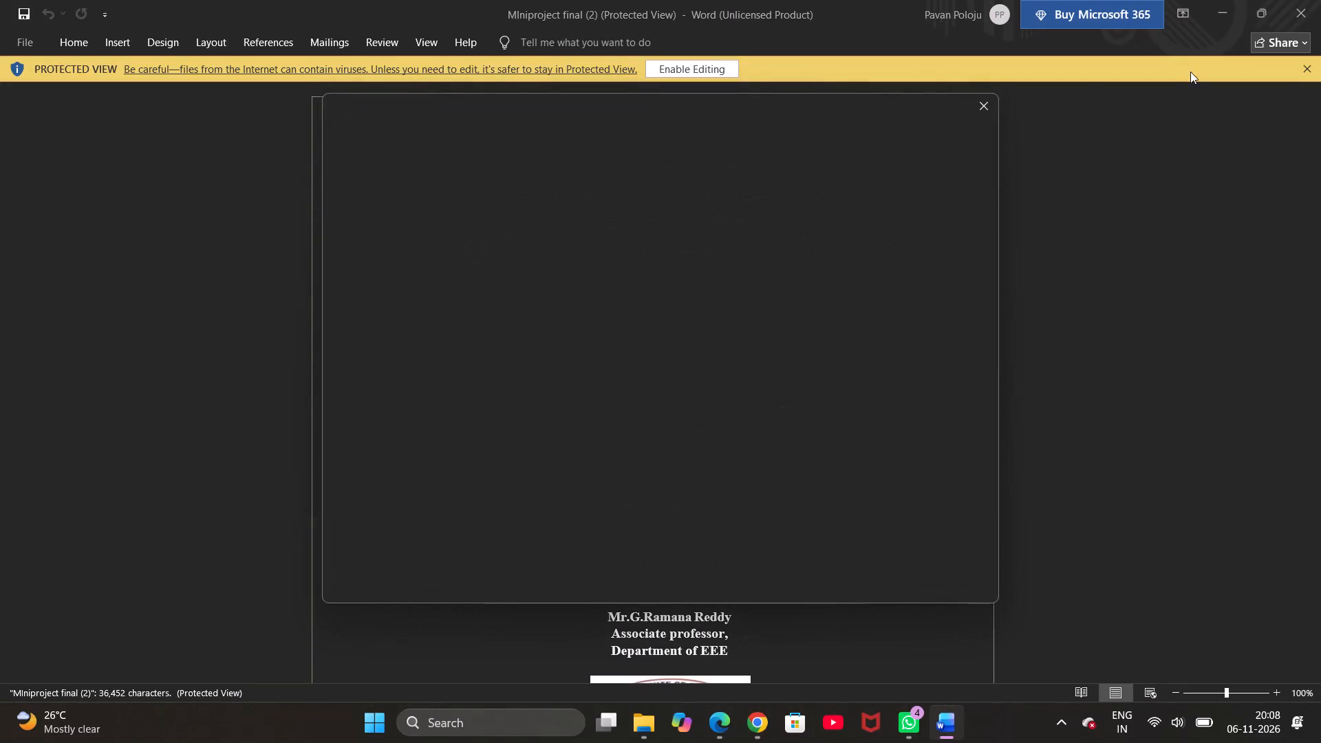
Dismiss the Get started with Microsoft 365 dialog covering the MIniproject final (2) document.
left_click(997, 107)
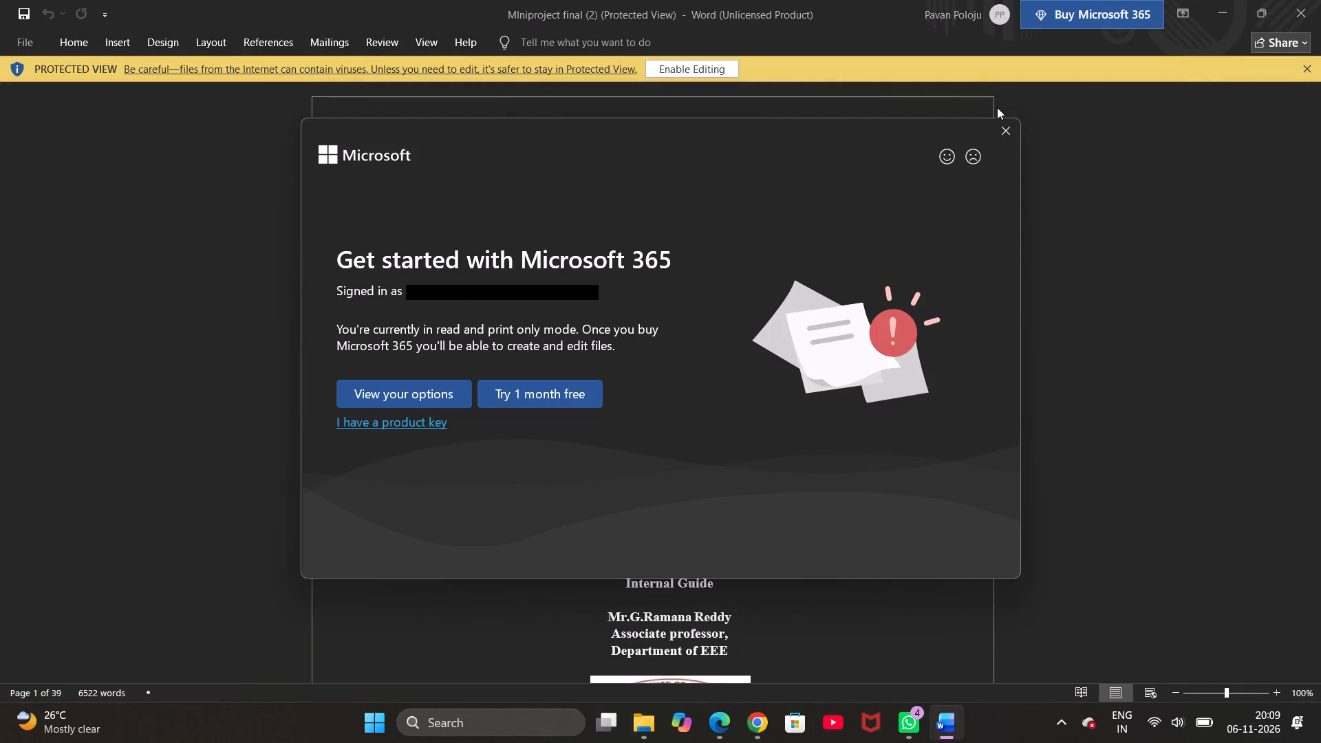
left_click(1001, 135)
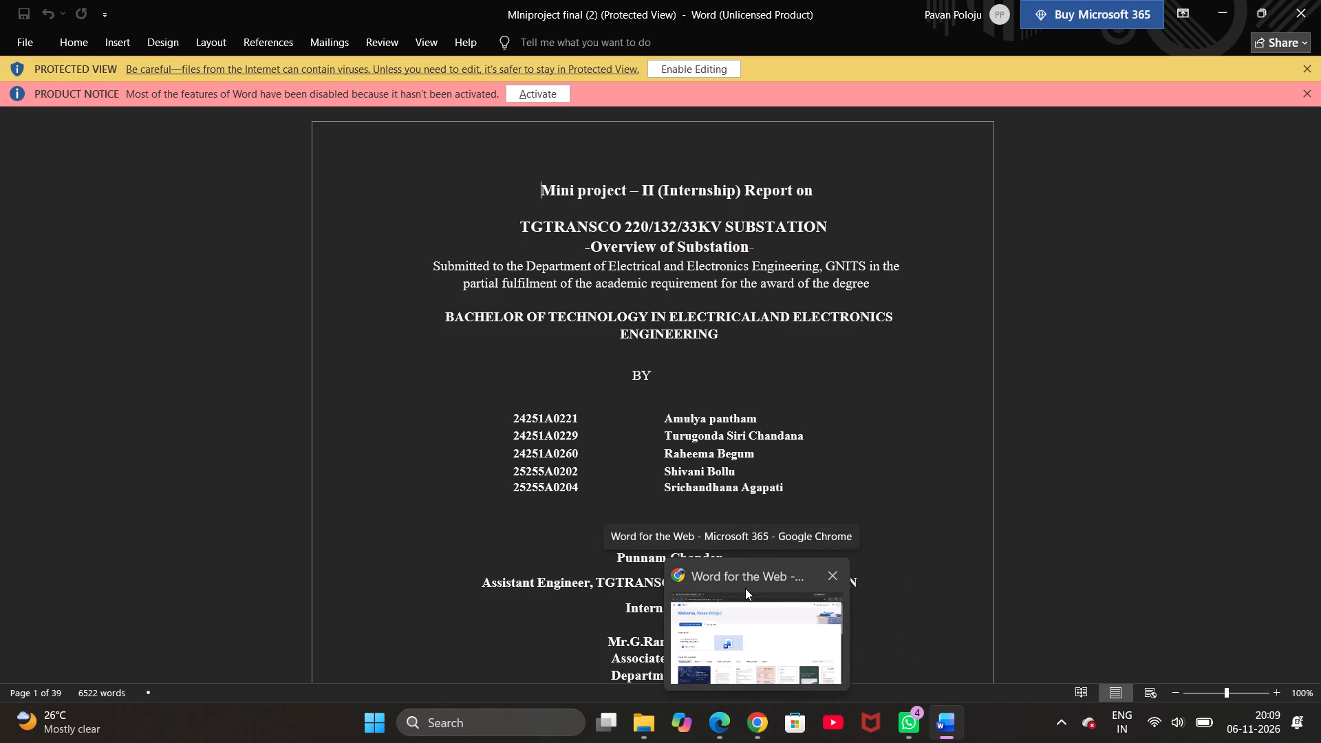
Switch to the Word for the Web page in Chrome and start uploading a file from the computer.
left_click(745, 588)
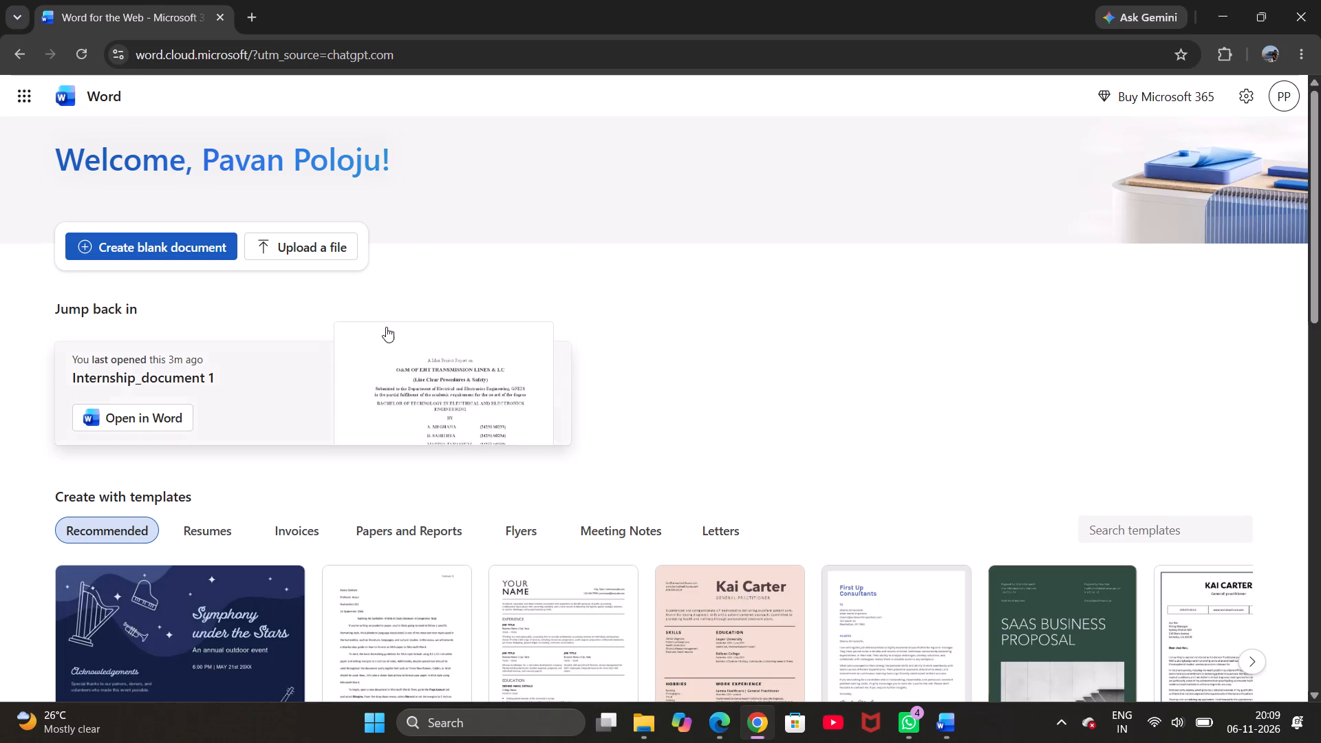
left_click(344, 254)
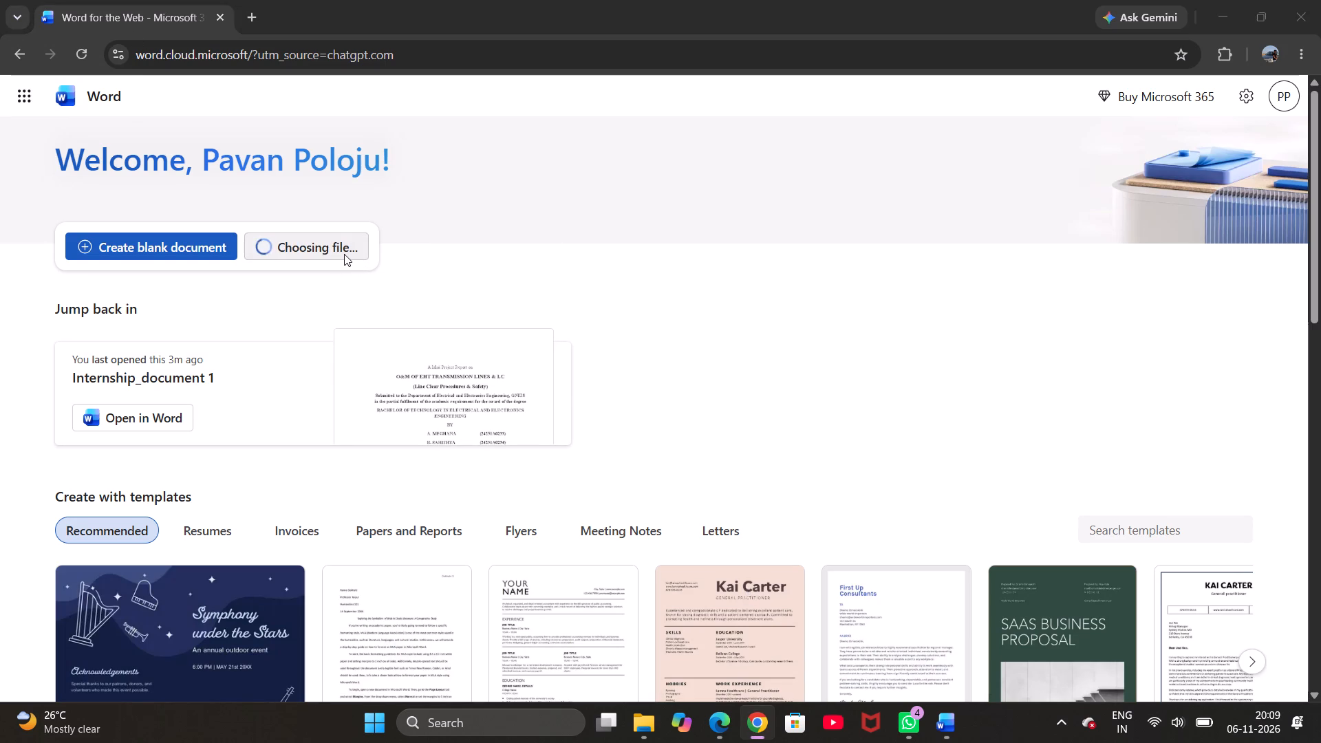
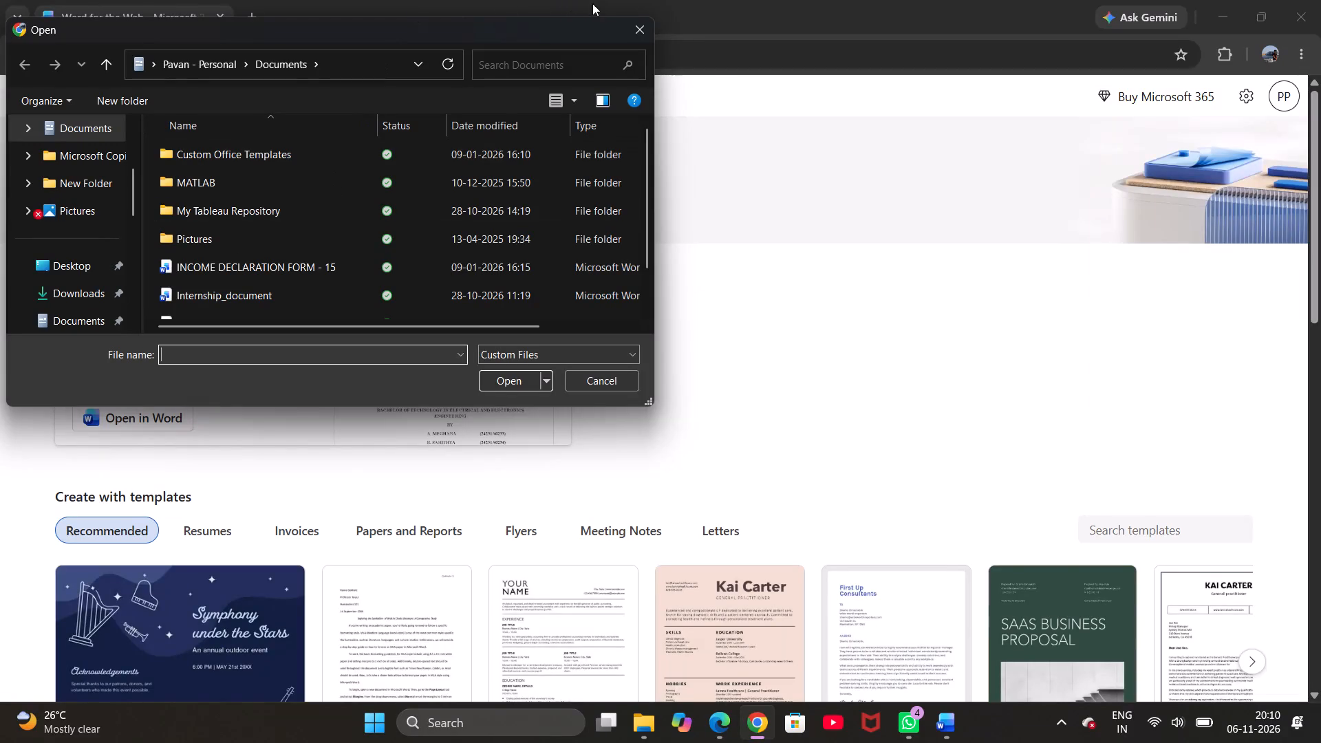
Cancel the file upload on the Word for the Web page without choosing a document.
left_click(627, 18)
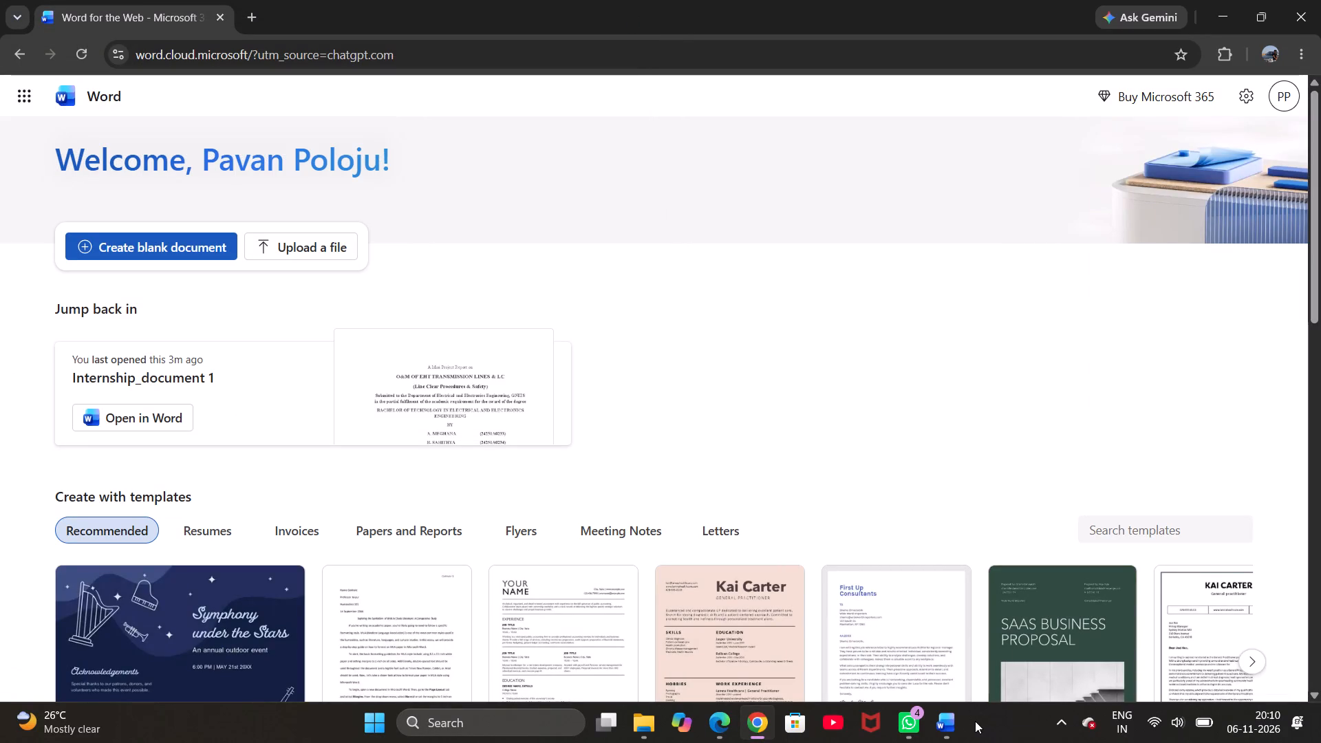
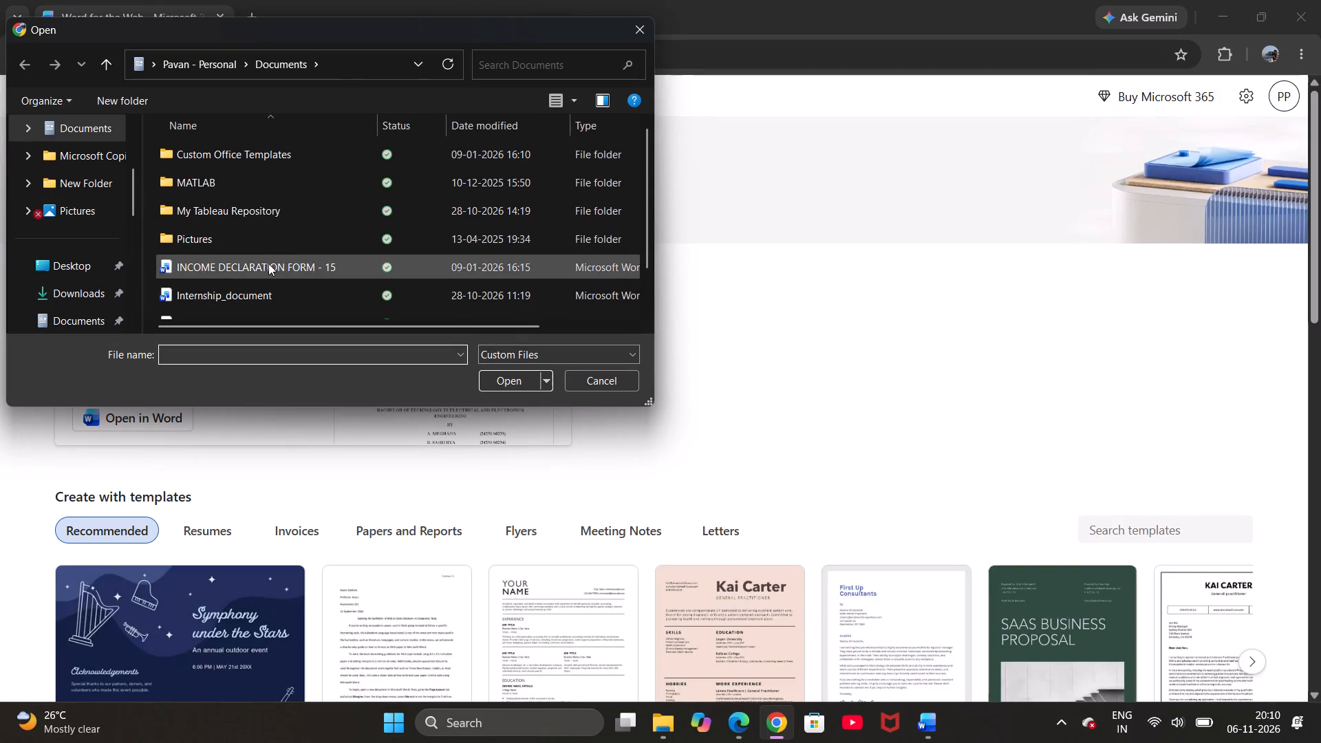
Look through the Documents folder for the file to upload and start entering its file name with "sa".
scroll(304, 217, "down", 1)
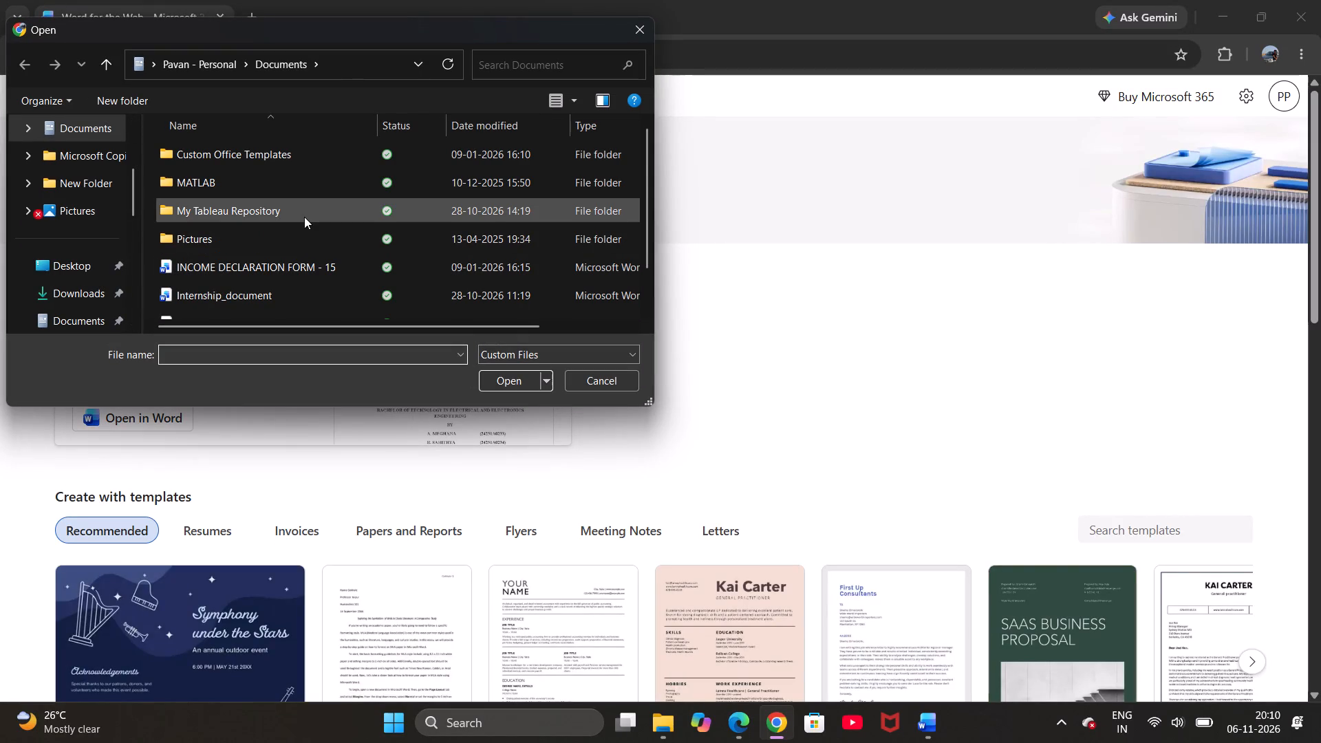
scroll(304, 217, "down", 1)
scroll(261, 290, "down", 1)
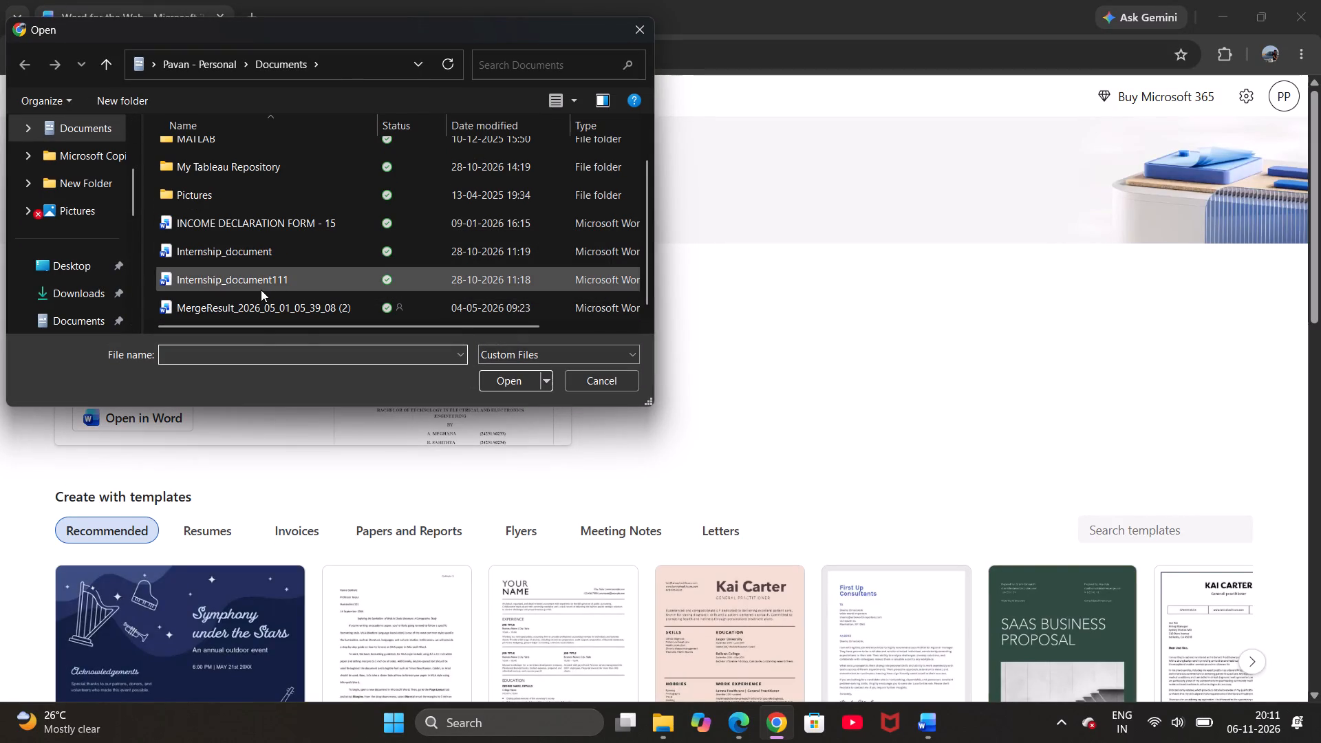
scroll(261, 290, "down", 1)
left_click(246, 347)
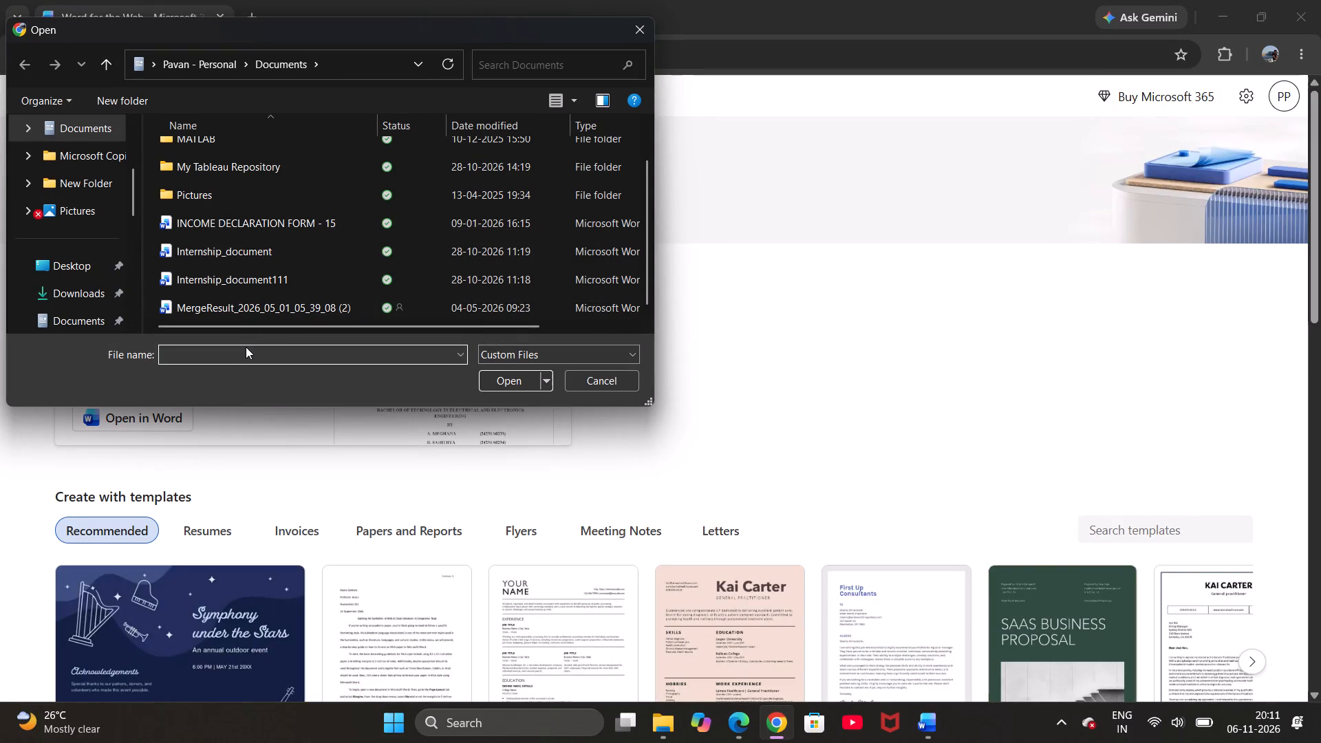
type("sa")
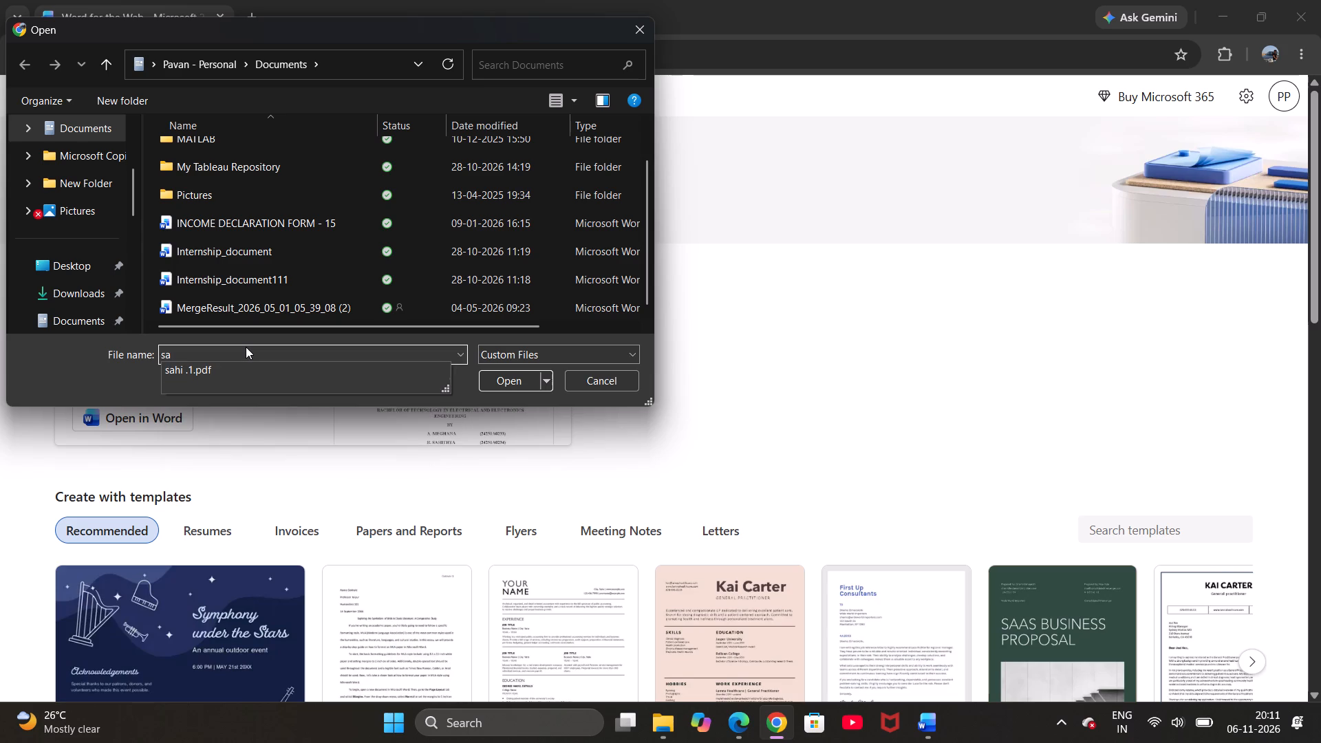
Look through the folders and Word files in the Documents folder for the internship report to upload.
scroll(246, 347, "down", 1)
scroll(411, 162, "down", 3)
left_click_drag(644, 272, 648, 288)
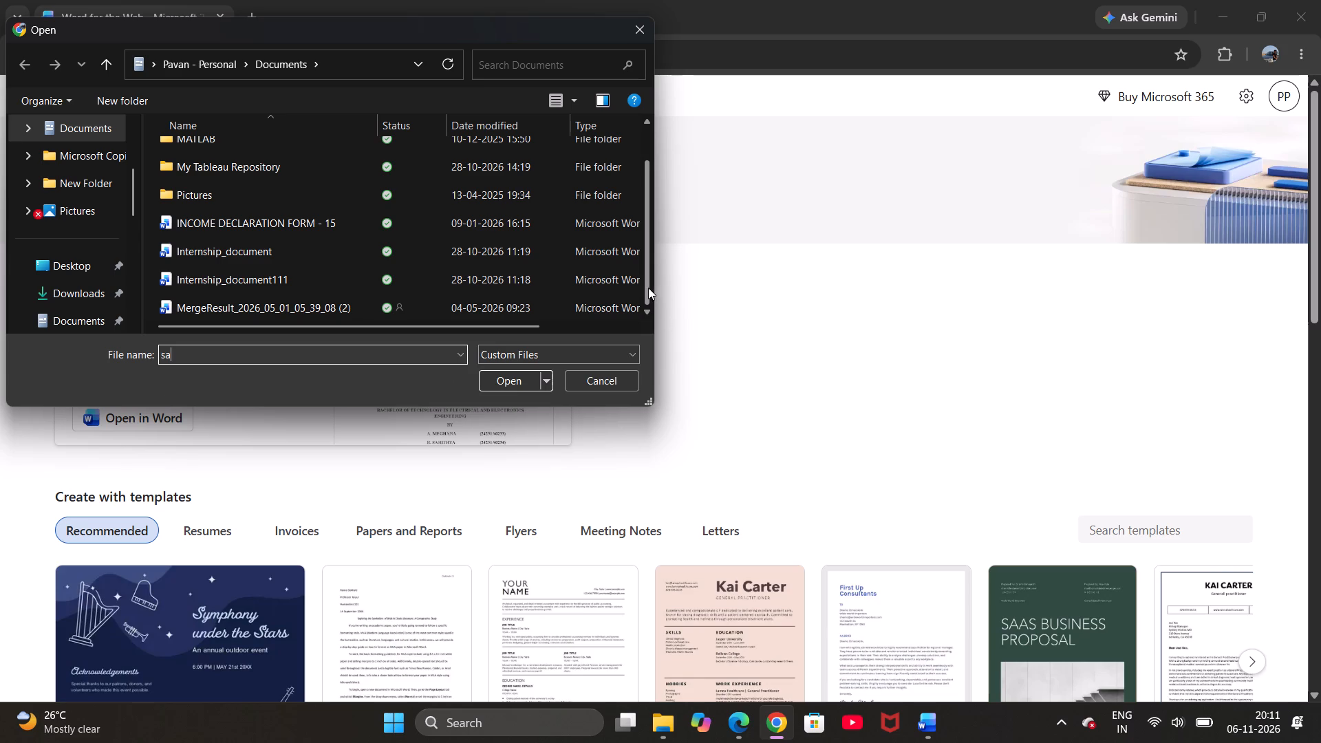
left_click_drag(648, 288, 643, 282)
left_click(643, 282)
left_click_drag(643, 282, 640, 192)
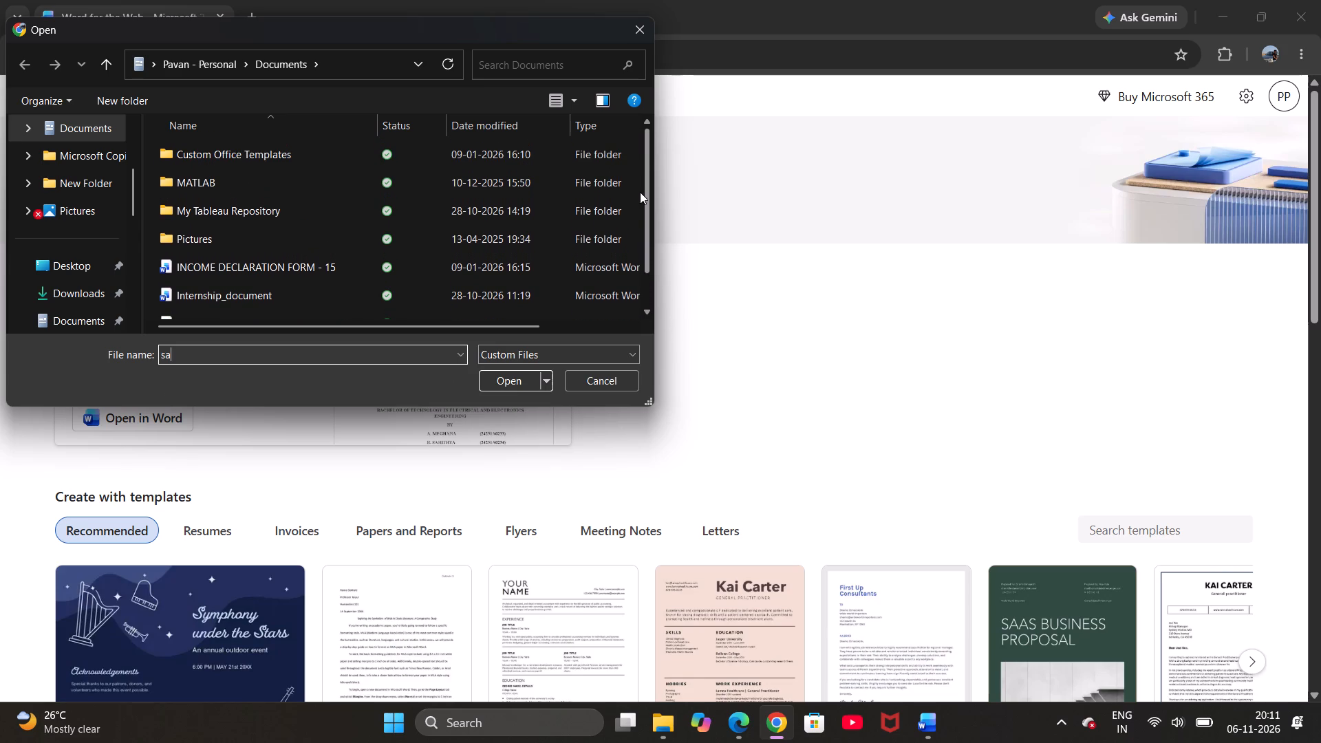
left_click_drag(640, 192, 643, 347)
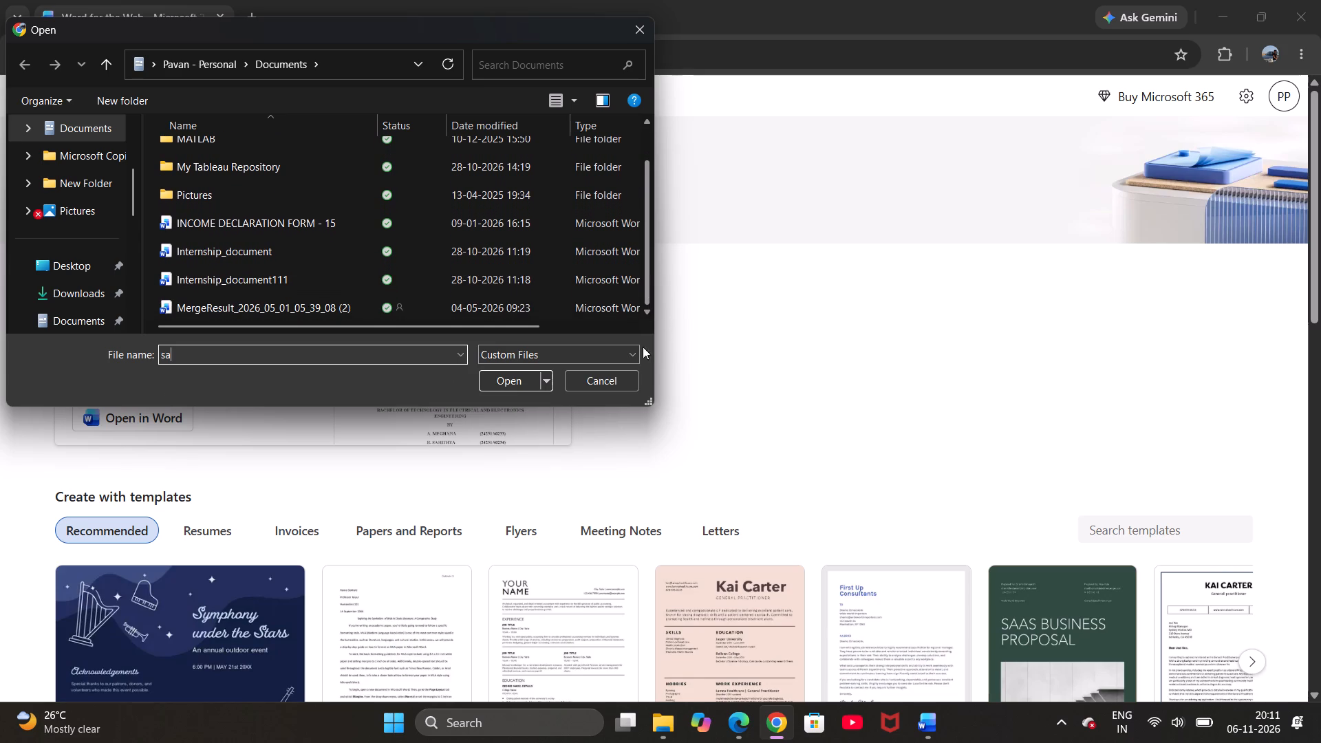
left_click_drag(643, 347, 624, 439)
left_click(108, 312)
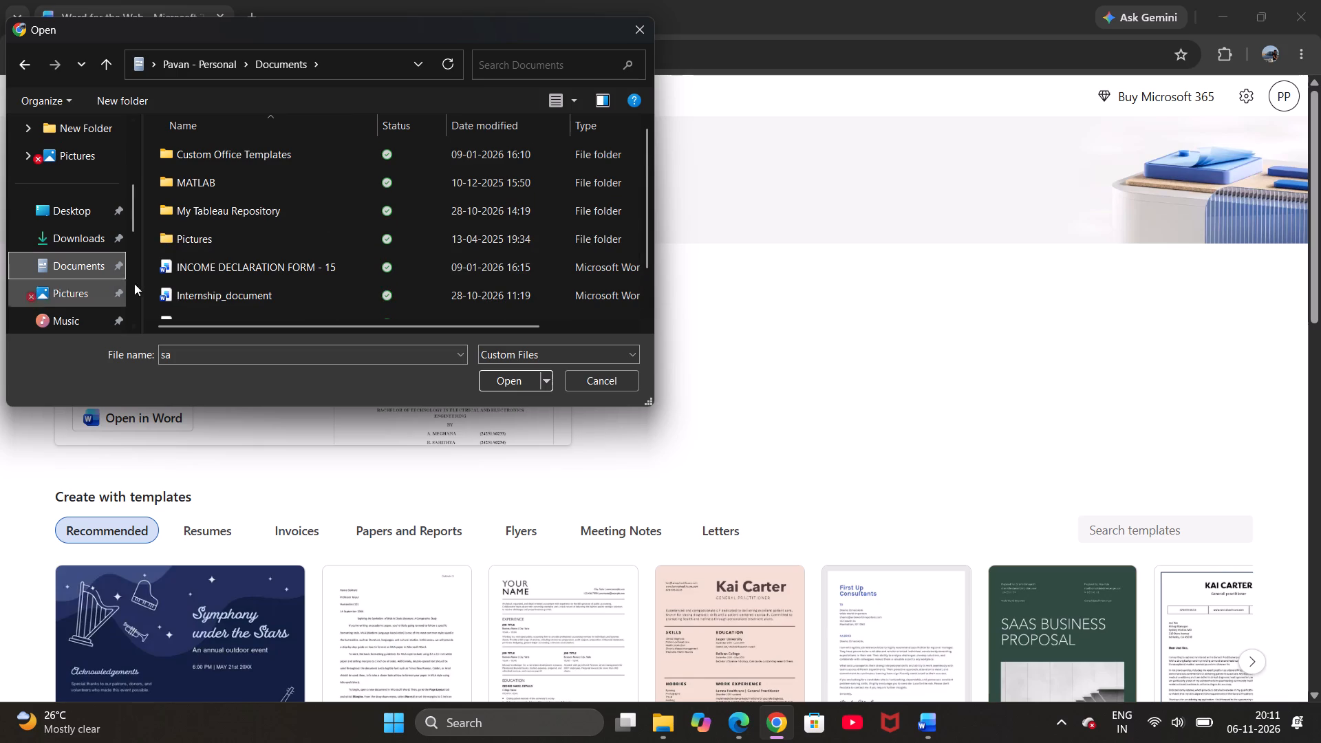
scroll(313, 255, "down", 4)
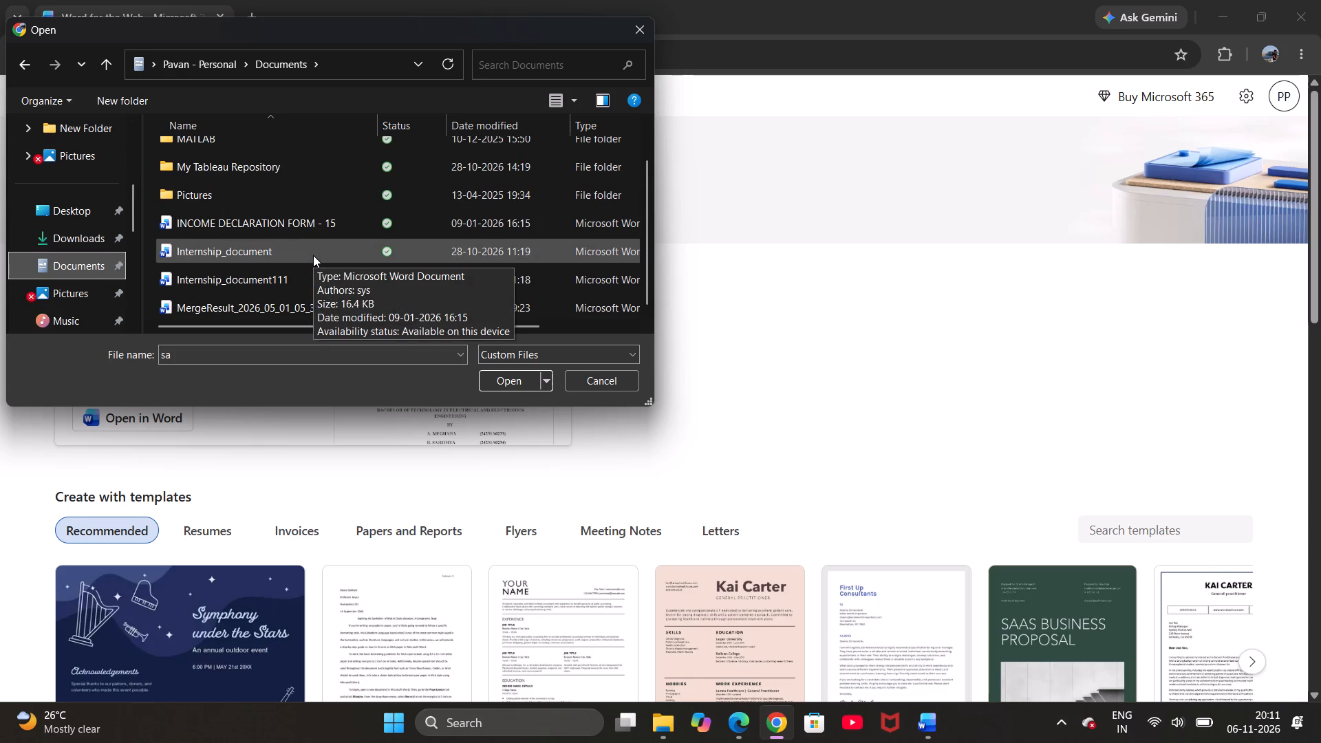
scroll(313, 255, "up", 2)
scroll(313, 255, "down", 1)
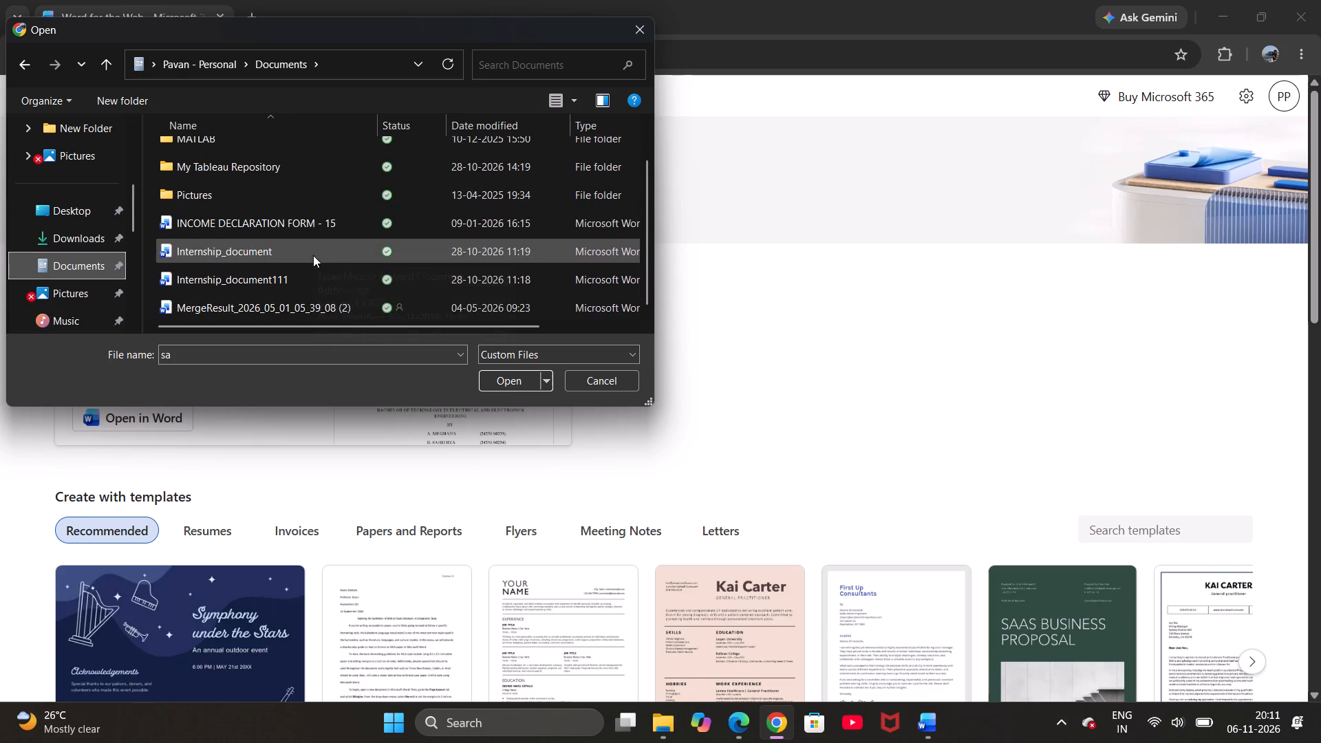
scroll(313, 255, "up", 7)
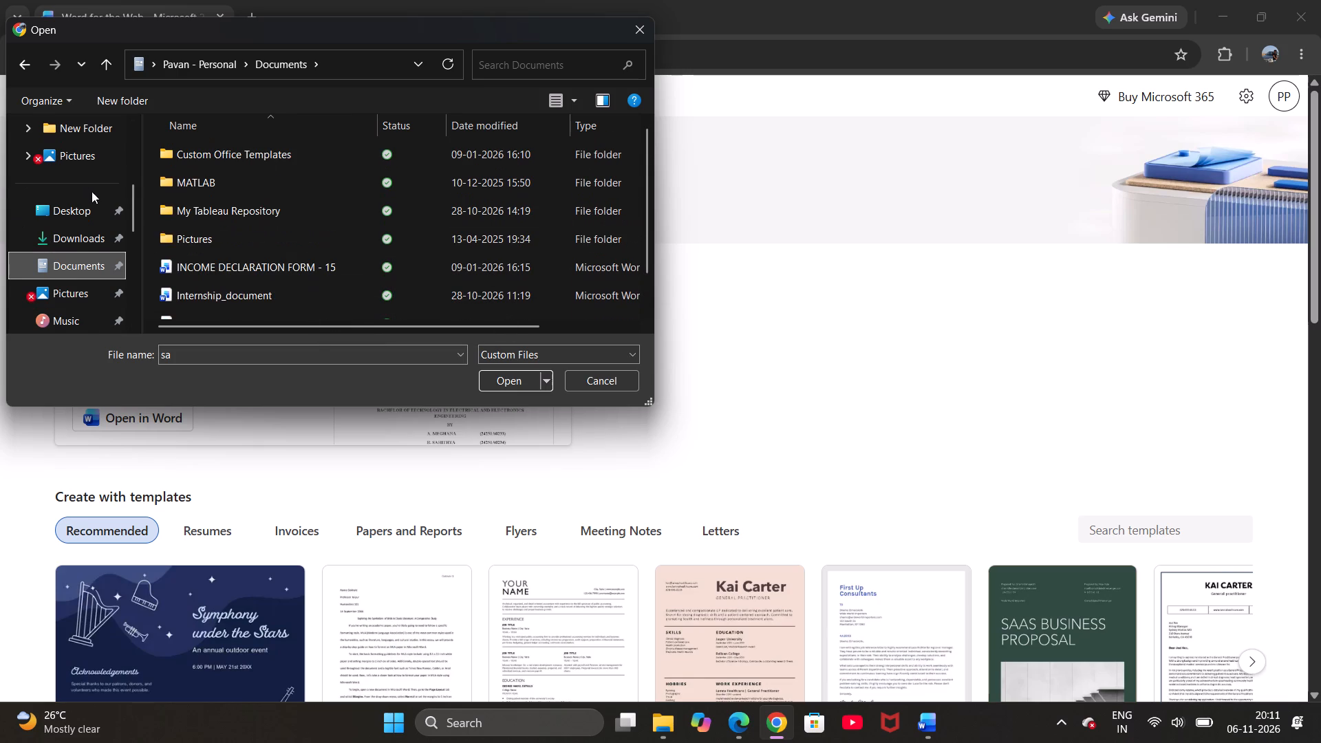
Look through the recent files in the Home location for the internship report to upload.
scroll(92, 191, "up", 6)
left_click(67, 127)
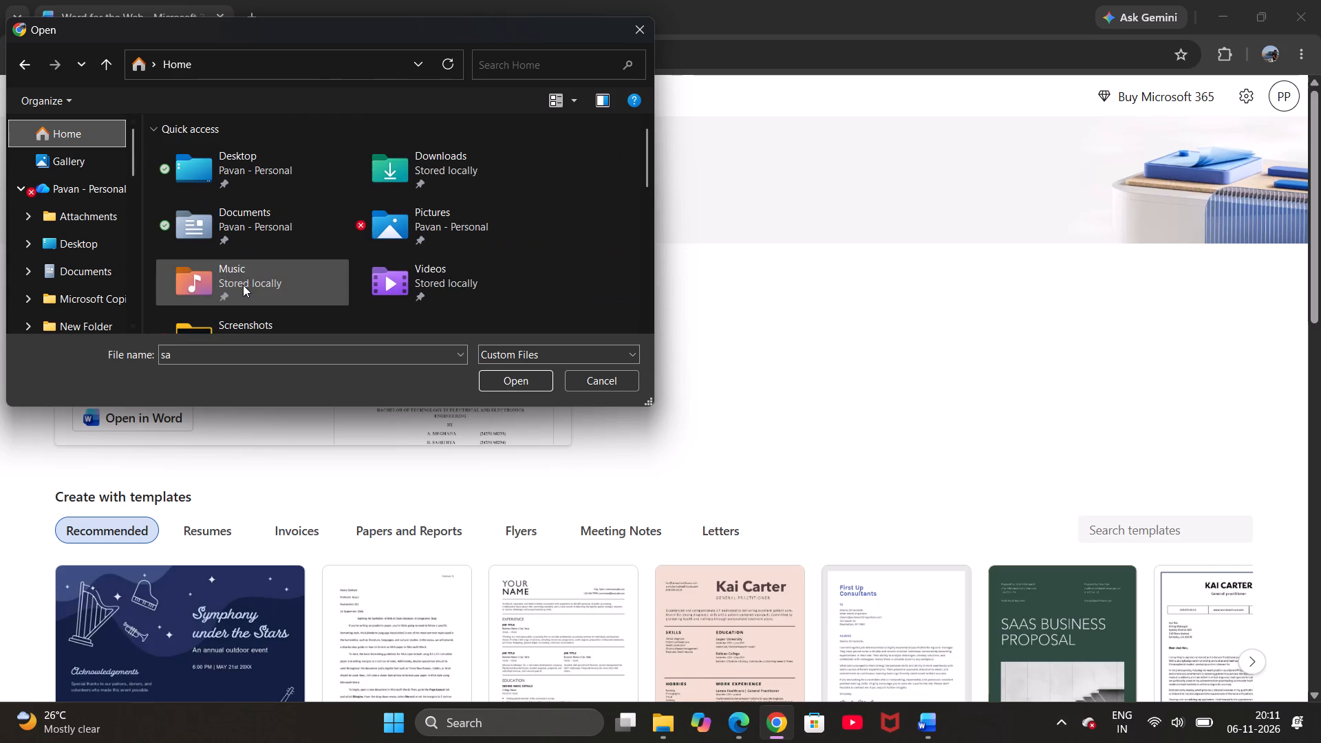
scroll(243, 285, "down", 1)
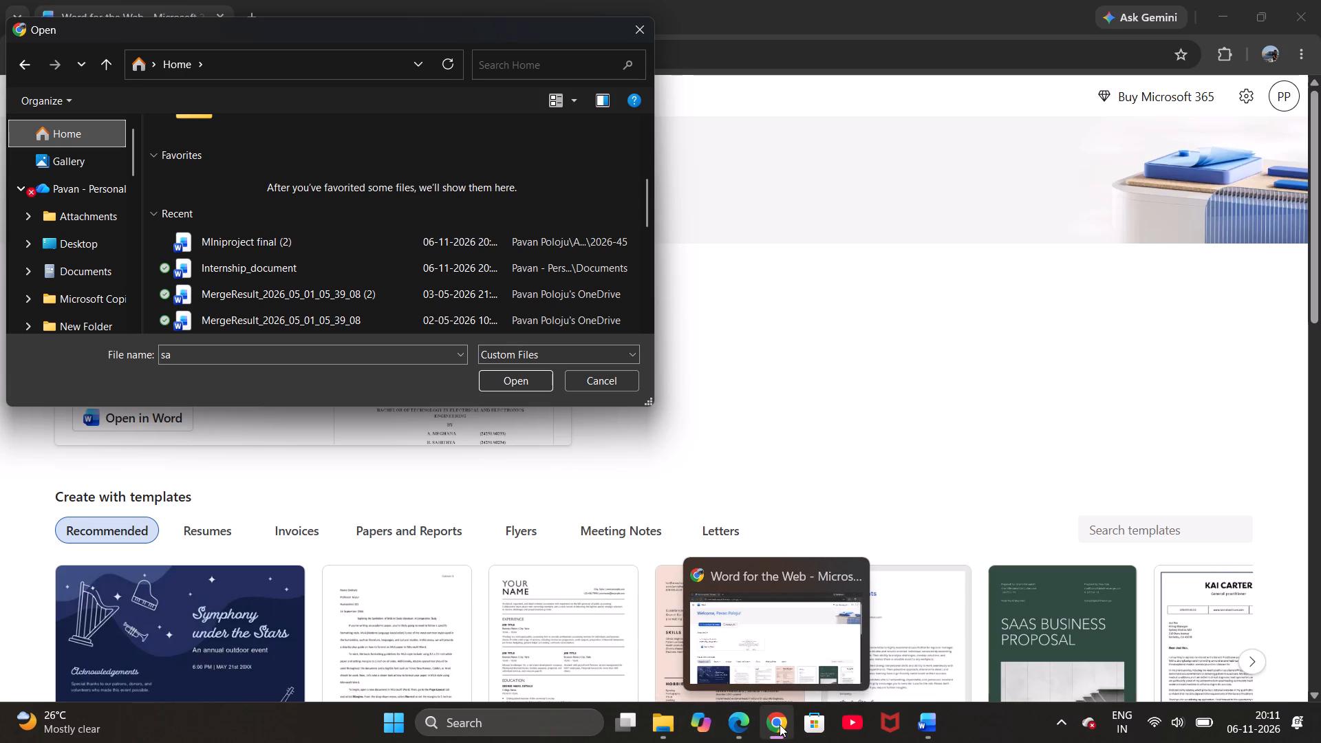
Open Windows Search and its recent searches to find the WhatsApp app.
left_click(568, 721)
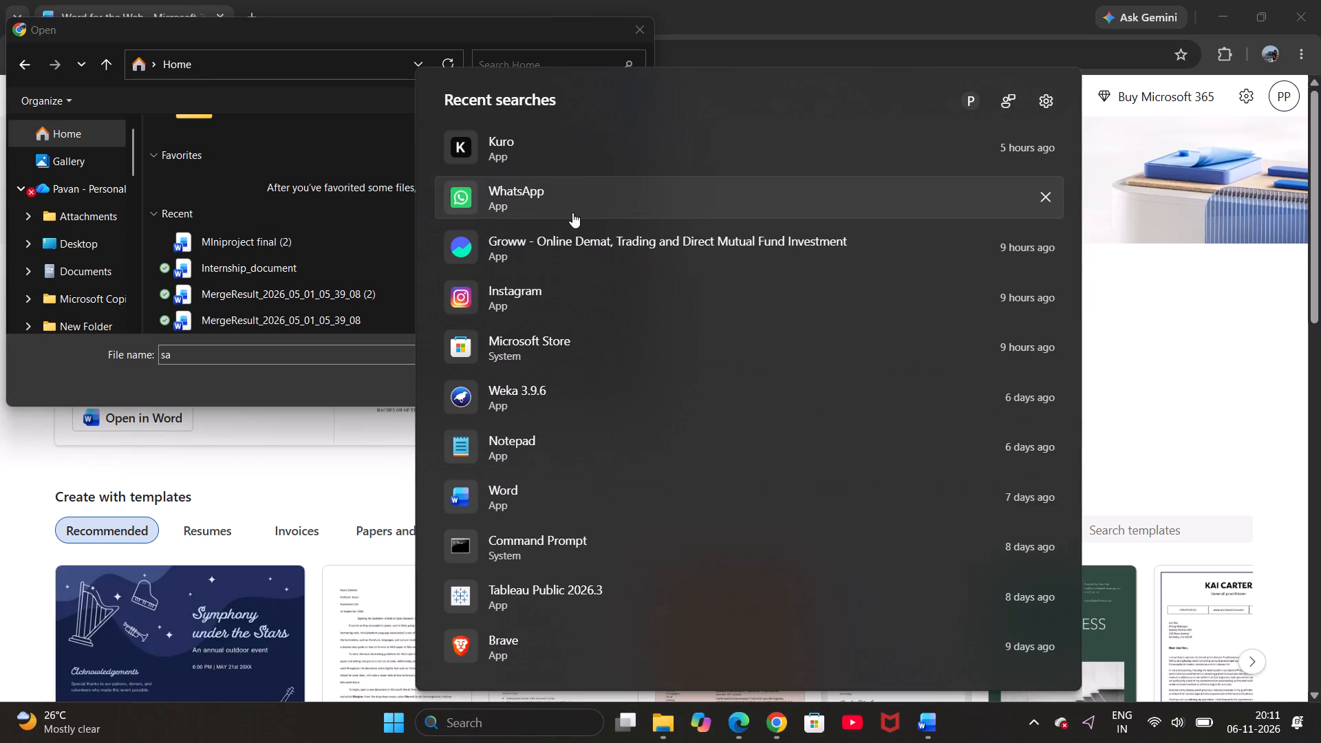
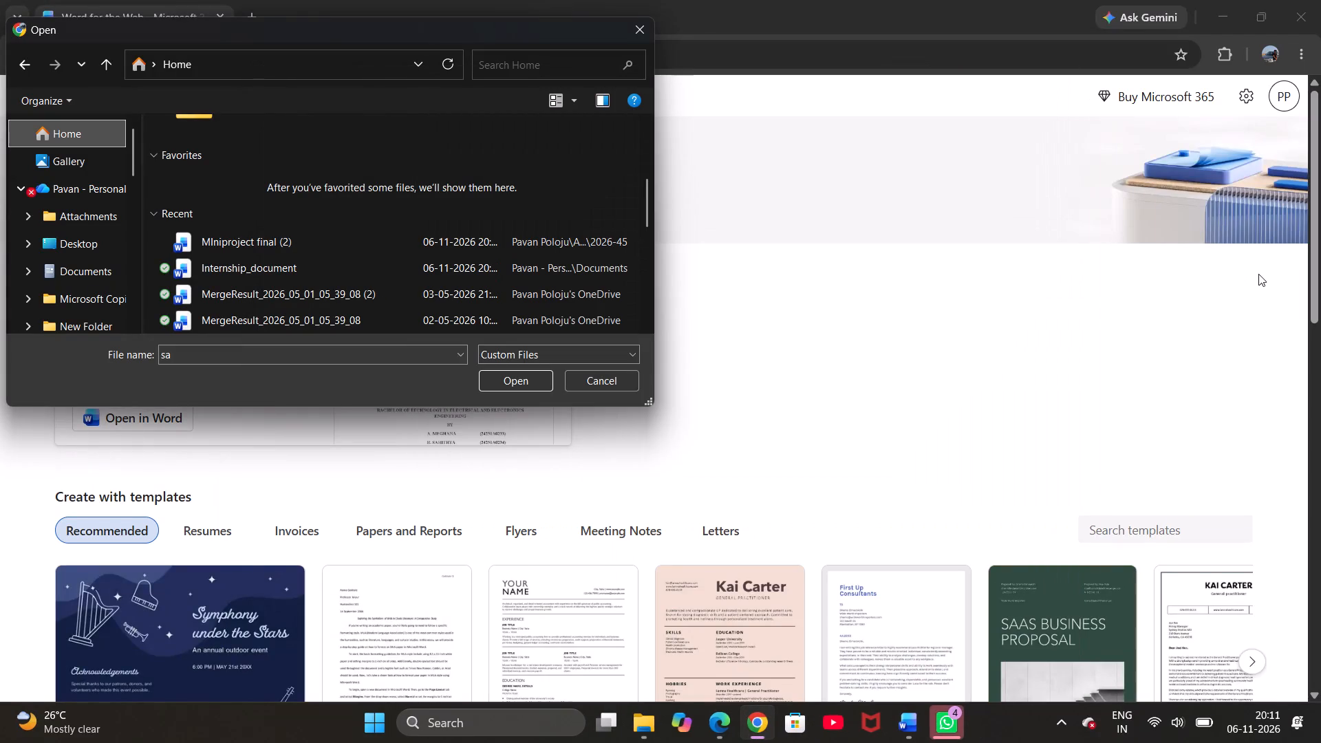
left_click(495, 714)
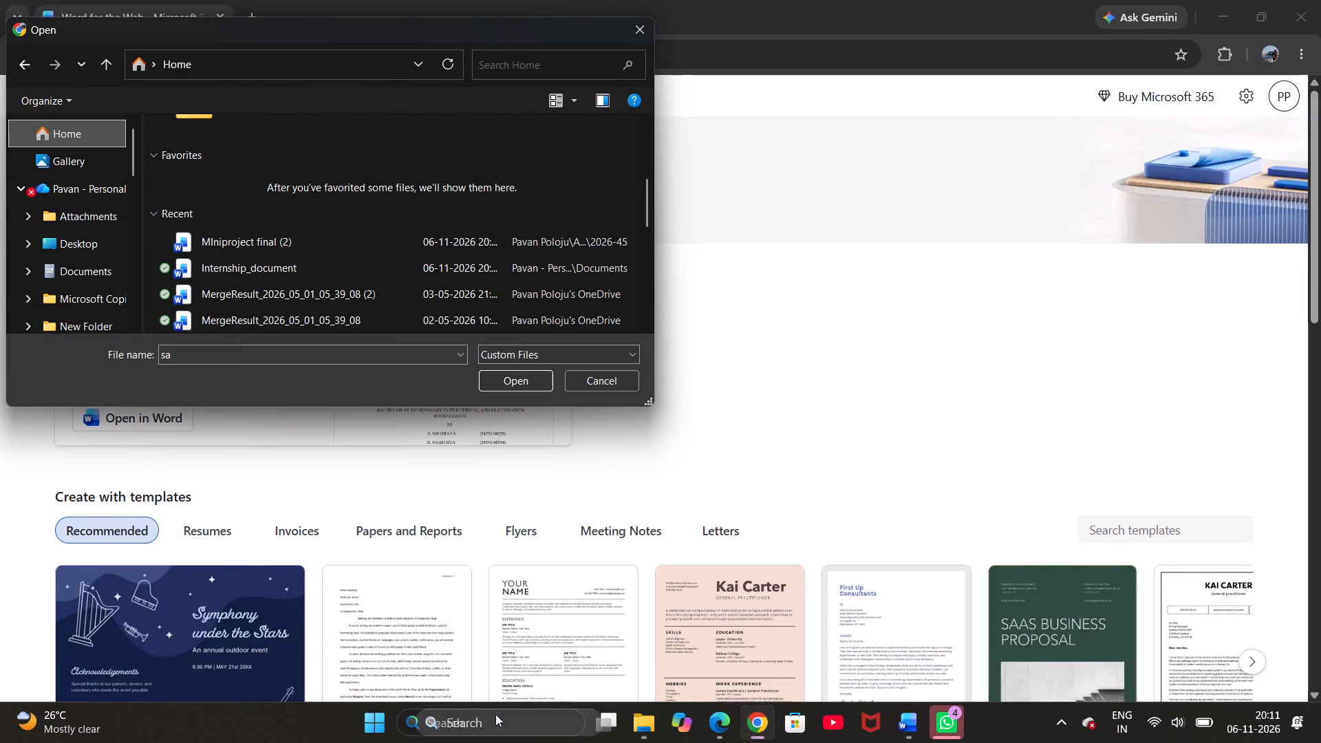
double_click(513, 189)
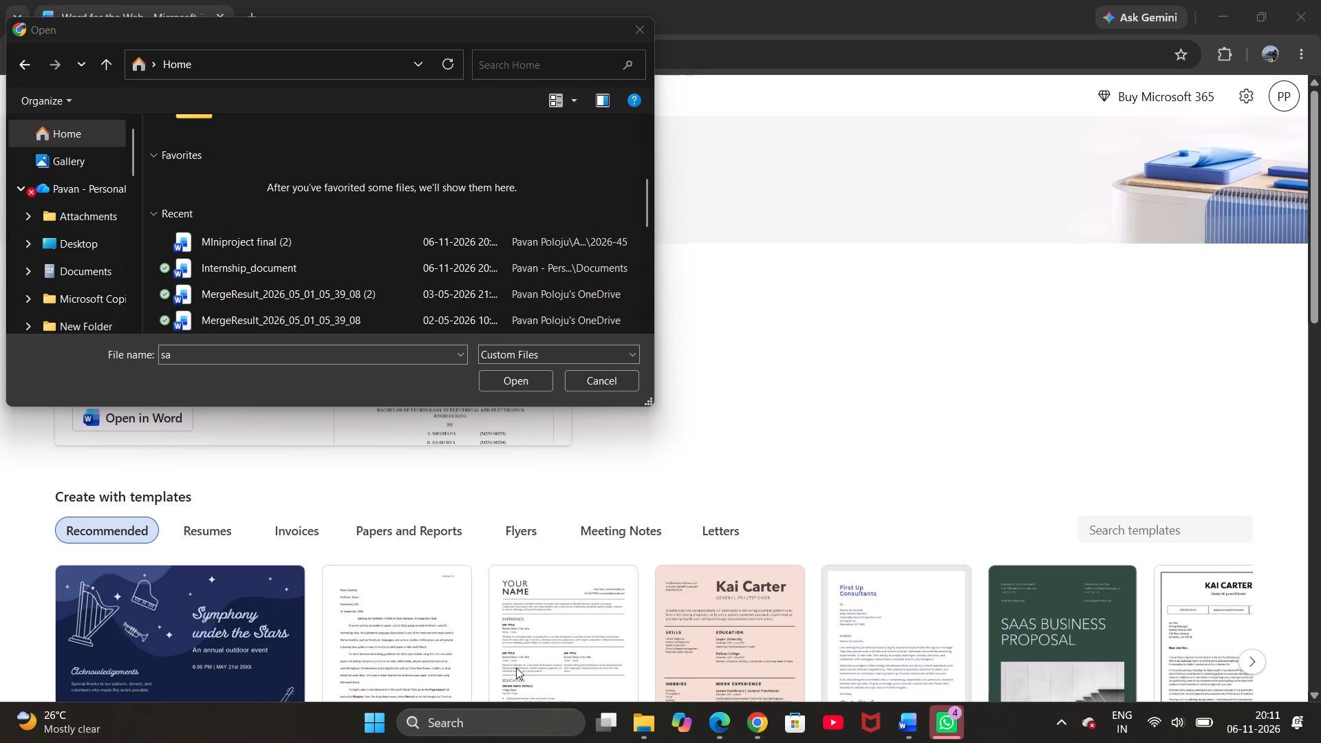
left_click(506, 720)
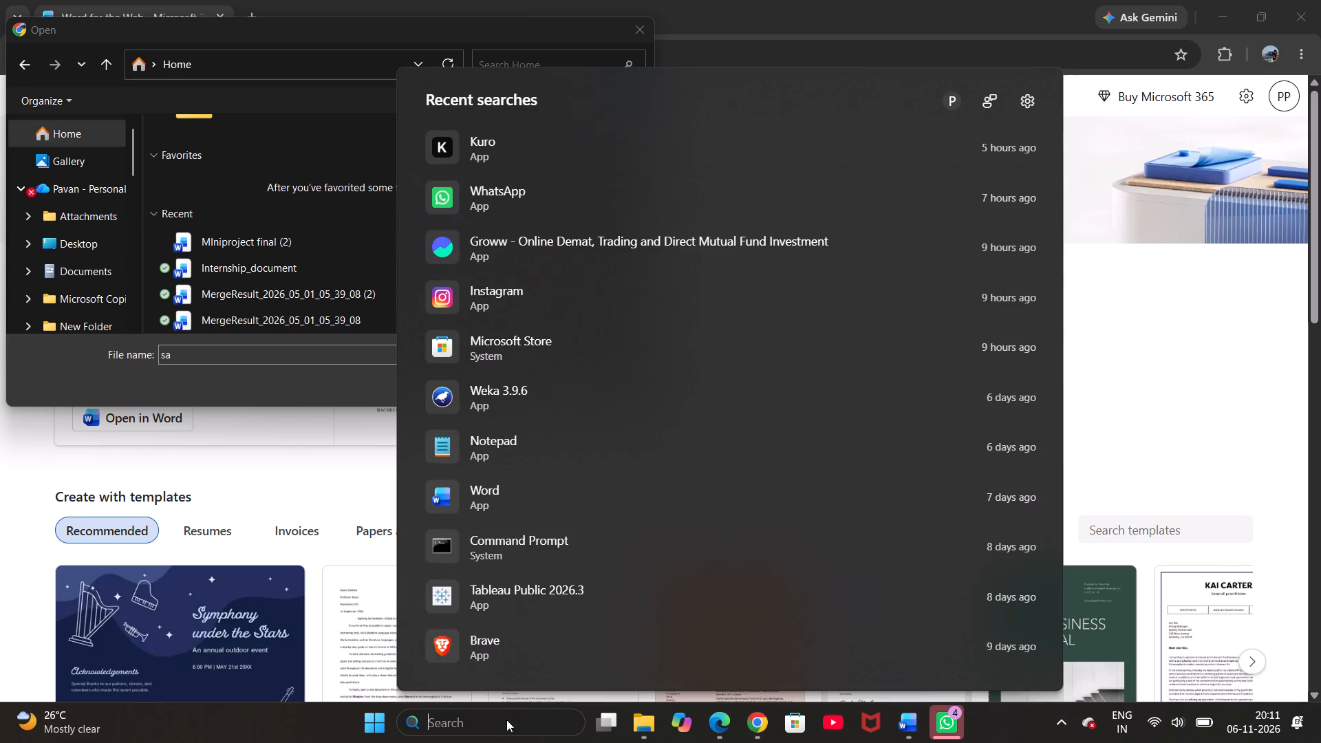
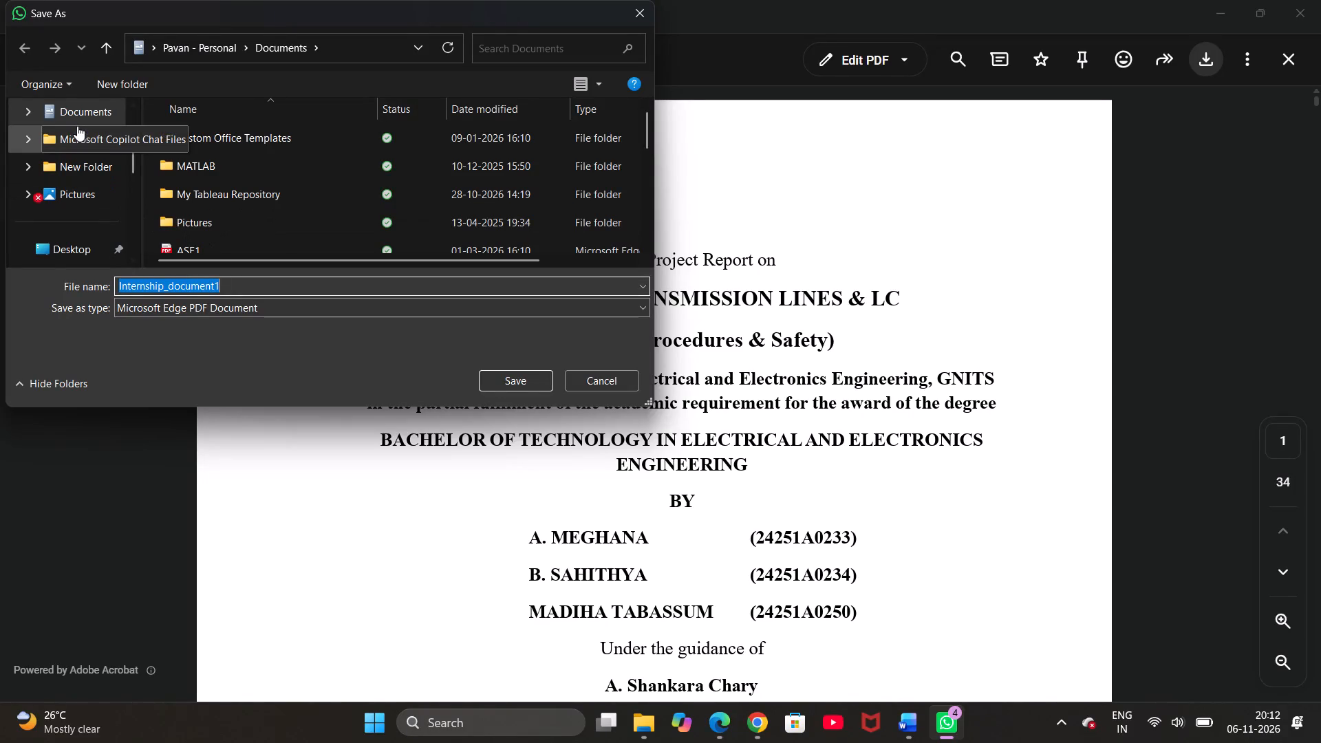
Browse from Home through the available folders for a location to save the Internship_document1 PDF from WhatsApp.
scroll(78, 126, "up", 2)
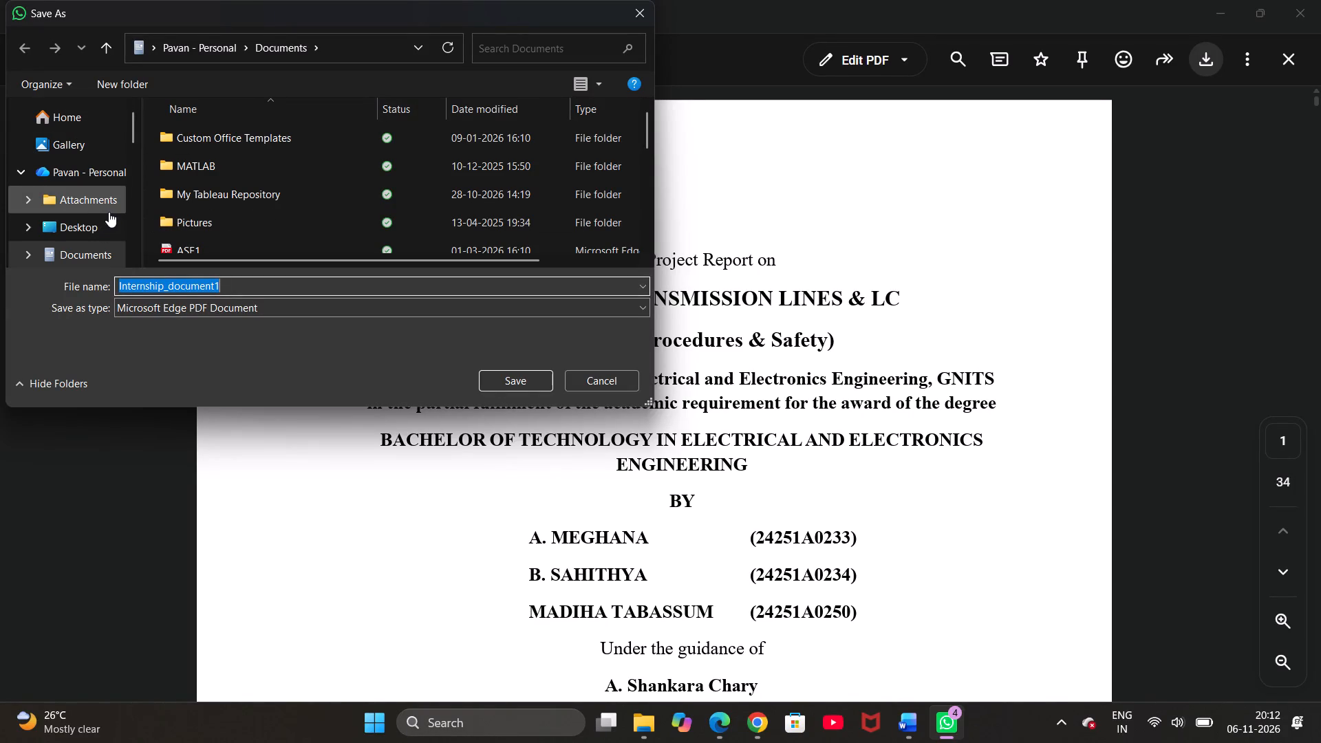
scroll(109, 212, "down", 2)
scroll(109, 212, "up", 4)
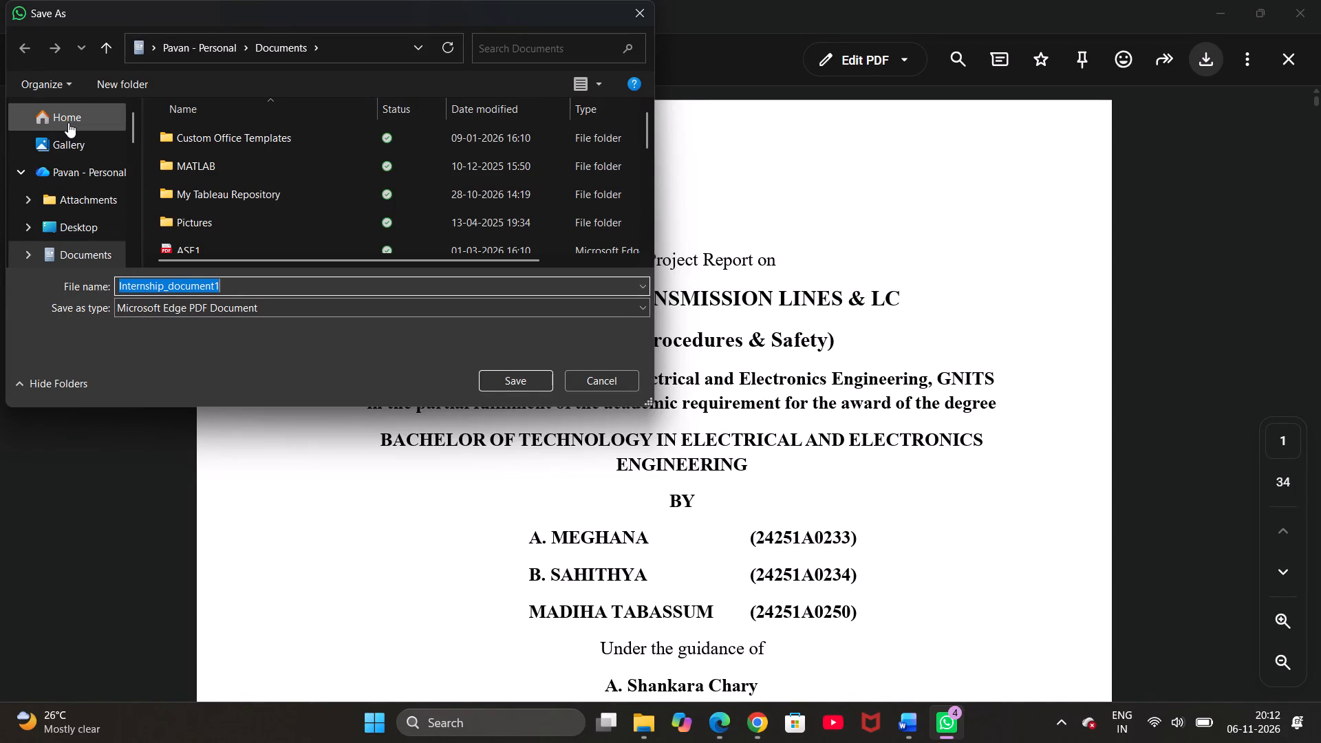
left_click(68, 122)
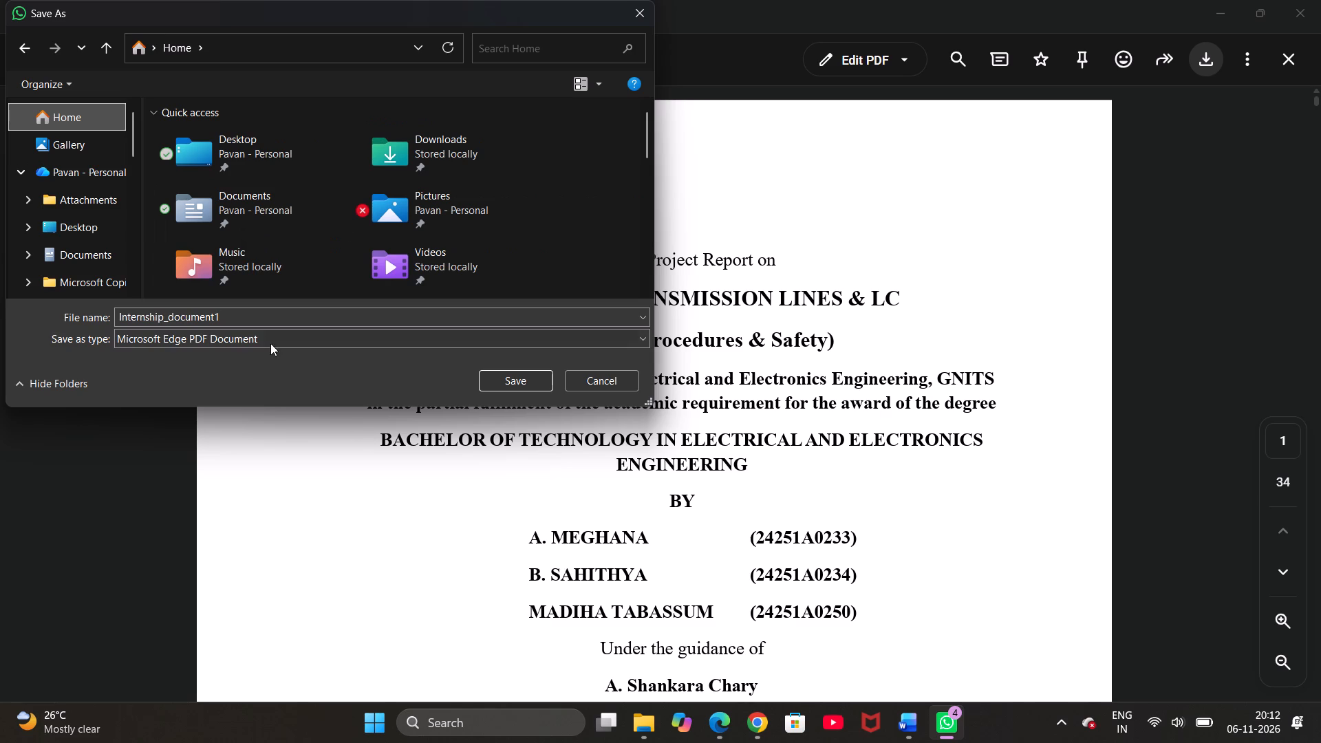
scroll(85, 228, "down", 1)
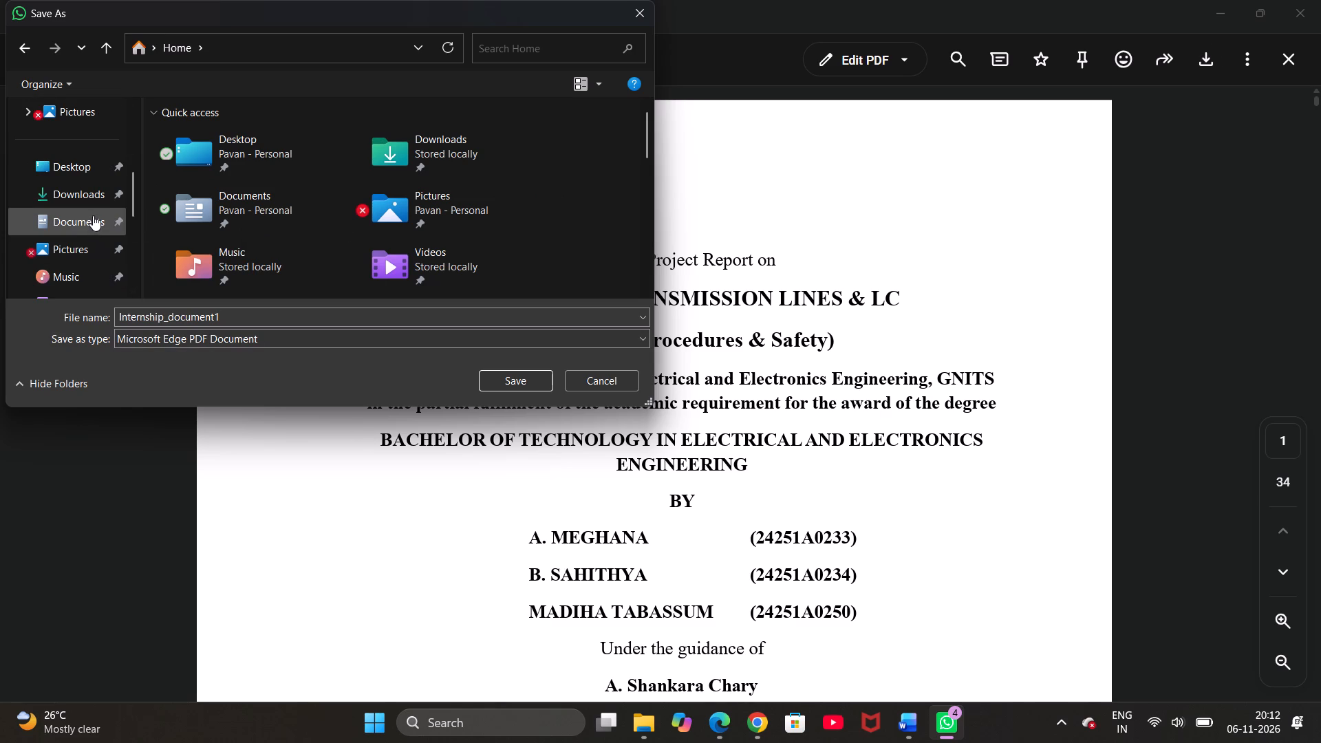
Choose the Documents folder as the save location for the internship report PDF.
double_click(96, 217)
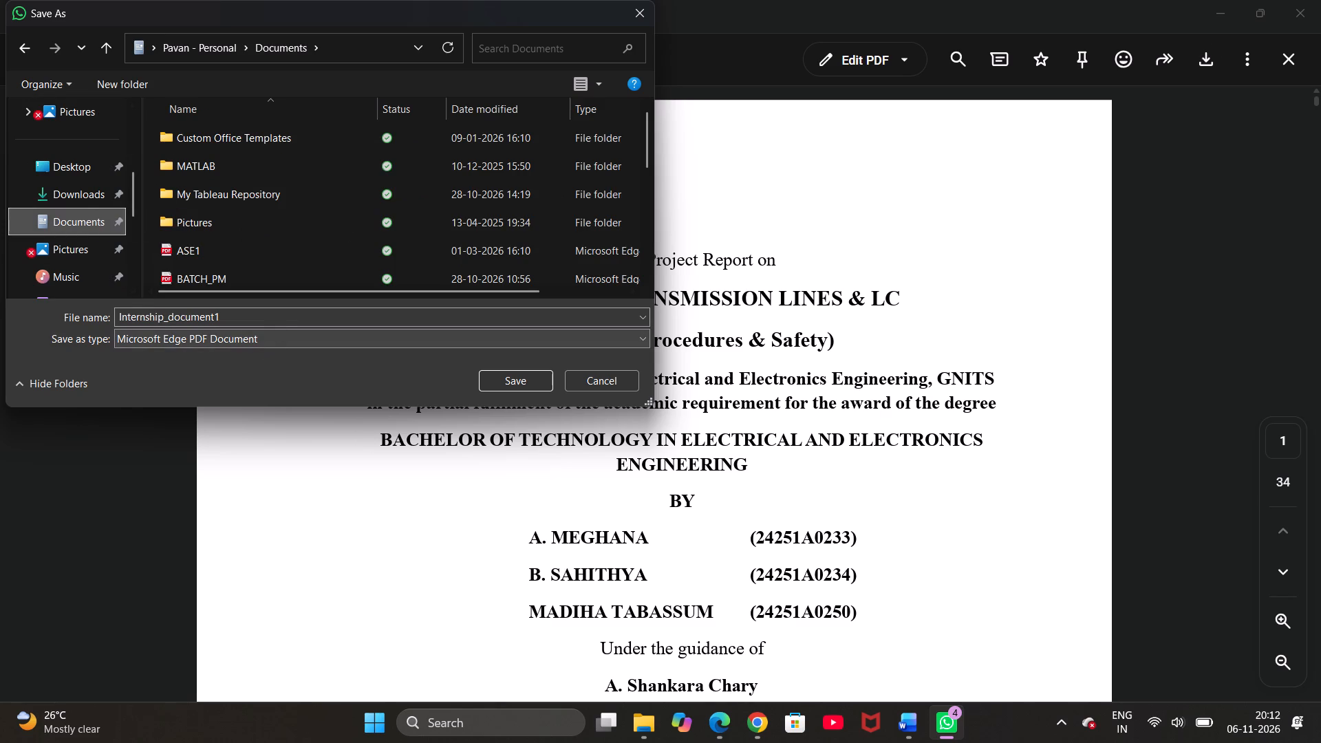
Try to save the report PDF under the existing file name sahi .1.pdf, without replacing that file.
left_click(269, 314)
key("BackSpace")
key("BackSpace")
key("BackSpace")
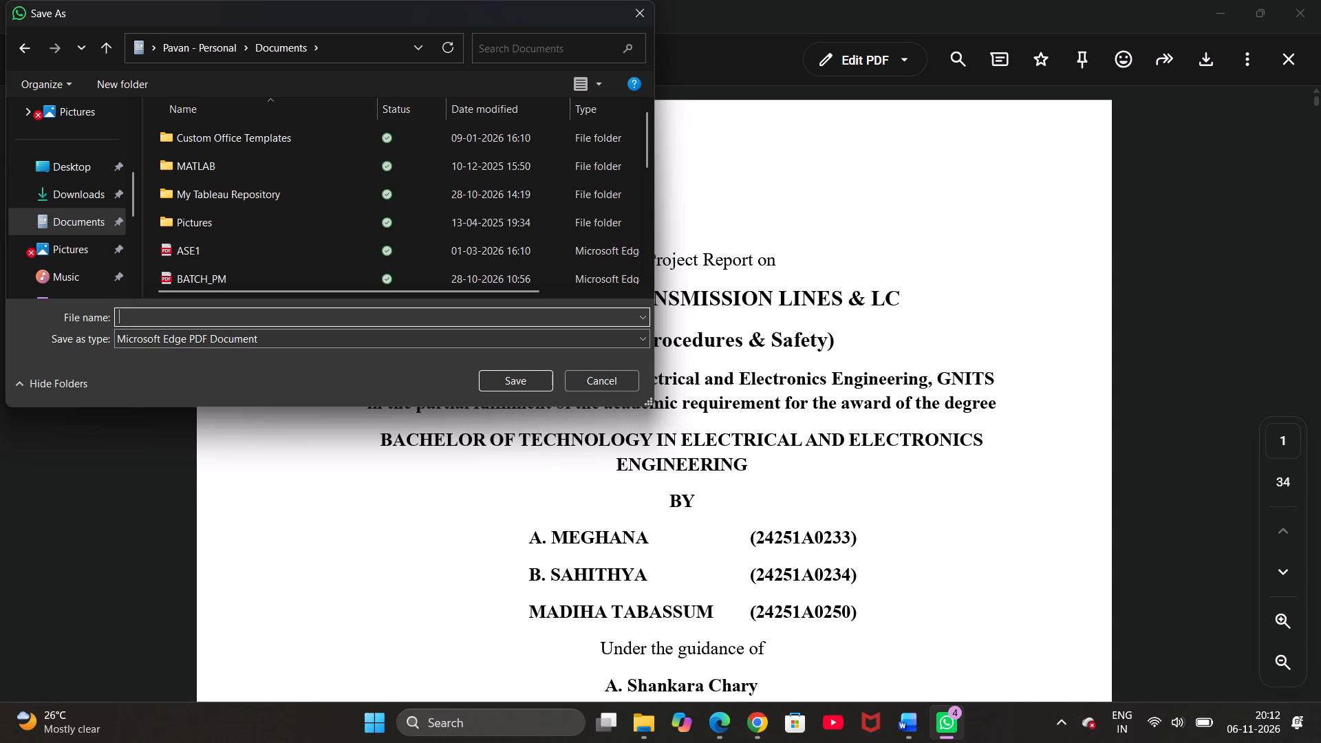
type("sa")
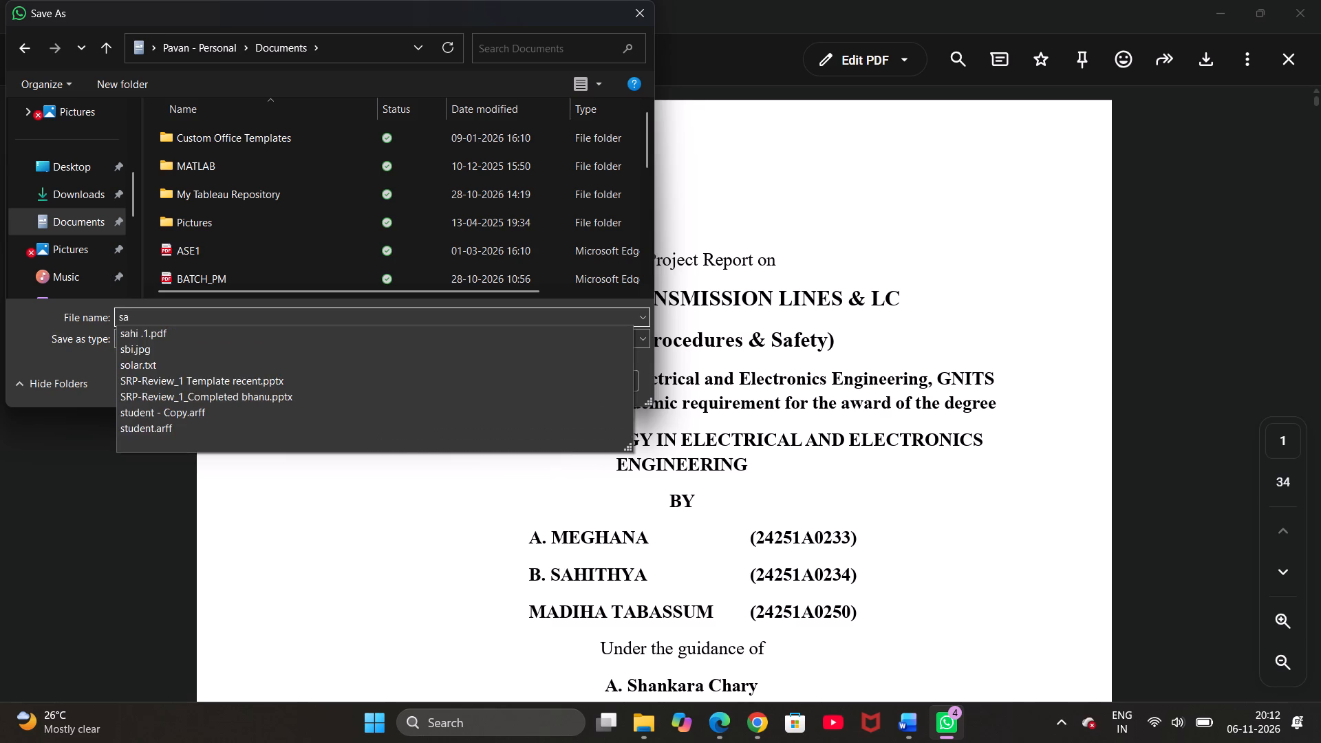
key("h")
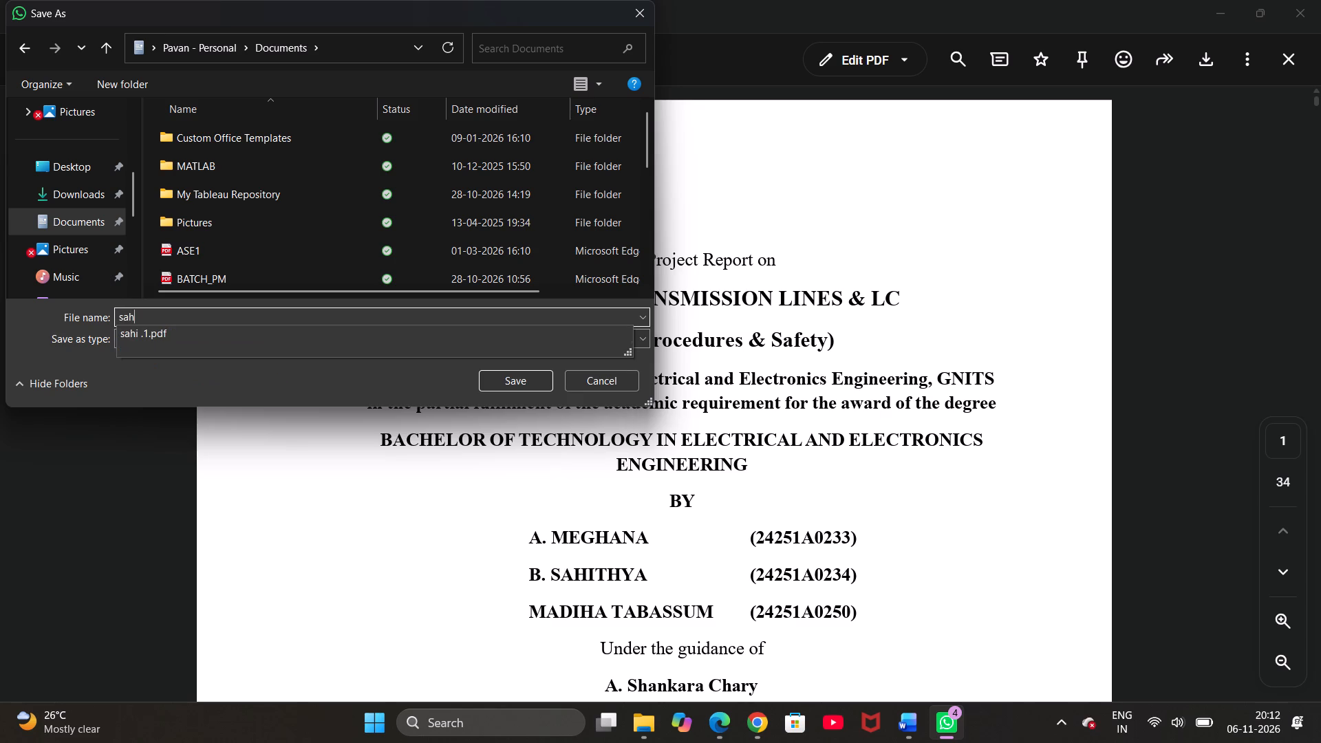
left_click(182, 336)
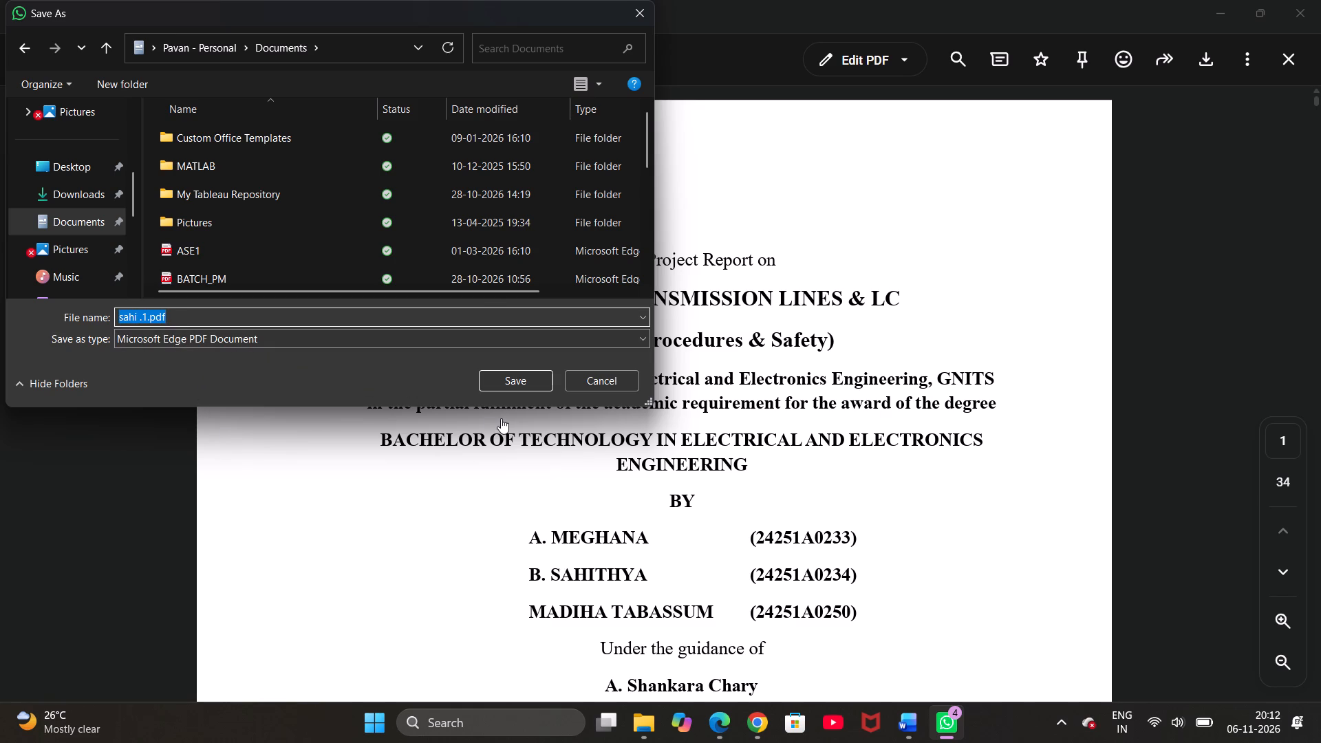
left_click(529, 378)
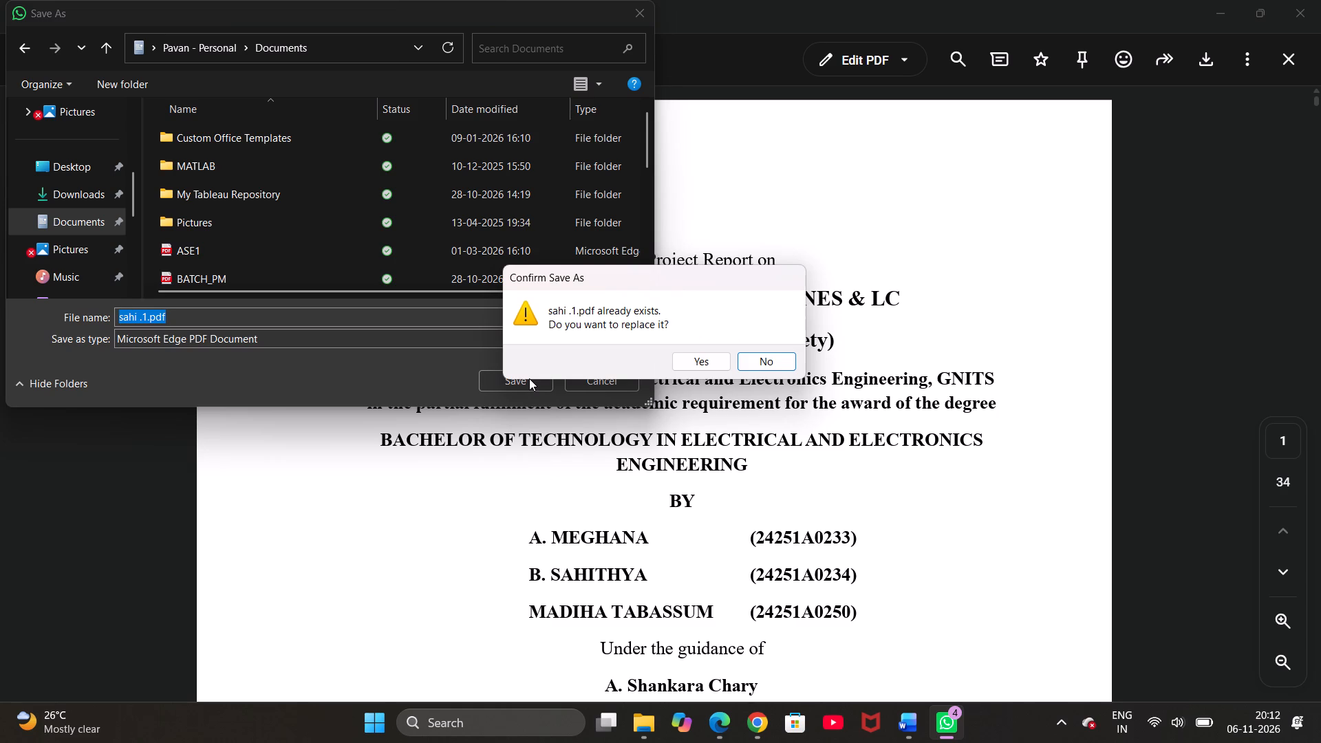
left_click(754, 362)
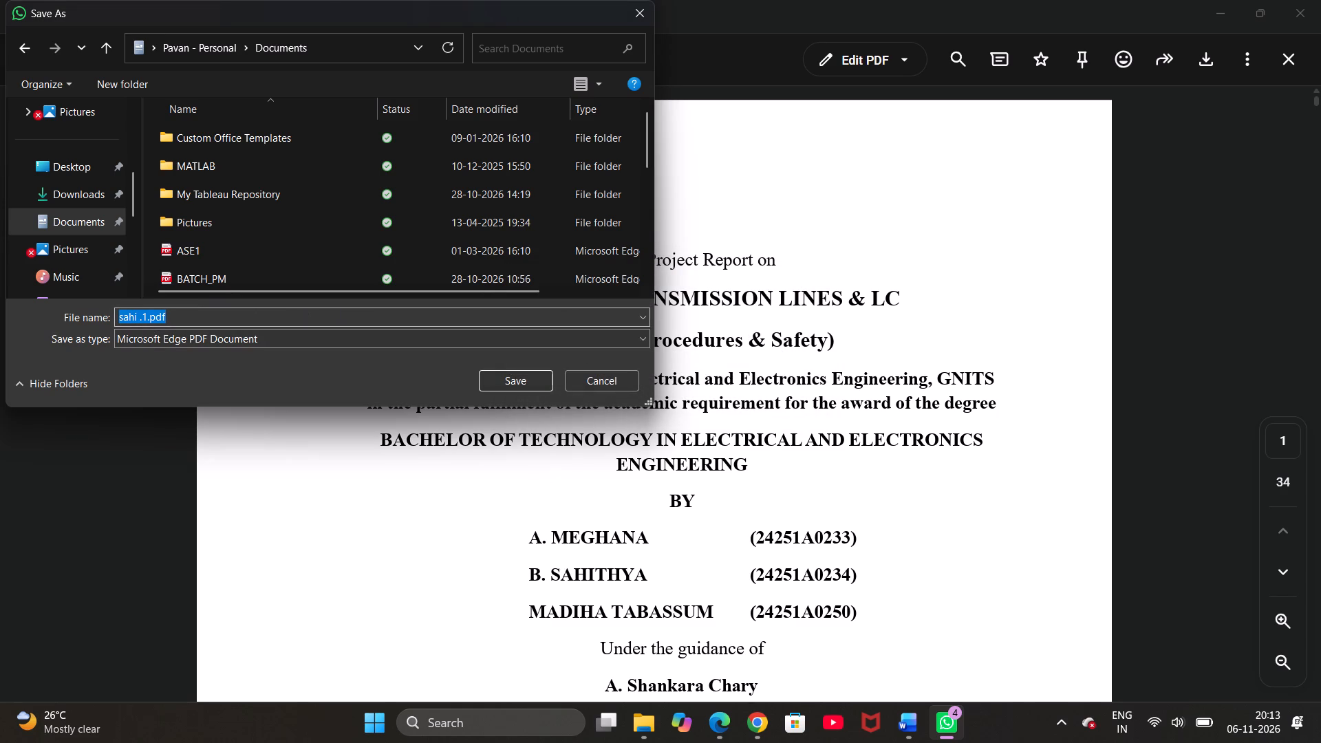
Save the internship report PDF in Documents under the new file name int sahi1.
left_click(140, 318)
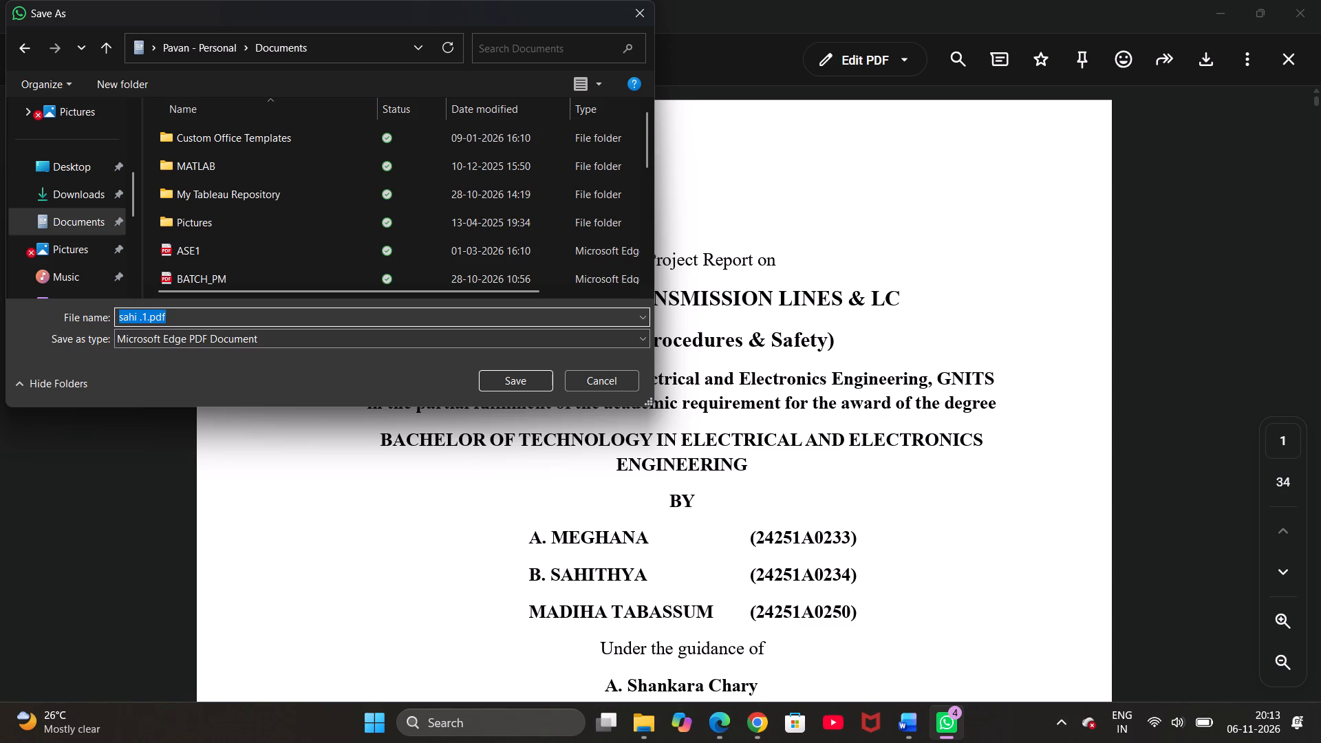
left_click(169, 316)
key("BackSpace")
key("BackSpace")
key("BackSpace")
key("BackSpace")
key("BackSpace")
key("BackSpace")
key("BackSpace")
key("BackSpace")
key("BackSpace")
key("BackSpace")
key("BackSpace")
key("BackSpace")
key("BackSpace")
key("BackSpace")
key("BackSpace")
key("BackSpace")
key("BackSpace")
key("BackSpace")
key("BackSpace")
key("BackSpace")
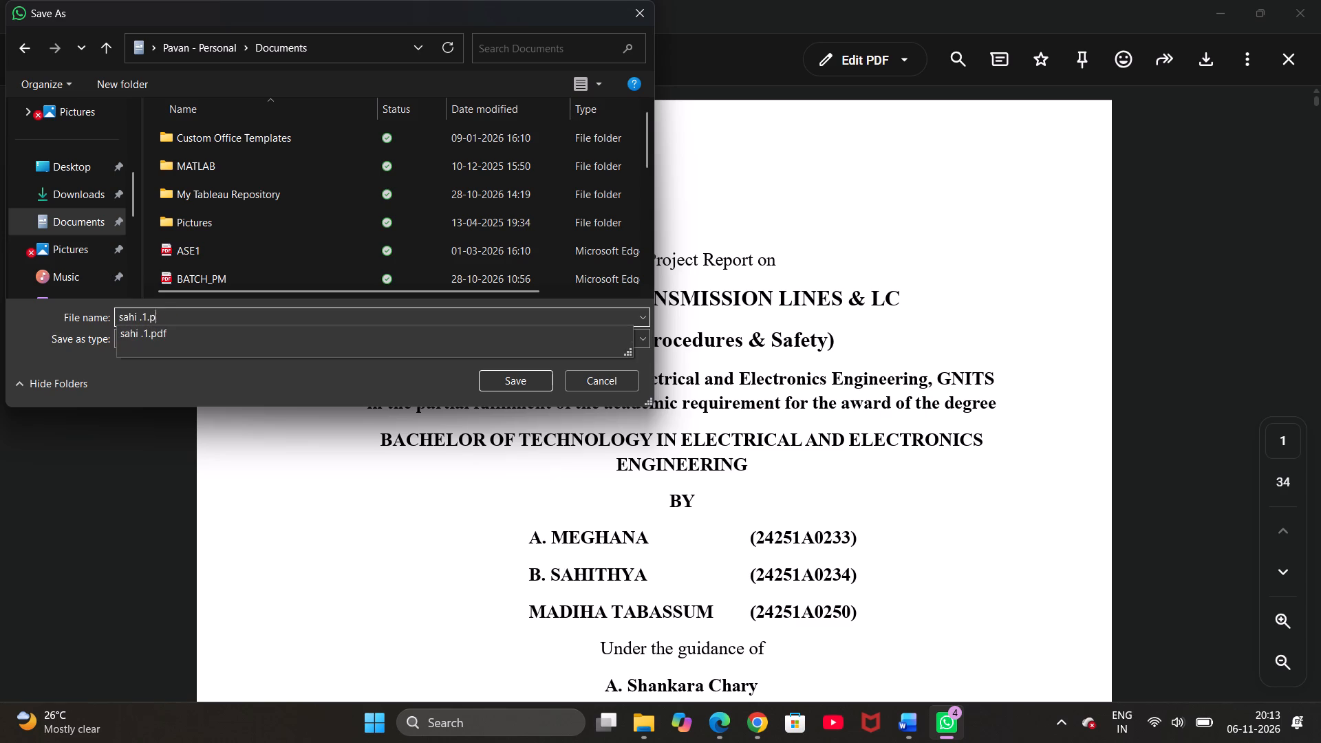
type("int sahi")
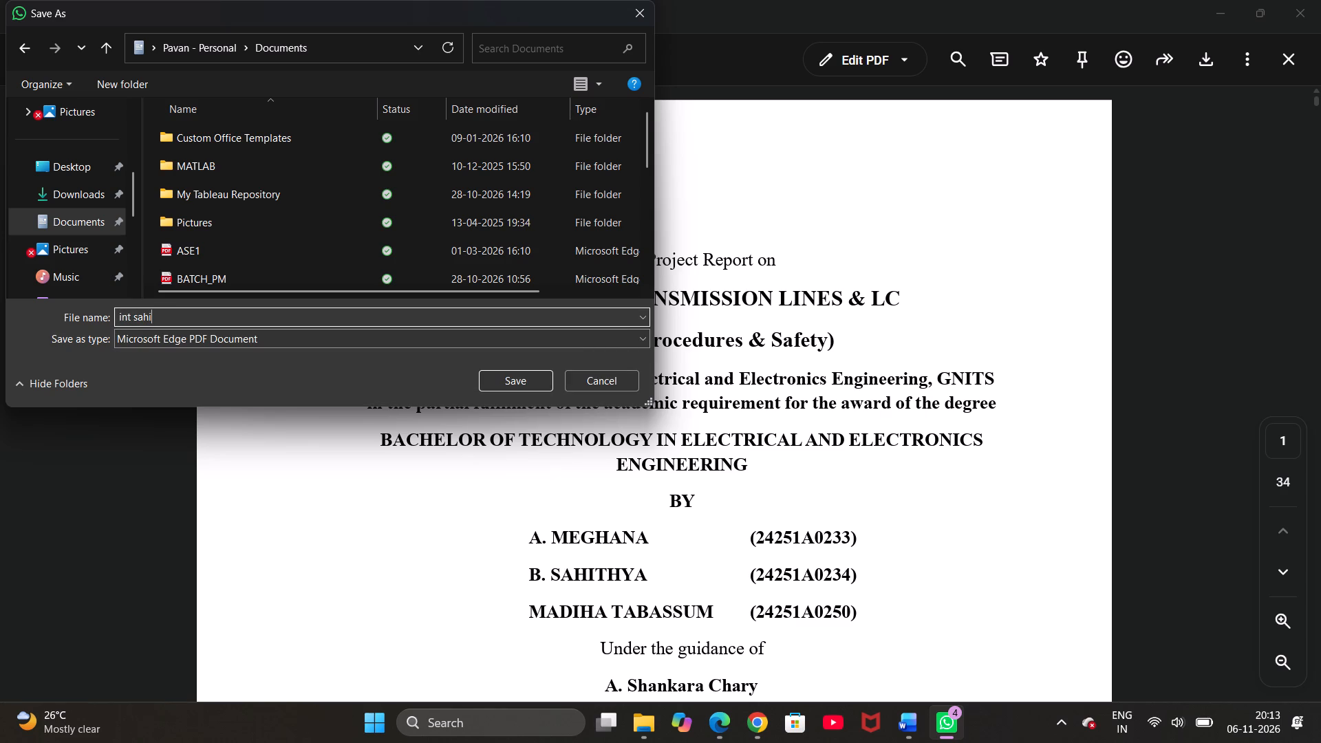
key("1")
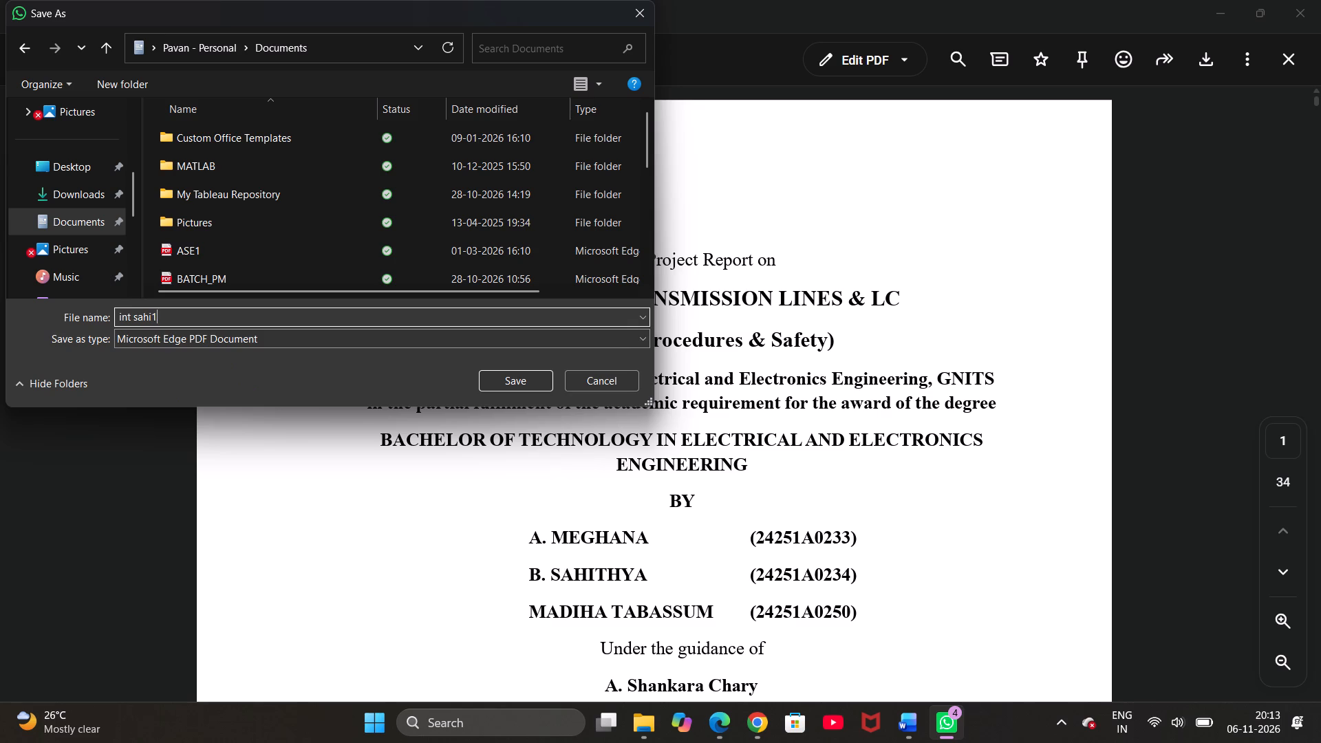
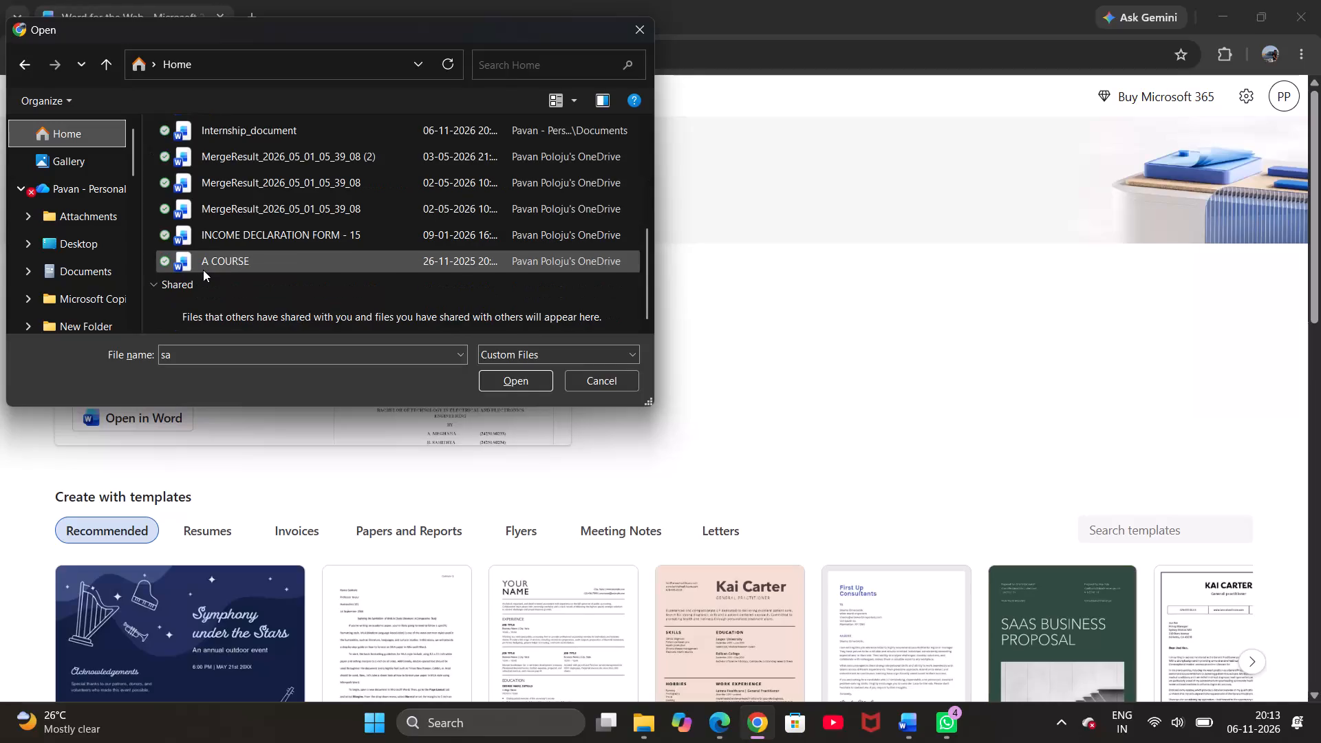
Look for the saved report PDF in Documents and the recent files of the upload file picker, and close the picker.
left_click(636, 30)
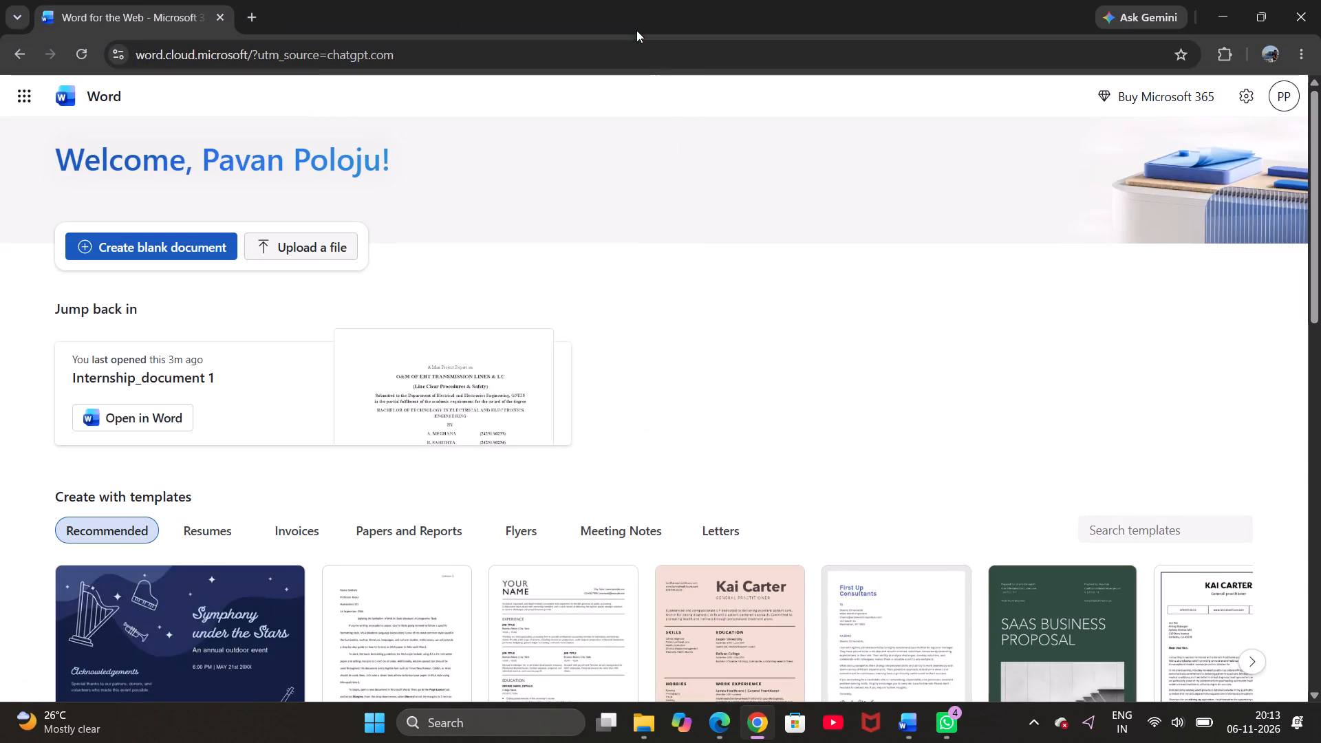
left_click(273, 239)
left_click_drag(273, 239, 237, 224)
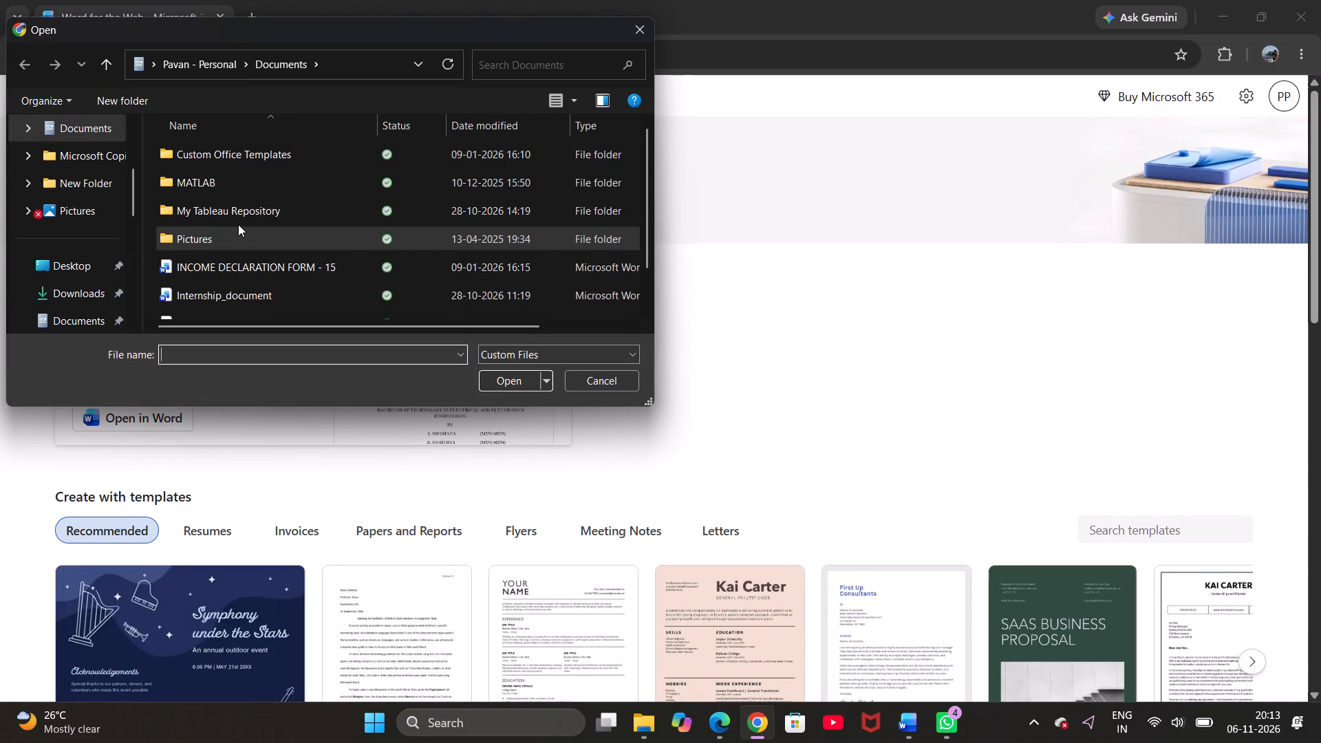
scroll(88, 289, "down", 1)
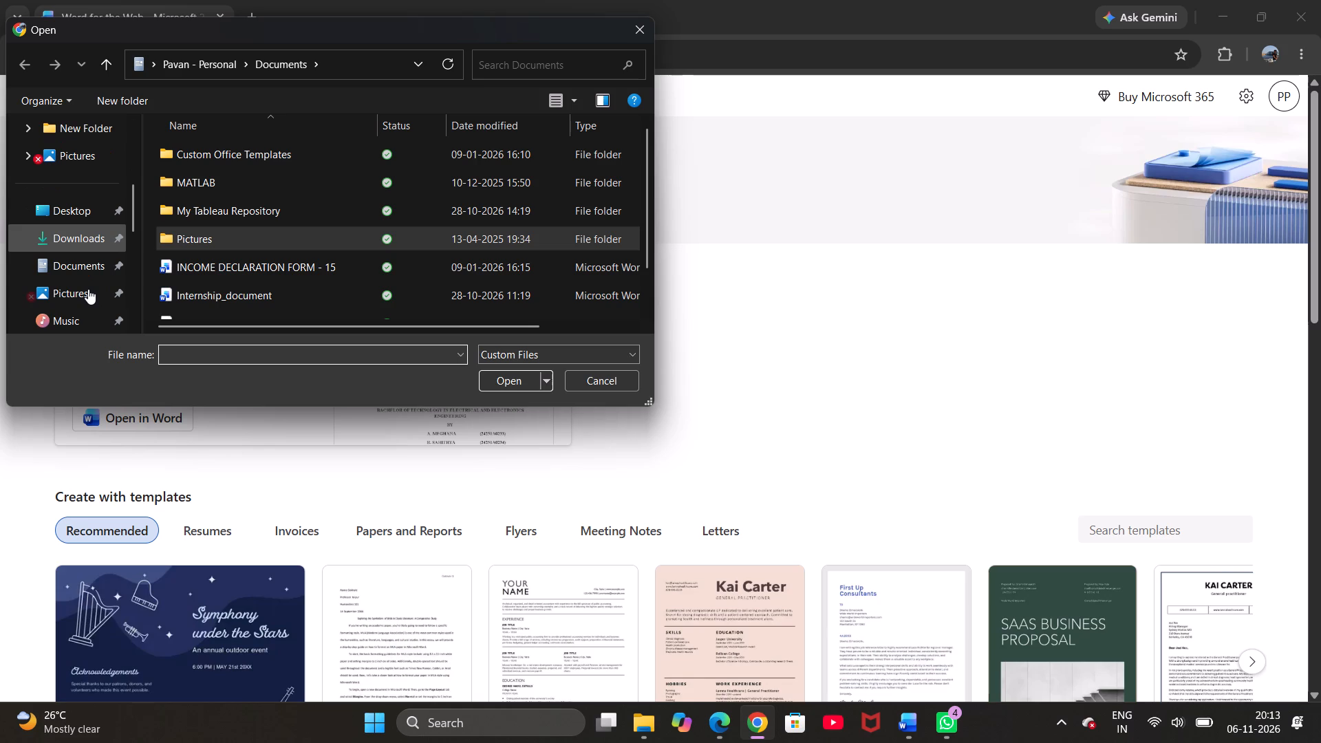
double_click(102, 264)
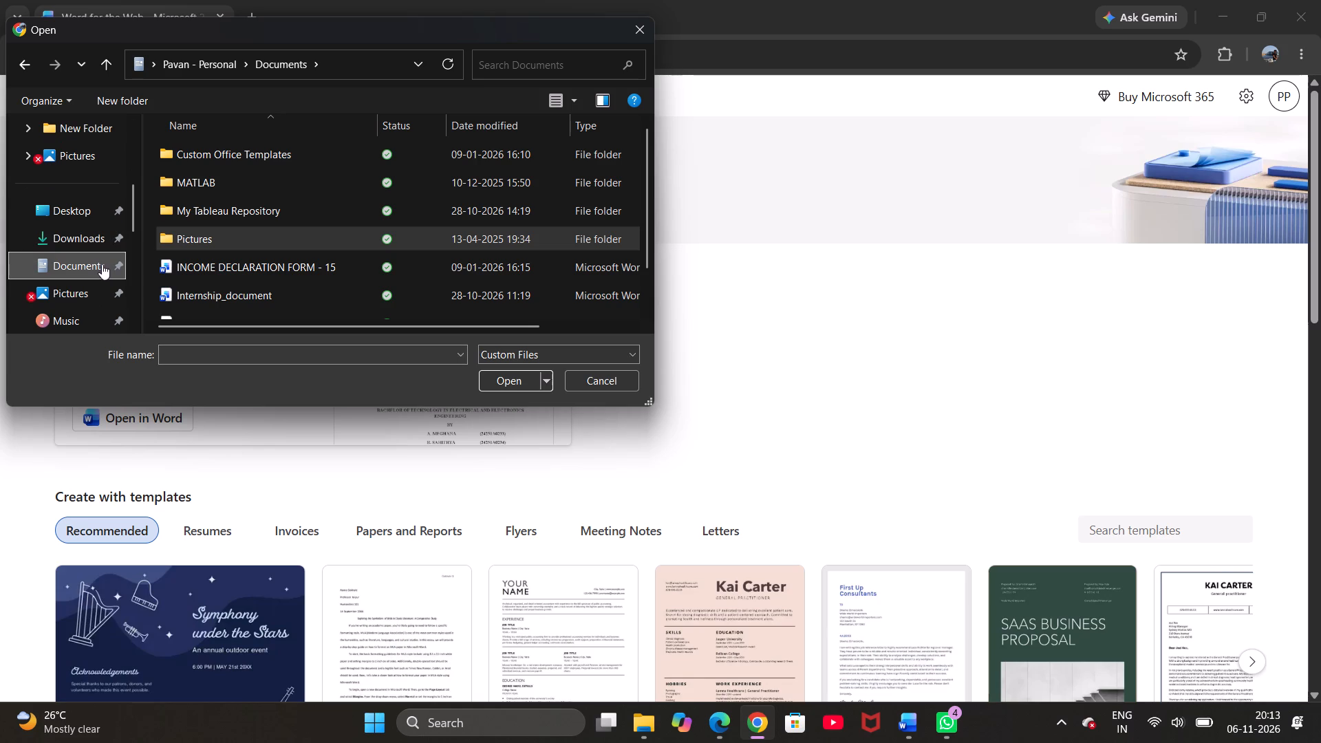
scroll(280, 287, "down", 5)
scroll(234, 450, "up", 5)
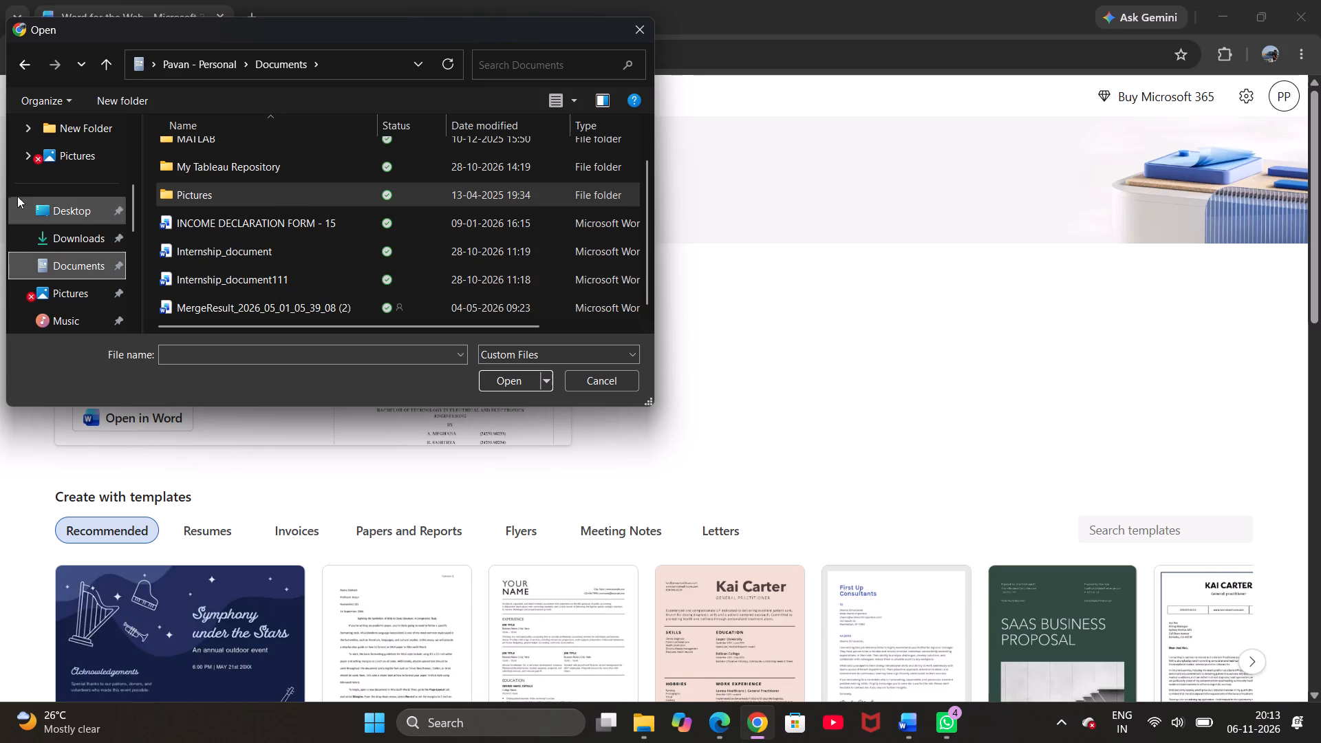
scroll(32, 164, "up", 16)
double_click(50, 124)
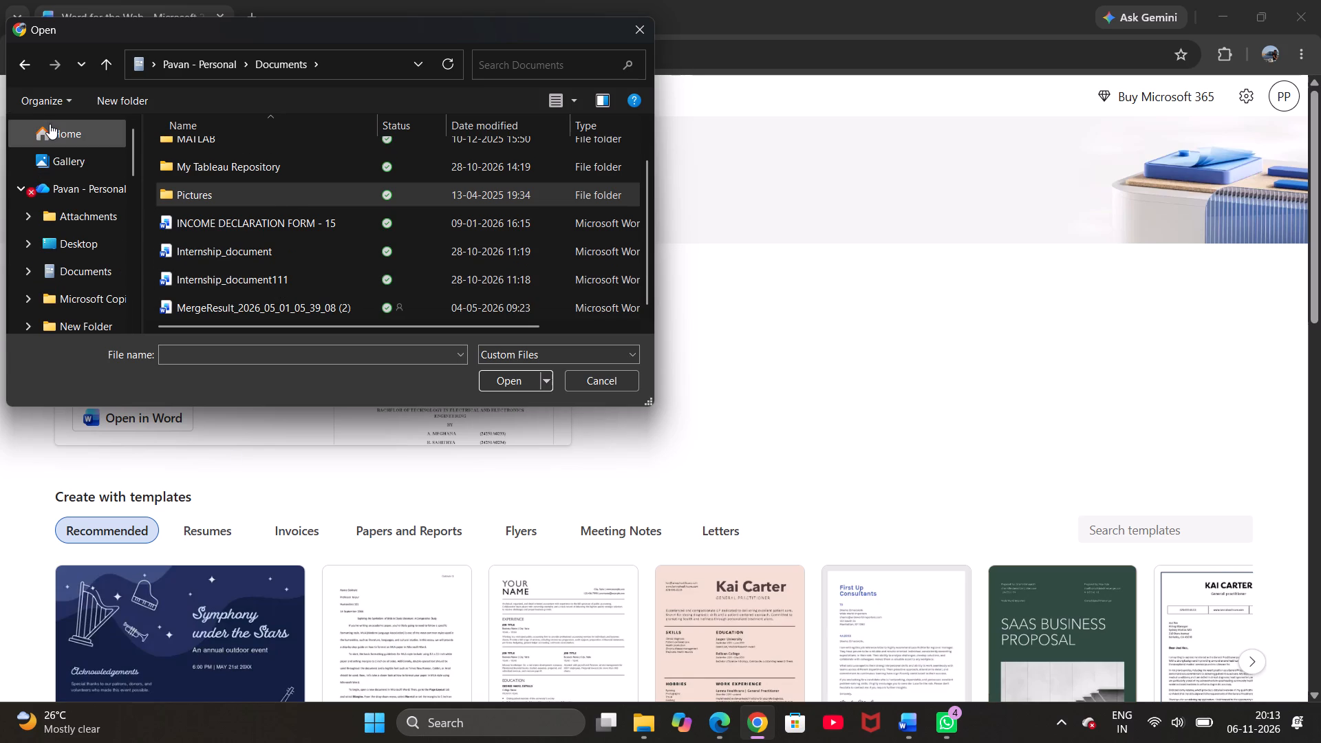
scroll(309, 278, "down", 7)
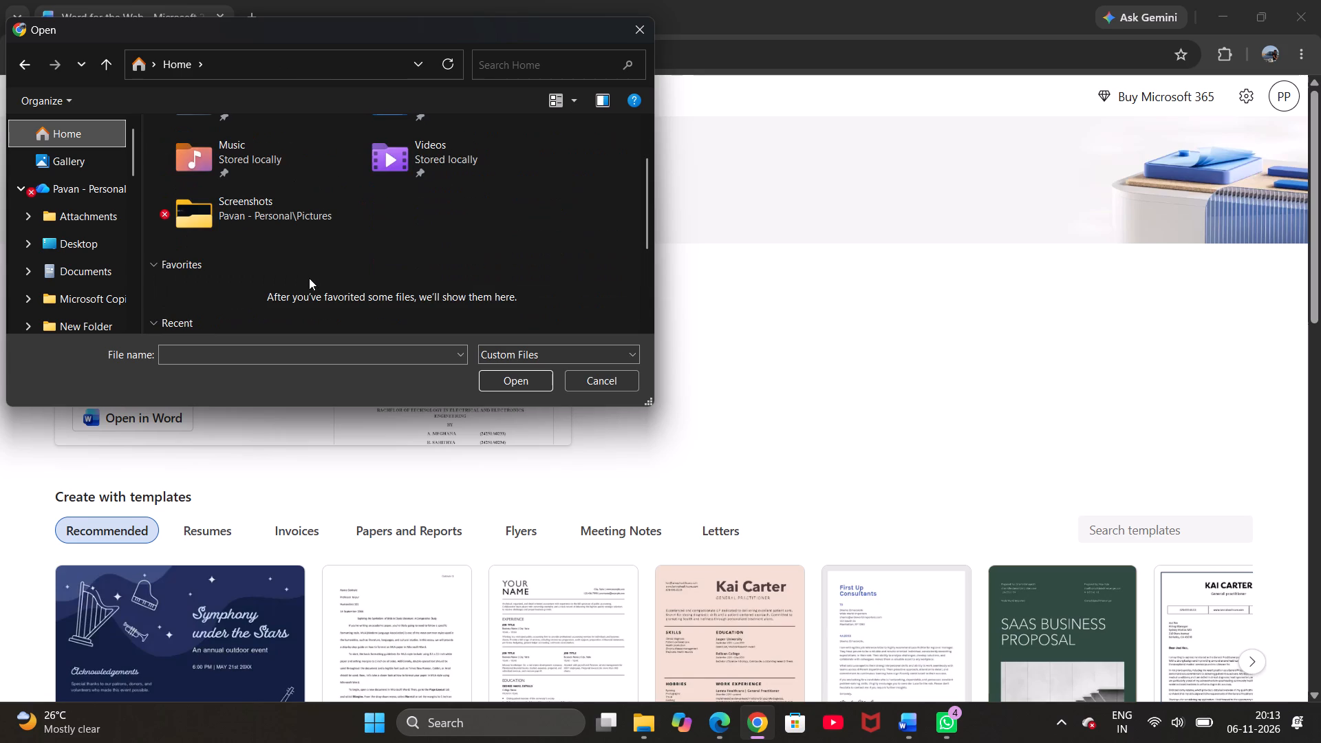
scroll(309, 278, "down", 1)
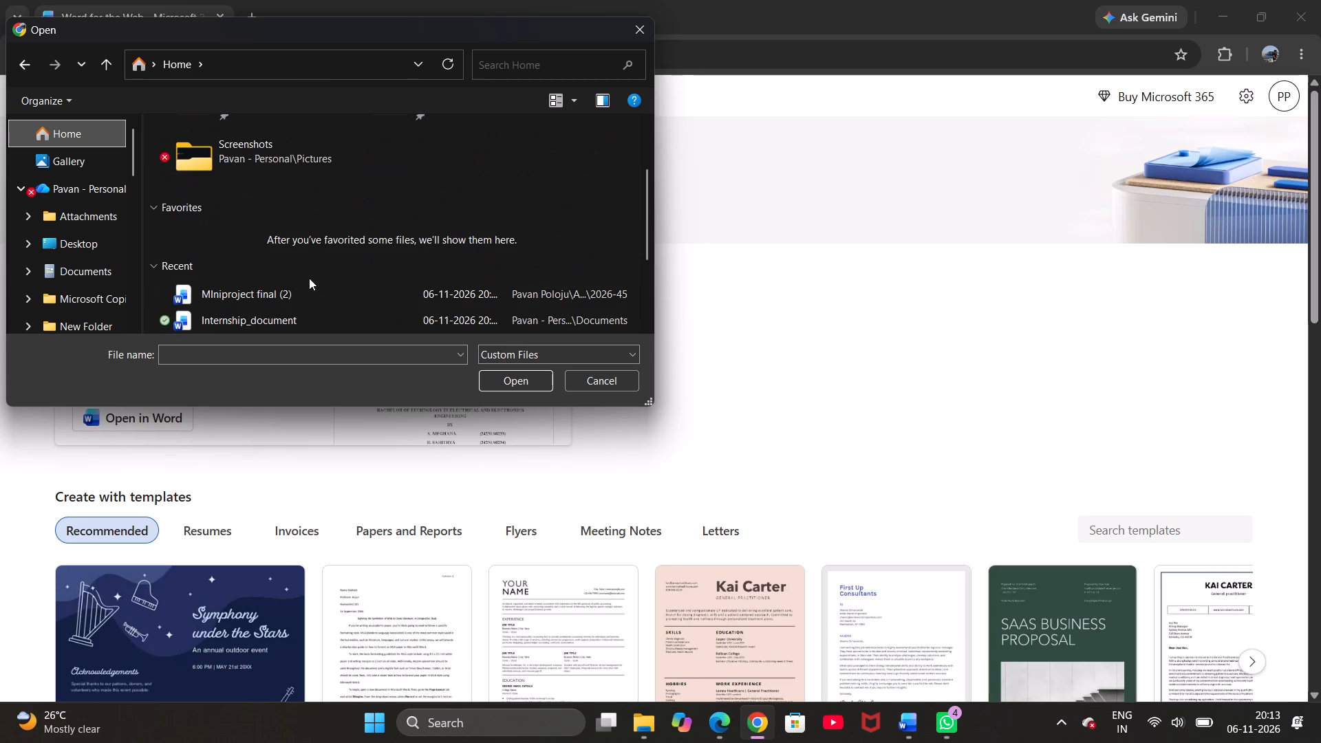
scroll(309, 278, "down", 1)
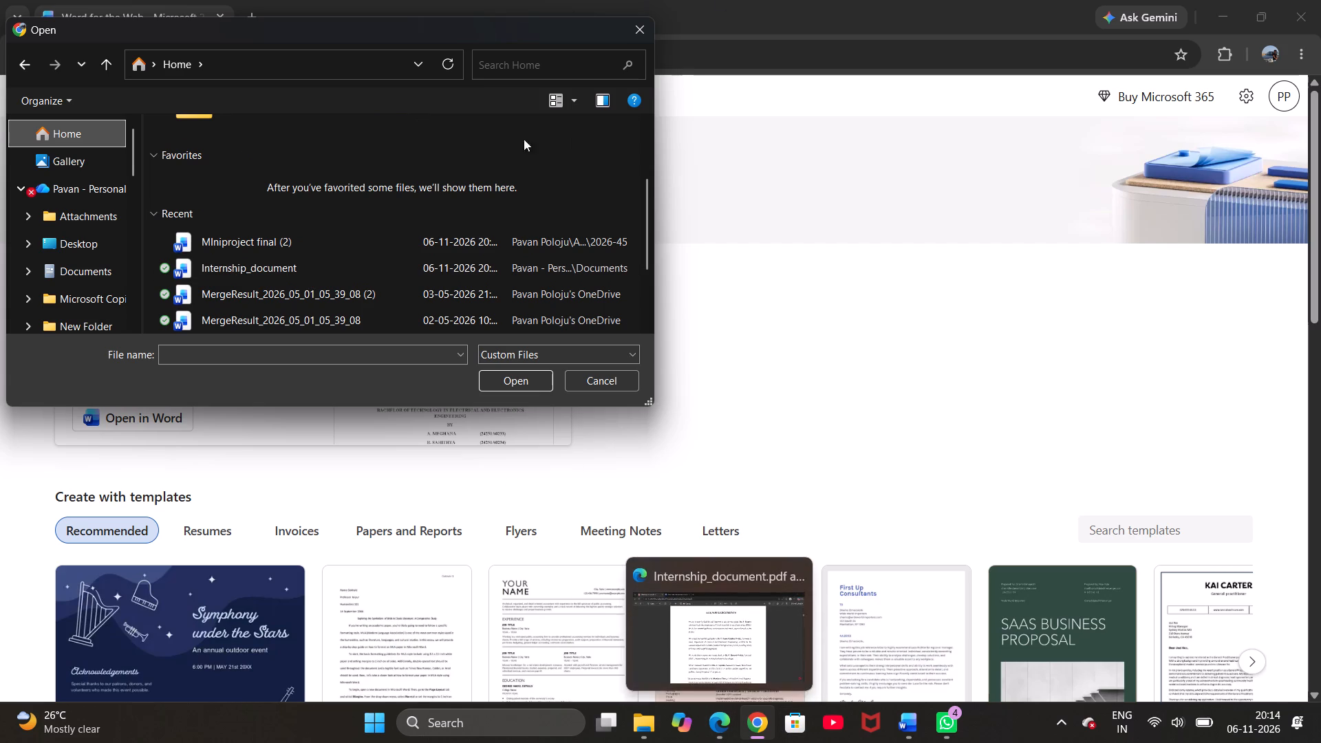
left_click(635, 26)
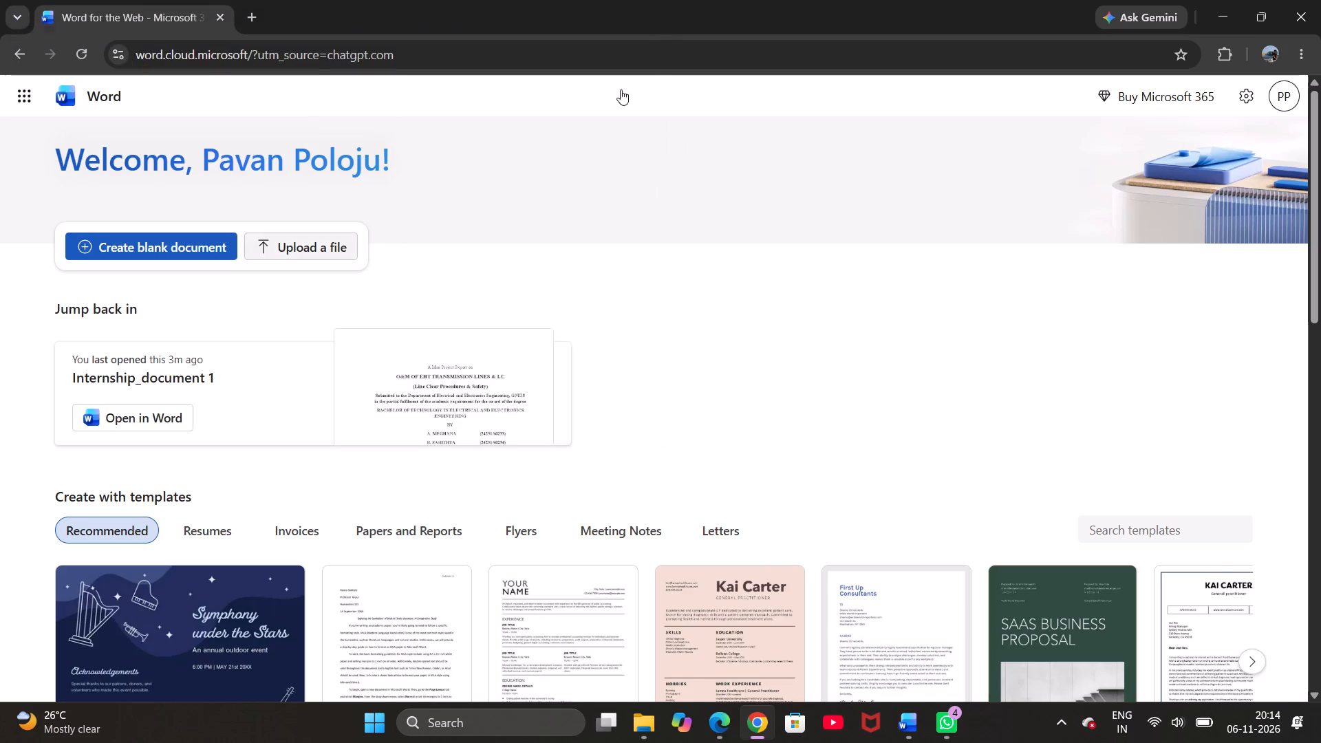
Switch to File Explorer and show the file location of the recent PDF int sahi1.
left_click(647, 736)
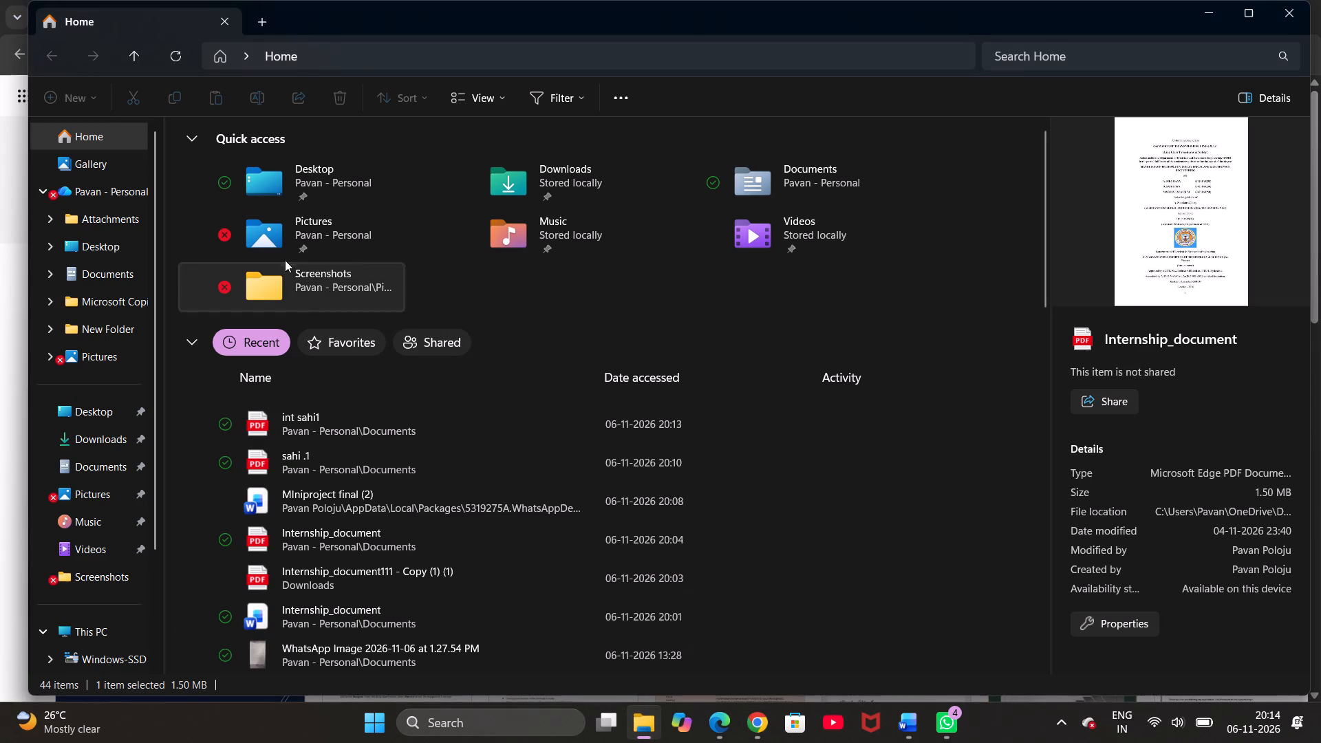
right_click(348, 424)
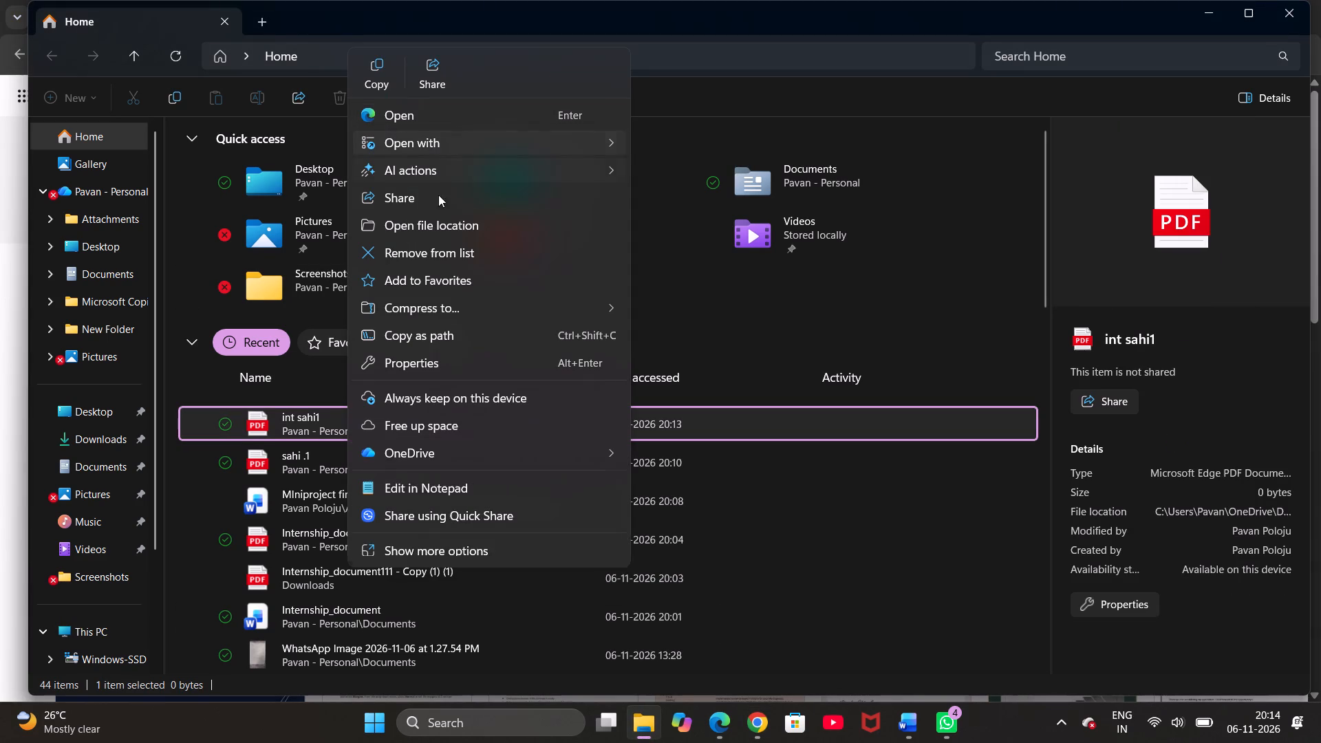
left_click(479, 220)
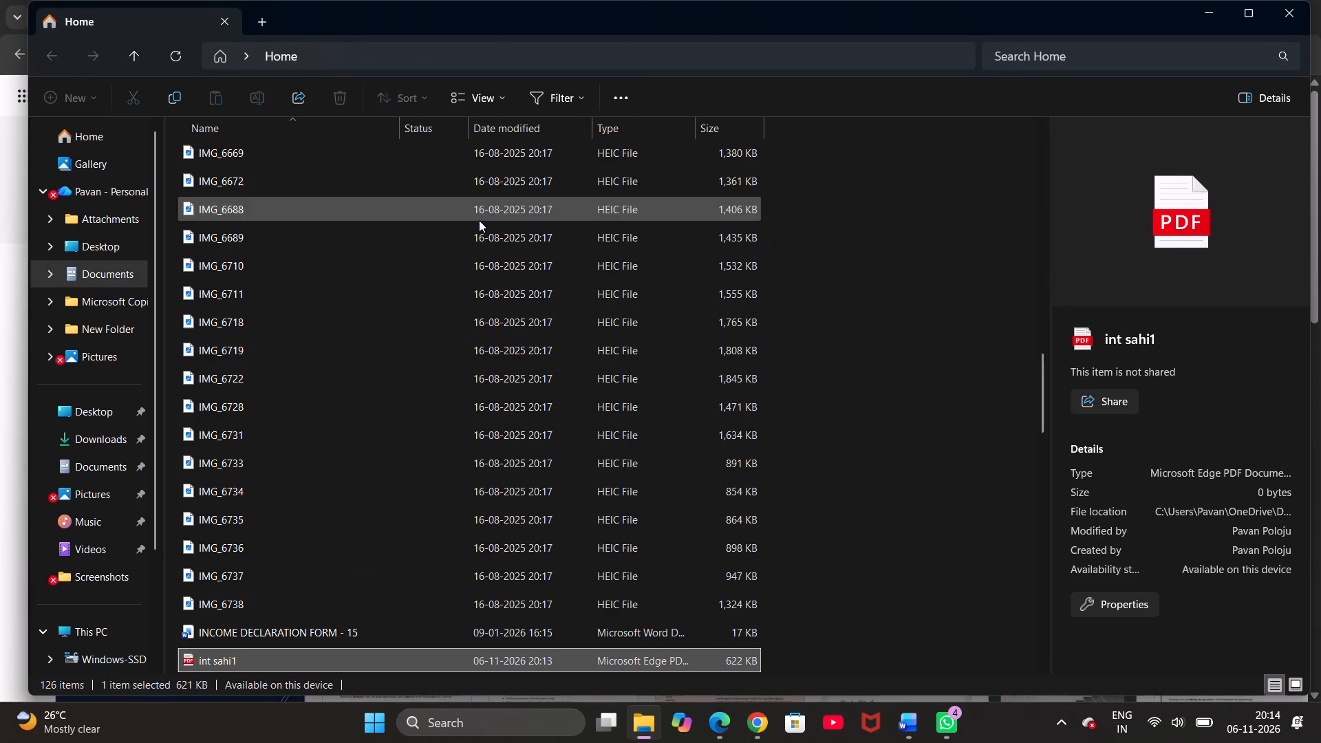
scroll(425, 498, "down", 1)
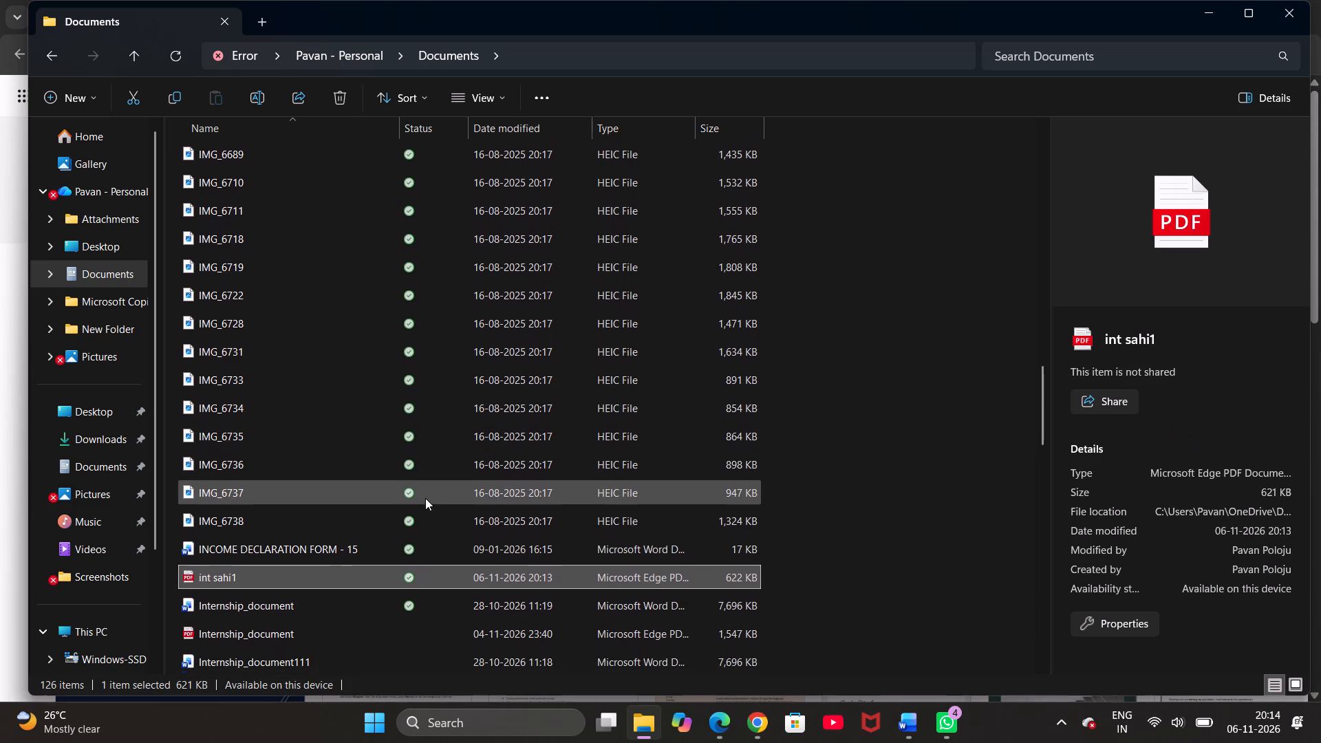
scroll(425, 498, "down", 1)
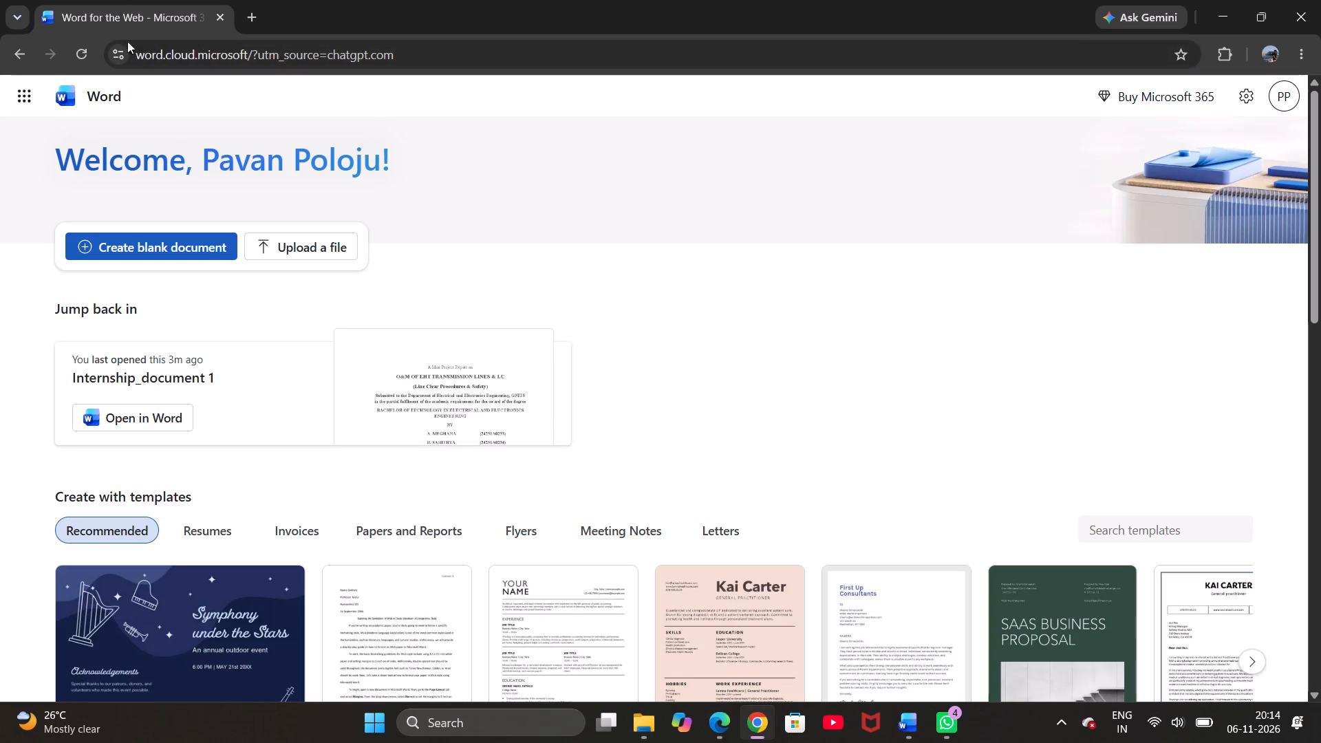
Return to Word for the Web in Chrome and look for the report in Documents and This PC when choosing a file to upload.
left_click(279, 235)
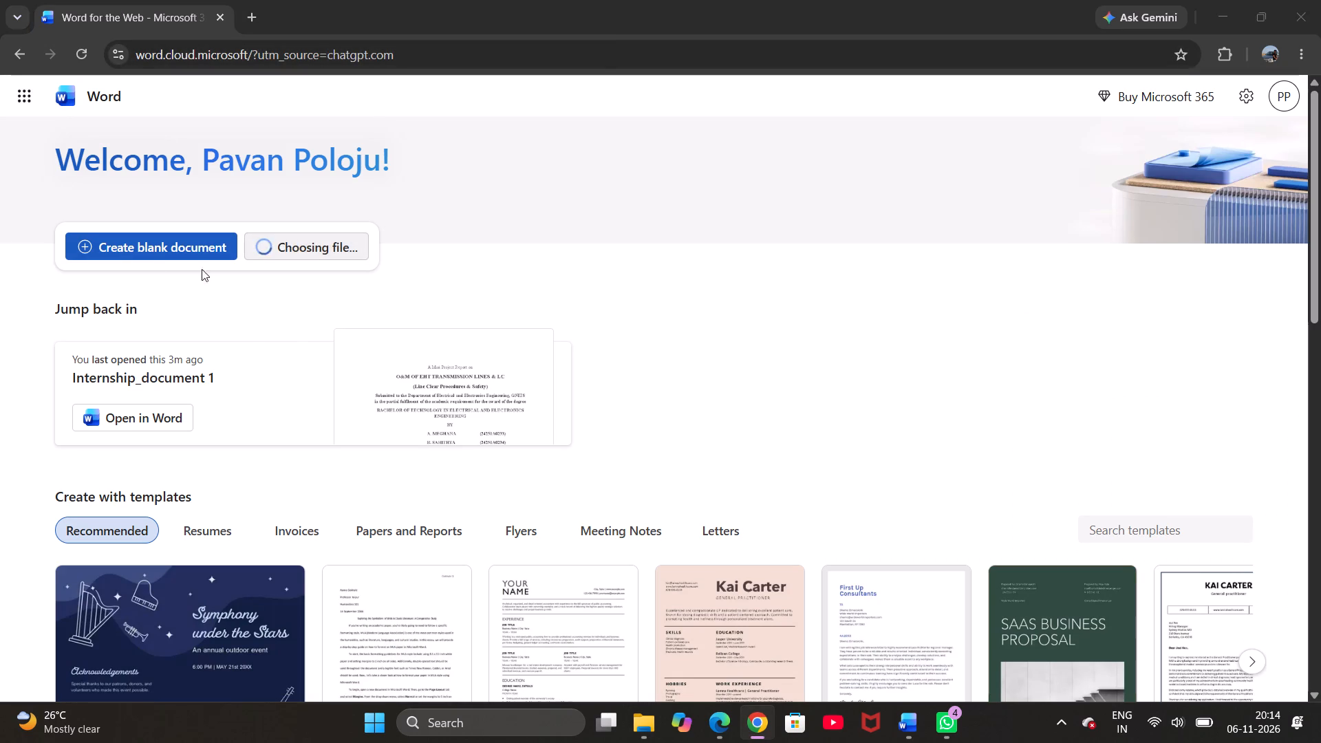
scroll(72, 211, "down", 1)
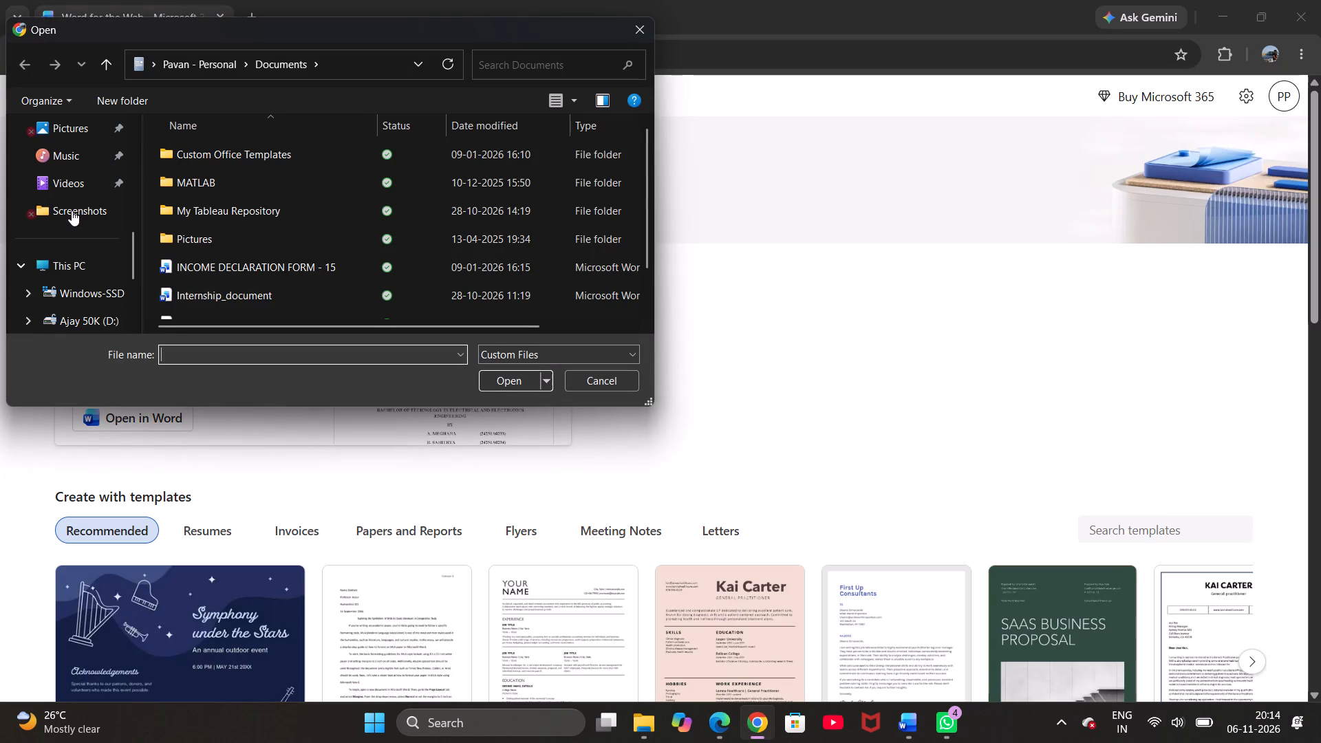
scroll(72, 226, "up", 1)
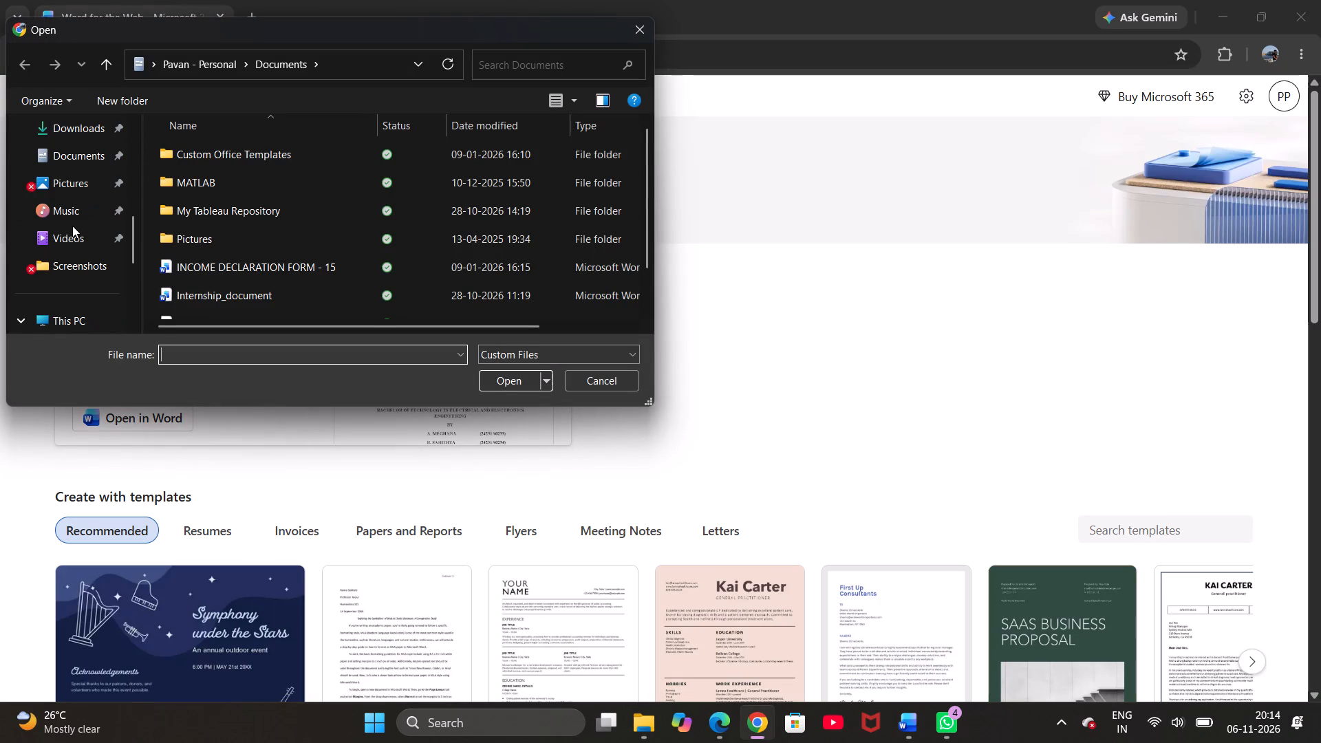
scroll(72, 226, "up", 1)
left_click(78, 163)
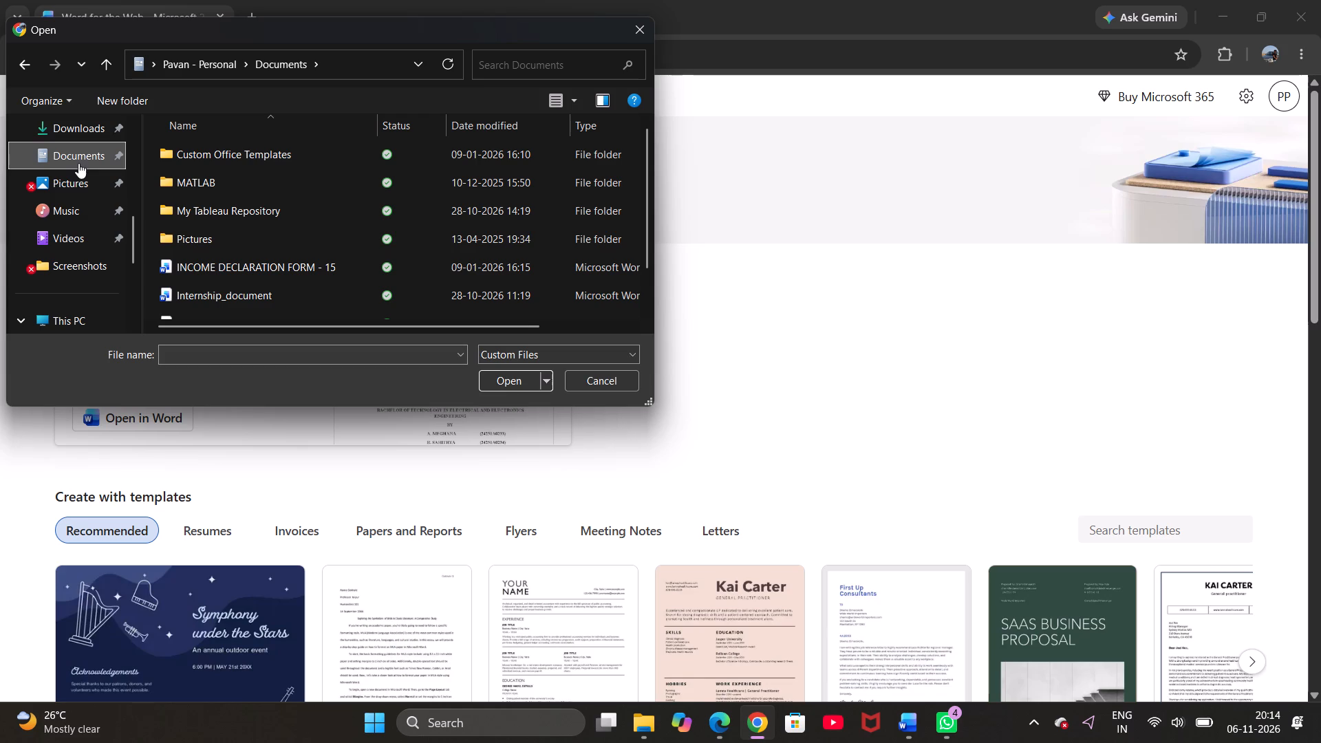
left_click(58, 149)
scroll(244, 247, "down", 1)
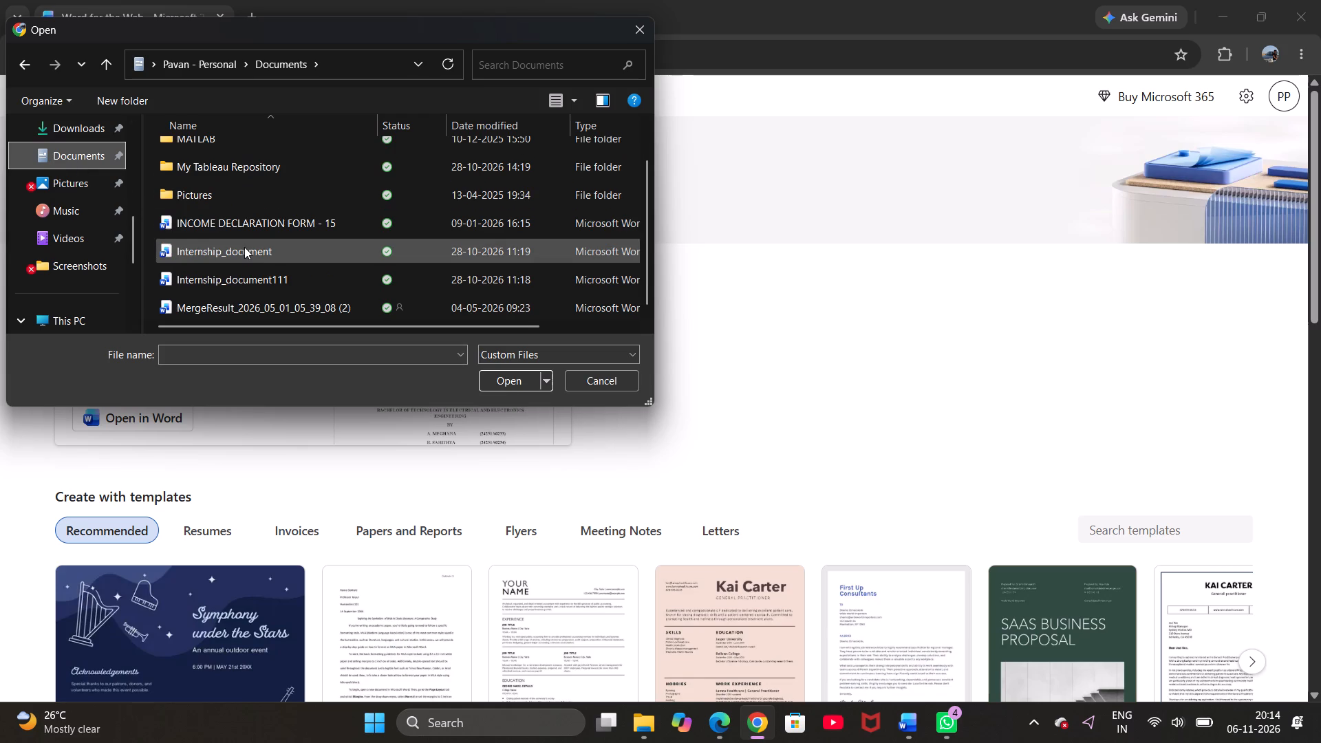
scroll(244, 247, "down", 4)
scroll(35, 226, "down", 2)
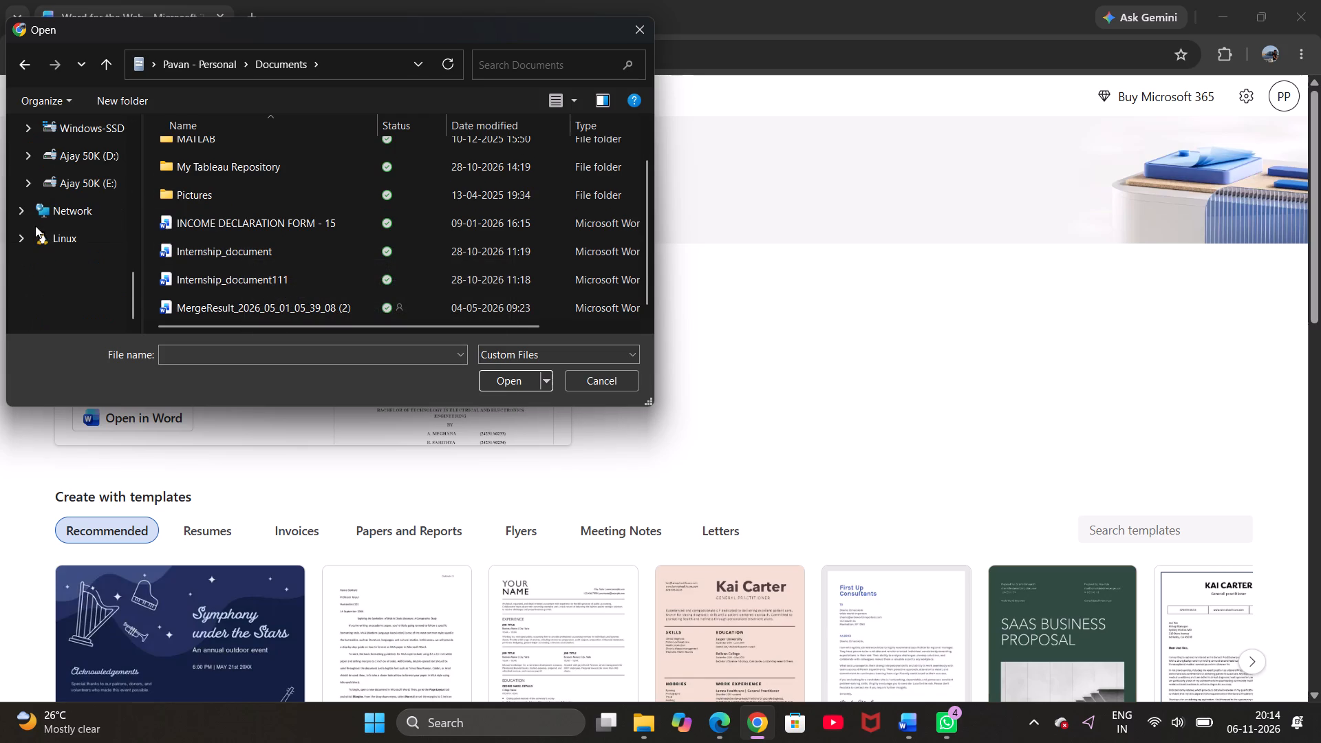
scroll(35, 226, "up", 1)
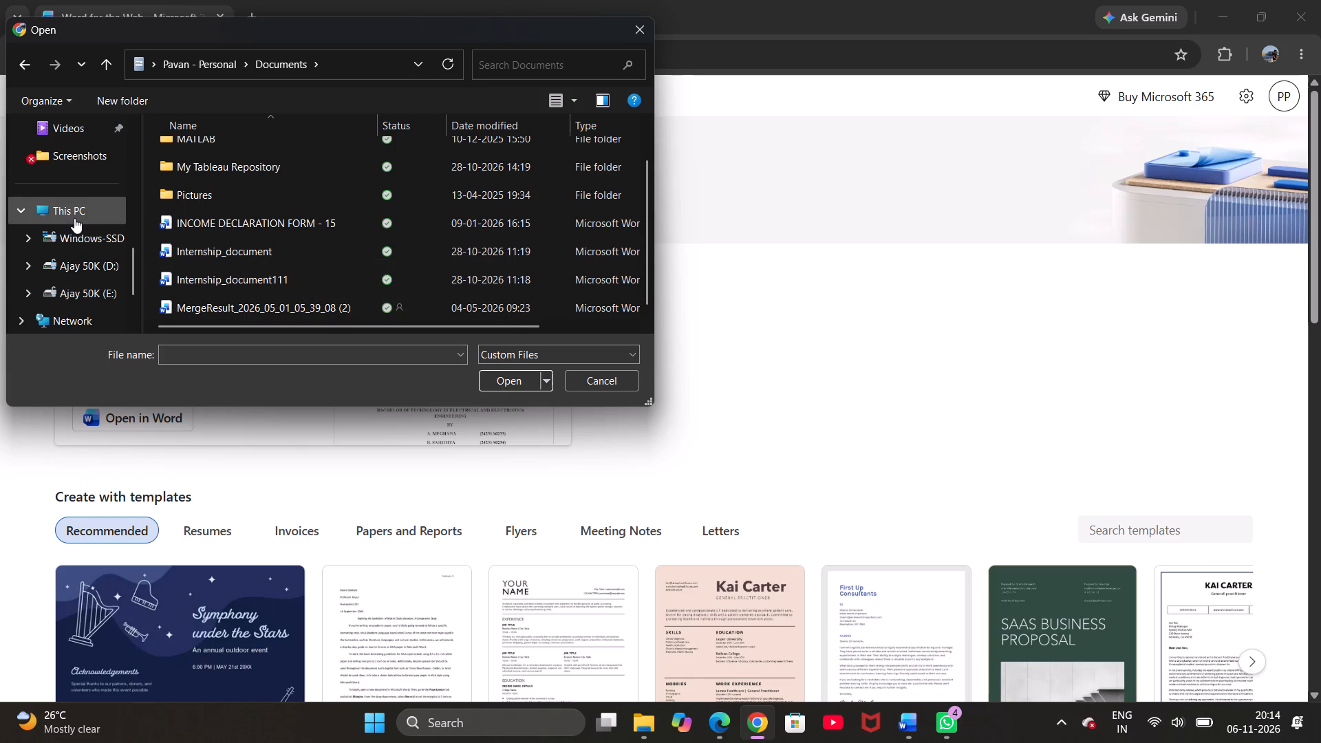
left_click(77, 215)
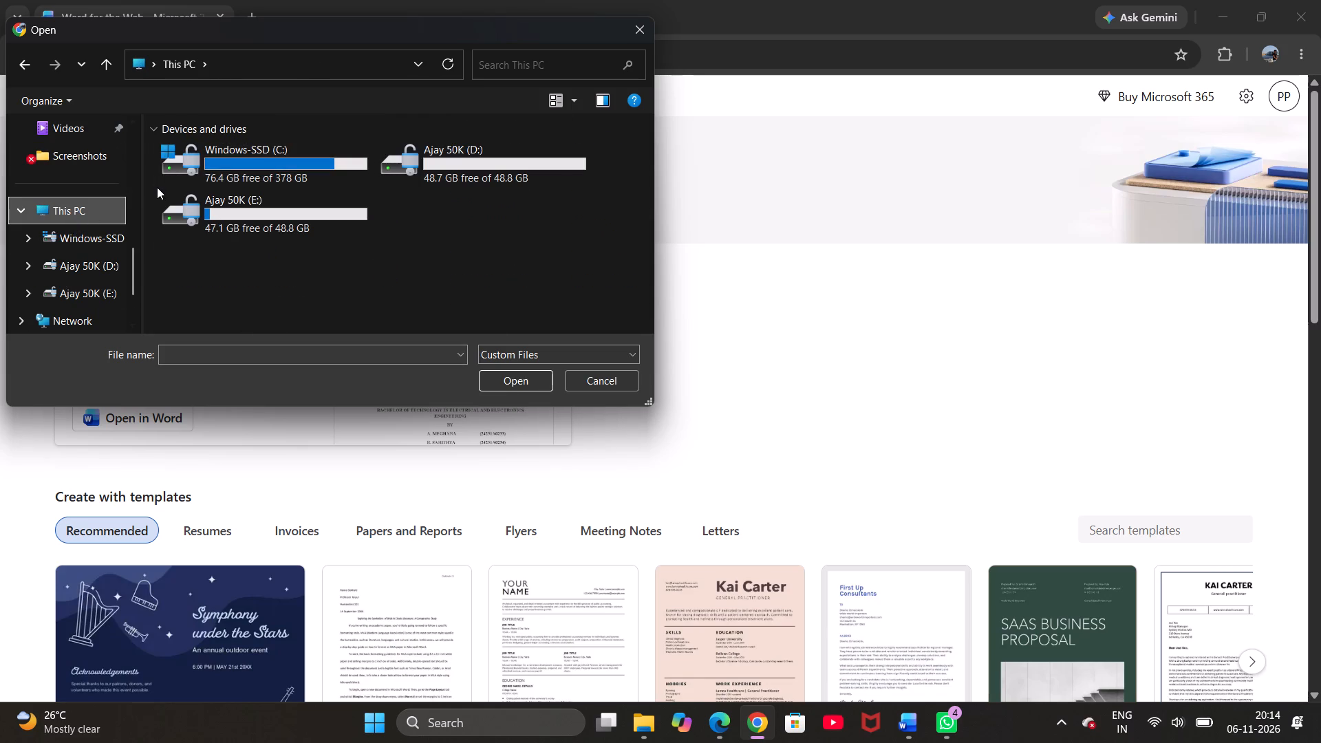
scroll(32, 181, "up", 1)
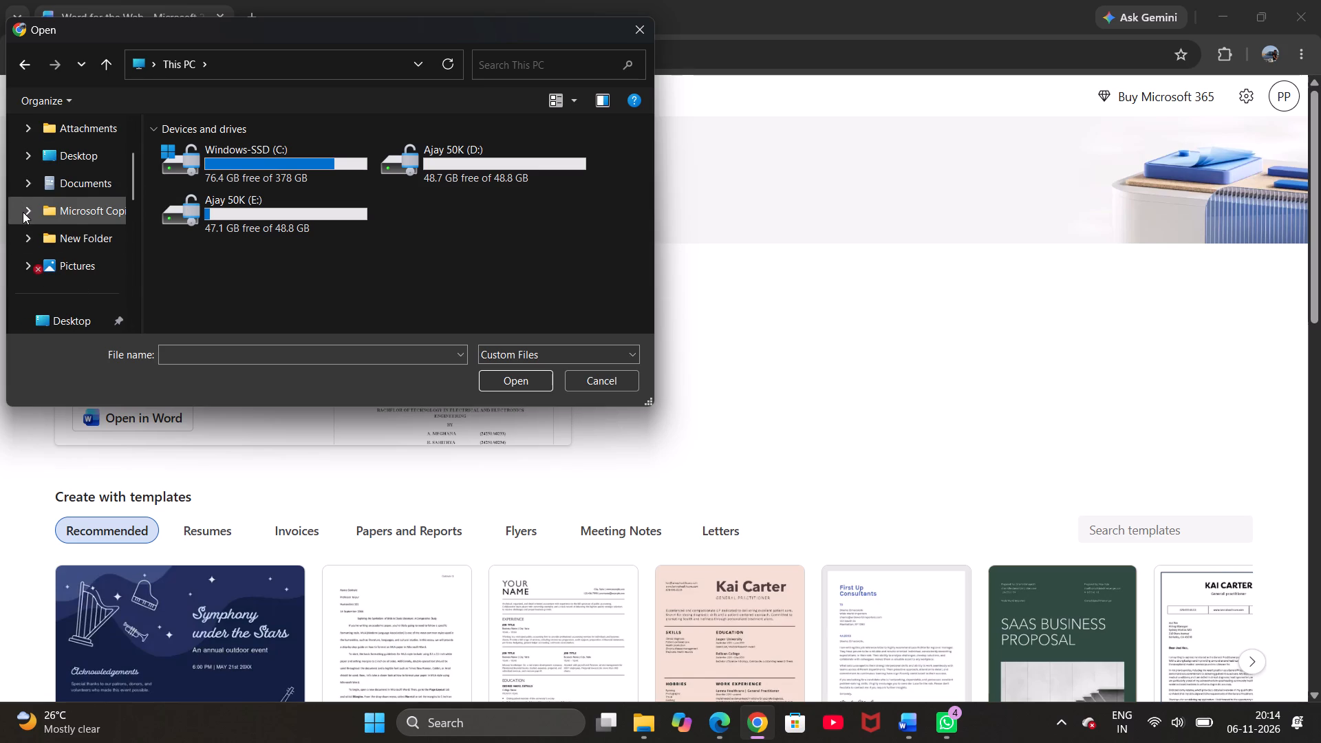
scroll(72, 181, "up", 3)
Examine the files in the personal OneDrive folder and its Documents subfolder for the report.
double_click(85, 187)
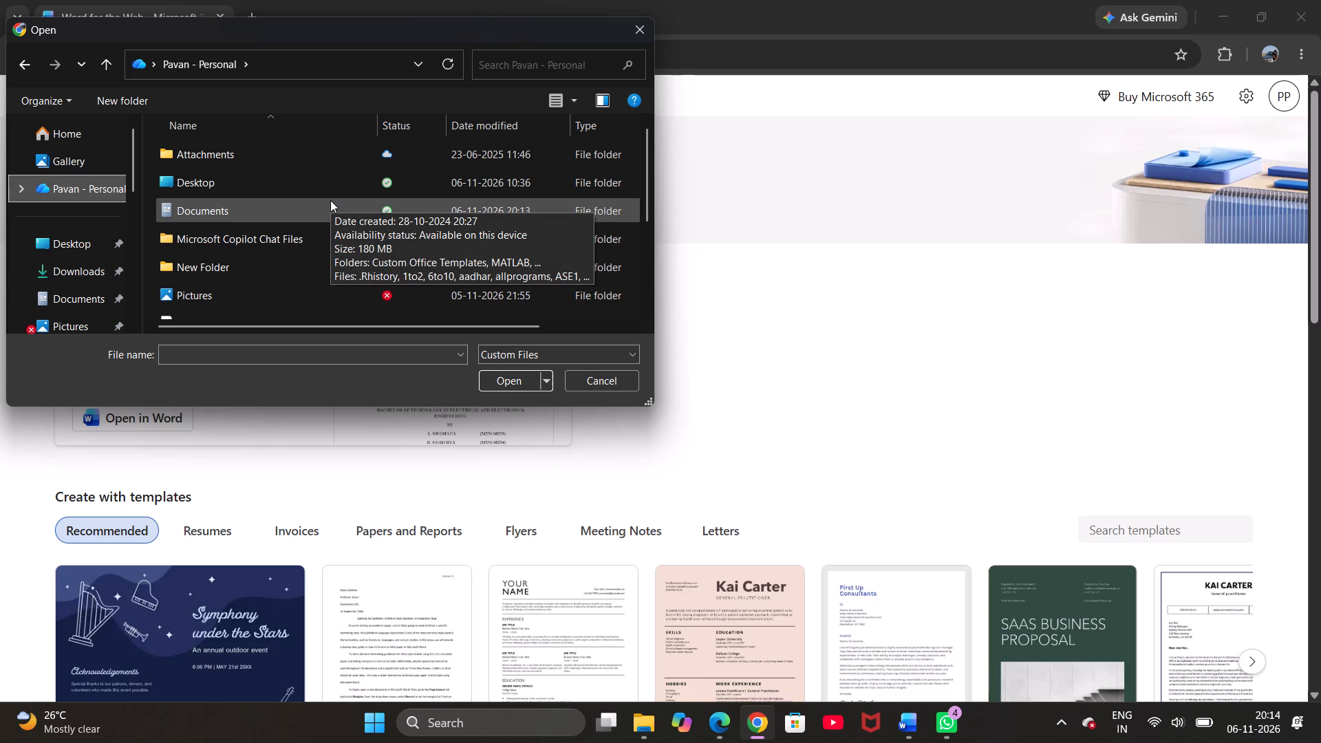
scroll(330, 200, "down", 3)
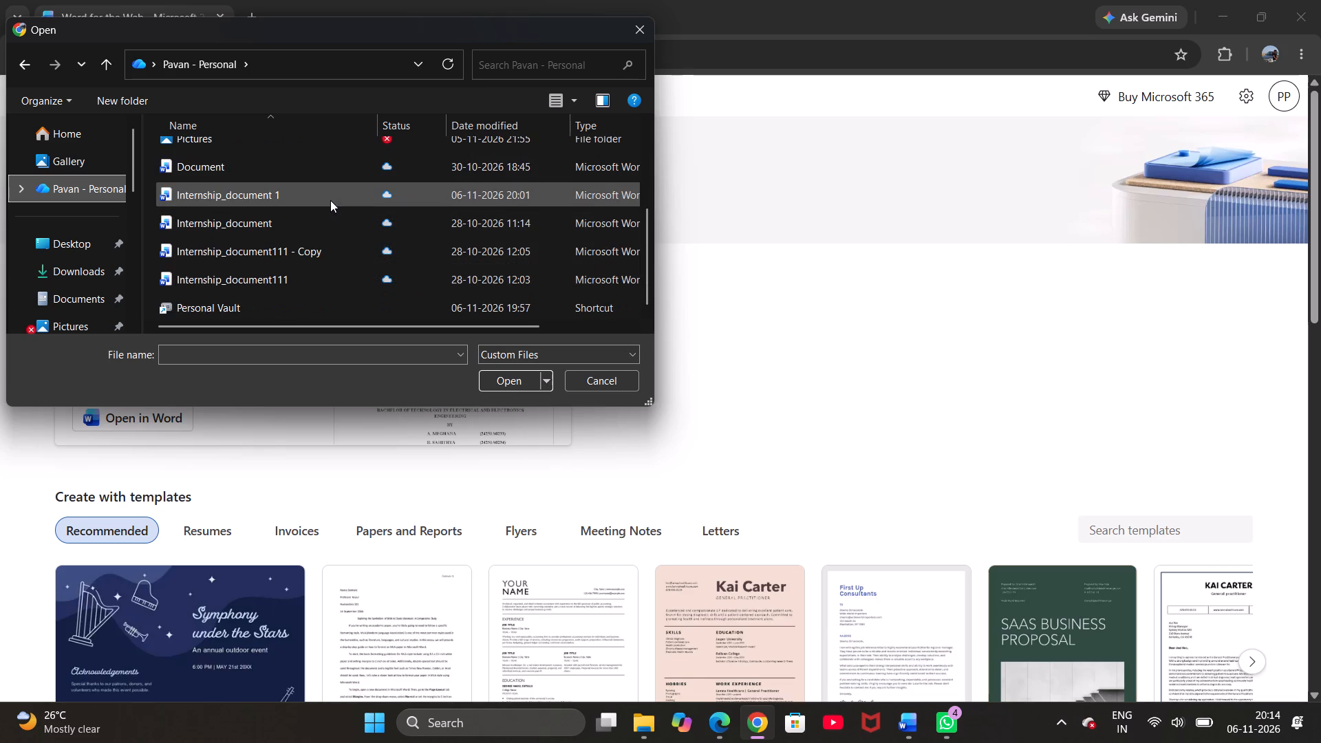
scroll(330, 200, "down", 6)
scroll(330, 200, "up", 3)
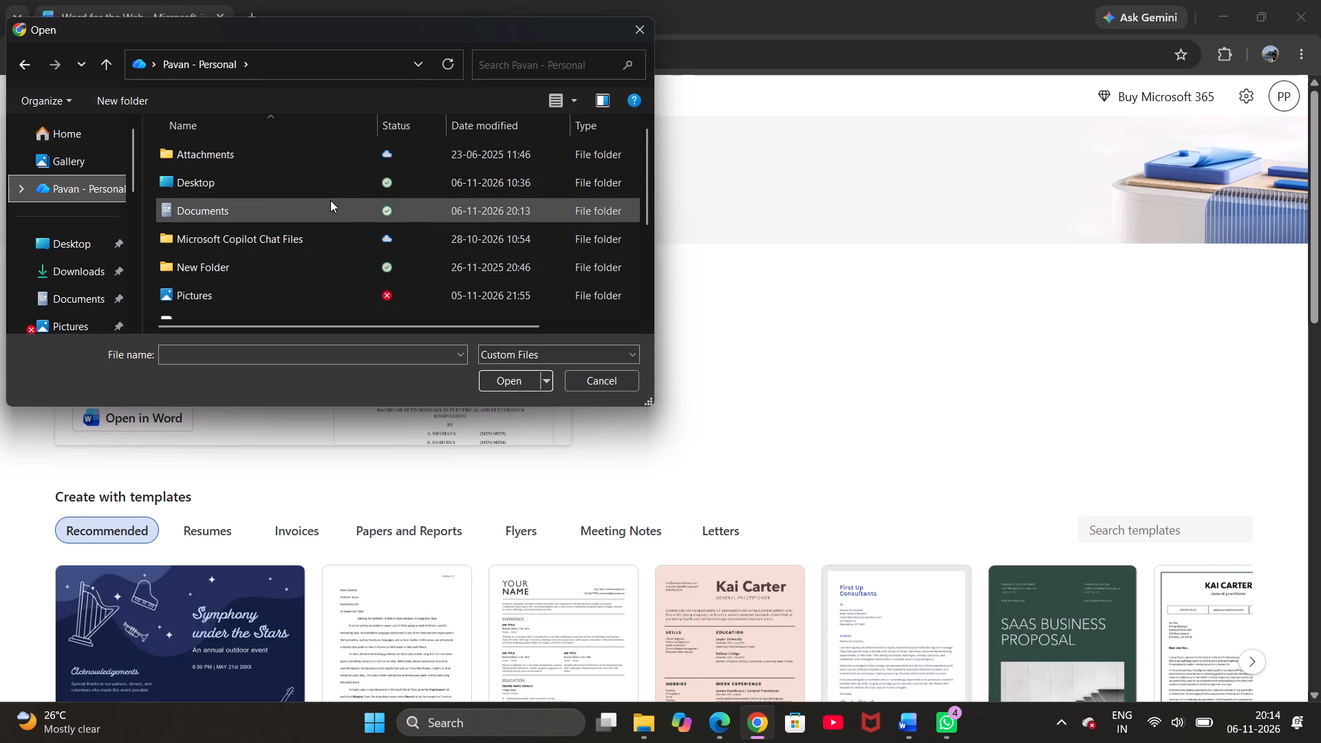
scroll(330, 200, "up", 2)
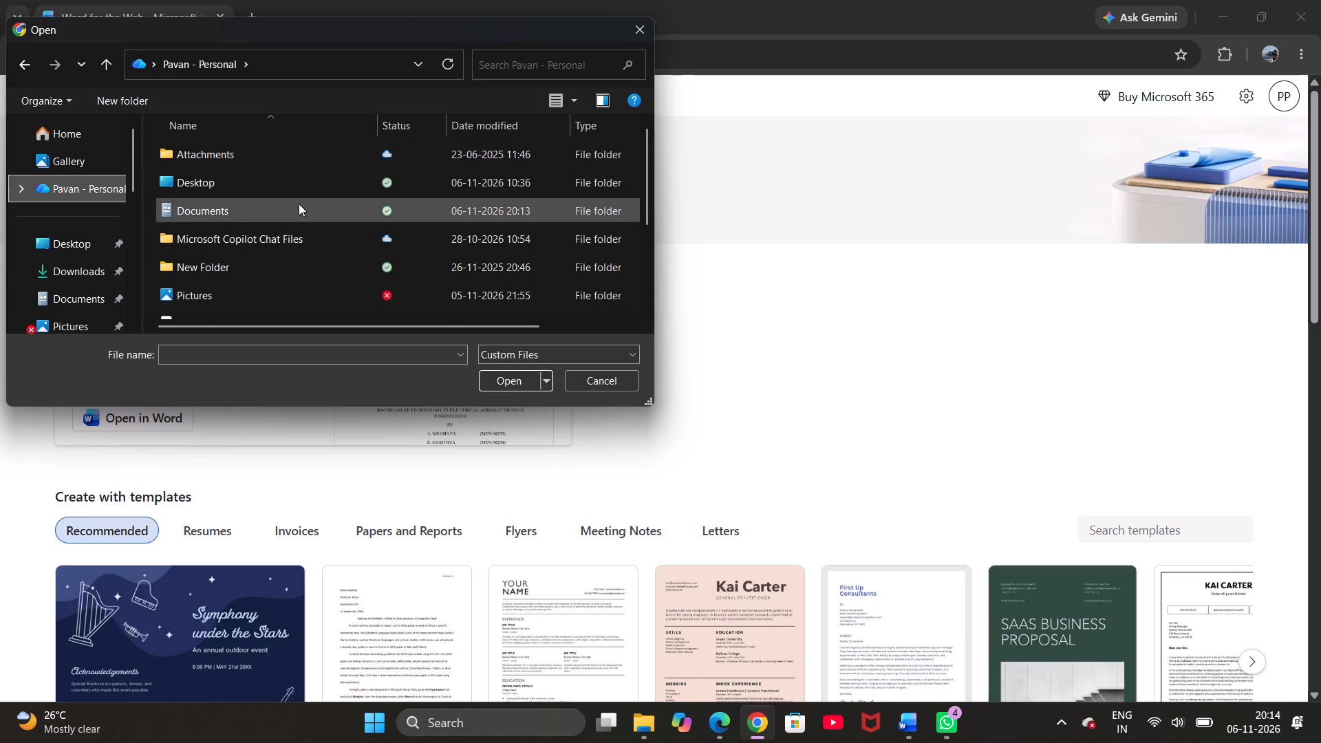
double_click(299, 204)
scroll(299, 204, "down", 2)
scroll(299, 204, "up", 1)
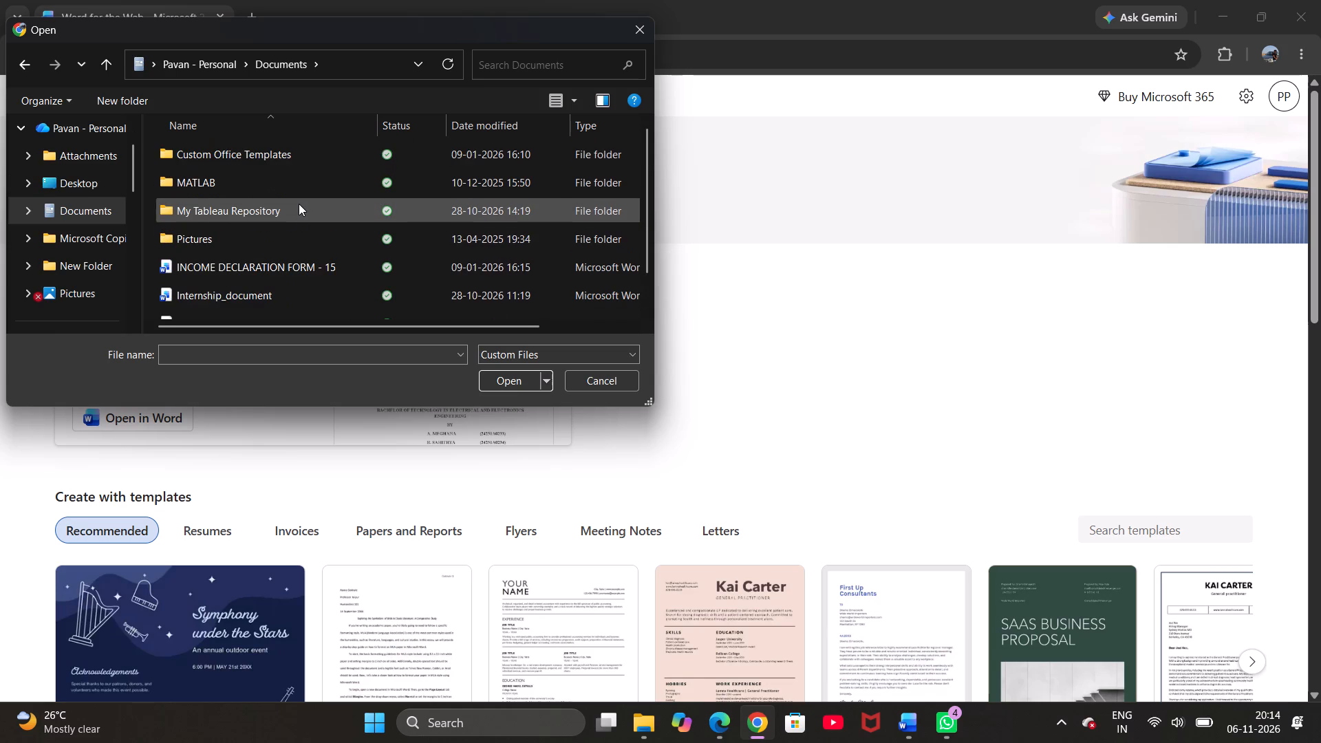
scroll(299, 204, "up", 4)
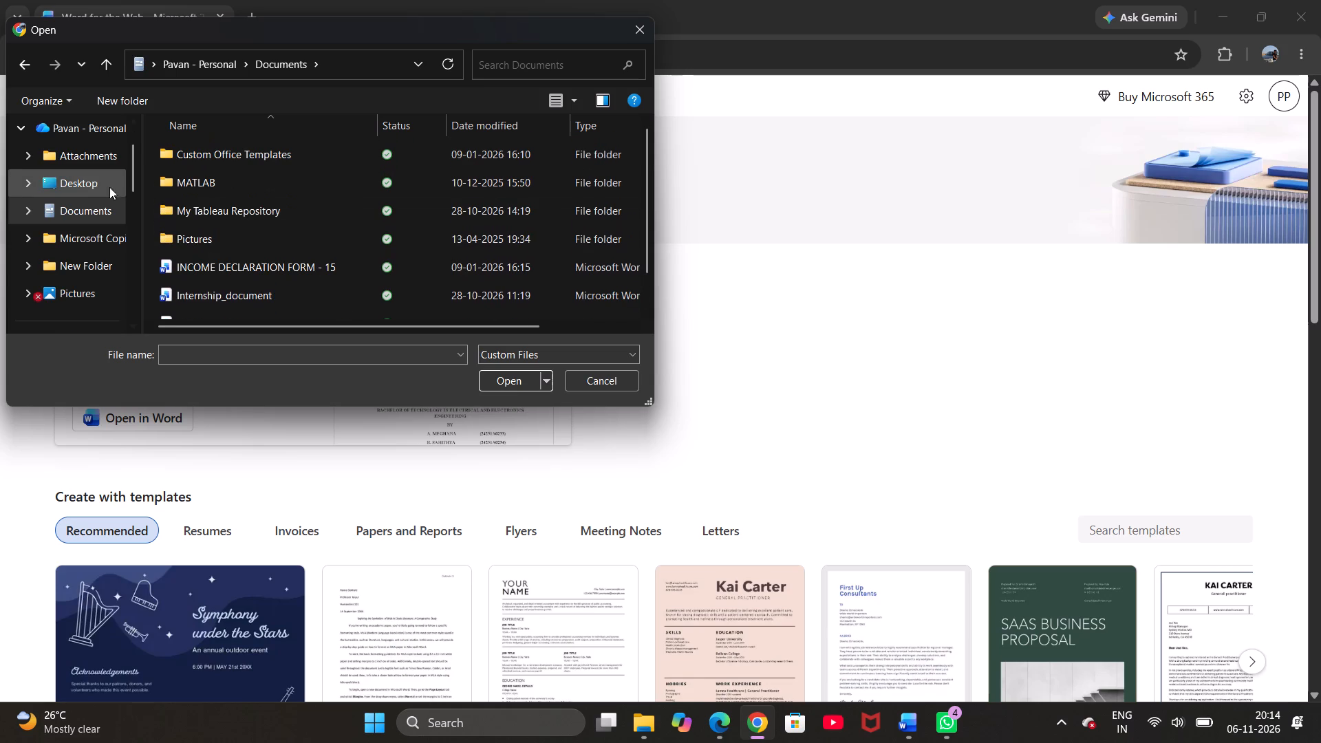
scroll(98, 190, "up", 3)
Upload the Word file named Document from the personal OneDrive folder to Word for the Web.
double_click(106, 193)
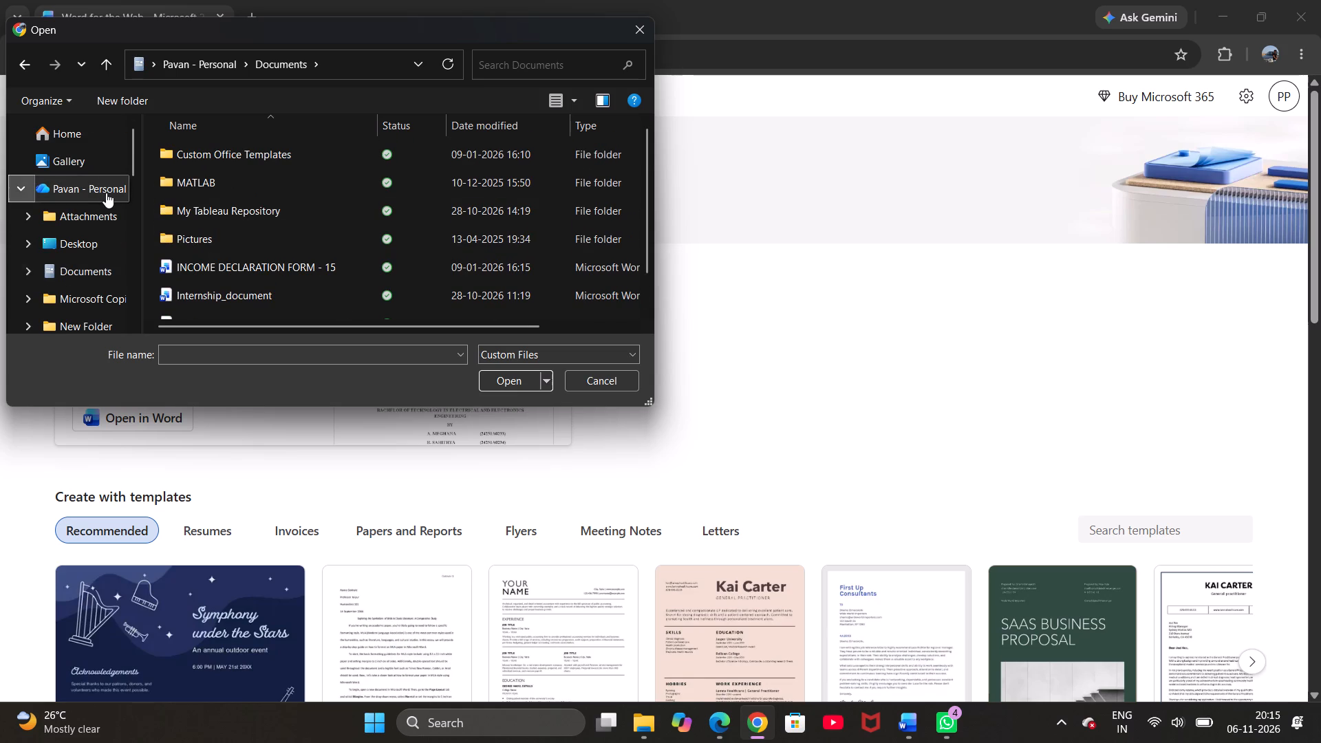
scroll(244, 210, "down", 1)
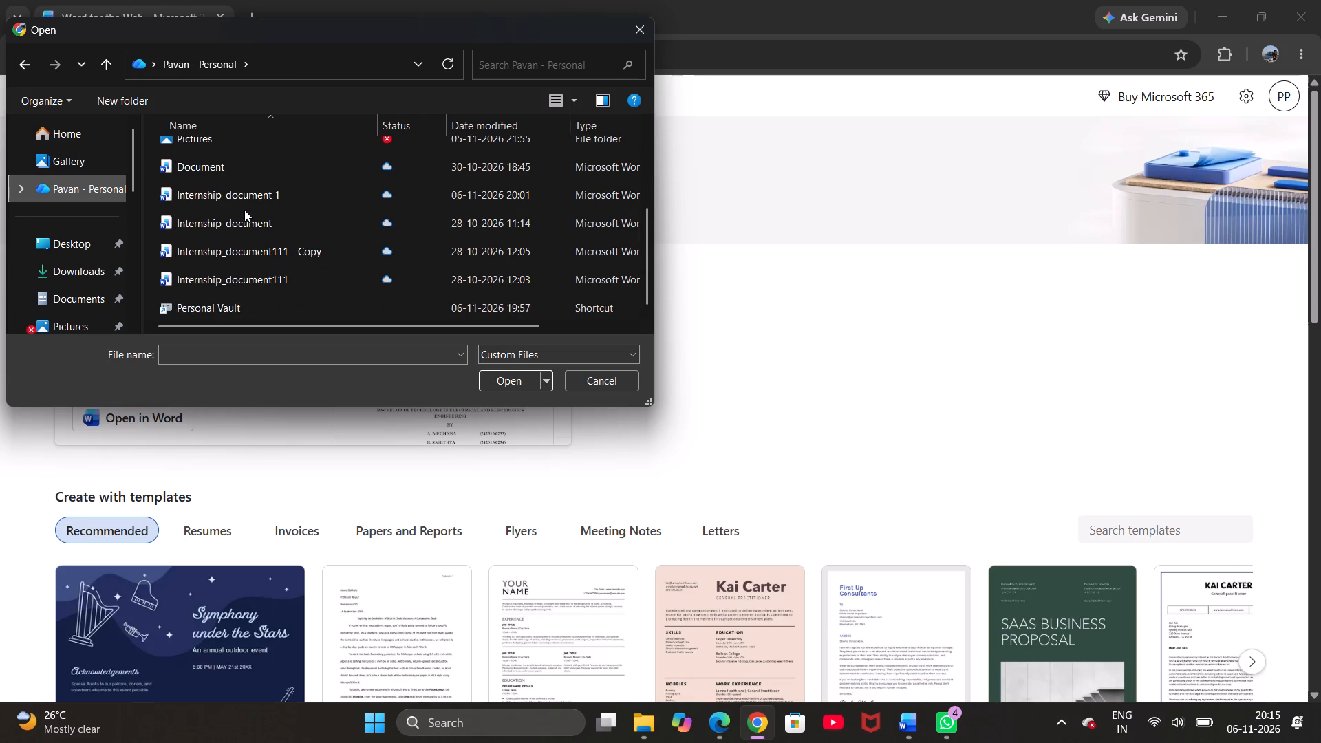
scroll(244, 210, "down", 1)
double_click(230, 173)
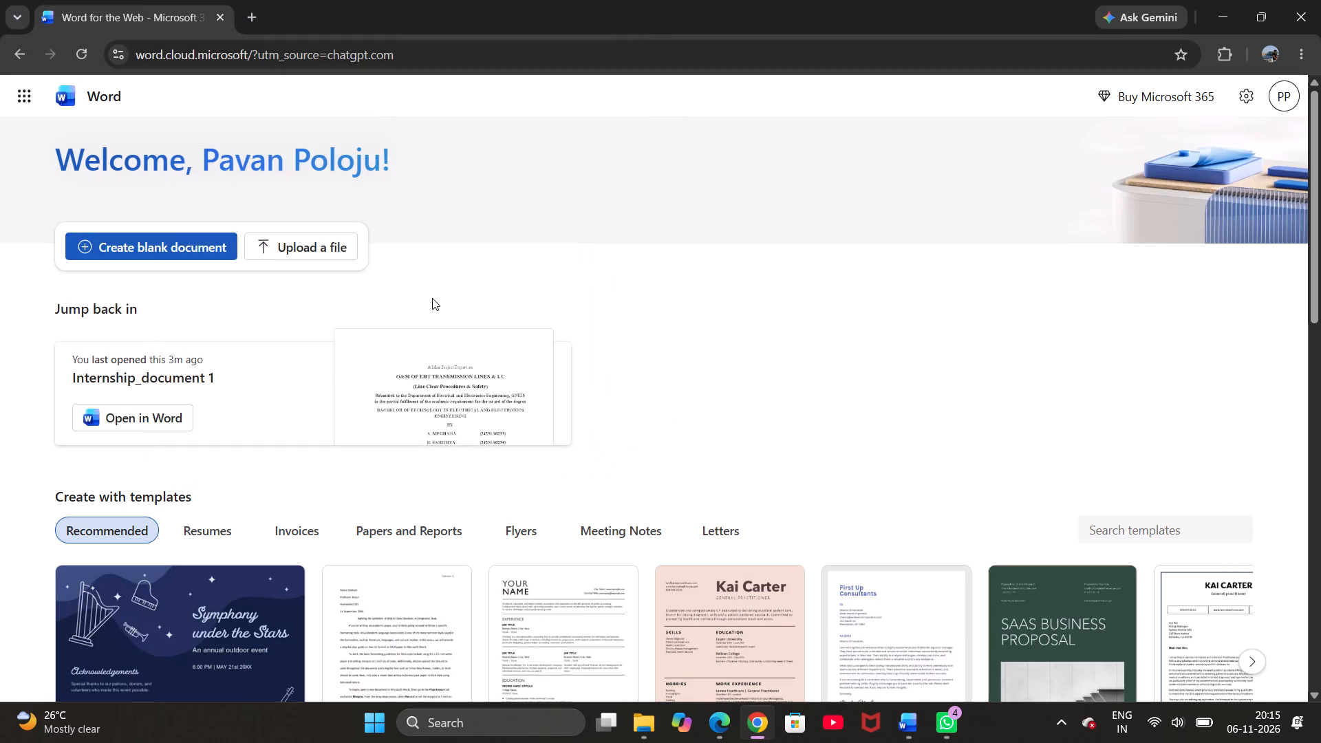
left_click_drag(432, 298, 537, 341)
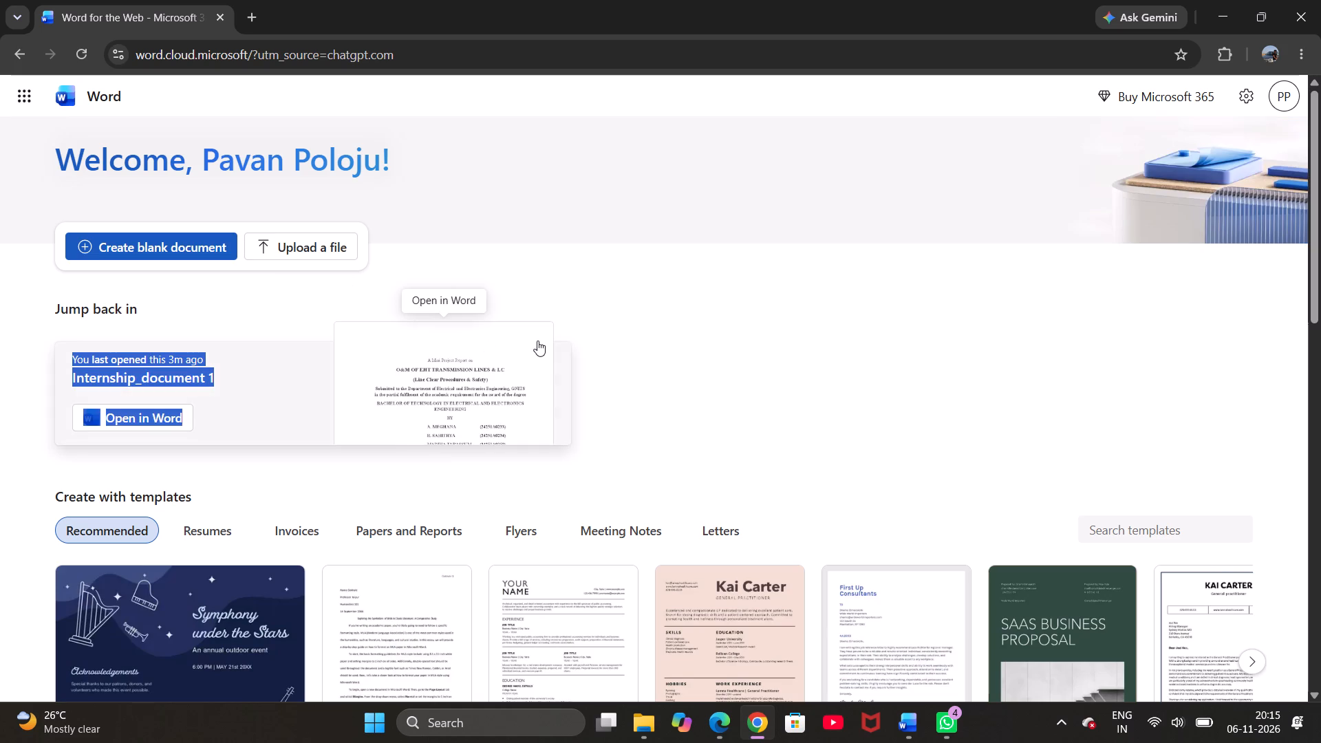
left_click(700, 365)
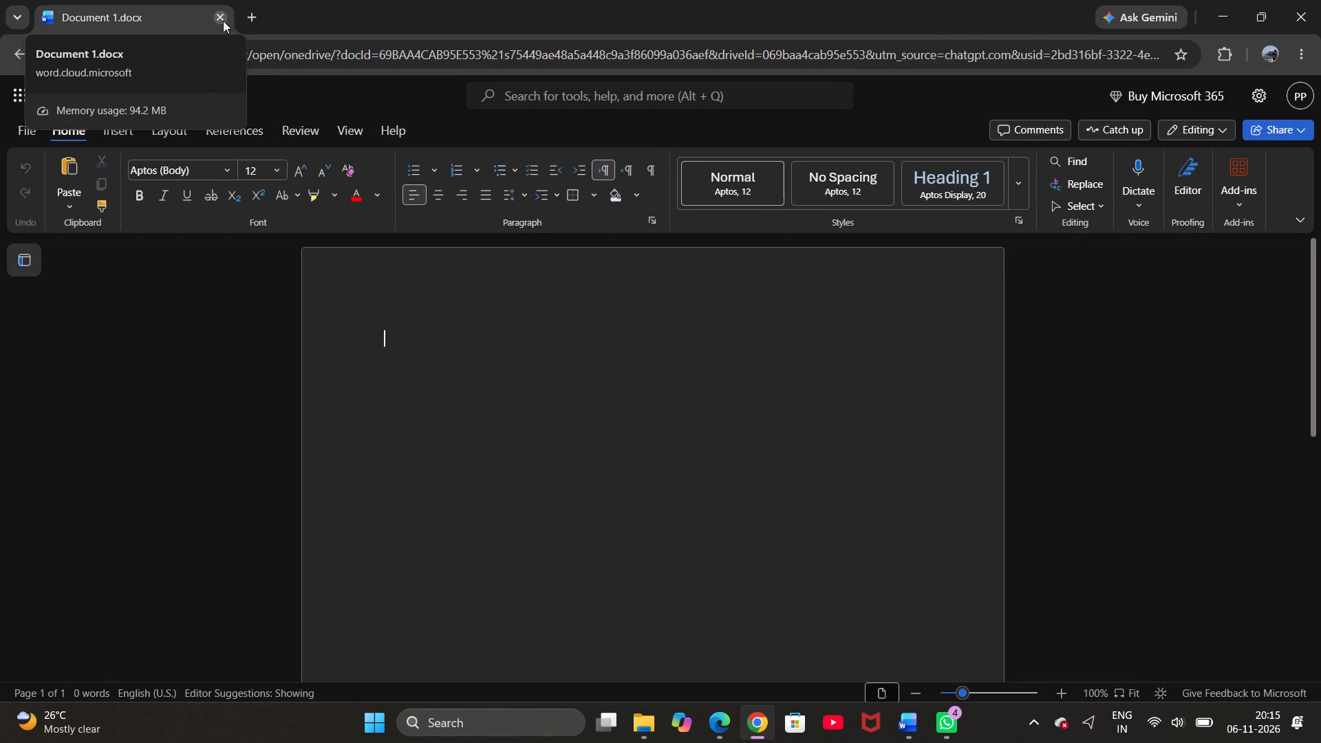
Go back to the Word for the Web start page and search the personal OneDrive folder for sahi when choosing a file to upload.
left_click(25, 47)
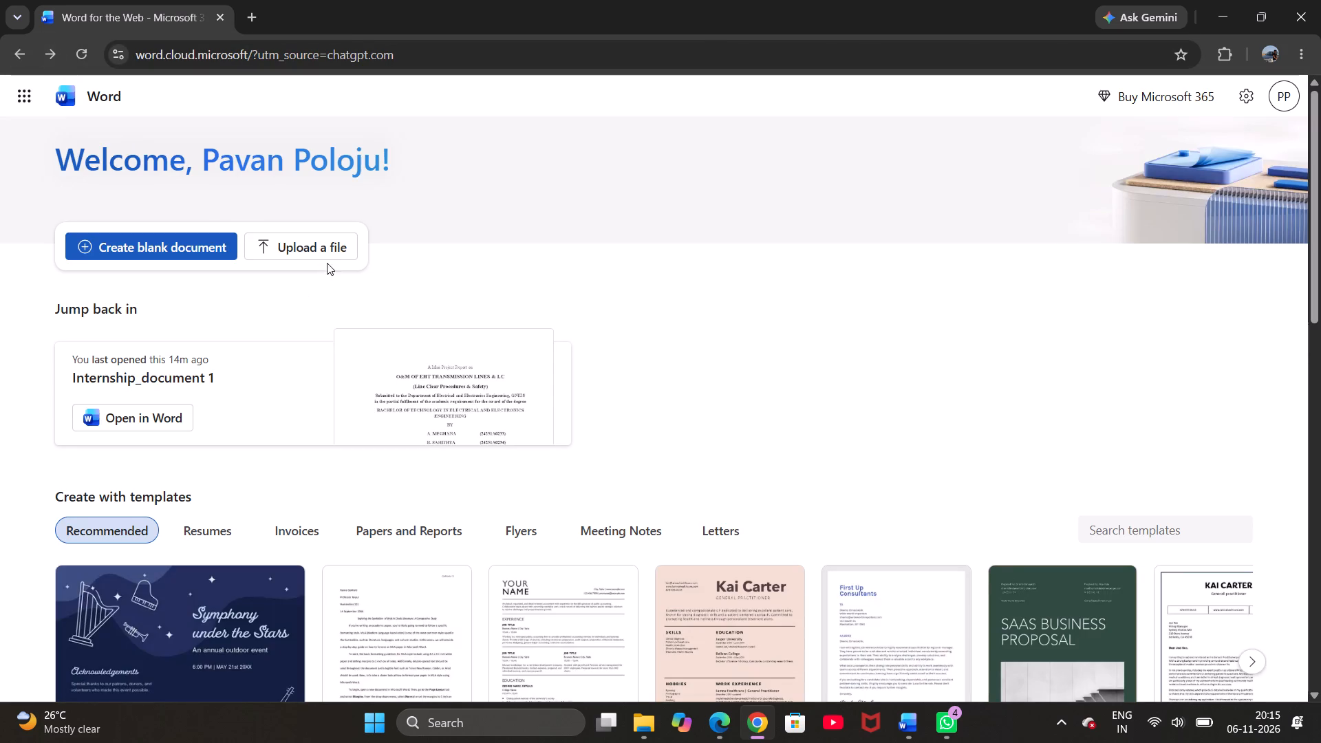
left_click(322, 246)
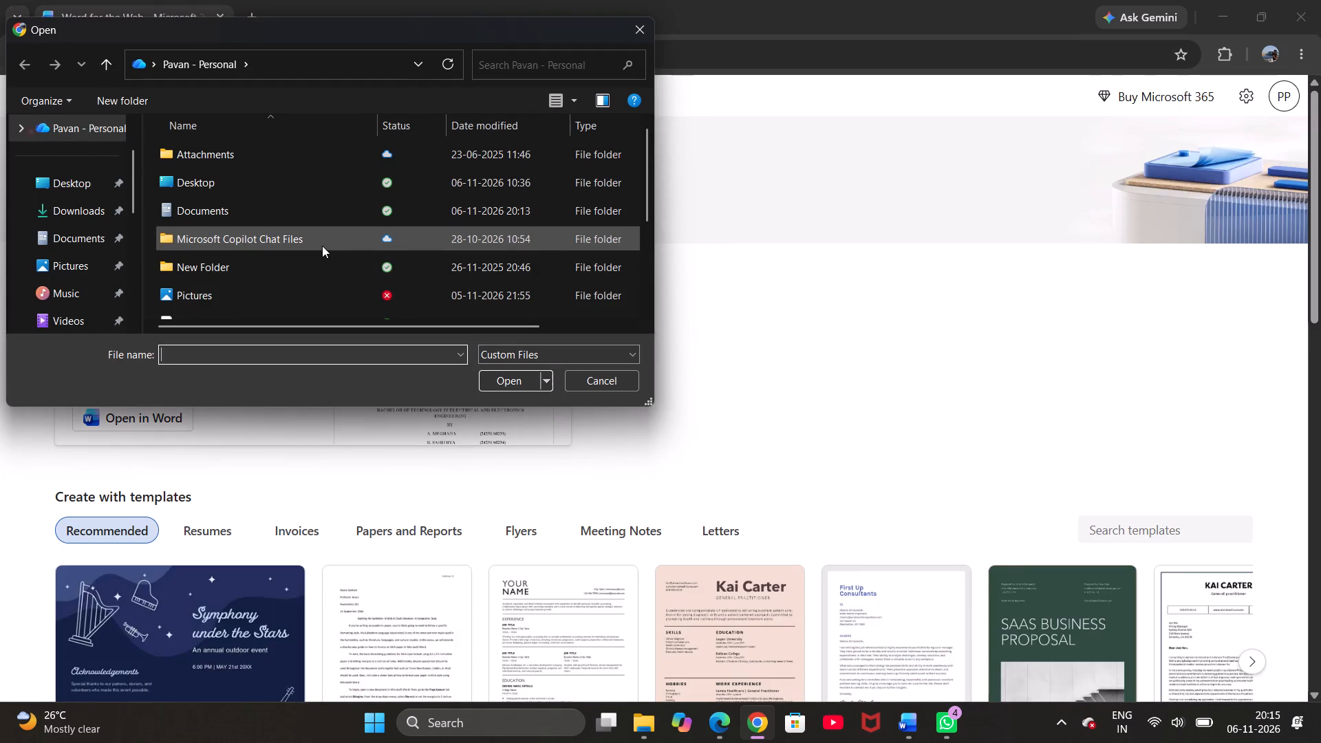
left_click(272, 354)
key("s")
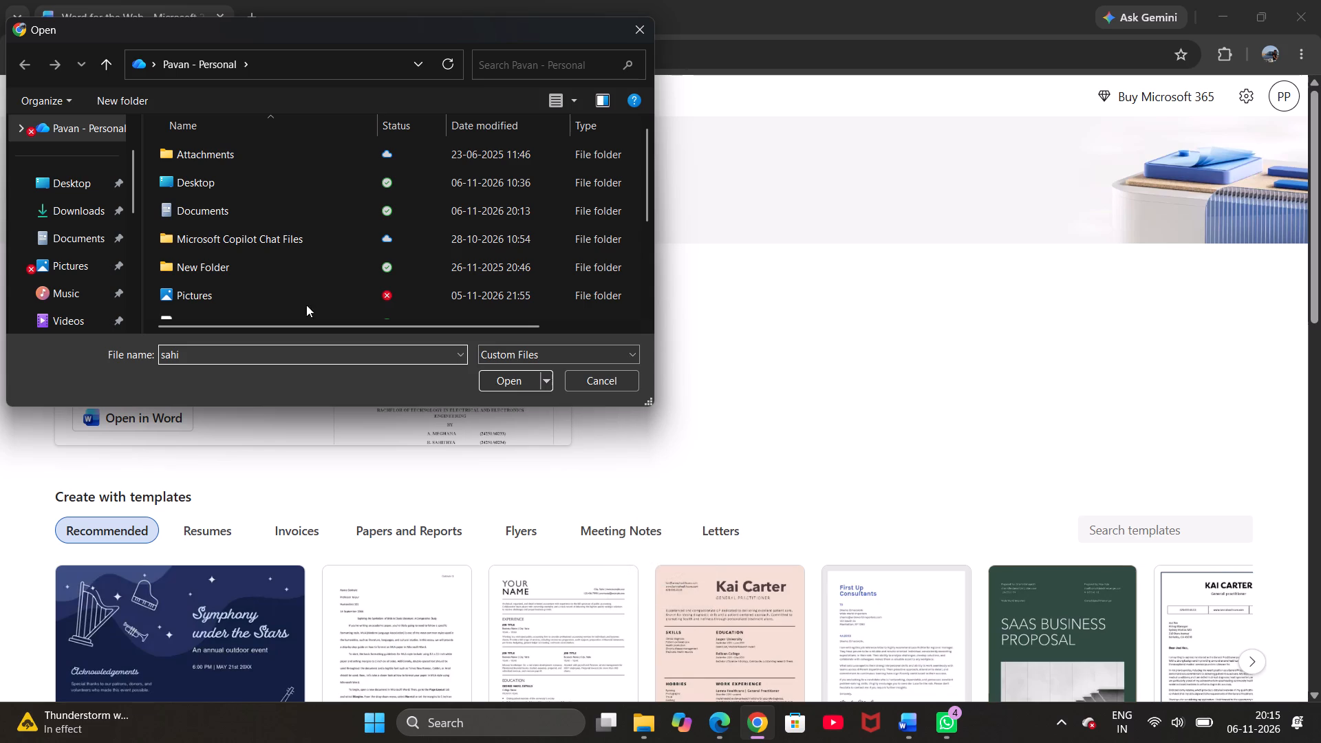
left_click(529, 56)
left_click(563, 61)
type("sa")
key("h")
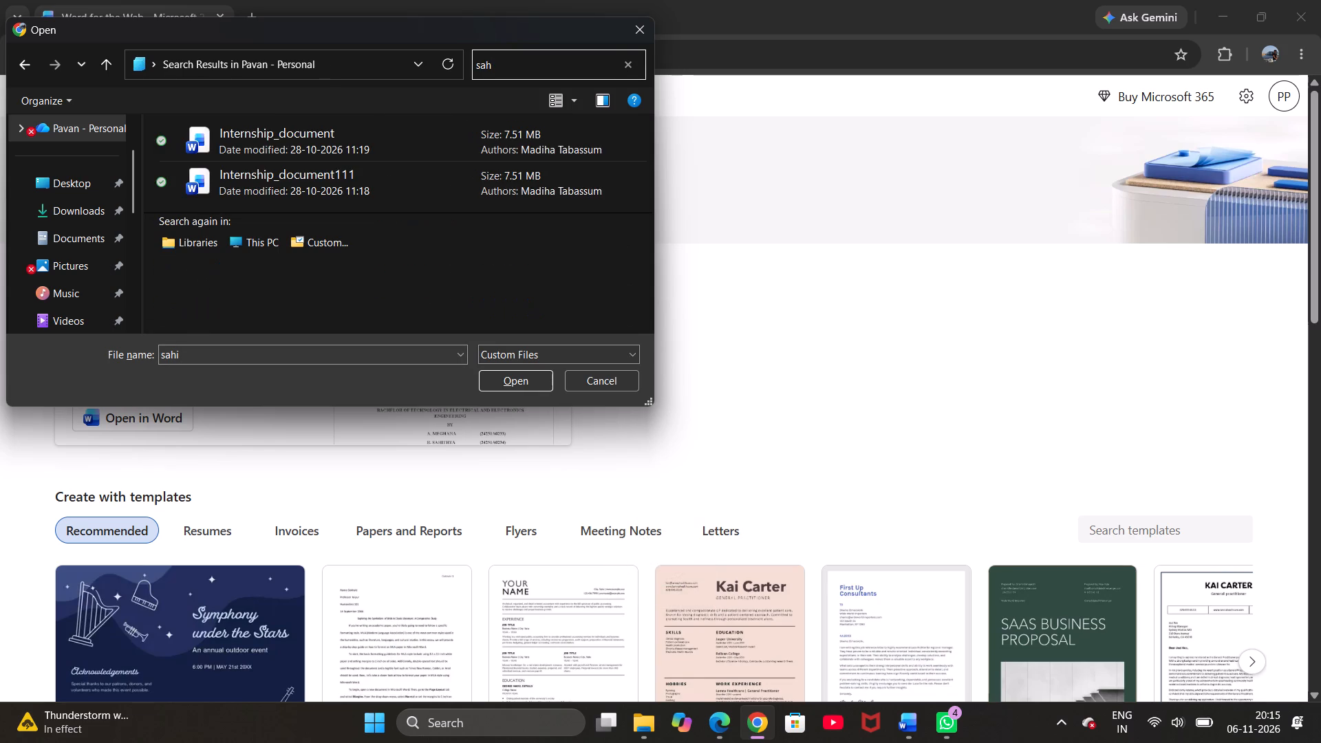
key("i")
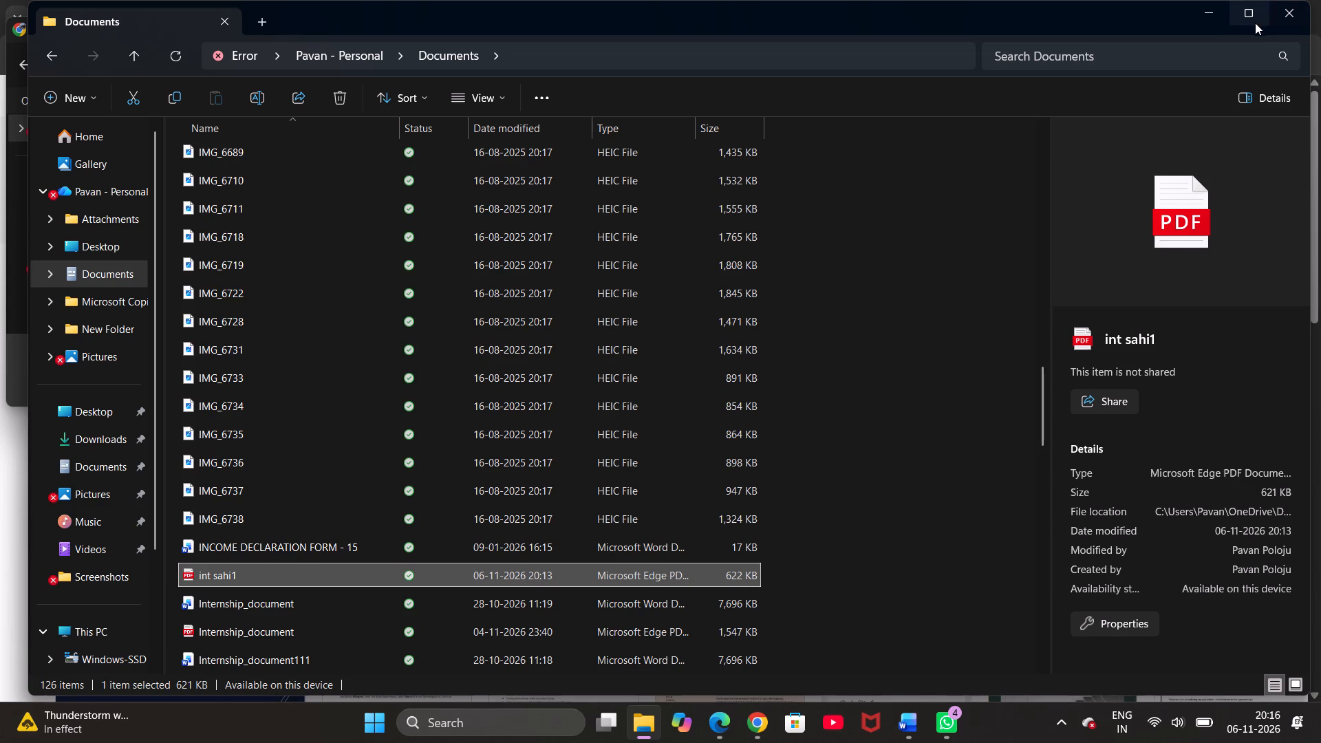
left_click(1283, 21)
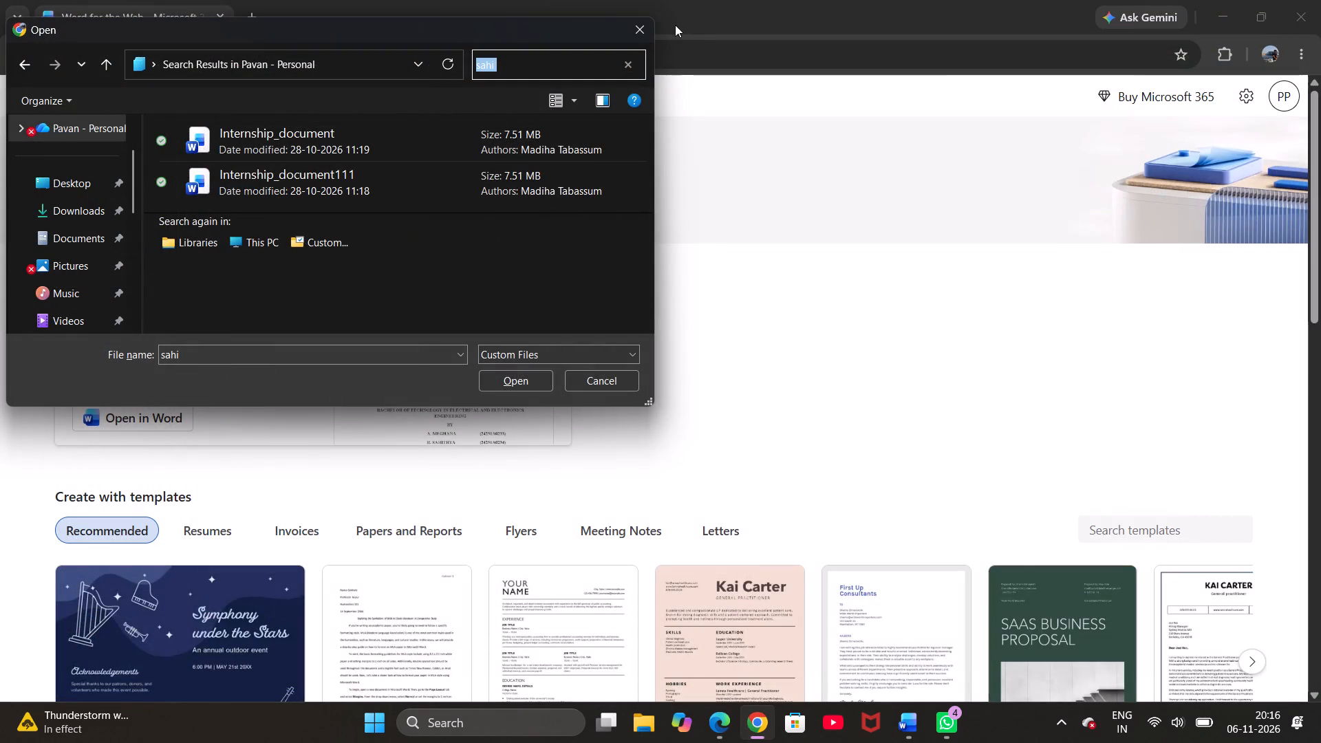
left_click(642, 27)
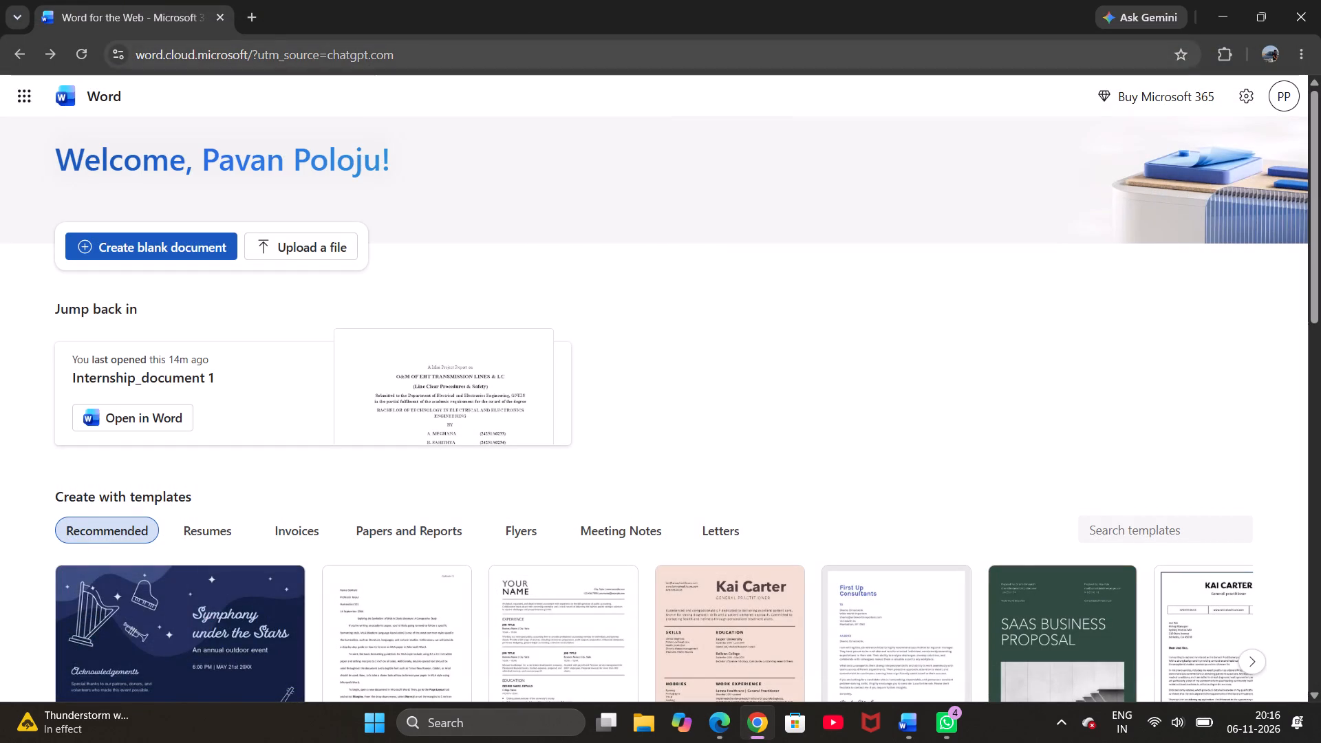
Search Google for i love pdf in a new browser tab and open iLovePDF's PDF to Word converter.
left_click(253, 13)
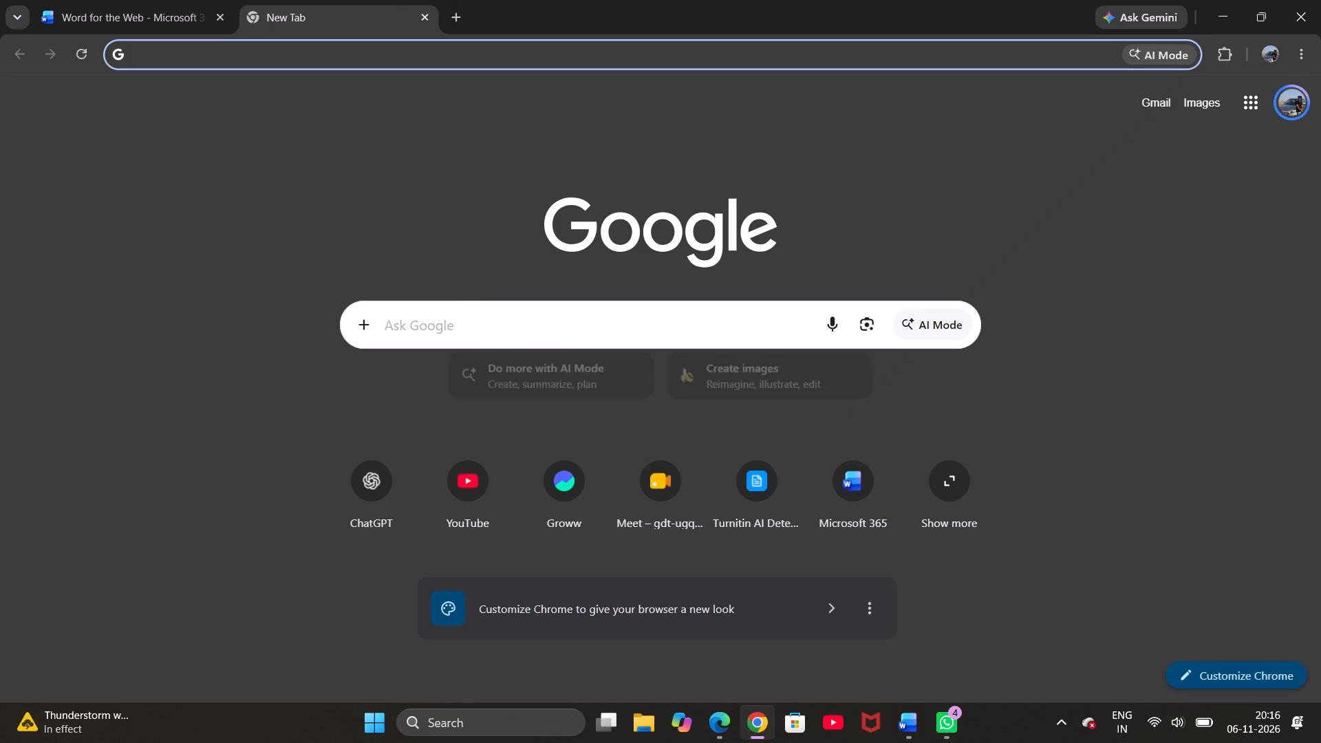
left_click(493, 315)
type("i")
key("space")
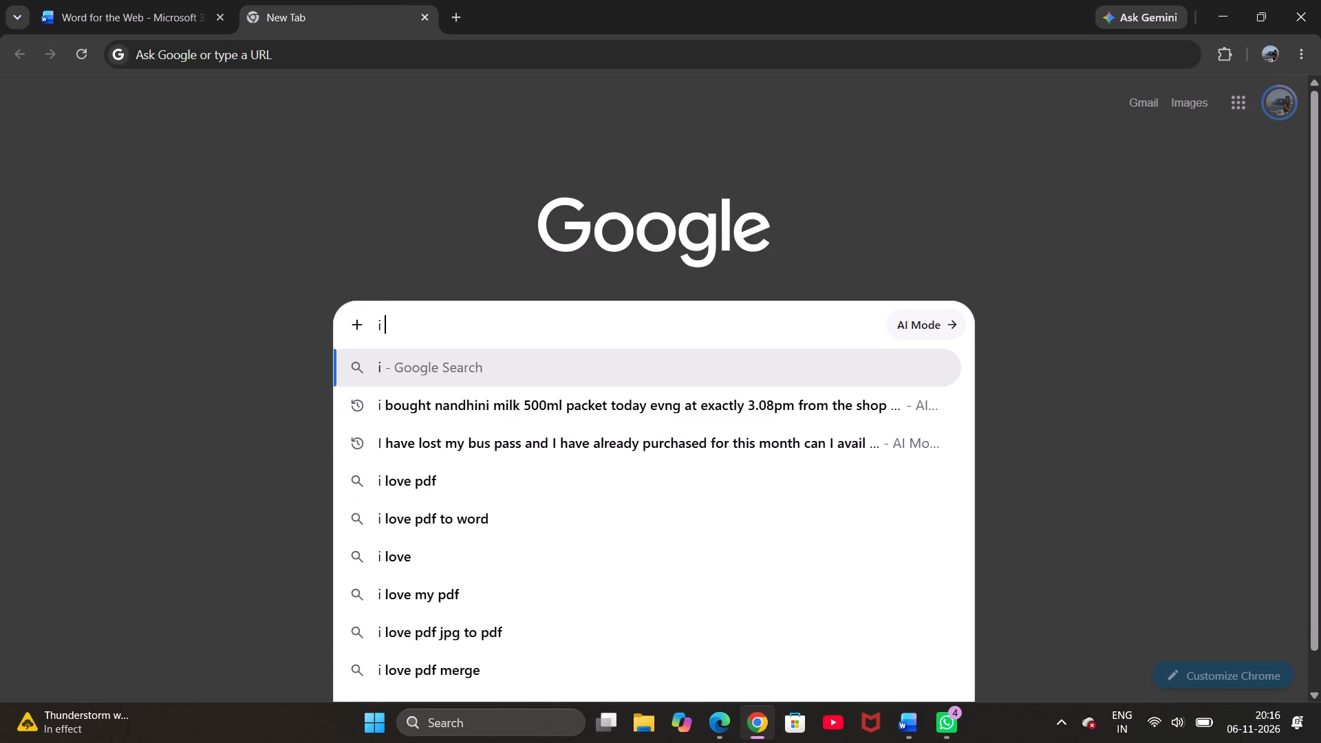
key("l")
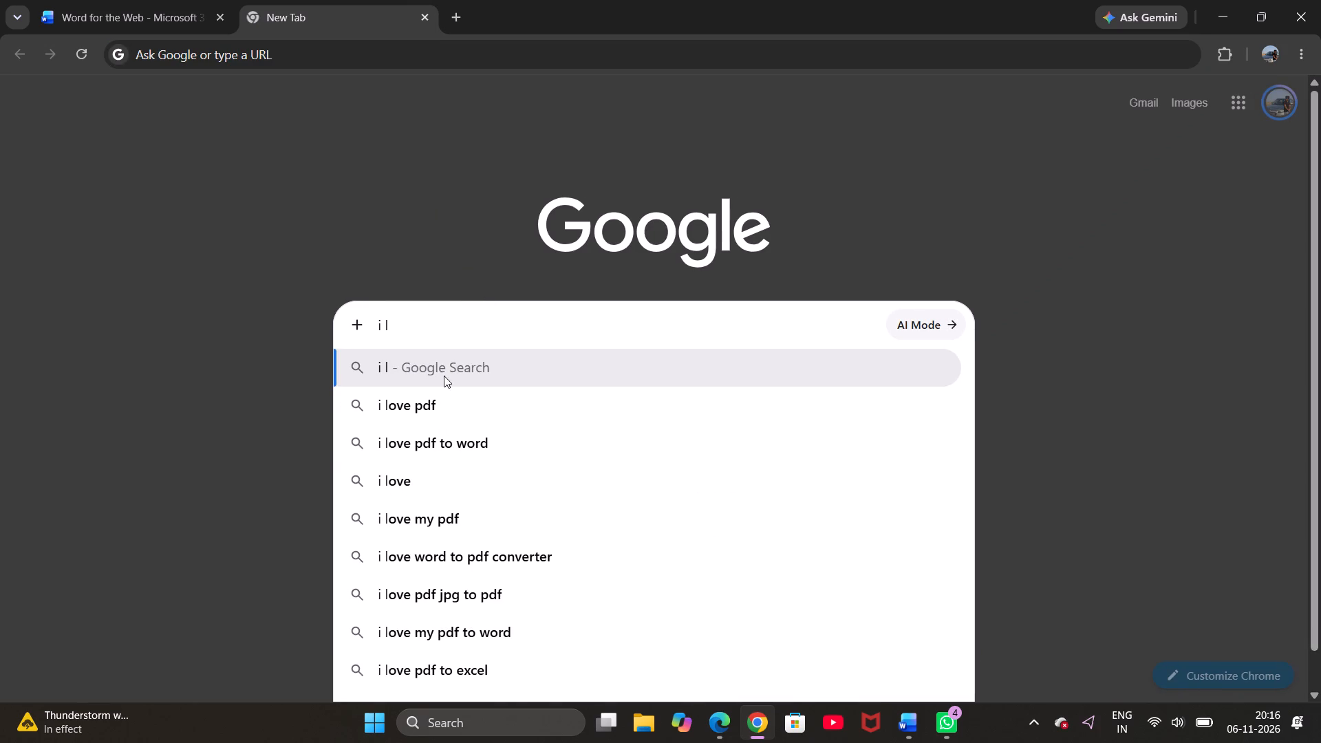
left_click(449, 402)
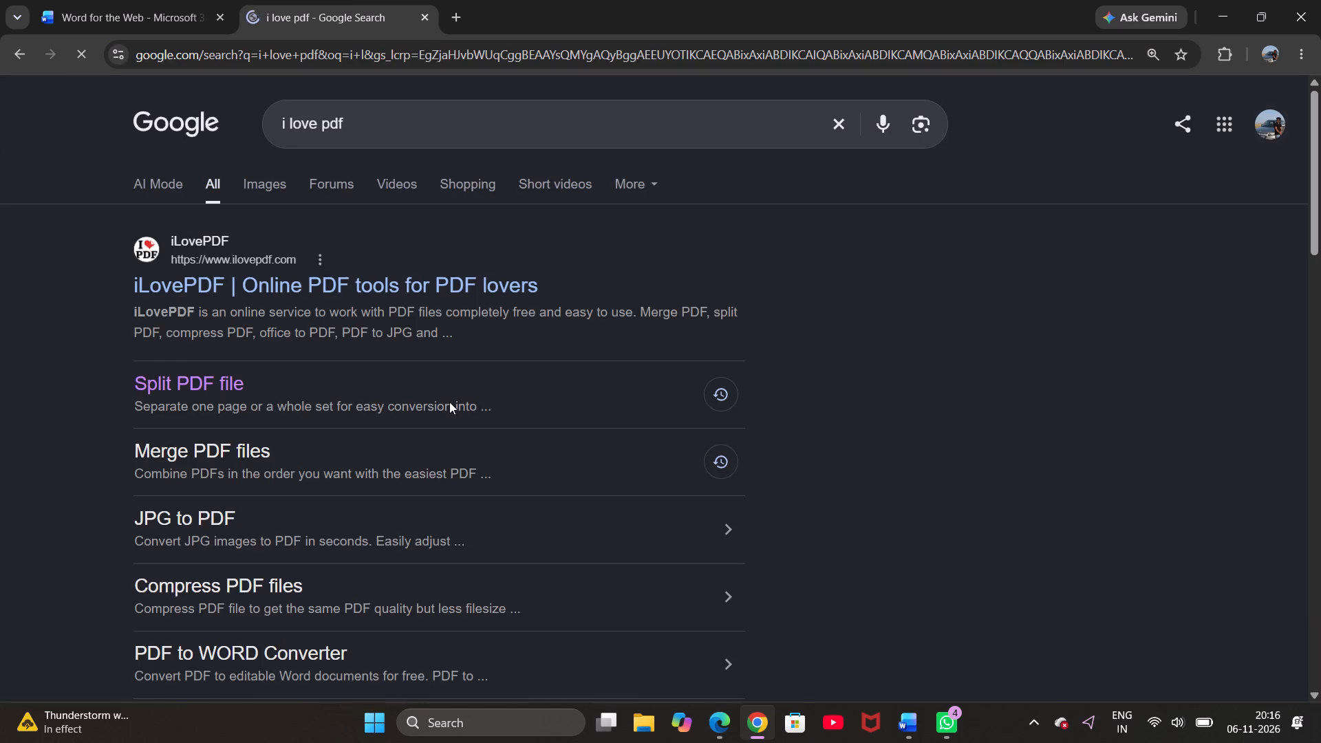
left_click(403, 290)
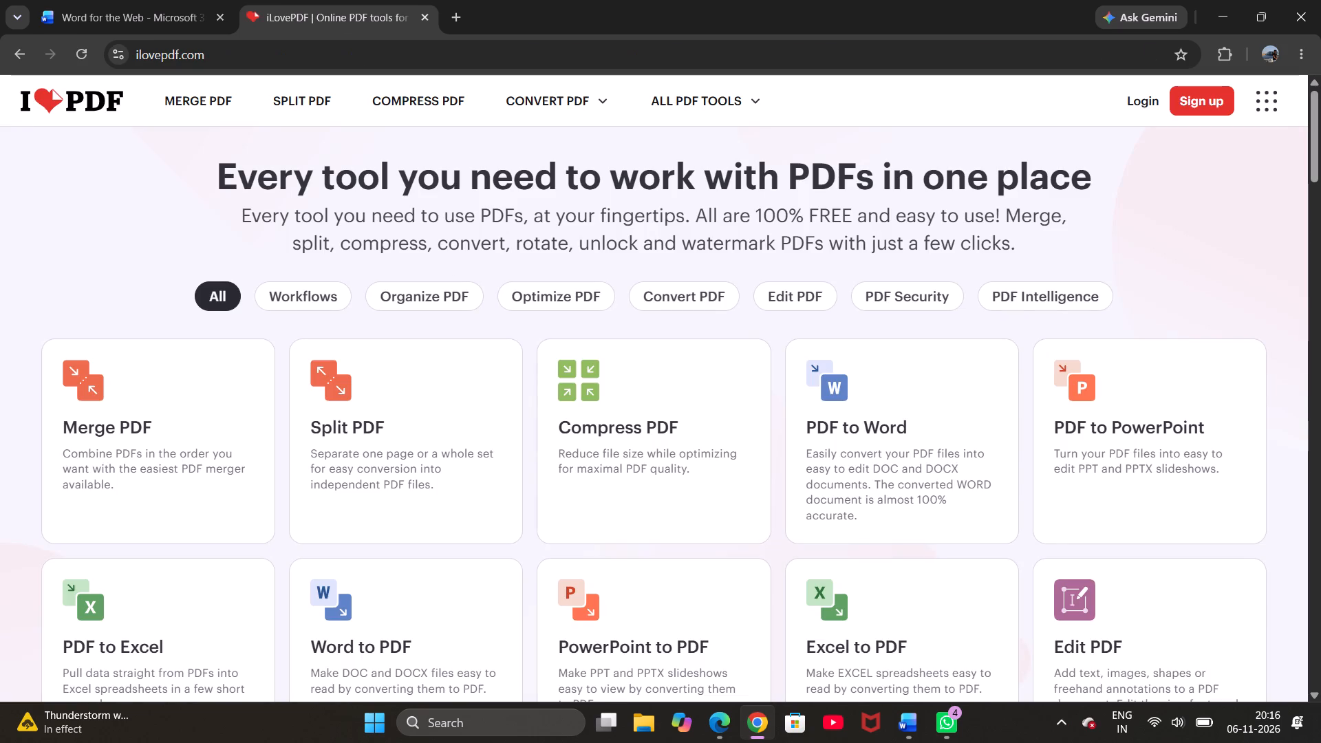
left_click(877, 411)
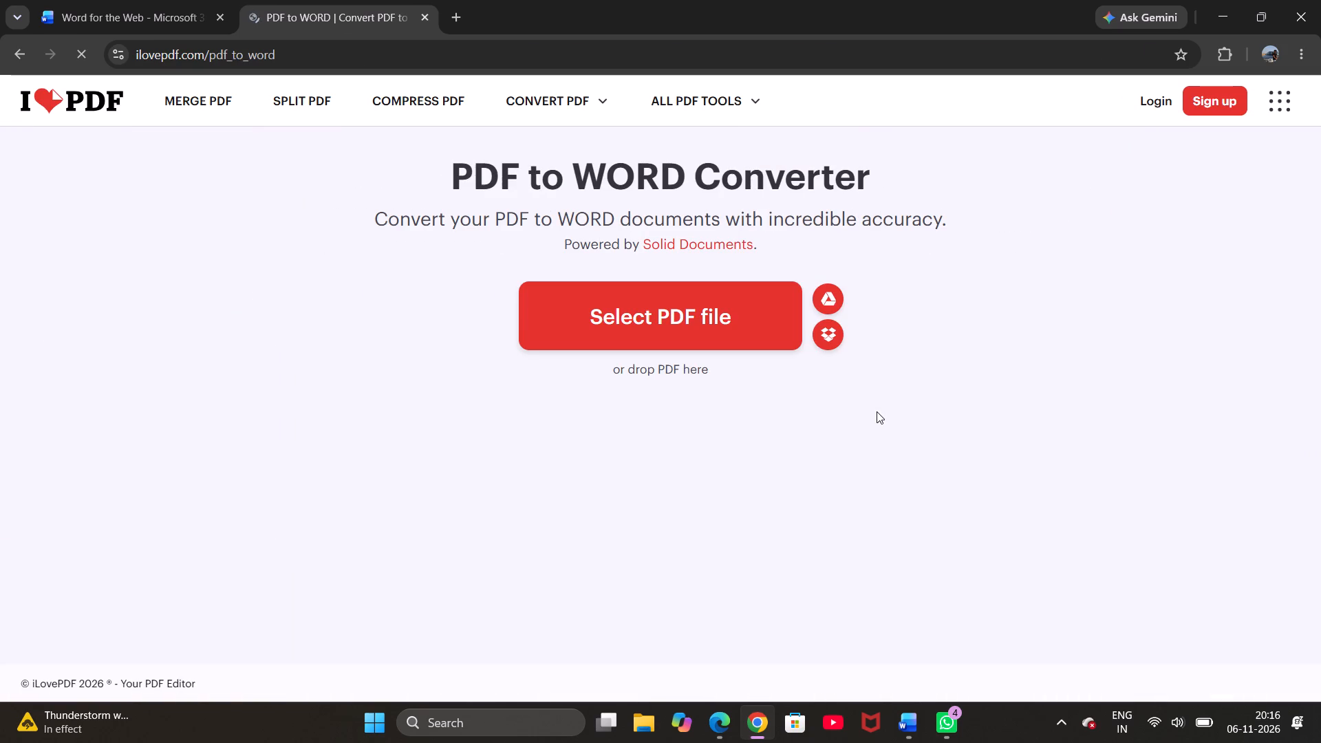
left_click(729, 316)
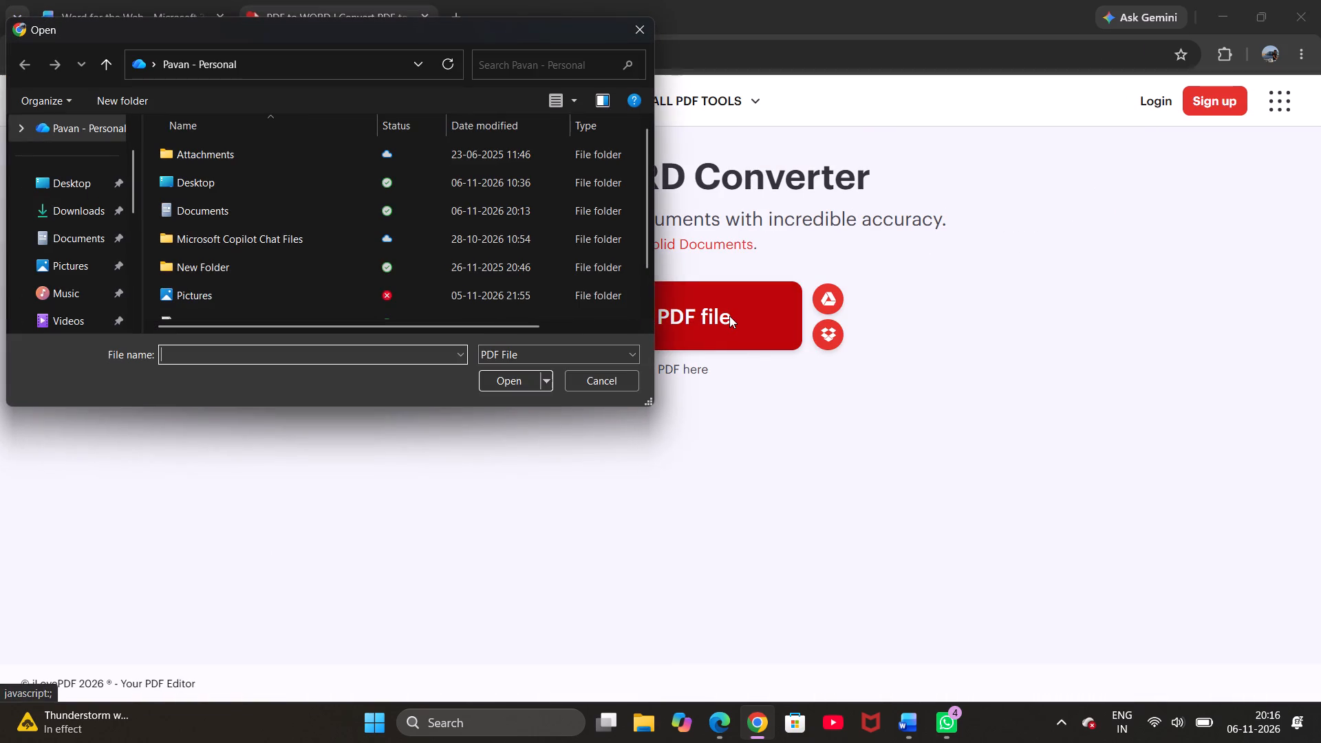
scroll(334, 275, "down", 2)
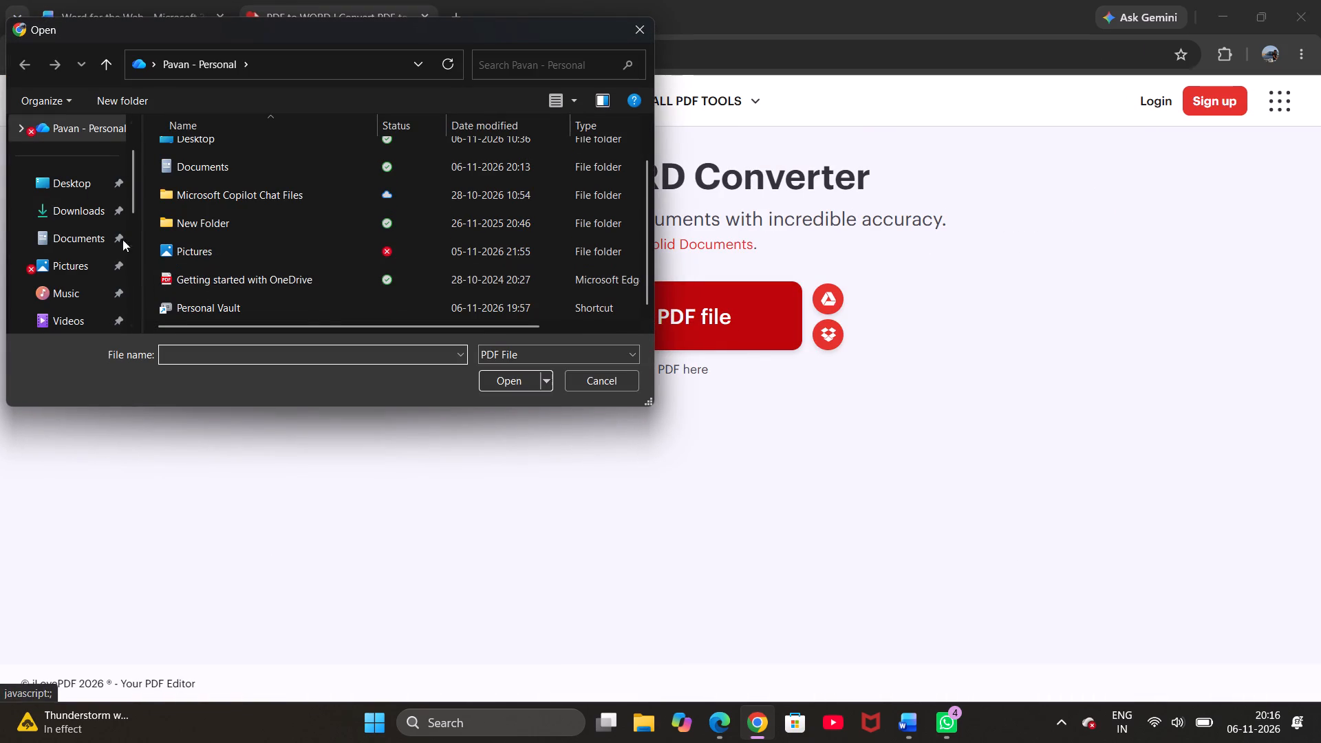
scroll(109, 207, "up", 3)
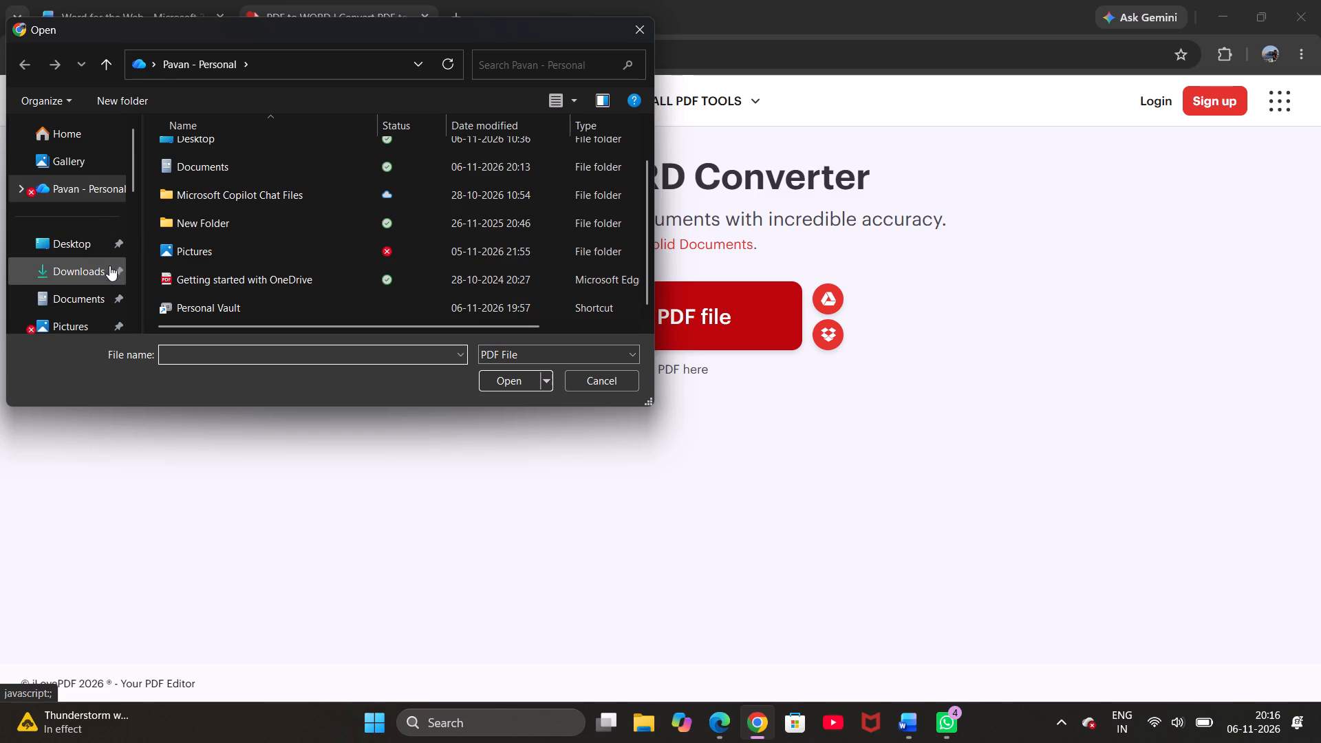
scroll(98, 257, "down", 1)
double_click(96, 241)
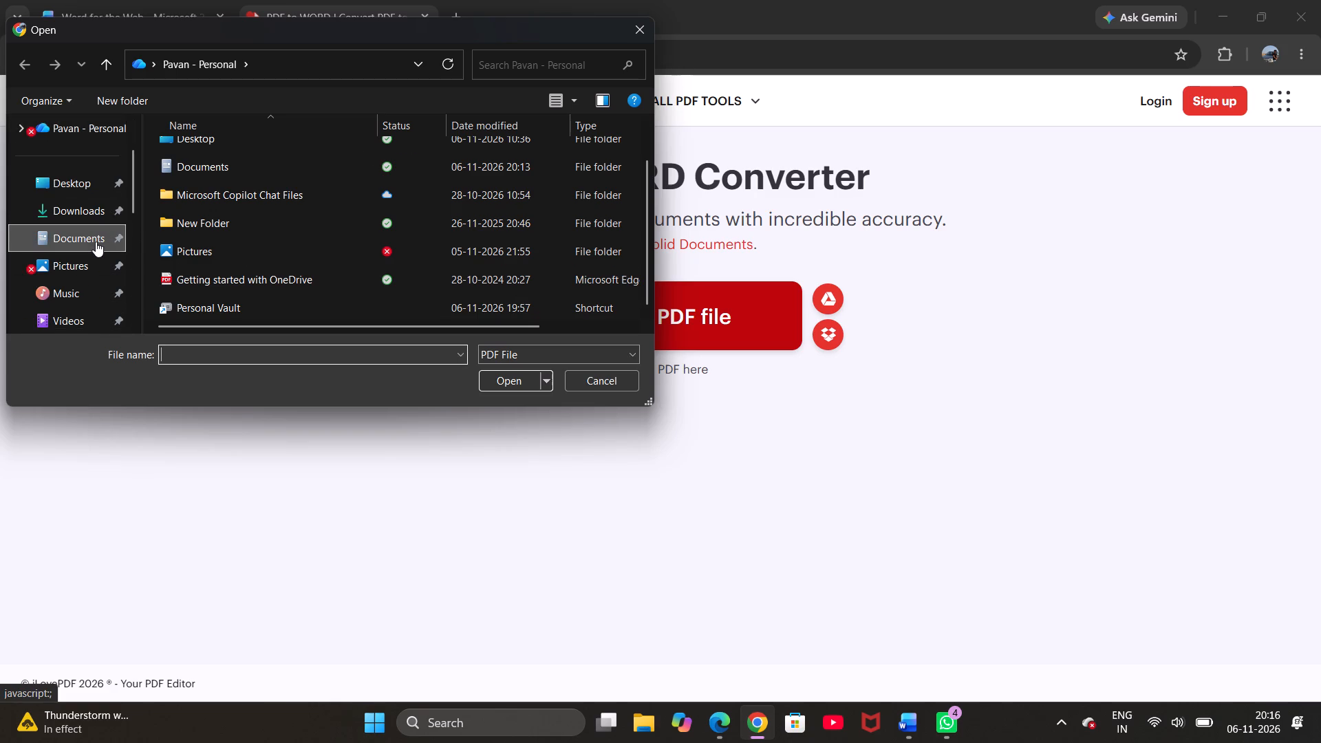
scroll(246, 261, "down", 1)
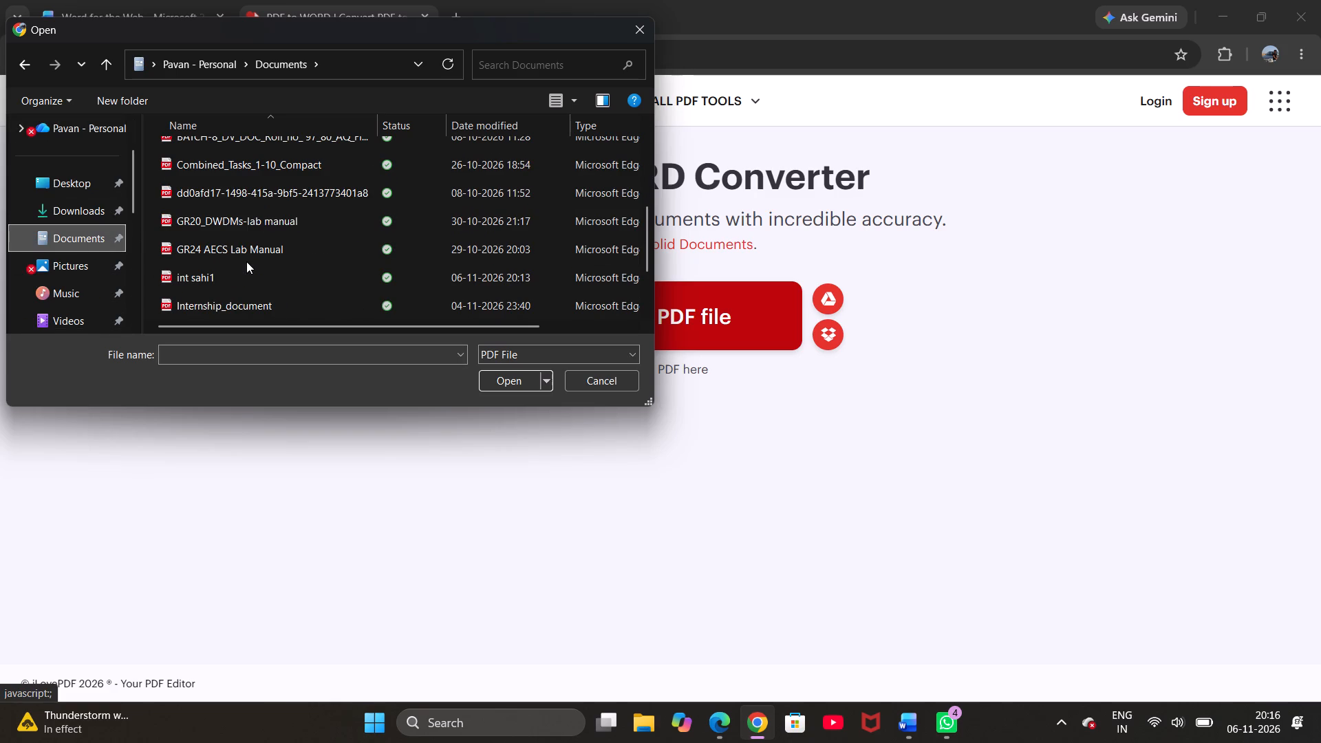
scroll(246, 261, "down", 1)
double_click(224, 270)
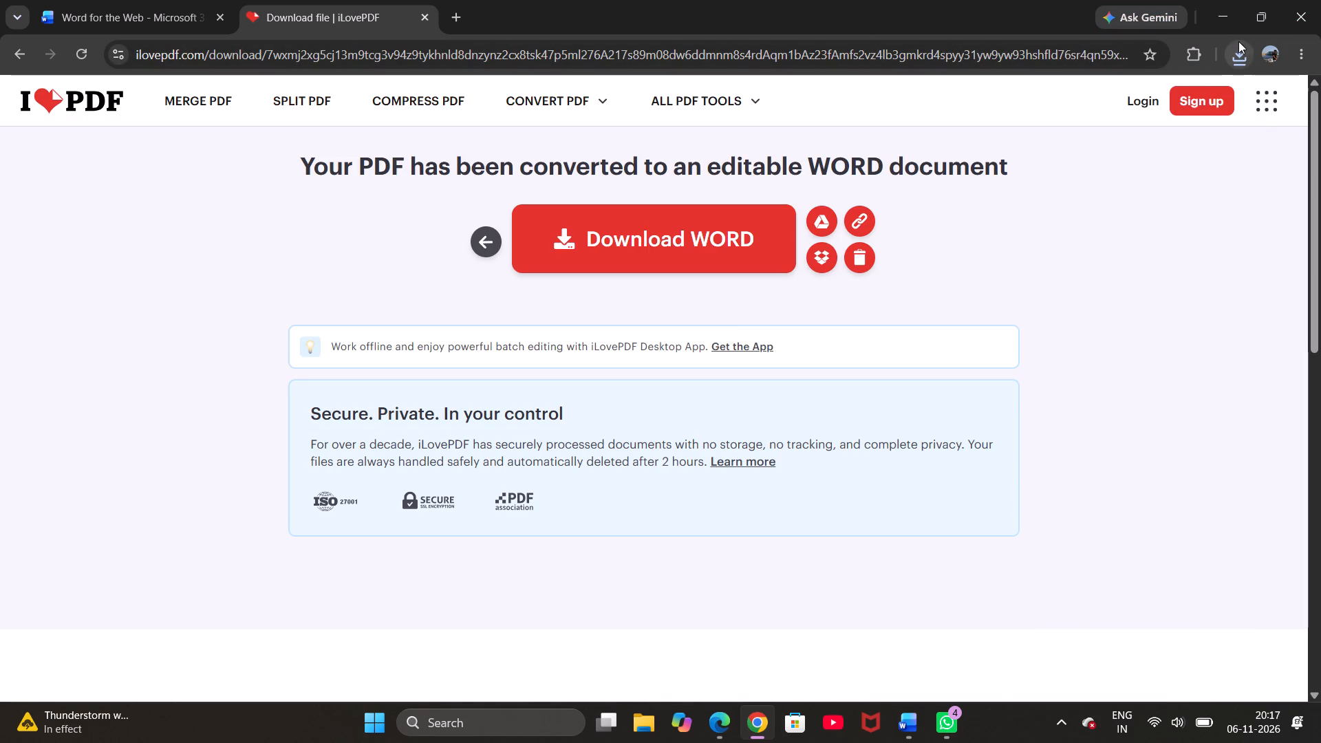
left_click(1238, 41)
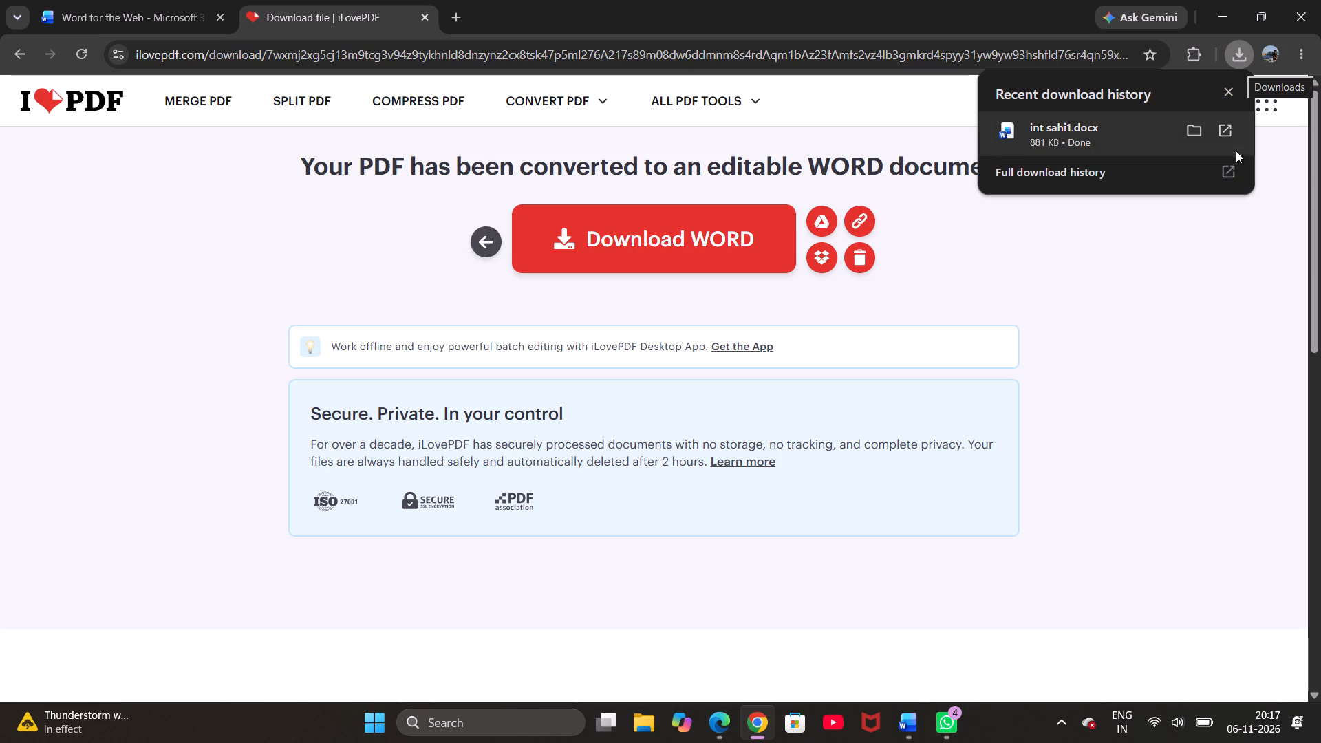
left_click(1222, 122)
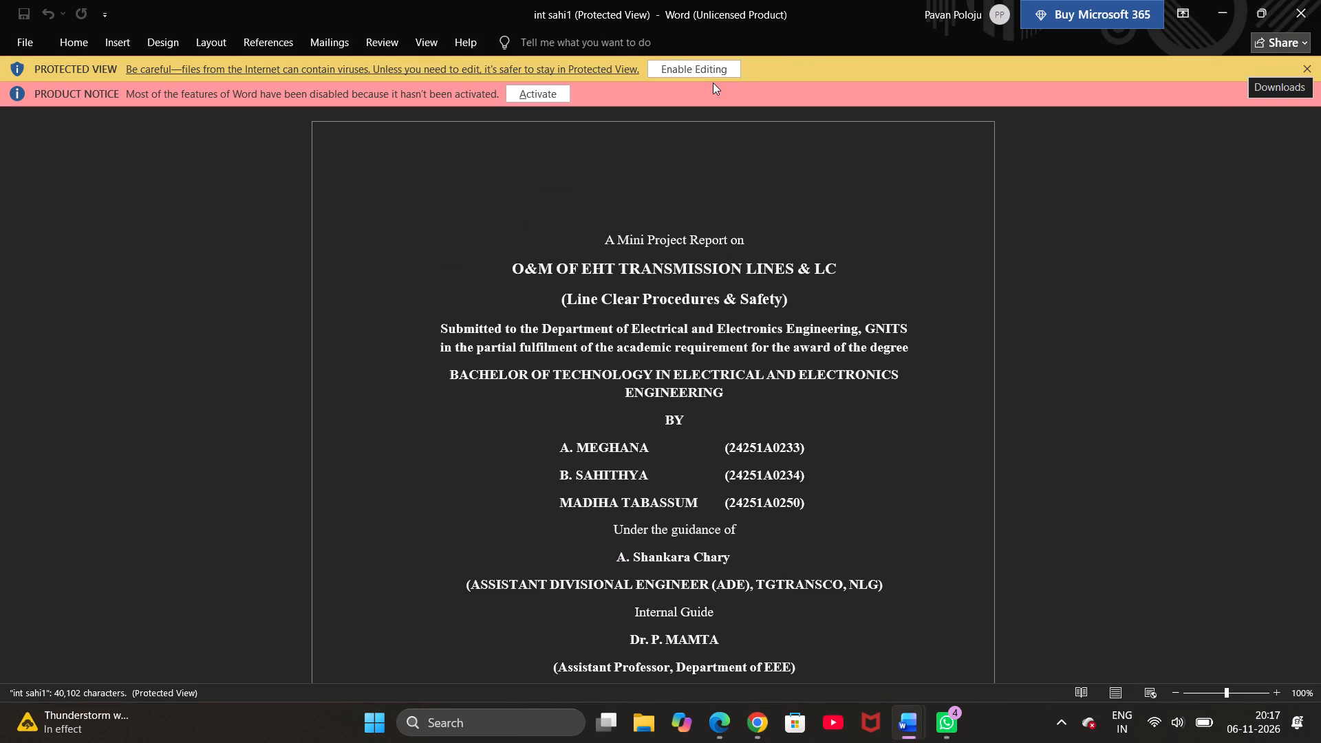
left_click(1309, 68)
left_click(1309, 68)
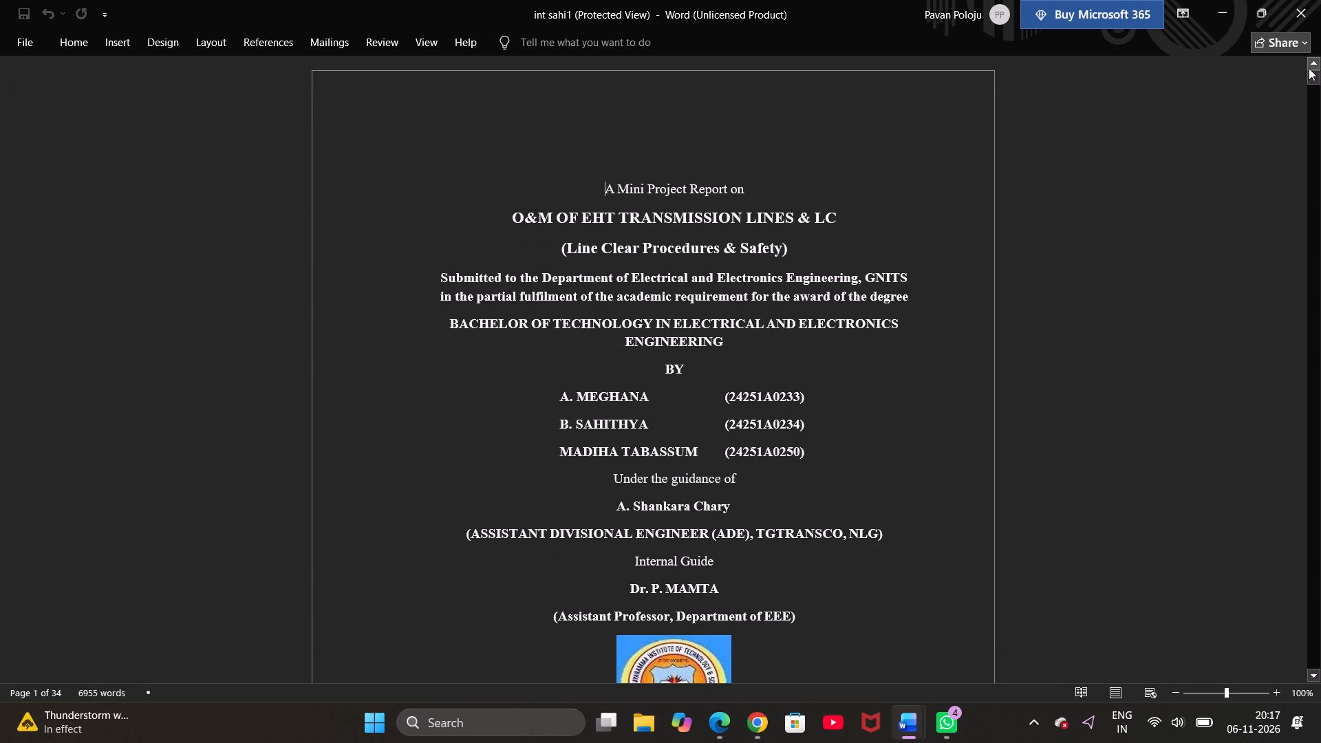
left_click(1296, 6)
left_click(1296, 6)
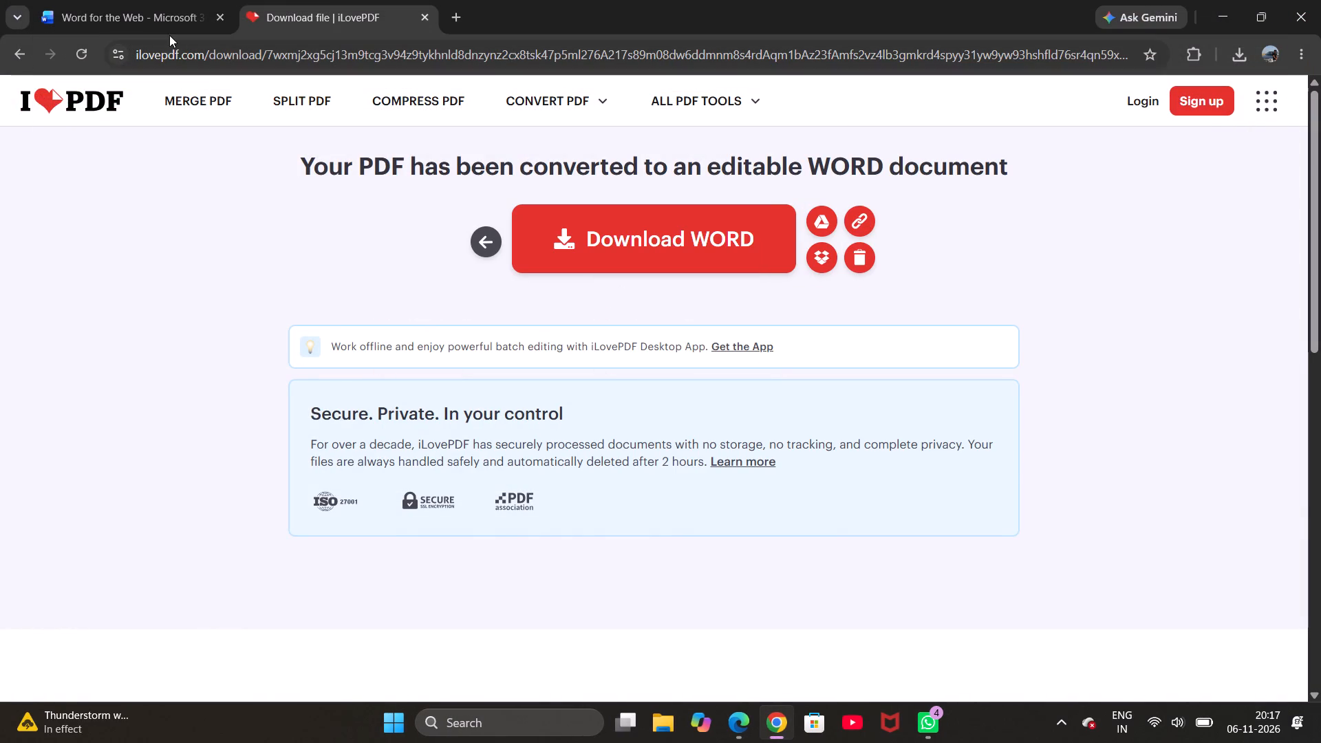
Return to the Word for the Web start page in Chrome.
left_click(153, 19)
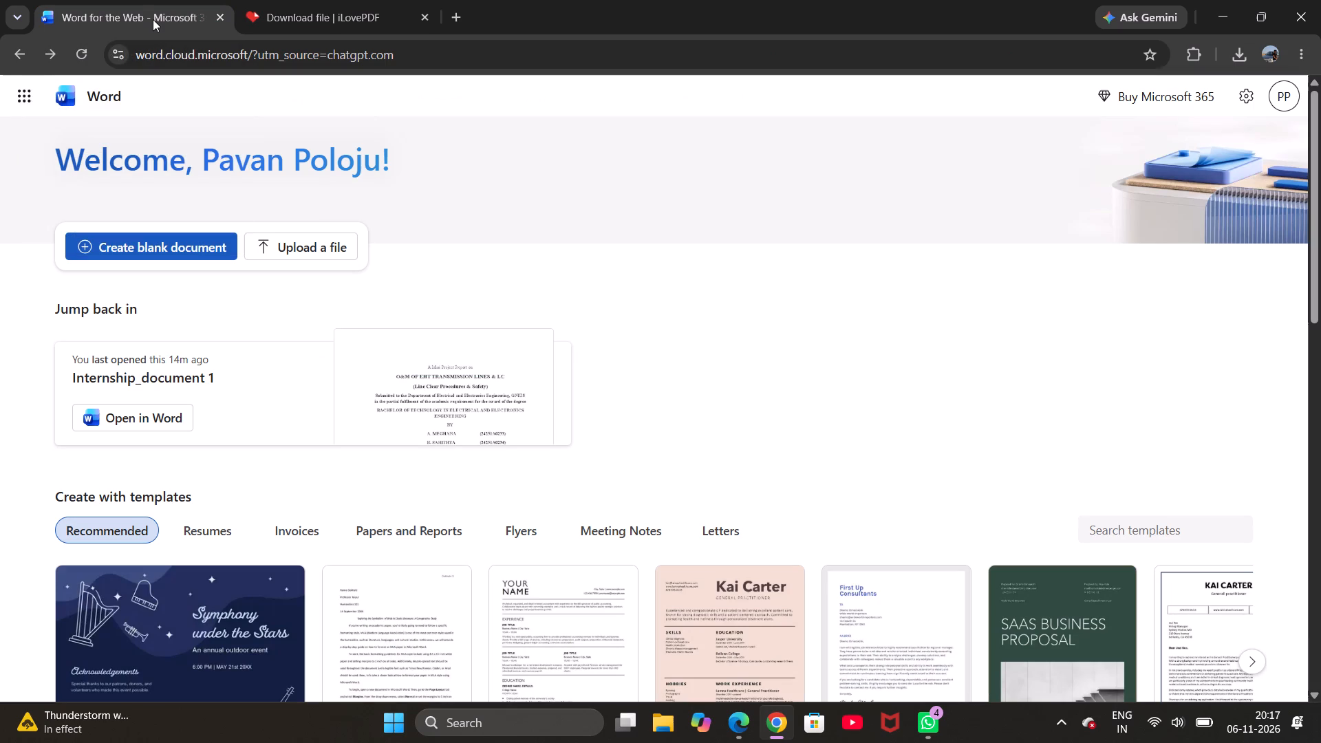
Upload the converted Word document int sahi1 from the Downloads folder to Word for the web.
left_click(333, 240)
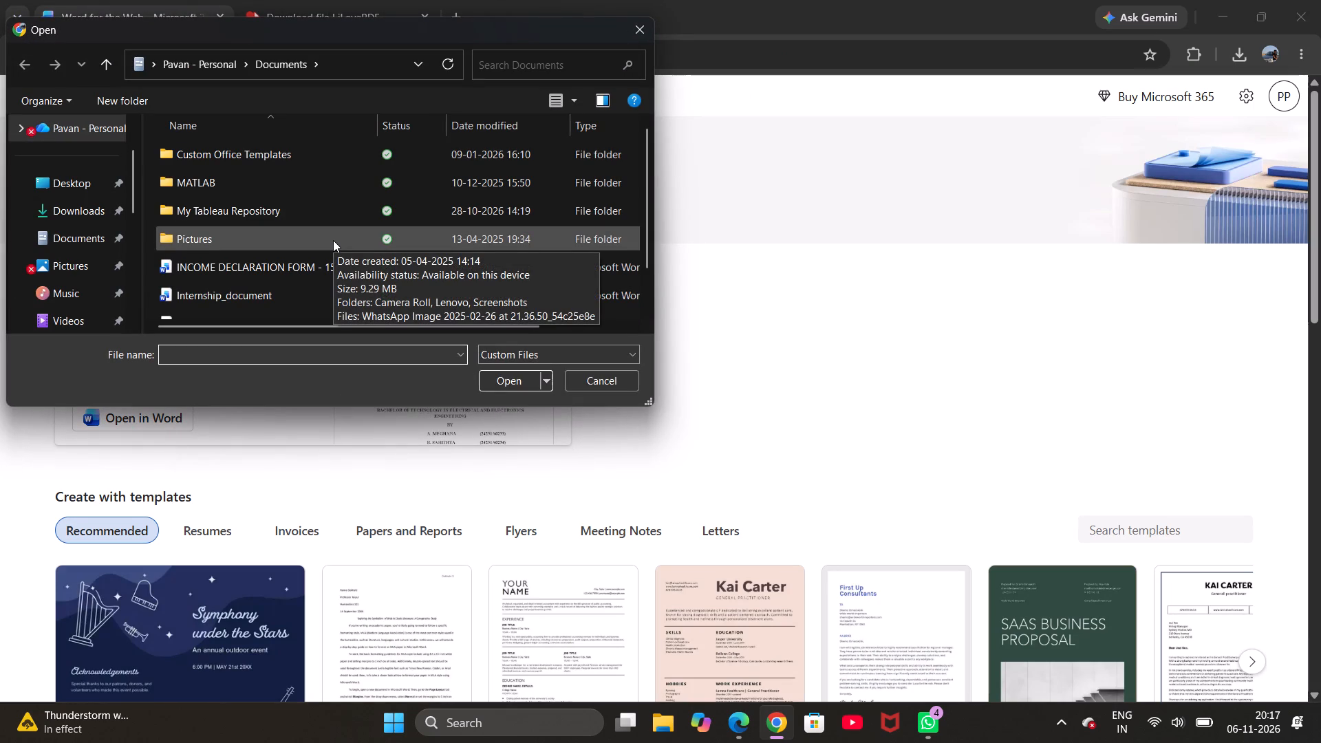
left_click(73, 213)
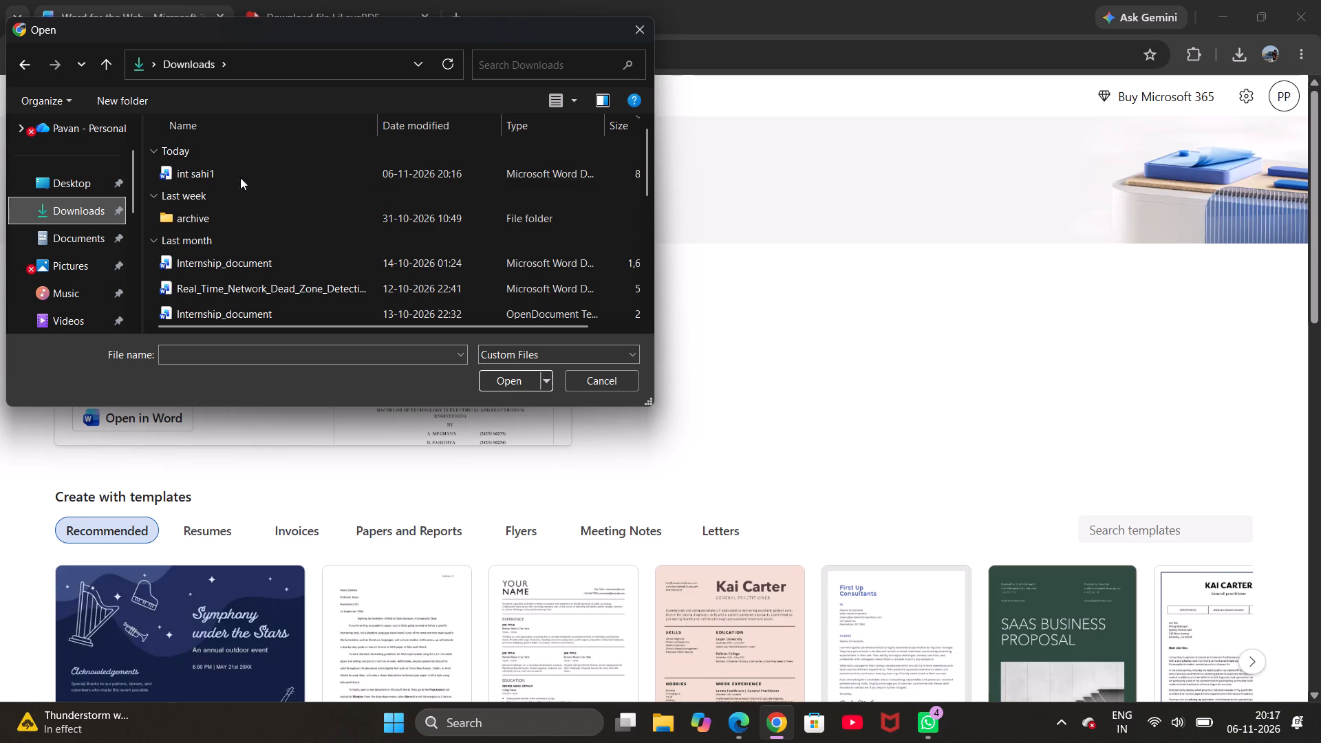
double_click(230, 175)
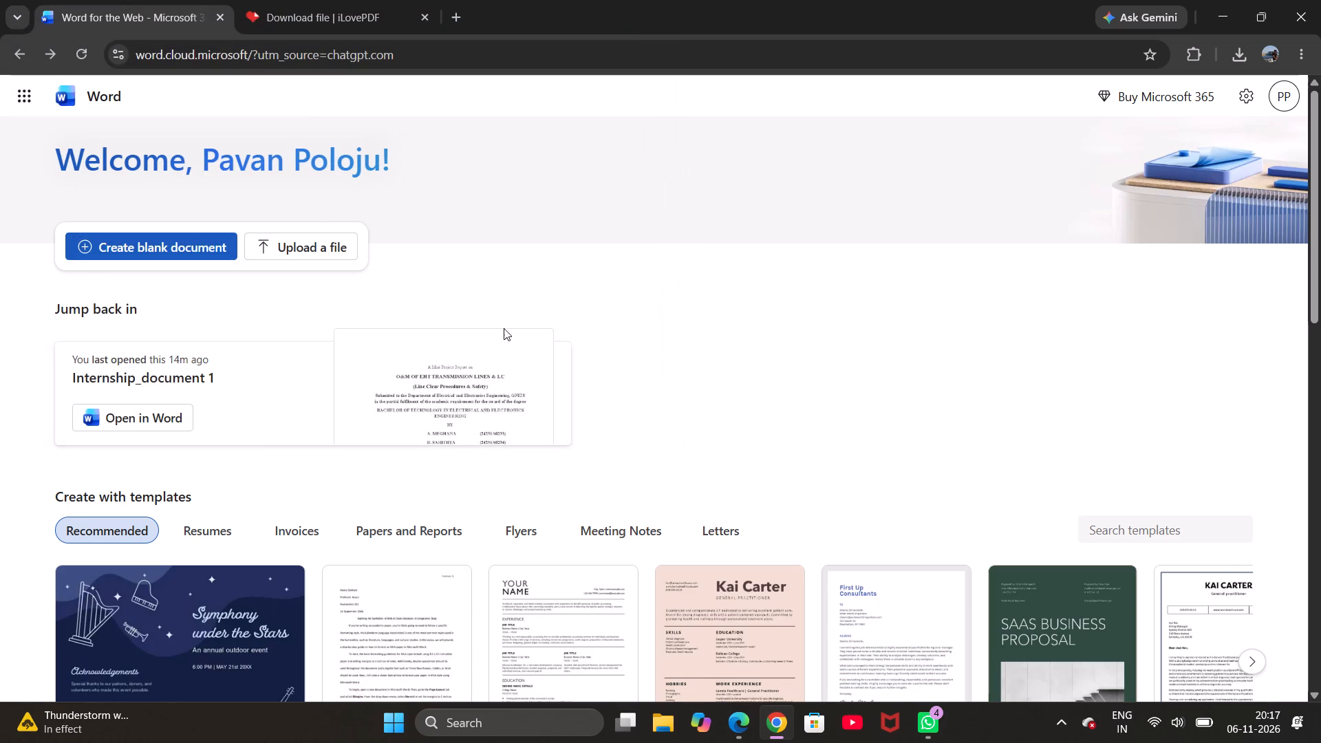
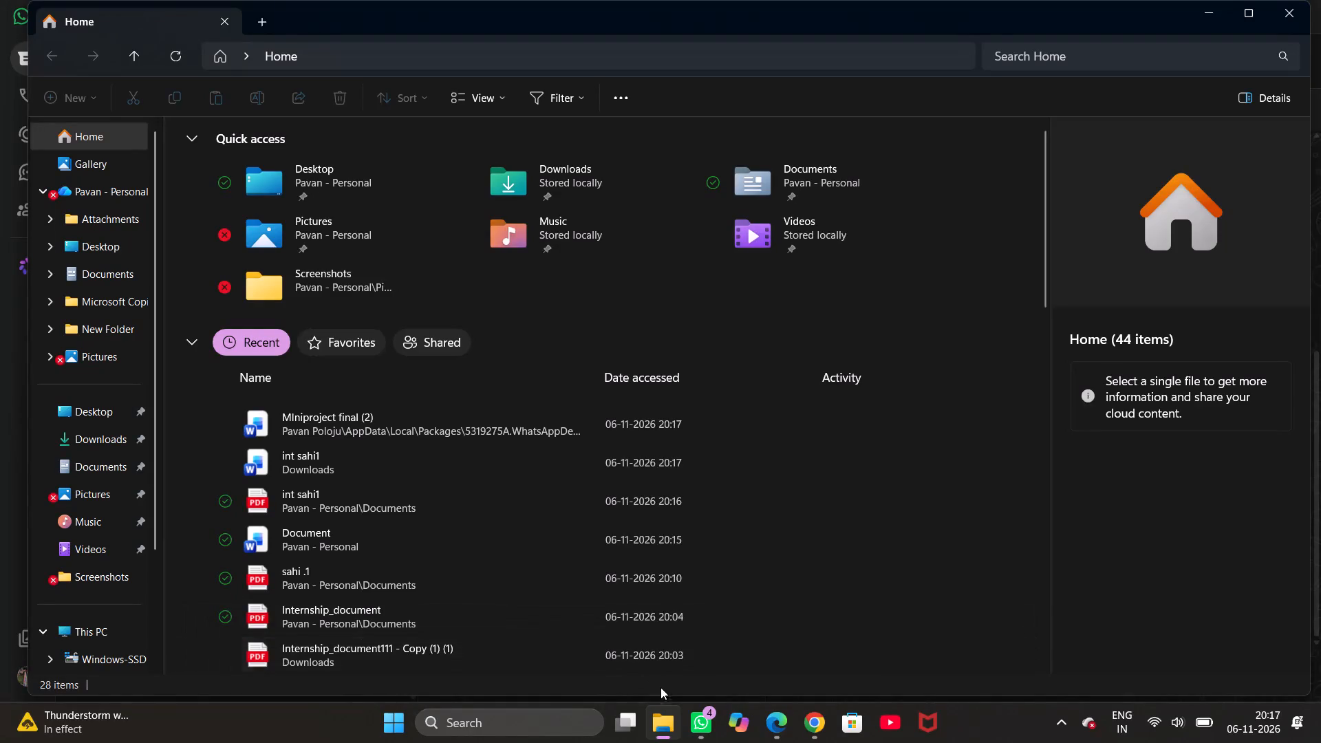
Open the recent Word document MIniproject final (2) from File Explorer in desktop Word.
double_click(484, 429)
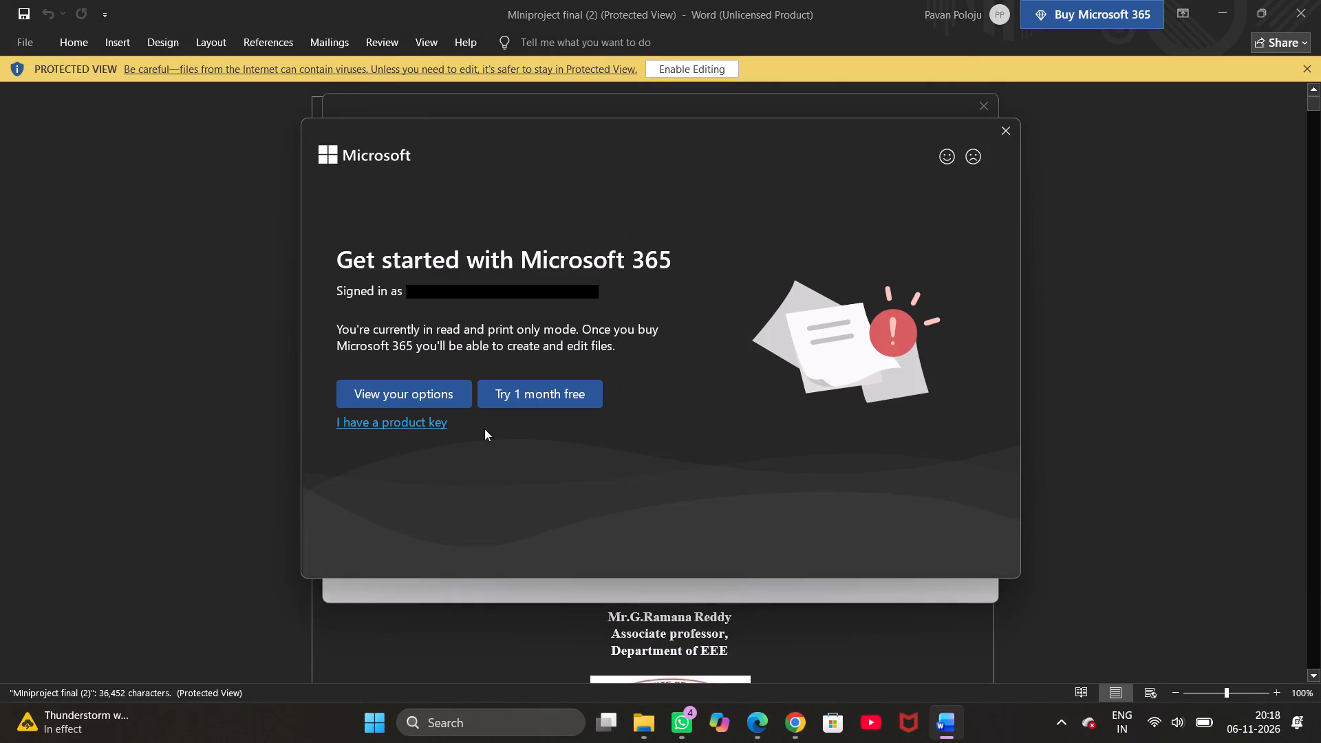
Dismiss the Microsoft 365 notices covering the MIniproject final (2) document and look over its title page.
left_click(1011, 128)
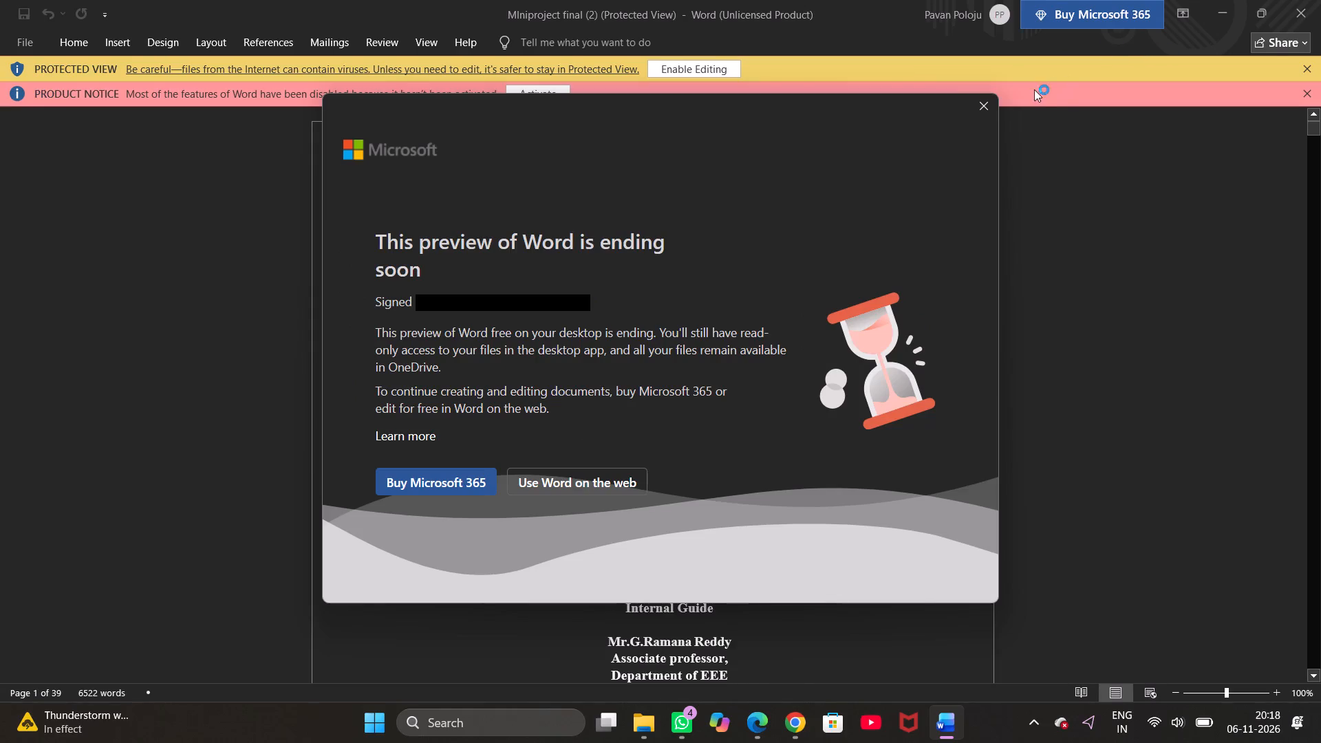
left_click(989, 101)
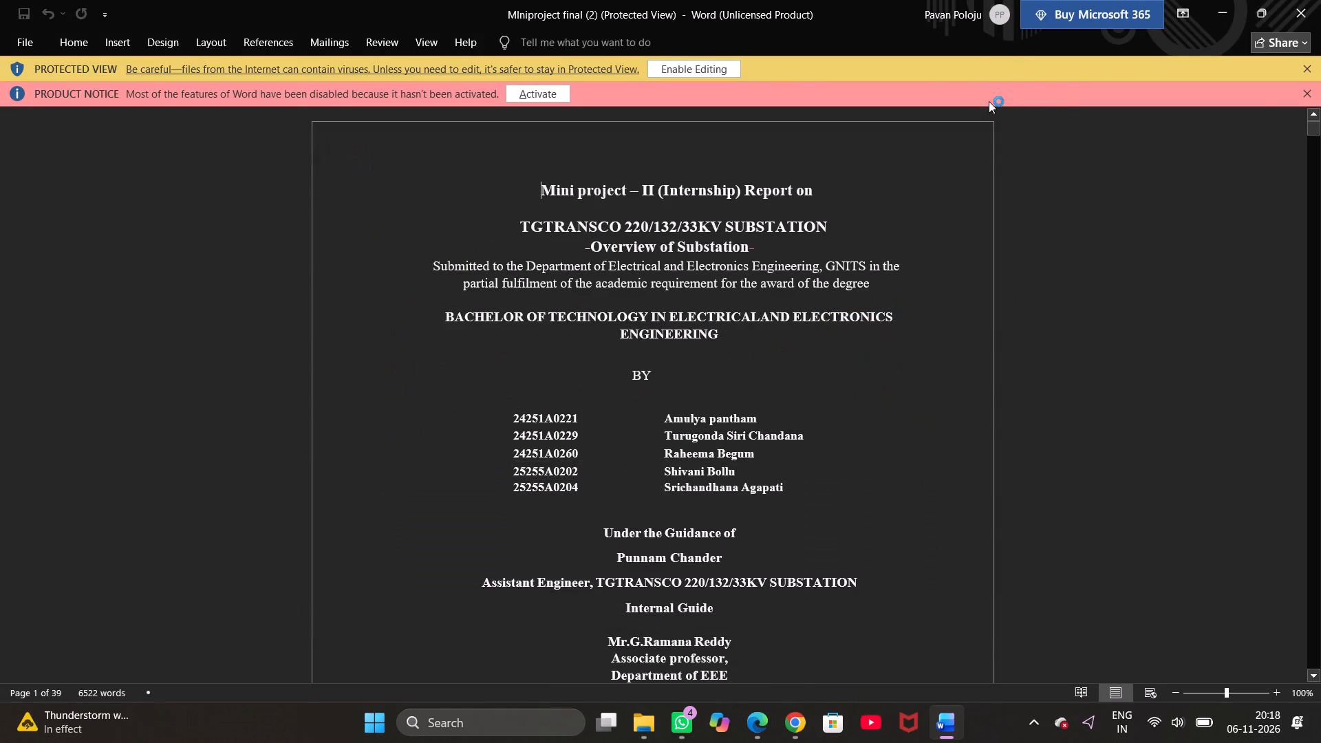
scroll(826, 348, "down", 1)
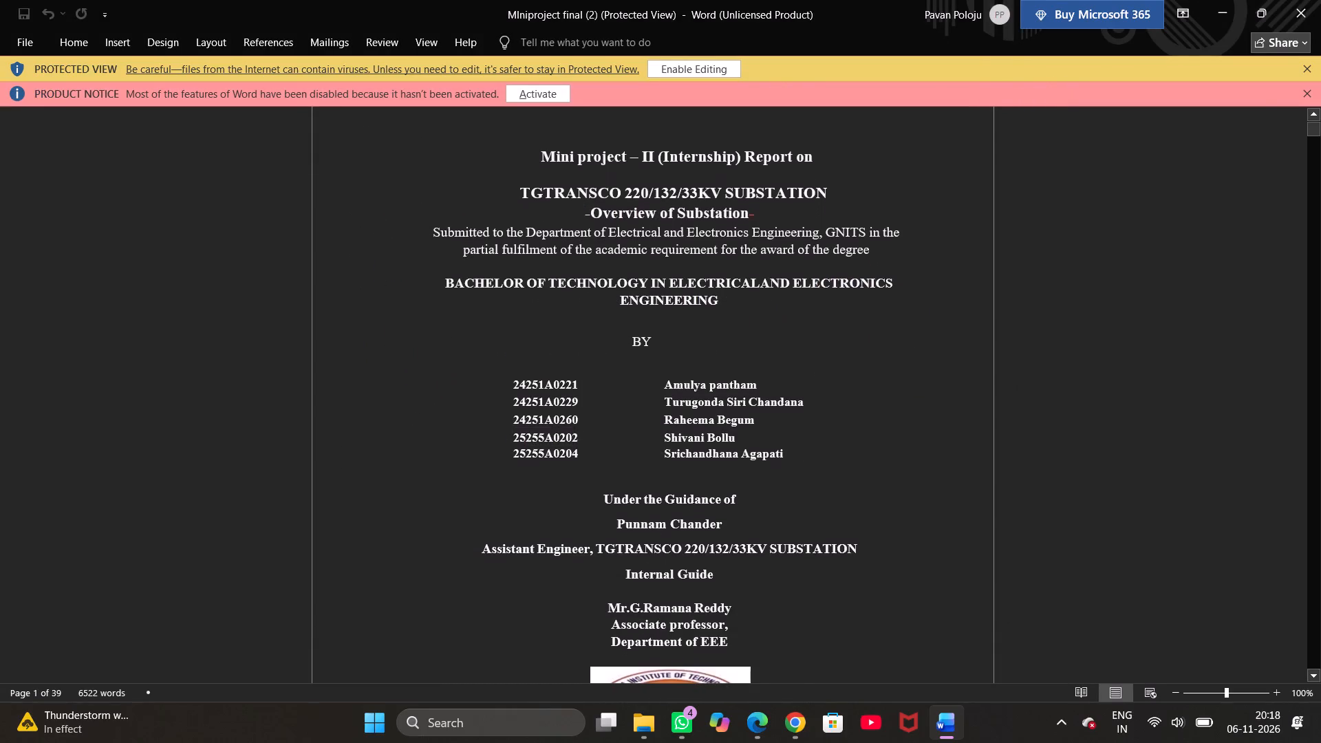
scroll(826, 348, "down", 1)
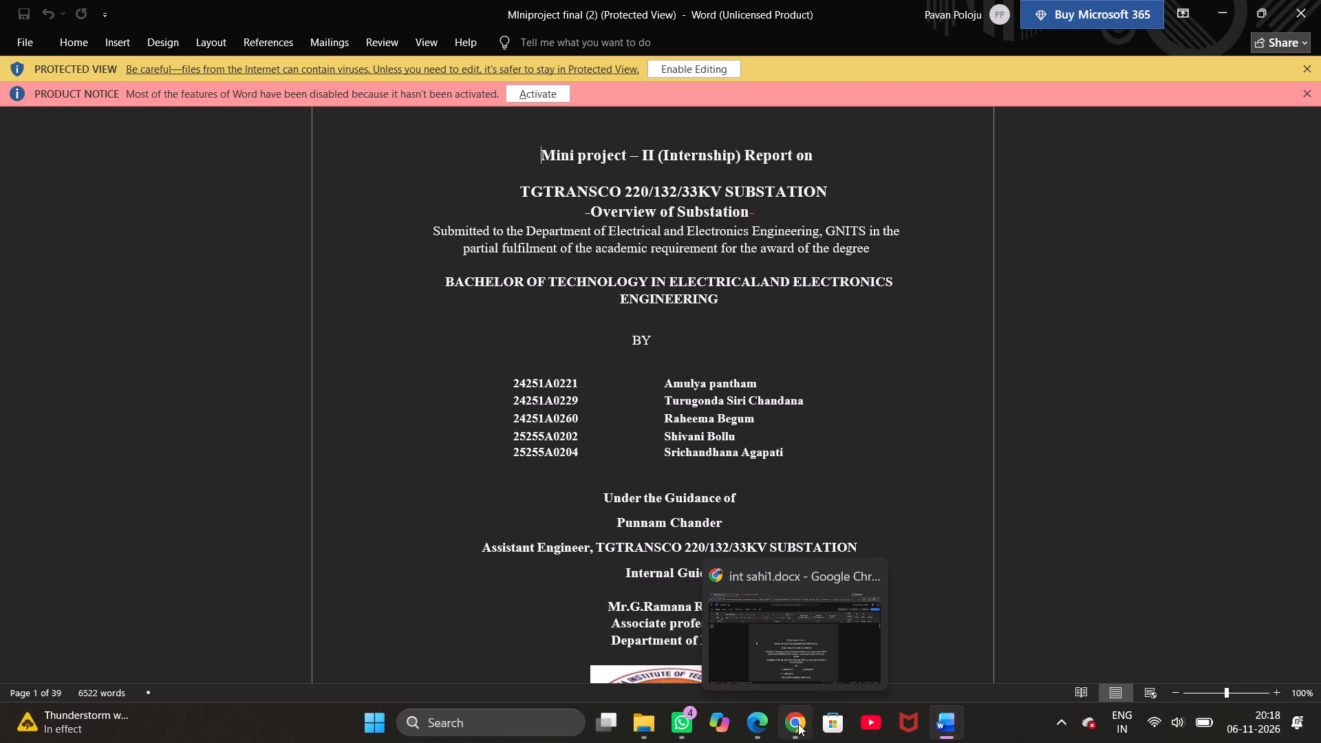
Switch to int sahi1 in Chrome and arrange it side by side with the MIniproject final (2) document.
left_click(822, 642)
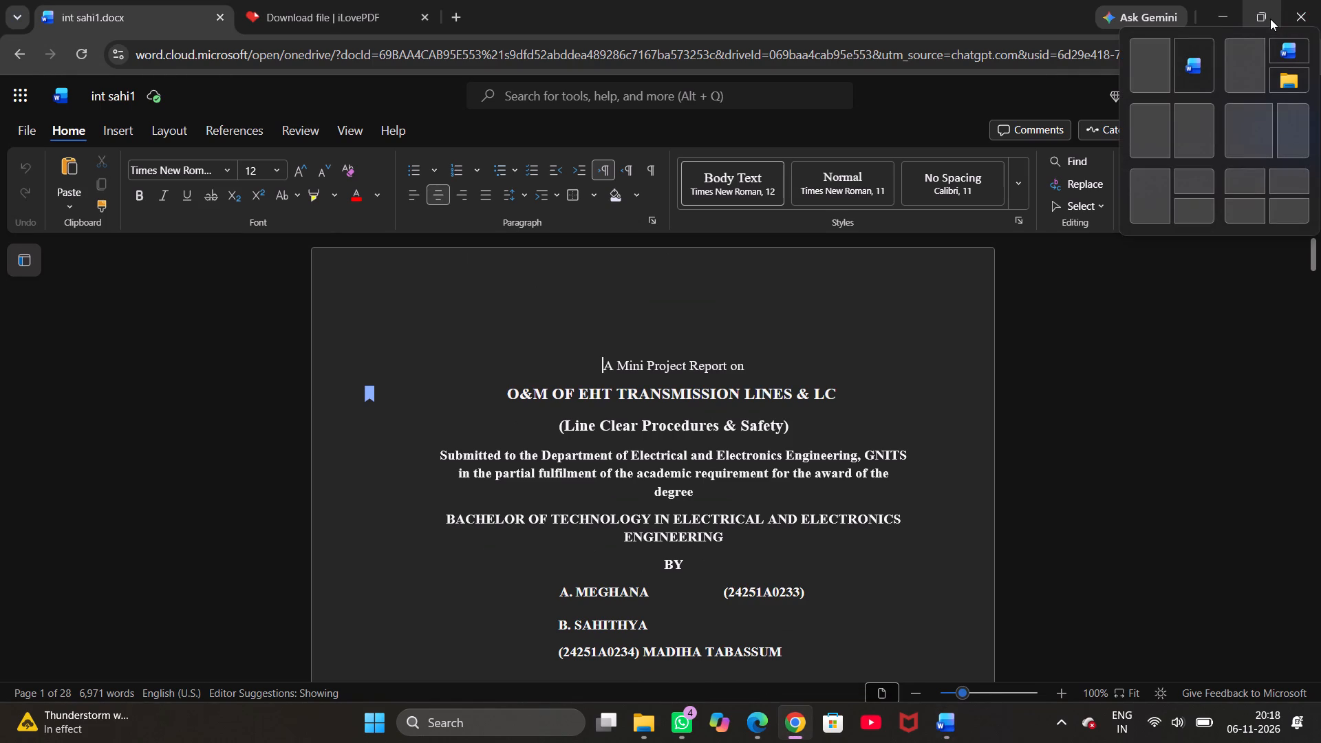
left_click(1163, 58)
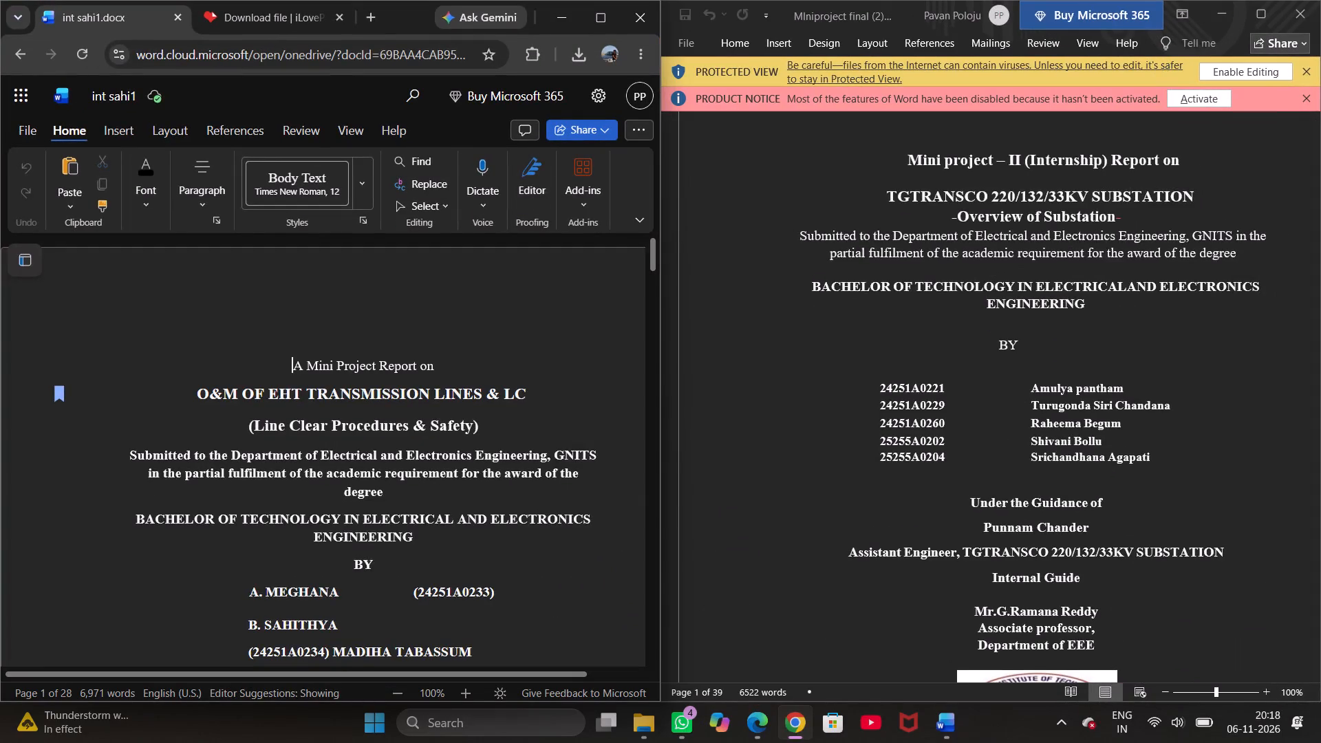
In int sahi1's first title line, remove the leading "A" and add "- II" after "Mini Project".
left_click(303, 365)
key("BackSpace")
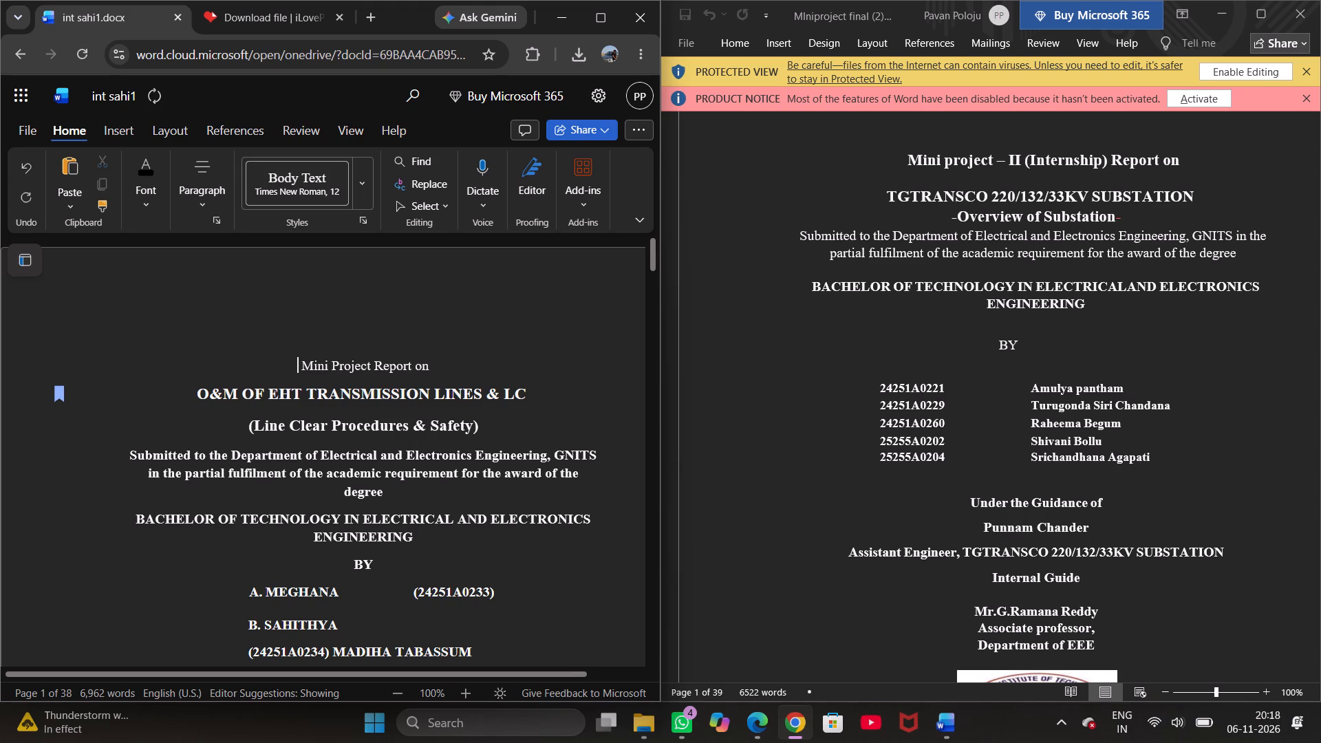
left_click(368, 366)
key("Right")
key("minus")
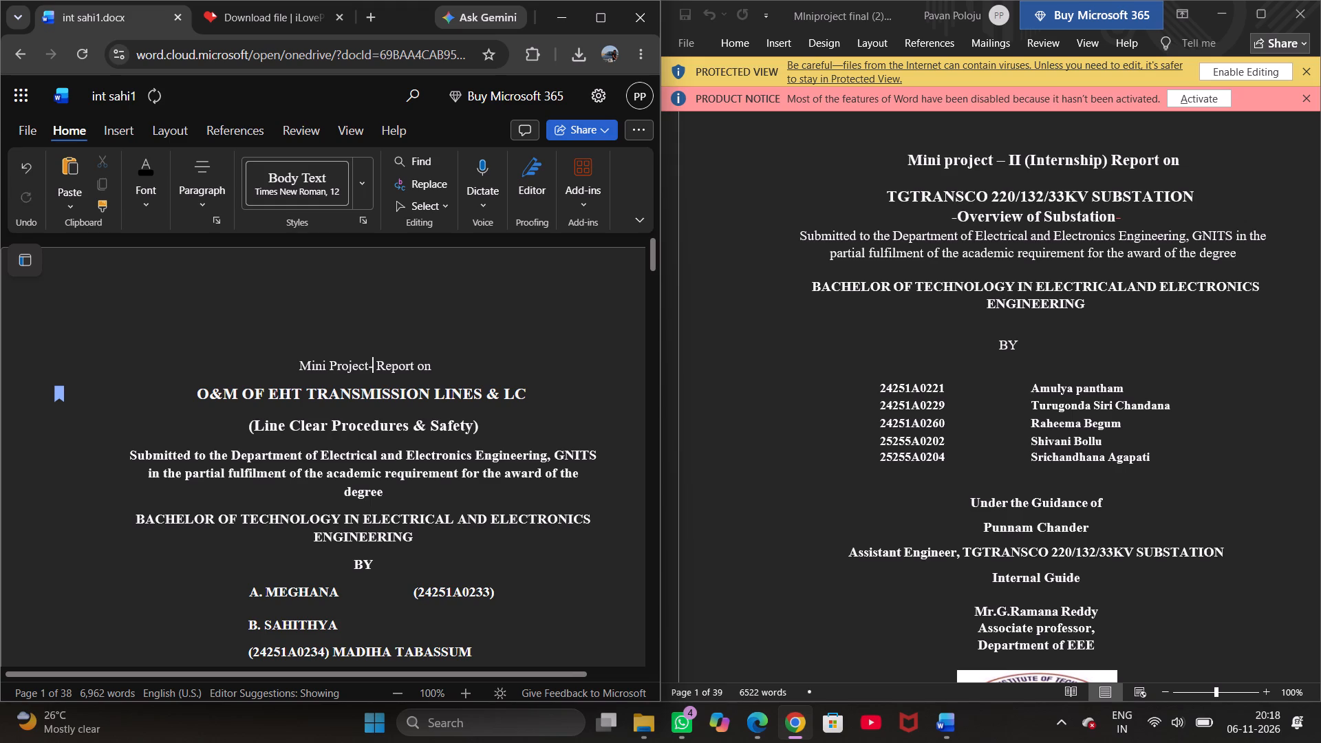
key("BackSpace")
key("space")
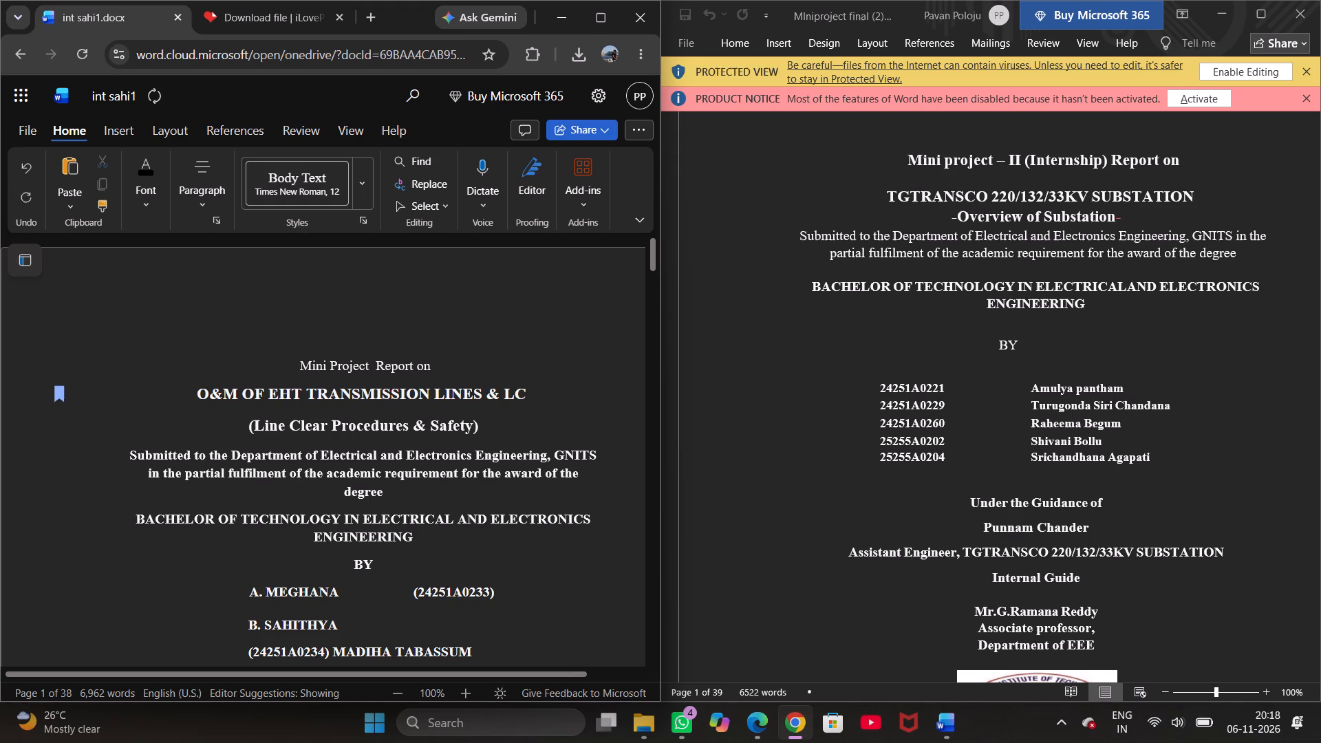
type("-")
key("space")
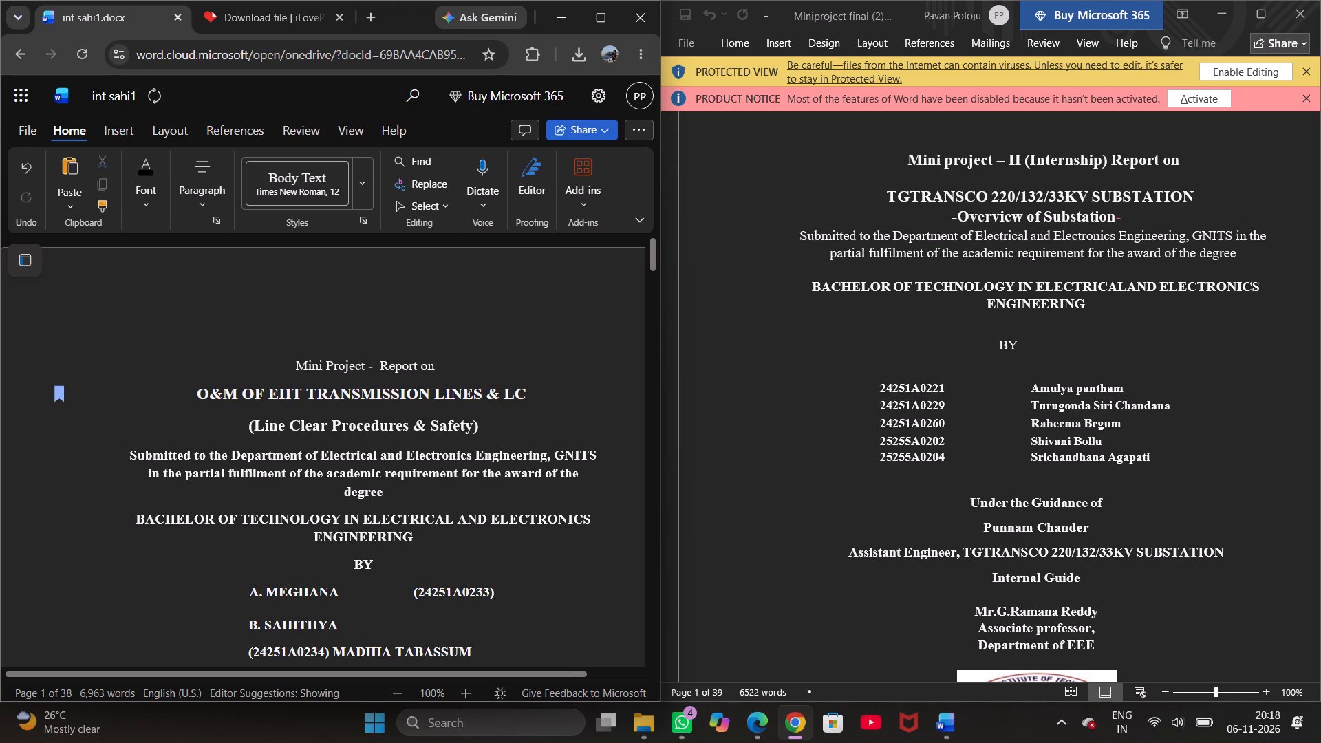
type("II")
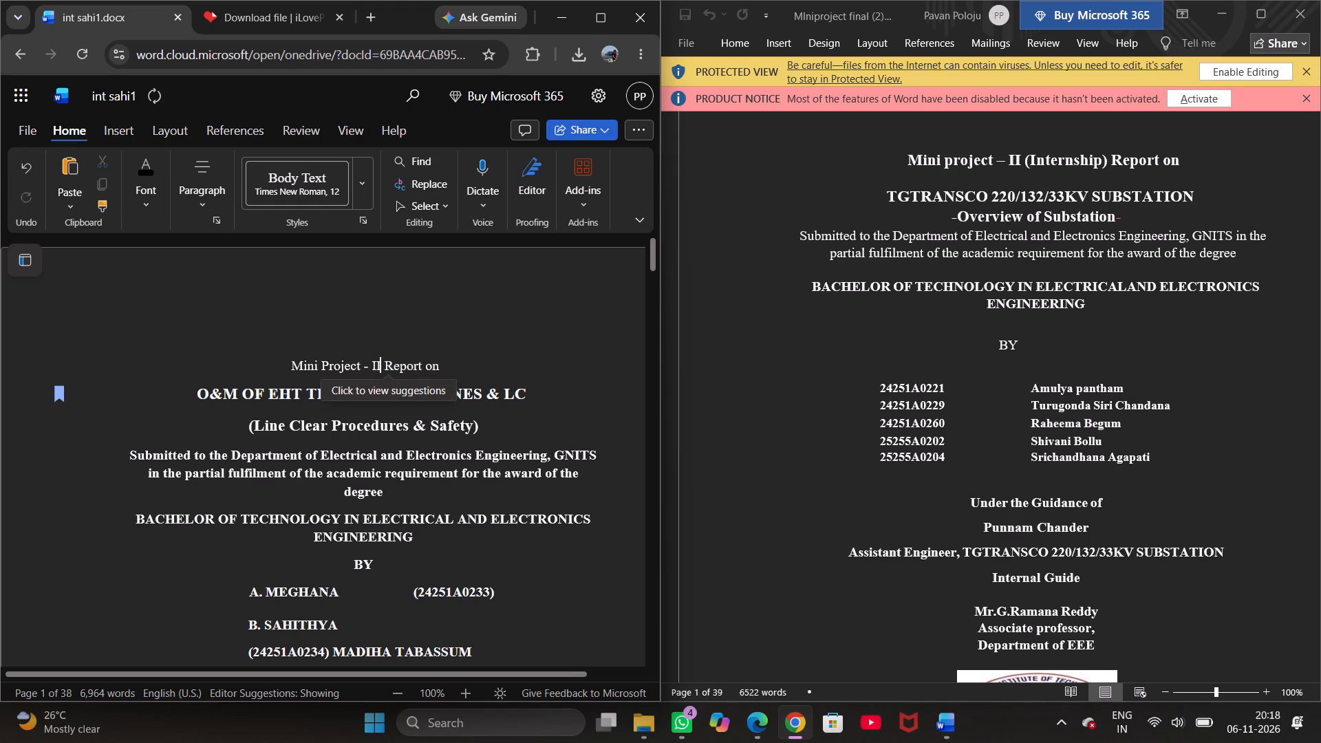
left_click(490, 326)
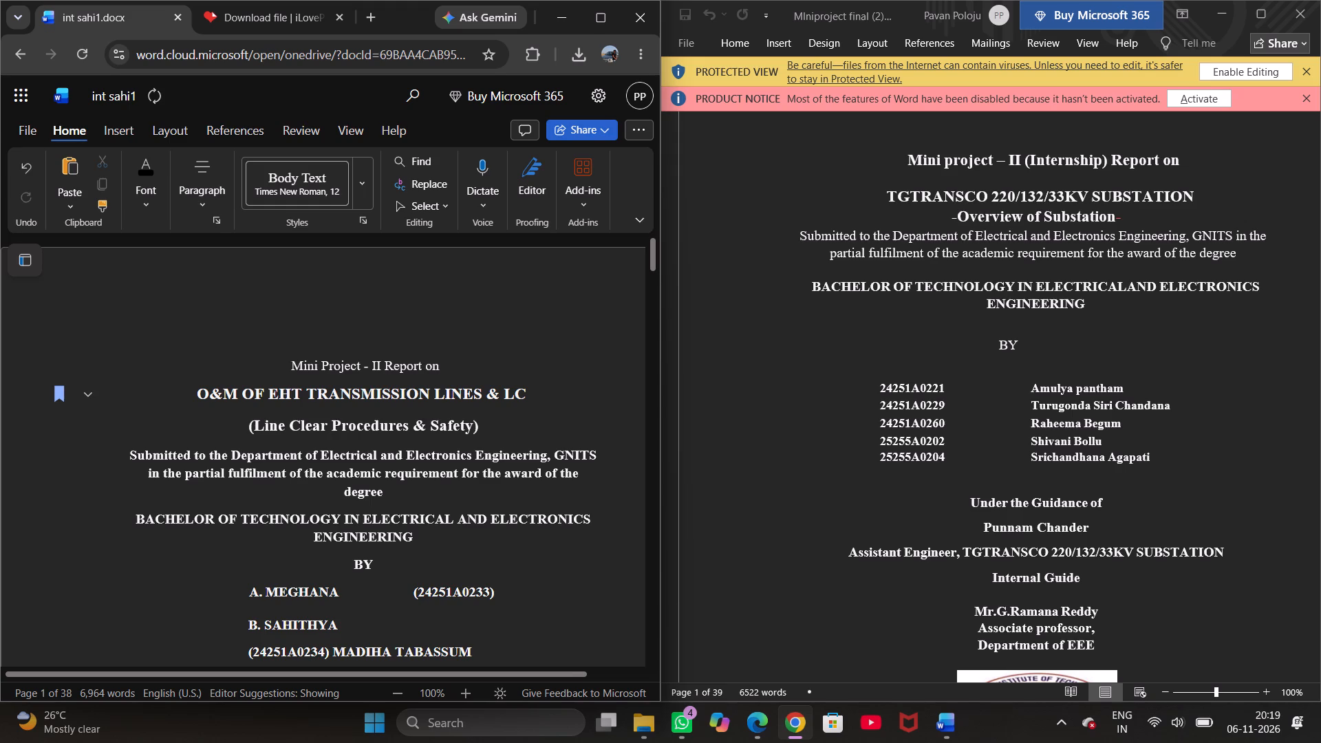
Insert "(Internship)" after "II" in the first title line, before "Report on".
left_click(383, 367)
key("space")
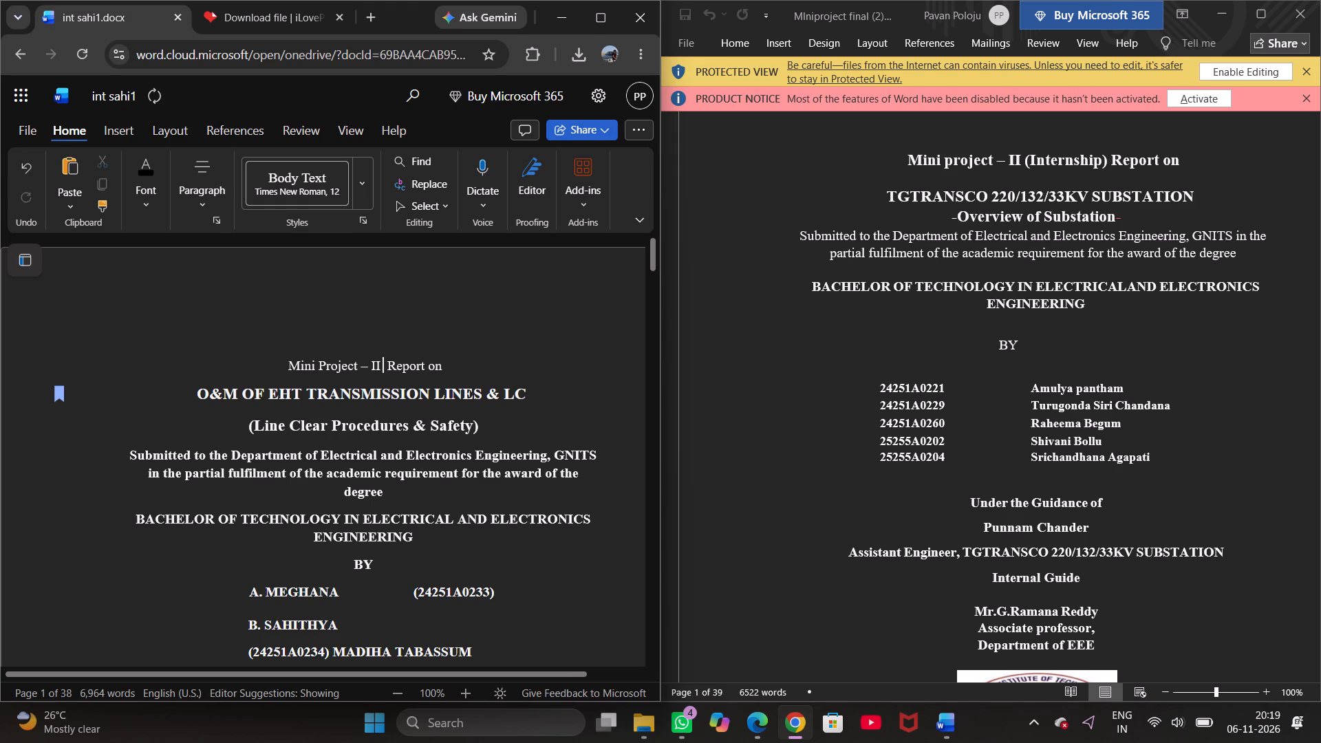
key("shift+parenleft")
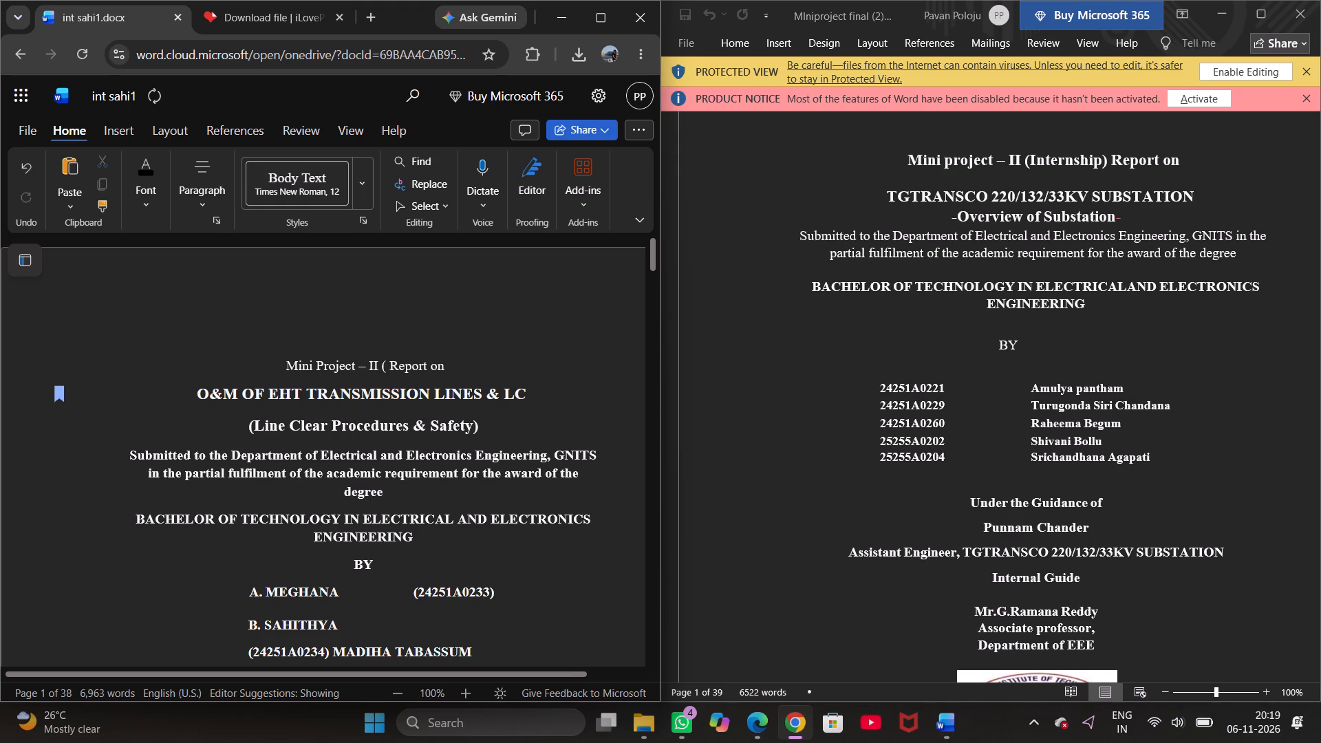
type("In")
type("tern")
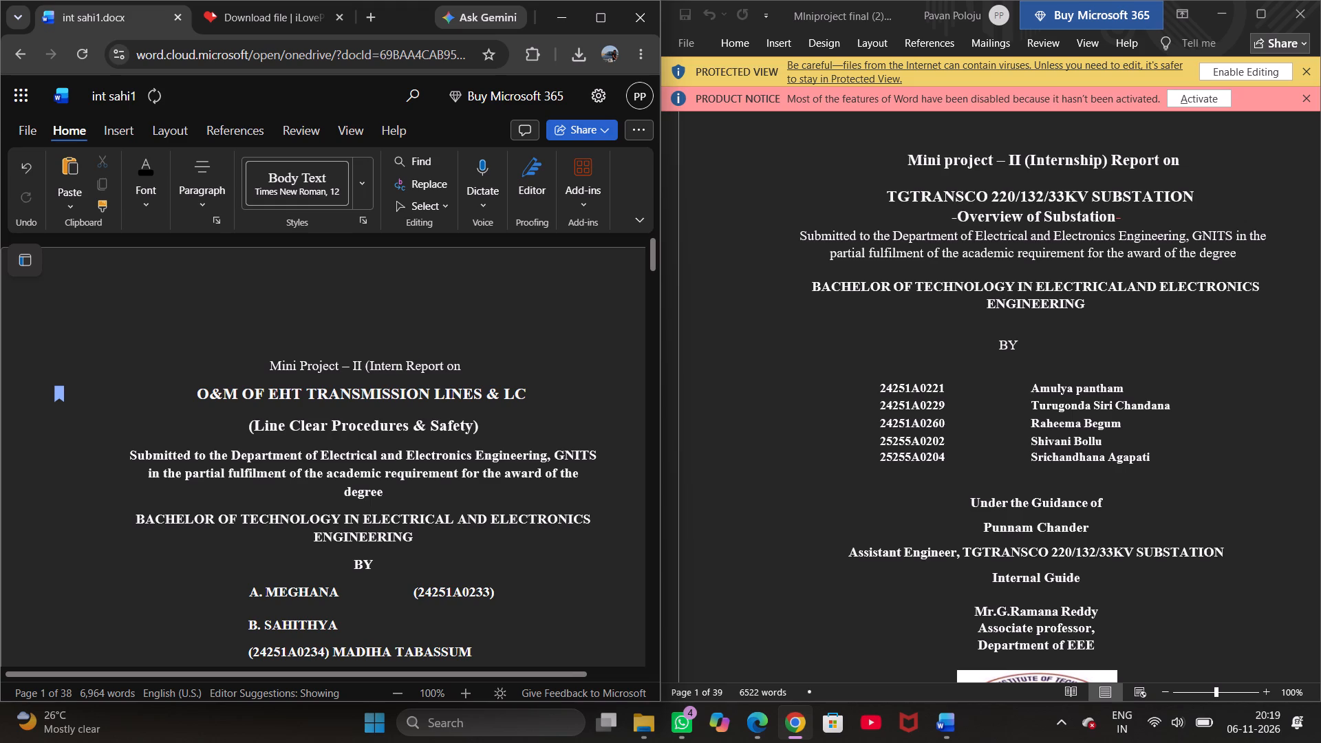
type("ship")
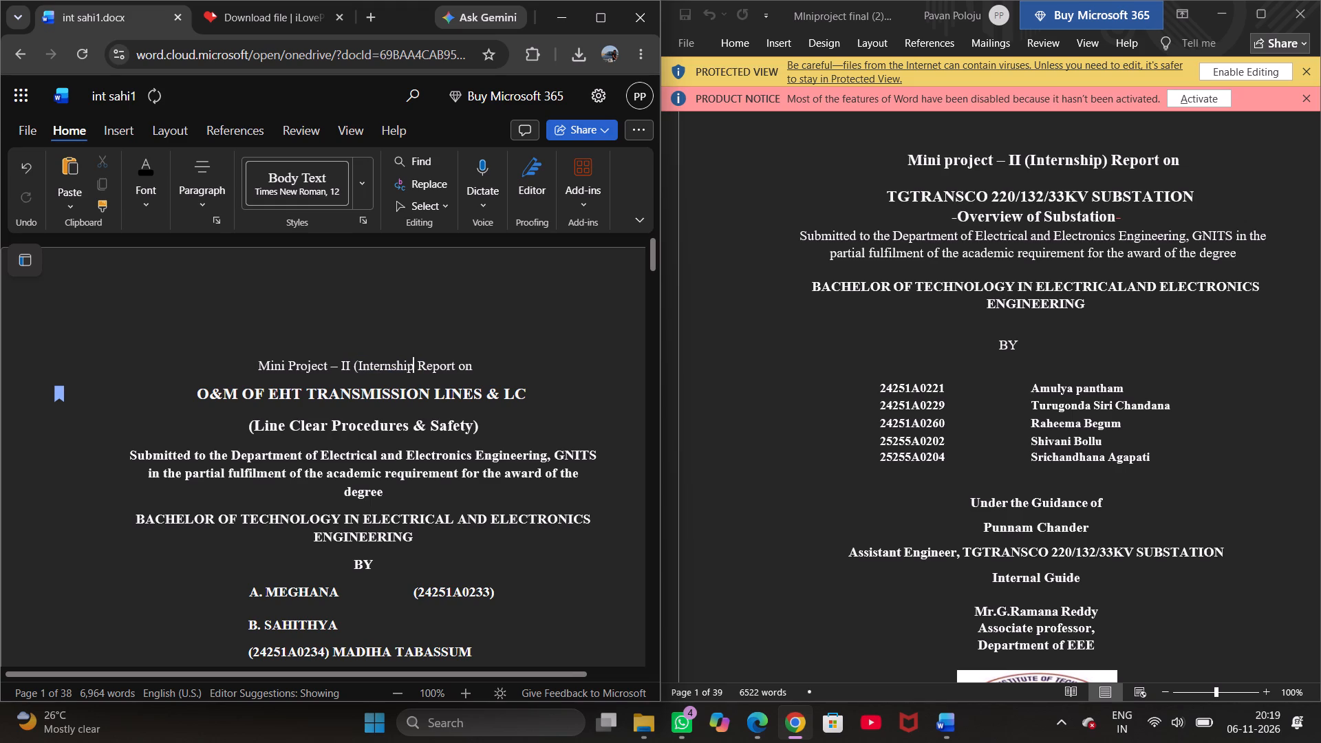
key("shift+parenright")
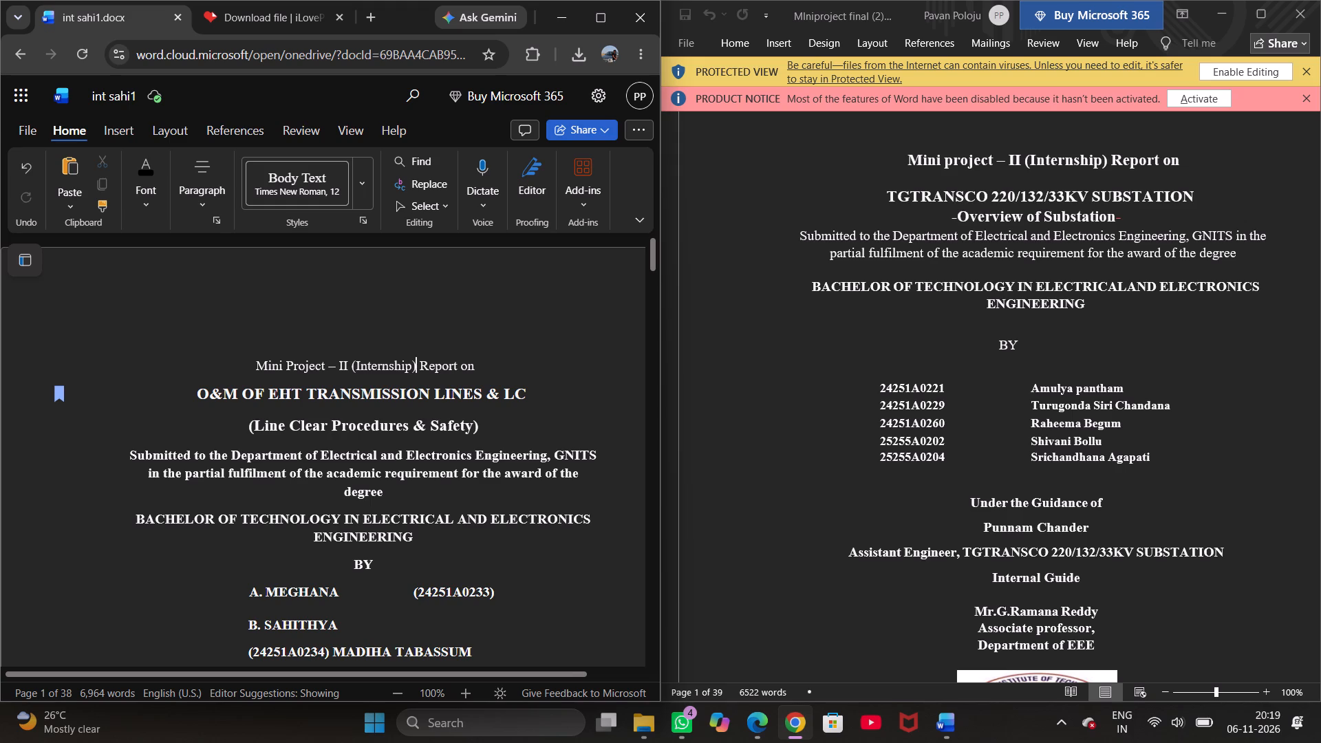
Join the second student's roll number to the line with their name and space it roughly under the first student's number.
scroll(408, 596, "down", 3)
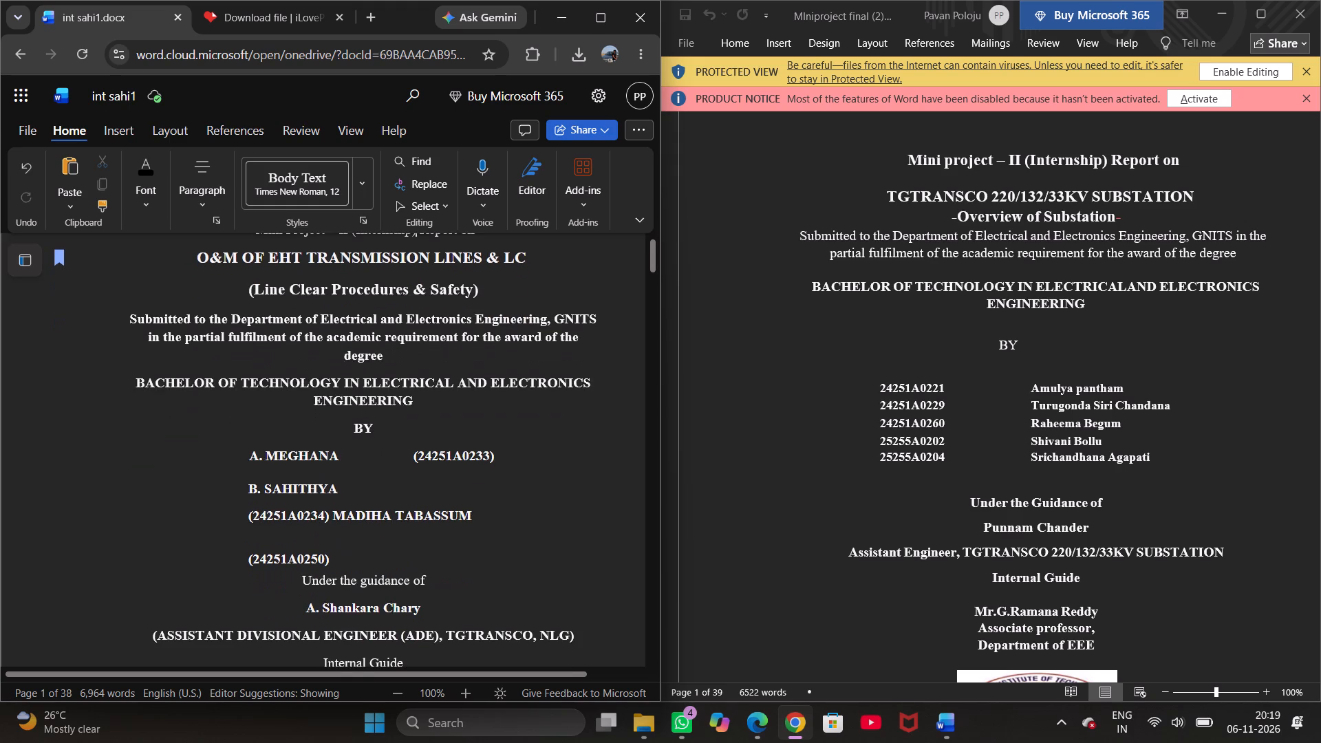
left_click(243, 485)
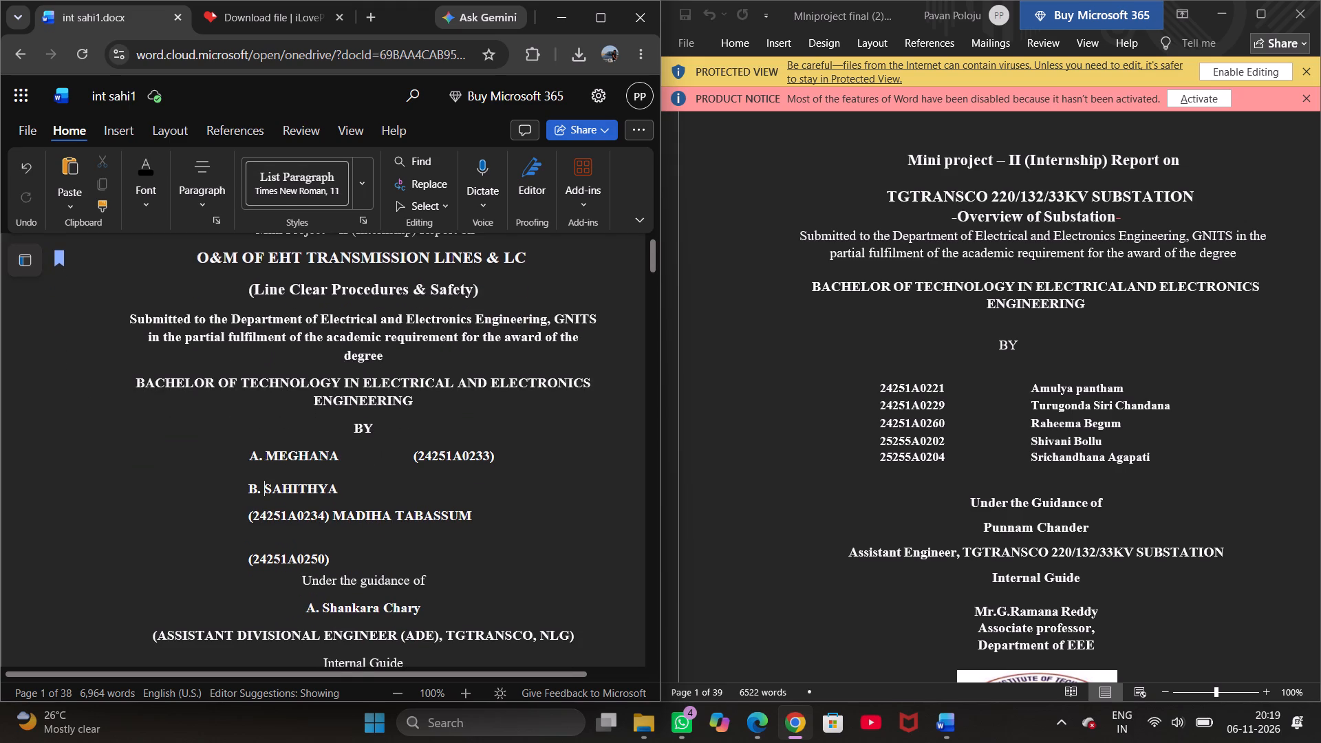
key("Left")
key("Left")
left_click(240, 516)
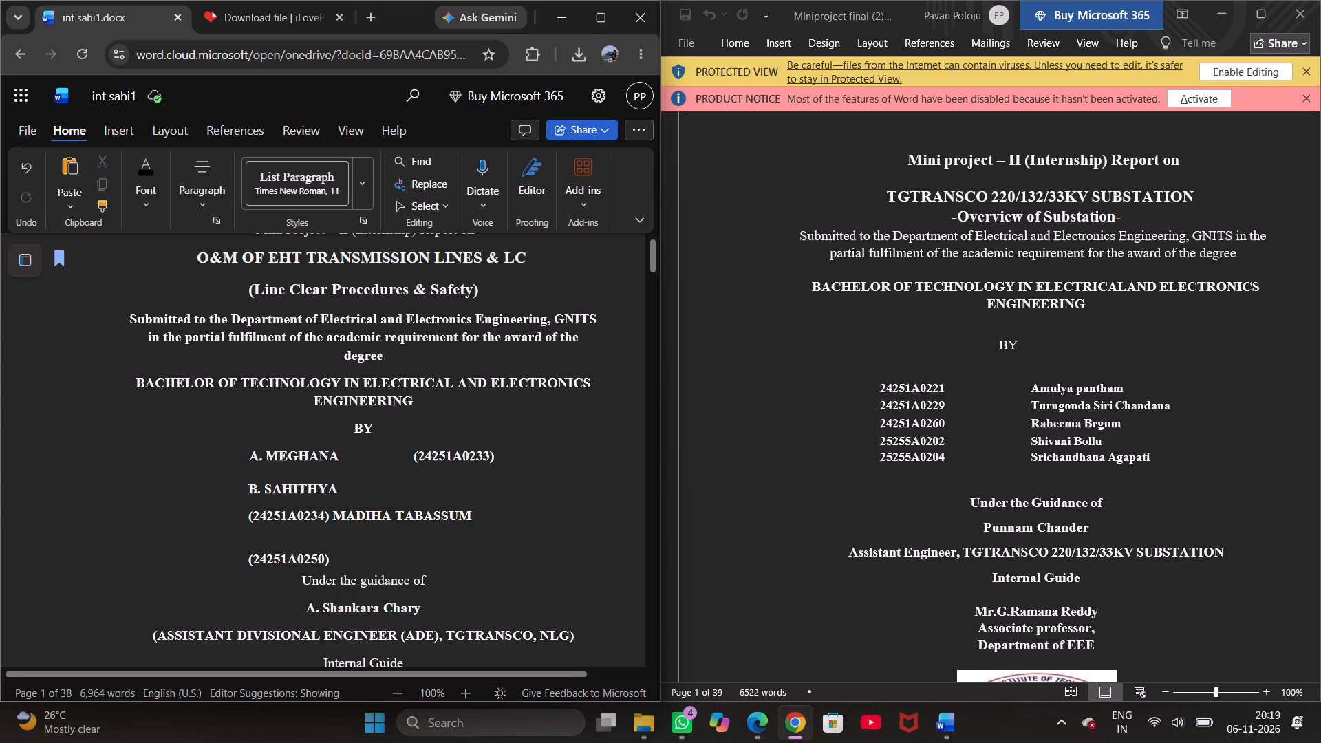
key("BackSpace")
key("BackSpace")
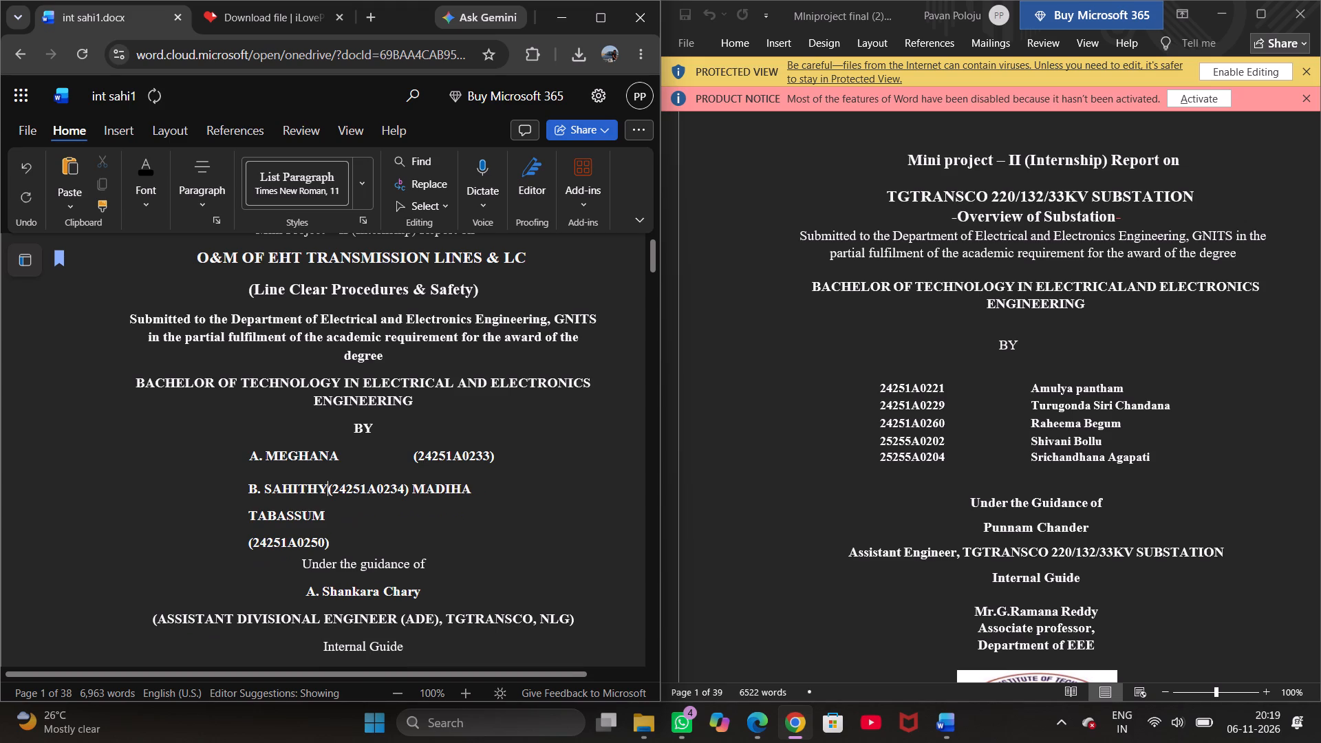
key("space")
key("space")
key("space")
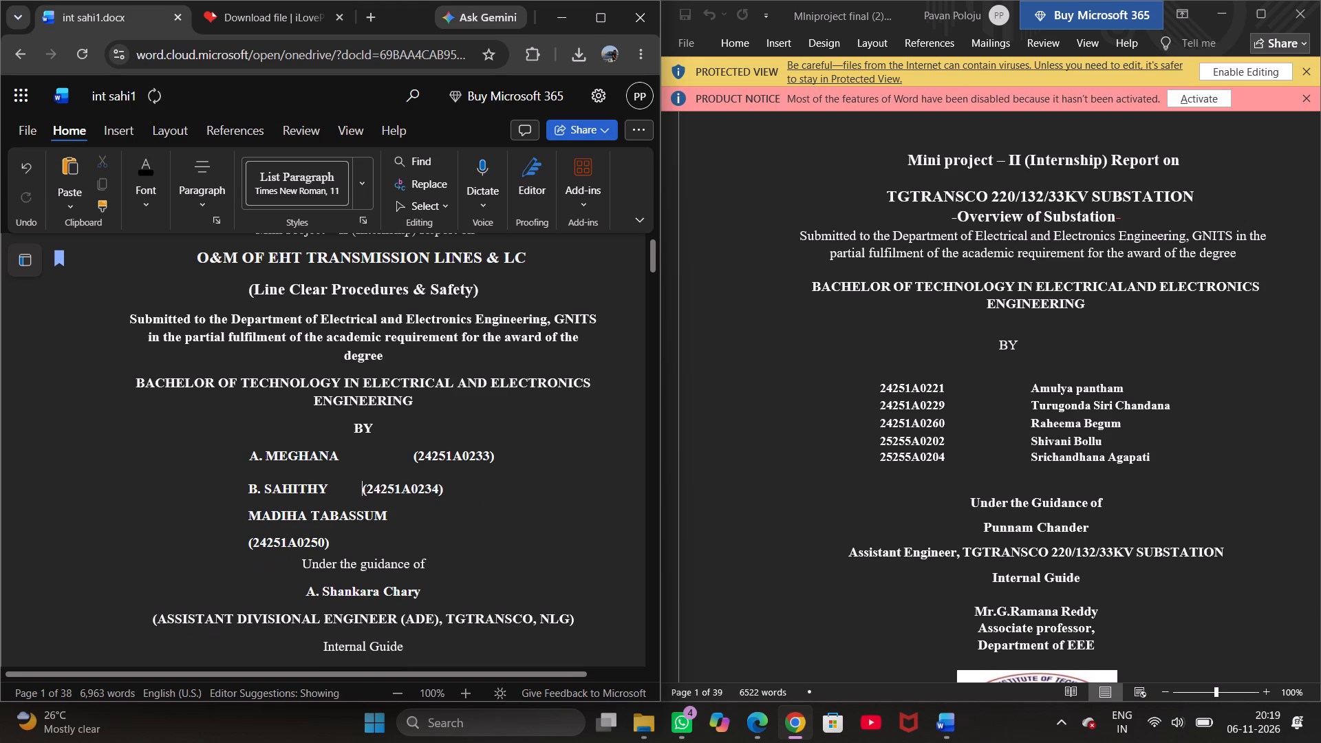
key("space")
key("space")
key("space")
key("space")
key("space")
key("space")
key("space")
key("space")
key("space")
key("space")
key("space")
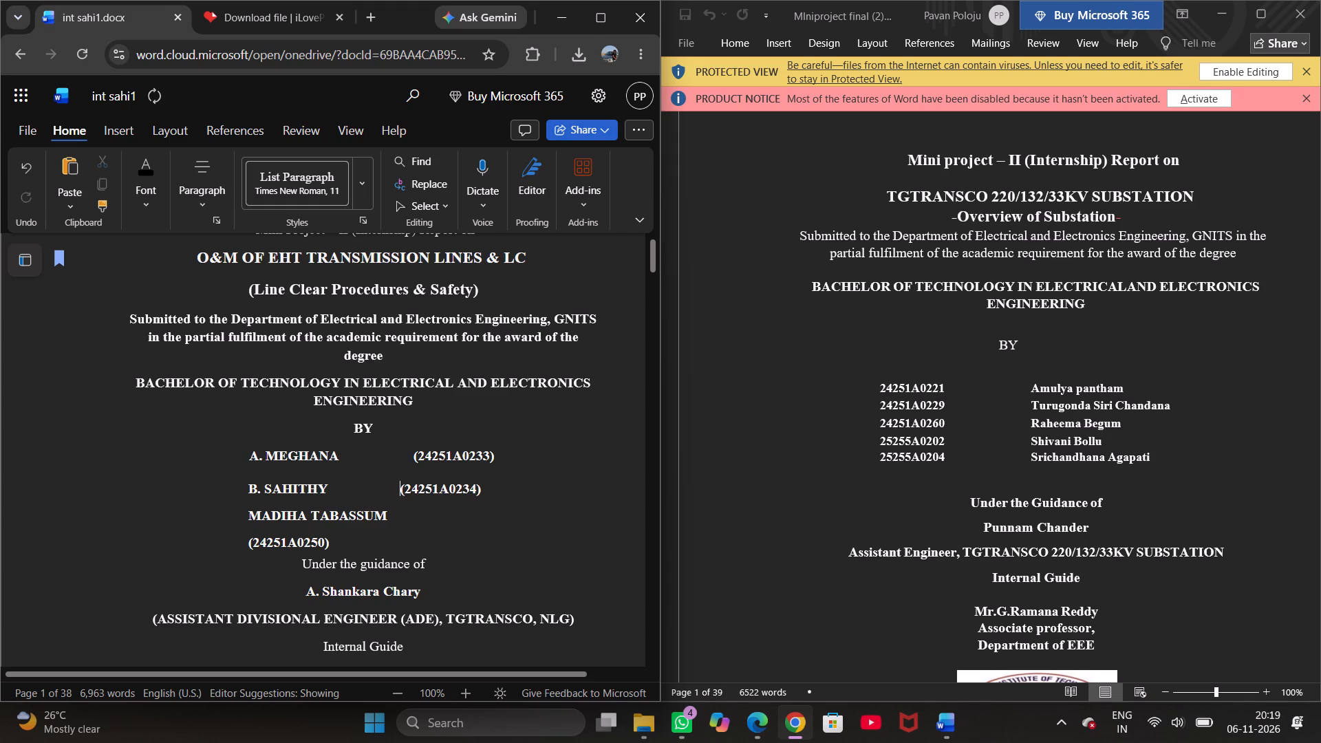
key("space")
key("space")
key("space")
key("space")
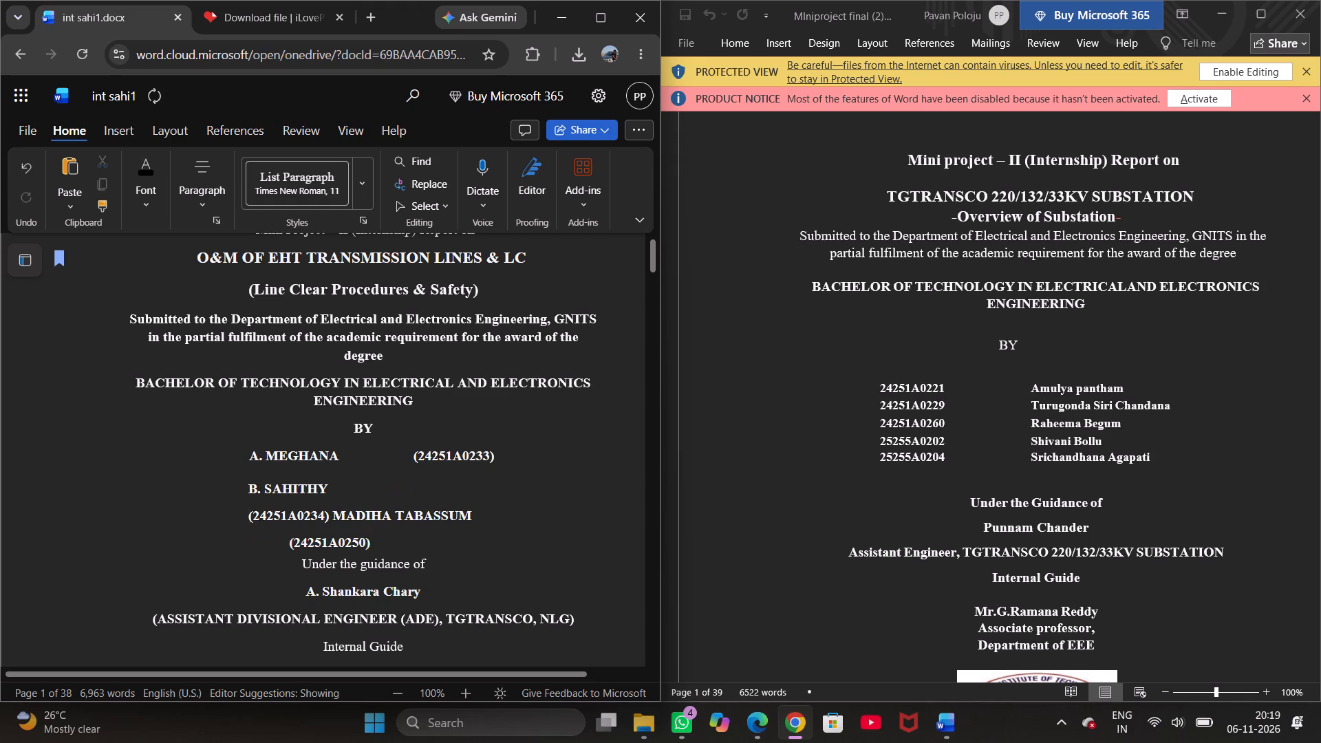
key("BackSpace")
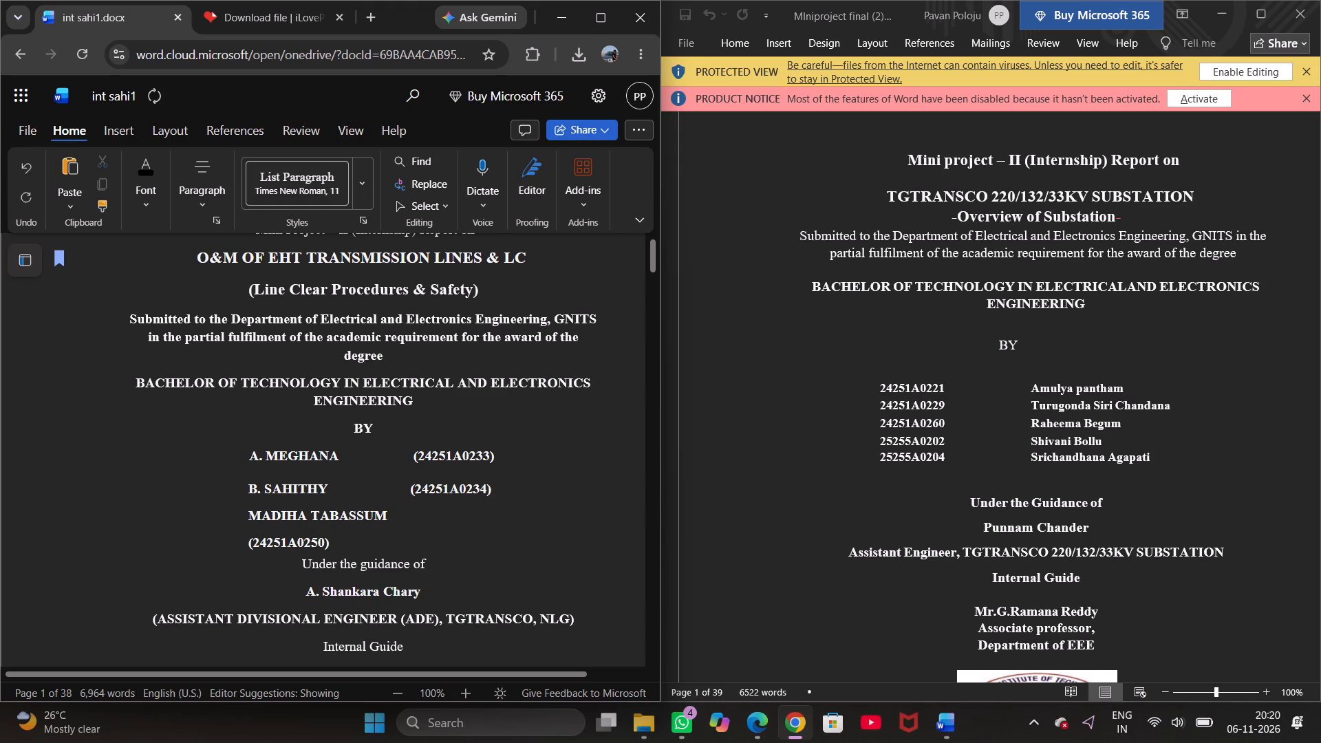
Join the third student's roll number to the line with their name and space it roughly under the numbers above.
left_click(243, 546)
key("BackSpace")
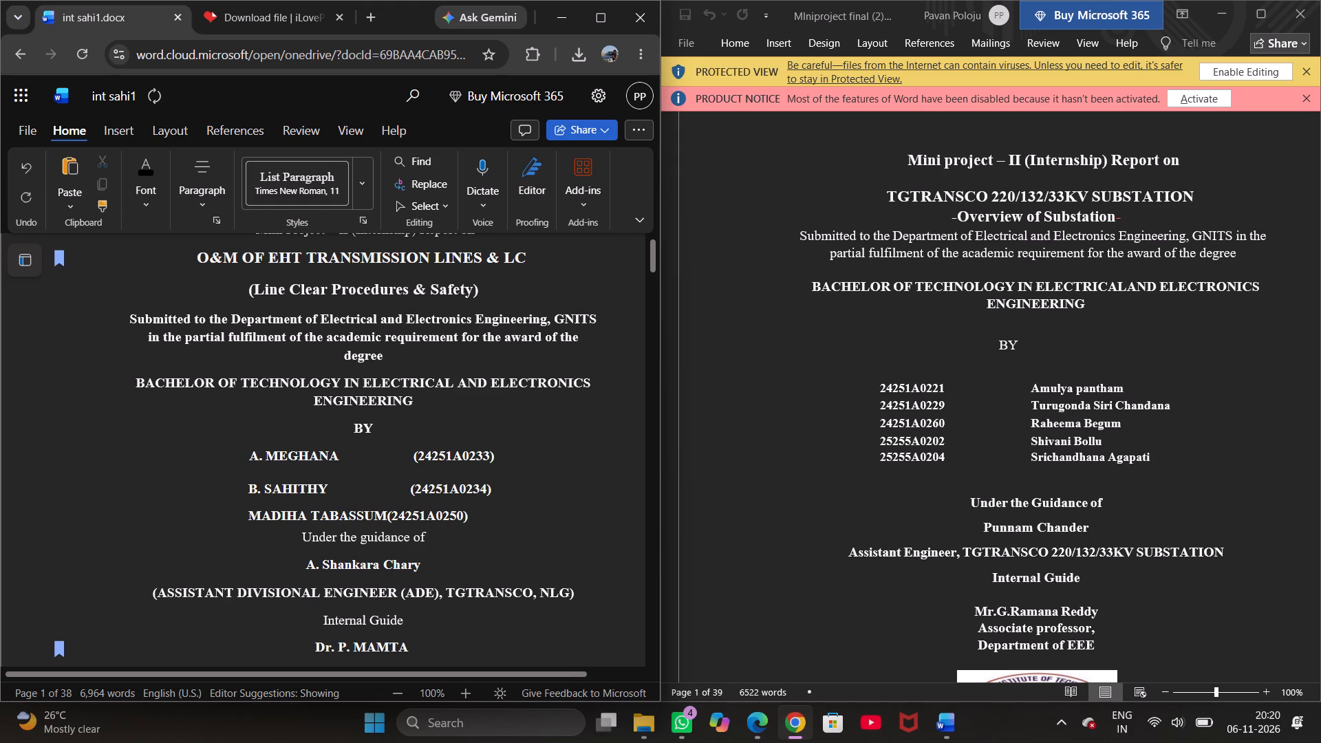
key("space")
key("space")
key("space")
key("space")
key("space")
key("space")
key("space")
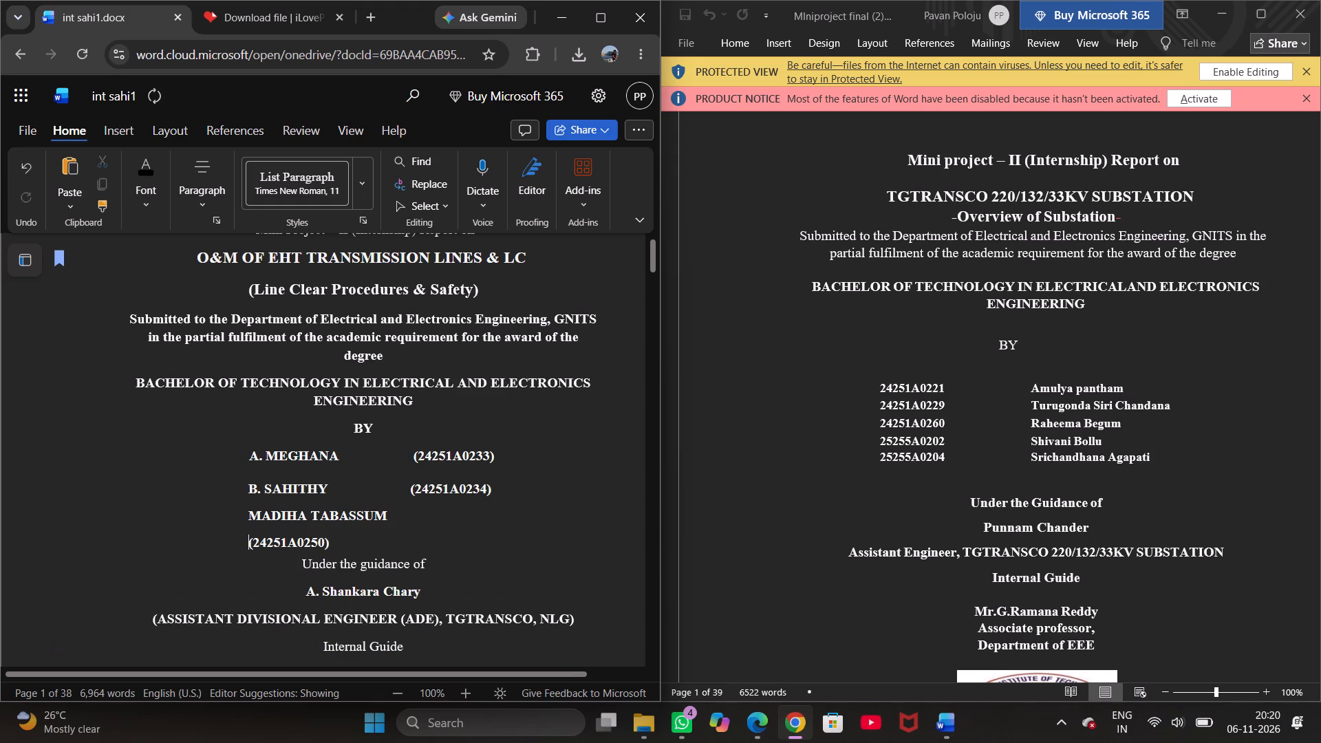
key("BackSpace")
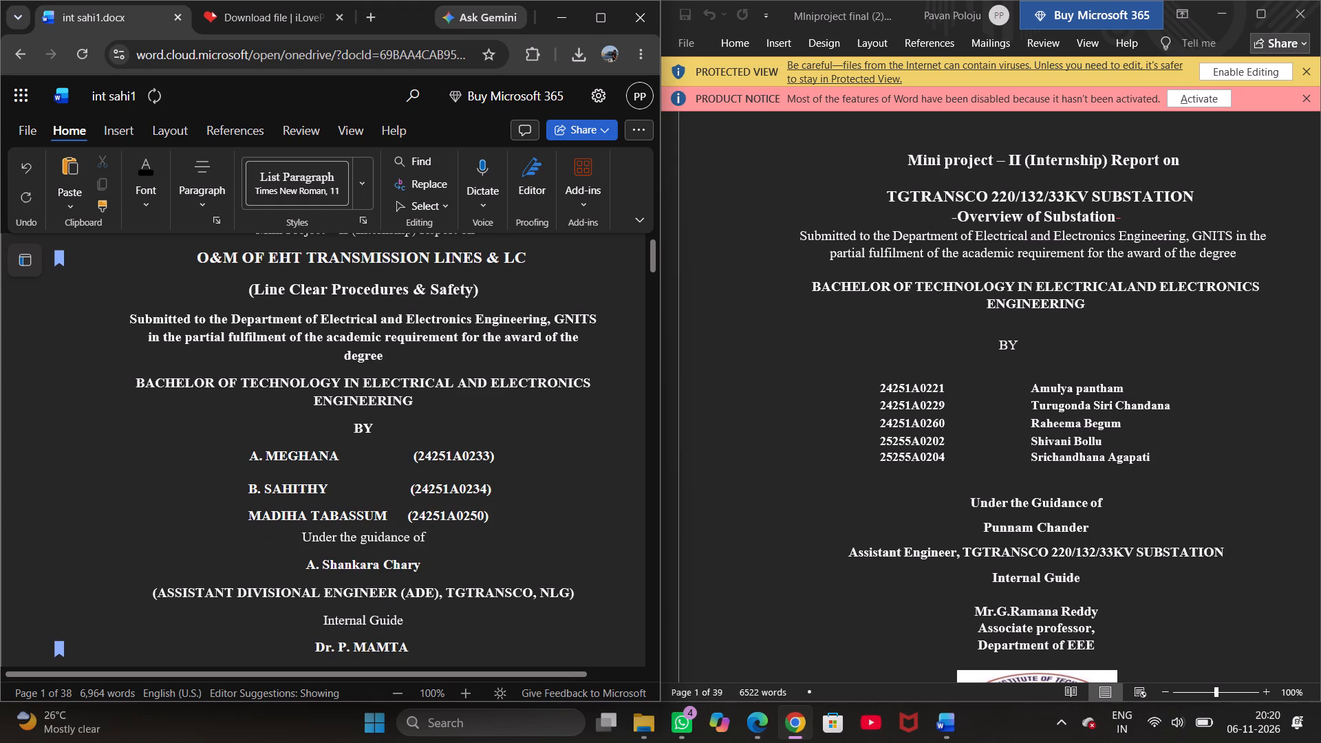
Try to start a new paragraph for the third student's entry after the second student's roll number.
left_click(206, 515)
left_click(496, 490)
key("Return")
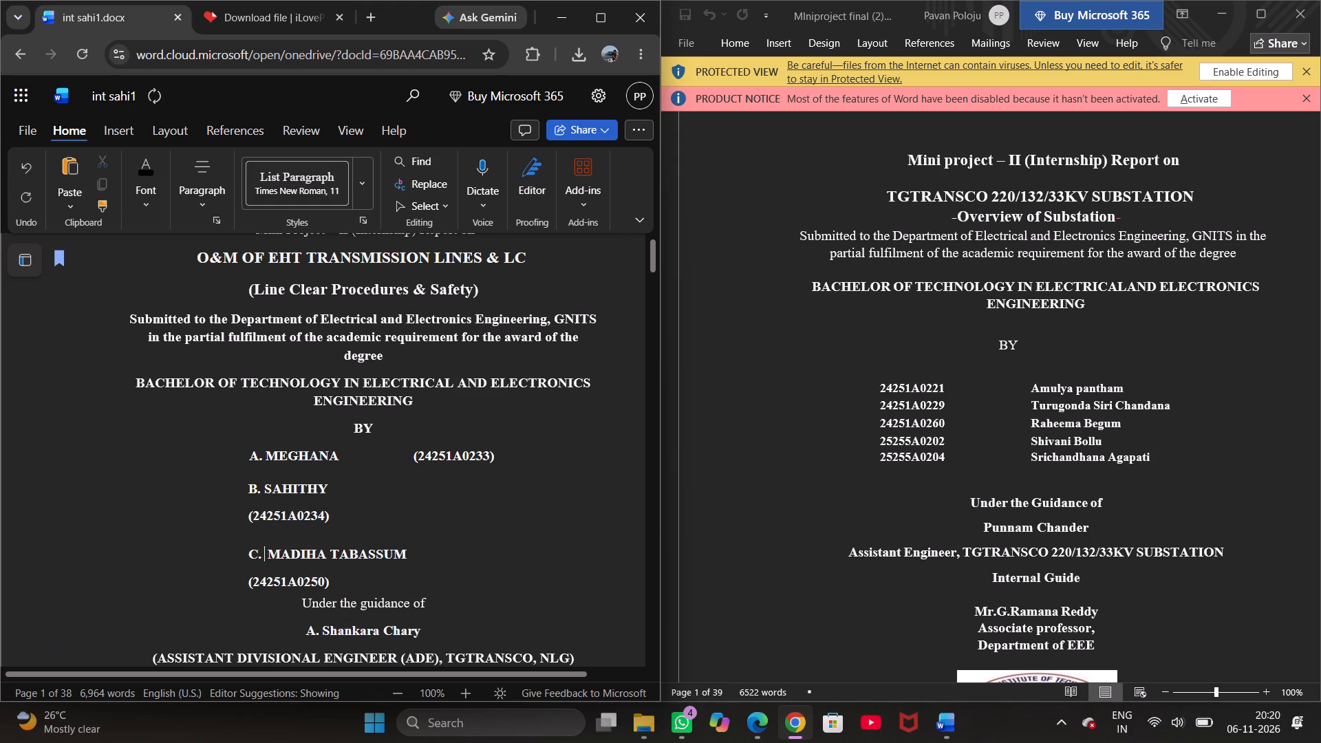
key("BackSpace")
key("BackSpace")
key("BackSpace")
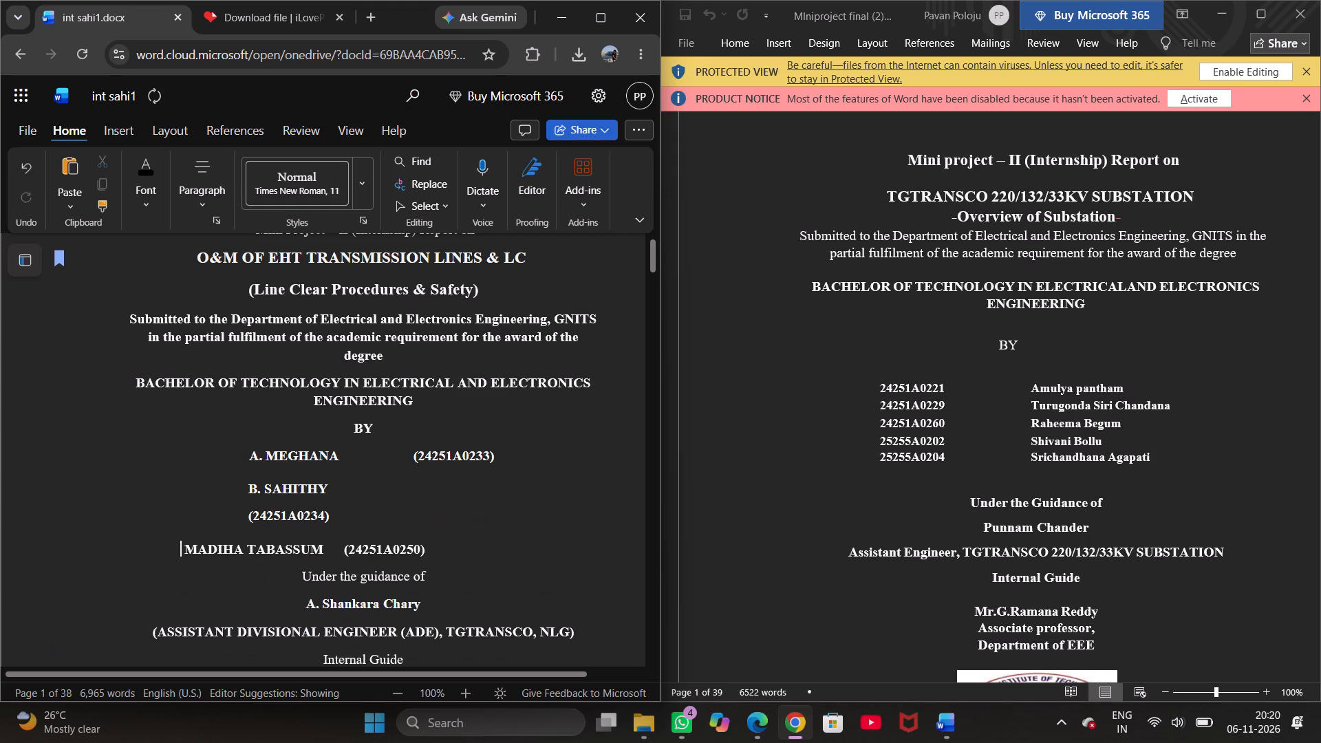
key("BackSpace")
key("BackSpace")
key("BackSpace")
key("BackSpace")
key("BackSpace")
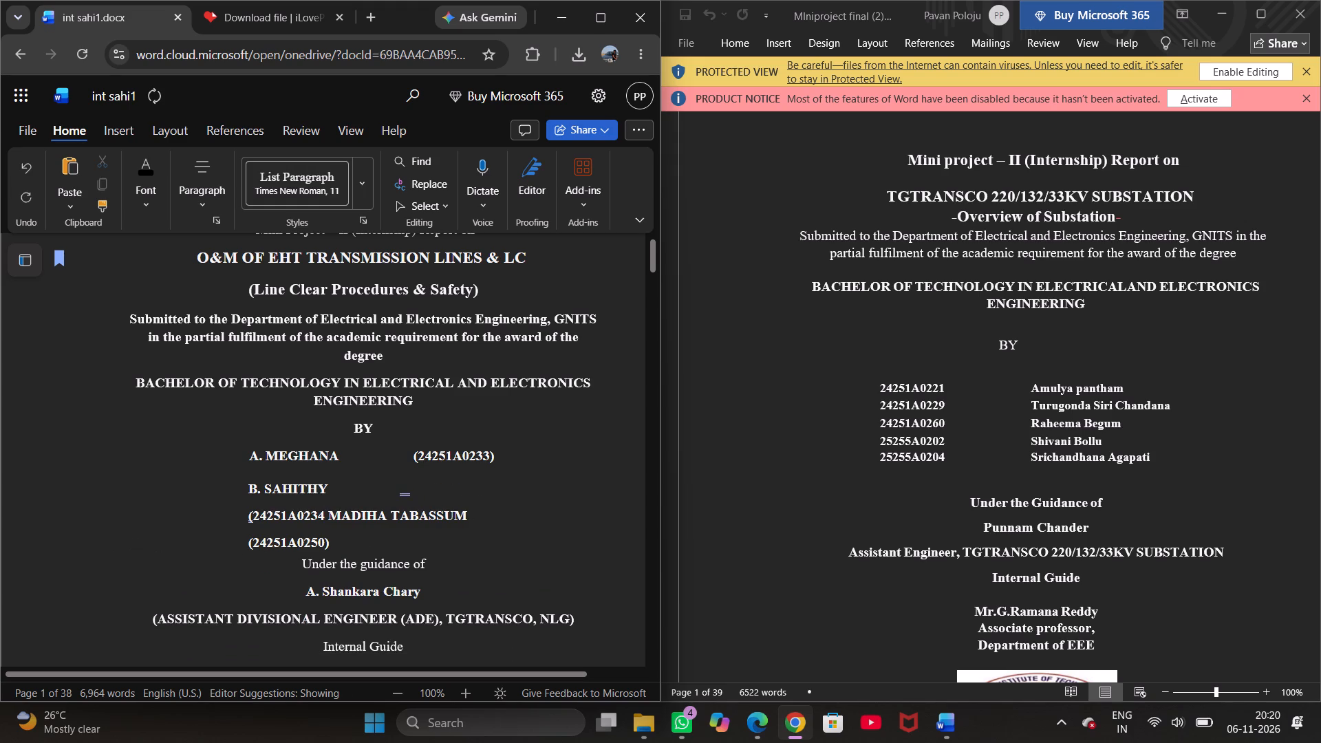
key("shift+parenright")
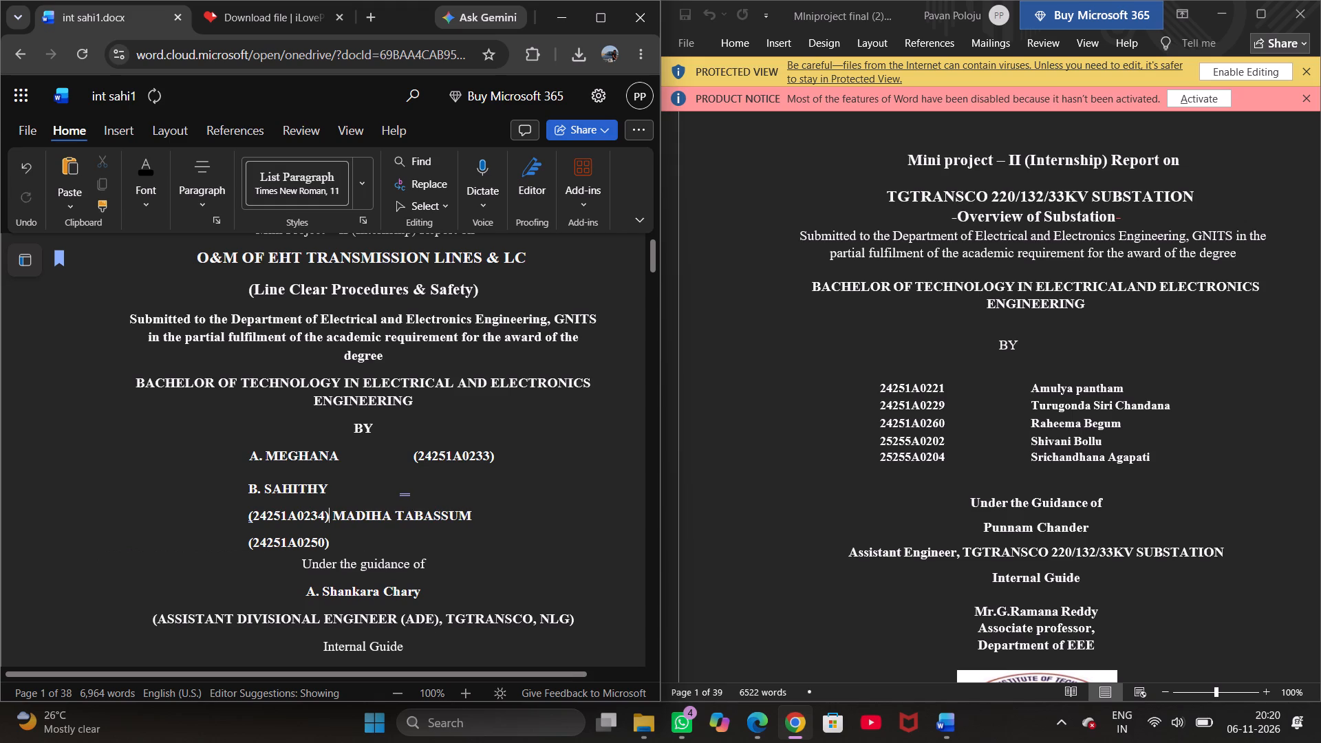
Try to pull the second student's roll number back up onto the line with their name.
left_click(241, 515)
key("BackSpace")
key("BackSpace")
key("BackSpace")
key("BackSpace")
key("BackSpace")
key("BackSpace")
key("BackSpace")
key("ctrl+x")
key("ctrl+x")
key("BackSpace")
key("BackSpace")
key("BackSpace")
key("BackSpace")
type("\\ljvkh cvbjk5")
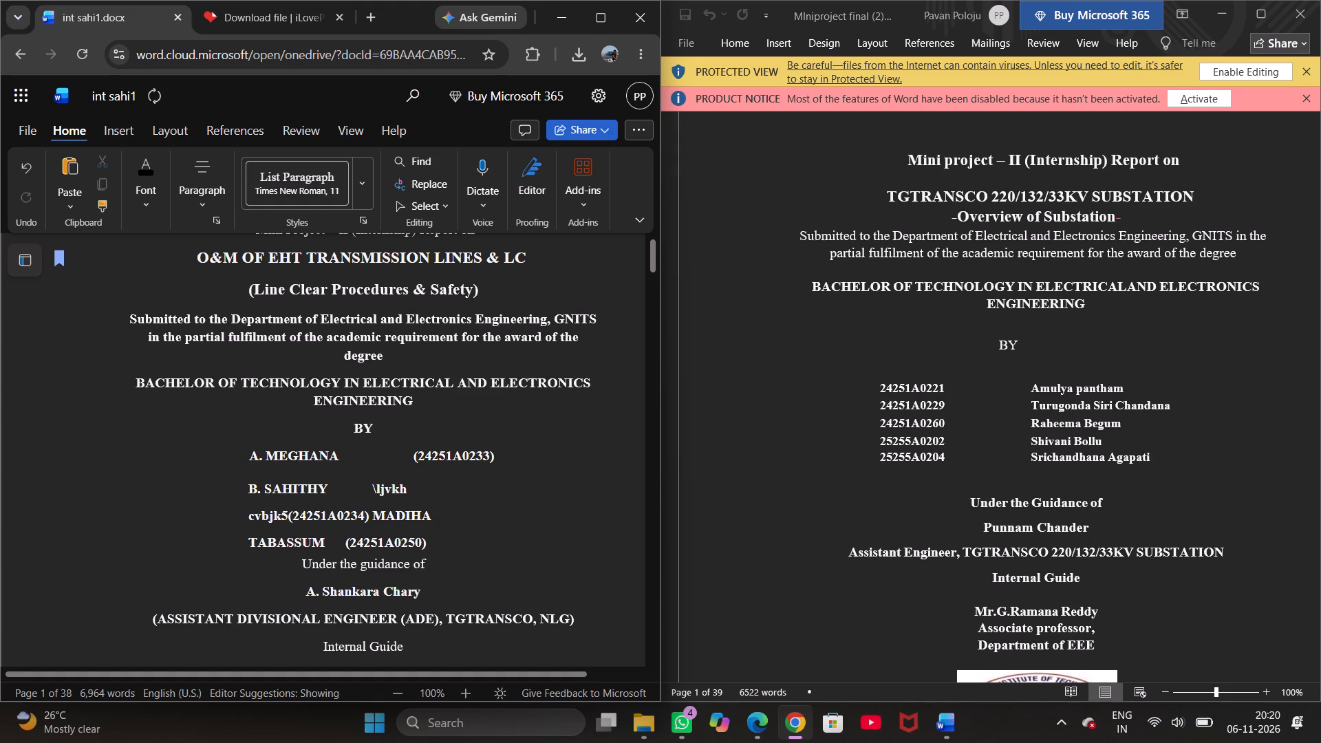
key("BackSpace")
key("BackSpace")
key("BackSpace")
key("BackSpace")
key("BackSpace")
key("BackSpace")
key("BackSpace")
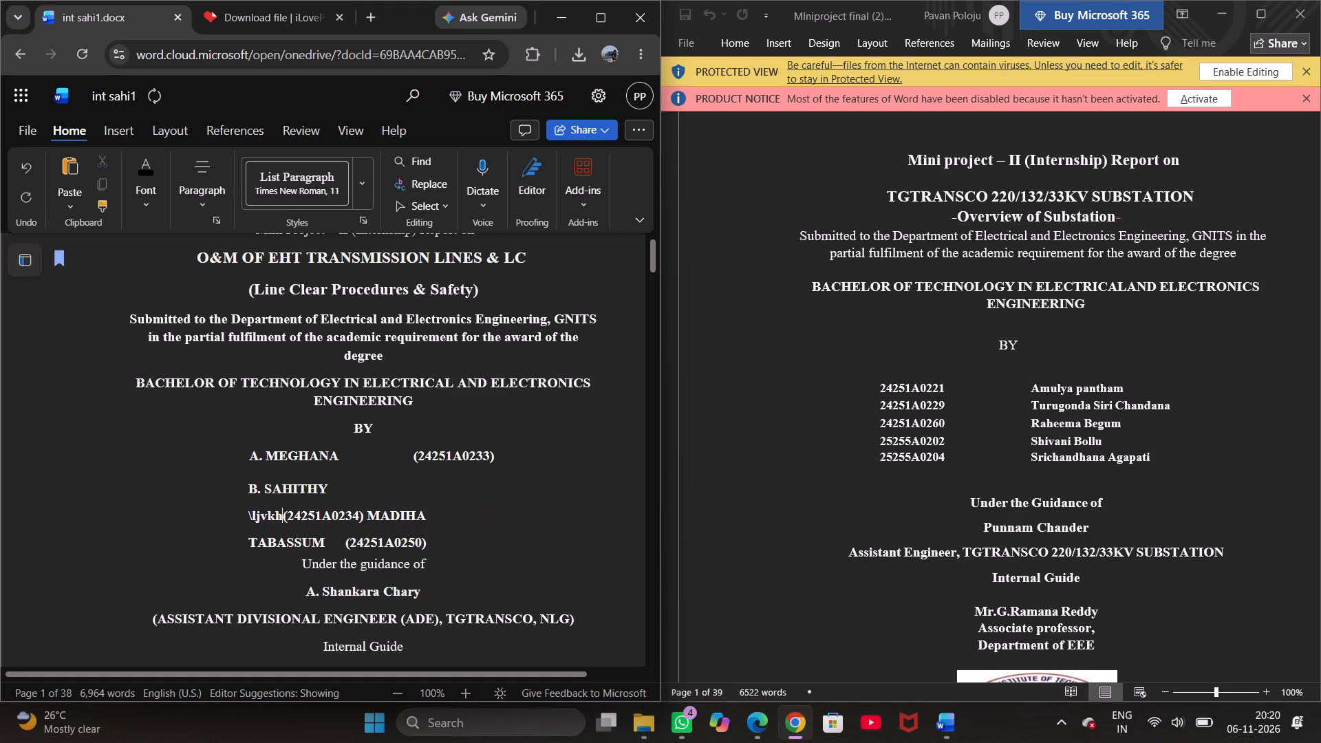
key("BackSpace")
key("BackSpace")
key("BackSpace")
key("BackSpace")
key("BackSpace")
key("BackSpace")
Clear the spacing after the second student's name and correct the name's ending to "THYA".
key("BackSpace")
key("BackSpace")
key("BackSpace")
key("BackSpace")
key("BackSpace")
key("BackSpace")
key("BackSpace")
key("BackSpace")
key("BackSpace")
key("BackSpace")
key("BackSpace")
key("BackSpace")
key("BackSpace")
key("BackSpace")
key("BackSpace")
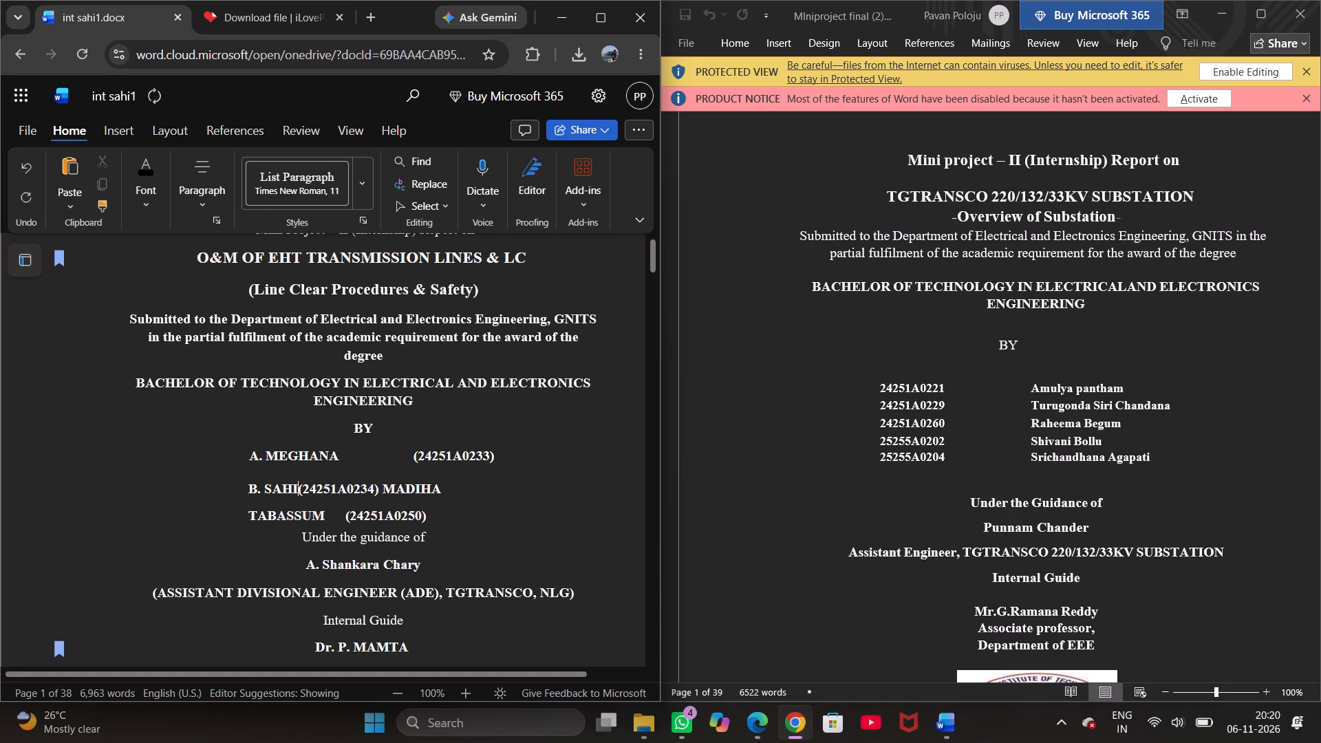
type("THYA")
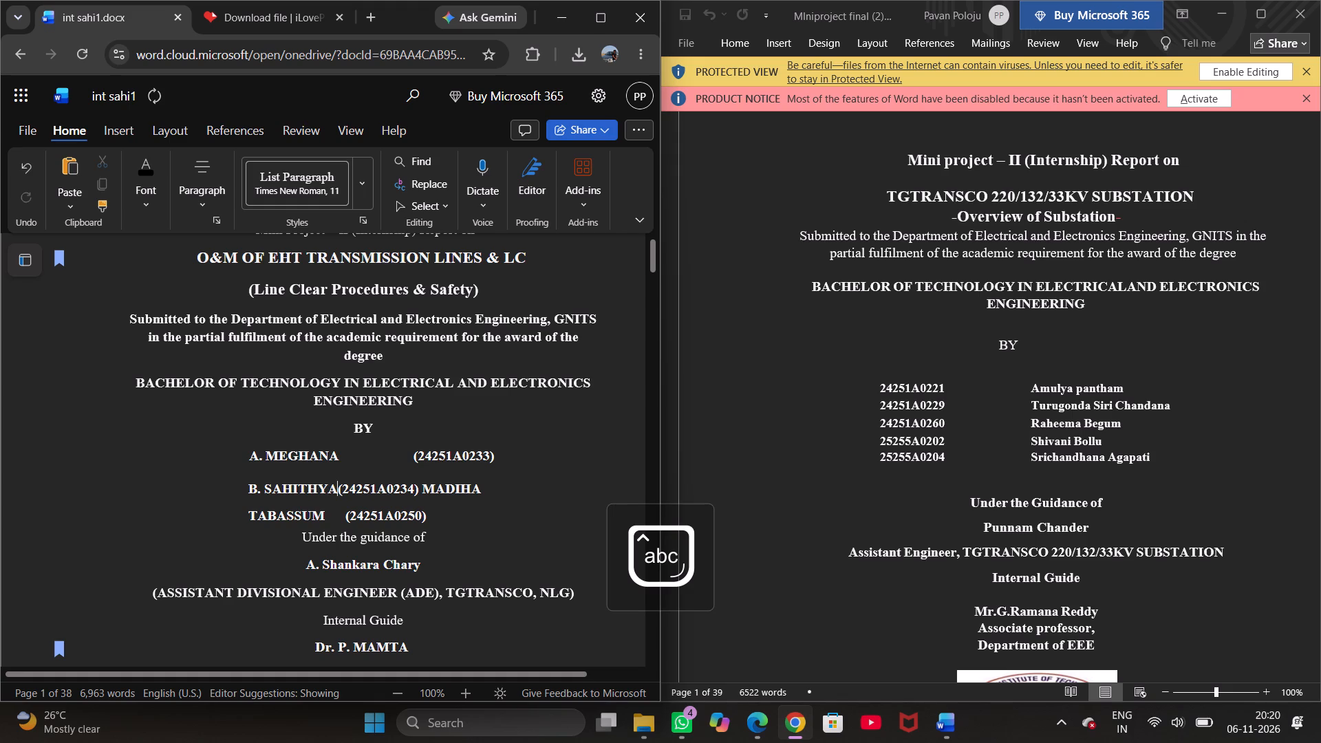
Add spaces after the second student's name until the insertion point lines up under the first student's roll number.
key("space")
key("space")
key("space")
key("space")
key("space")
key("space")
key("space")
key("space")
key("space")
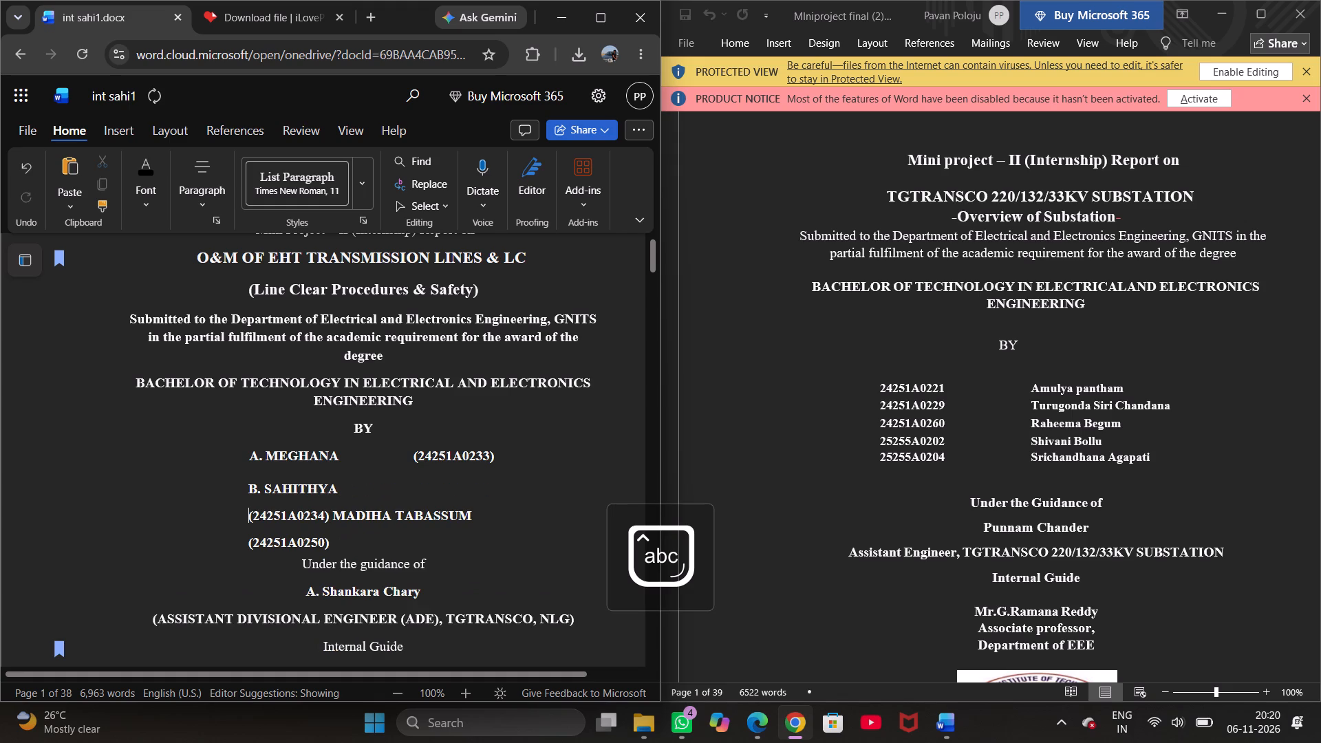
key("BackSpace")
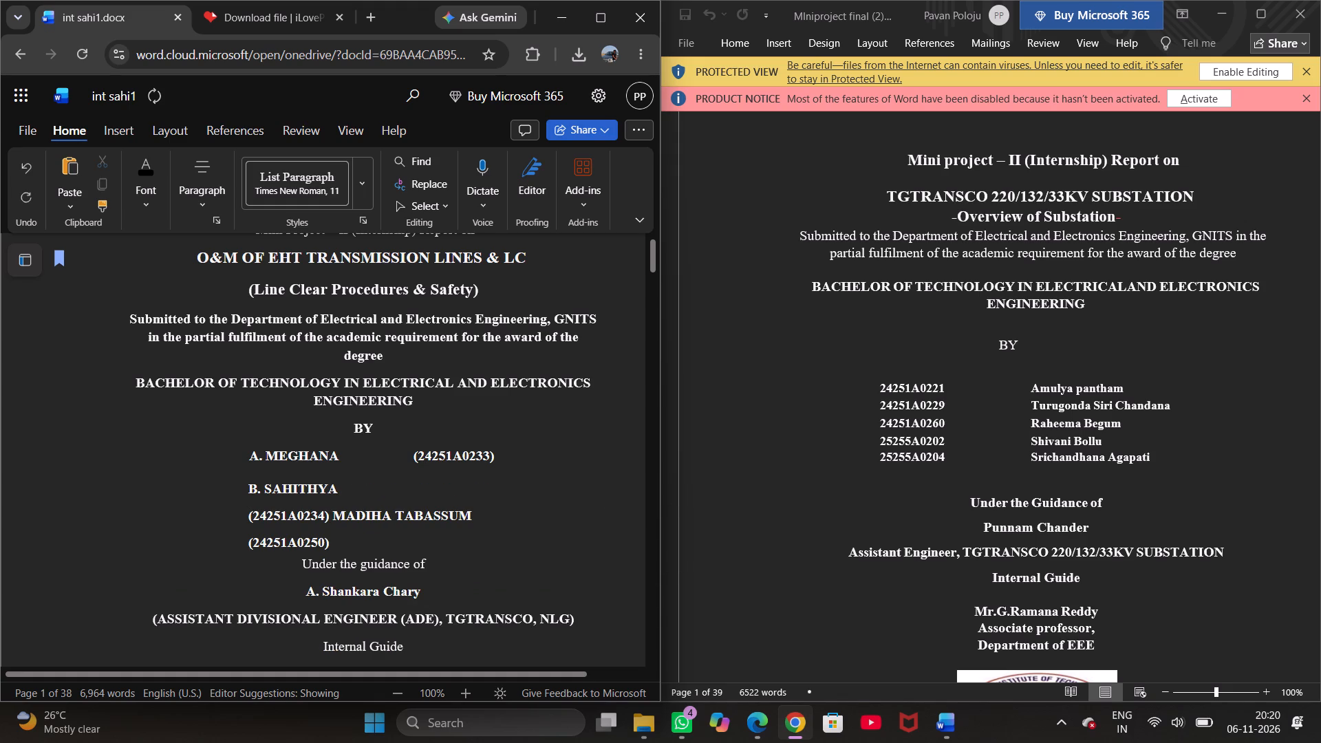
left_click(425, 488)
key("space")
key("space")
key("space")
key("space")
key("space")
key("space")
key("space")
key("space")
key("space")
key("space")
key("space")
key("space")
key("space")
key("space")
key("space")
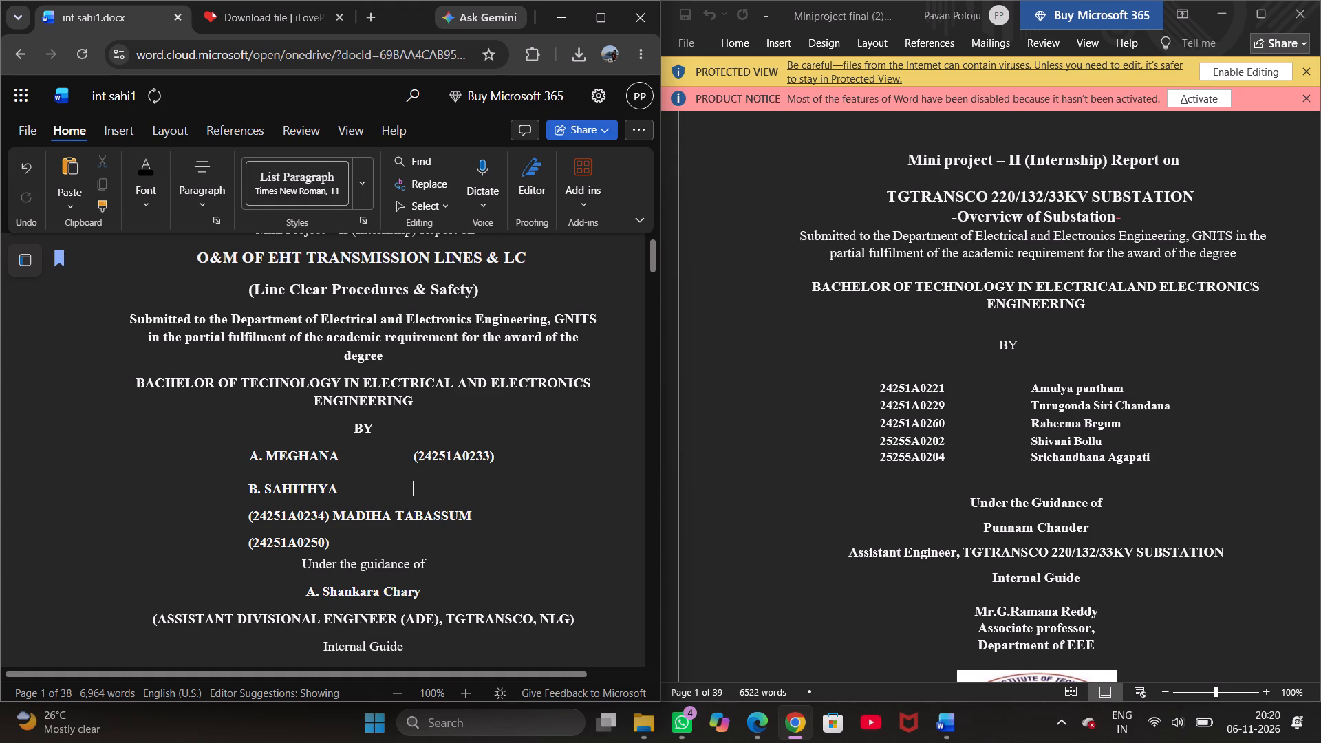
Re-enter the second student's roll number in parentheses beside their name and remove one space so it fits on that line.
key("shift+parenleft")
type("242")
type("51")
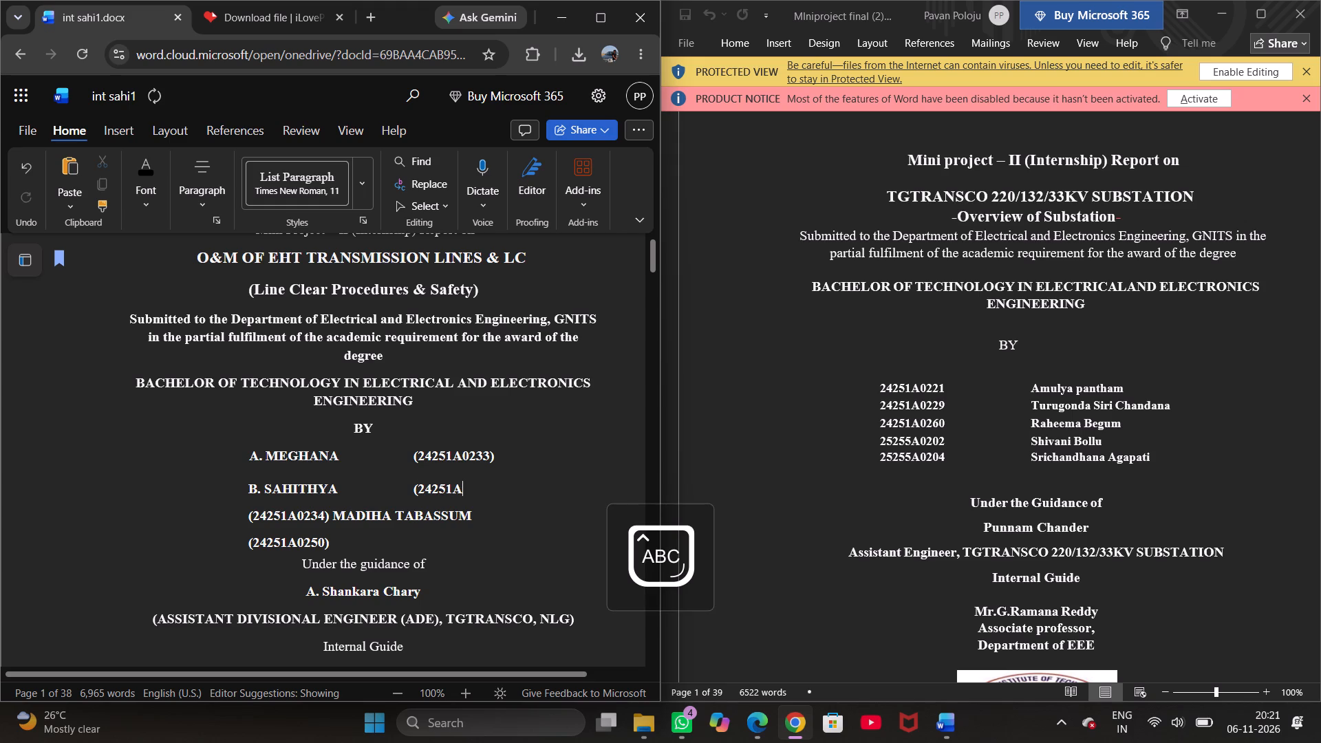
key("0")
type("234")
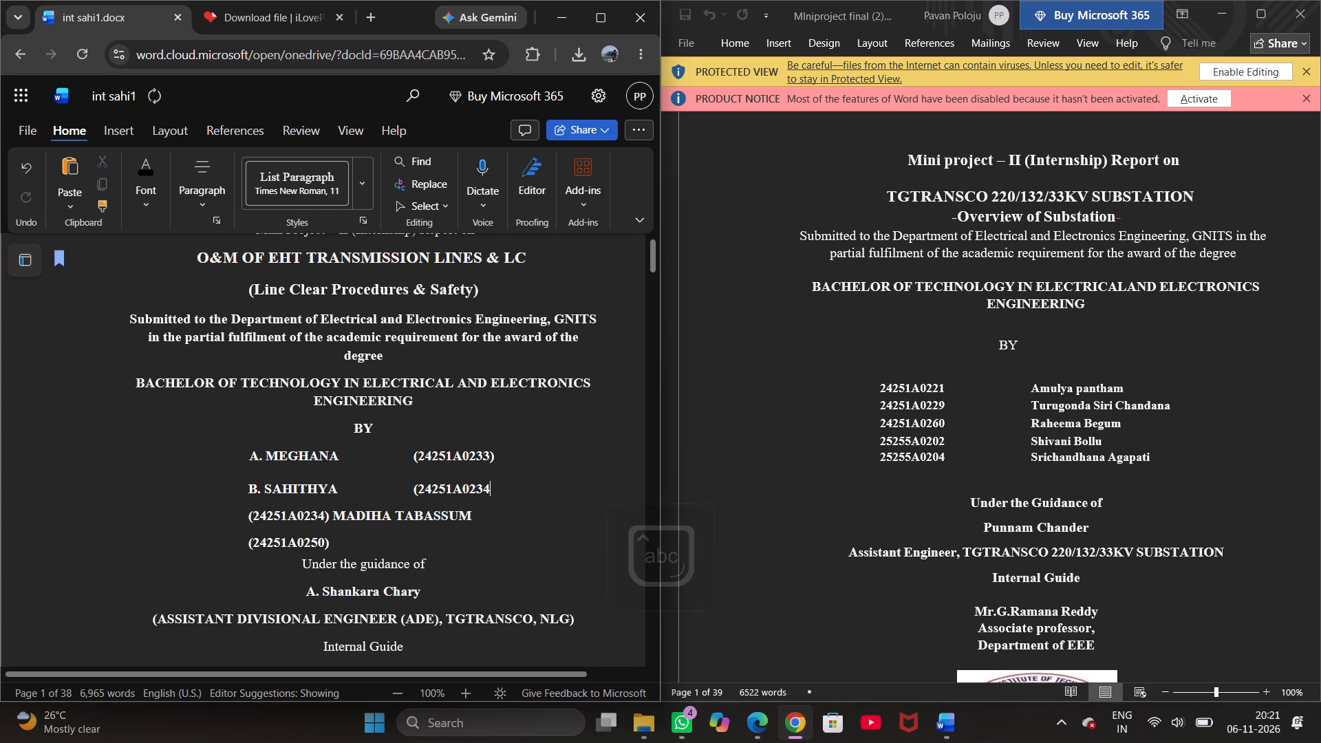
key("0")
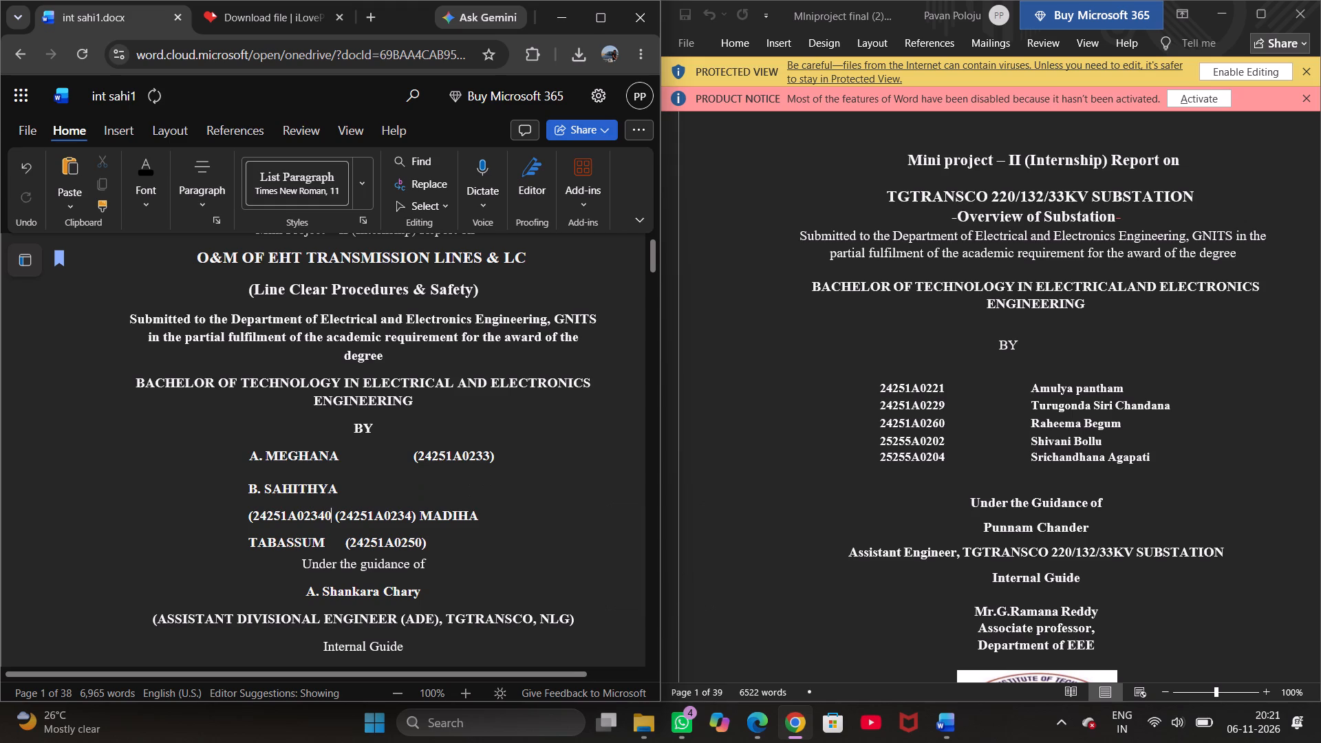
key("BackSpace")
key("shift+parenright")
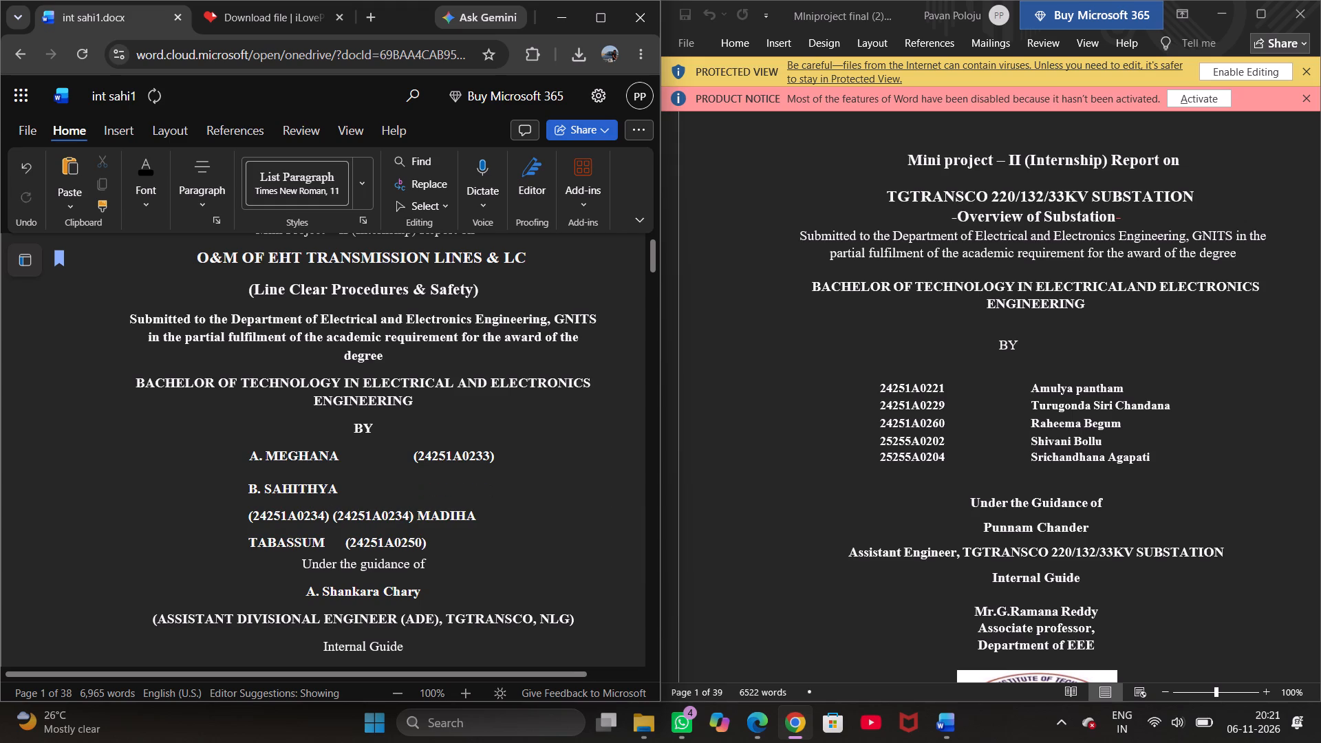
left_click(242, 521)
key("BackSpace")
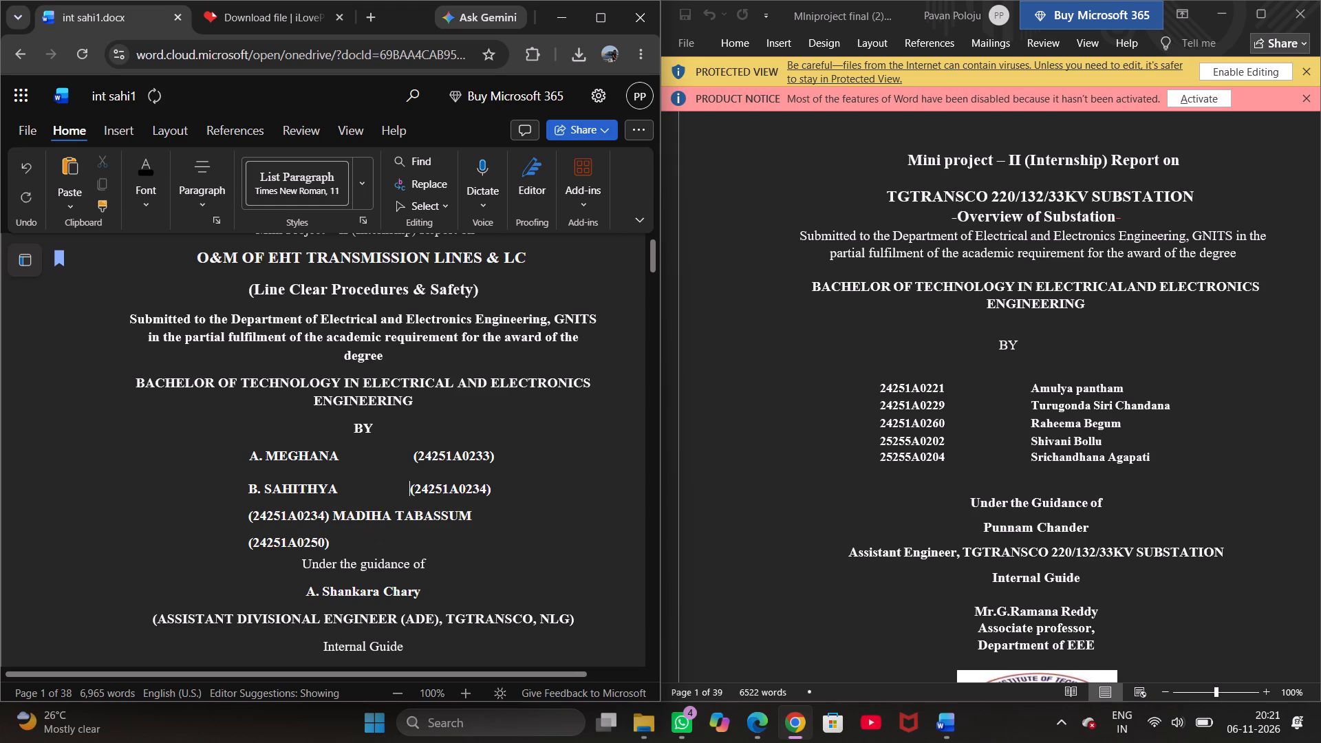
Delete the duplicate of the second student's roll number in front of the third student's name.
left_click(334, 513)
key("BackSpace")
key("BackSpace")
key("BackSpace")
key("BackSpace")
key("BackSpace")
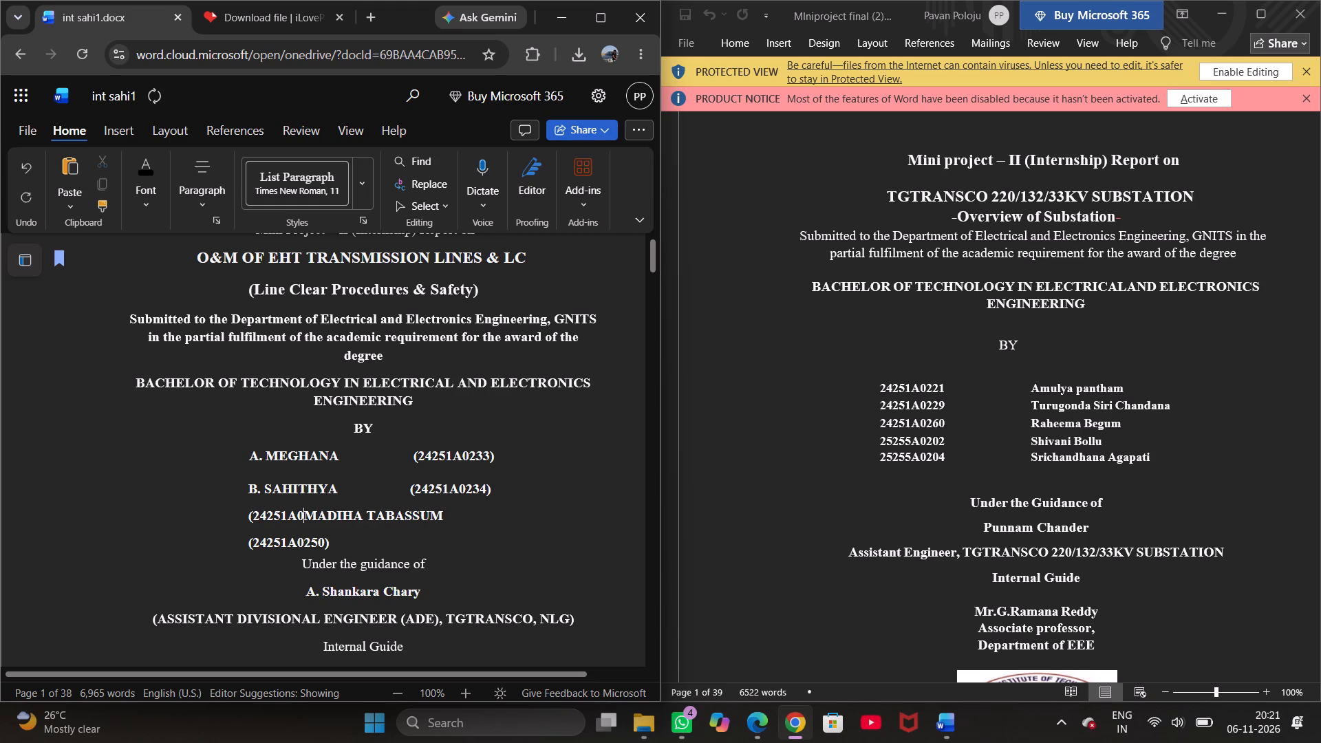
key("BackSpace")
key("BackSpace")
key("BackSpace")
key("BackSpace")
key("BackSpace")
key("BackSpace")
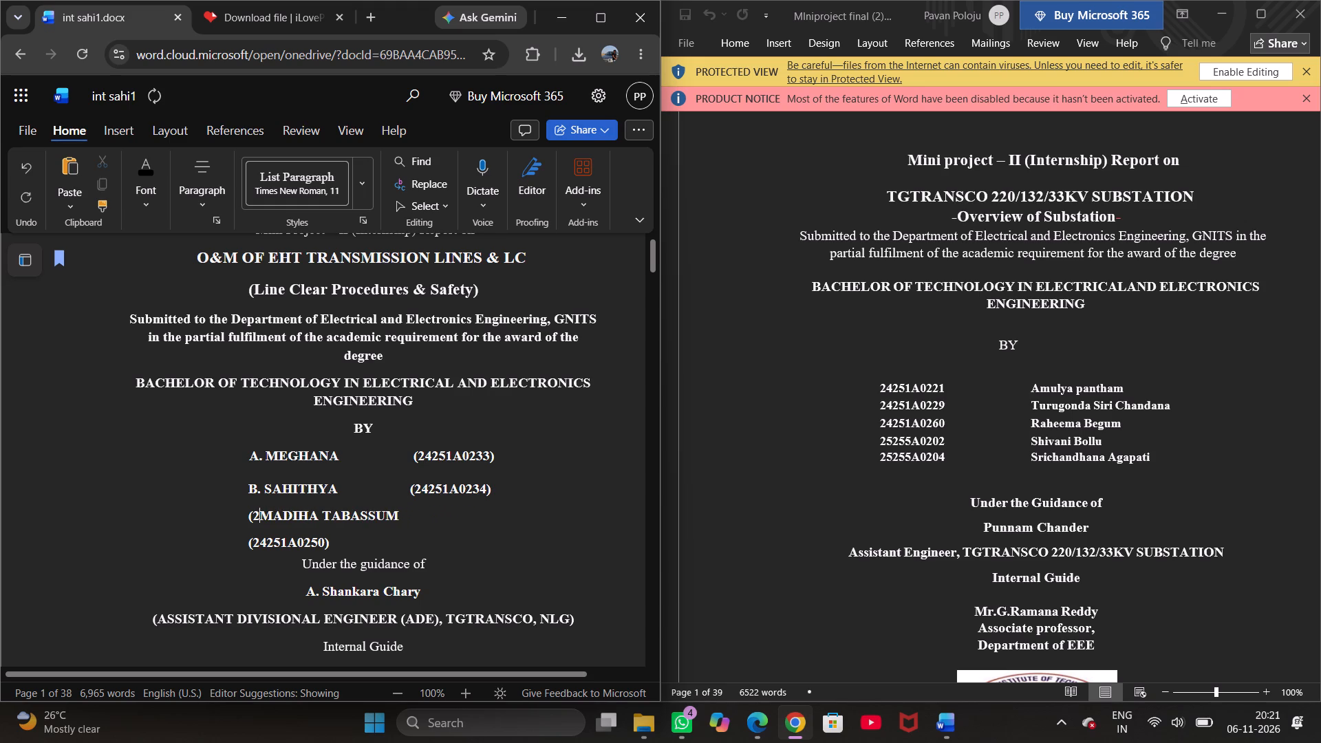
key("BackSpace")
key("BackSpace")
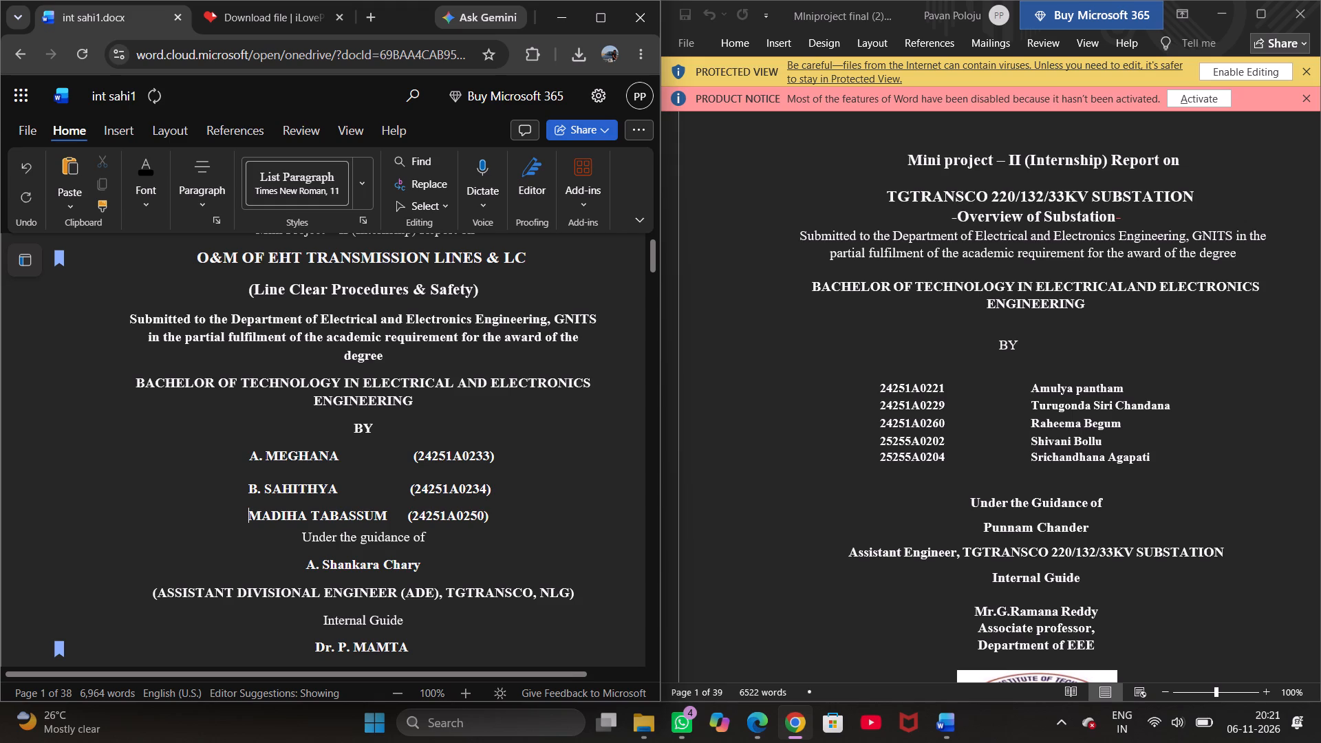
Check the save status of int sahi1 and save the document.
left_click(506, 508)
left_click(155, 95)
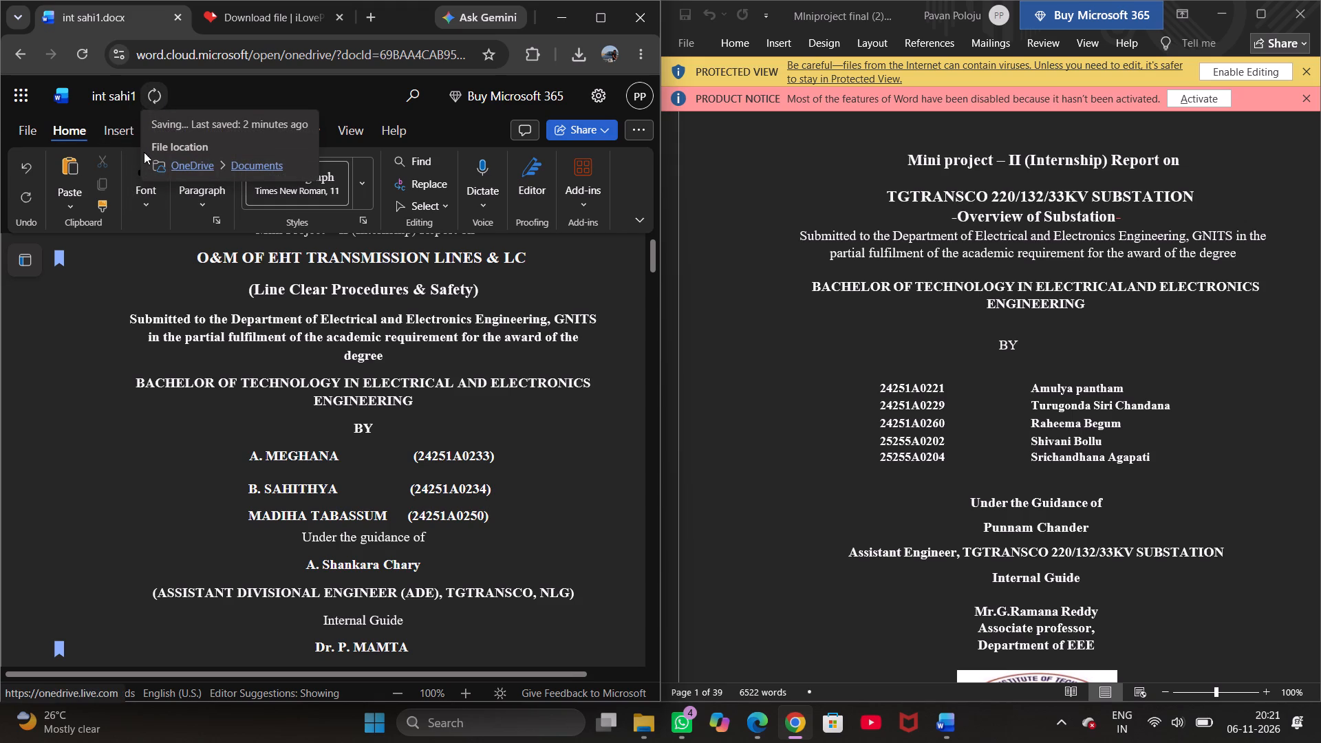
left_click(248, 80)
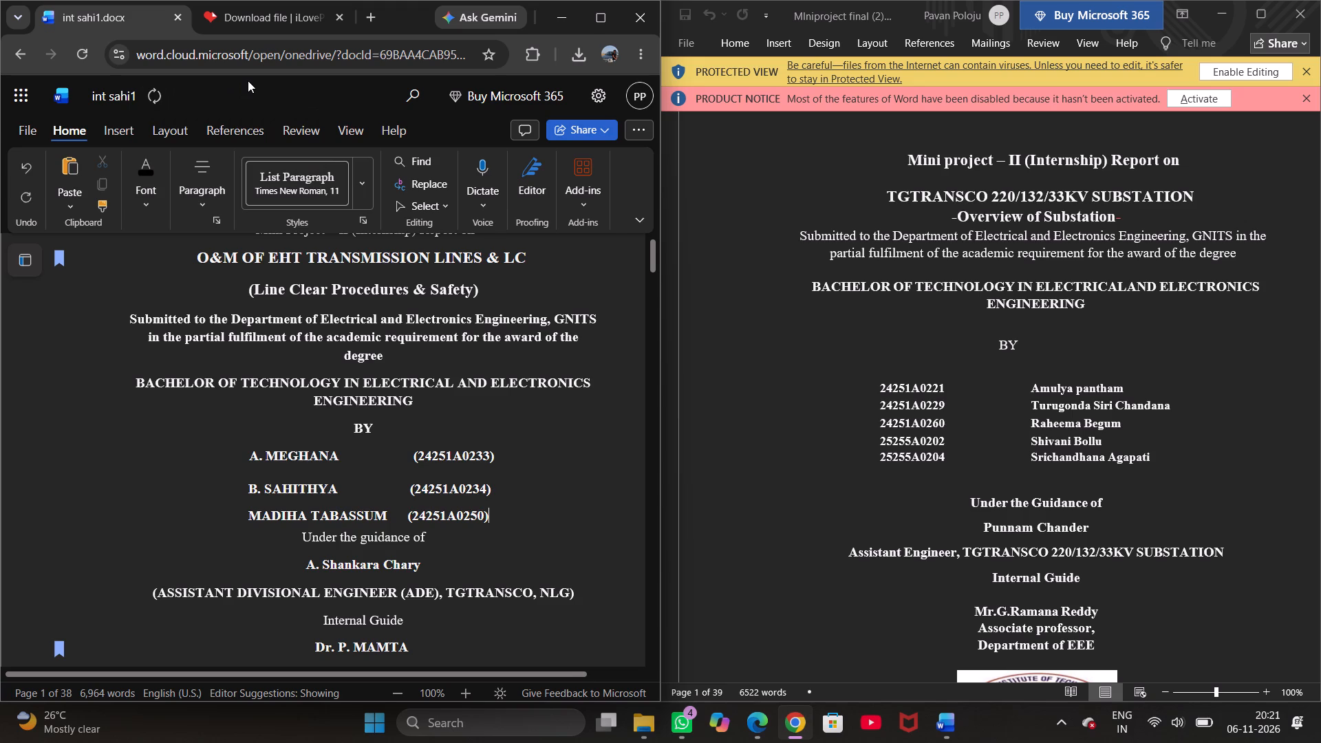
key("ctrl+s")
Compare the "Mini Project – II (Internship) Report on" line in int sahi1 with the same line in the reference document.
scroll(264, 303, "up", 2)
scroll(402, 328, "up", 1)
scroll(521, 337, "up", 1)
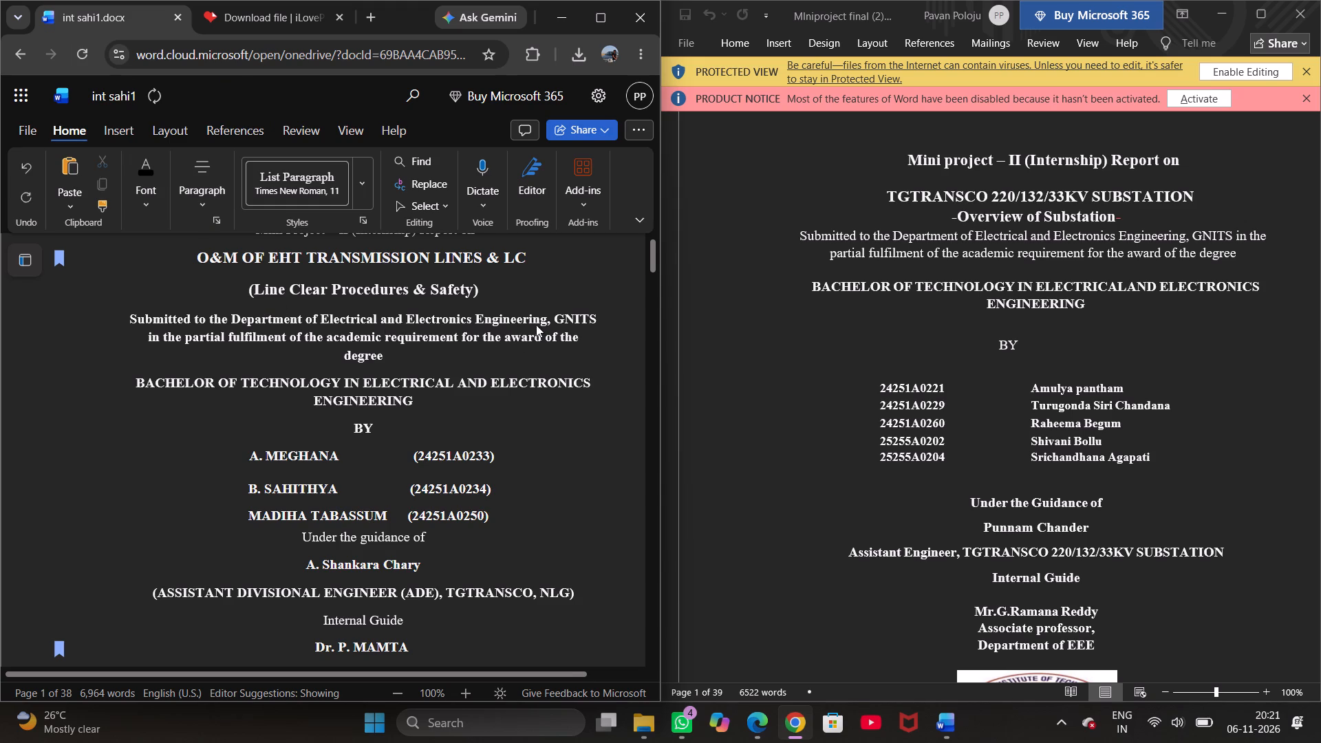
left_click(558, 295)
scroll(558, 295, "up", 1)
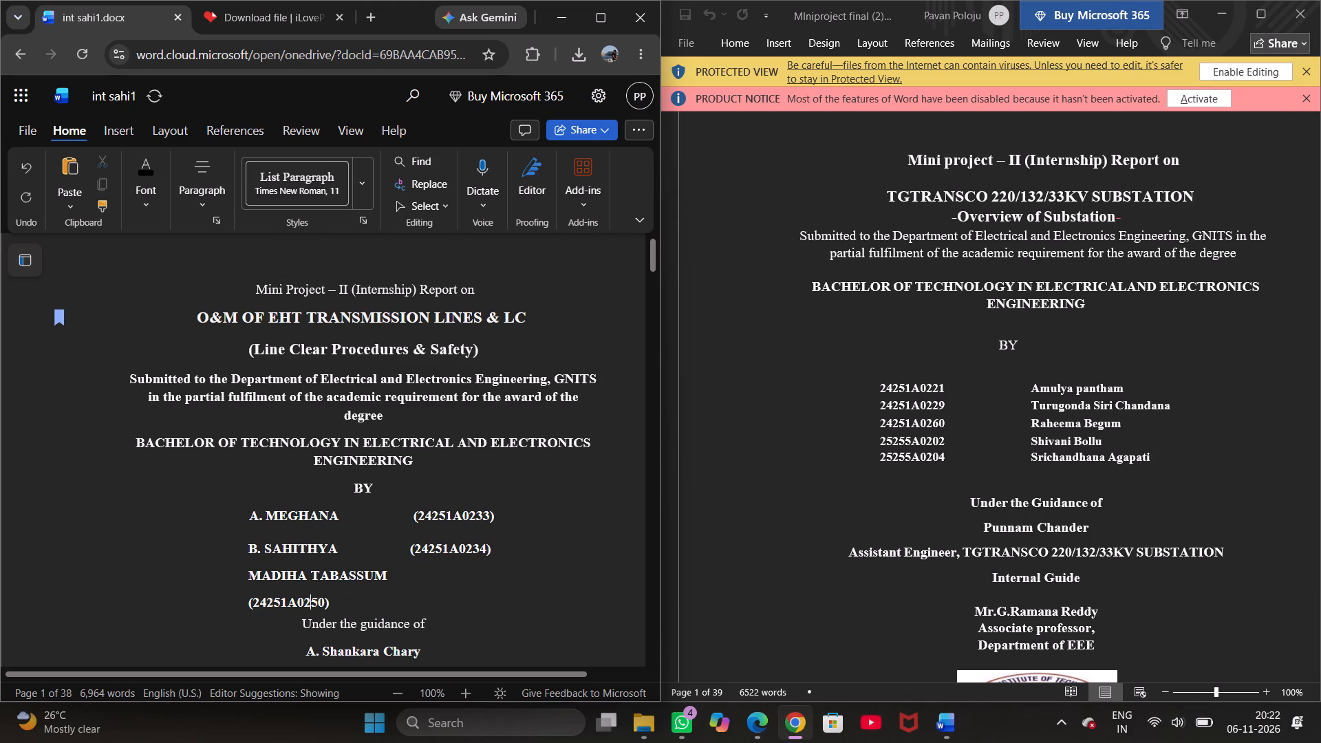
left_click_drag(250, 281, 498, 290)
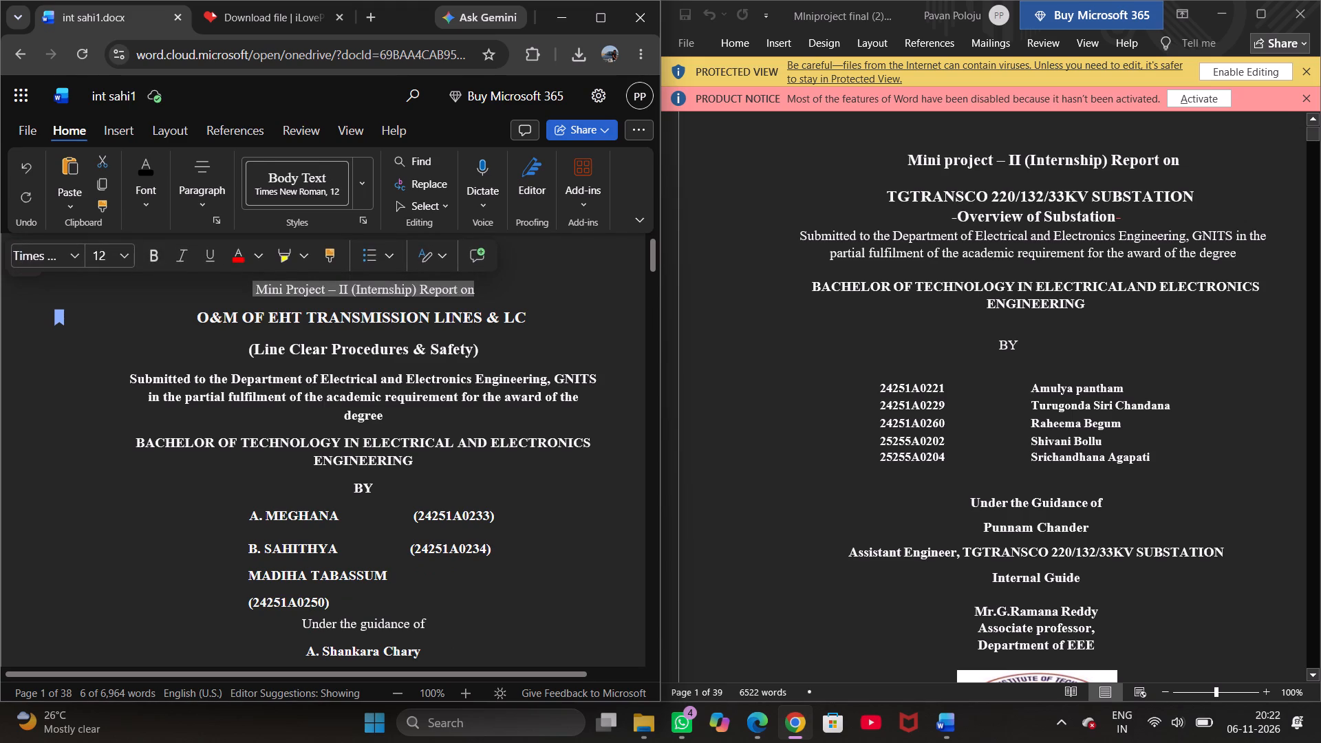
left_click_drag(912, 156, 1174, 174)
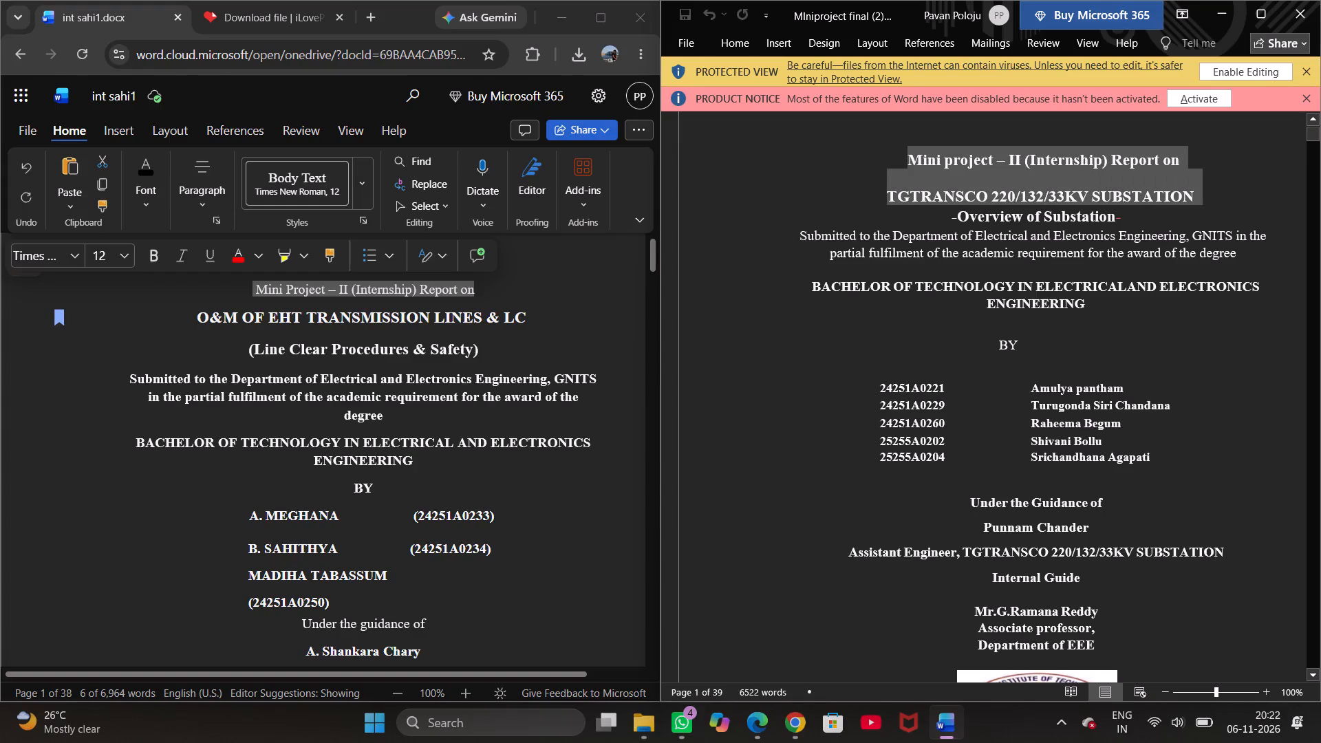
left_click_drag(1174, 174, 1185, 176)
left_click(872, 153)
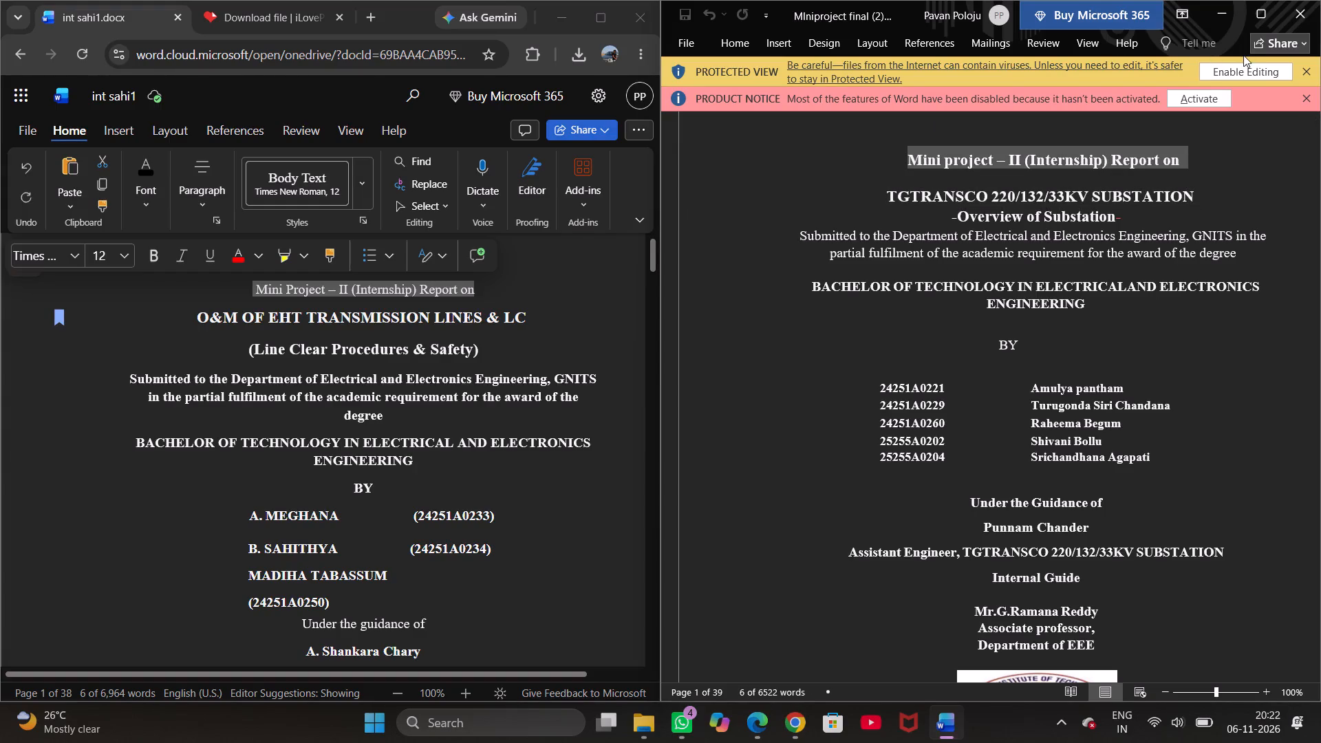
Enable editing for the MIniproject final (2) reference and arrange its window side by side with int sahi1.
left_click(1234, 76)
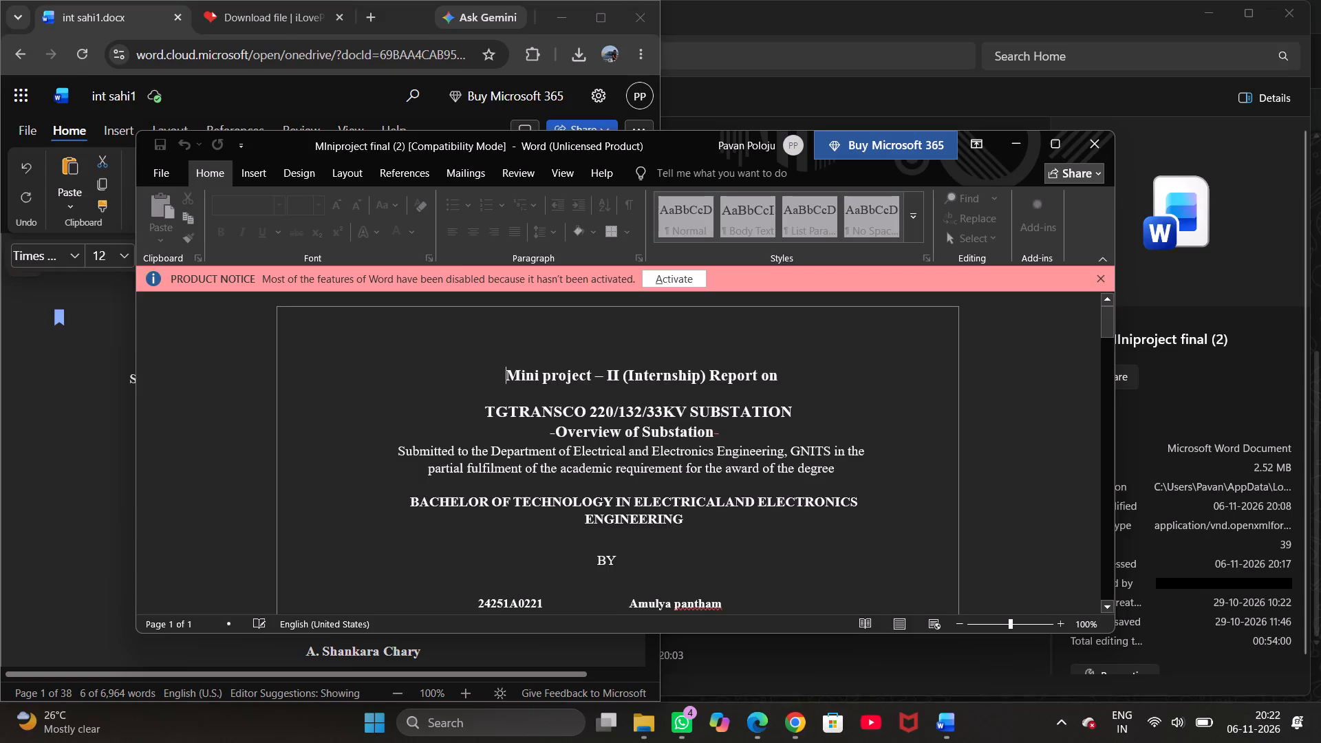
left_click_drag(503, 378, 784, 383)
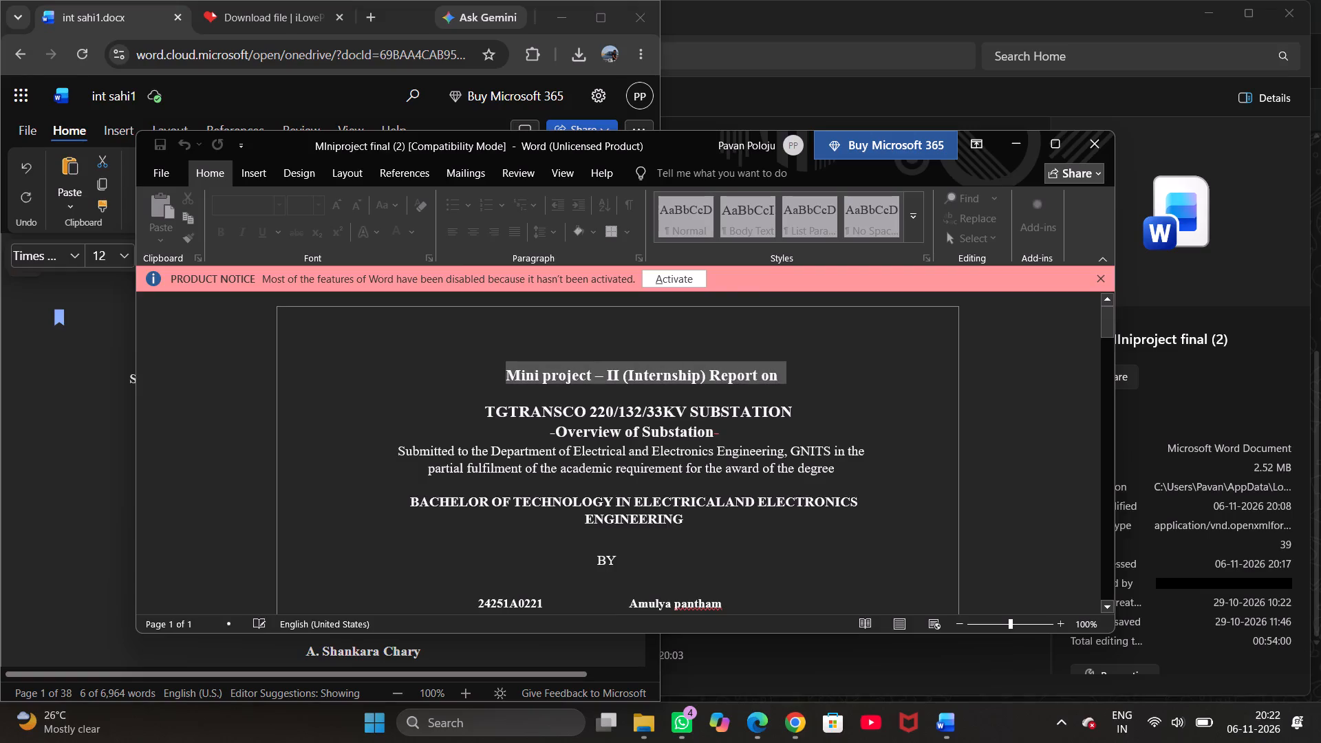
left_click_drag(784, 383, 786, 385)
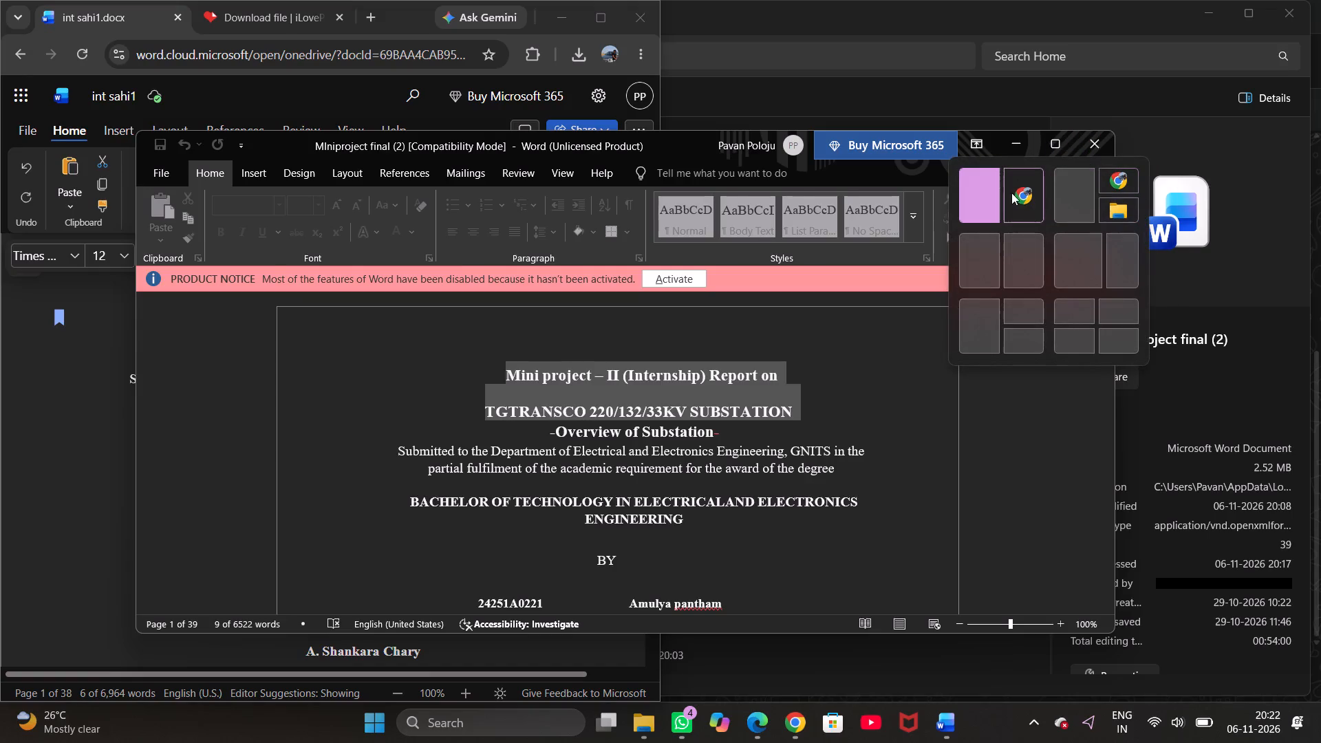
left_click(994, 194)
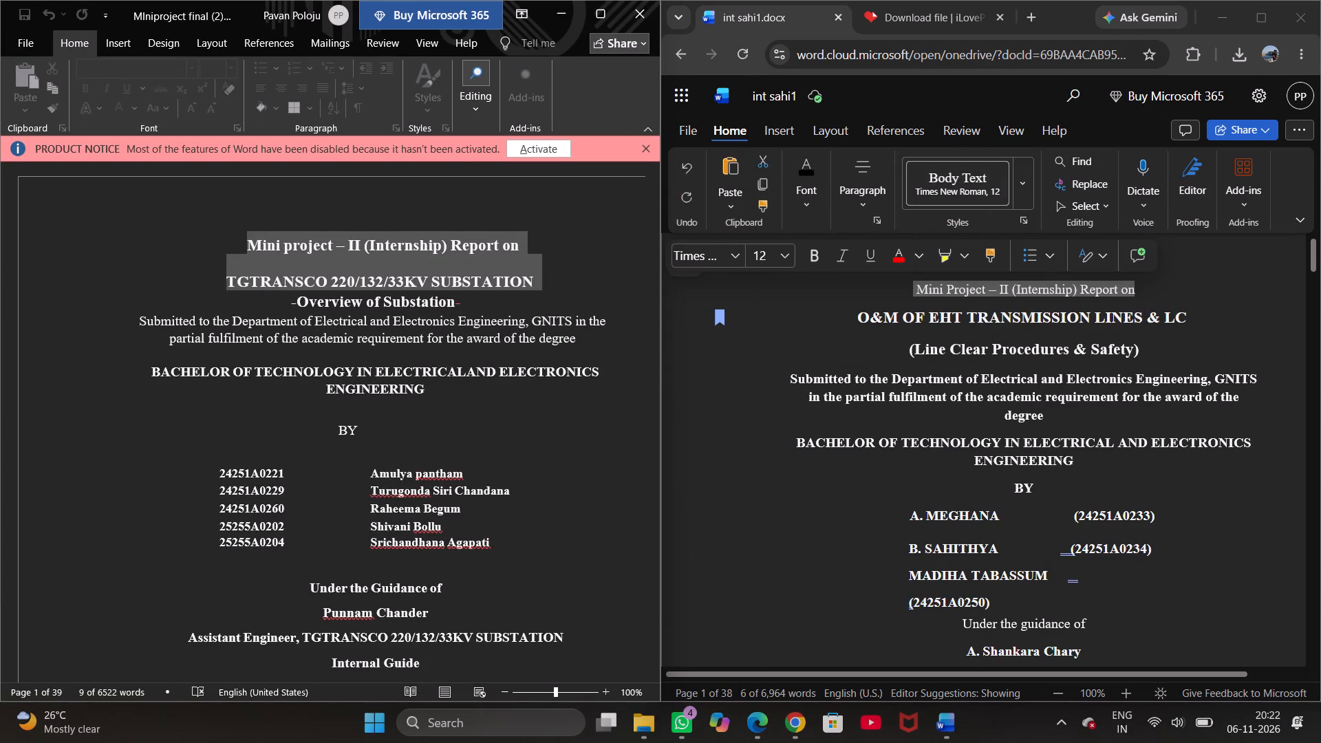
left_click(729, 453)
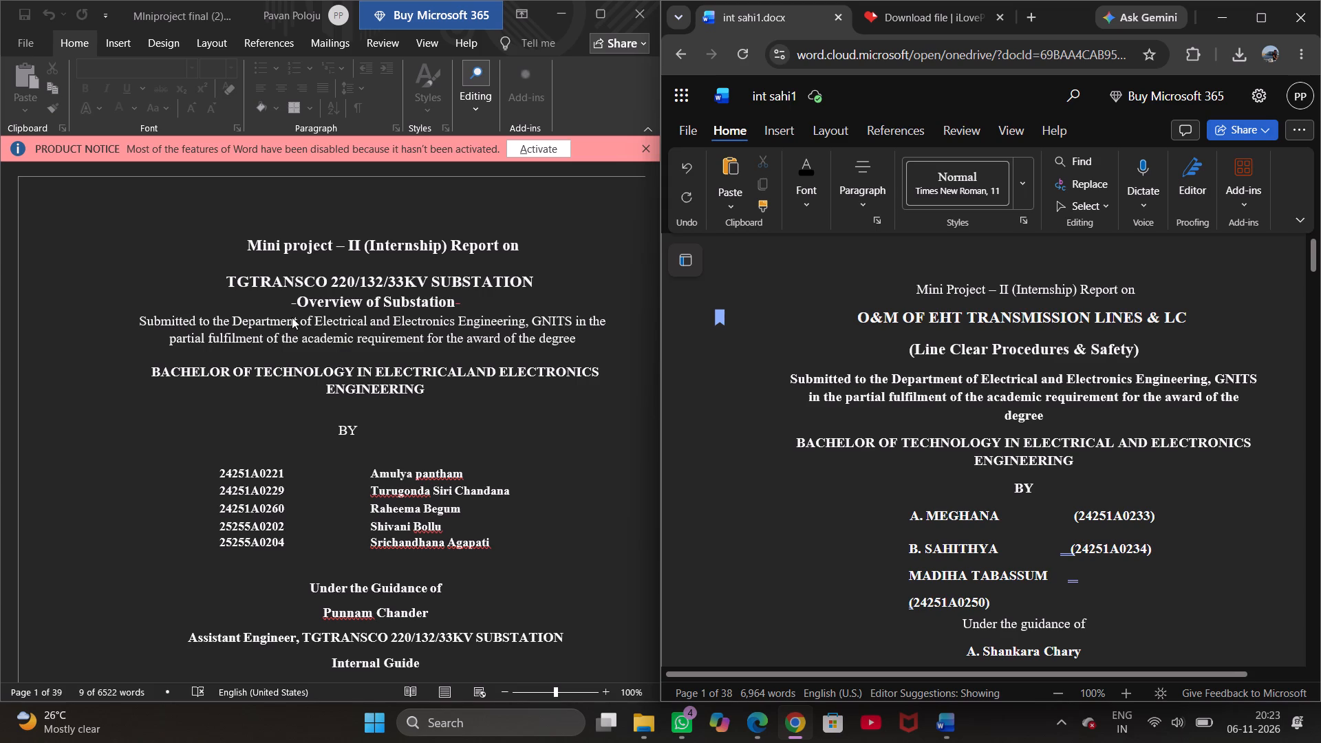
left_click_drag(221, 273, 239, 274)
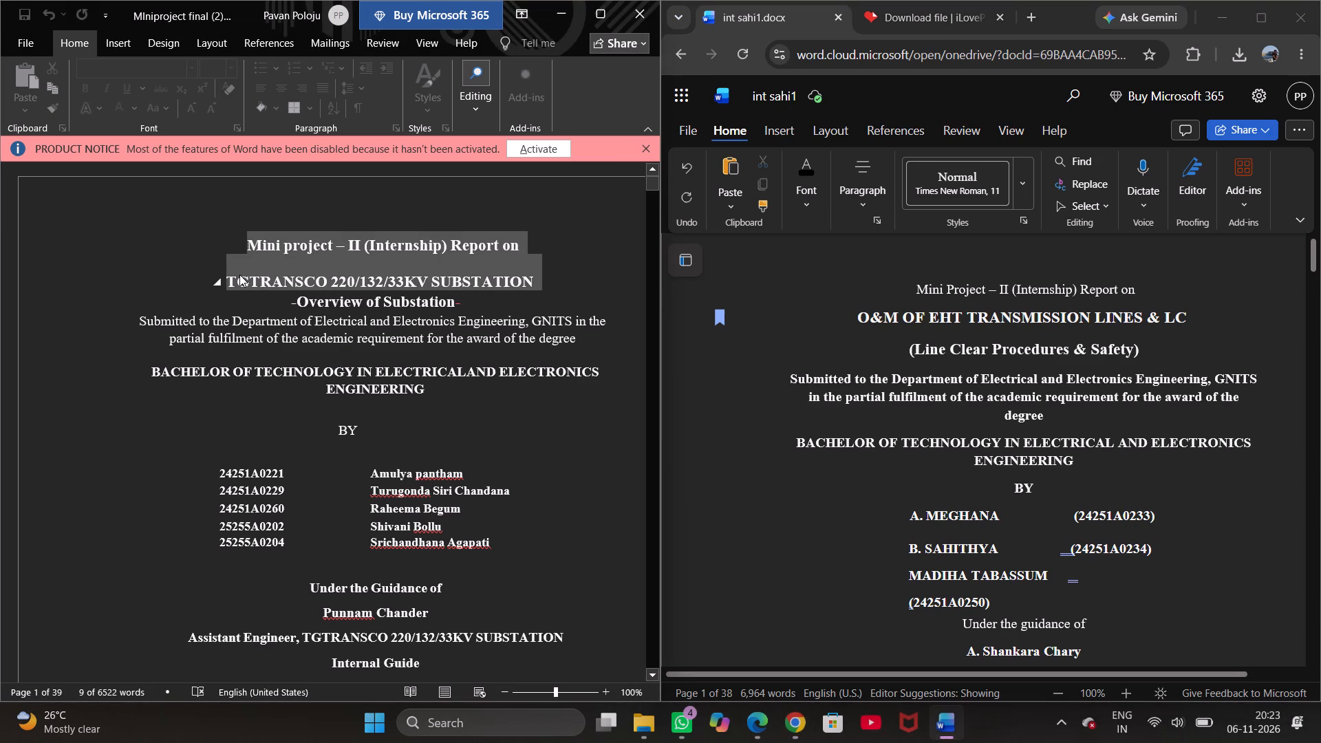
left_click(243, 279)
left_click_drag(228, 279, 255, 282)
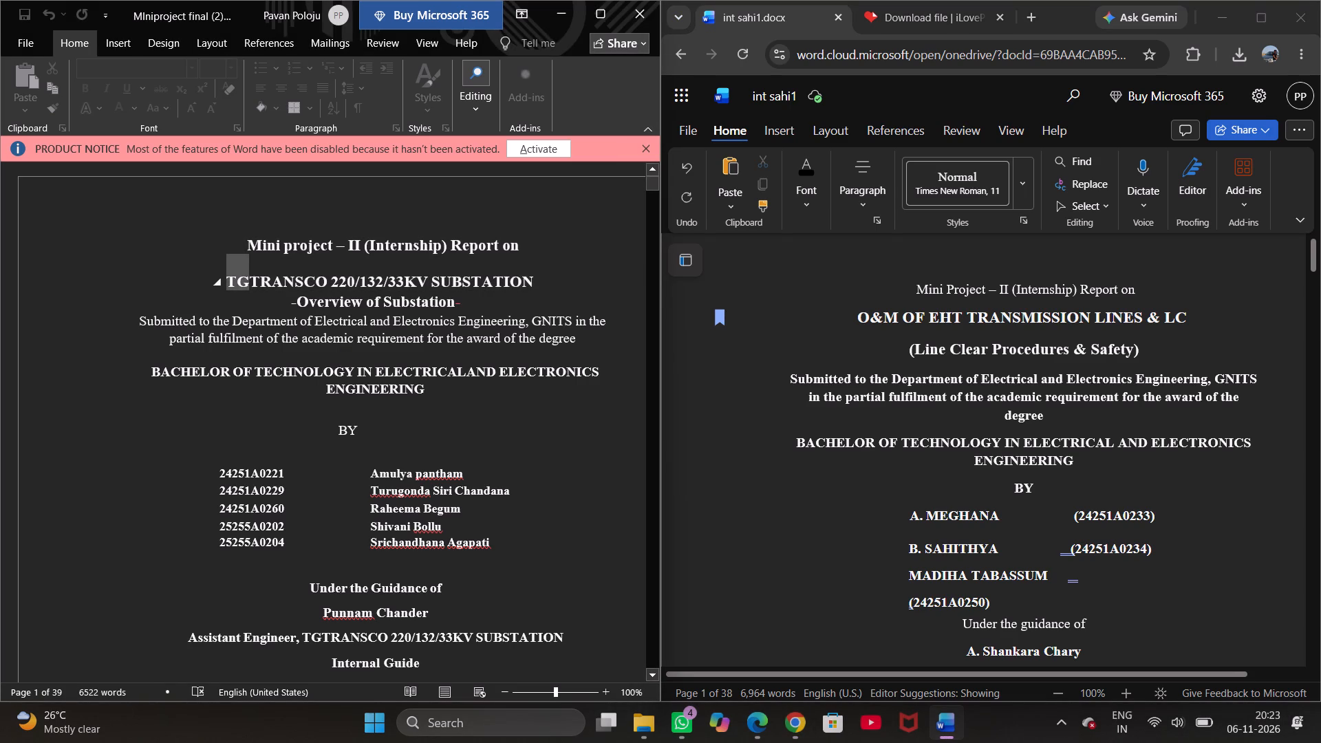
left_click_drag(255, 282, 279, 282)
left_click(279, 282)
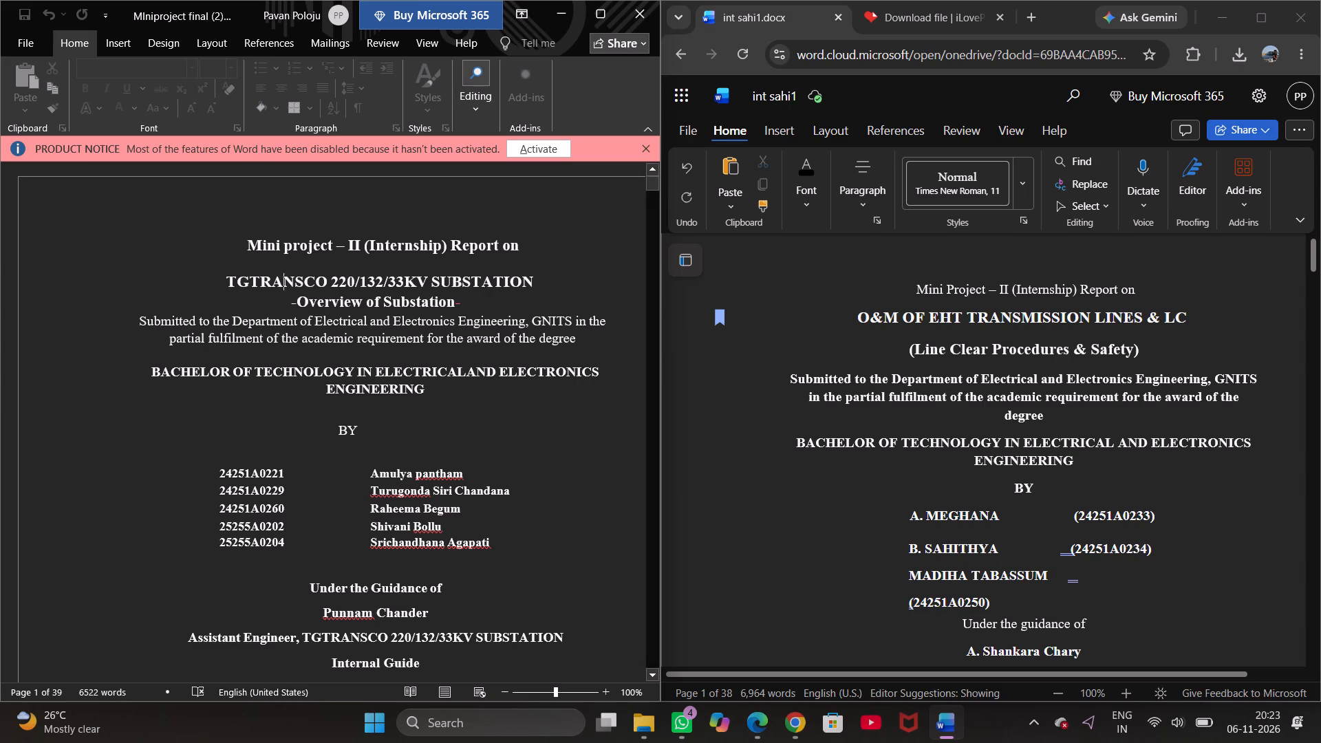
Remove three spaces before the third student's roll number in int sahi1 so it sits on the same line as the name.
left_click(903, 610)
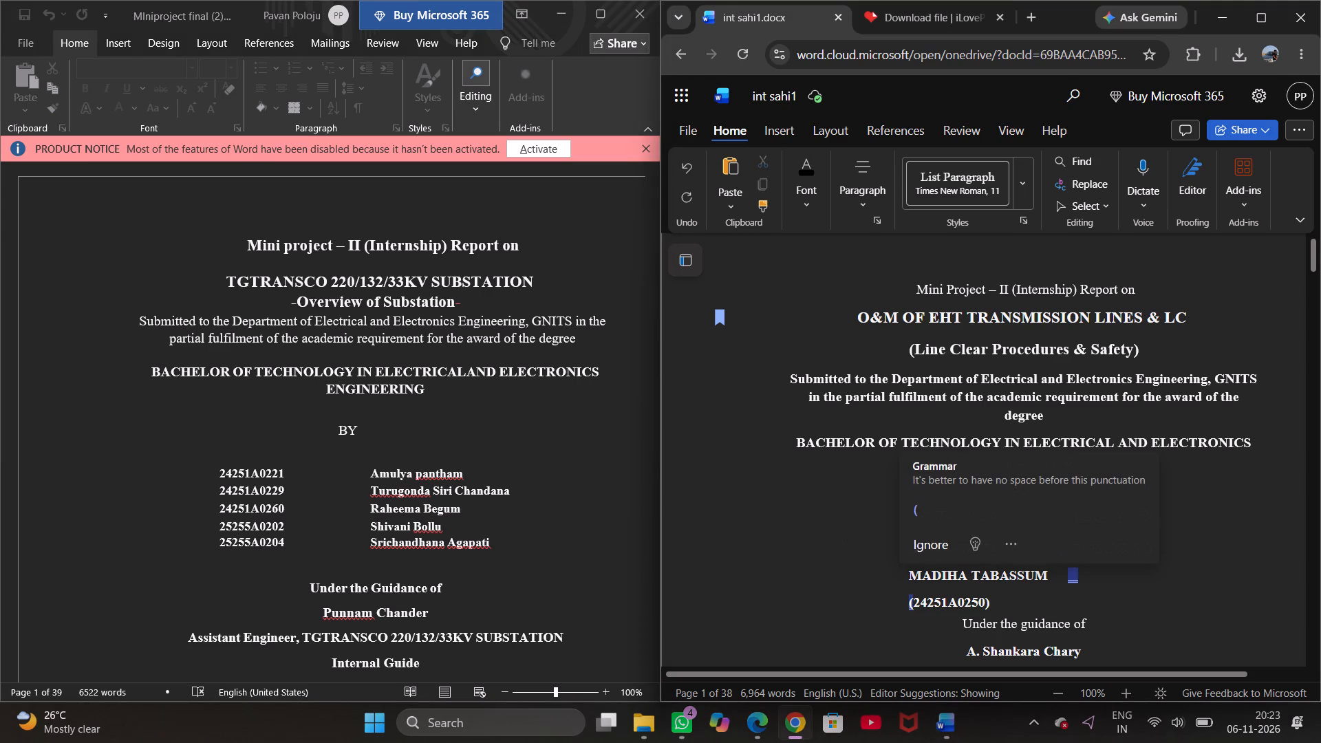
key("BackSpace")
key("BackSpace")
key("BackSpace")
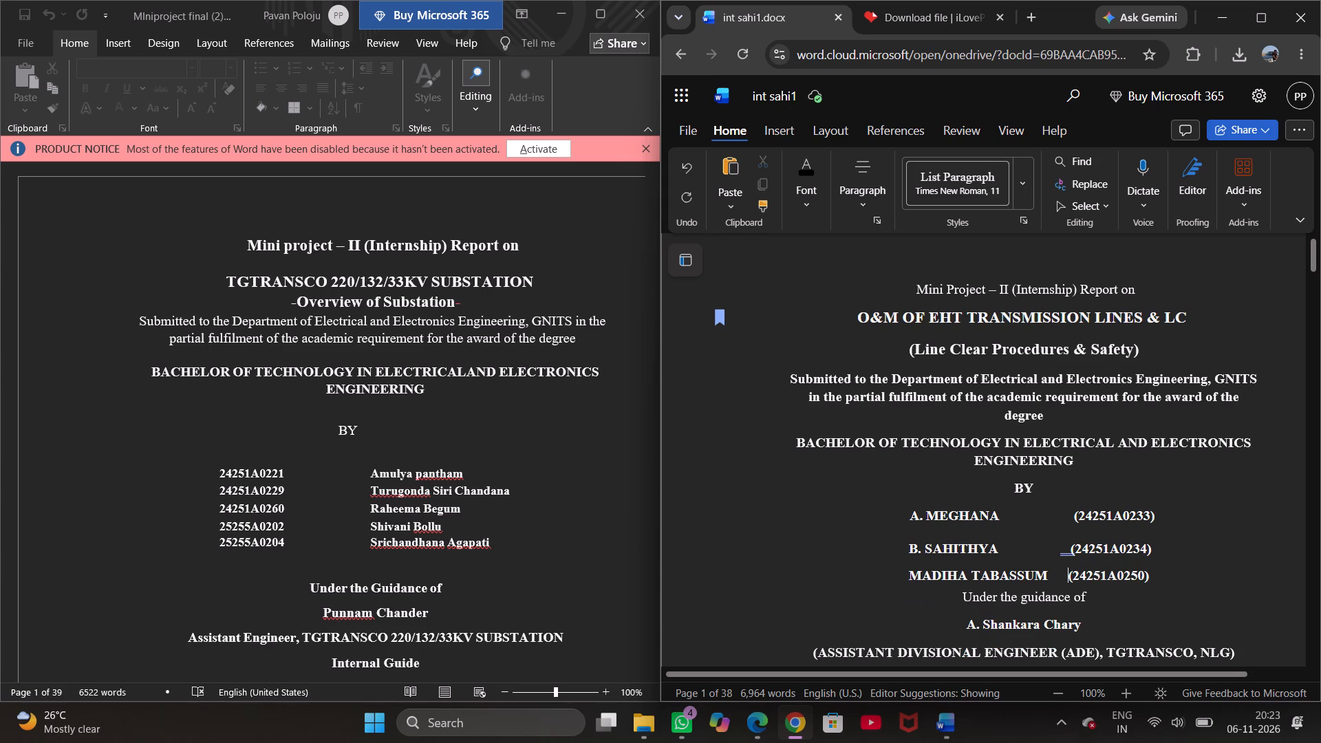
left_click(731, 593)
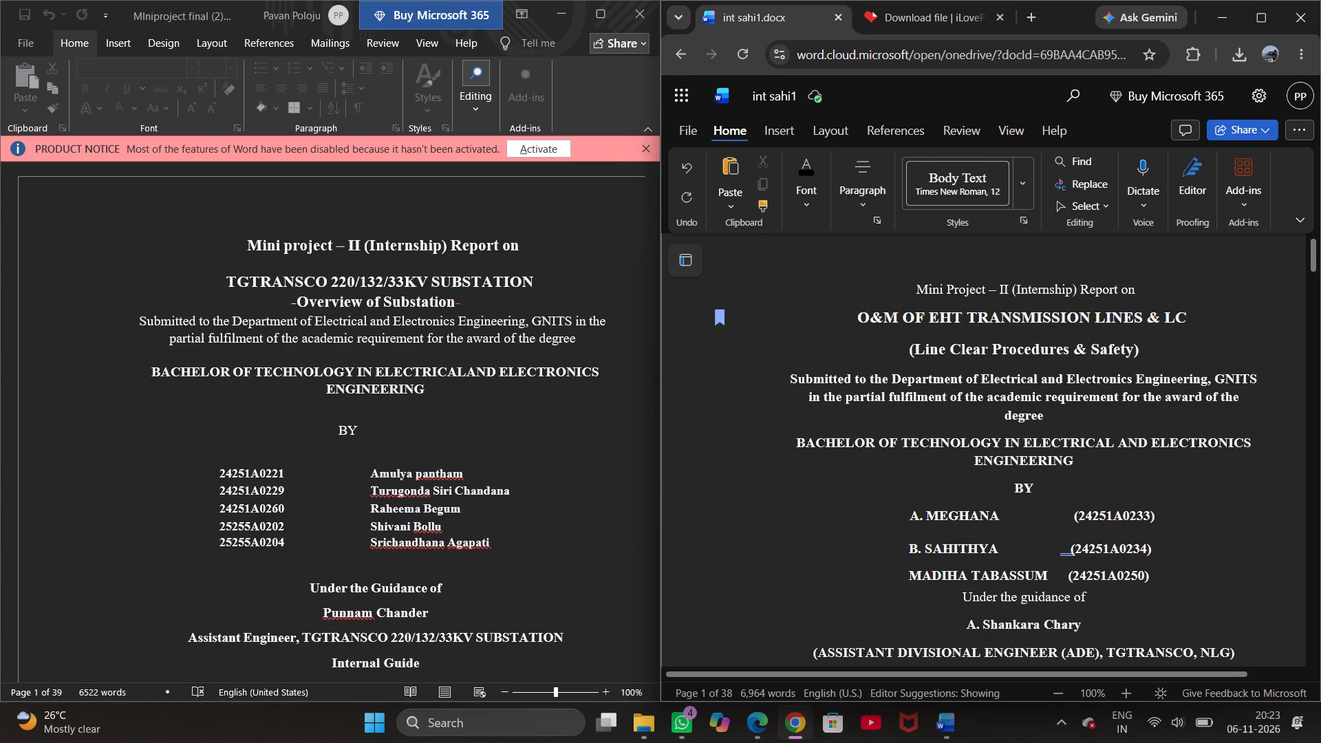
Save the int sahi1 document.
key("ctrl+s")
left_click(724, 494)
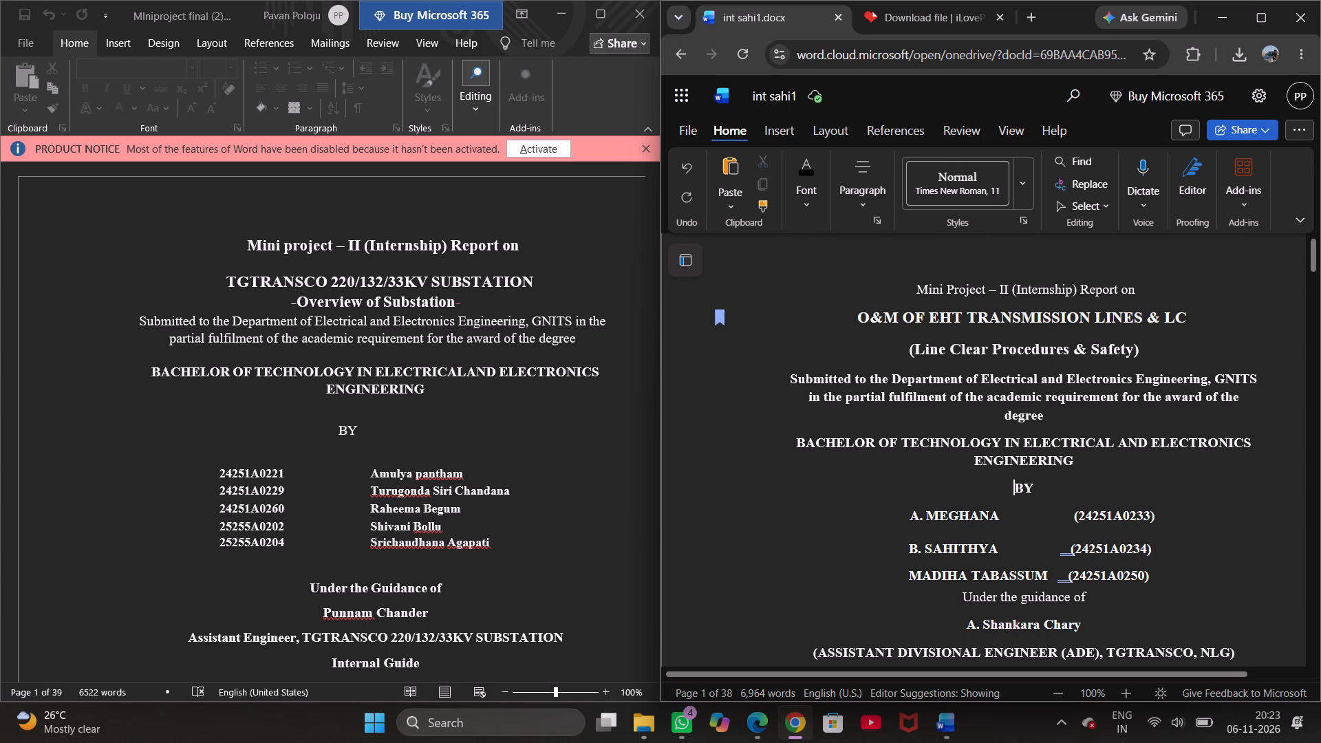
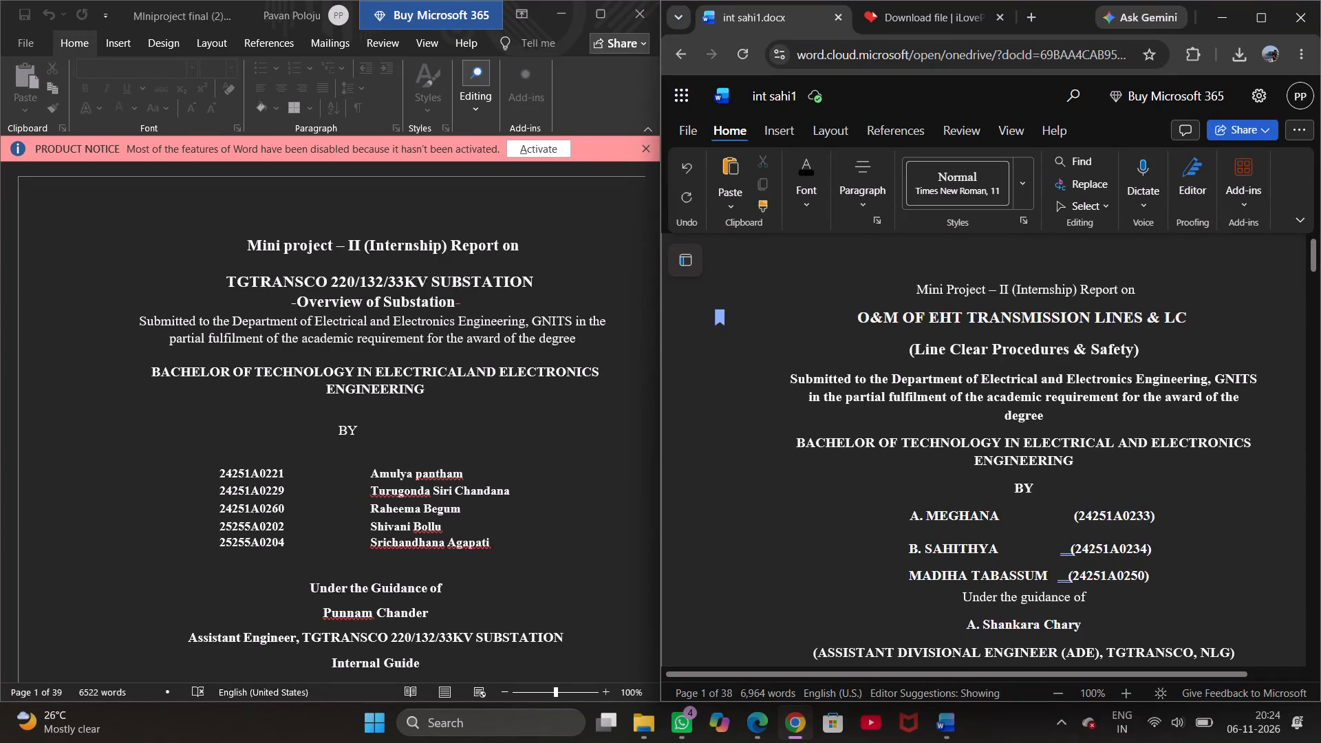
Scale the institute logo on the int sahi1 title page down slightly.
scroll(1225, 542, "down", 4)
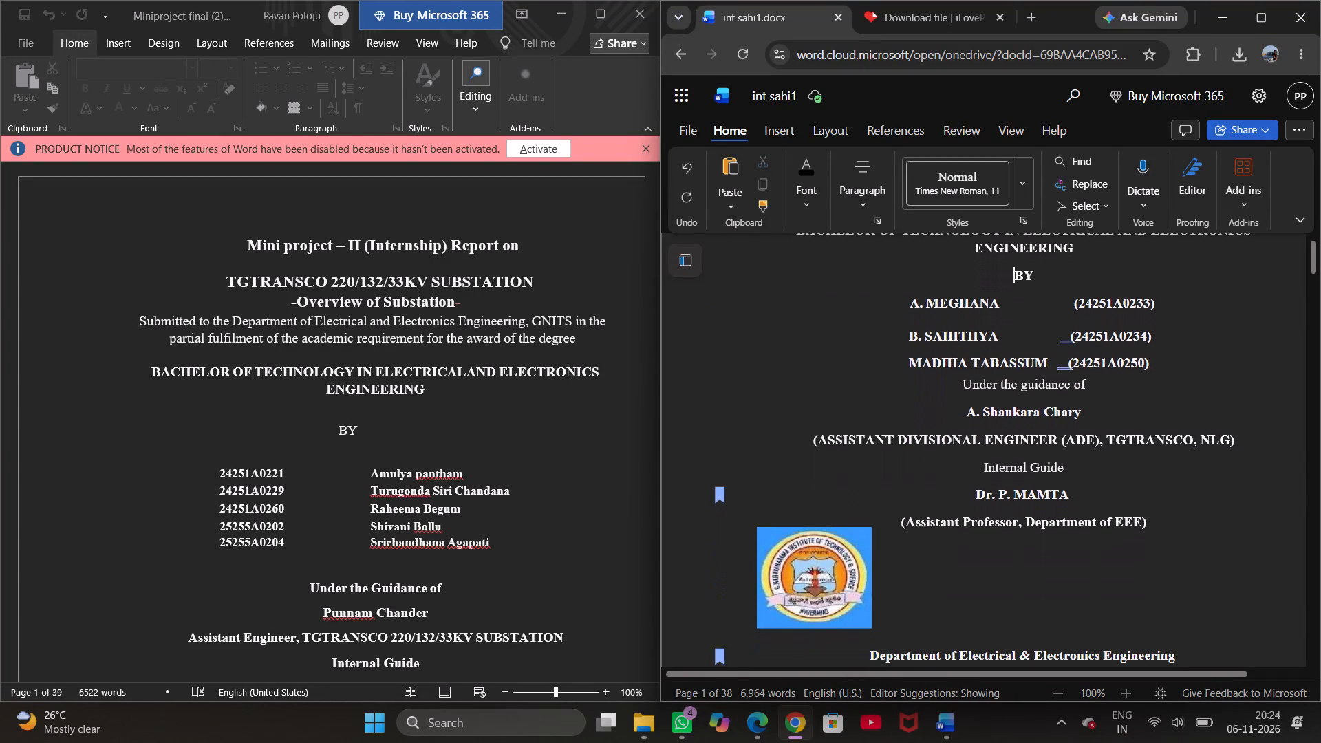
scroll(1225, 542, "down", 2)
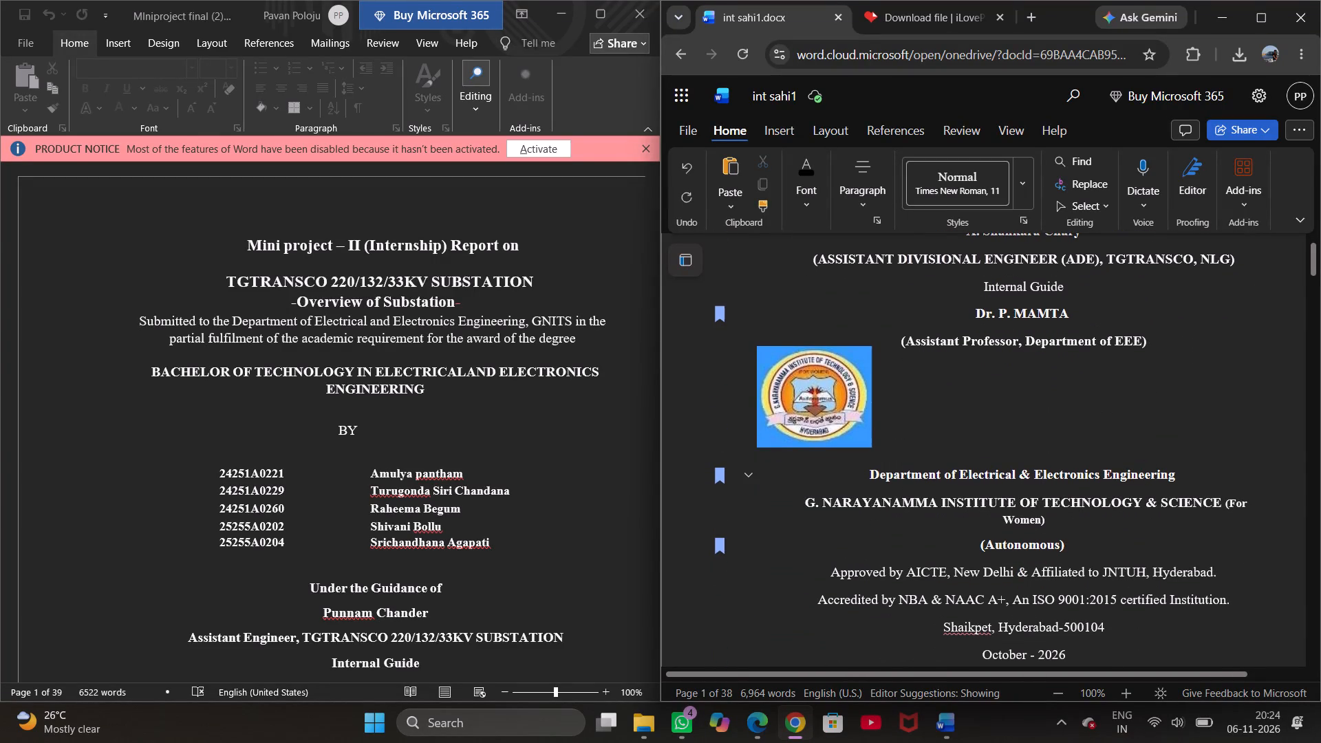
left_click(750, 409)
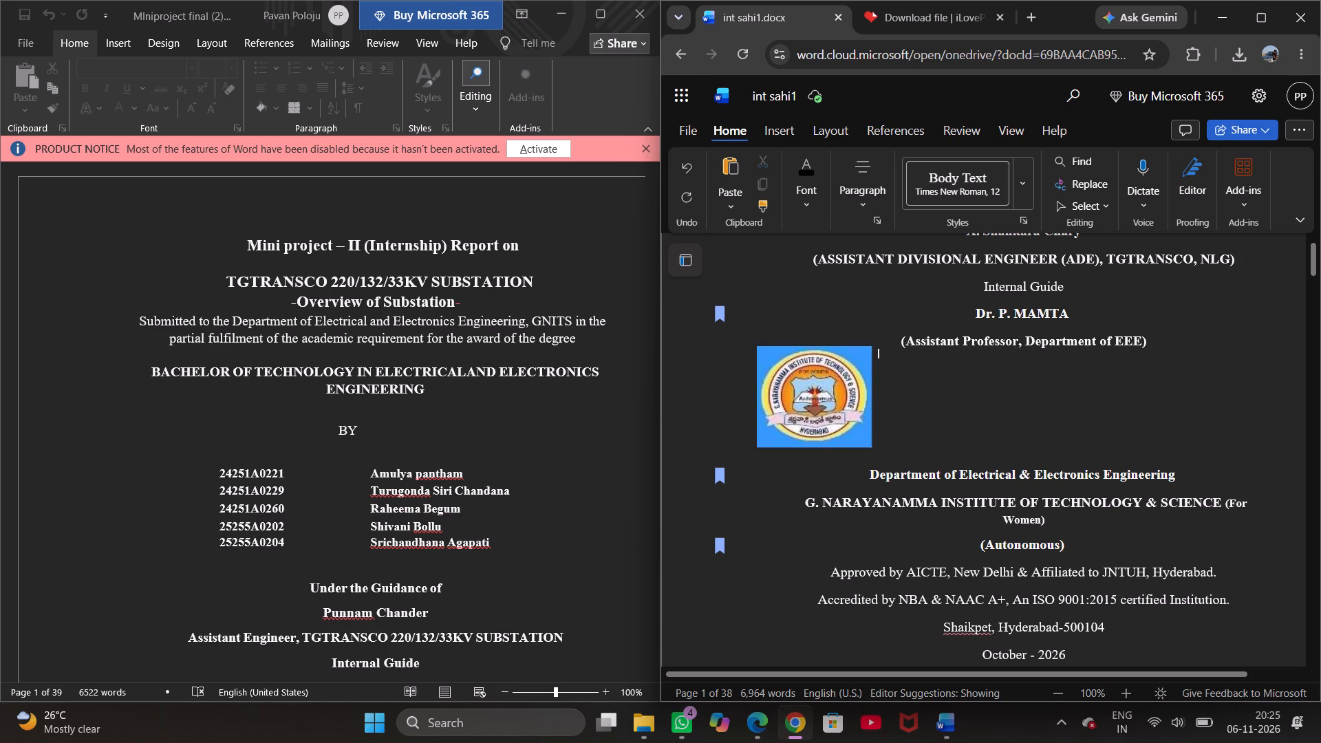
left_click(869, 345)
left_click_drag(869, 345, 938, 380)
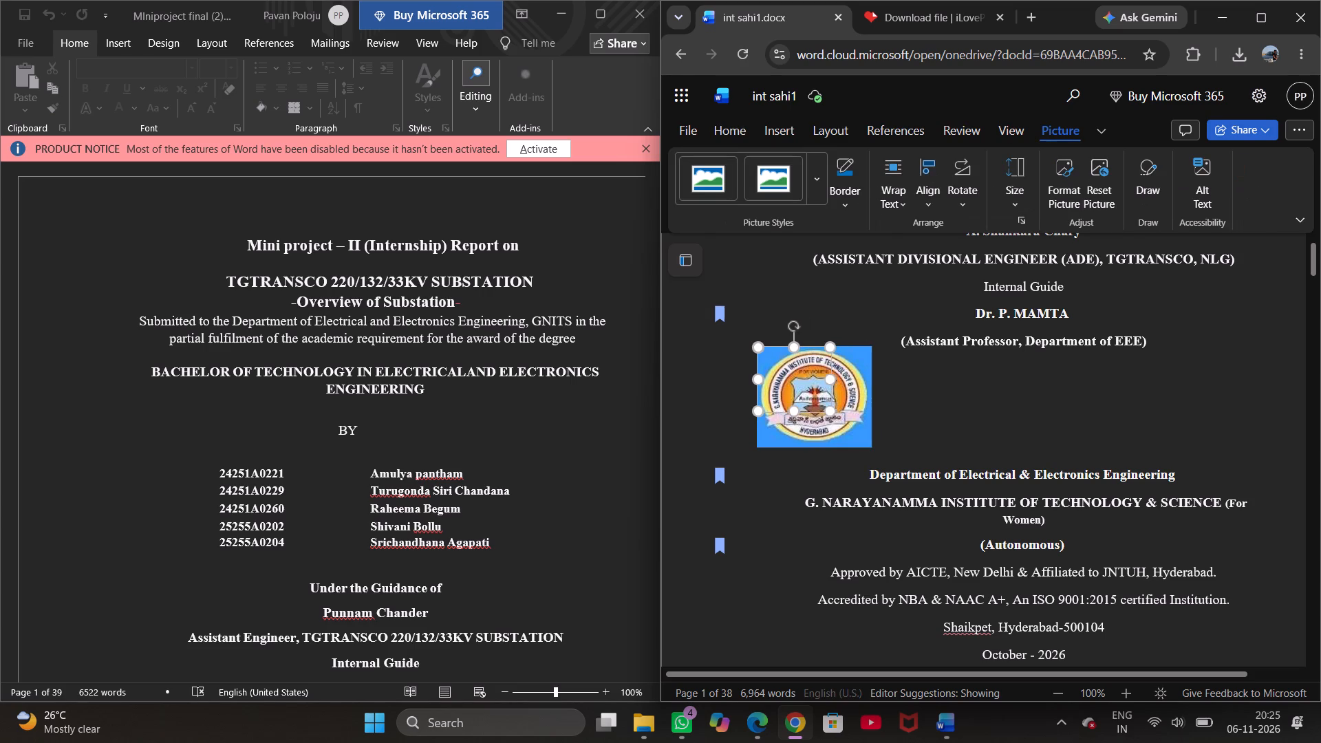
left_click_drag(938, 380, 802, 259)
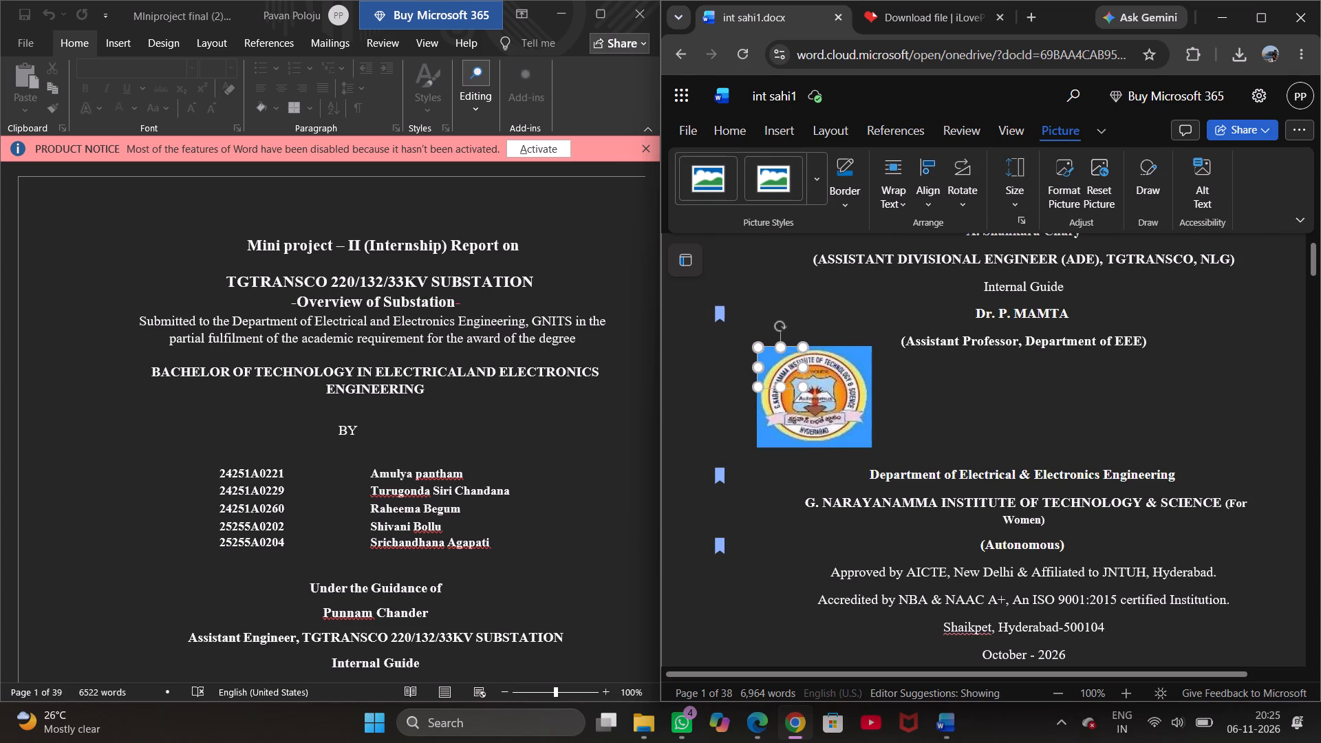
left_click_drag(802, 259, 767, 278)
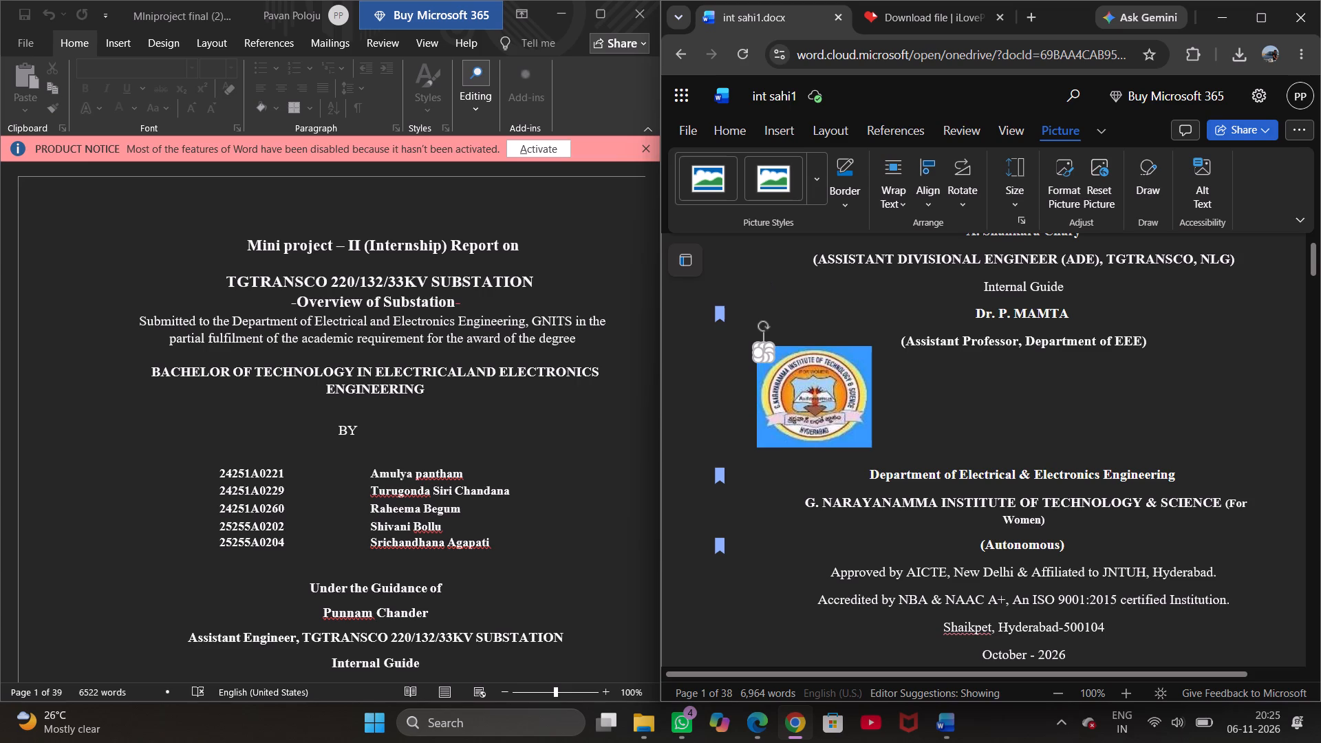
left_click_drag(767, 278, 883, 356)
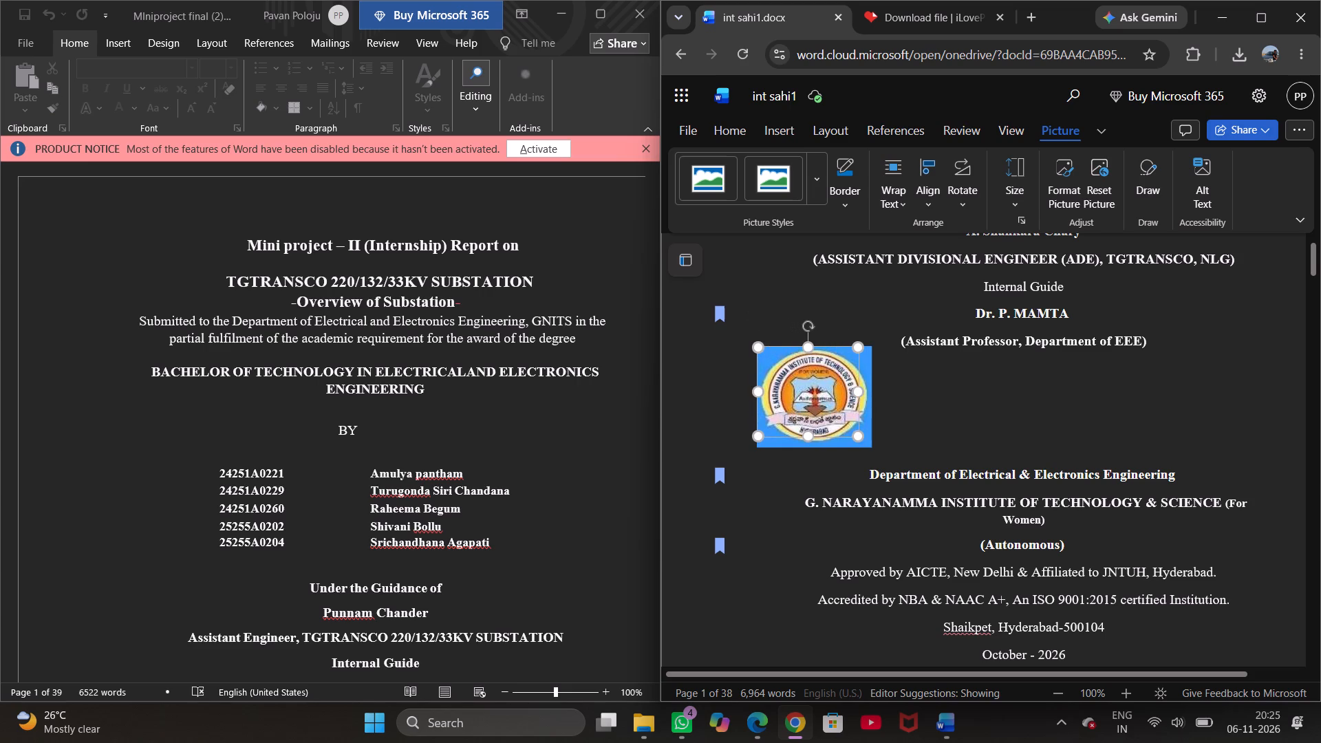
left_click_drag(883, 356, 869, 354)
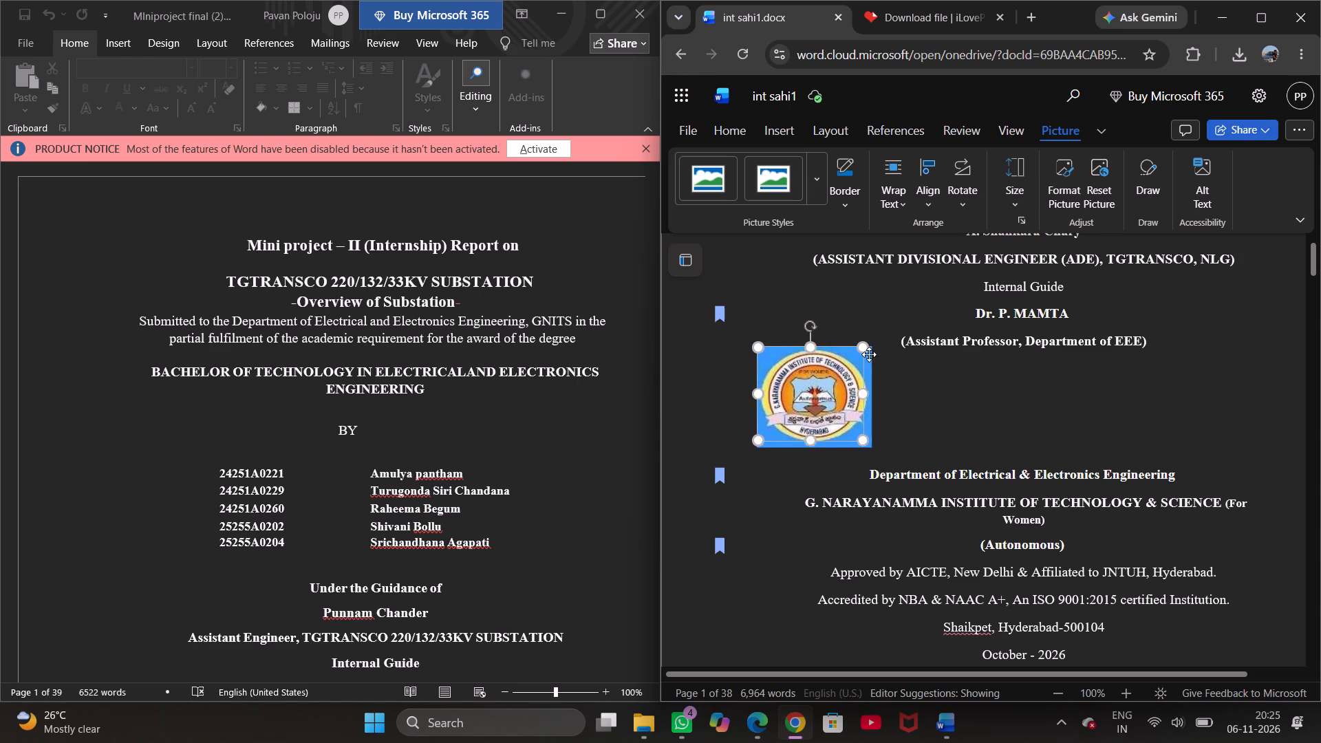
left_click_drag(869, 354, 874, 359)
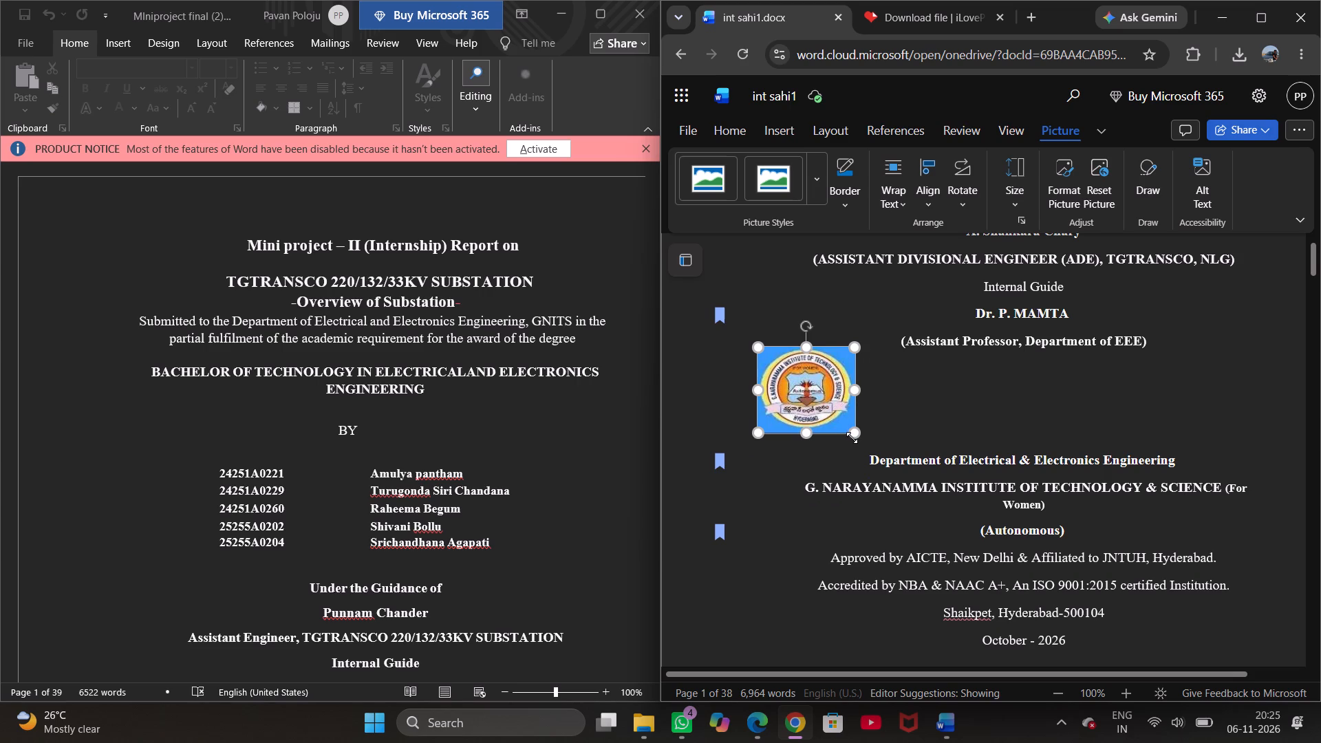
left_click_drag(856, 435, 867, 440)
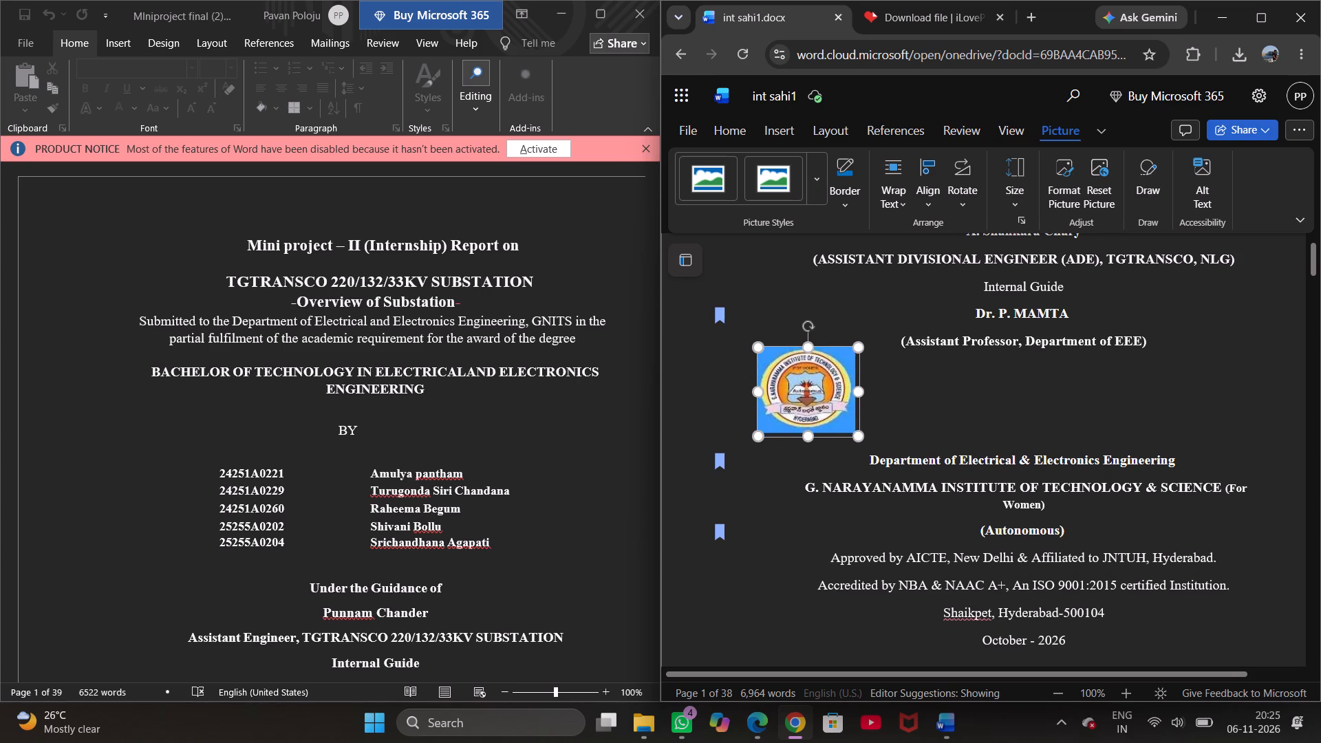
left_click_drag(867, 440, 868, 440)
Centre the institute logo beneath the "(Assistant Professor, Department of EEE)" line in int sahi1 by inserting spaces before it.
left_click(822, 404)
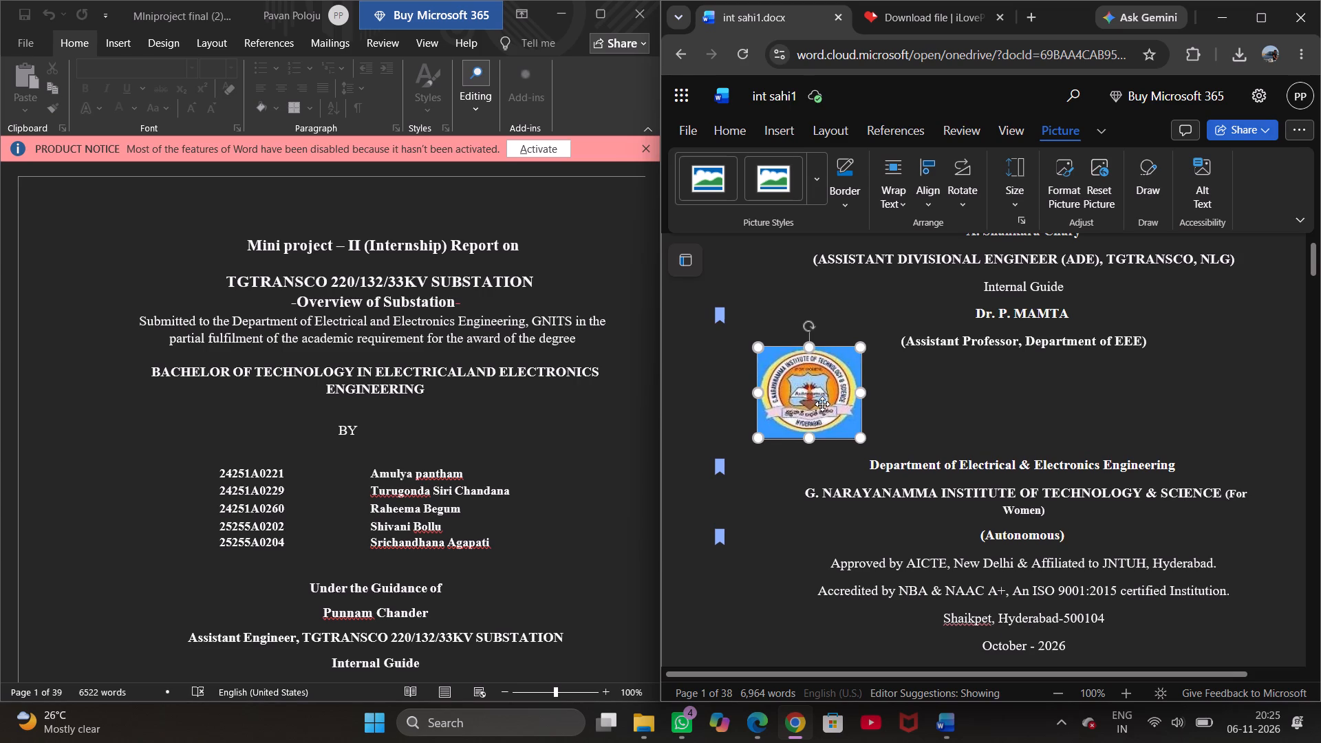
left_click_drag(822, 404, 872, 416)
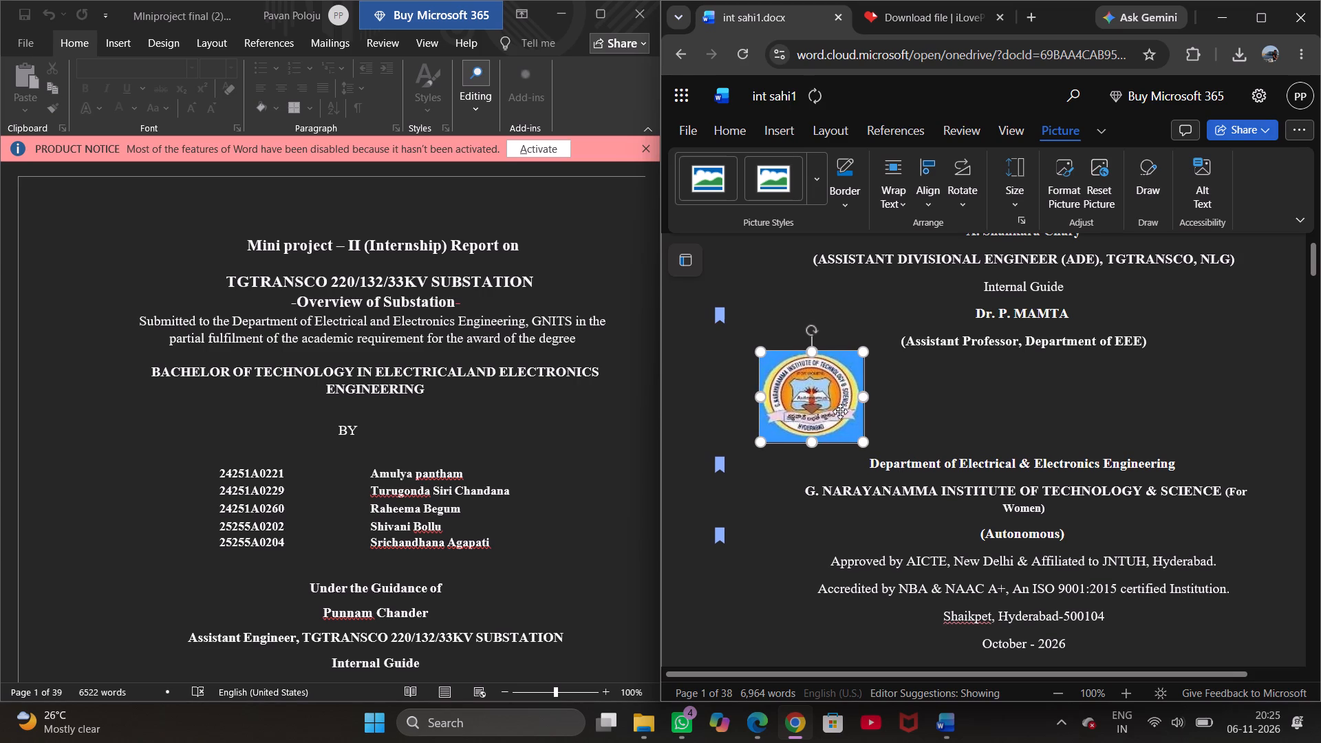
left_click(750, 360)
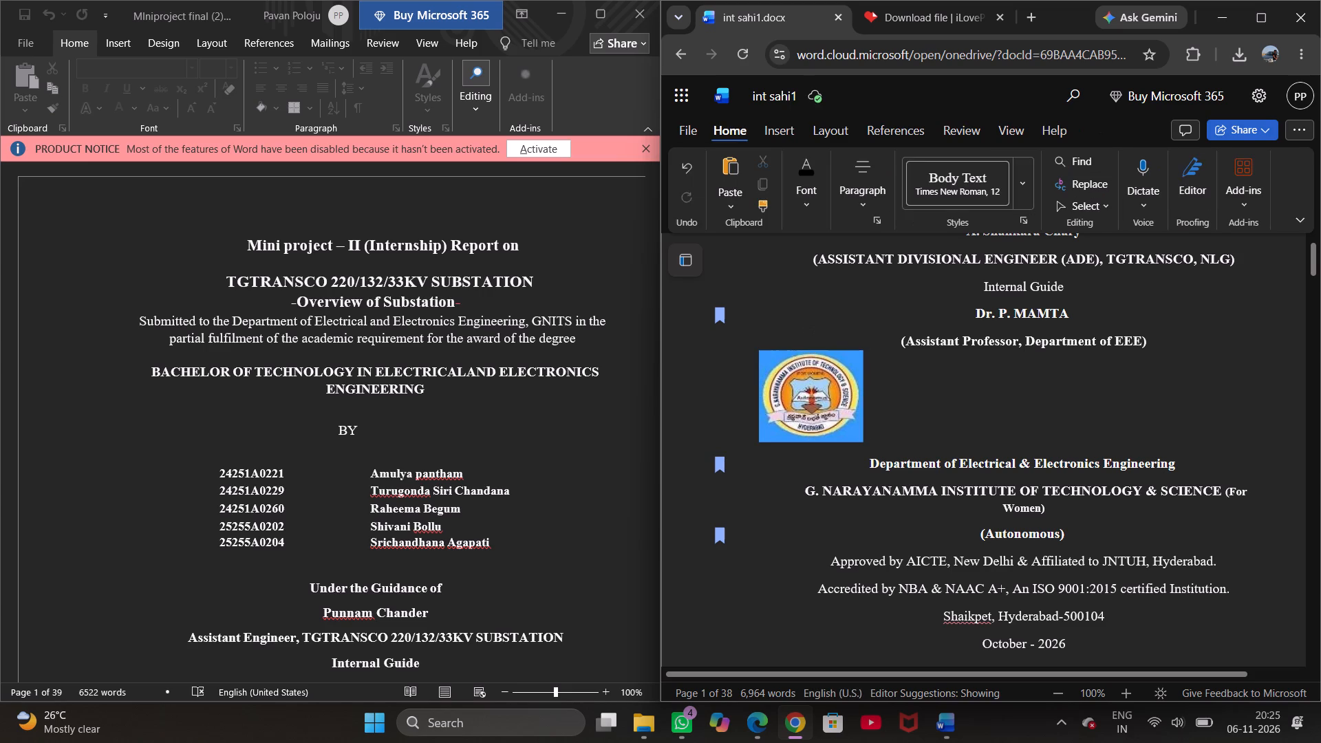
left_click(750, 360)
key("space")
key("space")
key("space")
key("space")
key("space")
key("space")
key("space")
key("space")
key("space")
key("space")
key("space")
key("space")
key("space")
key("space")
key("space")
key("space")
key("space")
key("space")
key("space")
key("space")
key("space")
key("space")
key("space")
key("space")
key("space")
key("space")
key("space")
key("space")
key("space")
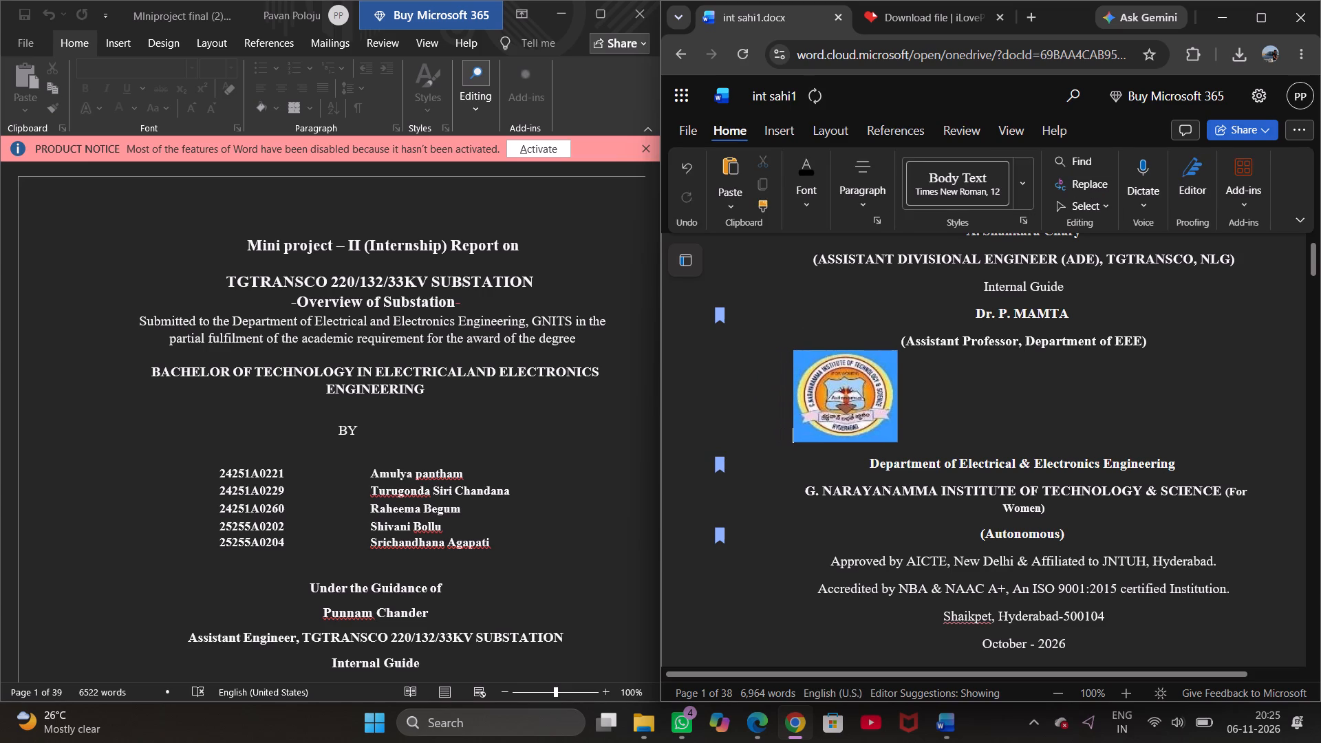
key("space")
key("space")
key("space")
key("space")
key("space")
key("space")
key("space")
key("space")
key("space")
key("space")
key("space")
key("space")
key("space")
key("space")
key("space")
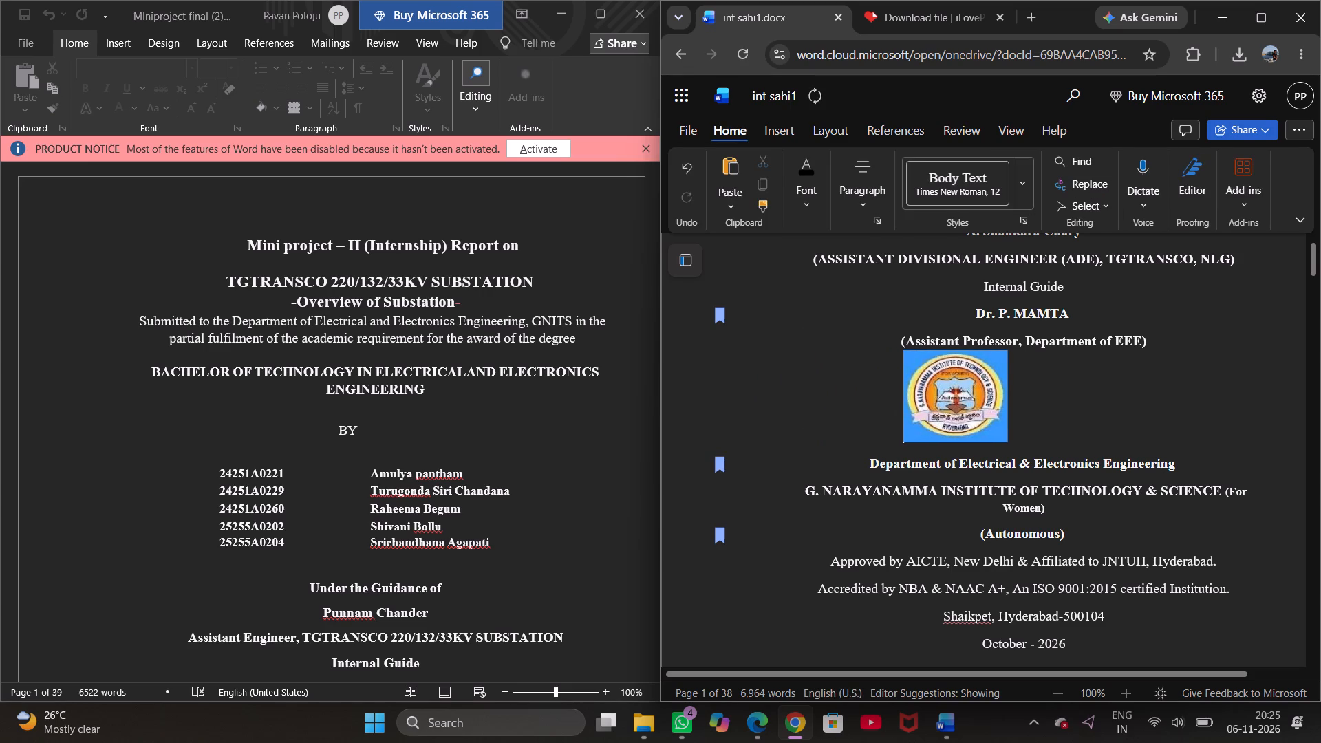
key("space")
key("space")
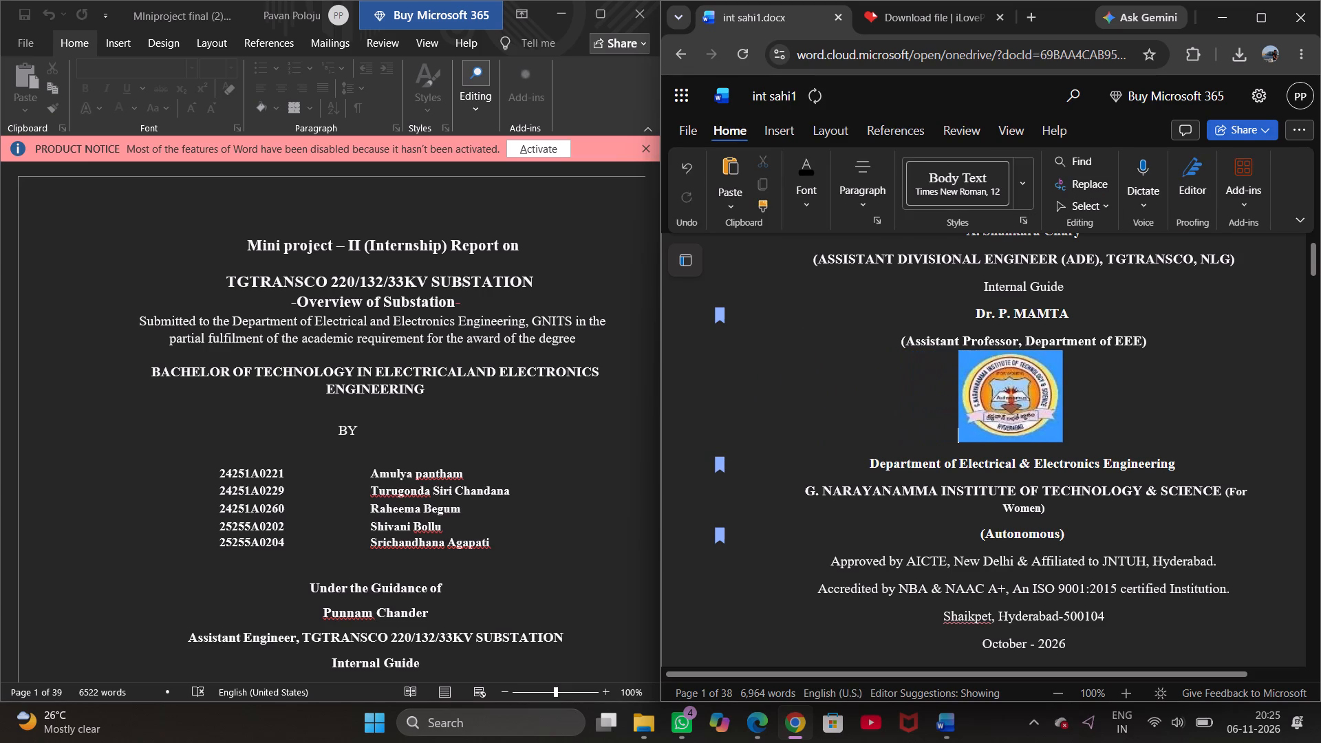
key("space")
key("space")
key("space")
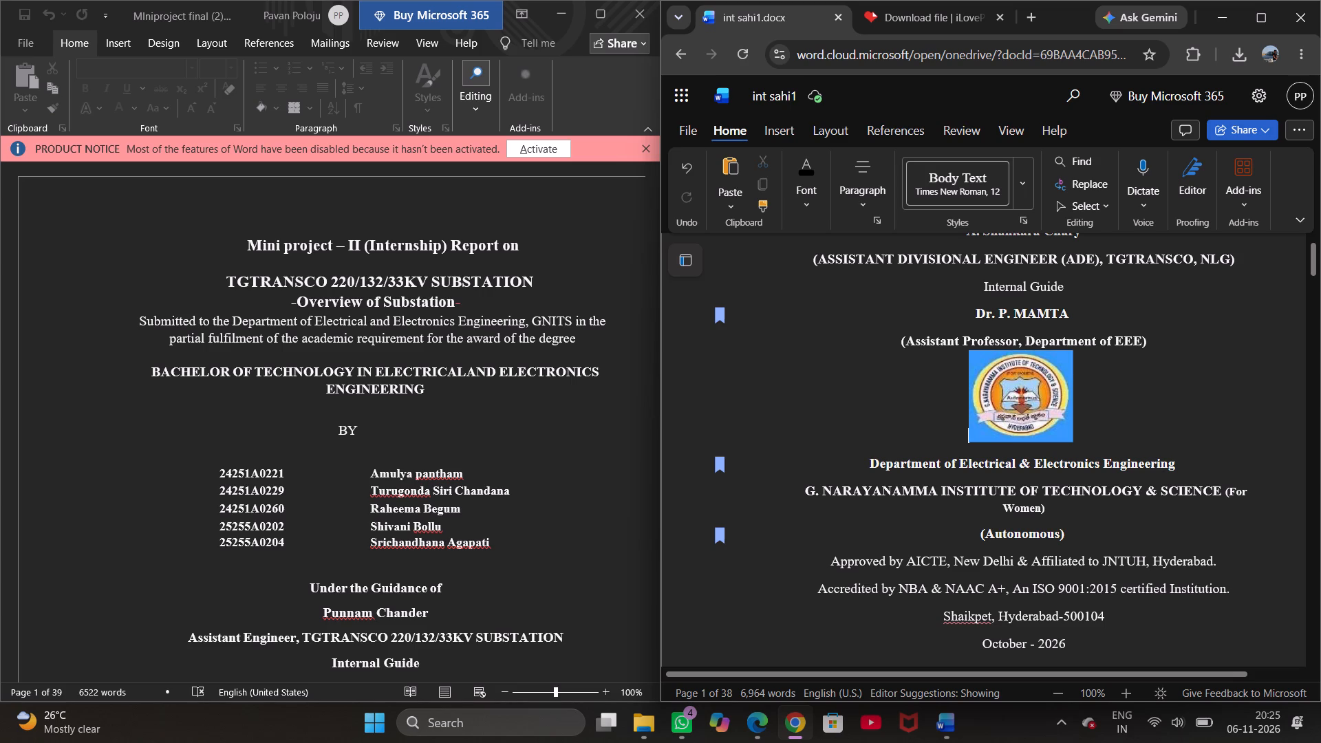
Compare the guide details, logo and institute lines on the title pages of the reference document and int sahi1.
scroll(426, 379, "down", 1)
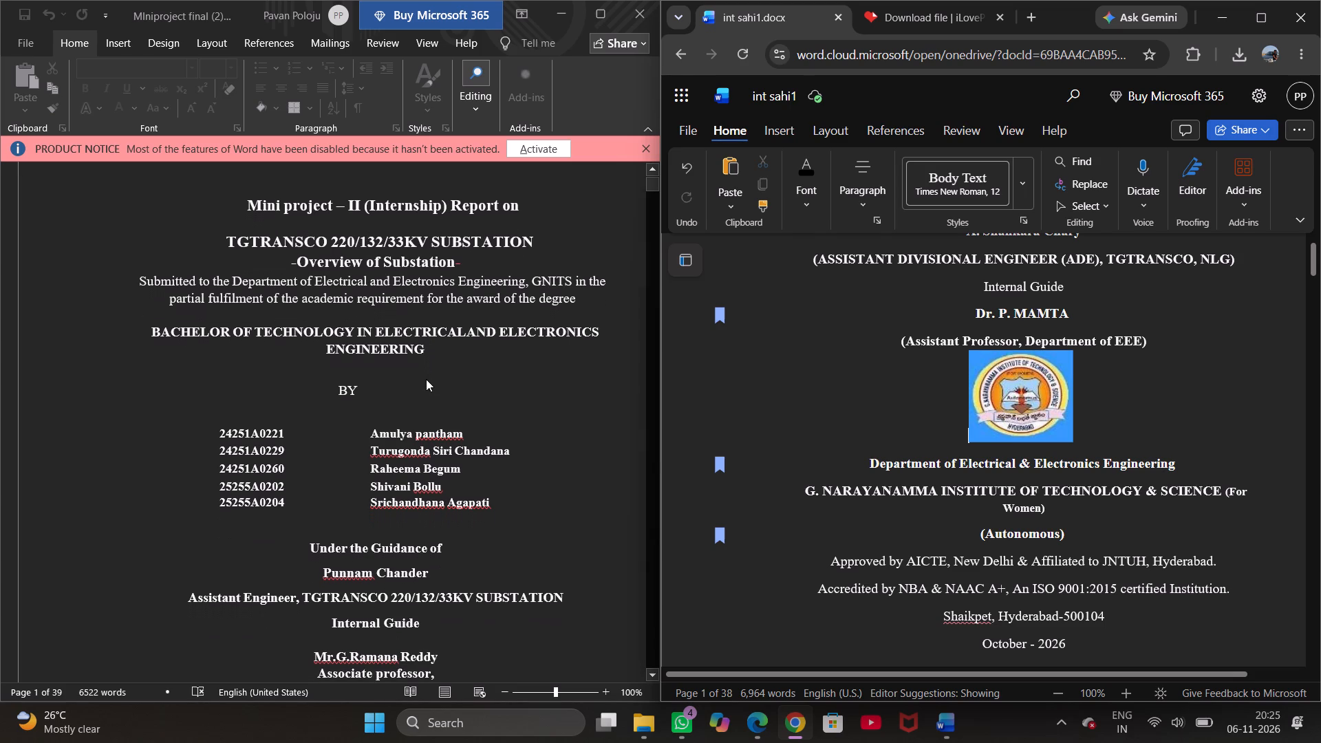
scroll(761, 376, "up", 1)
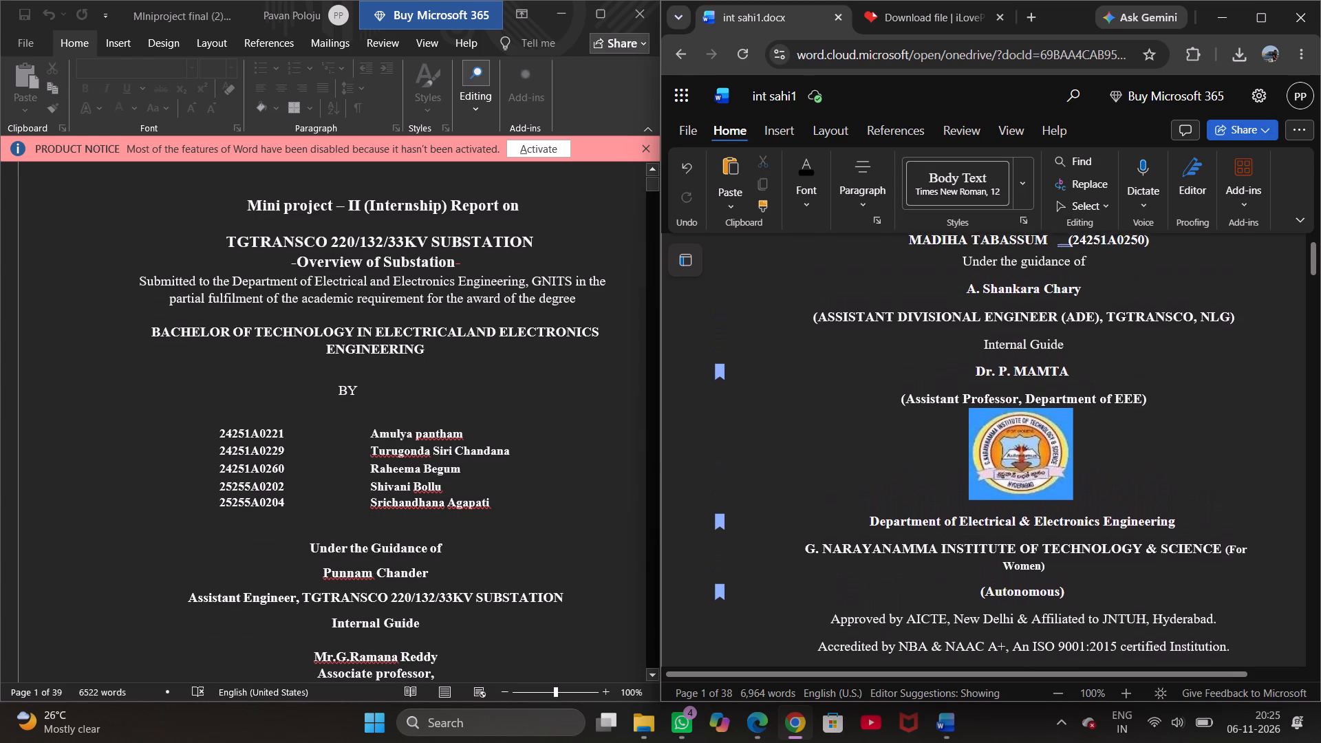
scroll(761, 376, "up", 2)
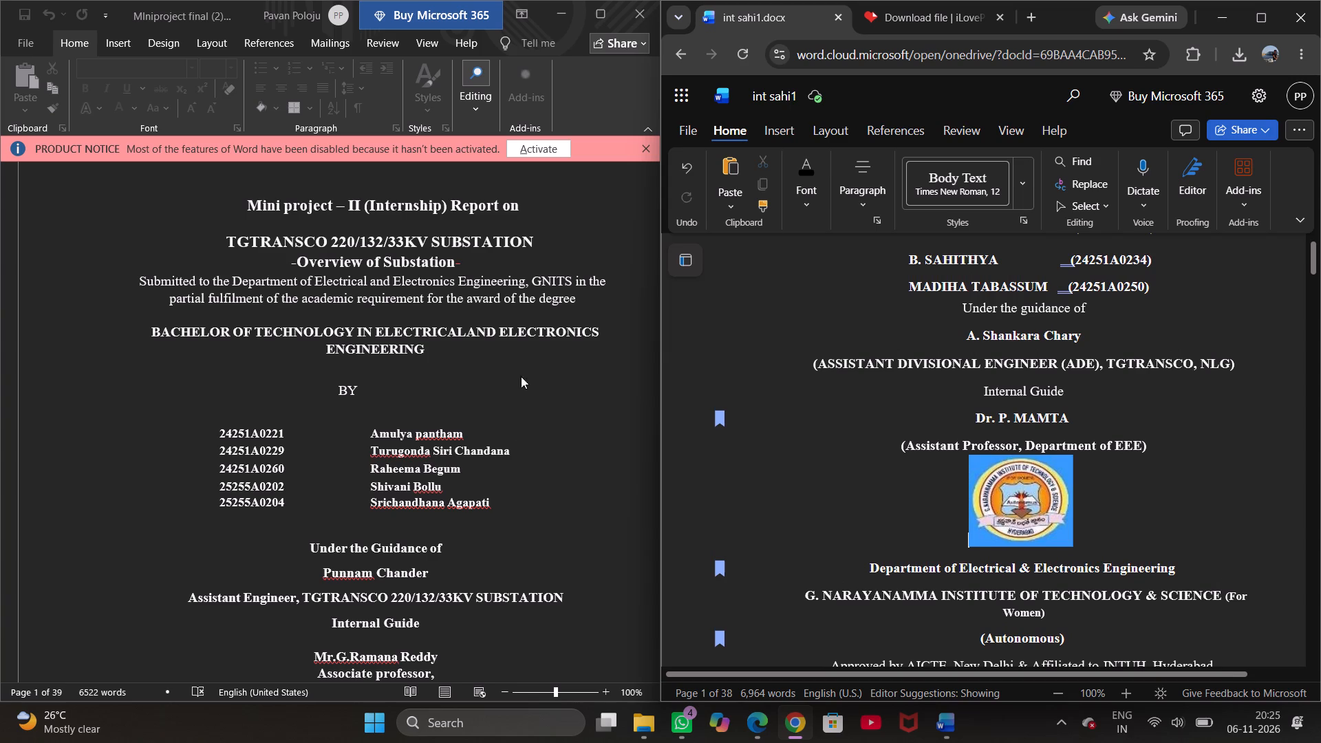
scroll(508, 421, "down", 2)
scroll(508, 421, "up", 1)
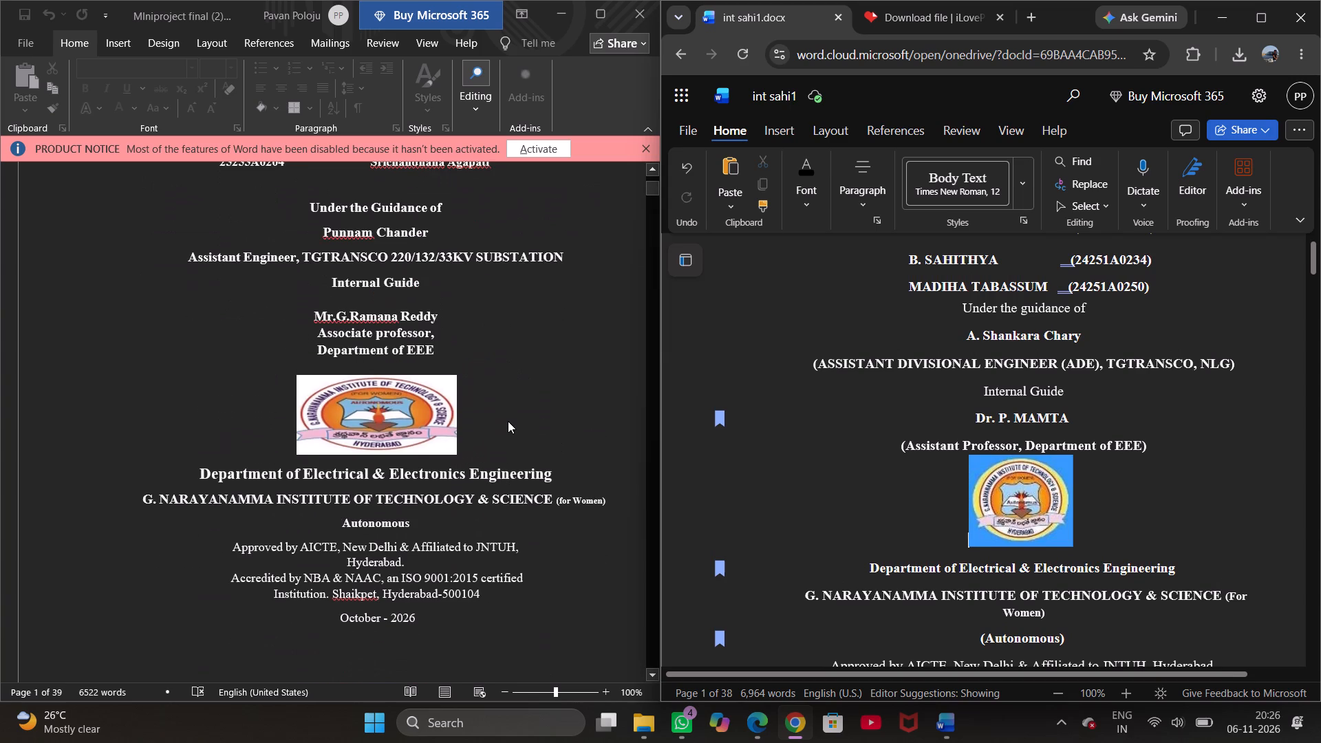
scroll(508, 421, "up", 1)
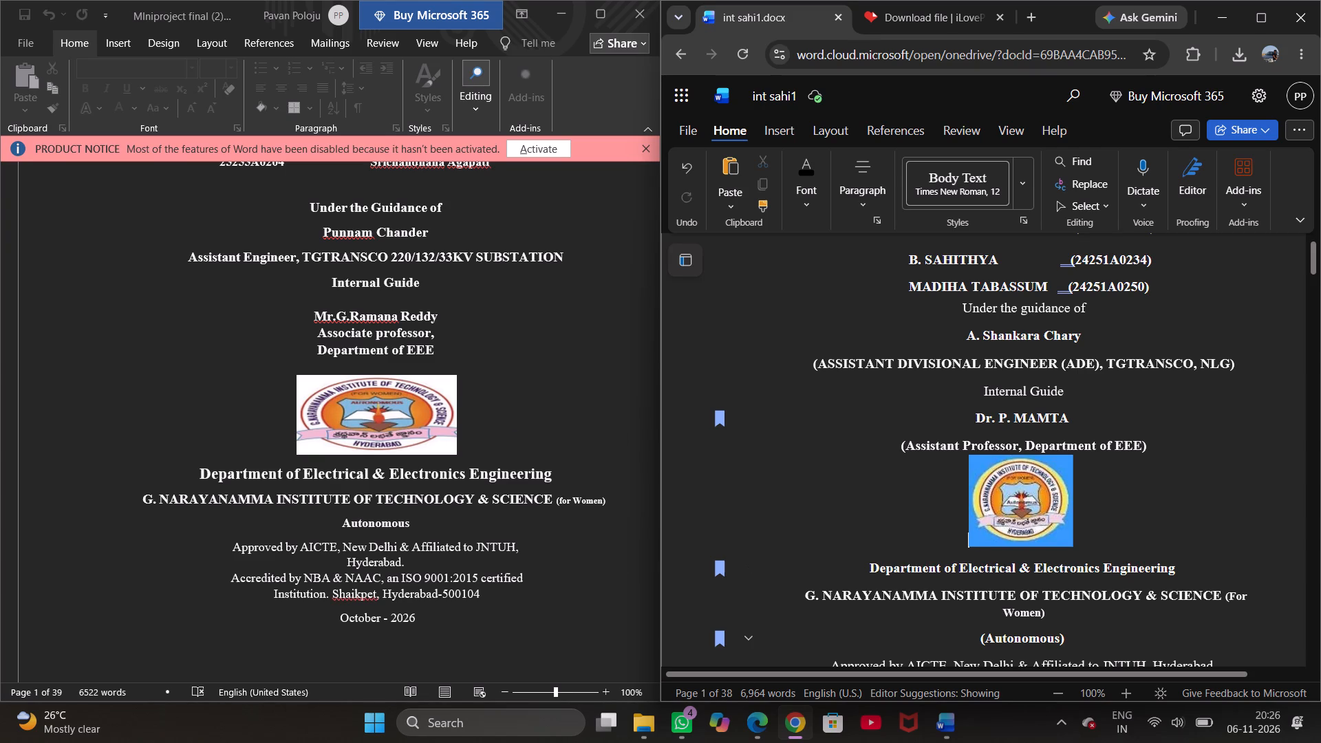
scroll(843, 637, "down", 3)
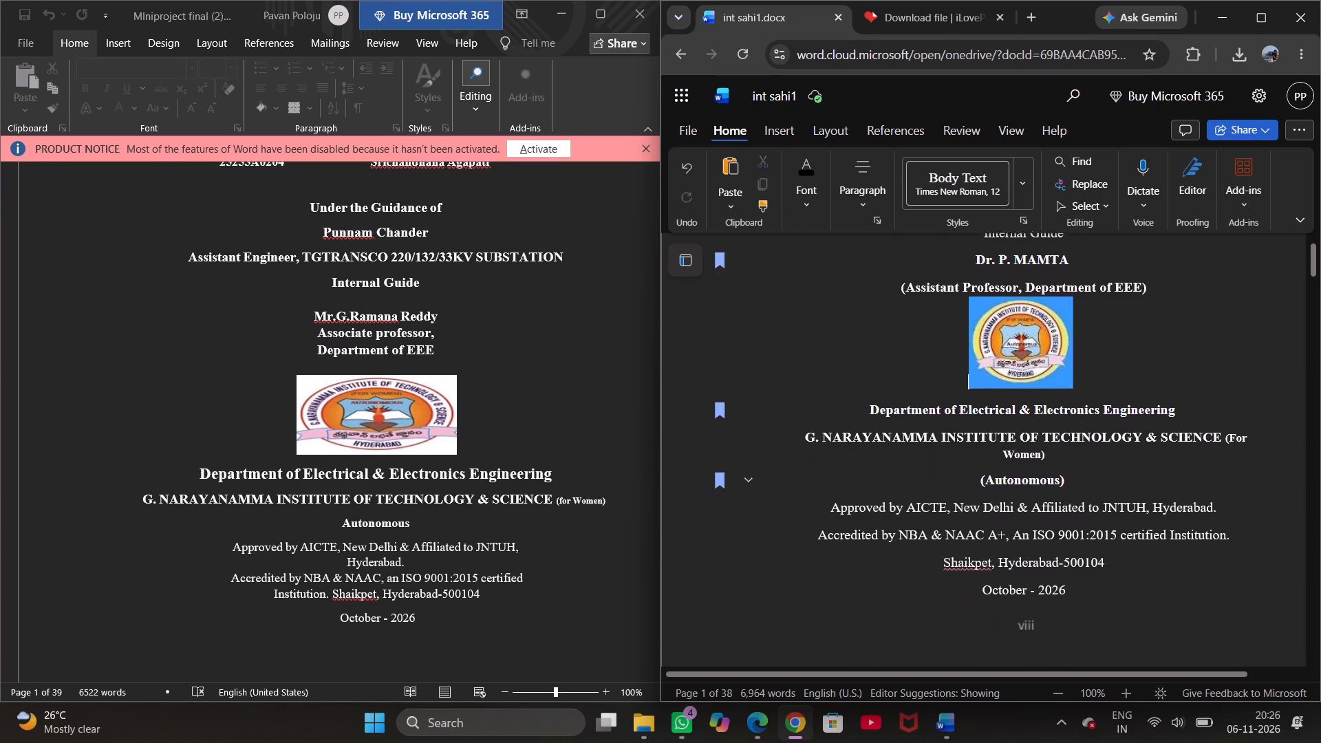
scroll(843, 637, "down", 1)
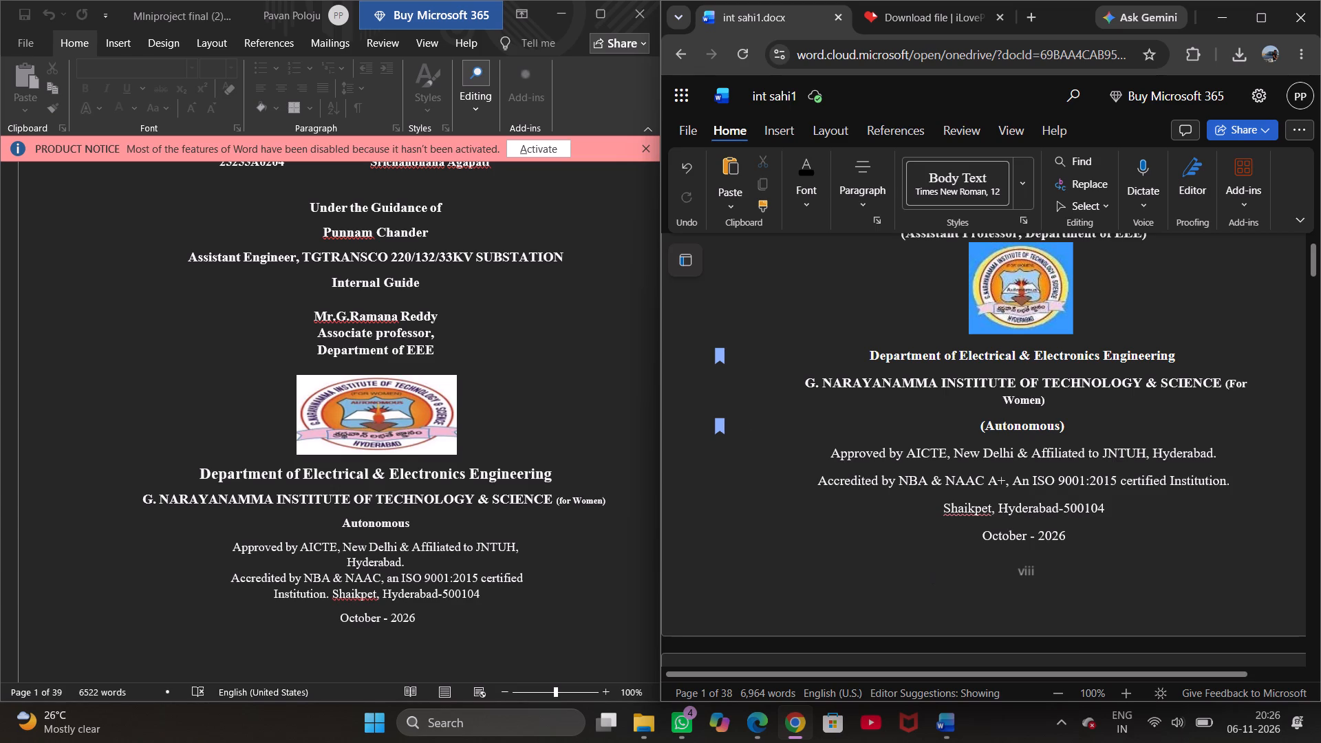
Remove "A+" after NAAC and change "An" to "an" before ISO 9001:2015 in int sahi1's accreditation line.
left_click(1004, 483)
key("BackSpace")
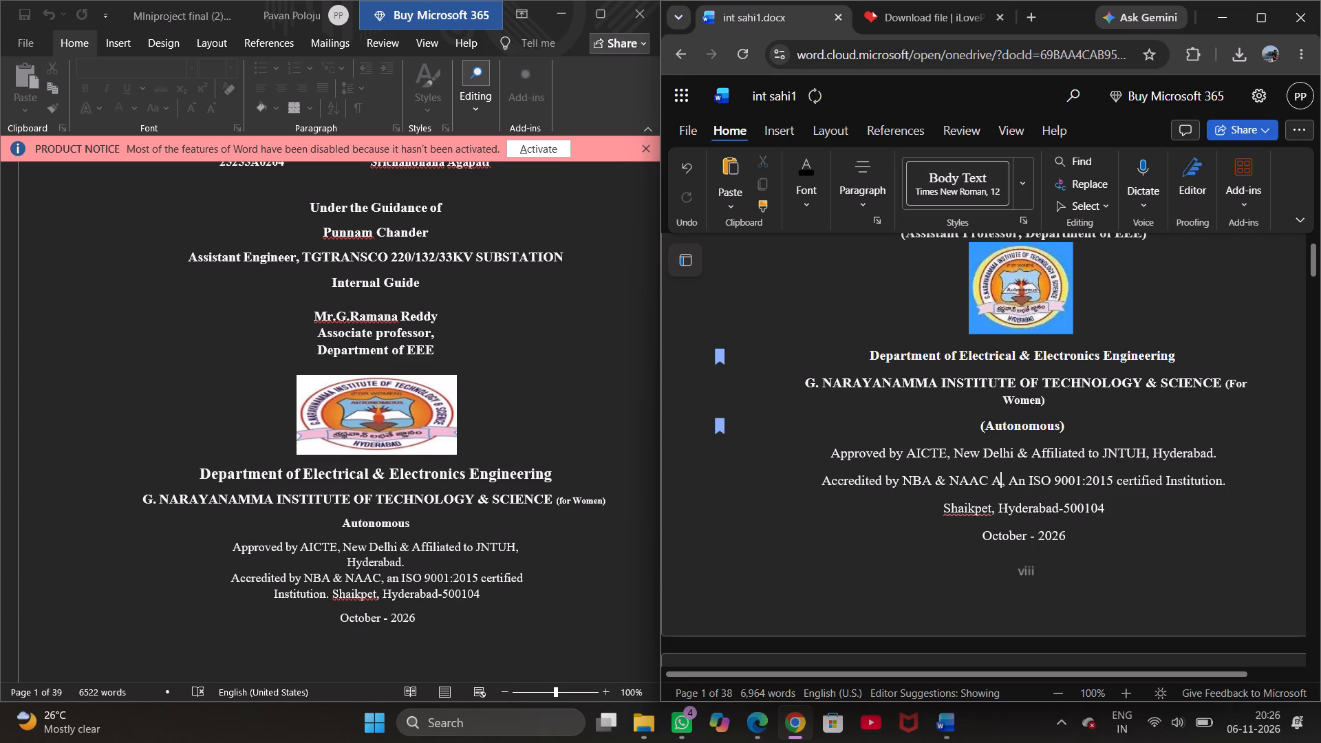
key("BackSpace")
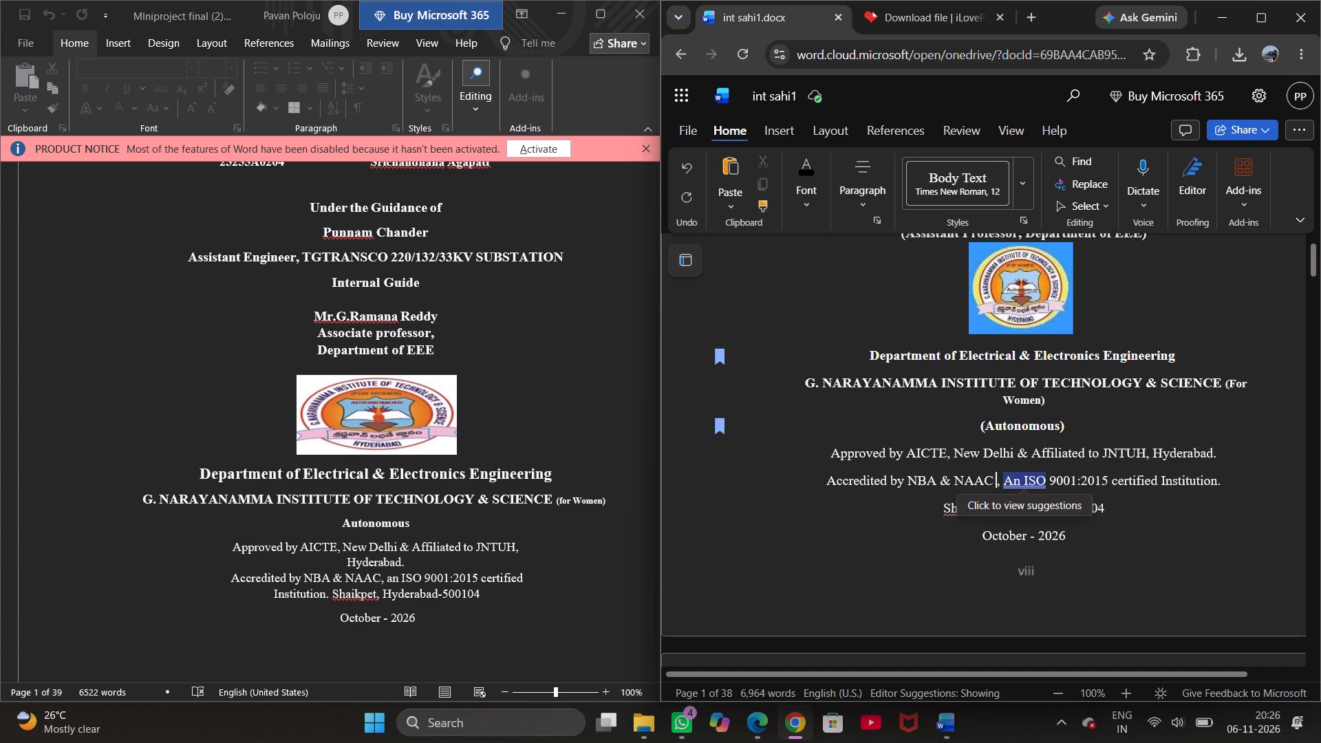
left_click(1023, 483)
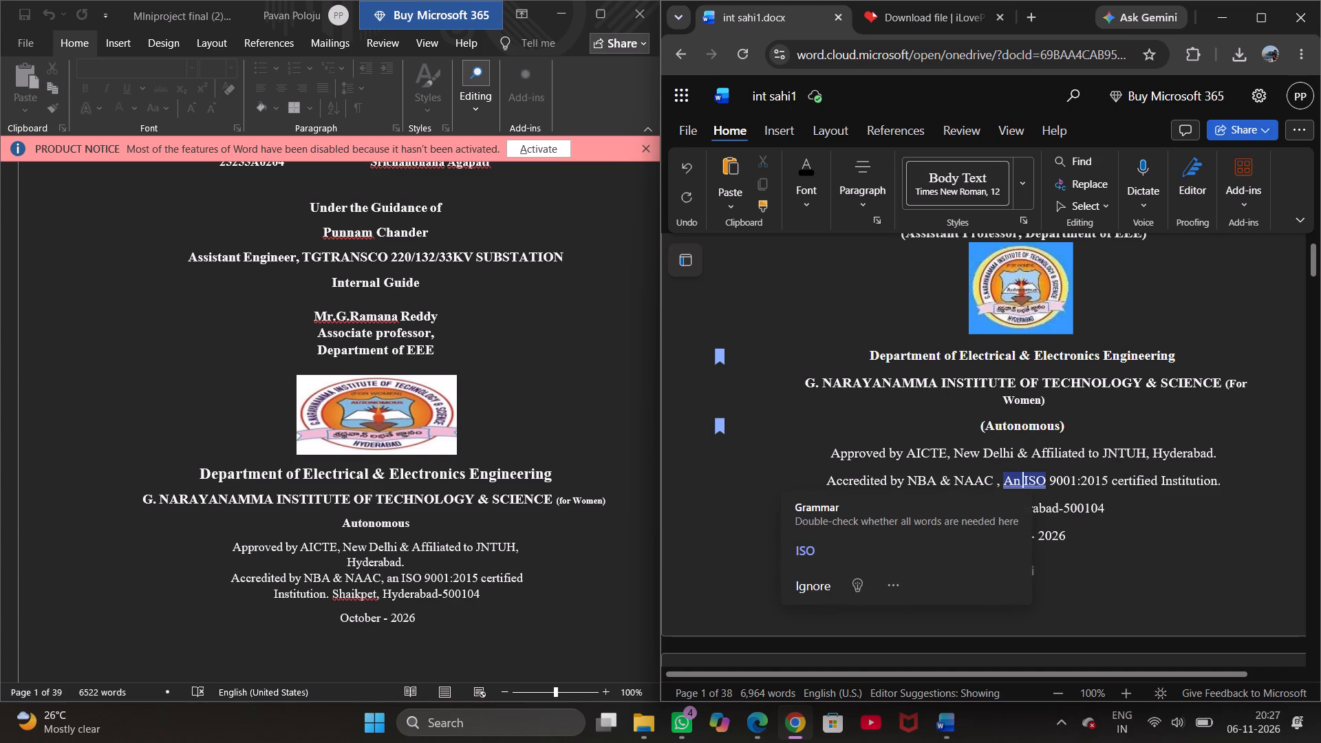
key("BackSpace")
key("BackSpace")
key("BackSpace")
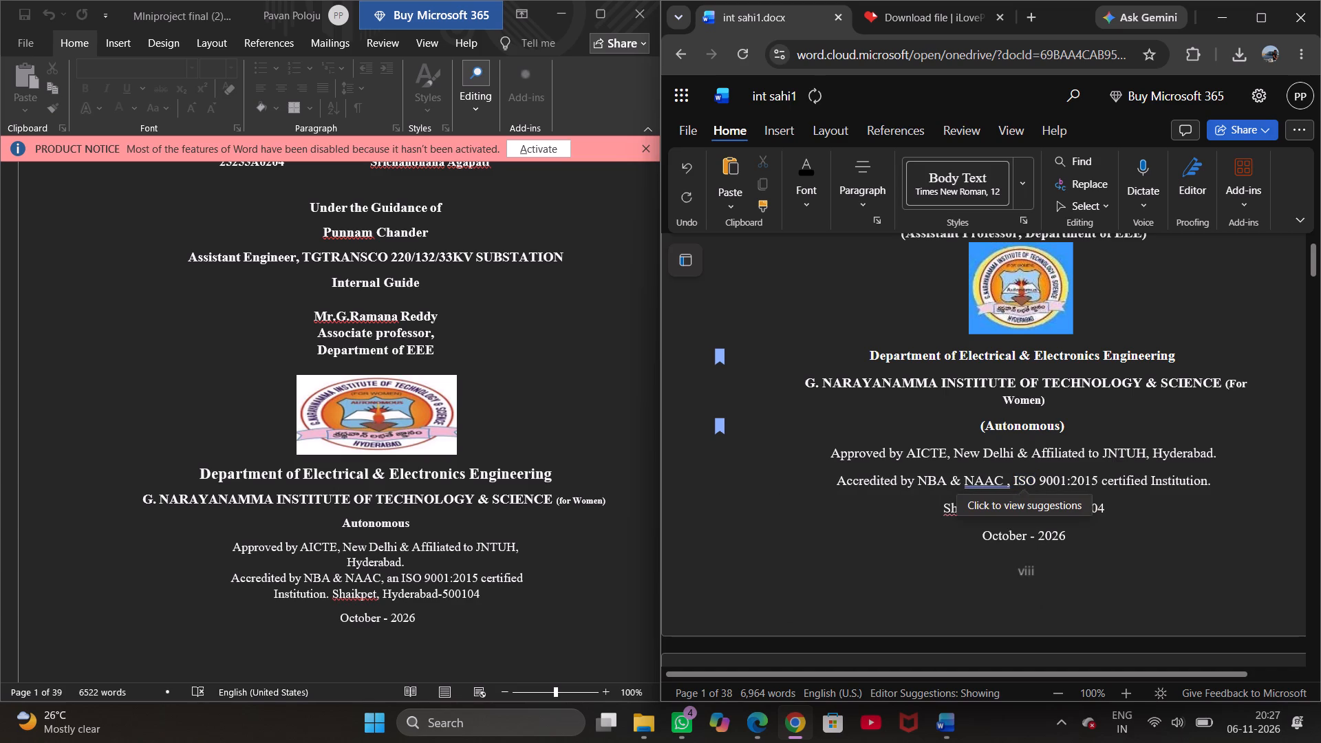
type("an")
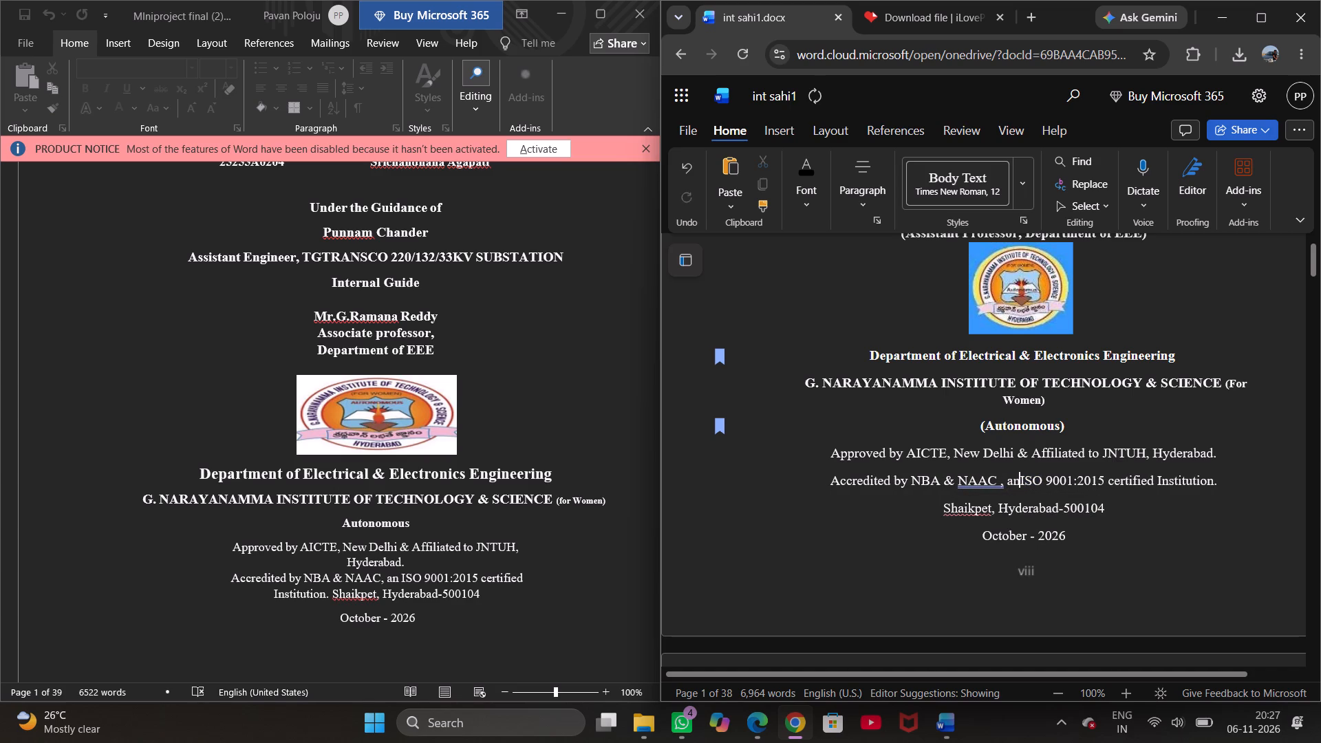
key("space")
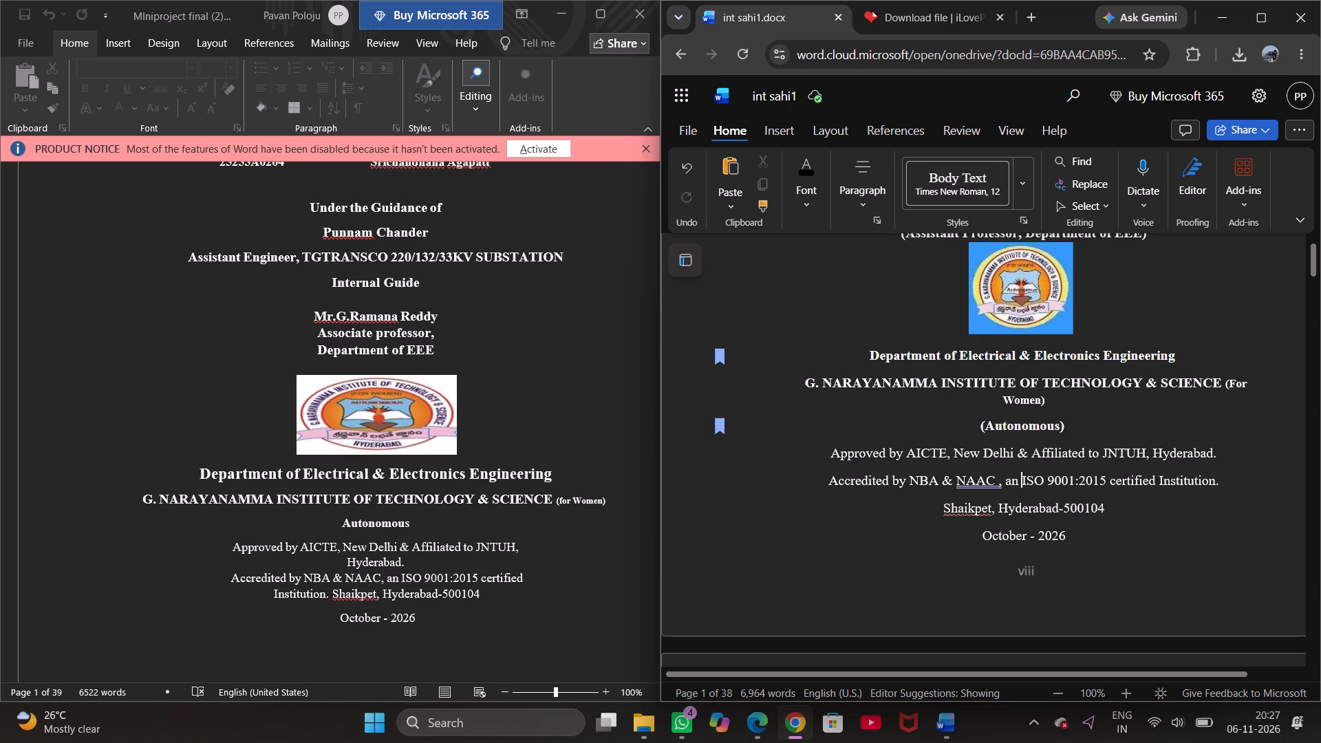
Examine the bottom of the title page in the MIniproject final (2) reference document.
scroll(519, 518, "down", 5)
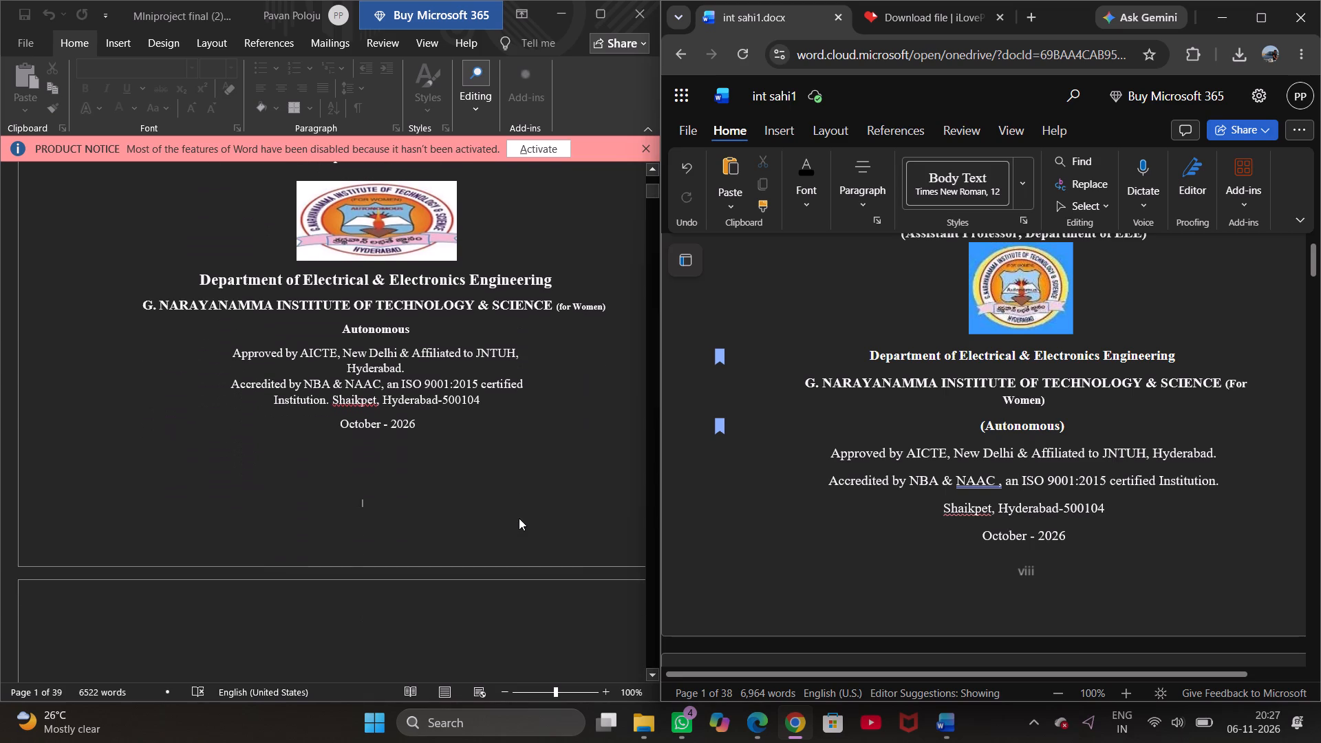
Review int sahi1 from the title page through the certificate and acknowledgement pages.
left_click(519, 518)
scroll(1081, 442, "down", 1)
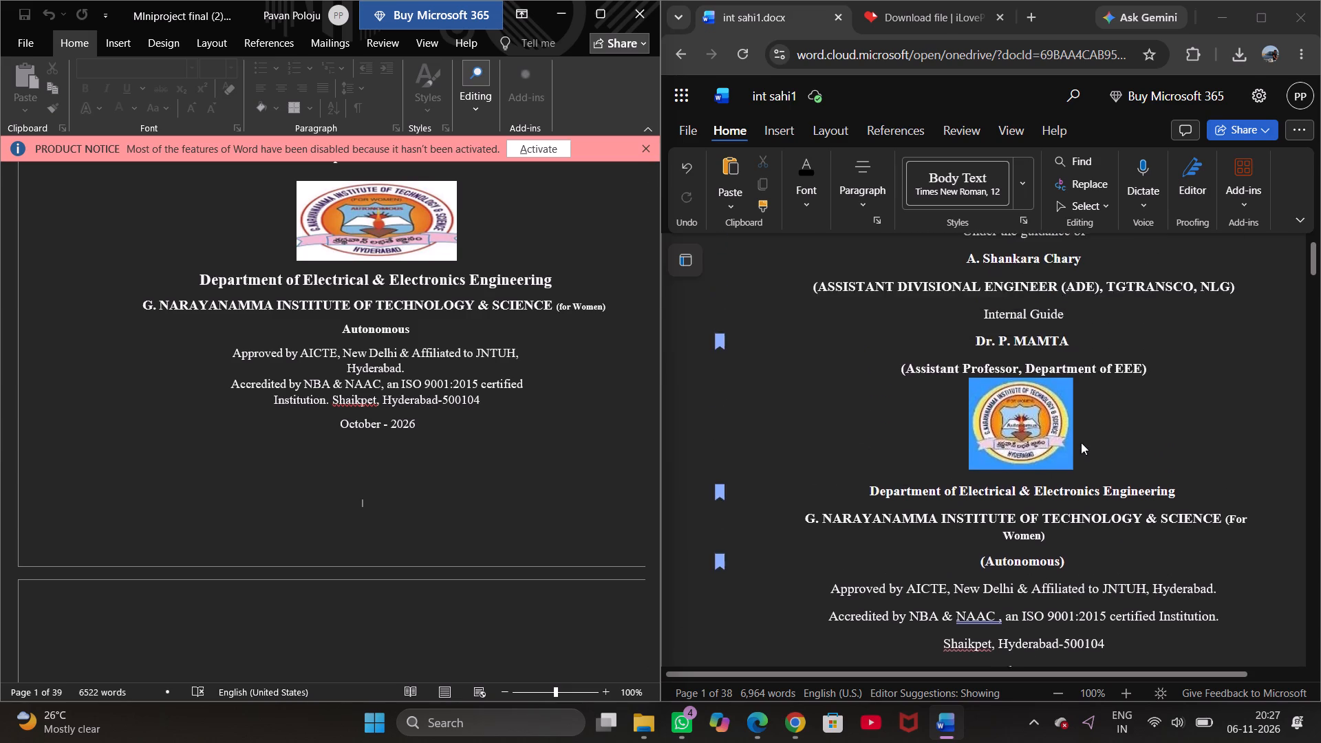
scroll(1081, 442, "down", 1)
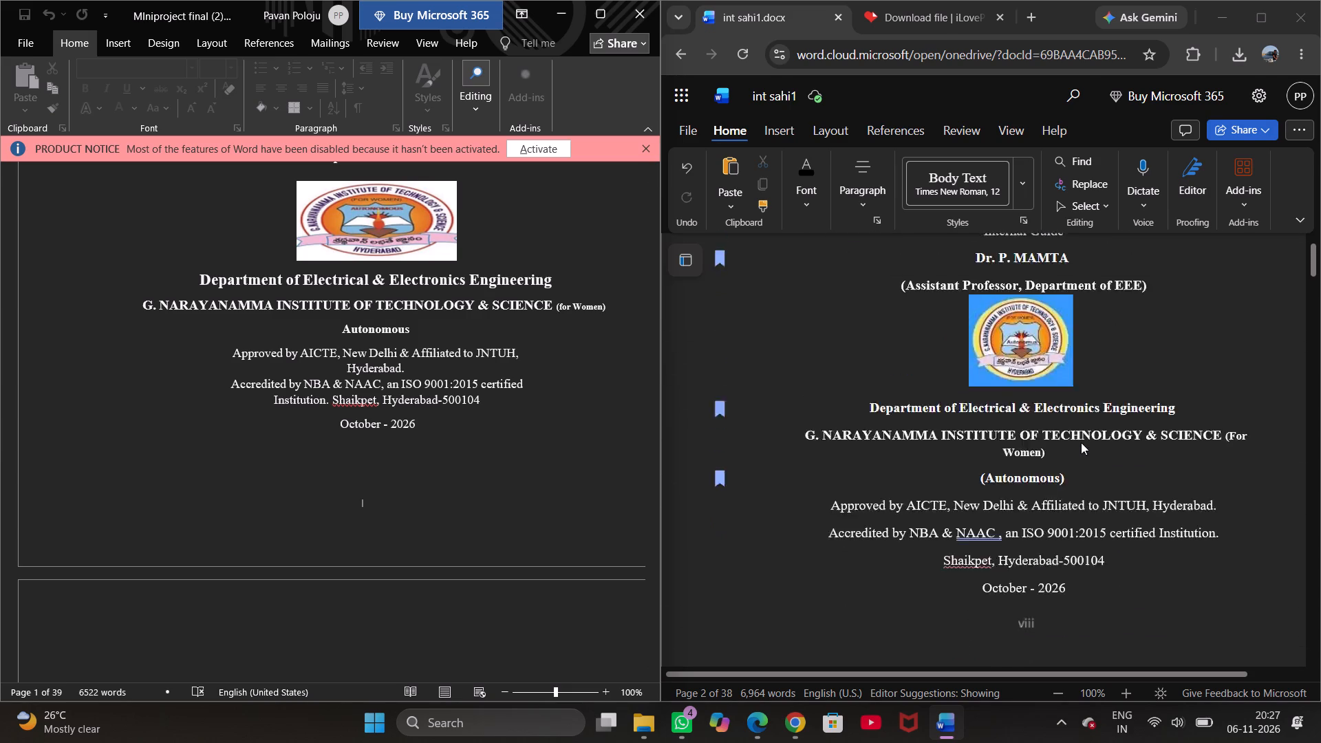
scroll(1081, 442, "up", 18)
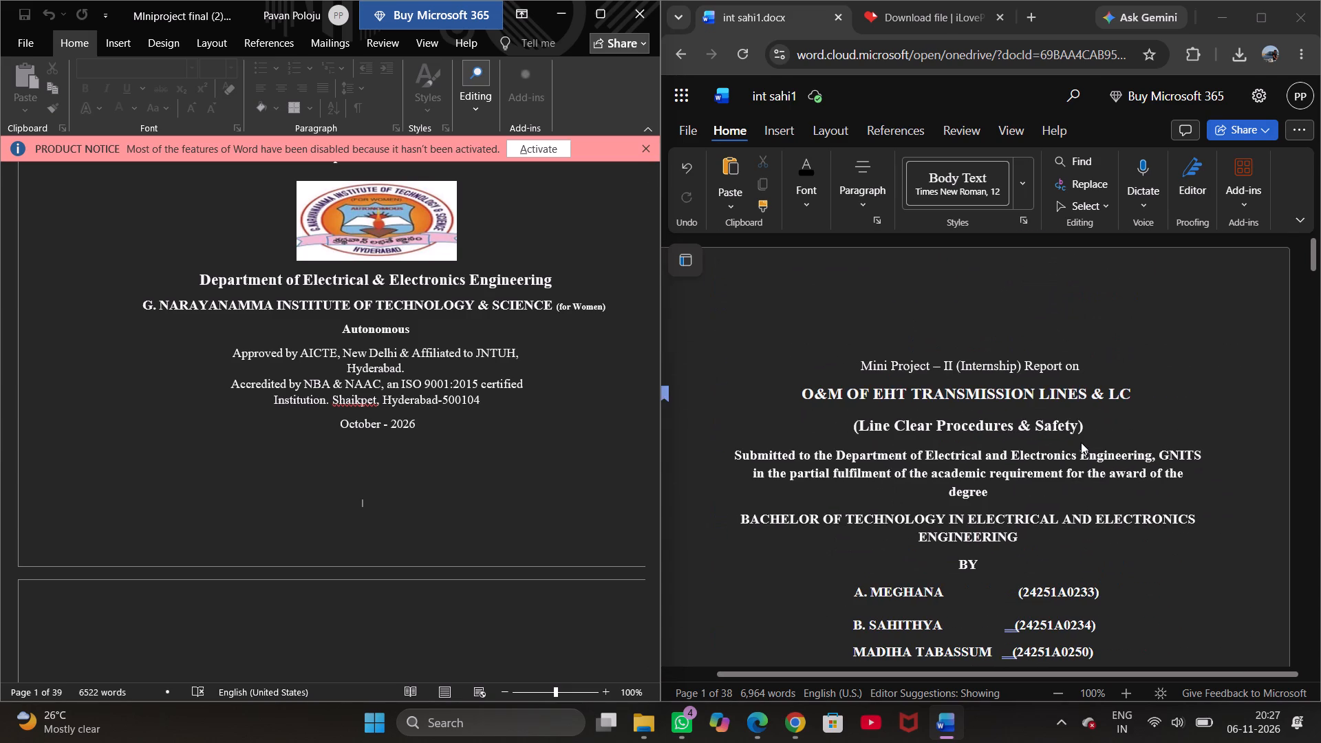
scroll(1081, 442, "down", 3)
scroll(1081, 442, "up", 4)
scroll(1081, 442, "down", 14)
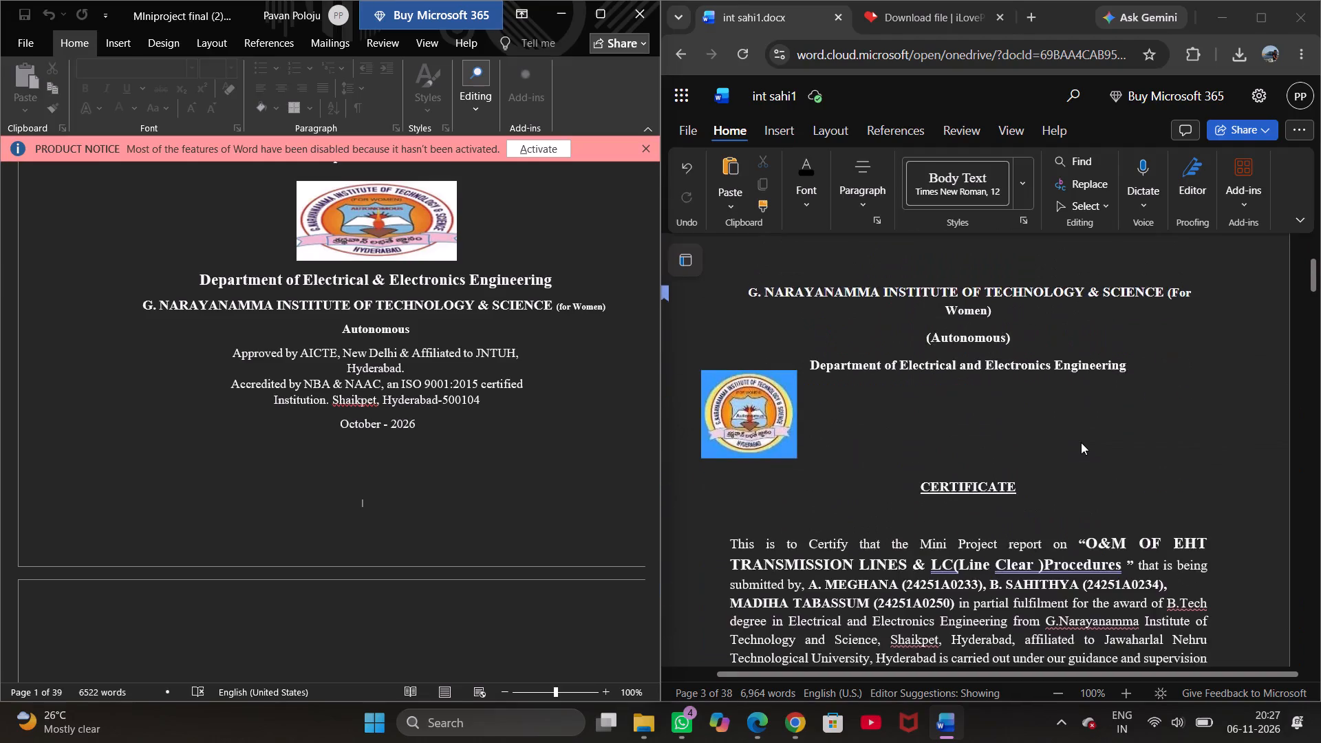
scroll(1081, 442, "down", 10)
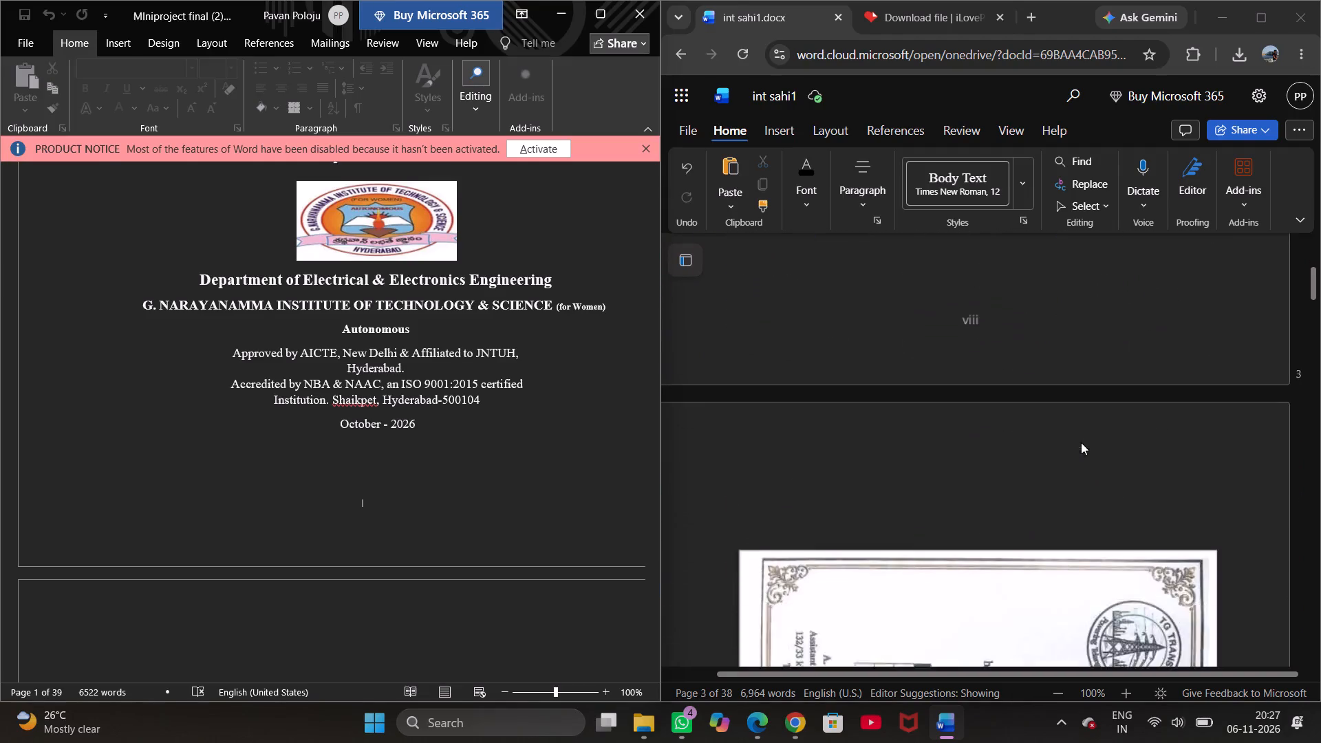
scroll(1081, 442, "down", 8)
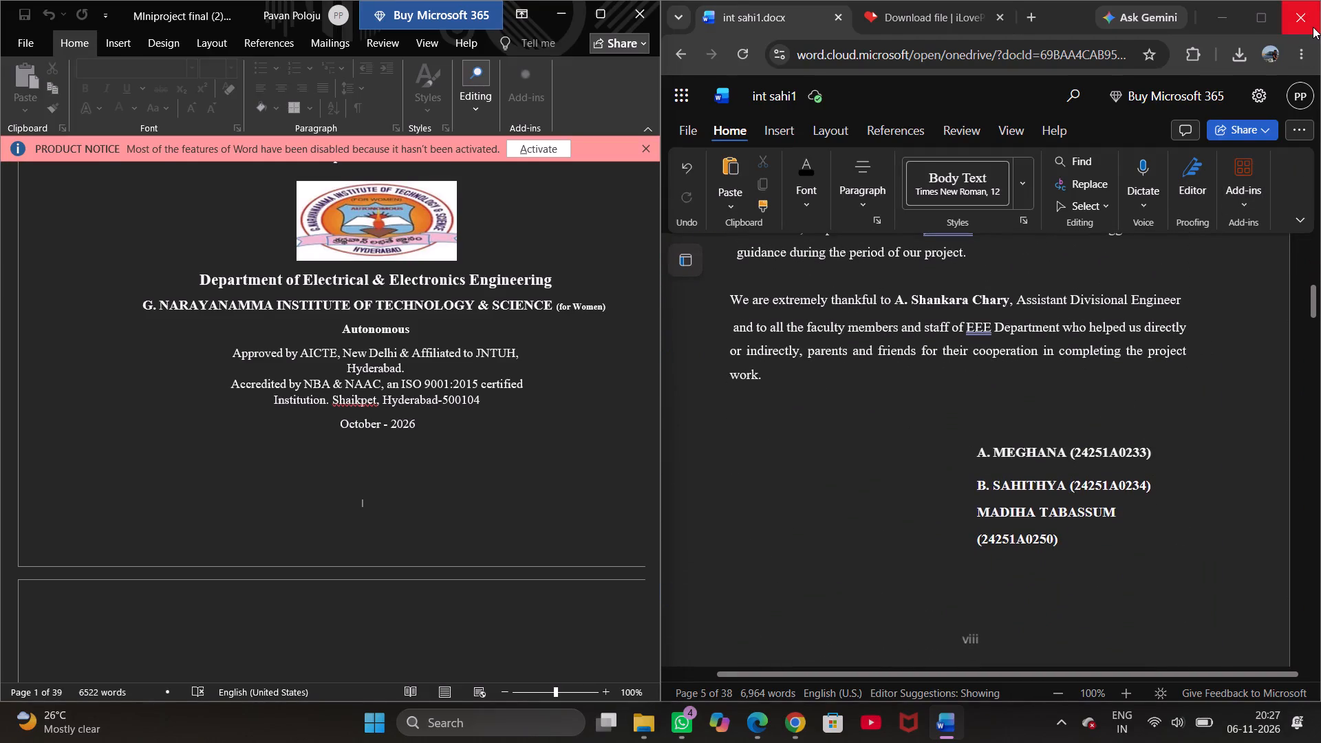
Close the browser window holding int sahi1 and the File Explorer window behind it.
left_click(1313, 27)
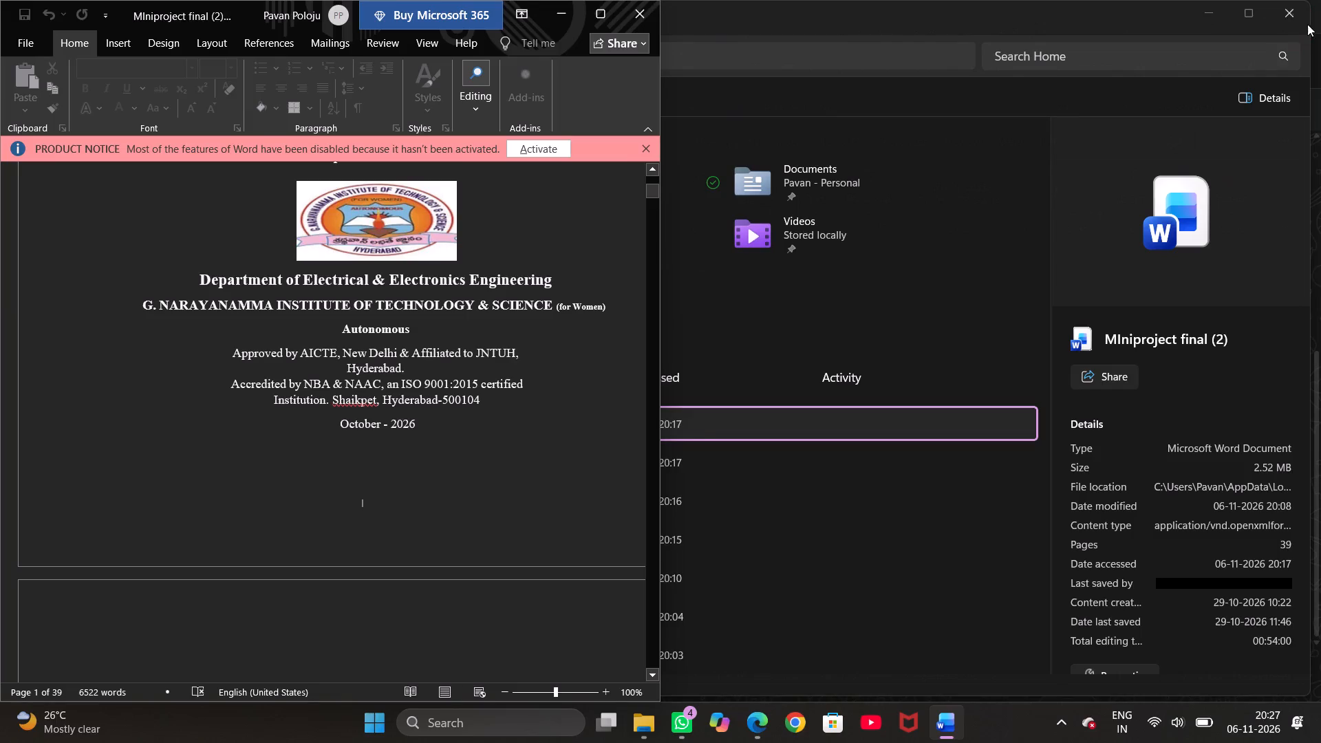
left_click(1287, 12)
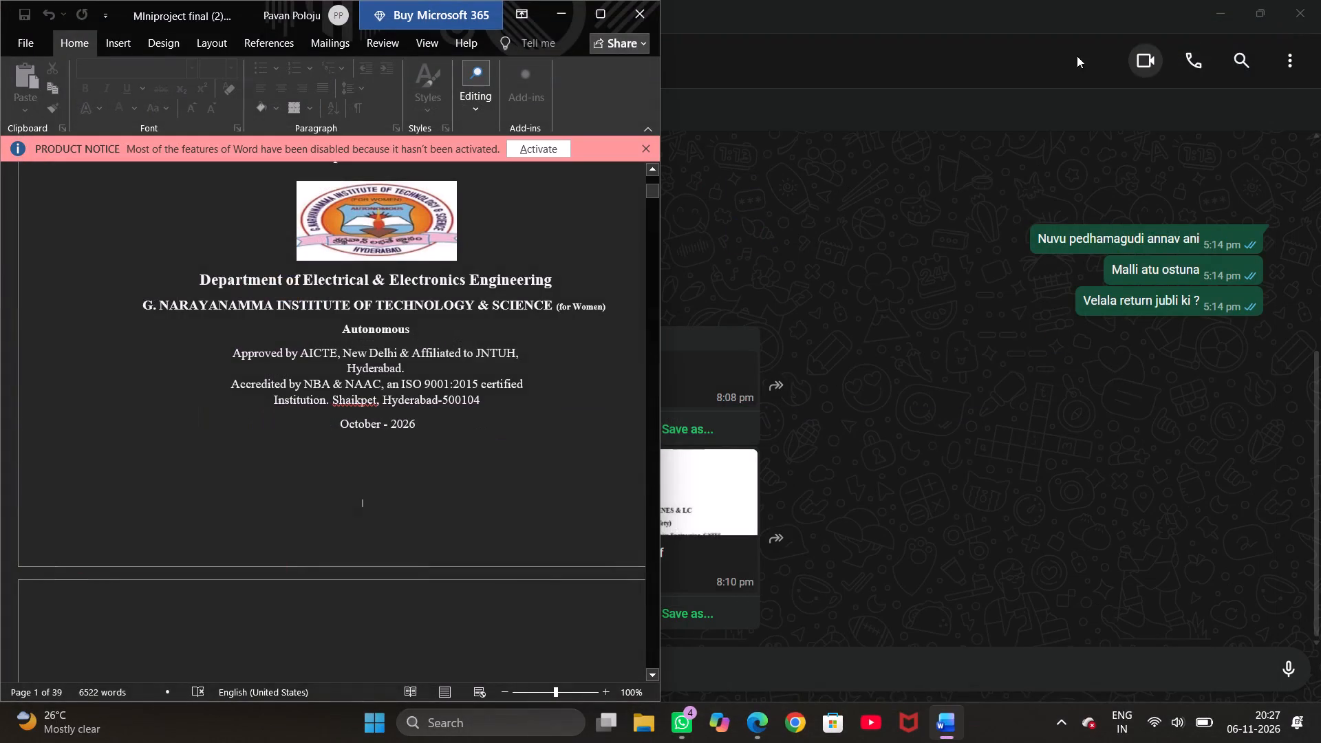
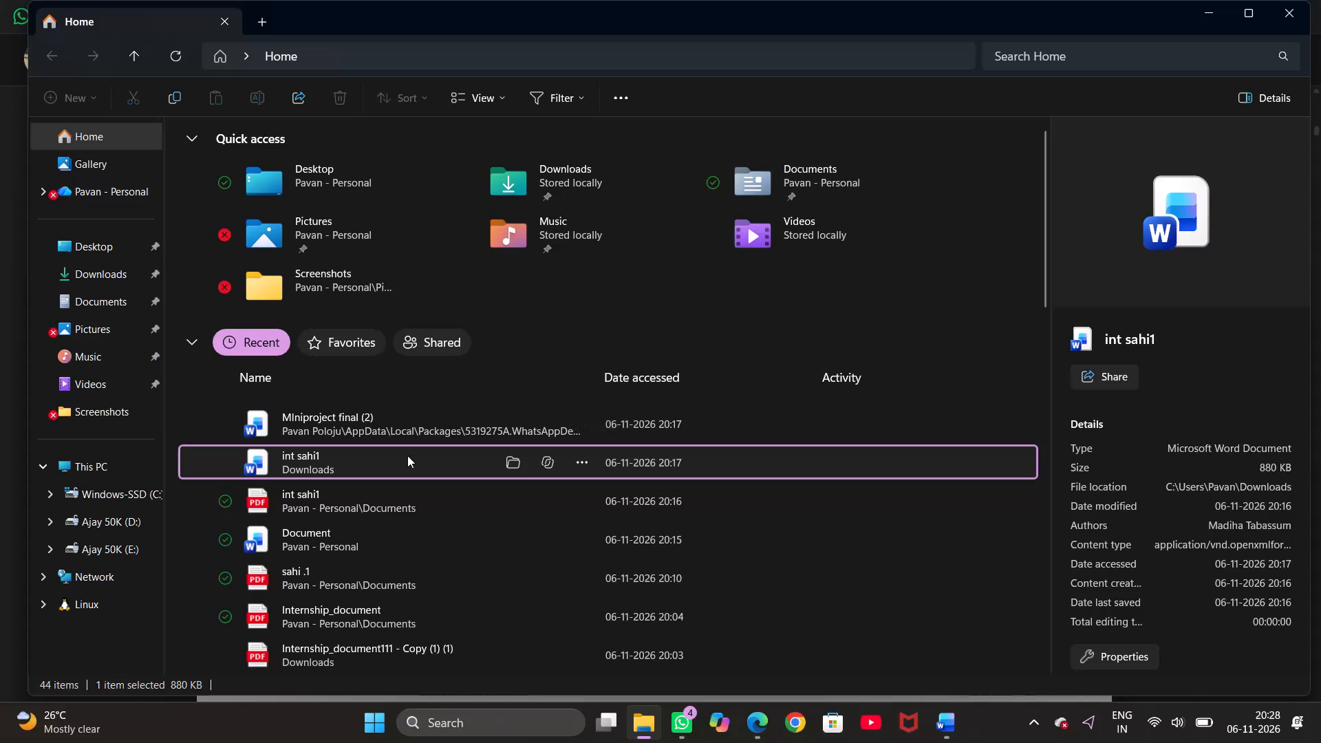
Open the int sahi1 Word document from the Downloads location in File Explorer and examine the bottom of its title page.
double_click(407, 455)
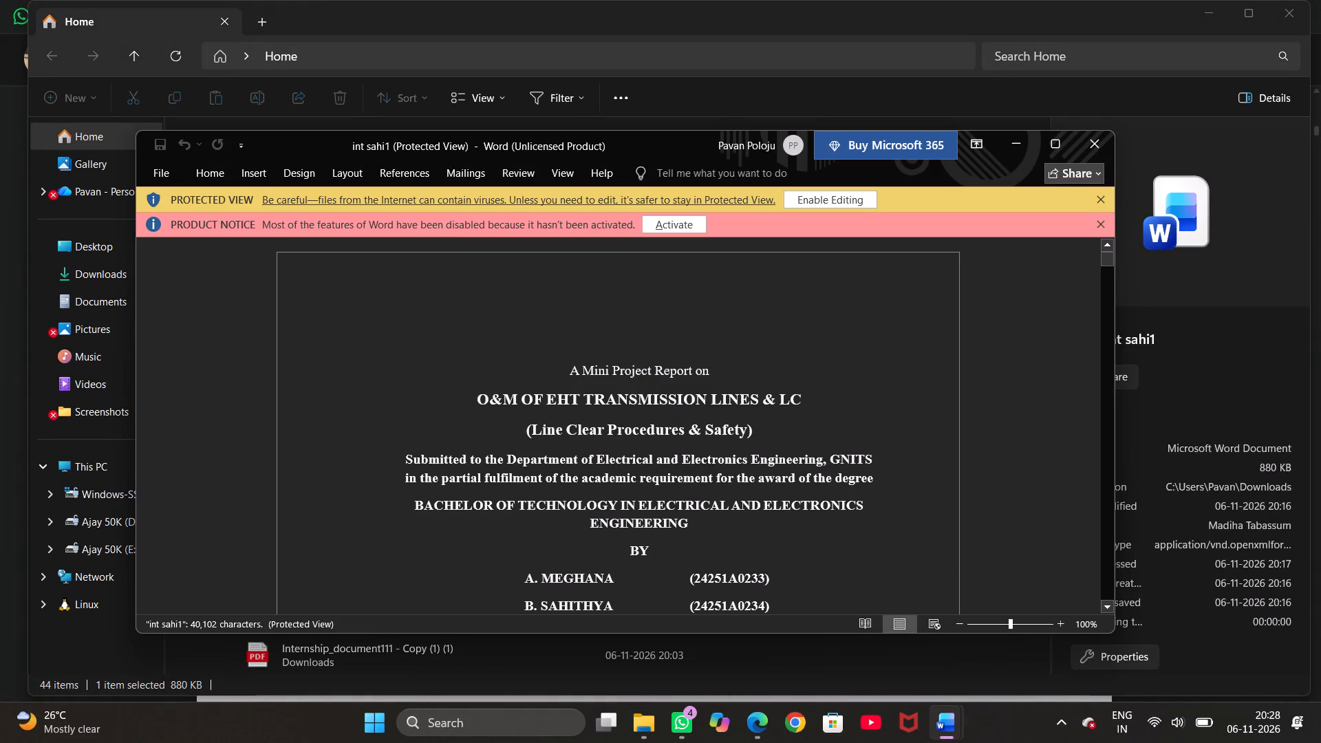
scroll(345, 413, "down", 5)
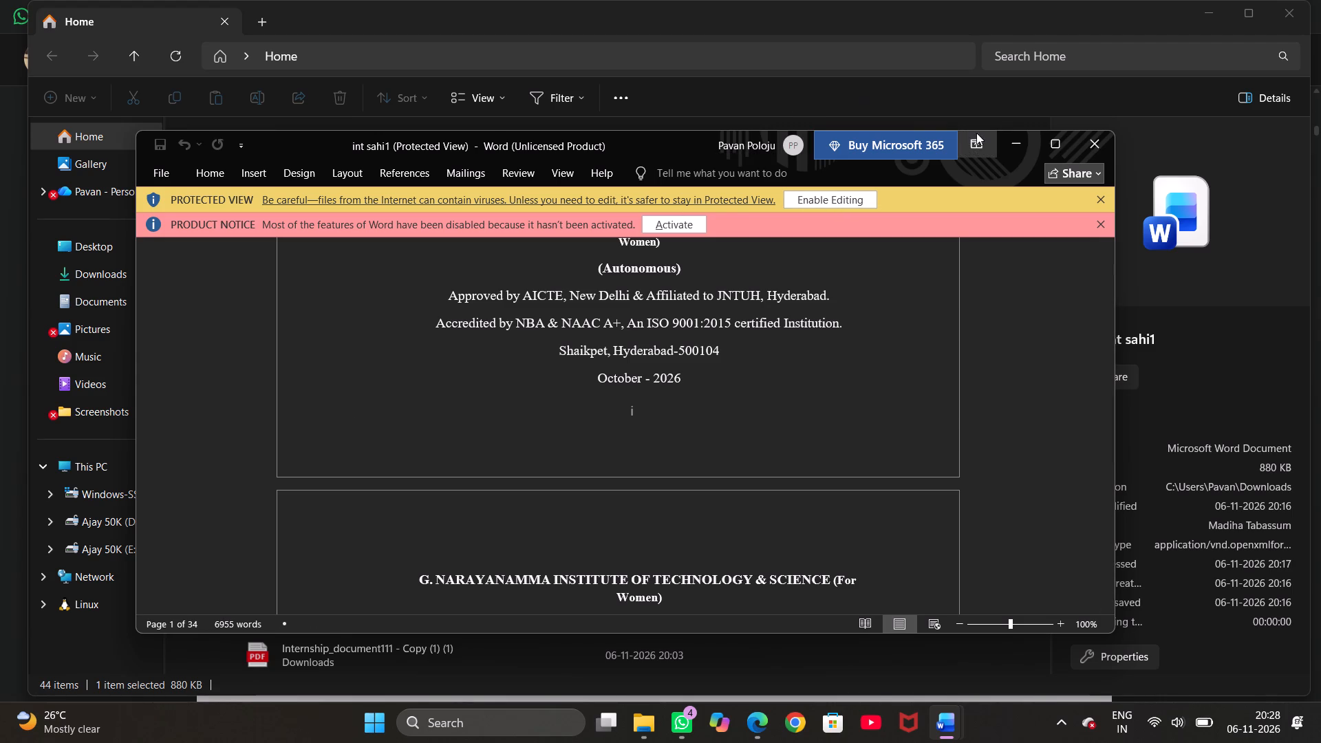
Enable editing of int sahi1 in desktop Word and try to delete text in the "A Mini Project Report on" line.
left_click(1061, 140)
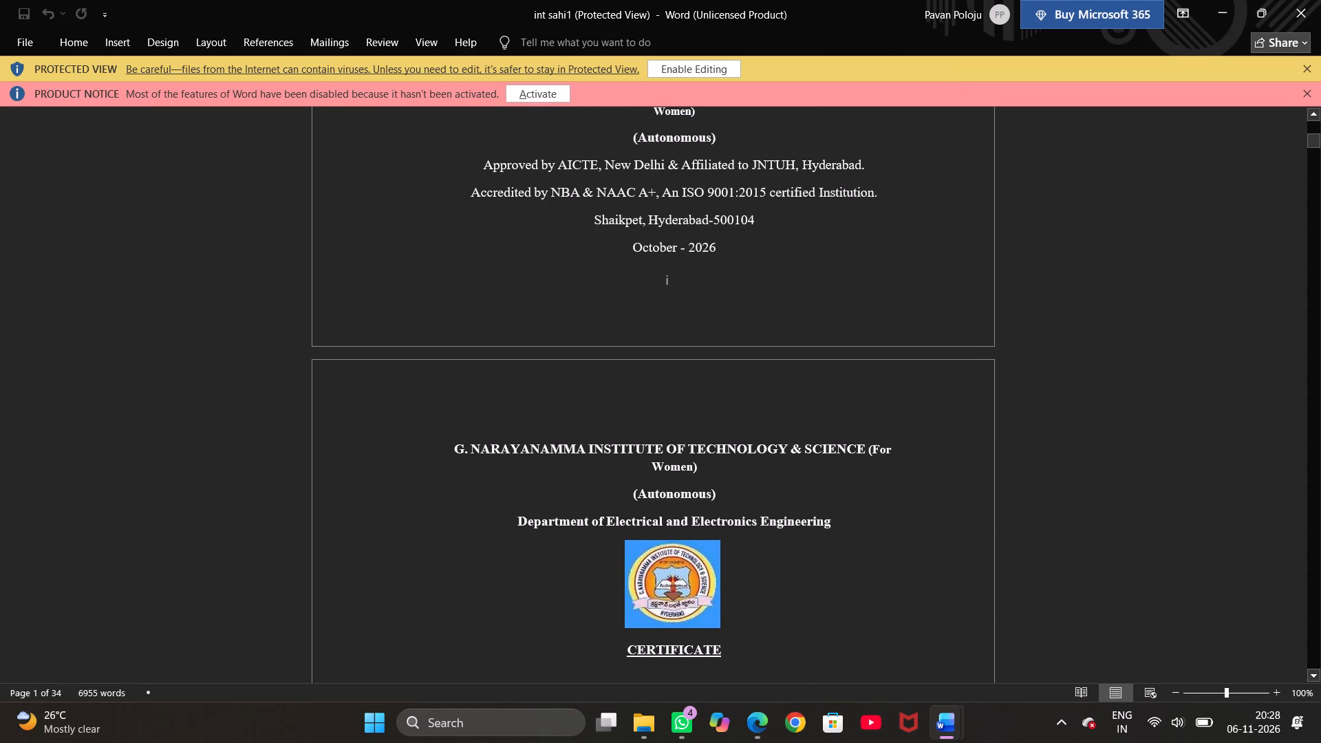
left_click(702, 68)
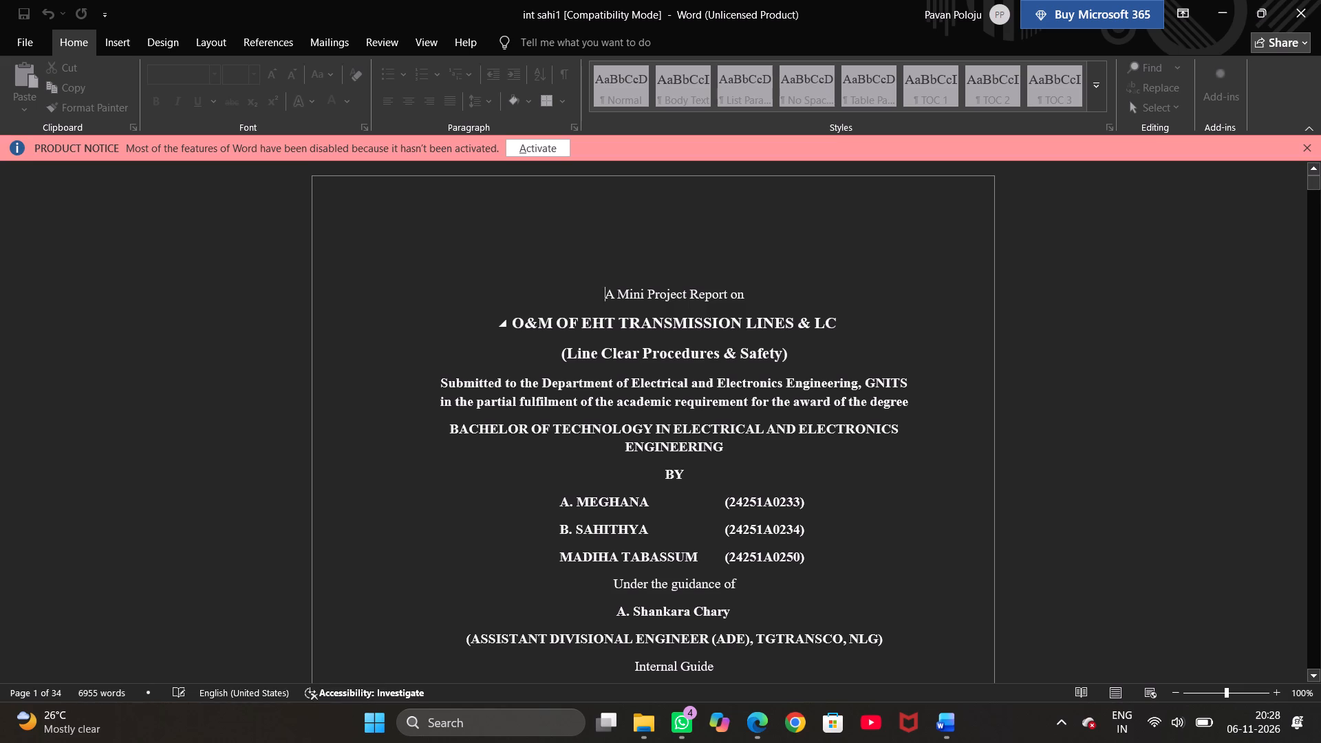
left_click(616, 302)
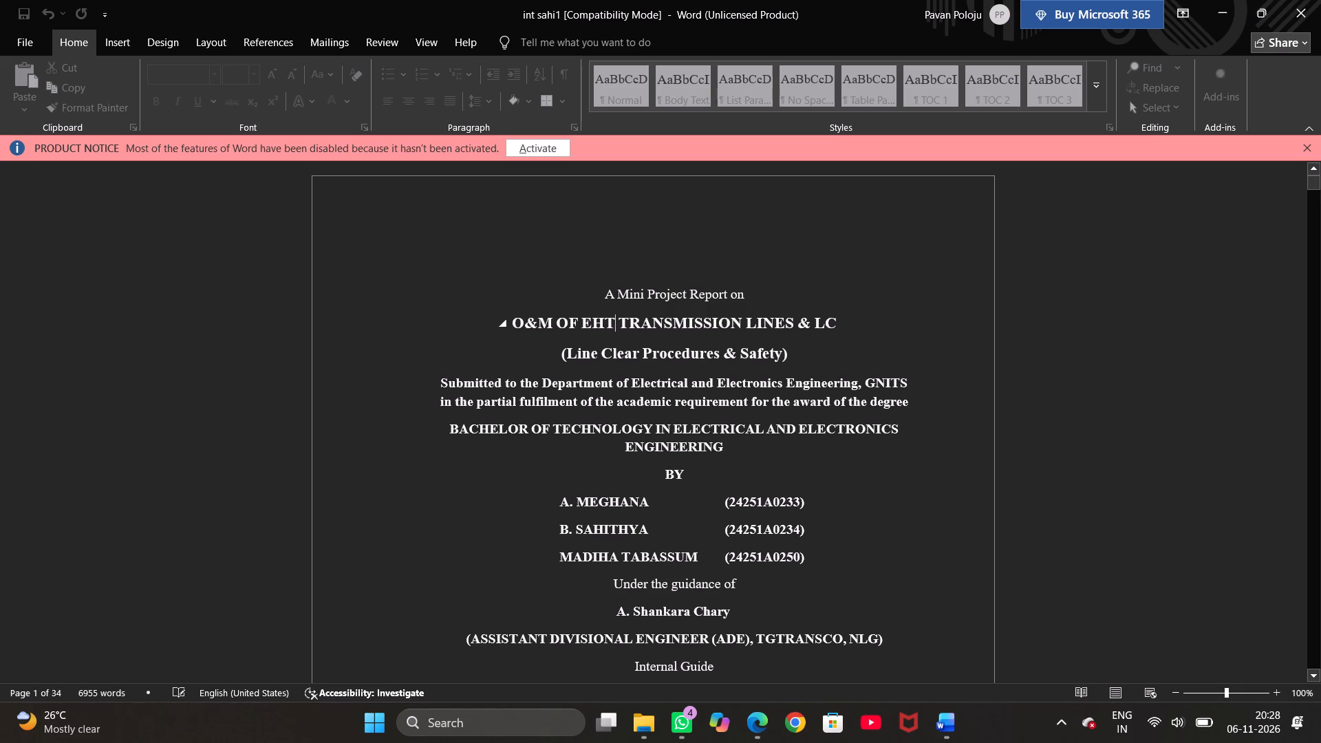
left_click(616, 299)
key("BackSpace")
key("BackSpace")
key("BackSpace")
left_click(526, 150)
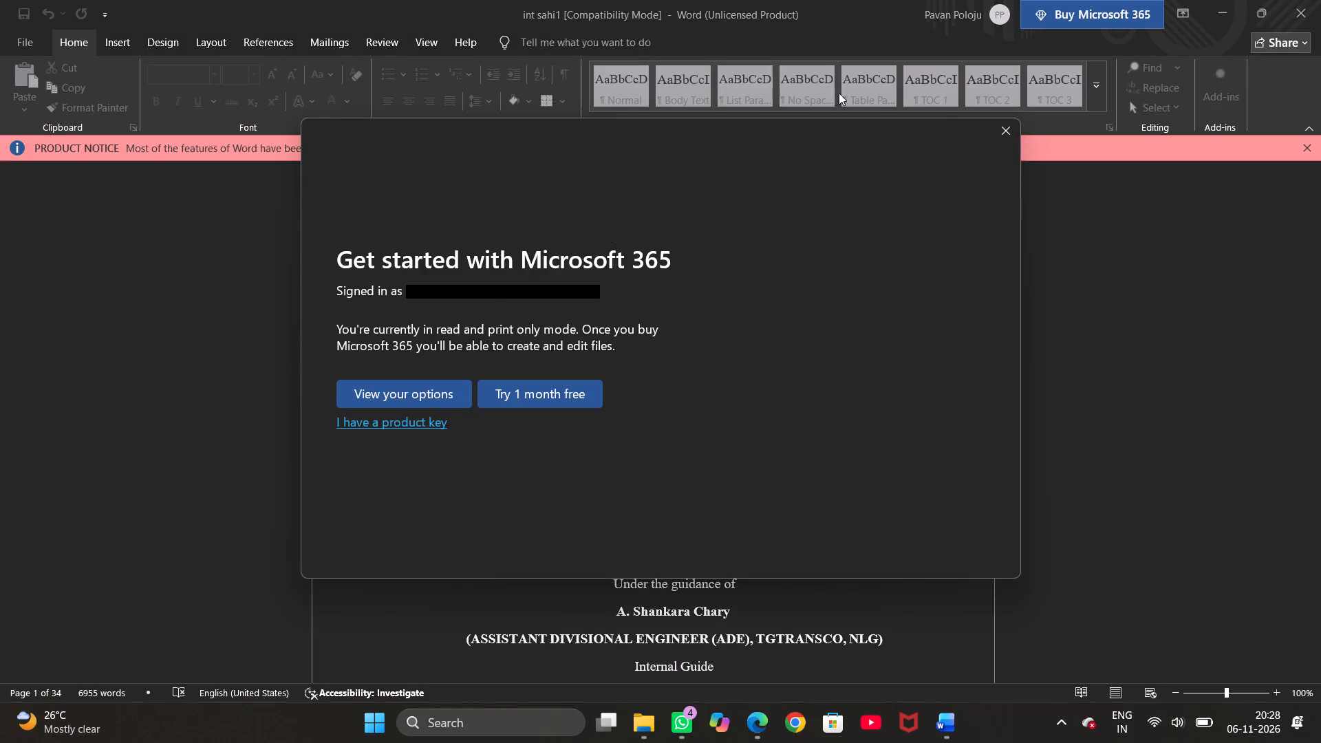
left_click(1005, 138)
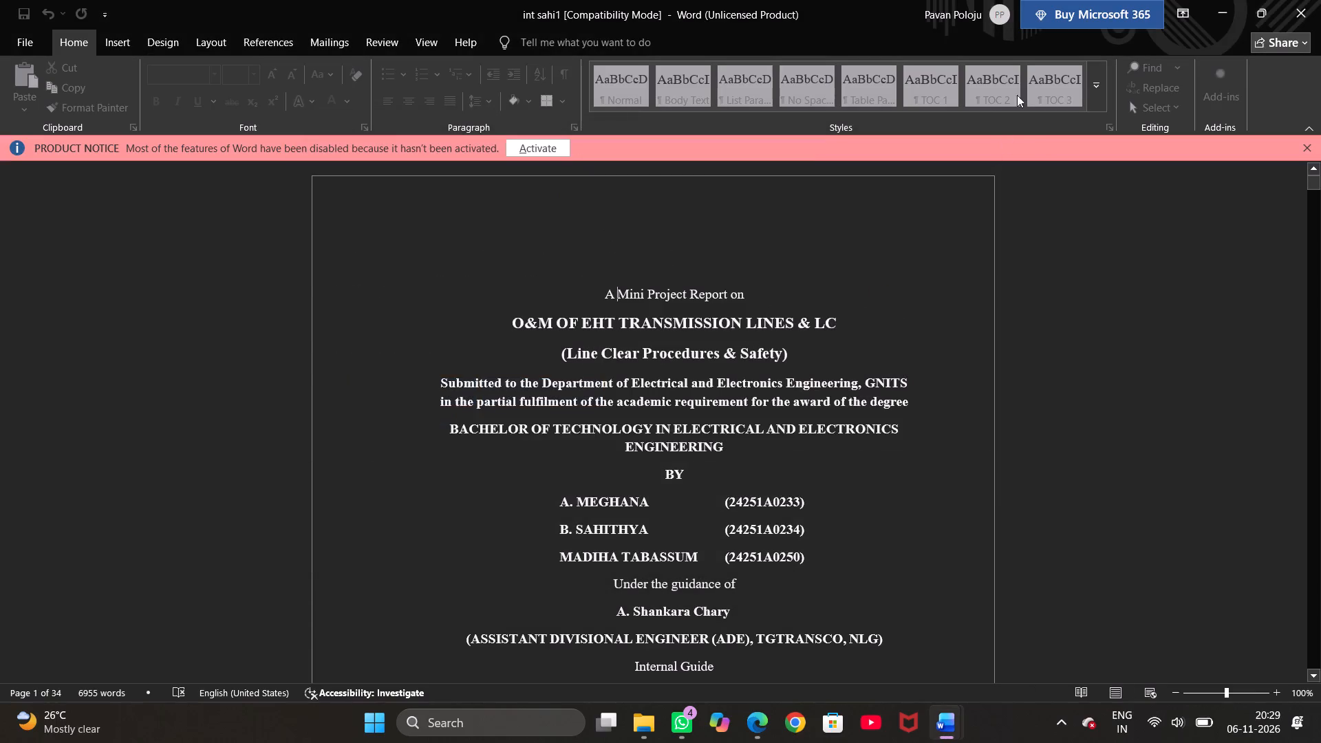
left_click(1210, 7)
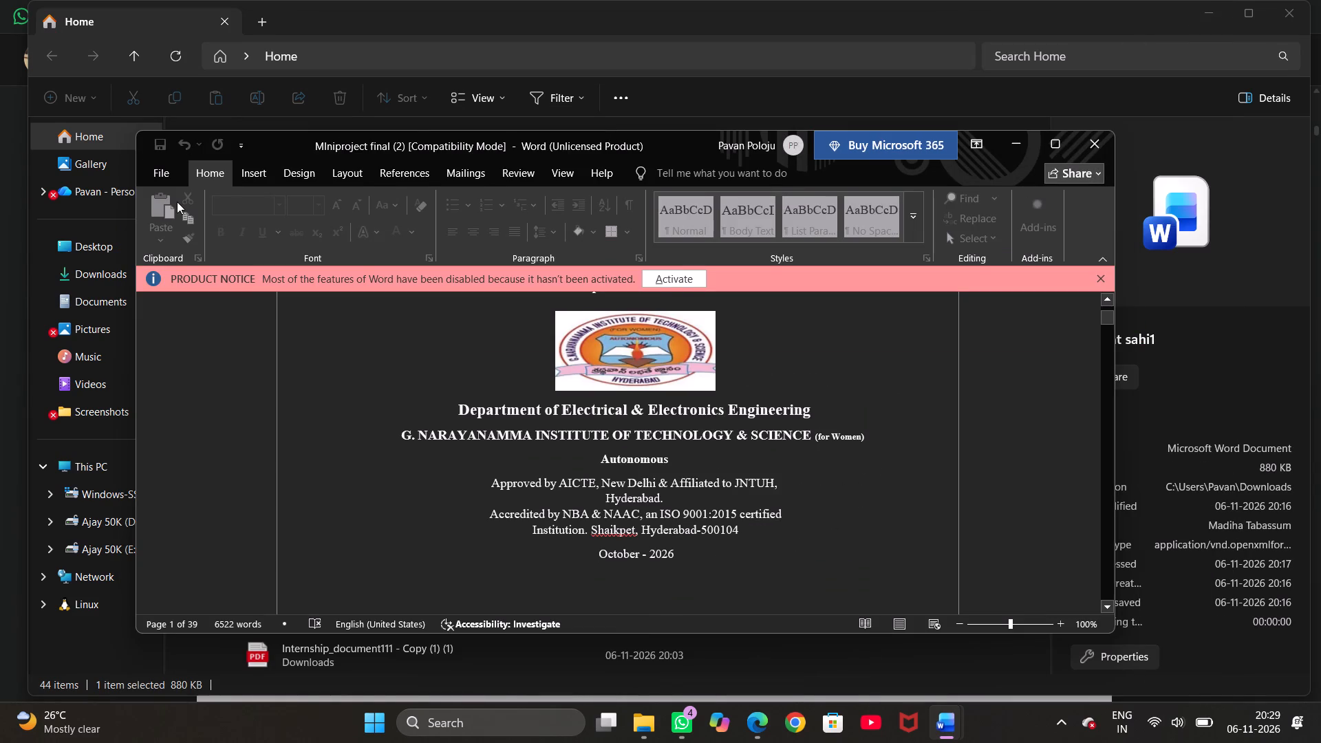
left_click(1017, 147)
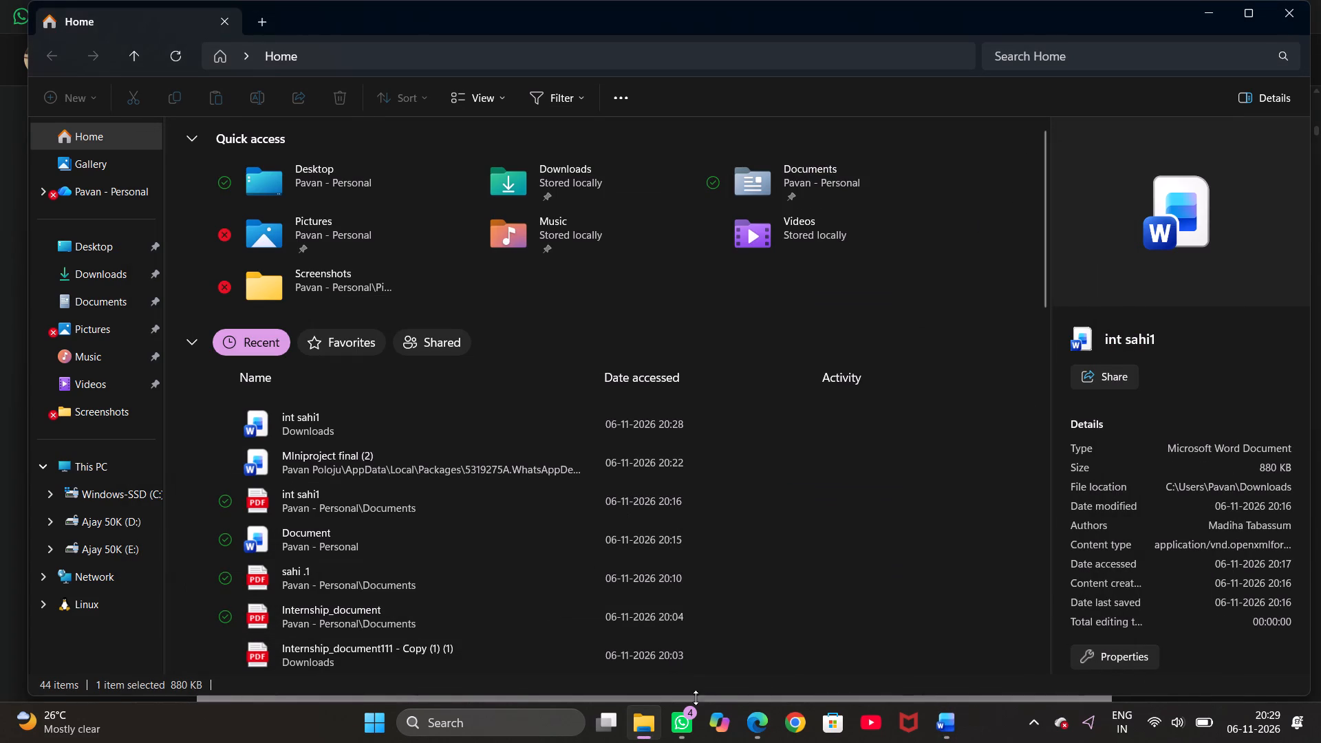
Switch to Chrome with the Person 1 profile, search for google docs and open its document editor in a maximized window.
double_click(805, 740)
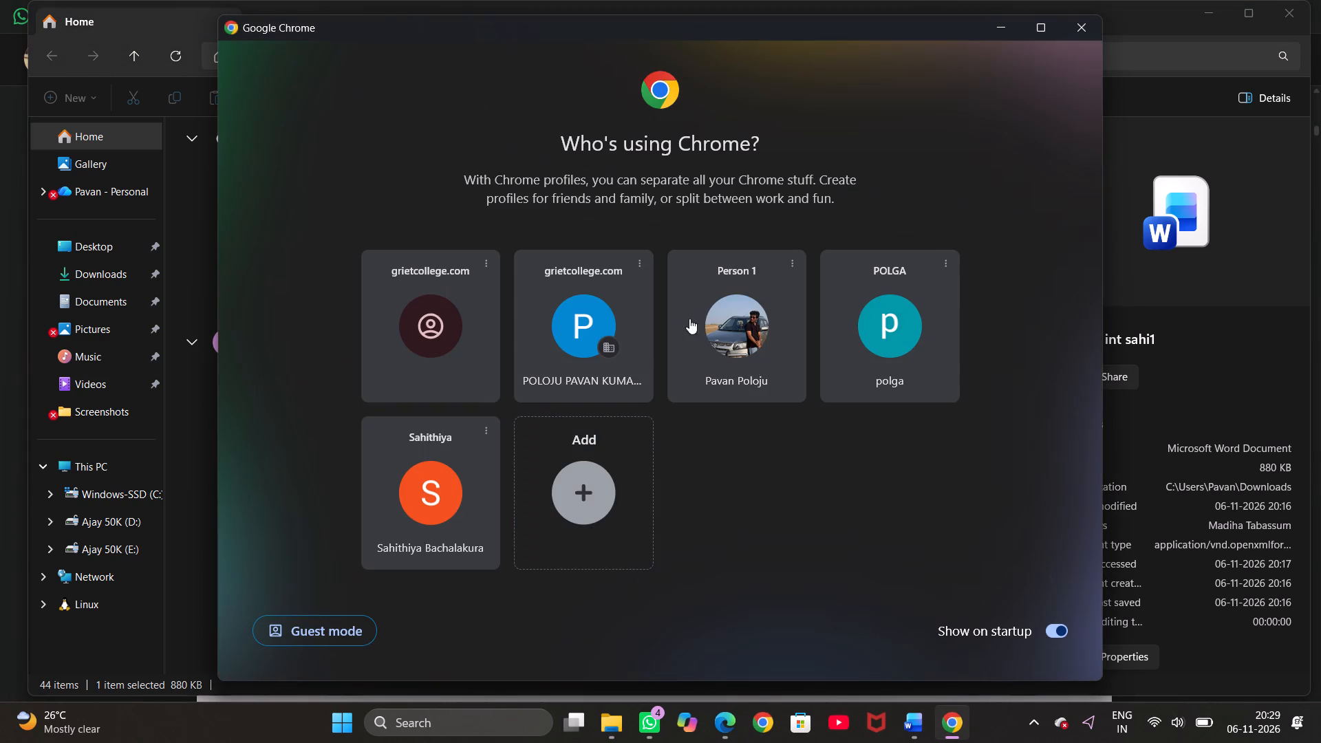
left_click(786, 372)
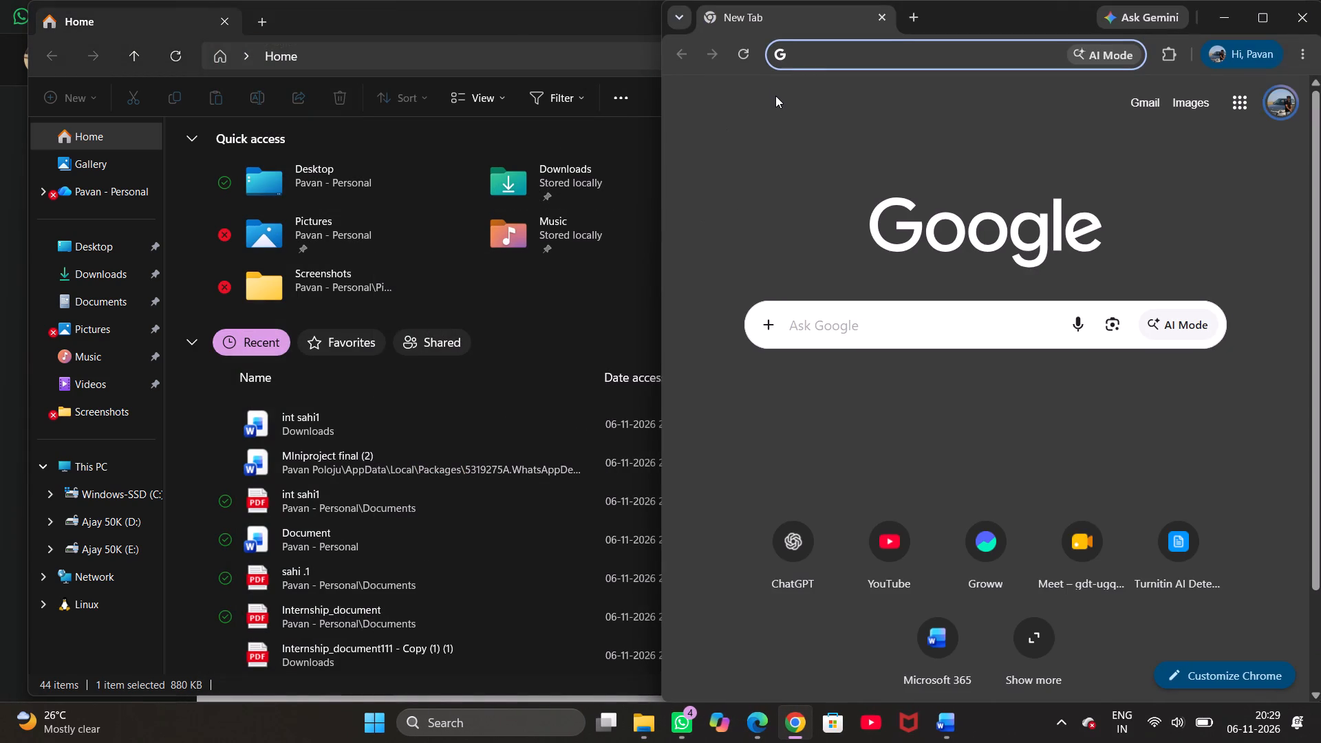
key("g")
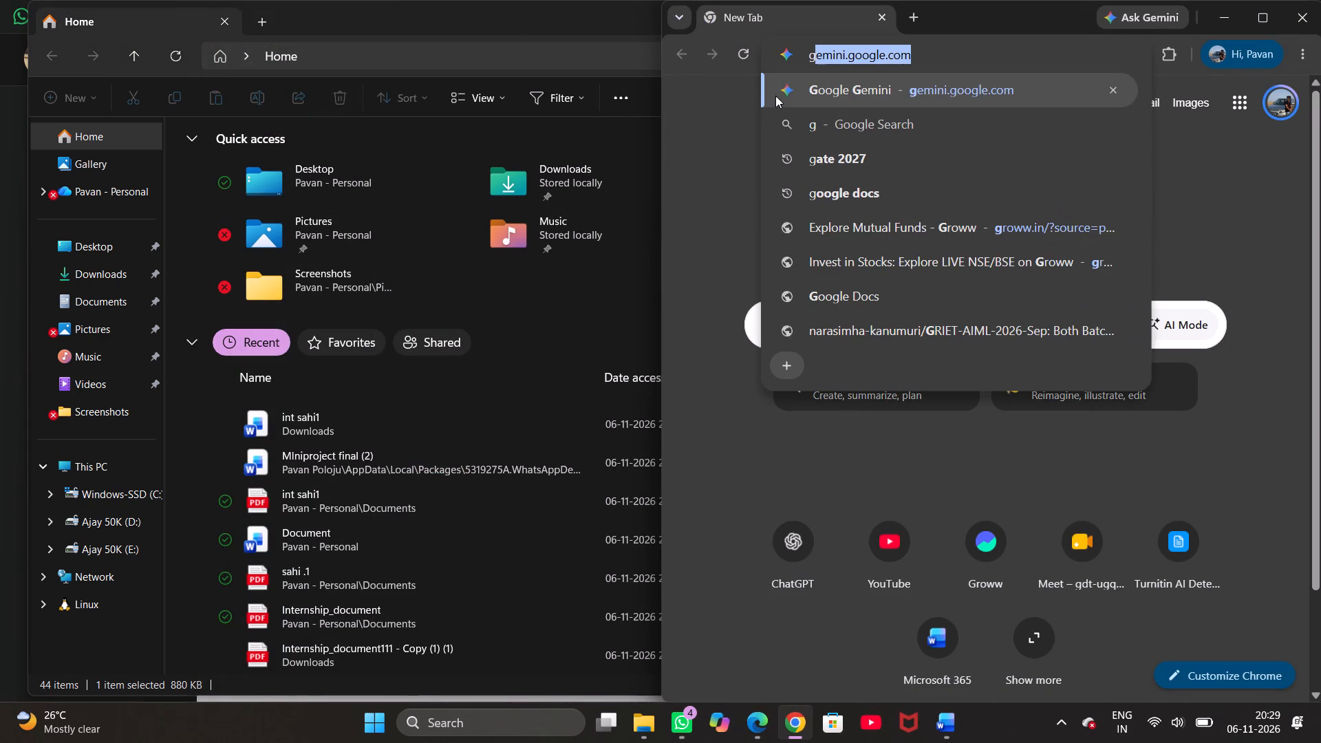
type("oo")
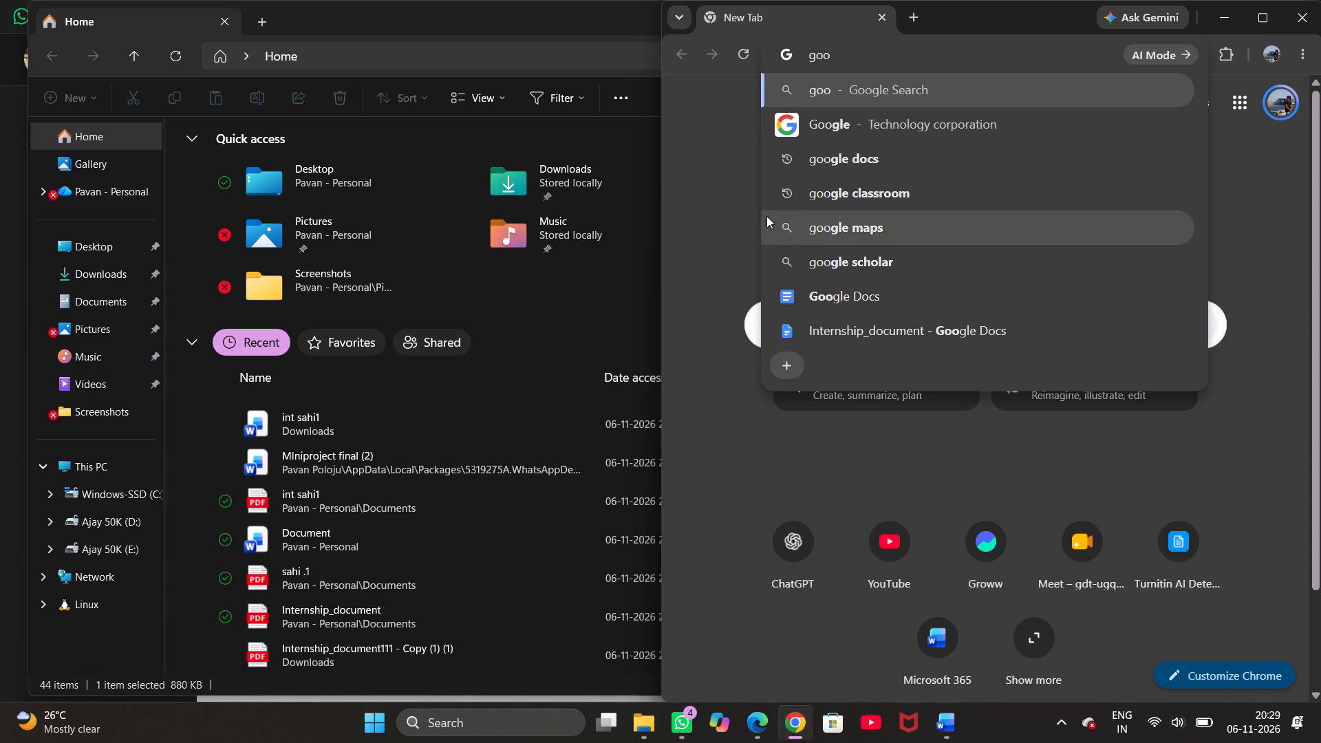
left_click(770, 160)
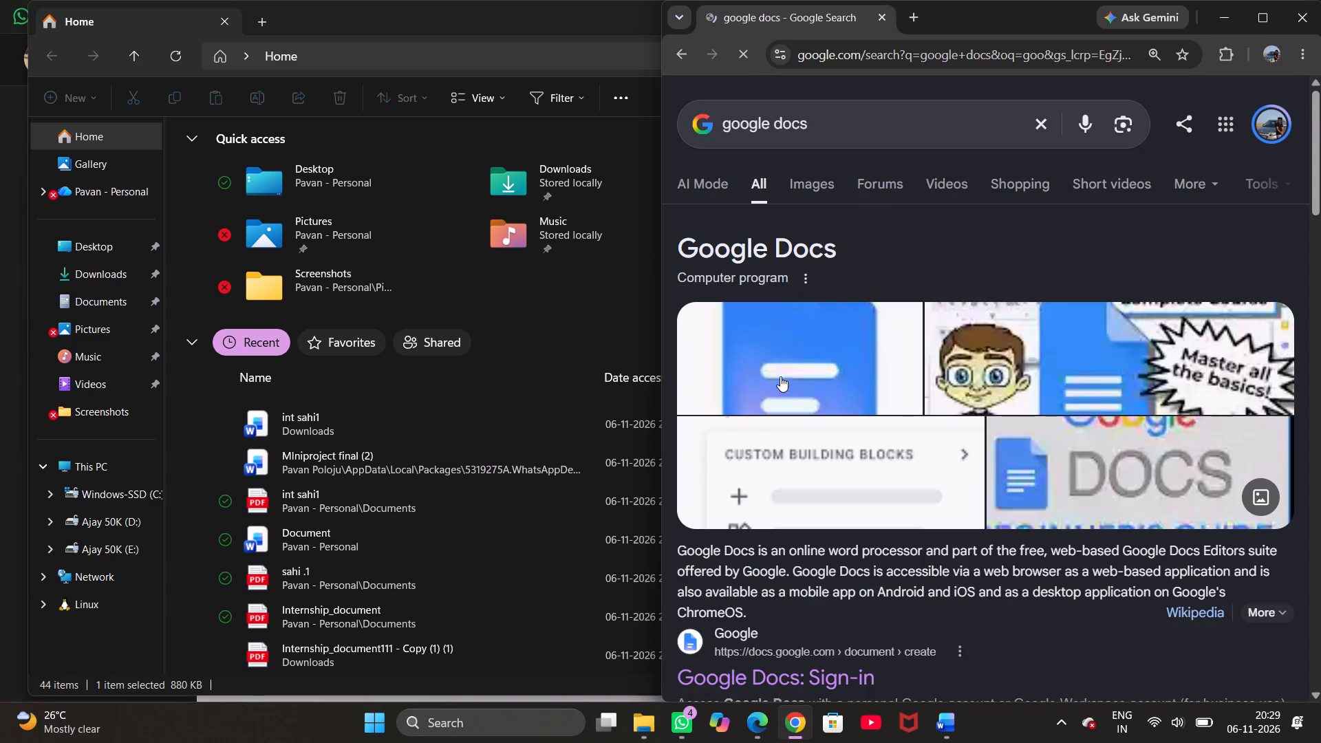
scroll(806, 409, "down", 2)
left_click(797, 464)
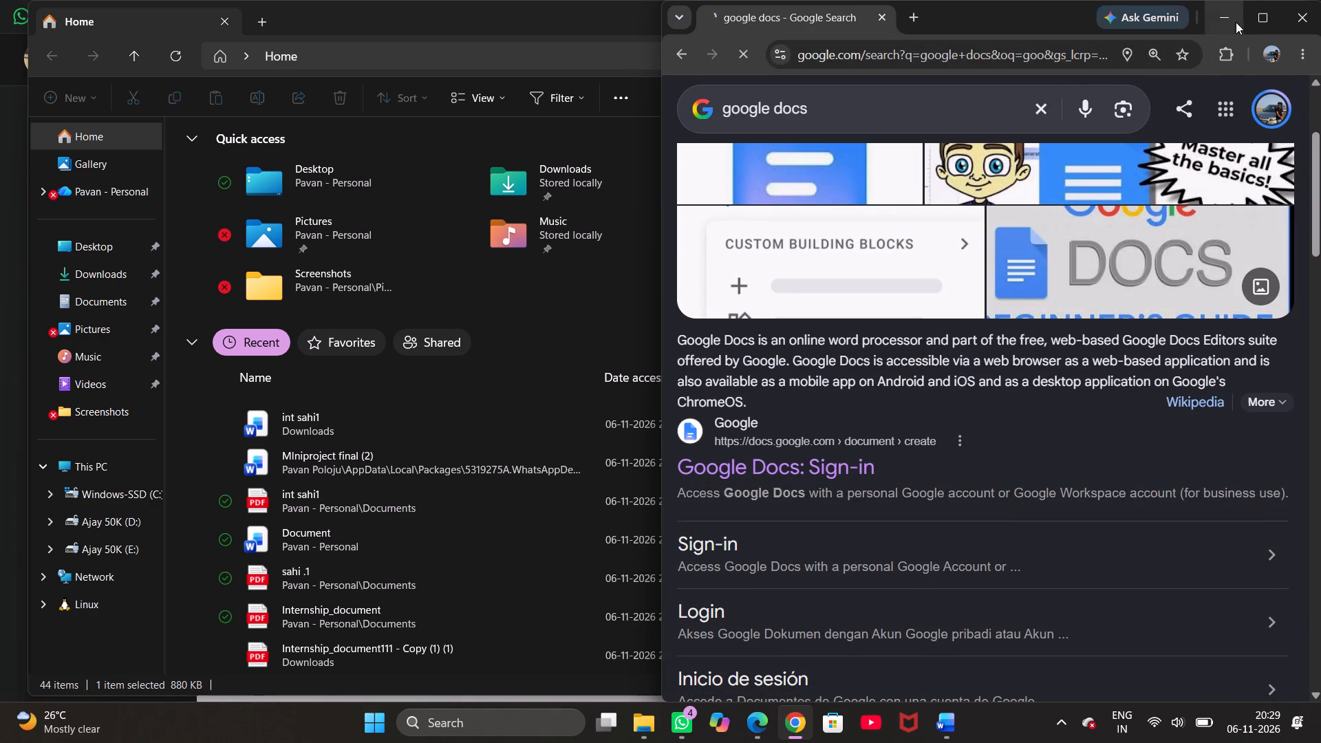
left_click(1258, 31)
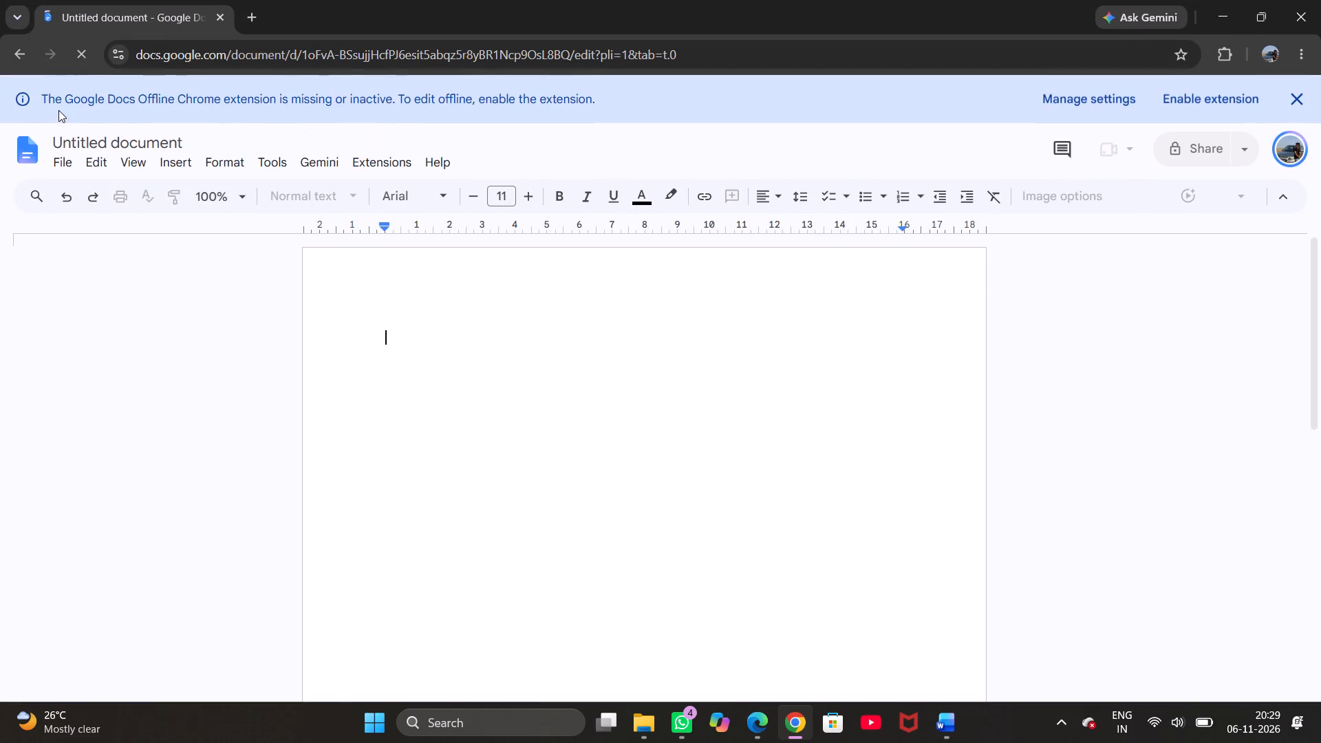
Upload int sahi1 from the Downloads folder and open it in Google Docs.
left_click(57, 161)
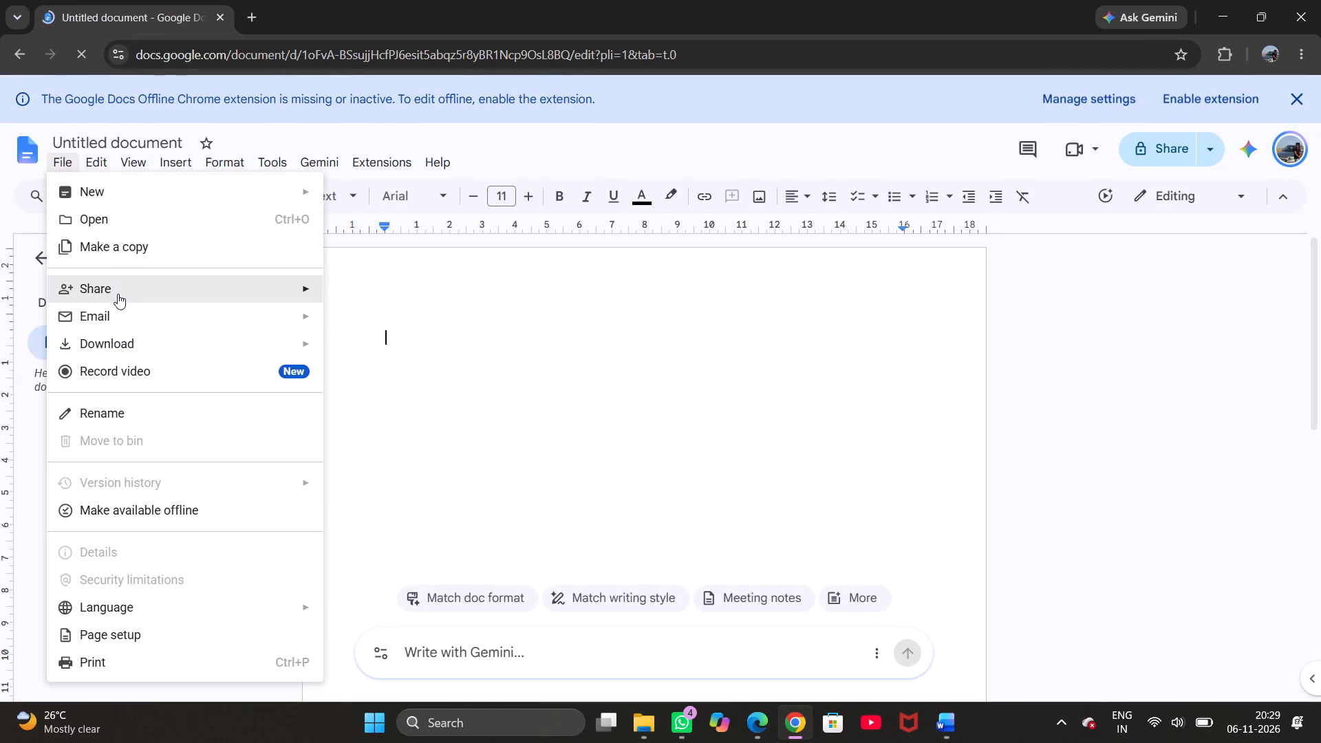
left_click(130, 213)
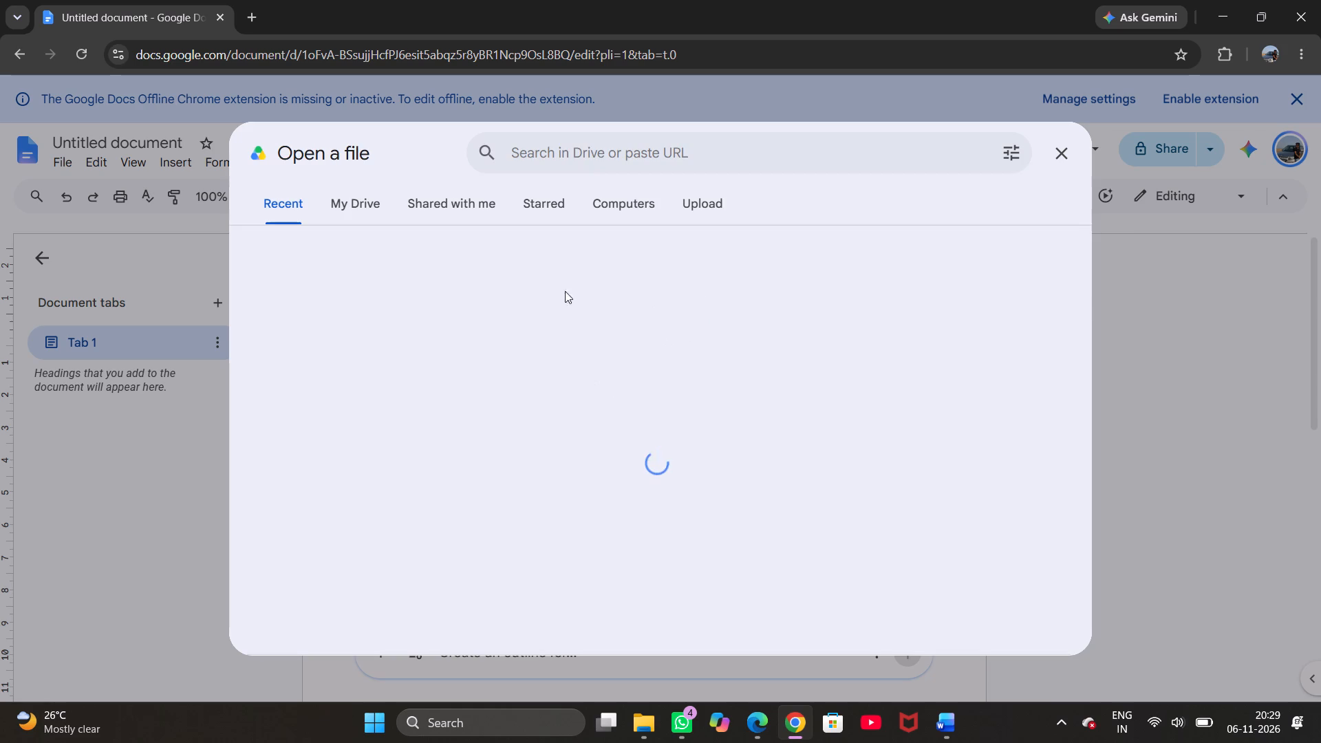
left_click(683, 222)
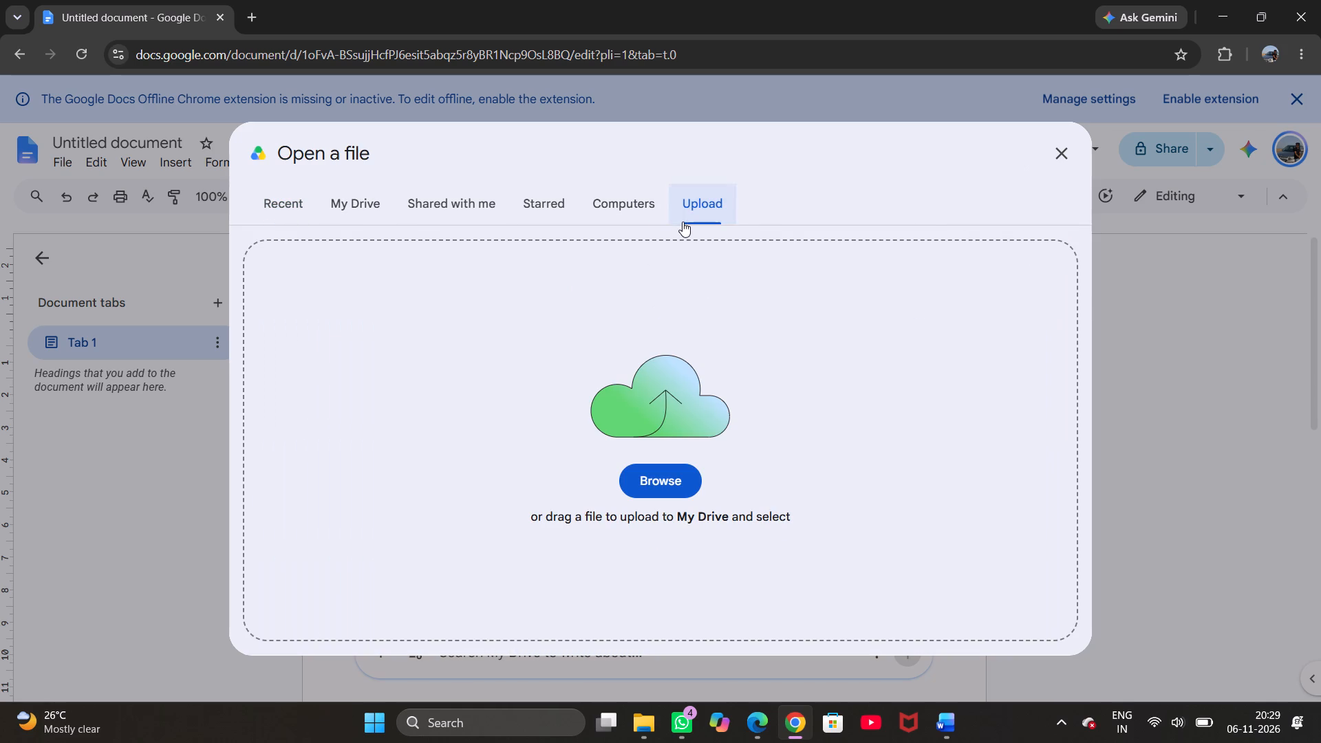
left_click(667, 475)
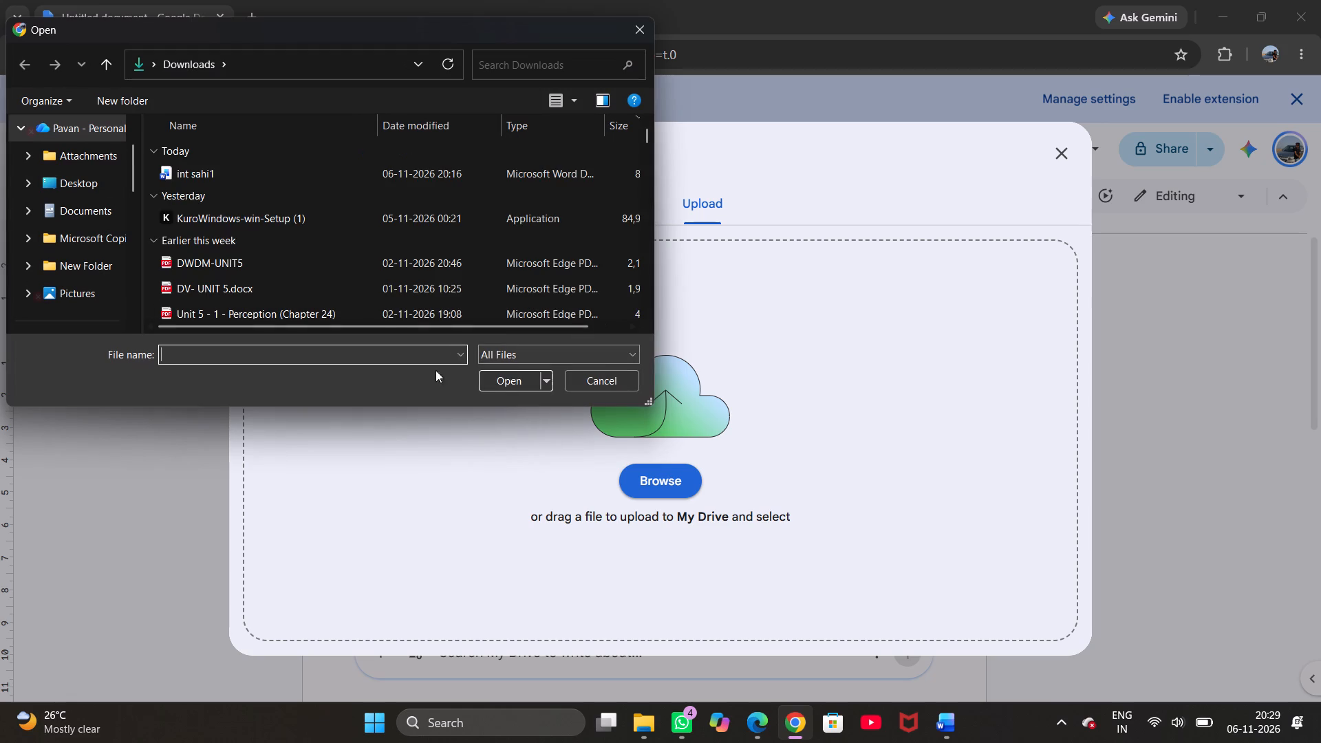
left_click(364, 182)
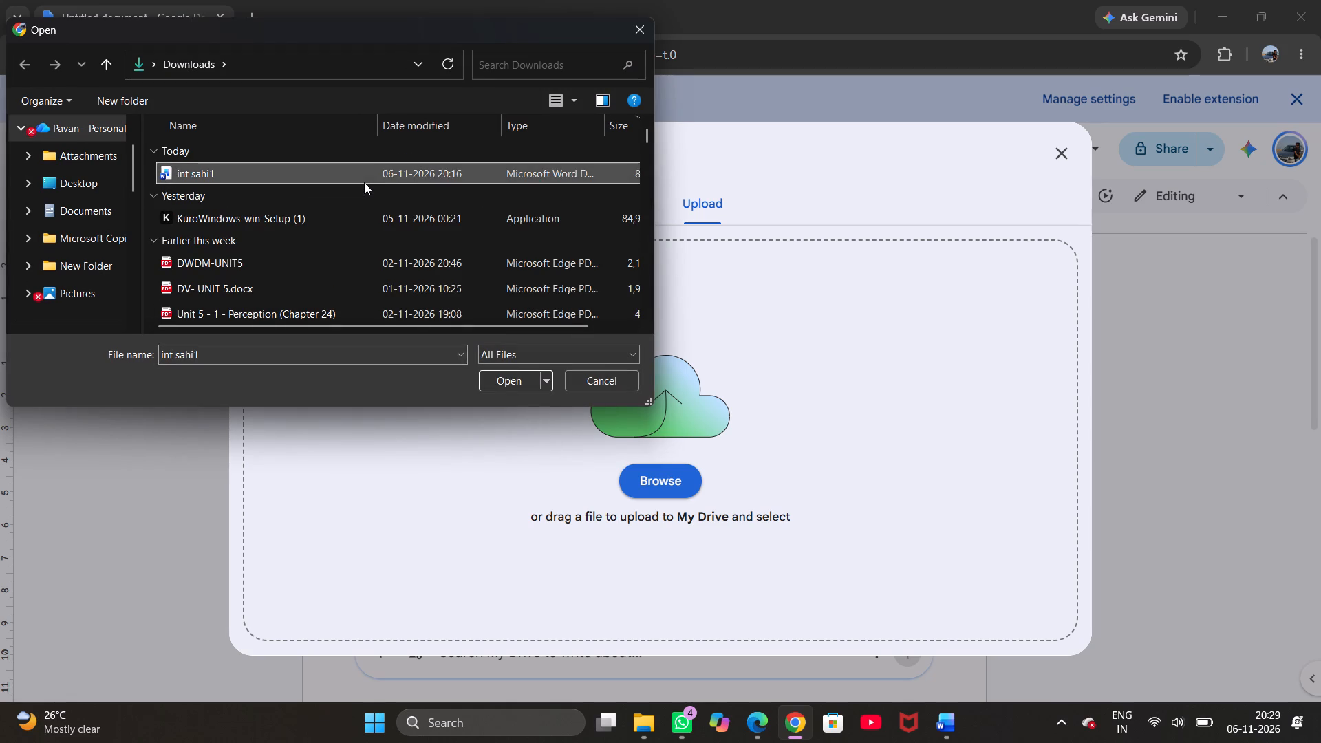
double_click(364, 182)
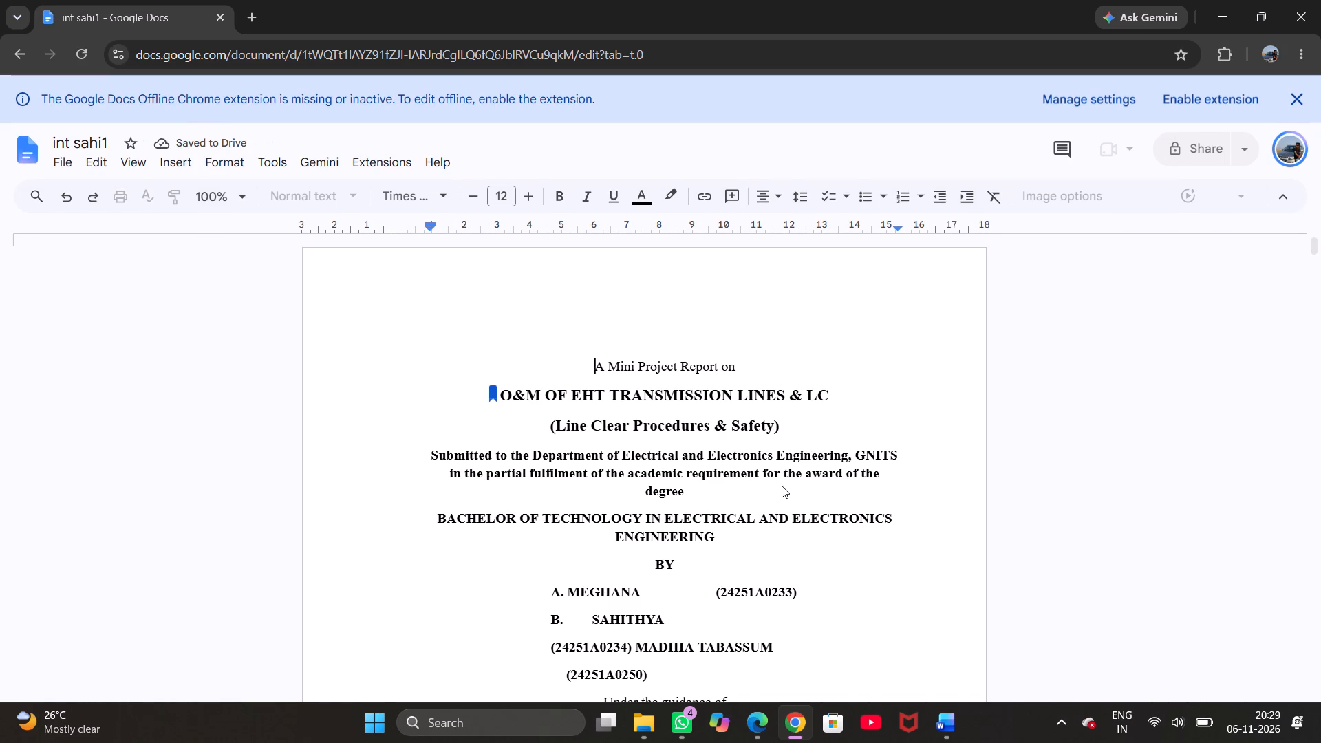
Insert five extra spaces between the second student's roll number and the third student's name on the title page.
scroll(782, 486, "down", 2)
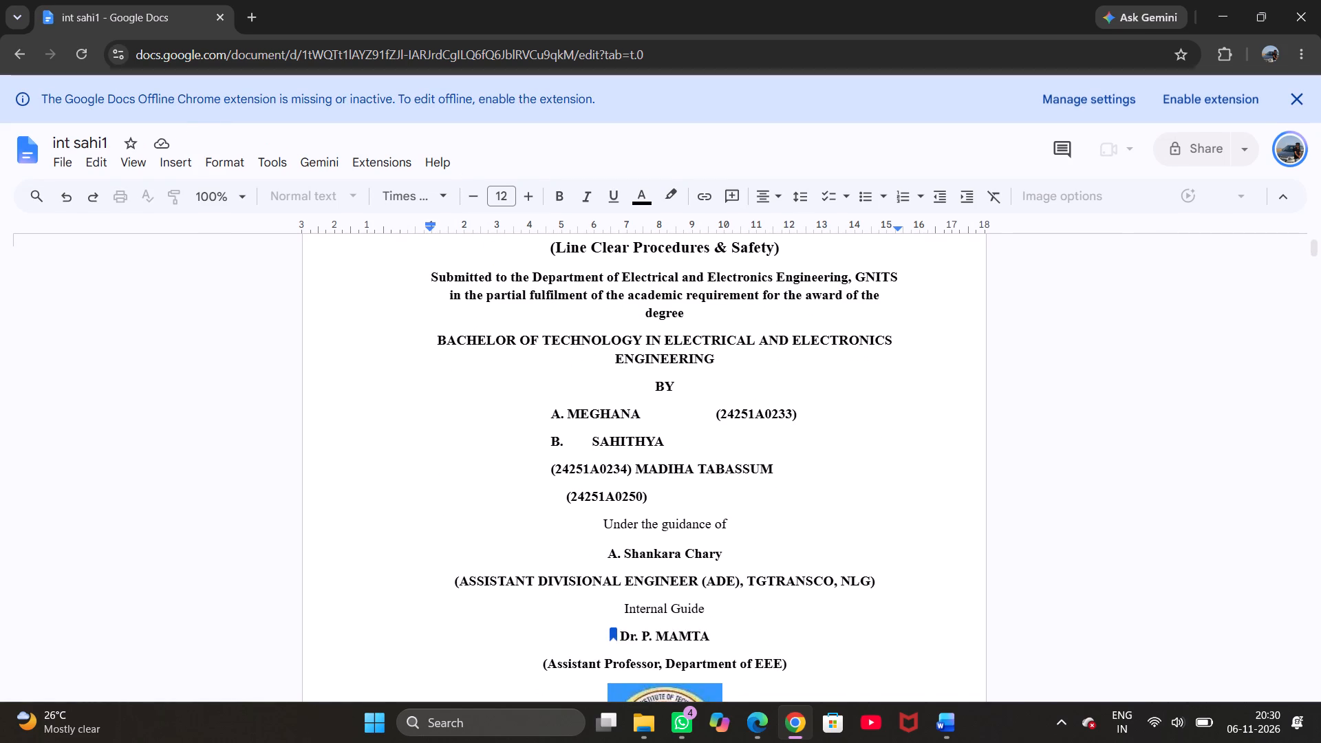
left_click(635, 477)
key("space")
key("space")
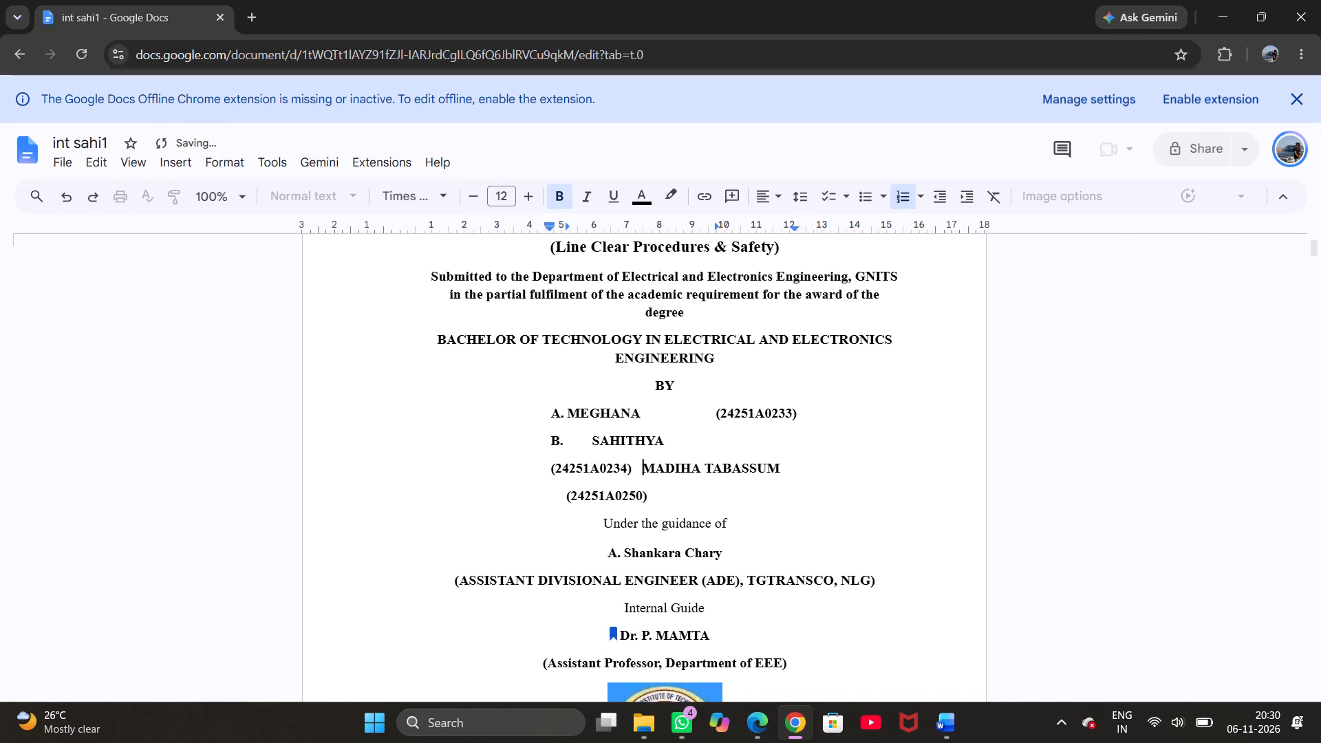
key("space")
key("space")
key("space")
key("space")
key("space")
key("space")
key("space")
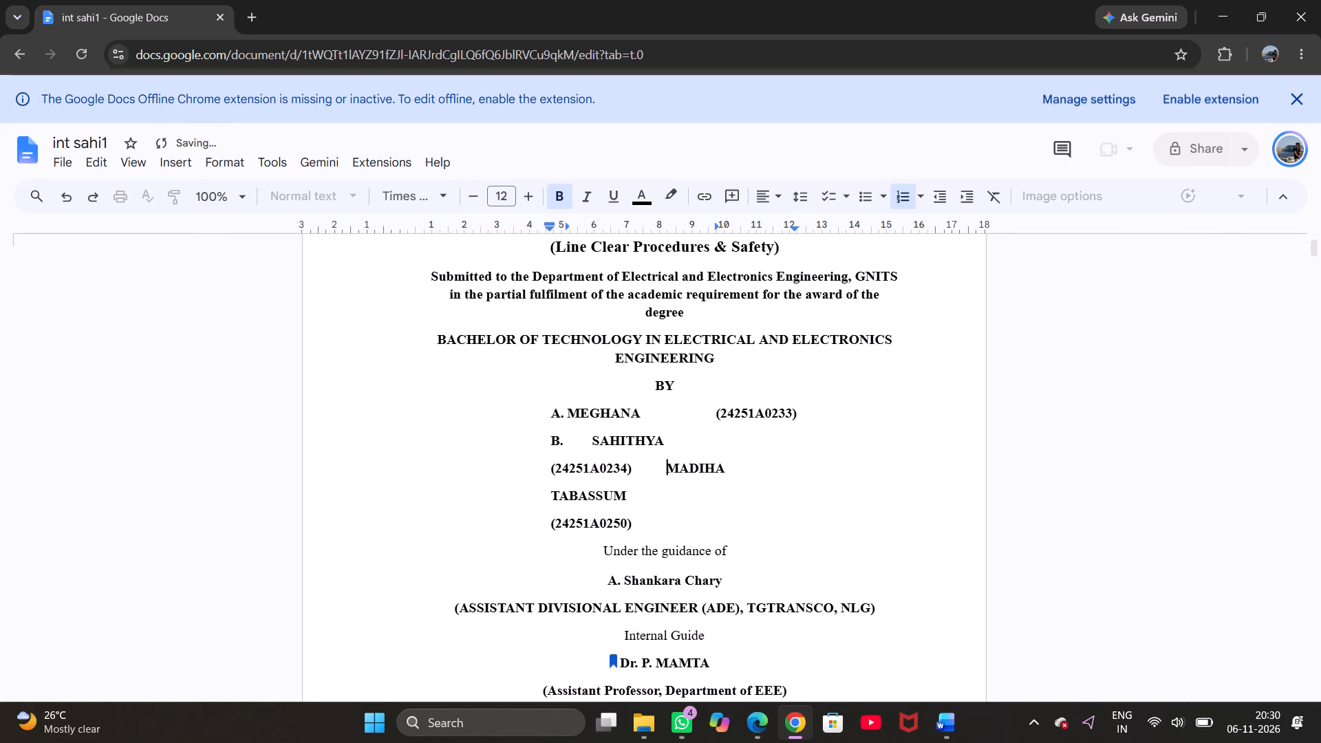
key("BackSpace")
key("BackSpace")
key("BackSpace")
key("BackSpace")
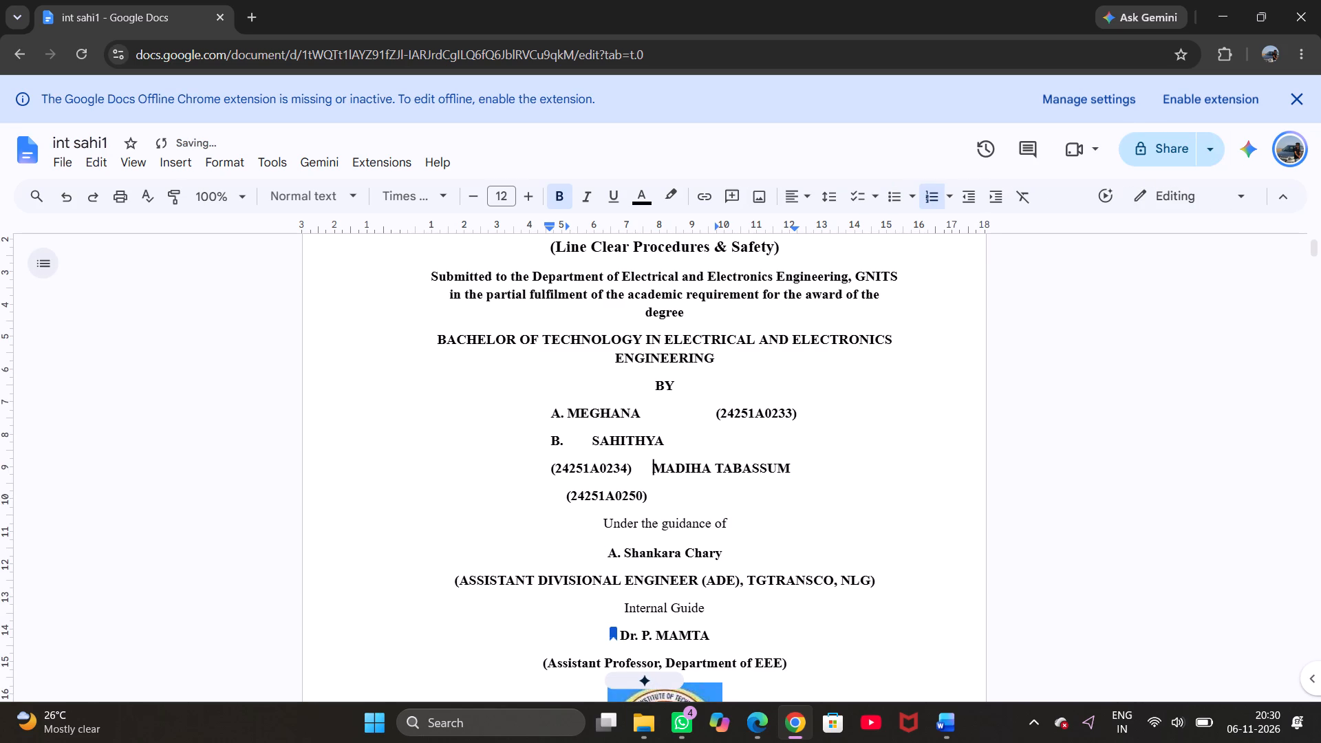
Replace the automatic list label before the second student's name with plain "B." and rebreak the line ahead of it, adding a leading space.
left_click(588, 441)
key("BackSpace")
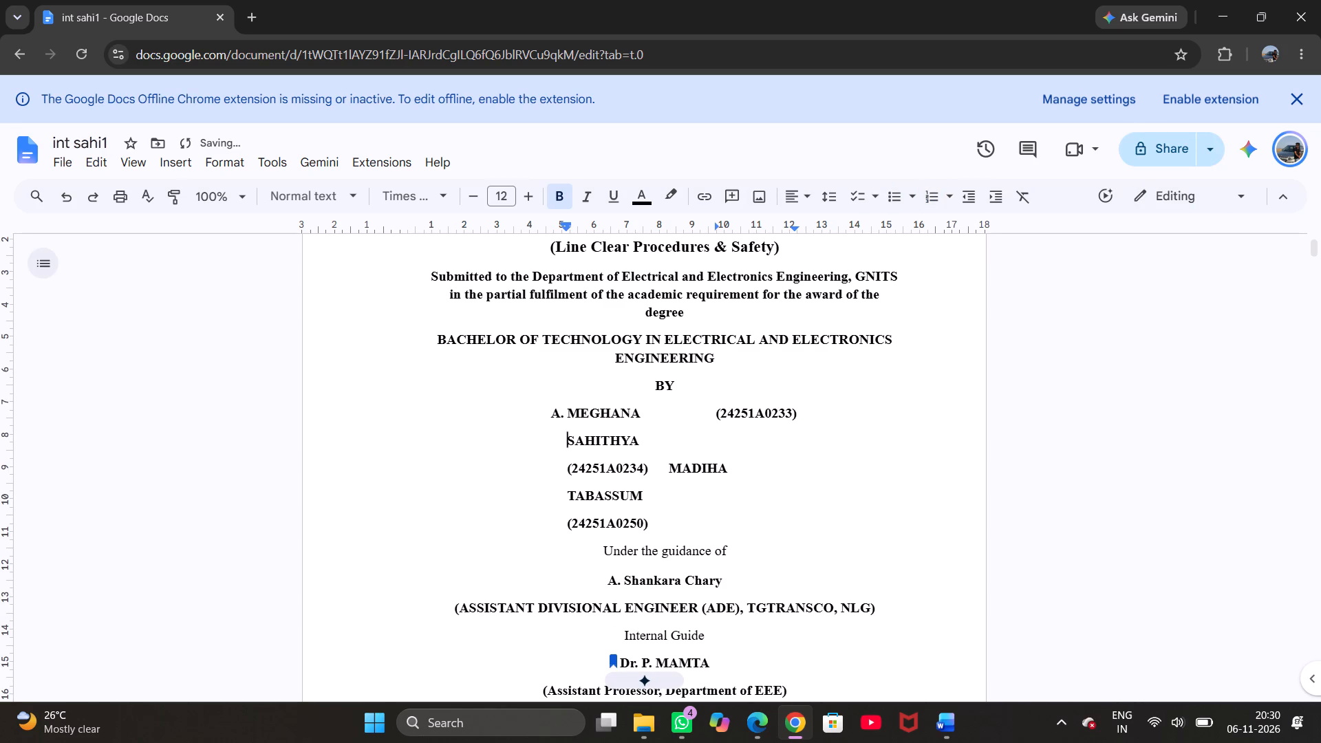
key("b")
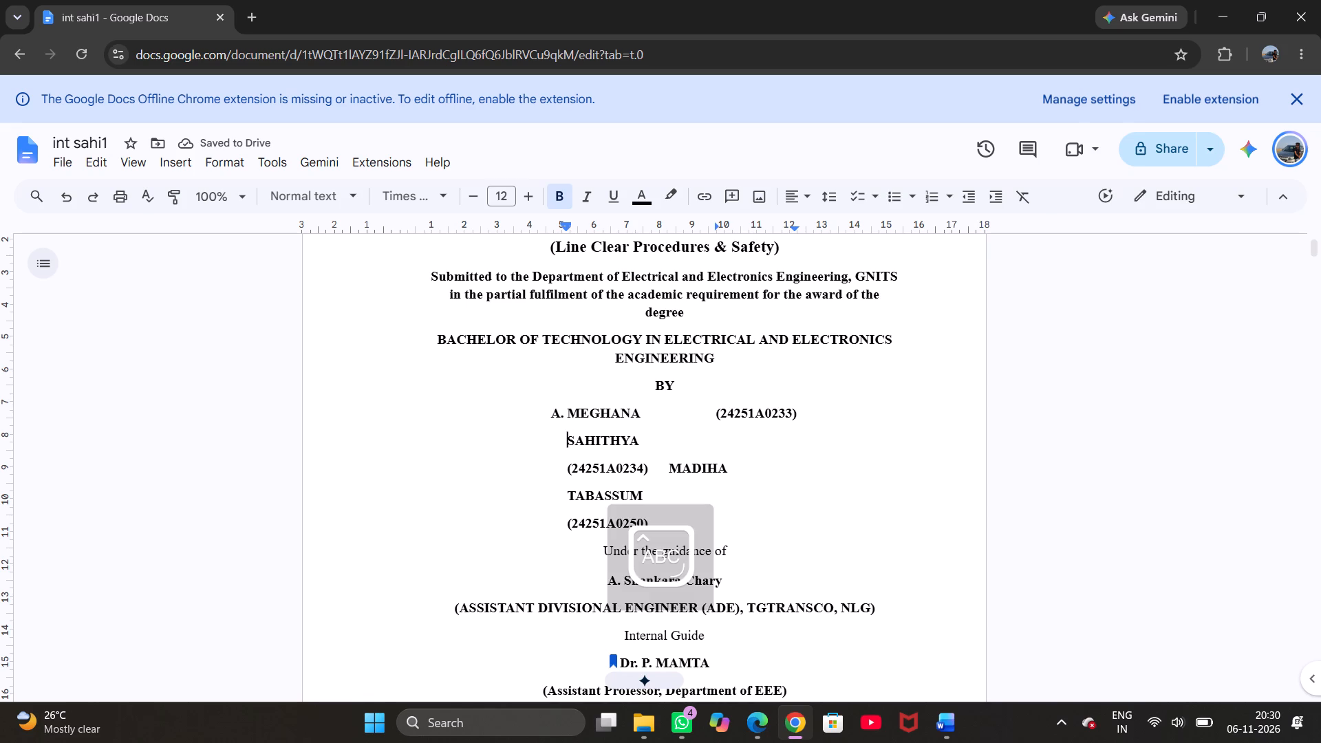
key("period")
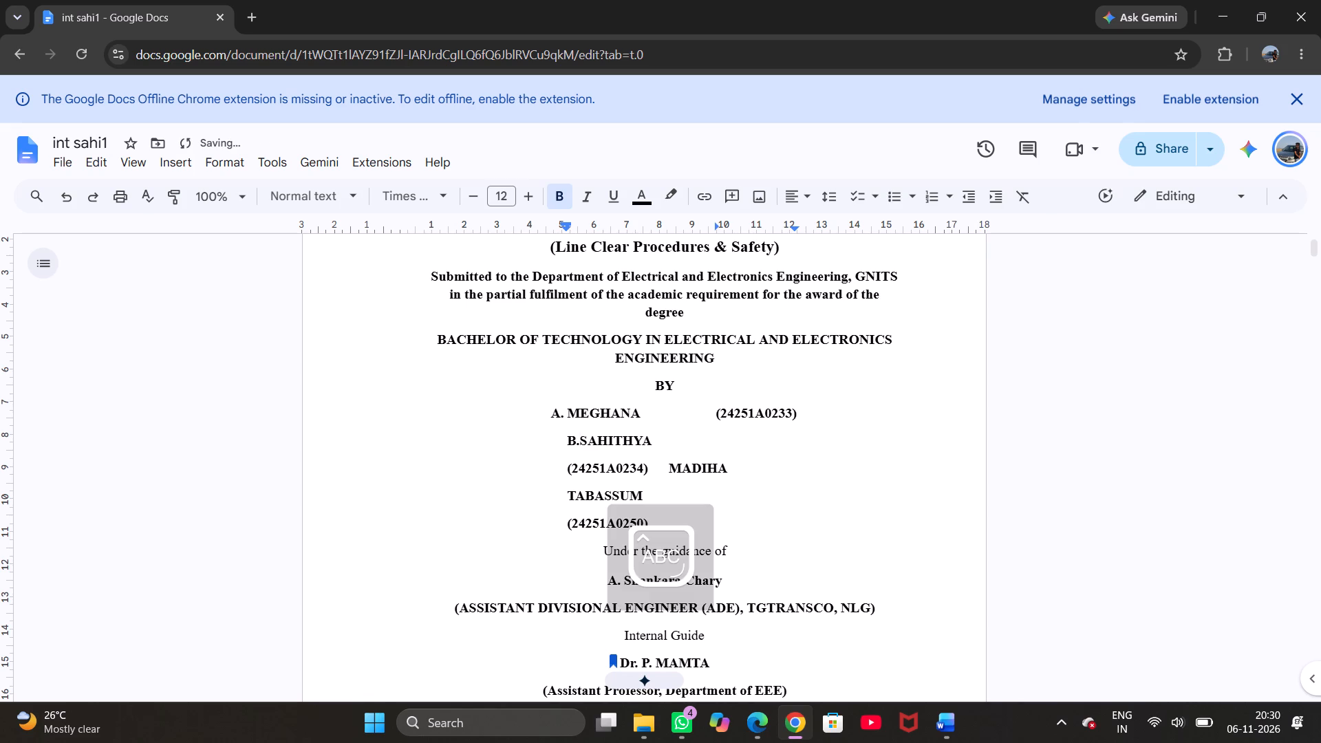
key("Left")
key("Left")
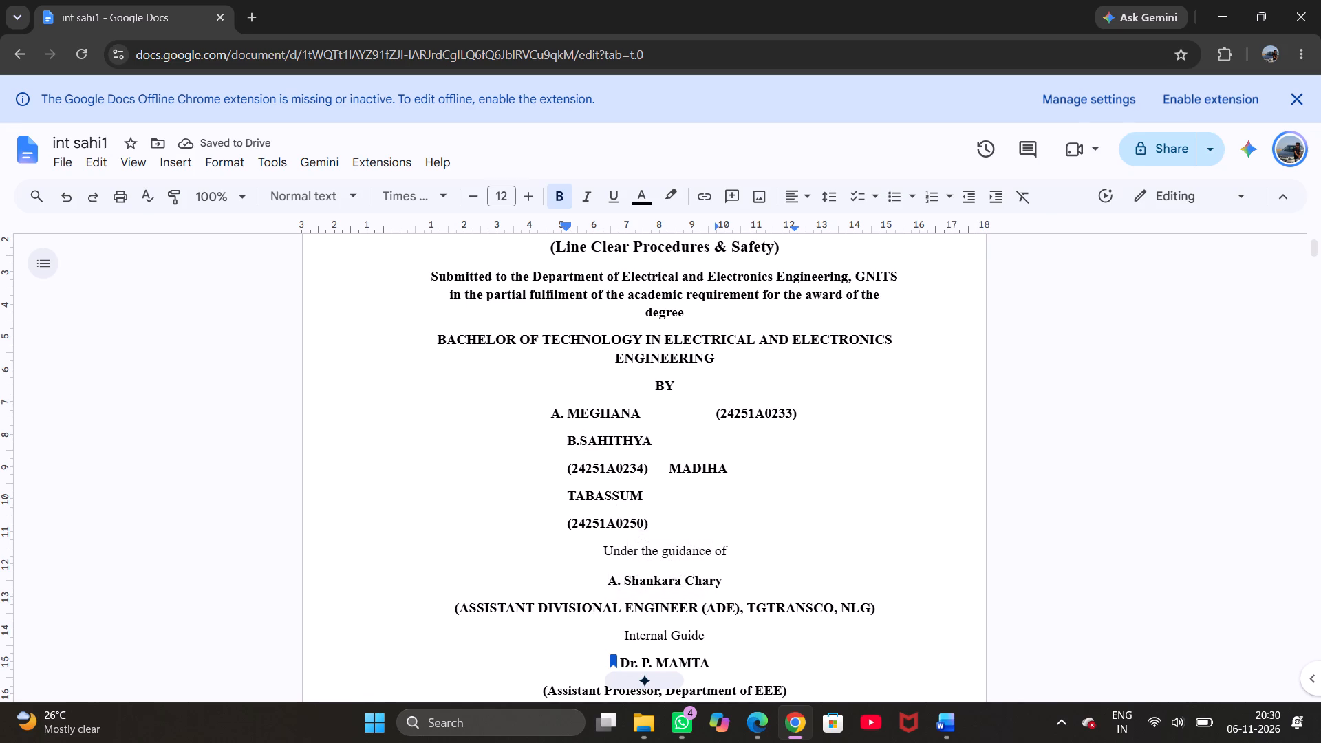
key("BackSpace")
key("Return")
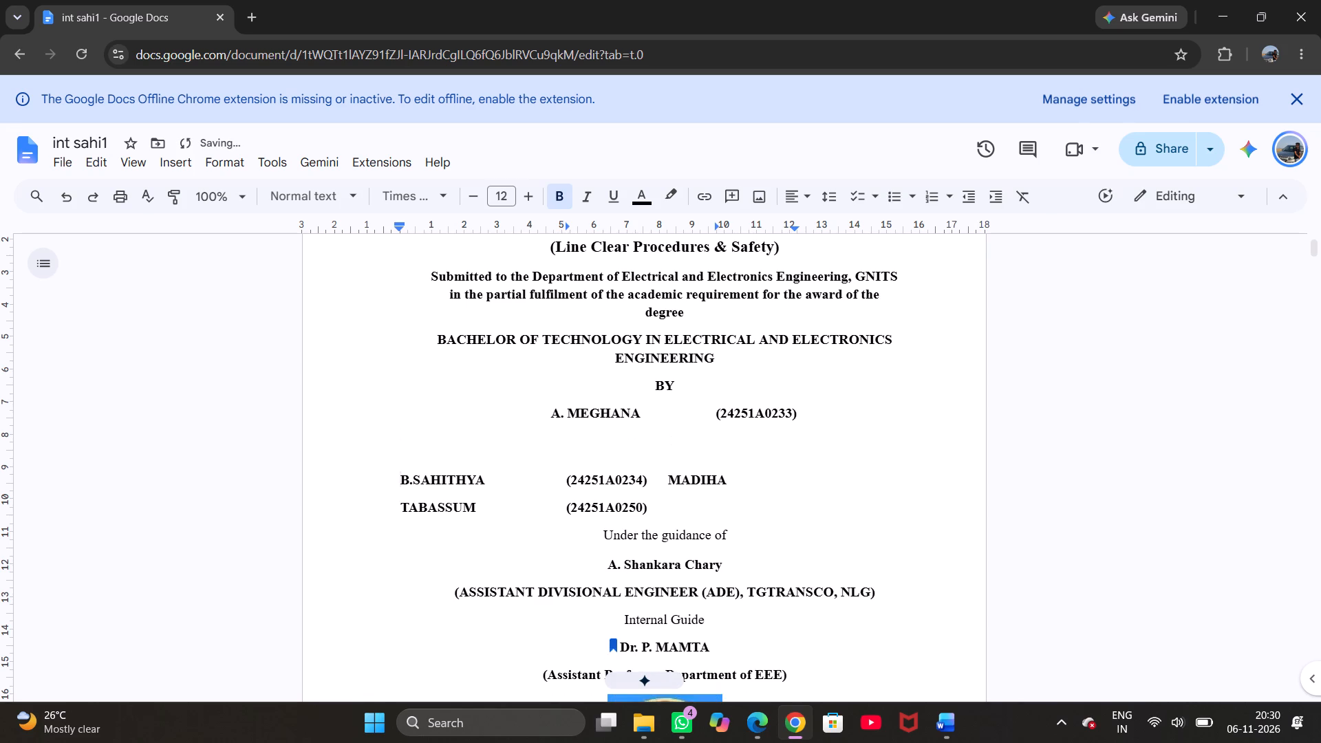
key("space")
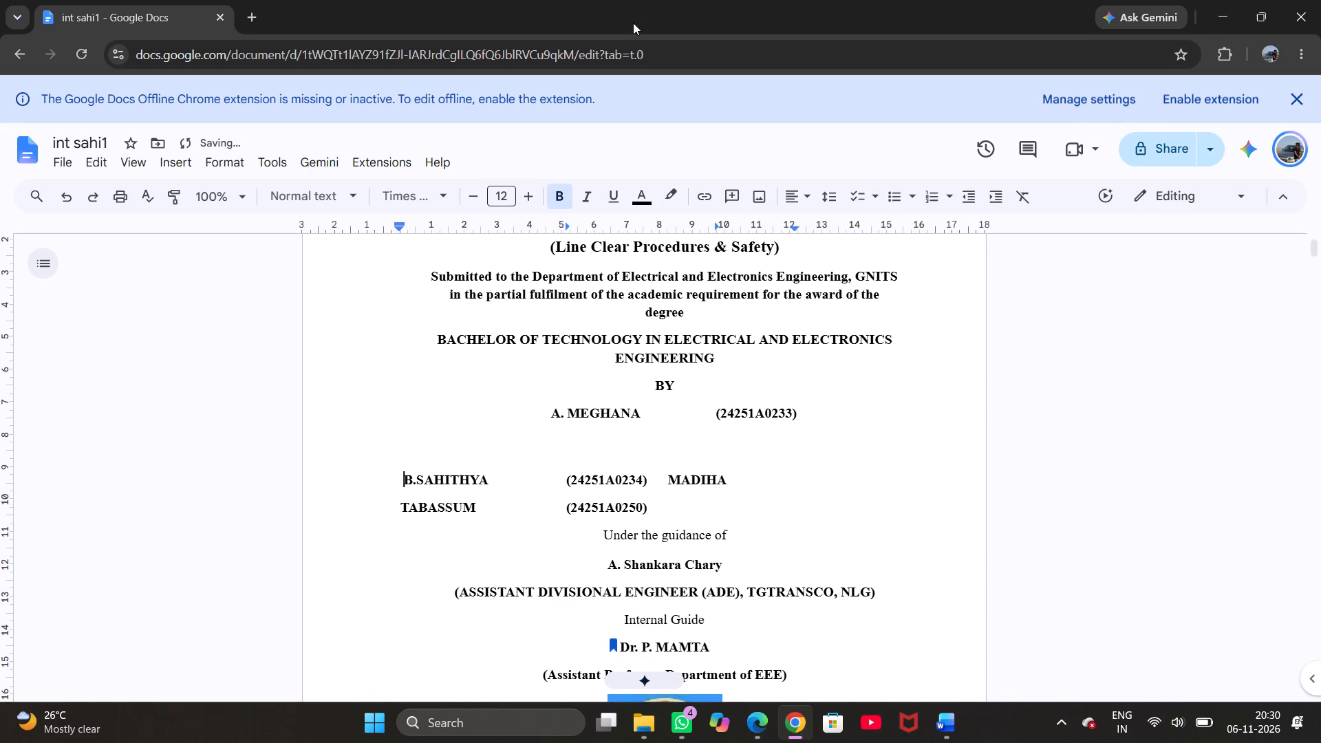
Close the int sahi1 document tab in Chrome.
left_click(218, 12)
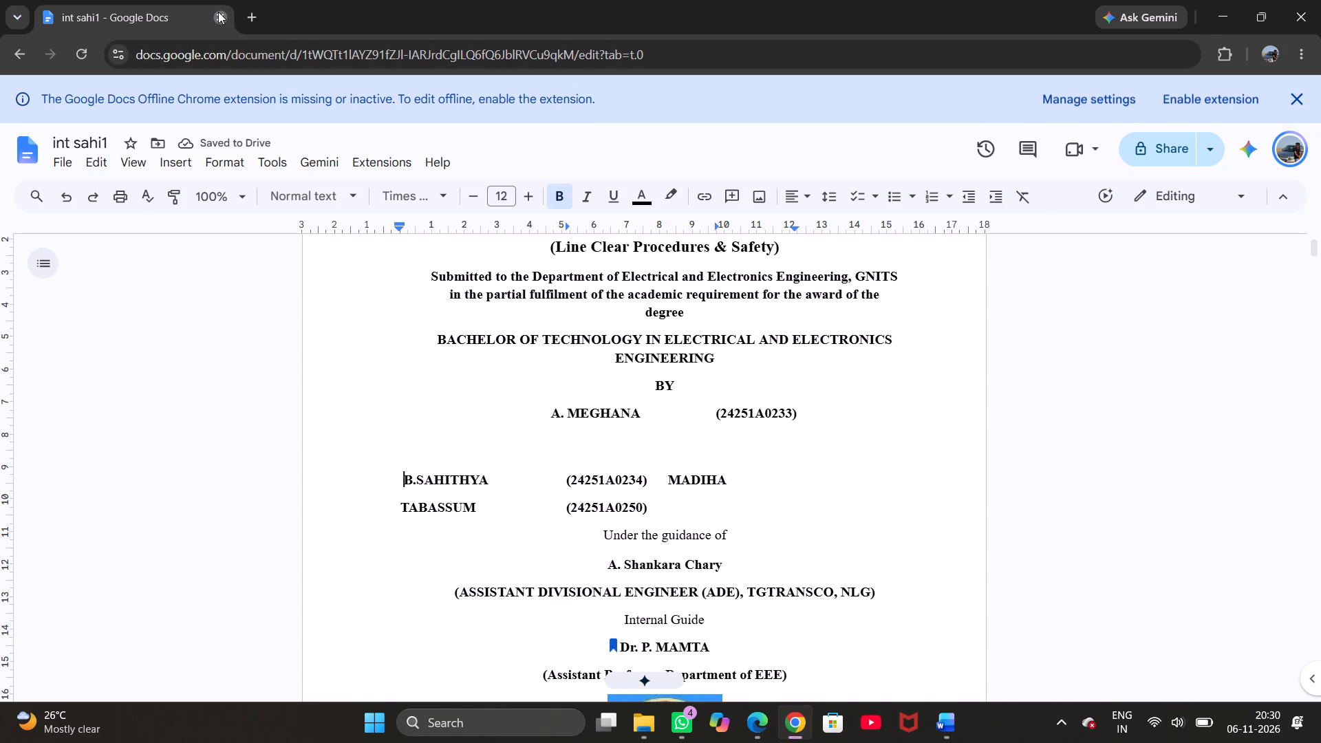
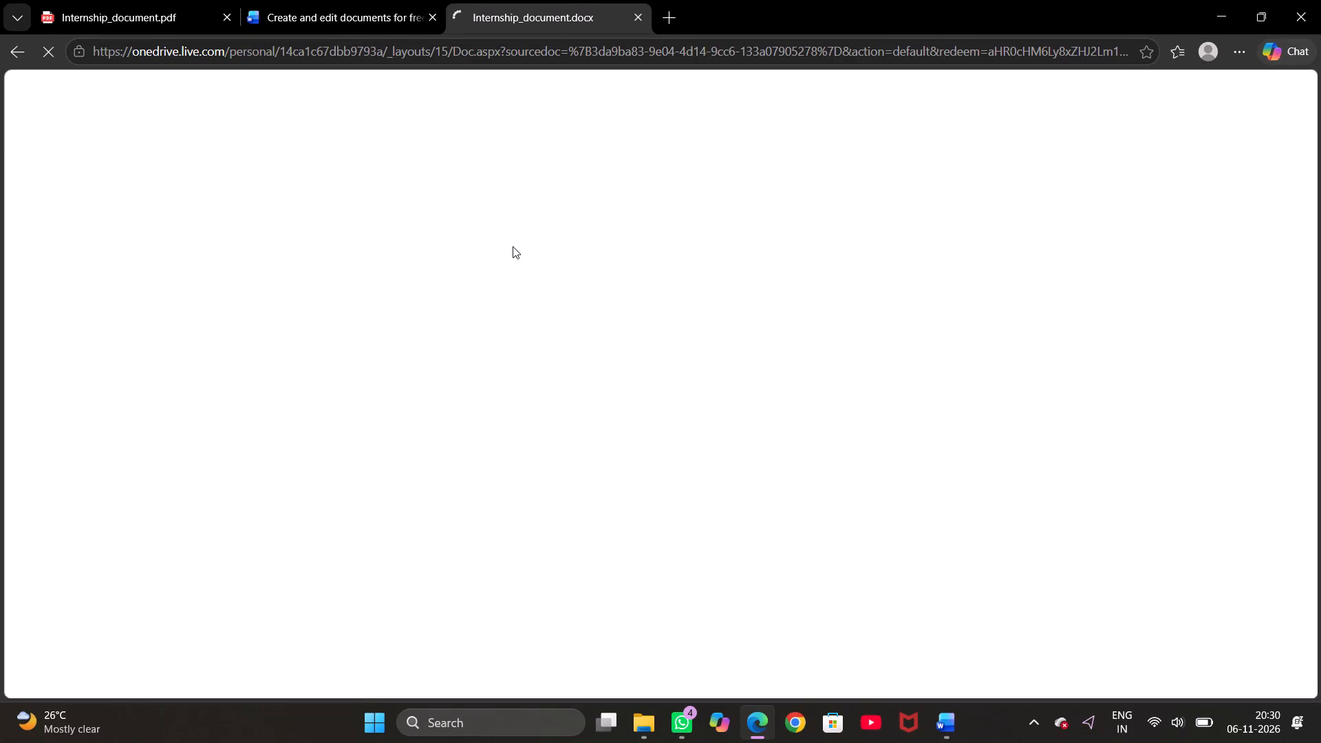
Switch to Microsoft Edge and close the "Create and edit documents for free" tab, keeping Internship_document.docx open.
left_click(433, 11)
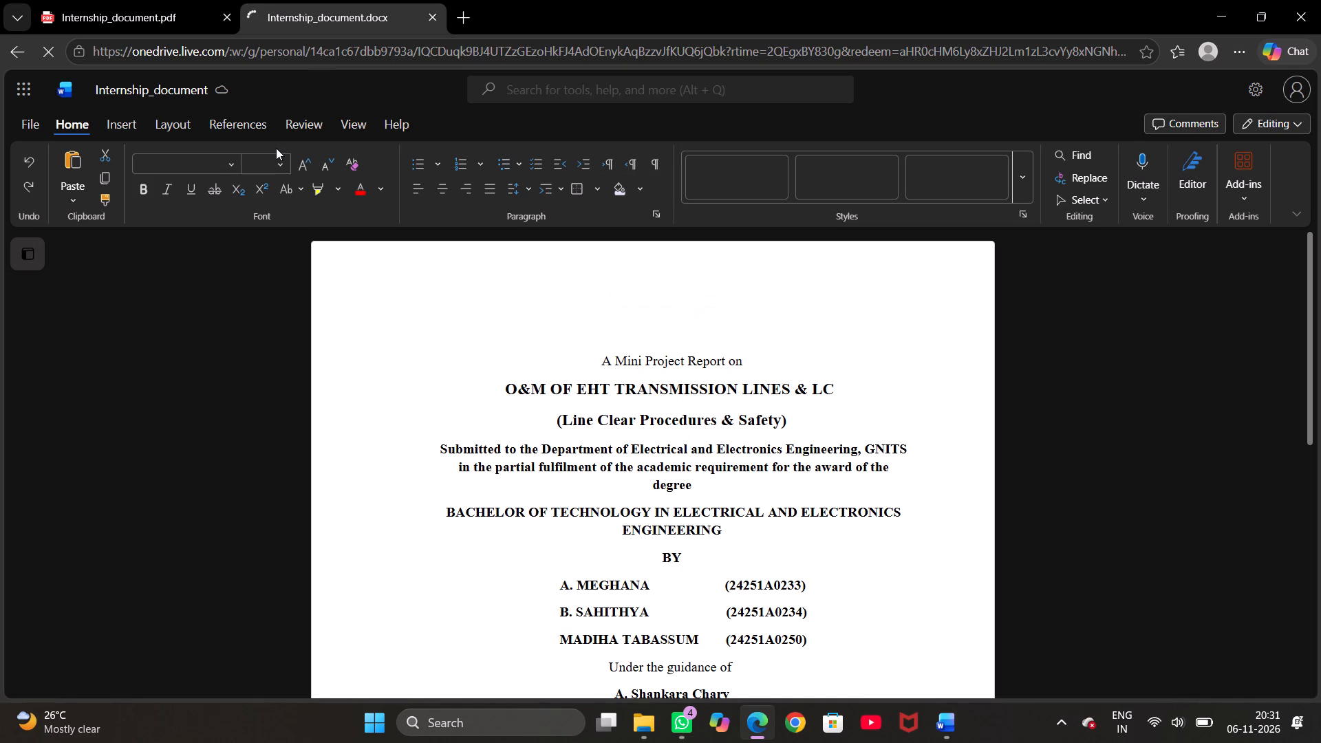
Look over the title page of Internship_document from the report heading down to the college address.
scroll(346, 247, "down", 1)
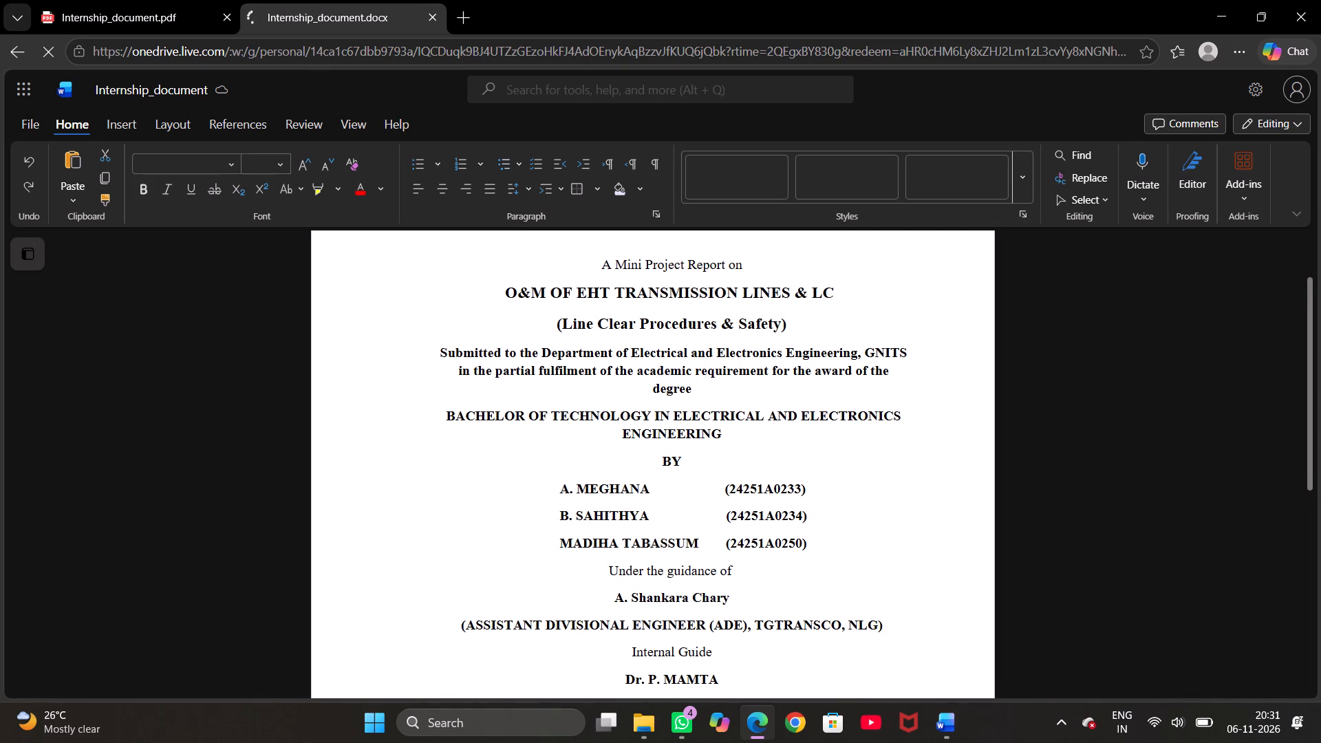
scroll(926, 532, "down", 6)
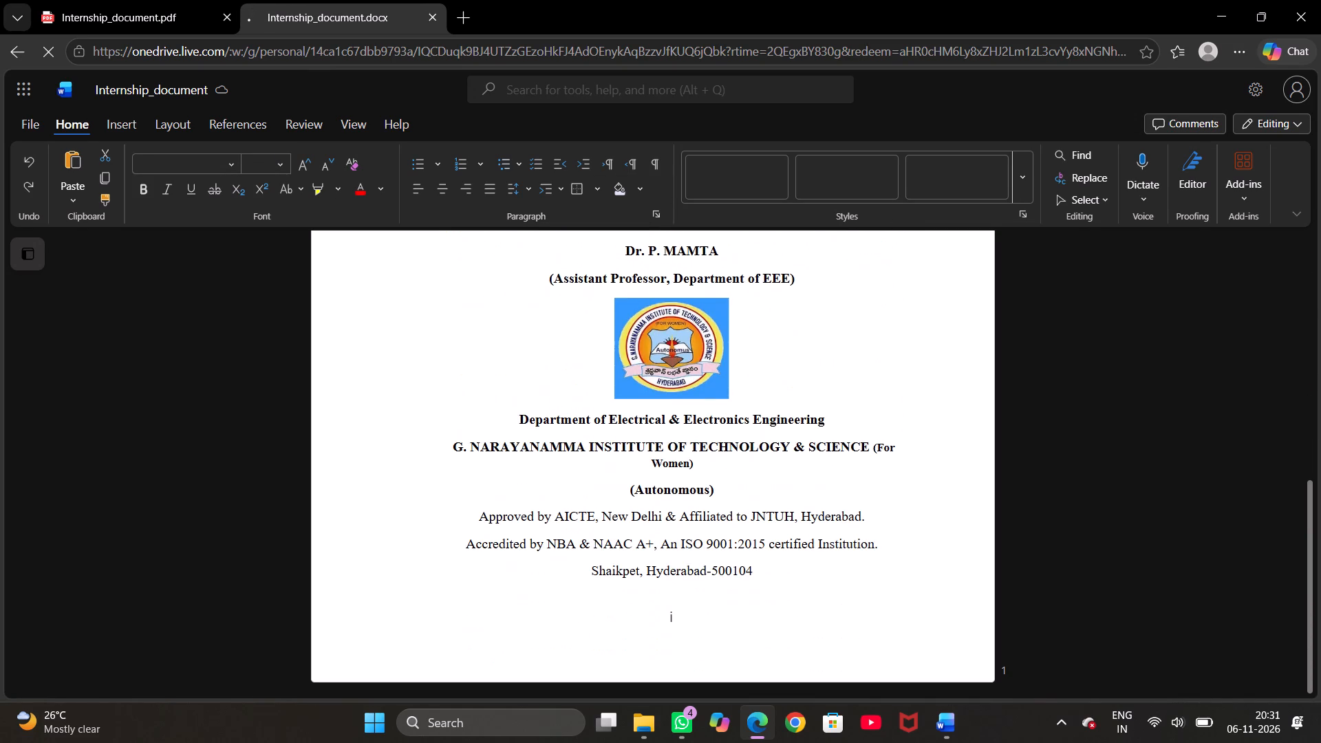
scroll(926, 532, "down", 1)
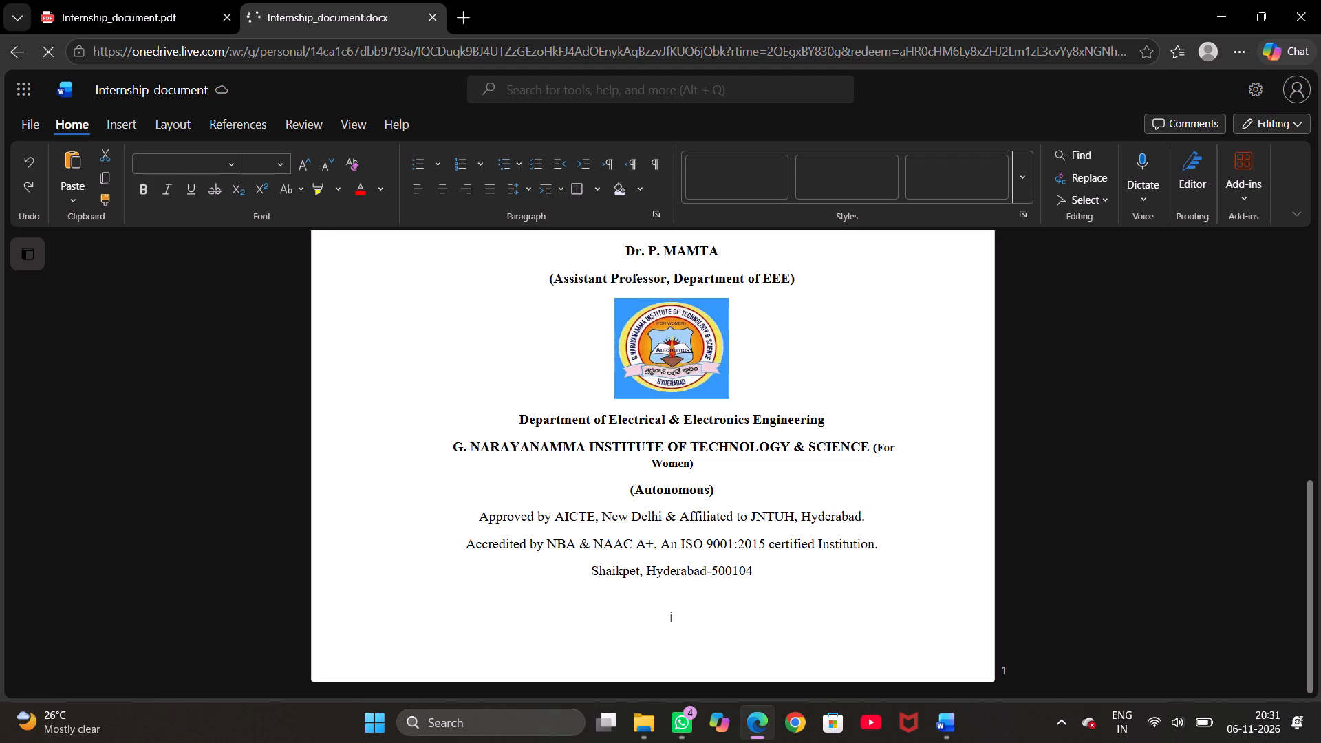
scroll(879, 390, "up", 2)
scroll(879, 390, "right", 1)
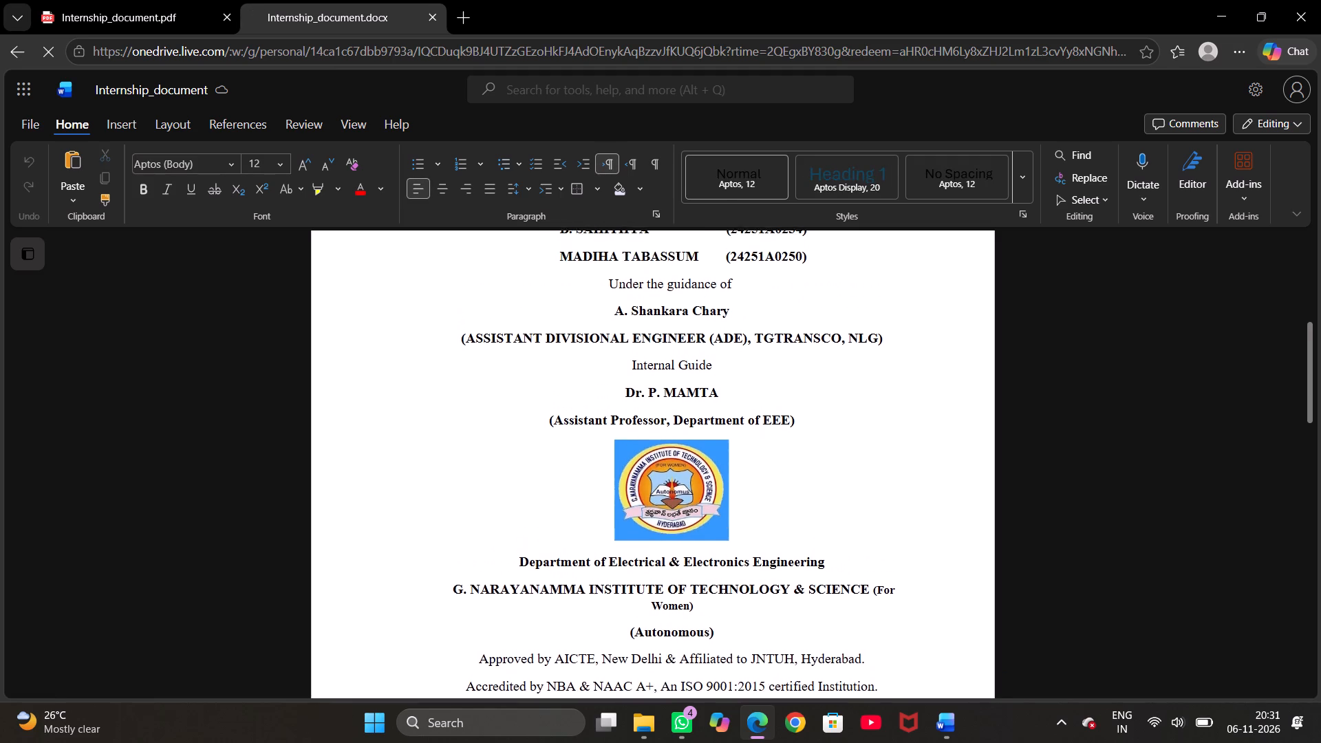
scroll(879, 390, "right", 1)
scroll(879, 390, "up", 1)
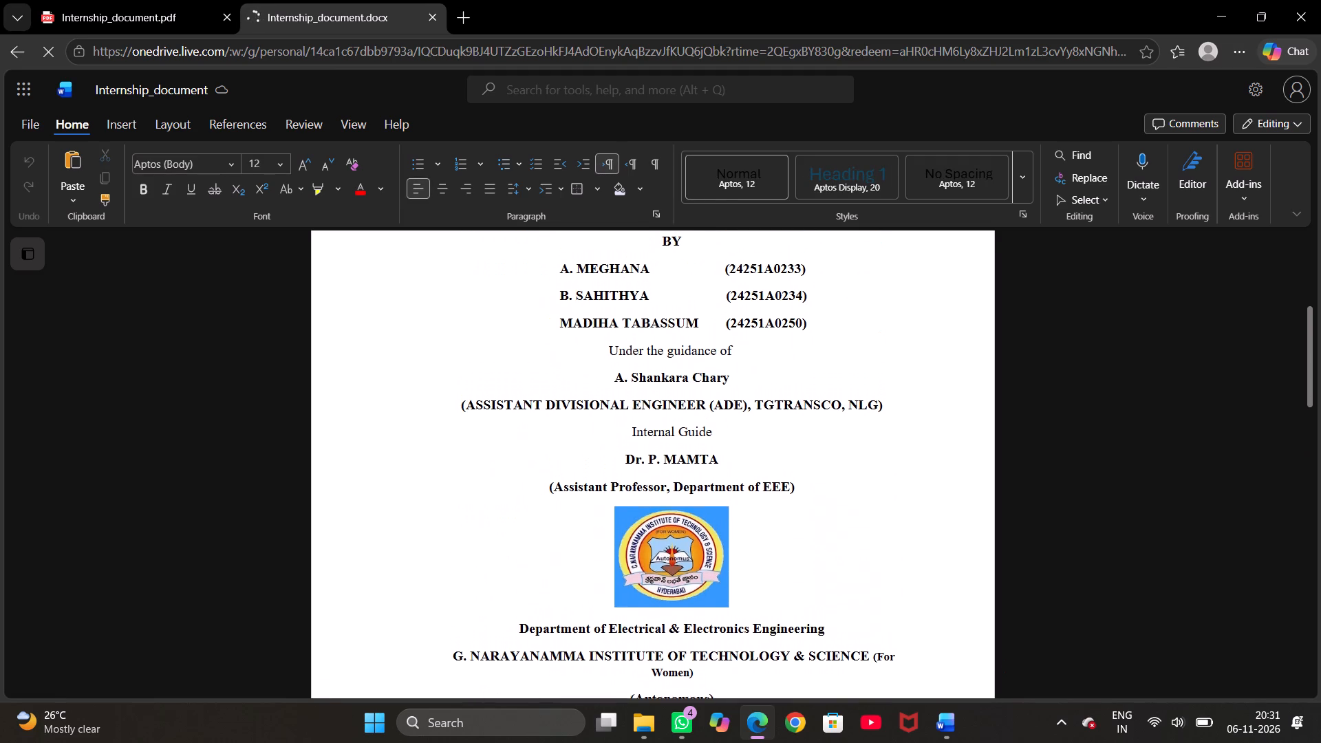
scroll(879, 390, "up", 4)
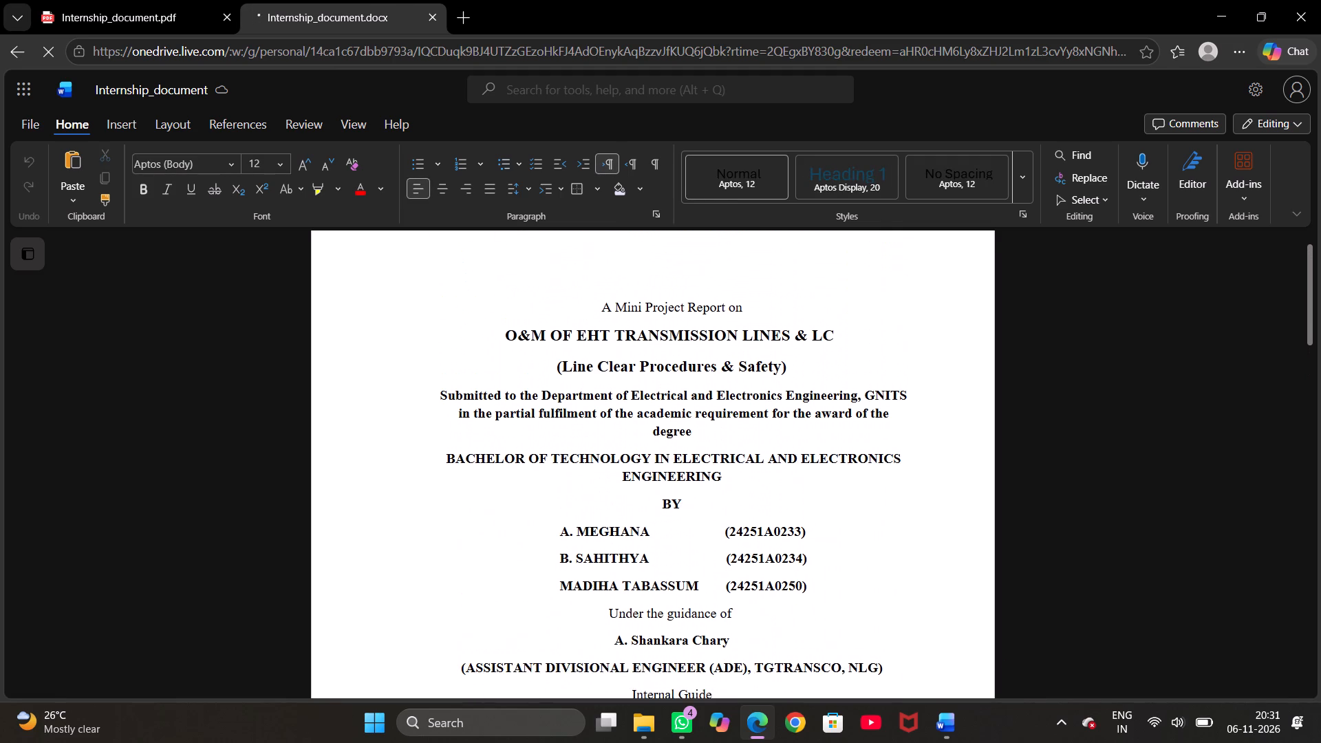
scroll(879, 390, "up", 1)
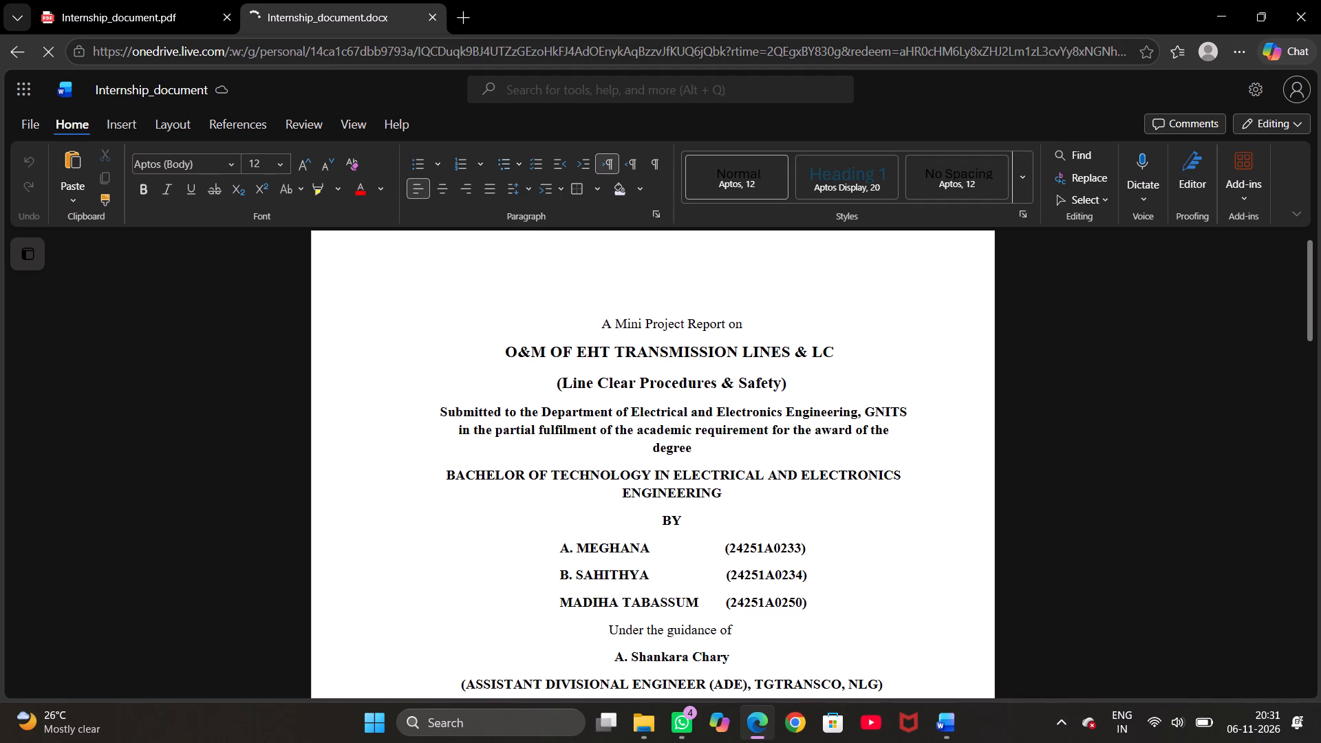
Remove the leading "A" from the title page's top line and insert "- II" after "Mini Project".
left_click(610, 324)
key("BackSpace")
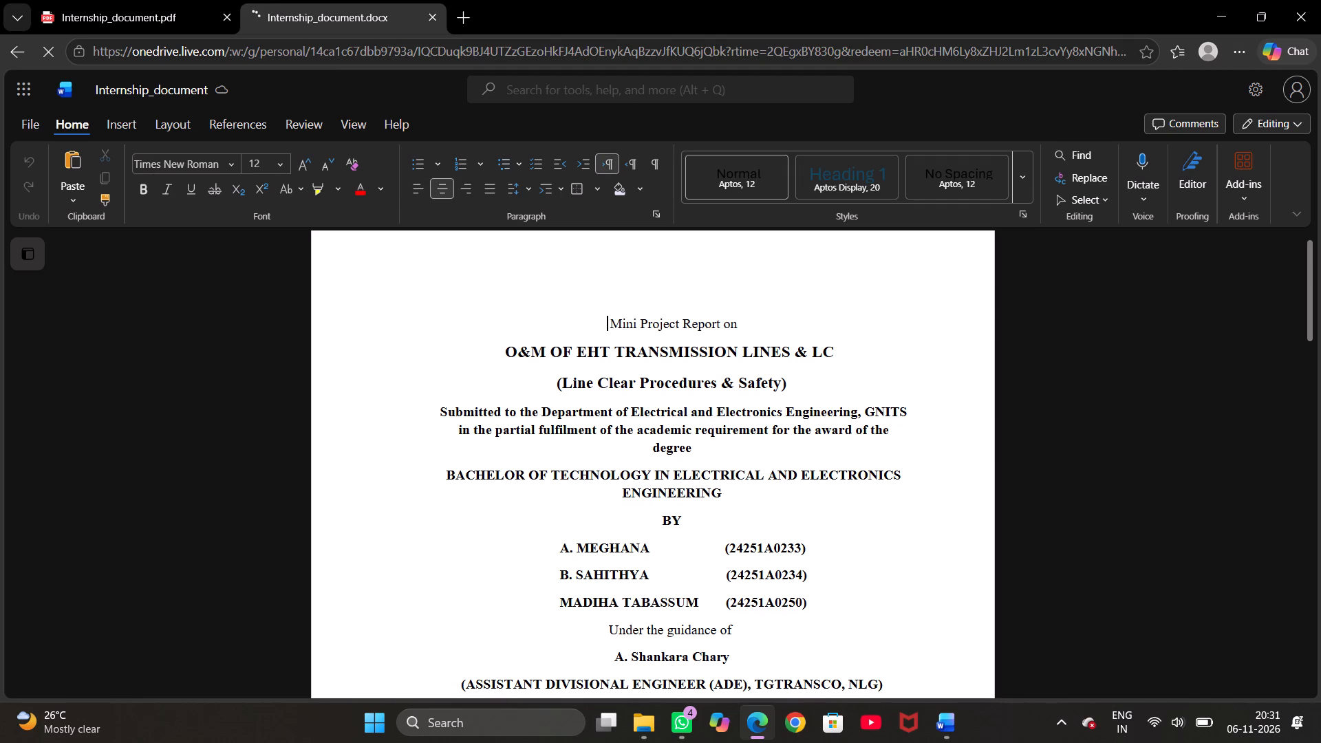
left_click(681, 325)
key("minus")
key("space")
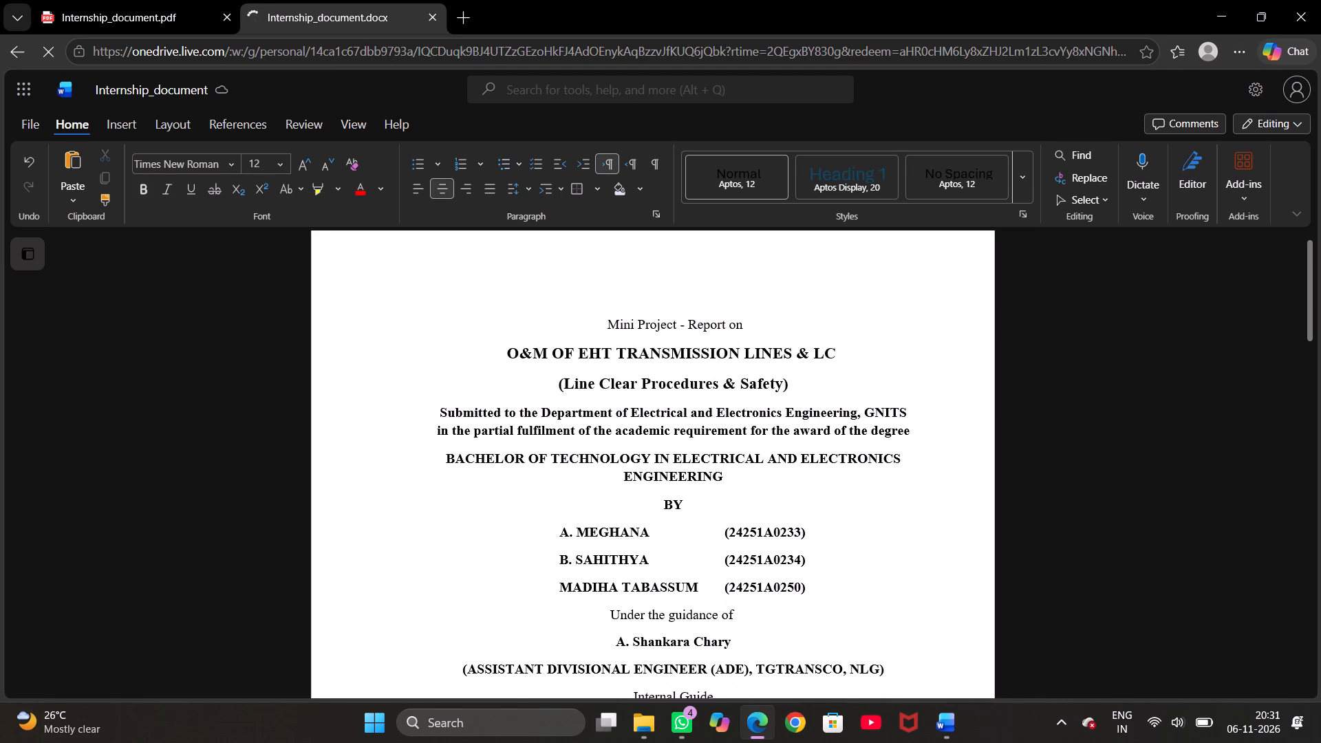
type("ii")
key("BackSpace")
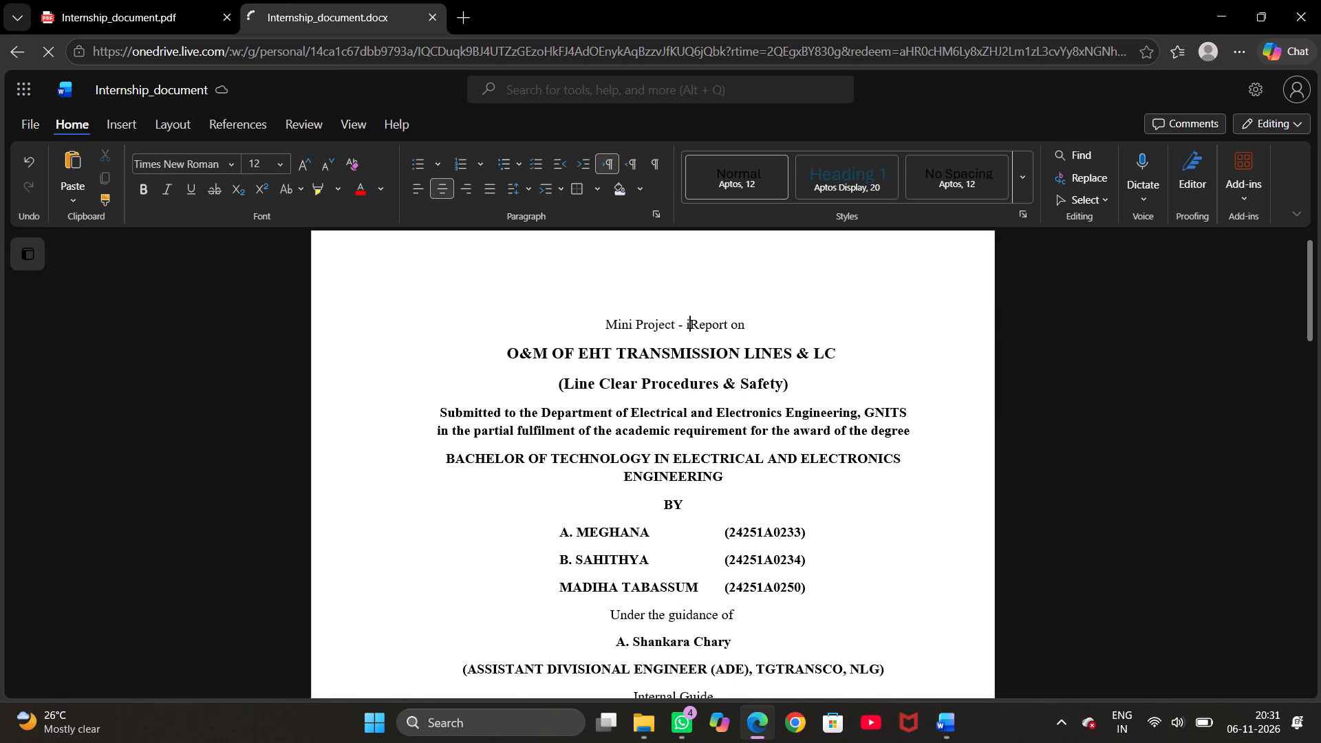
key("BackSpace")
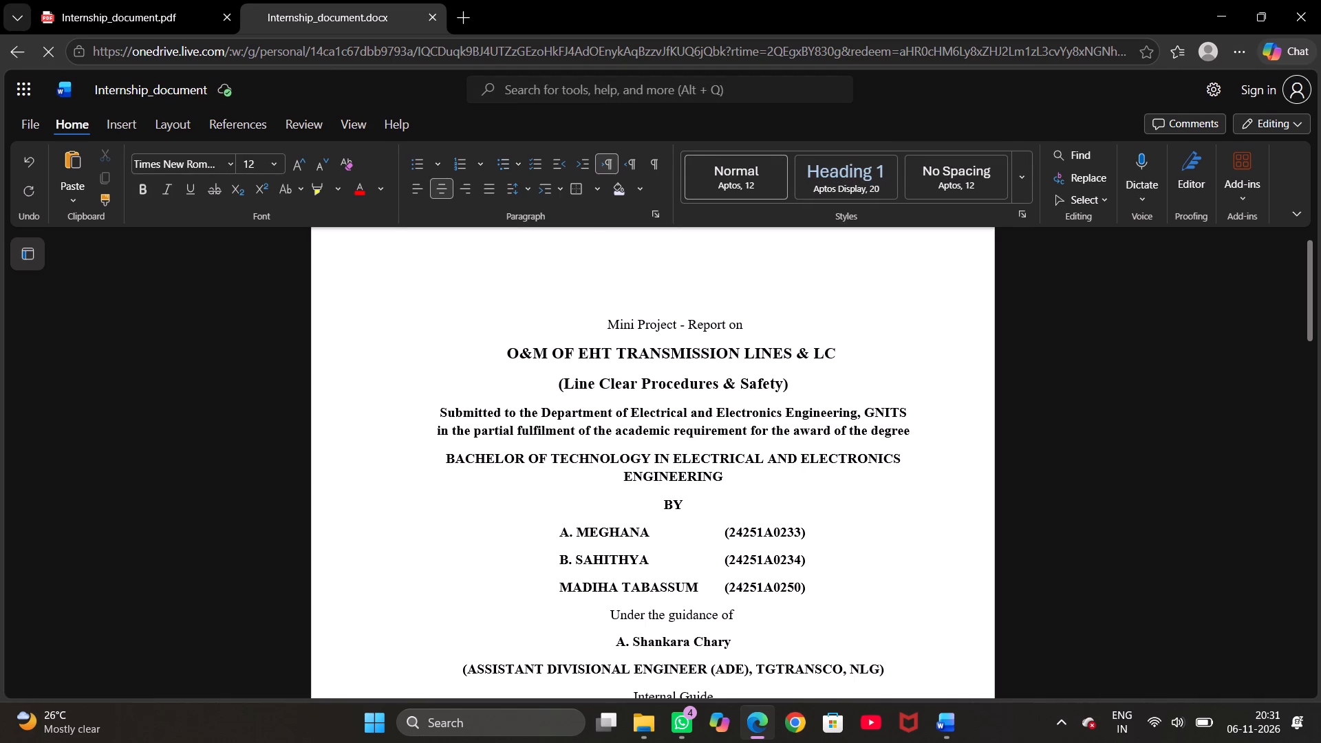
type("ii")
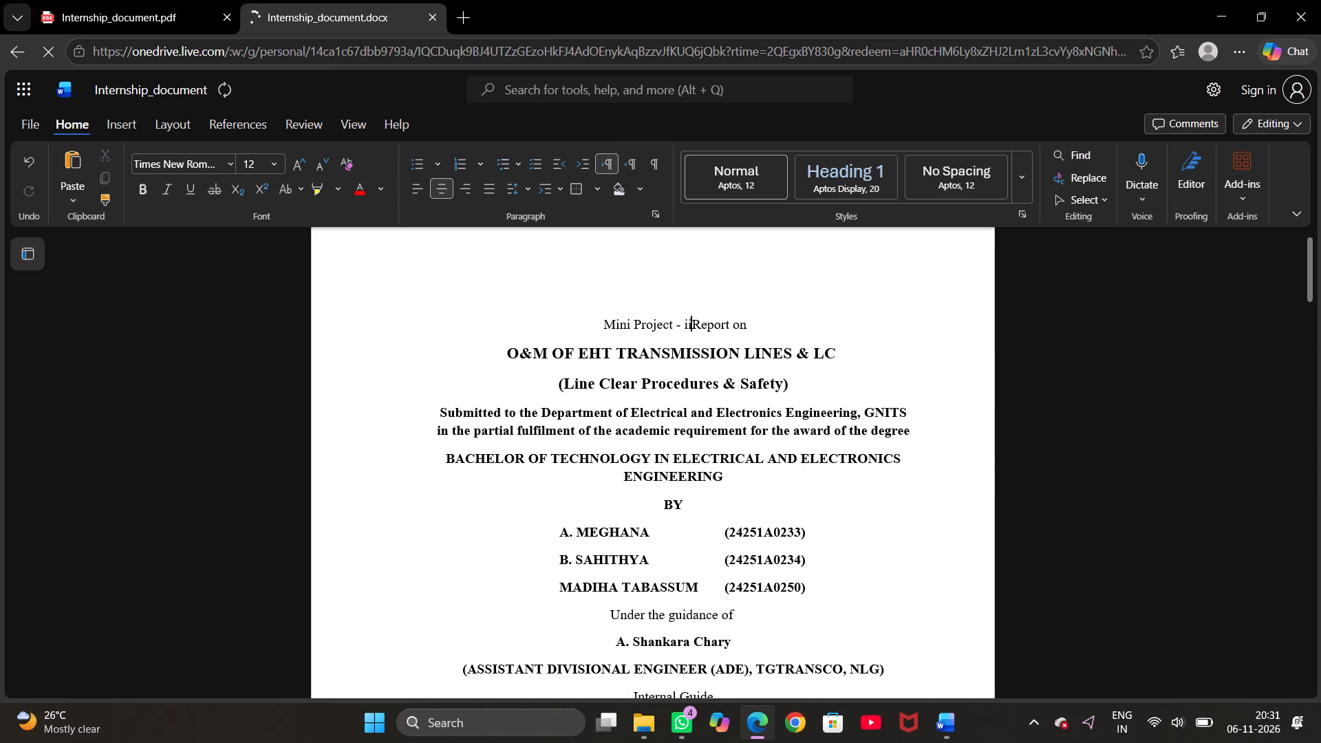
key("BackSpace")
key("BackSpace")
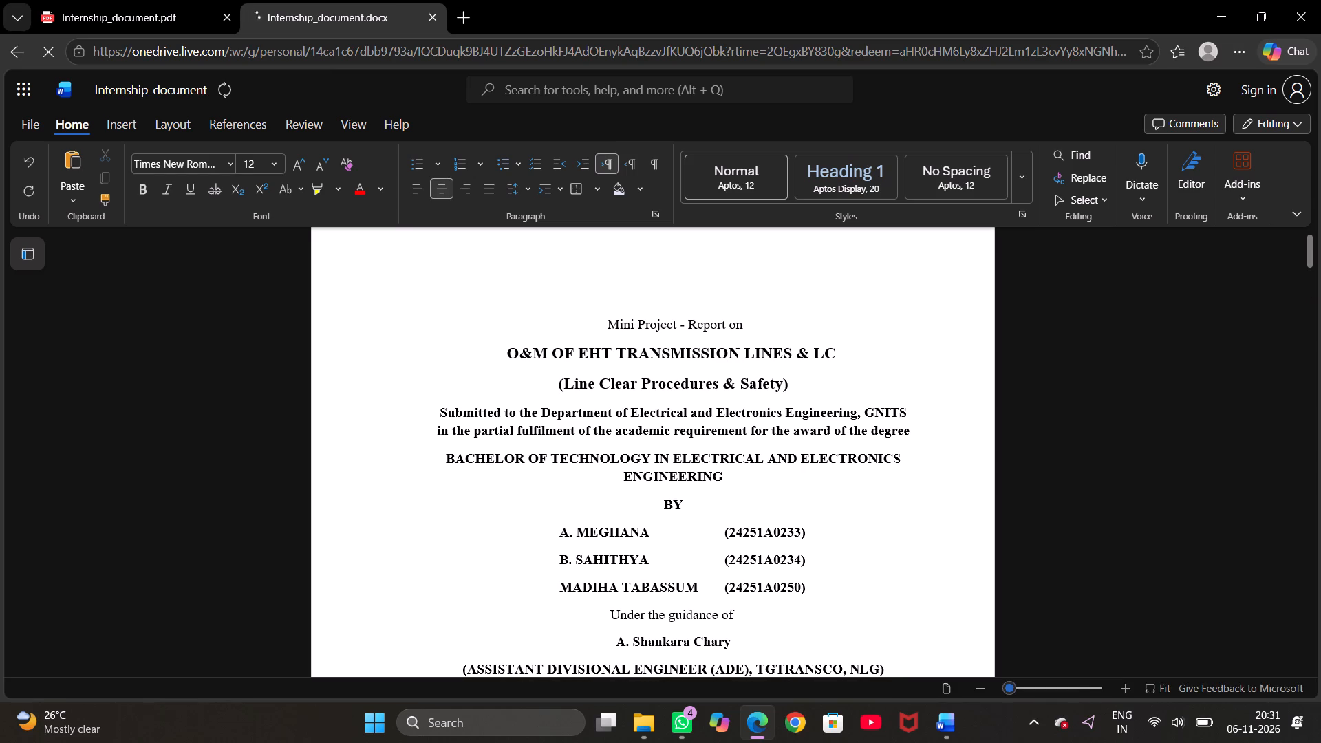
type("II")
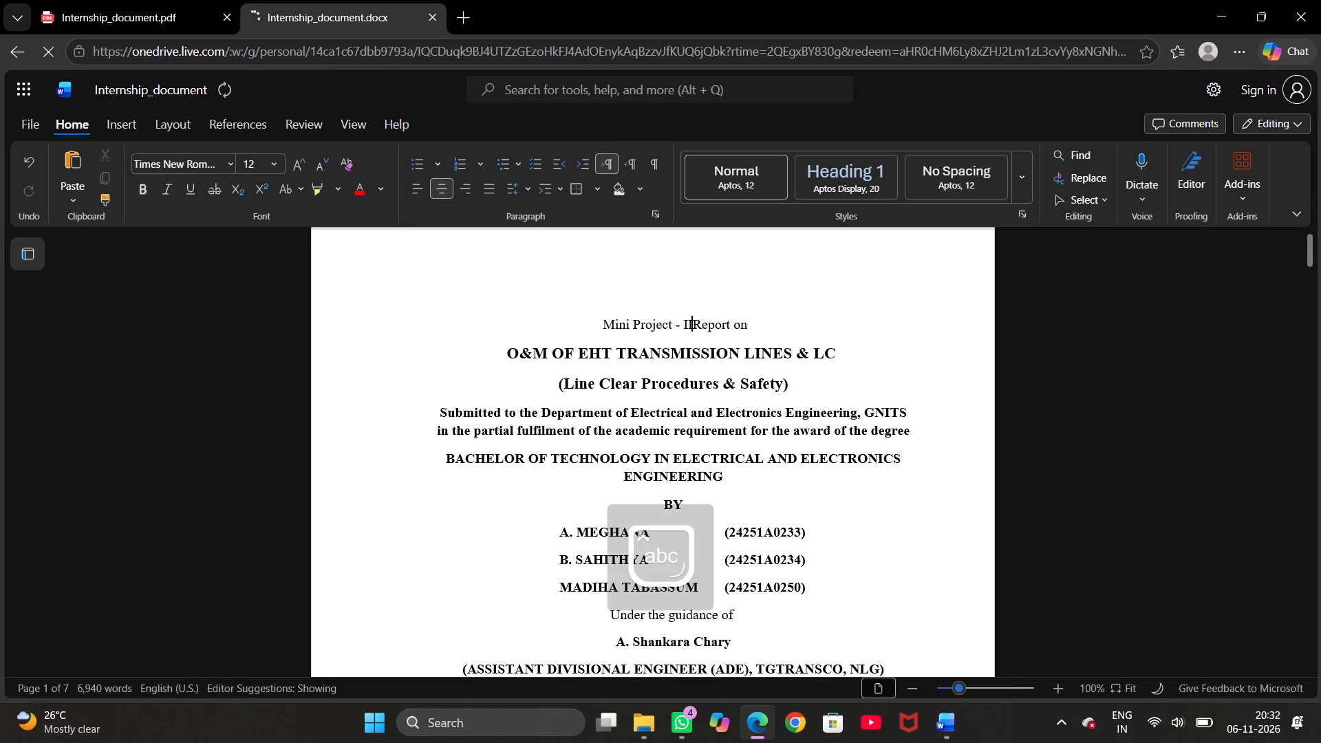
Insert "(Internship)" directly after "II" in the title page's top line, ahead of "Report on".
key("shift+parenleft")
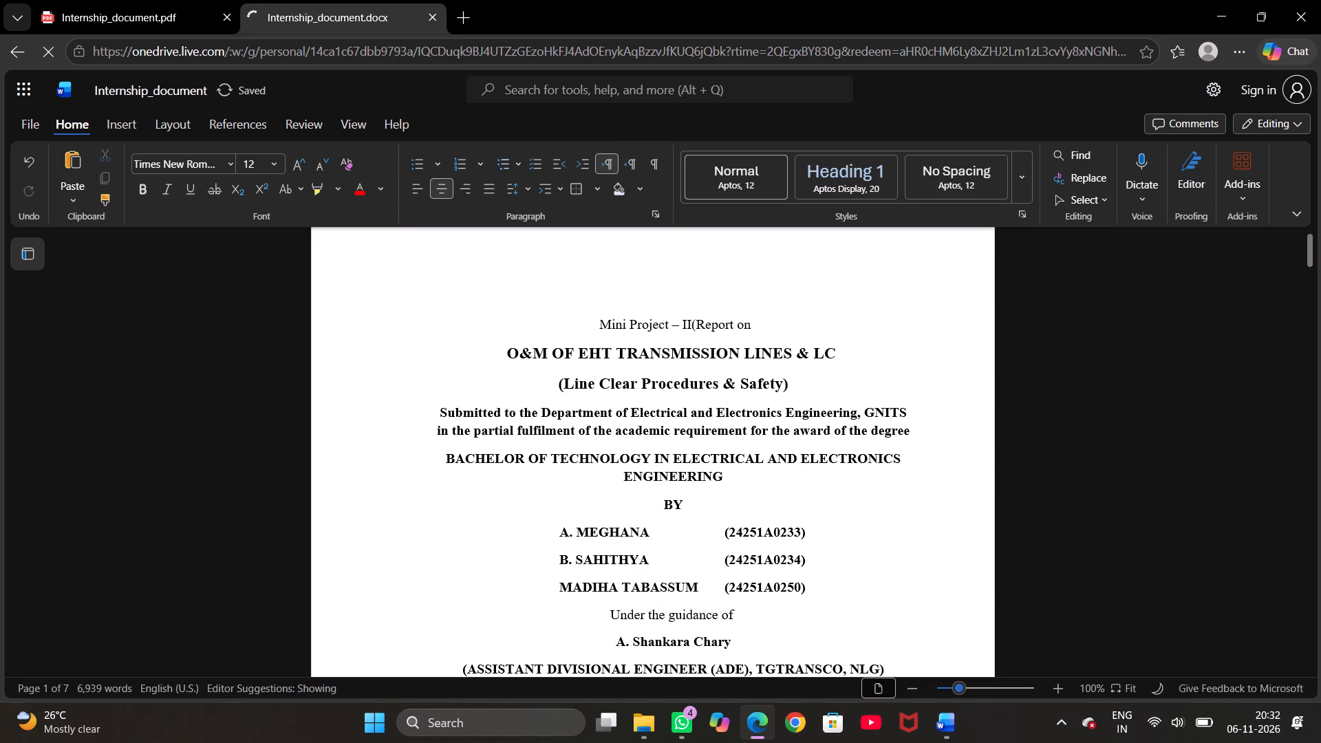
type("Interhsip")
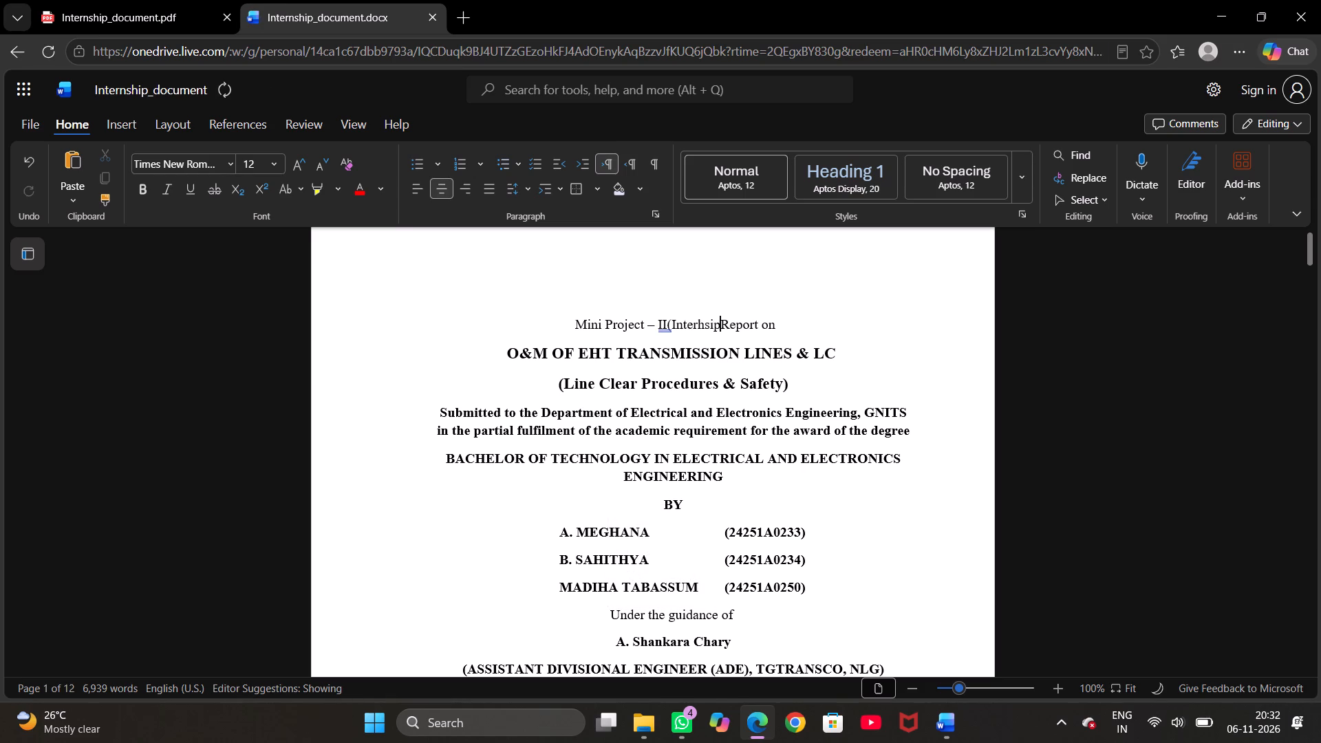
key("shift+parenright")
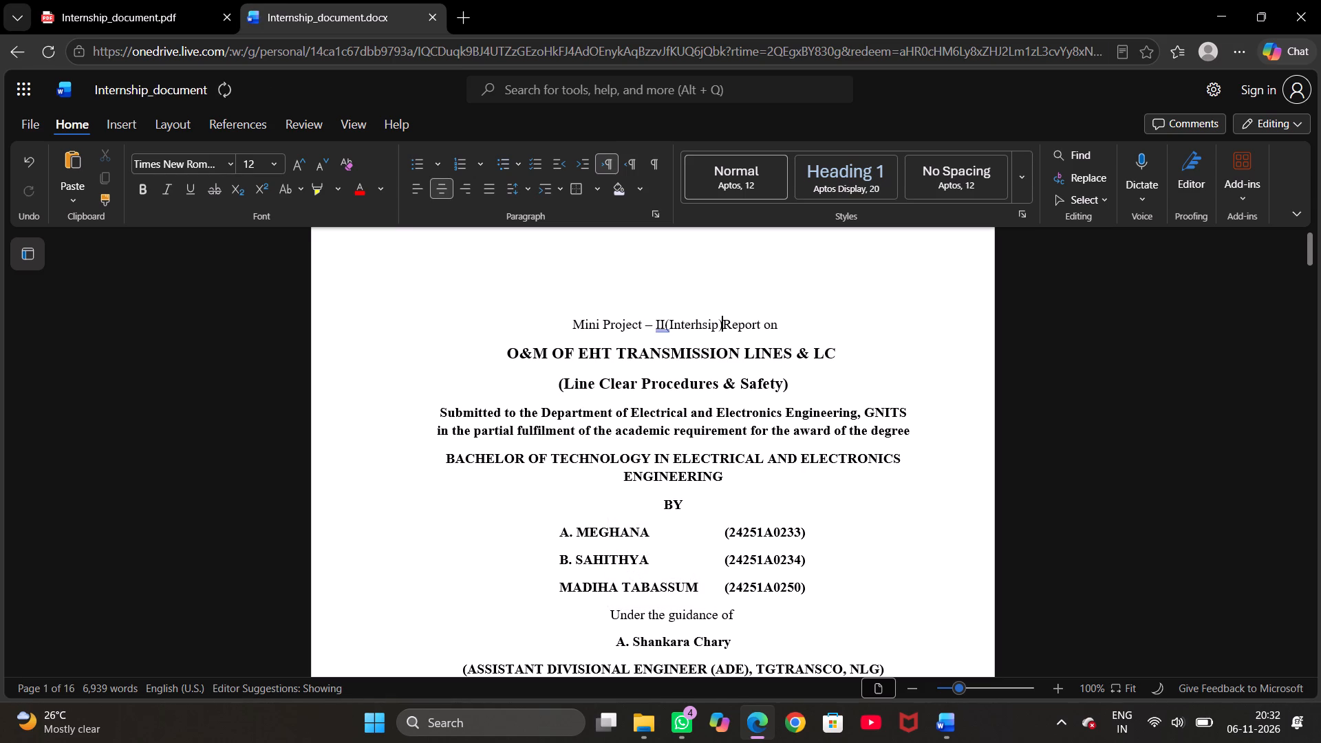
key("Left")
key("Left")
key("Left")
key("Left")
key("Left")
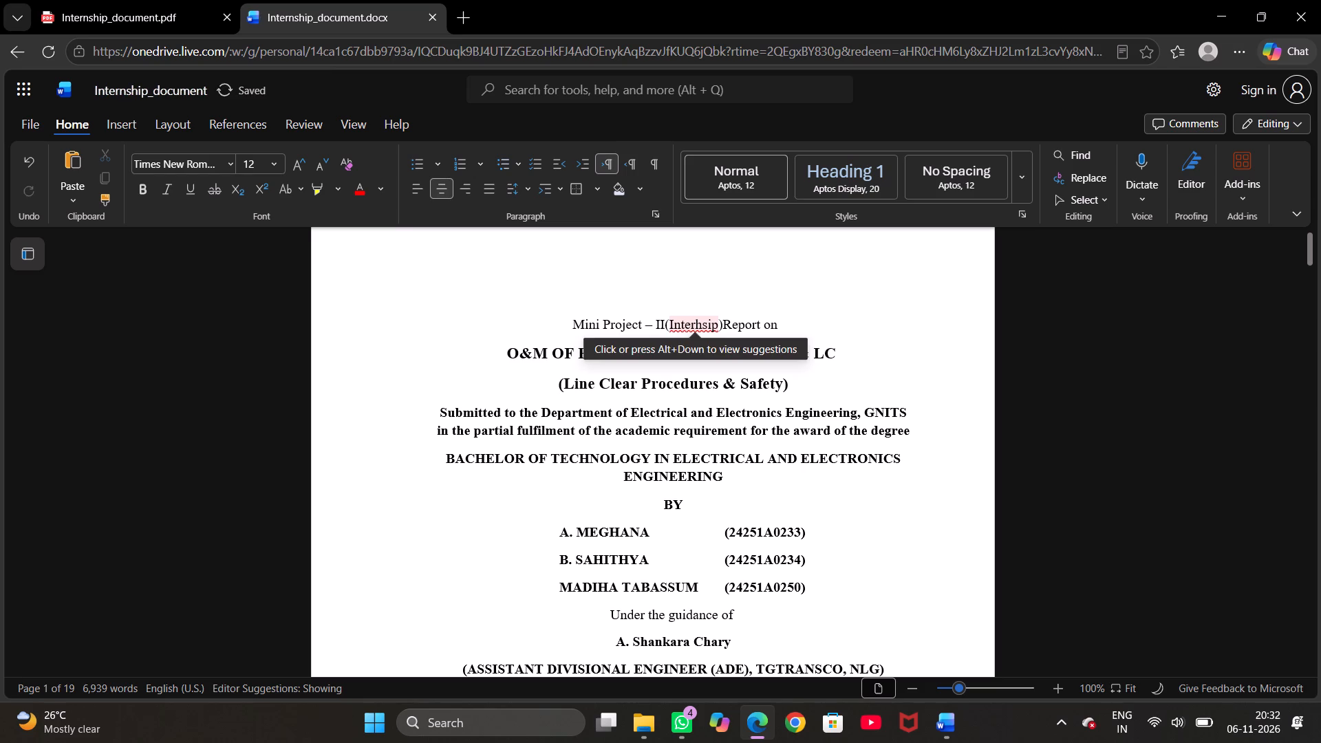
key("n")
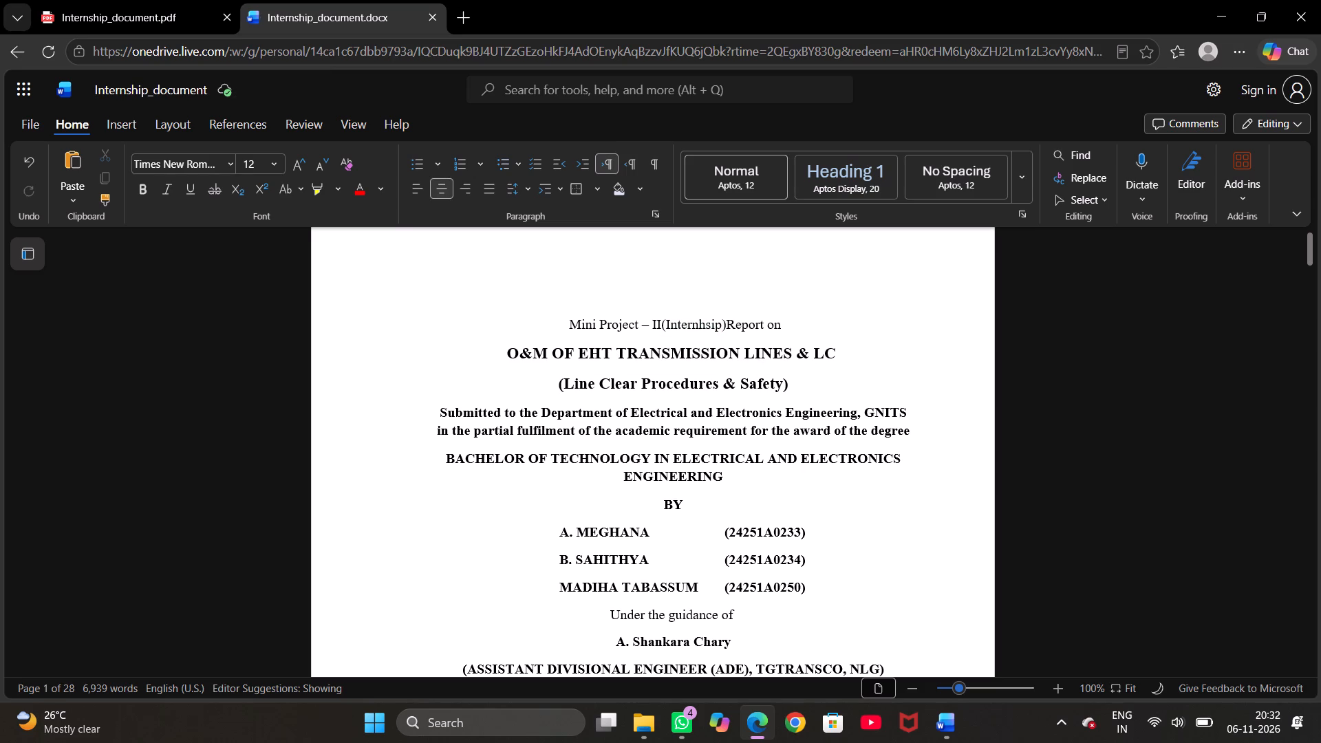
key("Right")
key("BackSpace")
key("Right")
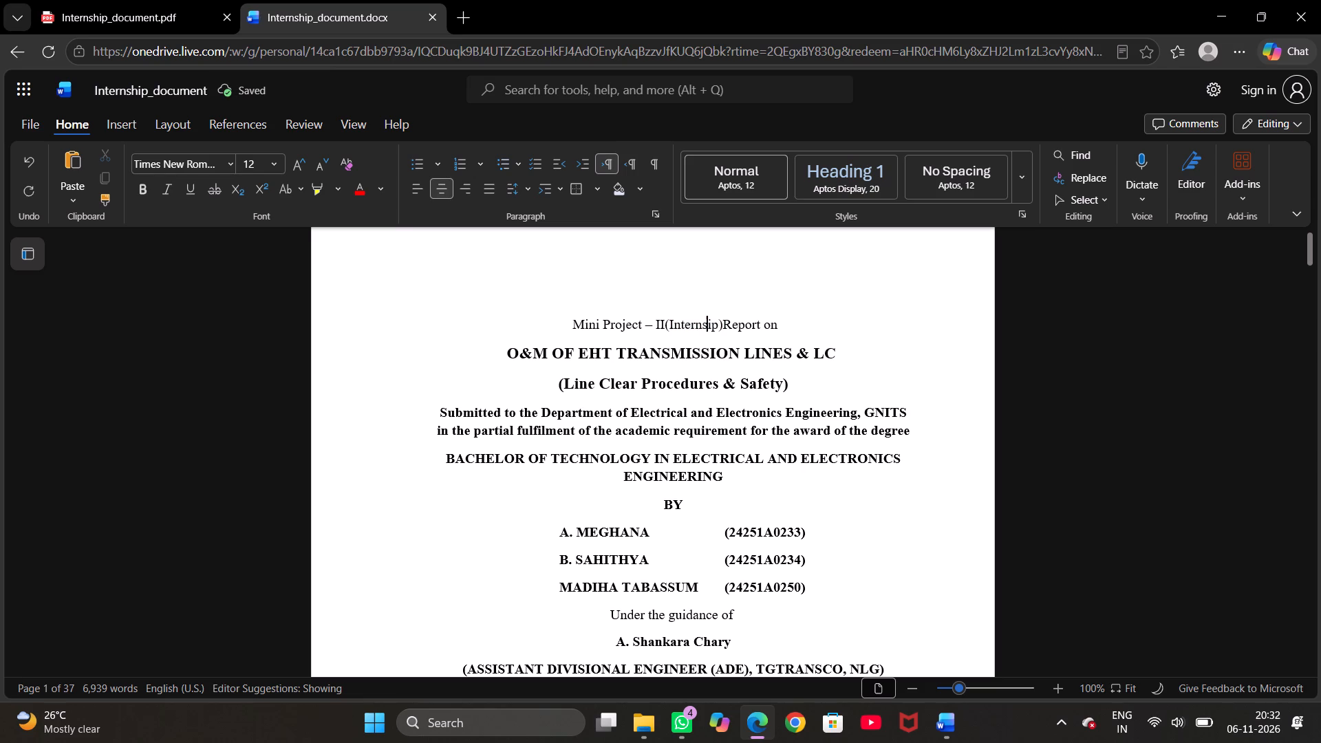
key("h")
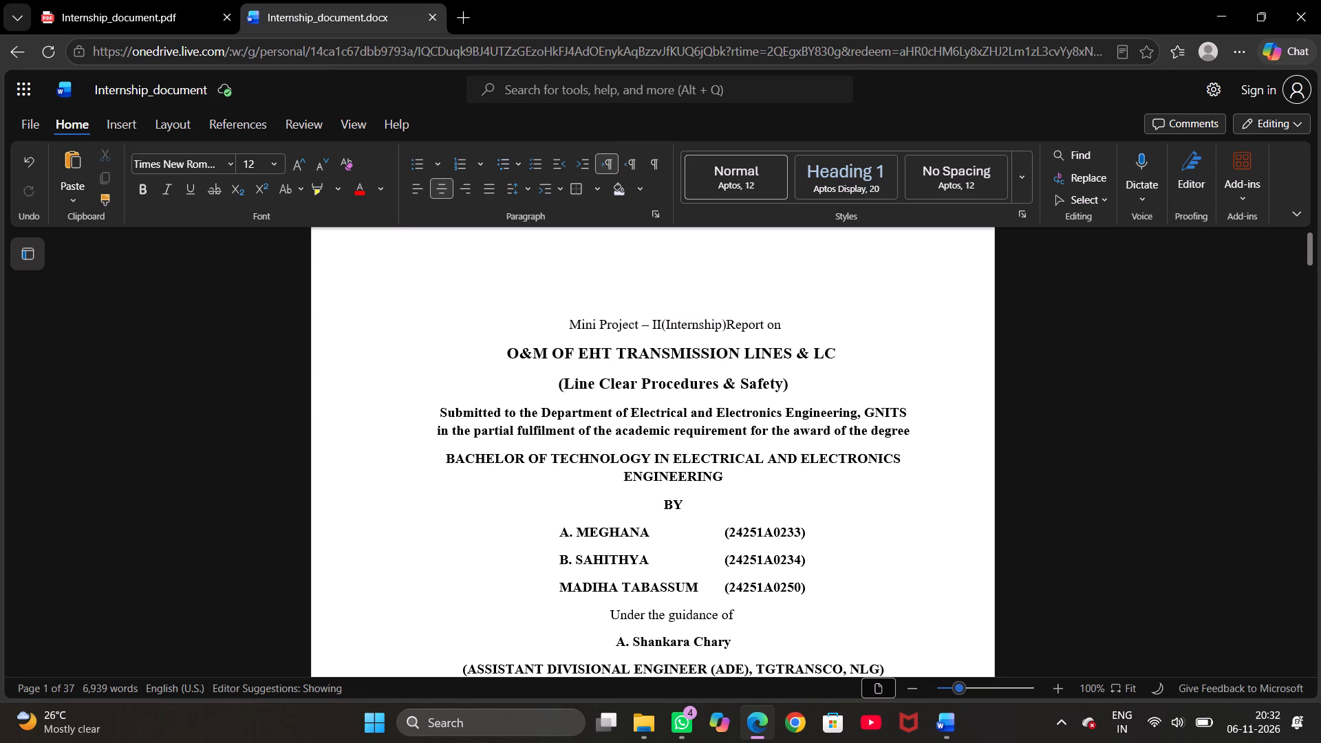
Insert two spaces between "(Internship)" and "Report on" in the title page's top line.
left_click(727, 321)
key("Right")
key("Right")
key("Left")
key("Left")
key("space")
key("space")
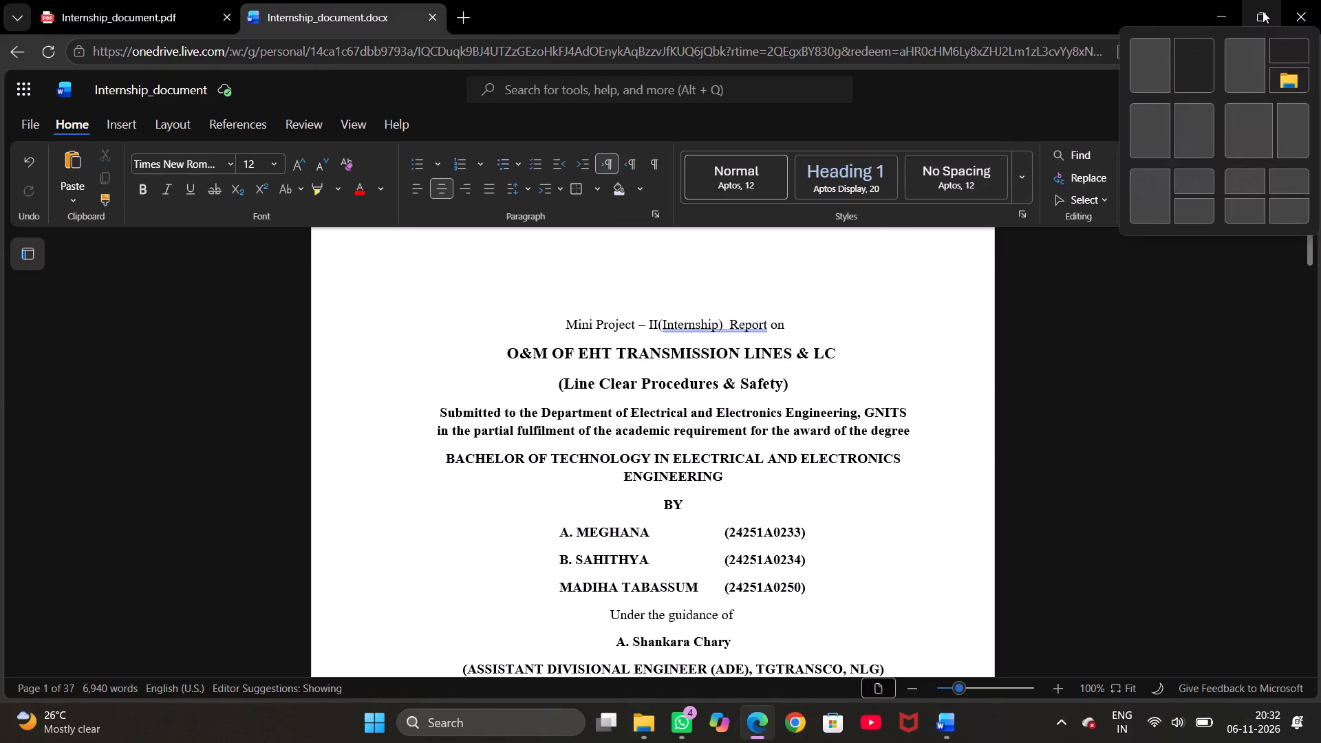
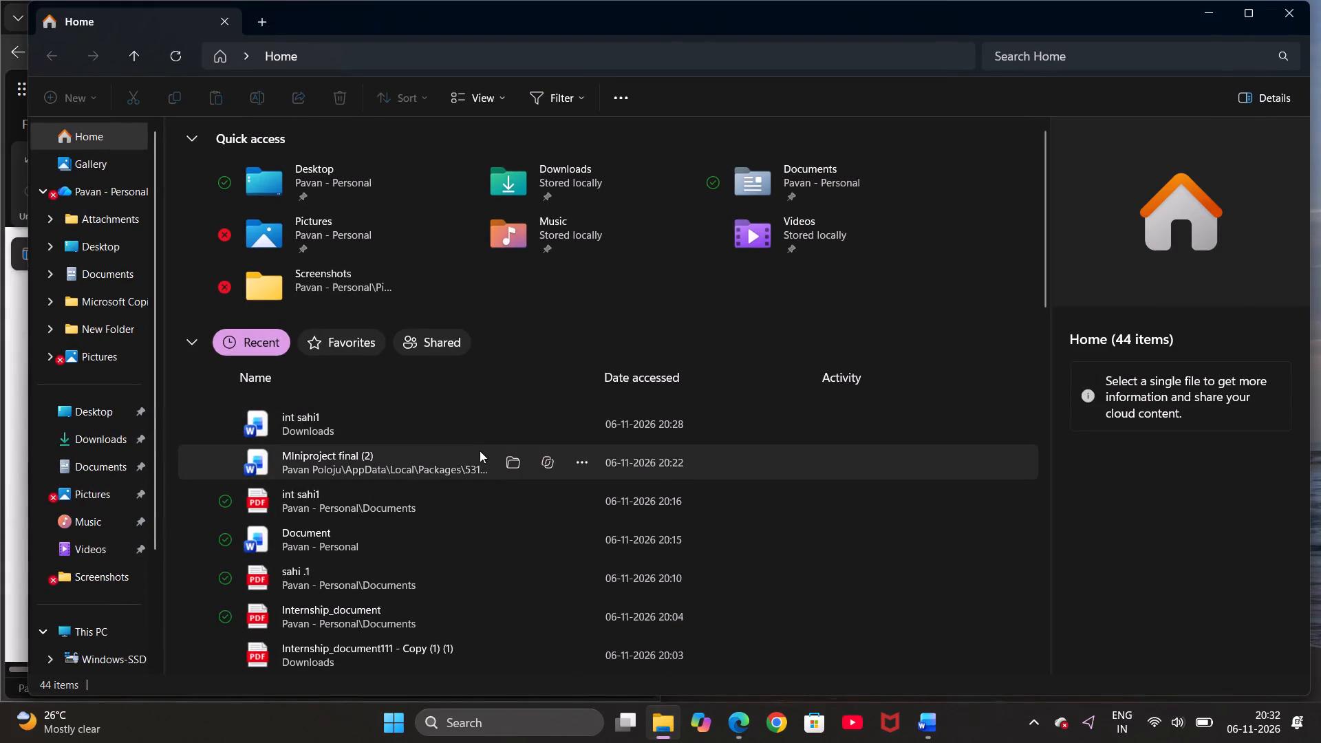
double_click(463, 473)
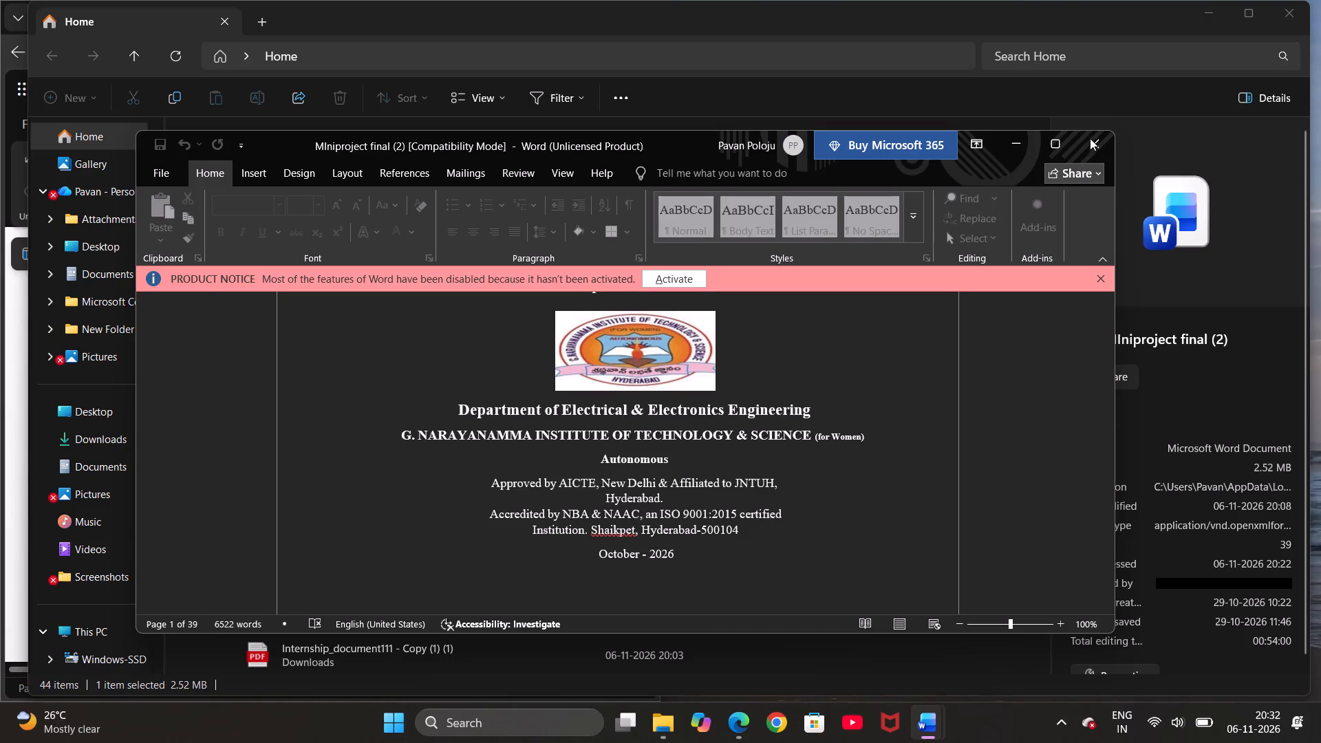
Close File Explorer and arrange the MIniproject final (2) reference side by side with Internship_document.
left_click(1304, 14)
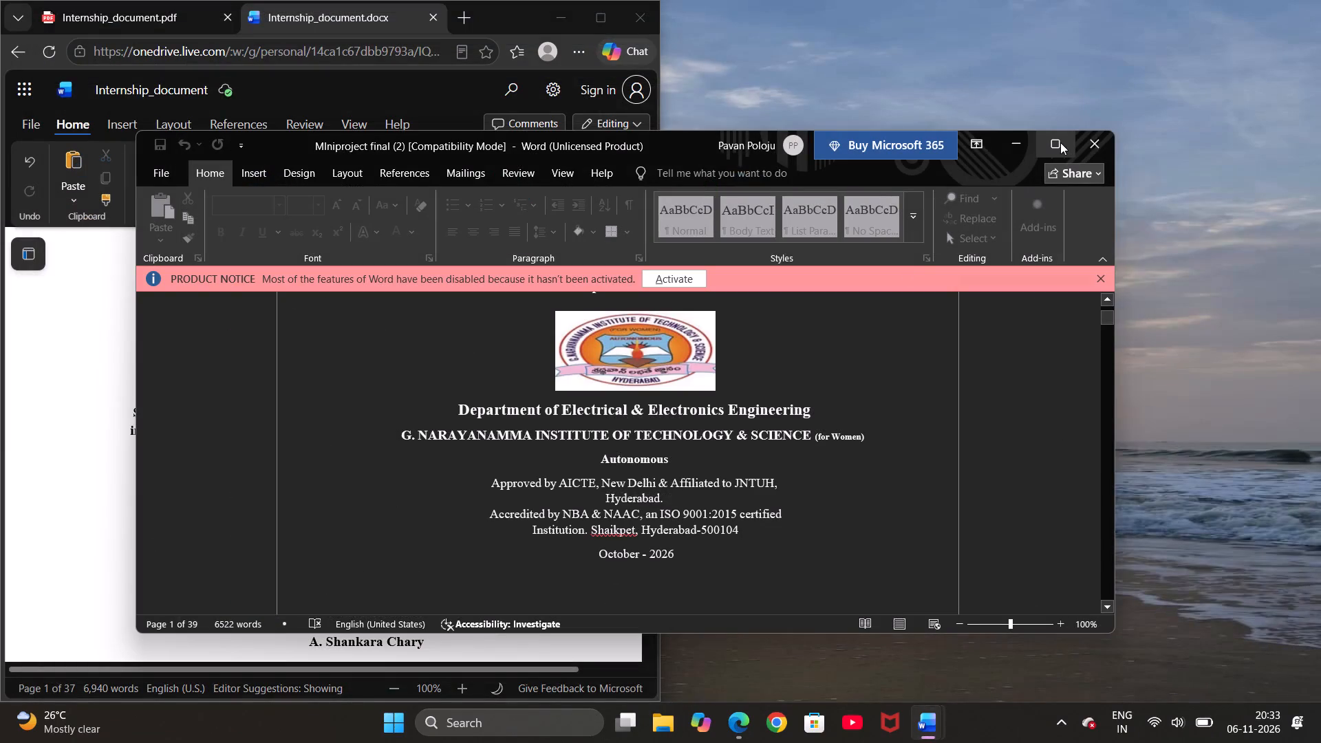
left_click(1004, 181)
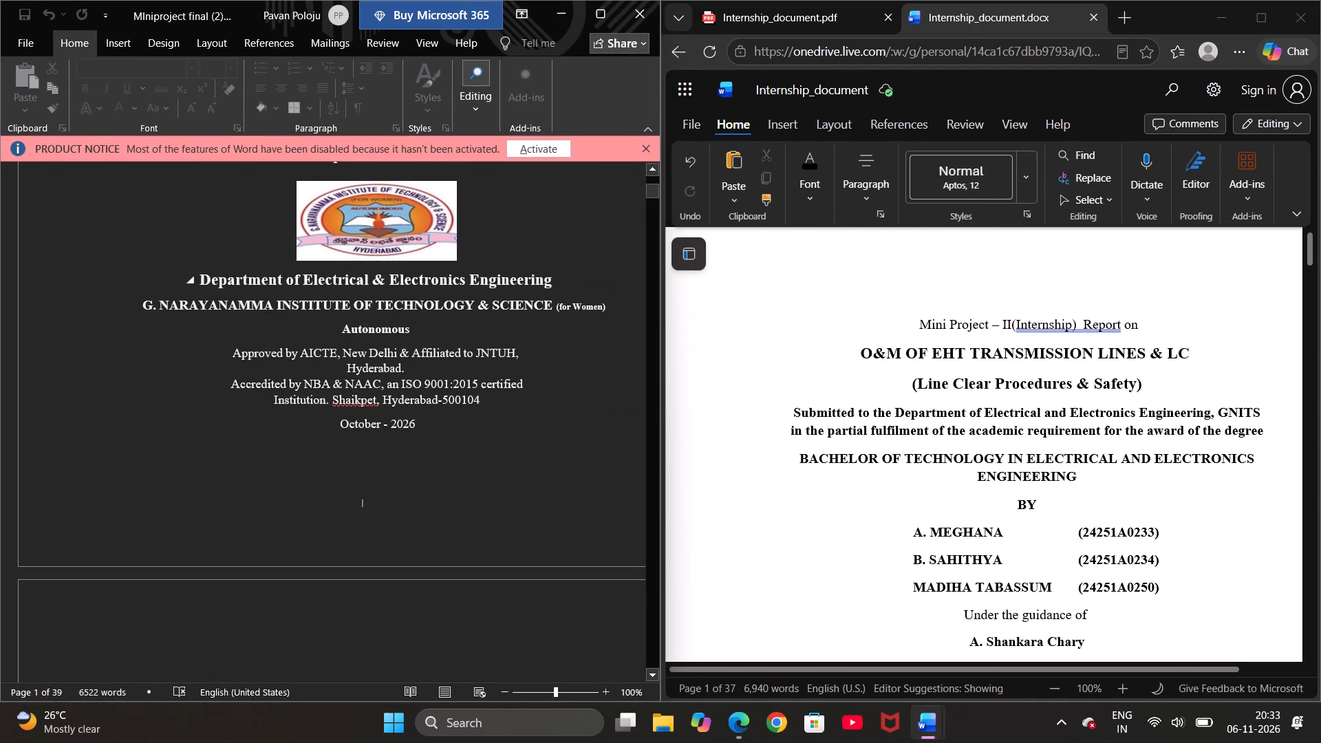
Add a space between "II" and "(Internship)" in the top line of Internship_document's title page, following the reference's wording.
scroll(451, 310, "up", 5)
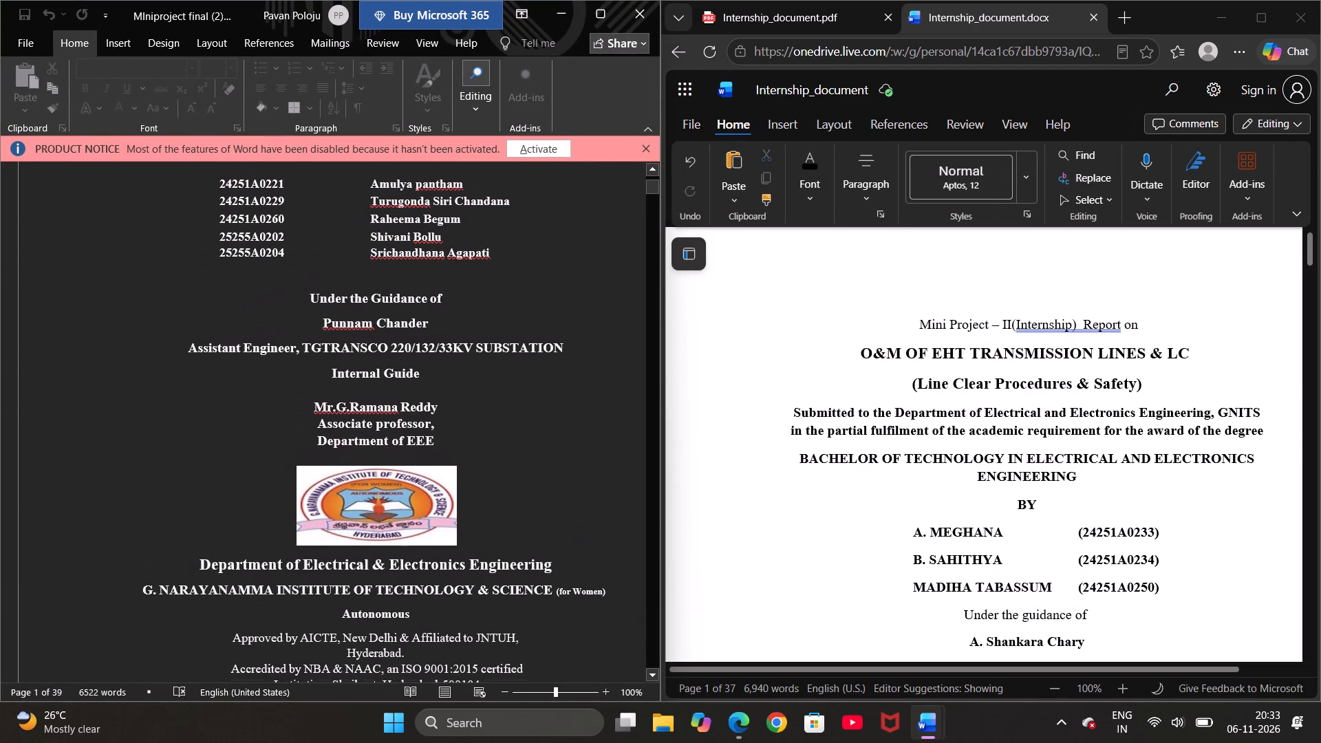
scroll(451, 310, "up", 8)
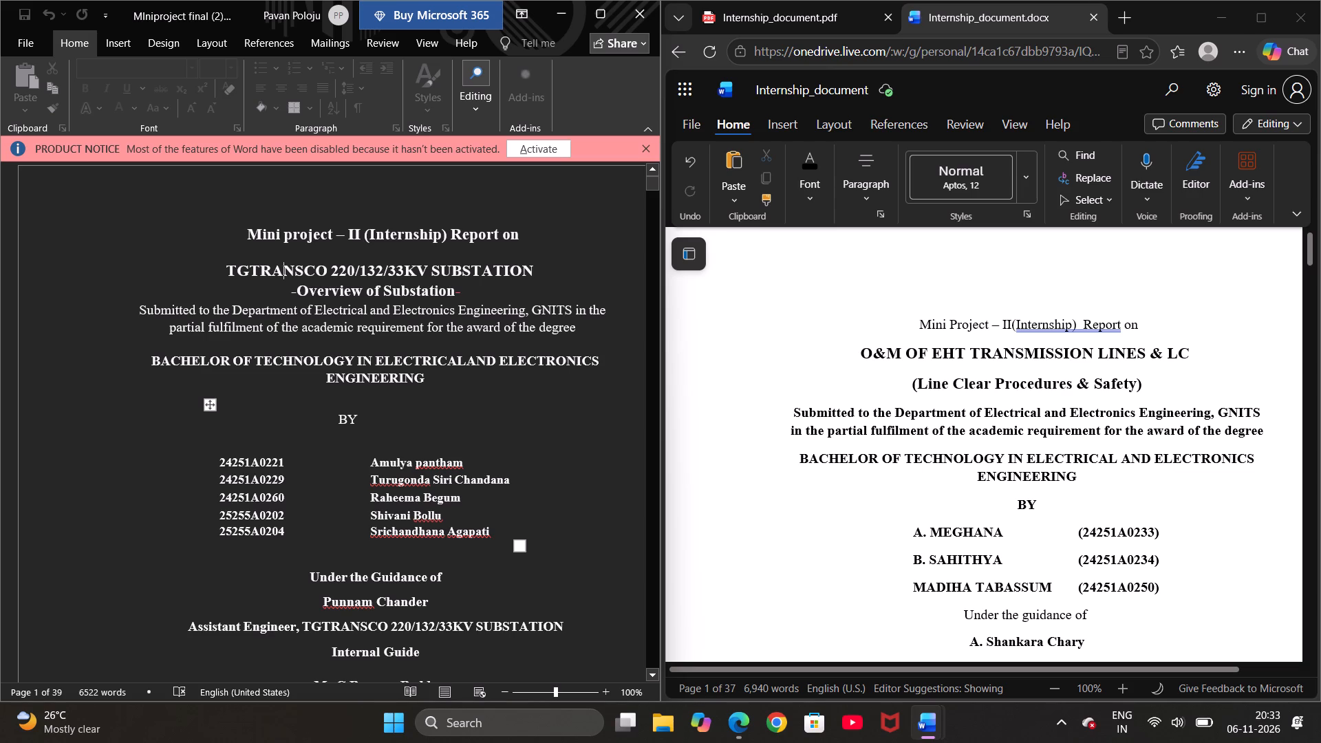
left_click(1016, 319)
key("Left")
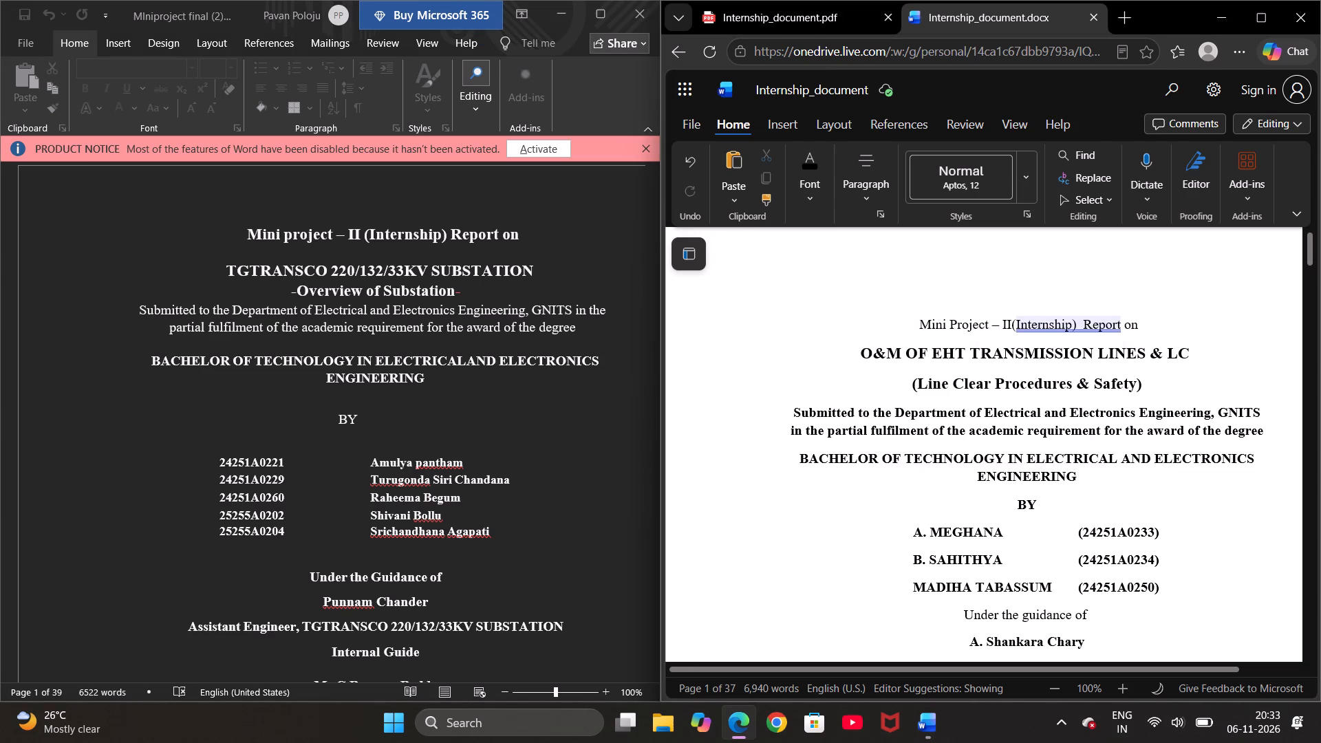
key("space")
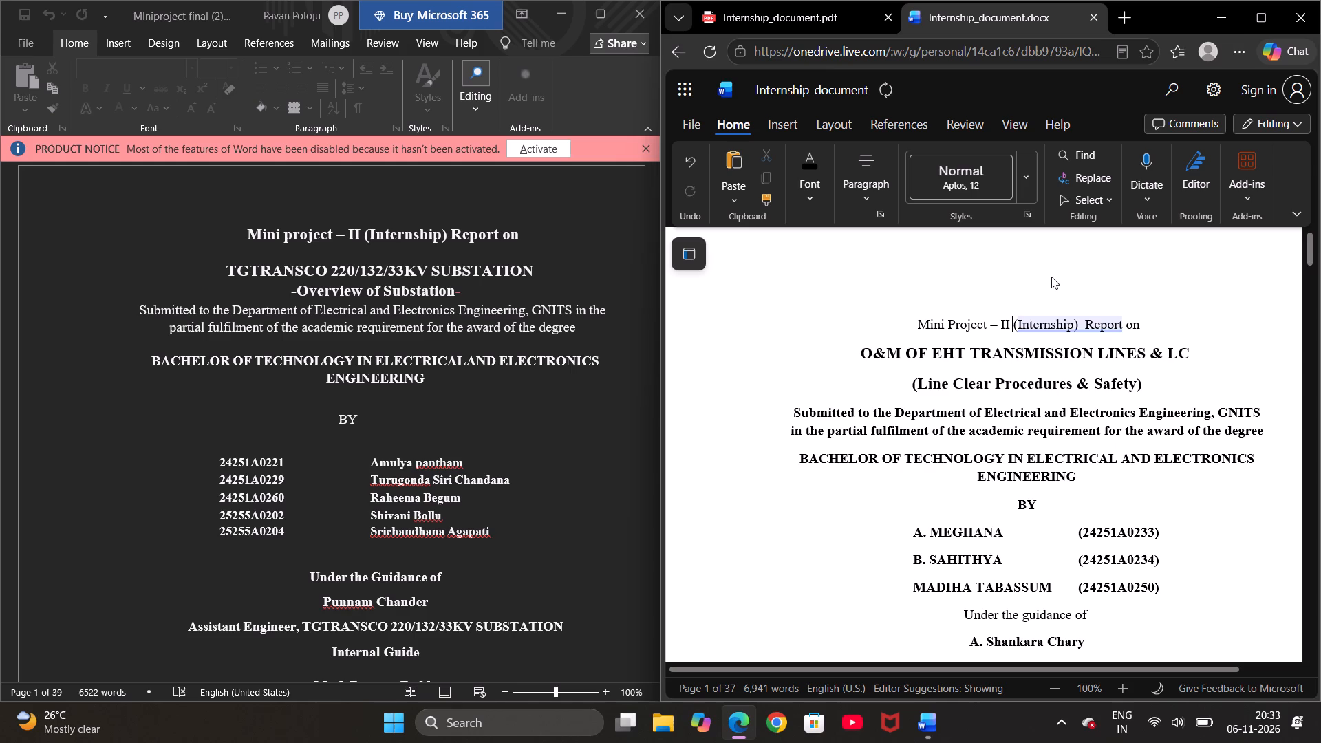
left_click(1051, 277)
Look over the rest of Internship_document's title page and its certificate page, including the certificate wording and signatories.
scroll(1051, 277, "down", 2)
scroll(748, 365, "down", 3)
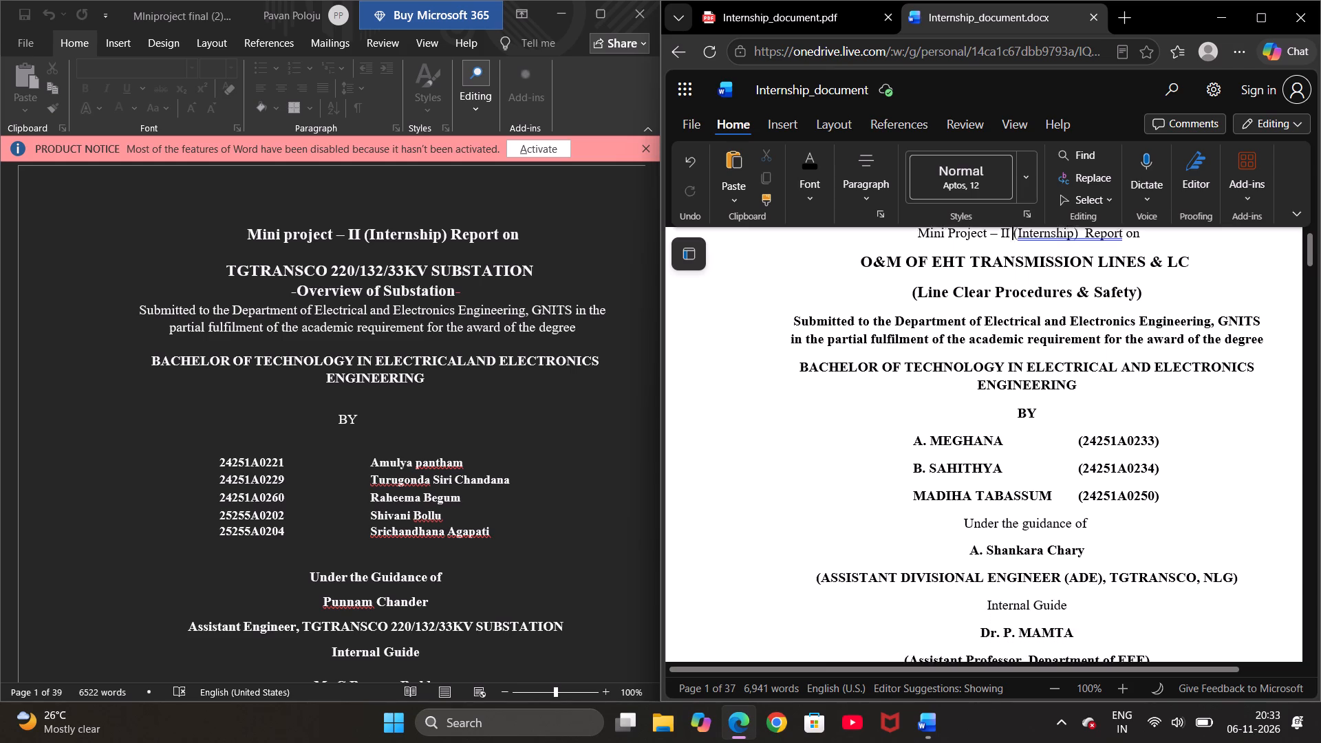
scroll(748, 365, "down", 2)
scroll(748, 365, "up", 3)
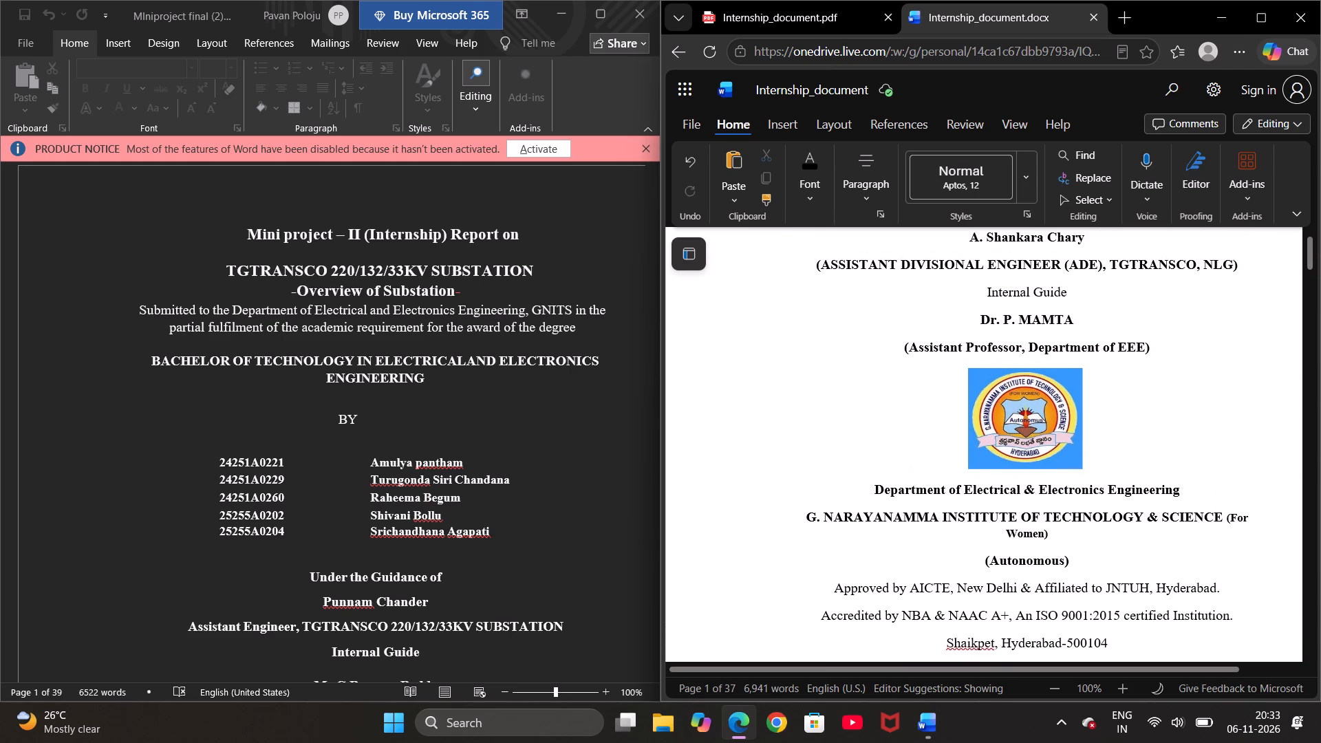
scroll(748, 365, "up", 1)
scroll(748, 365, "down", 1)
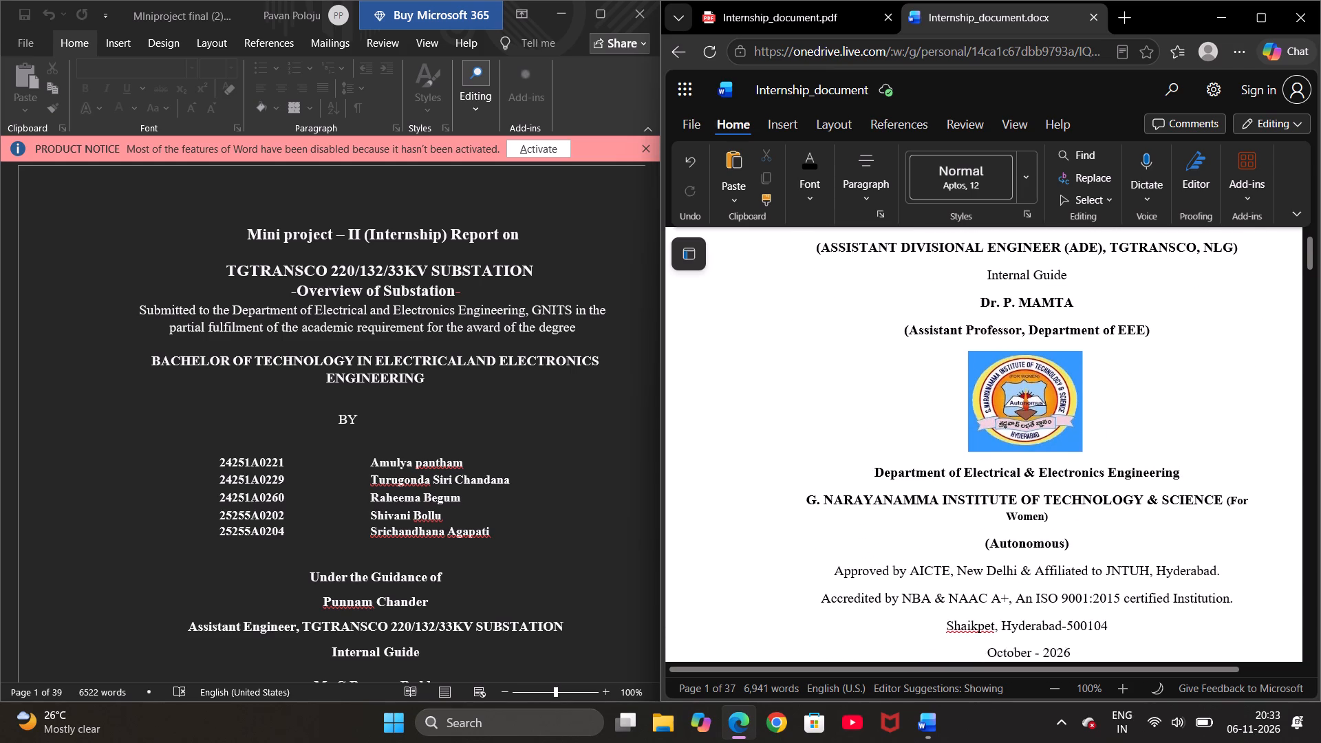
scroll(748, 365, "down", 5)
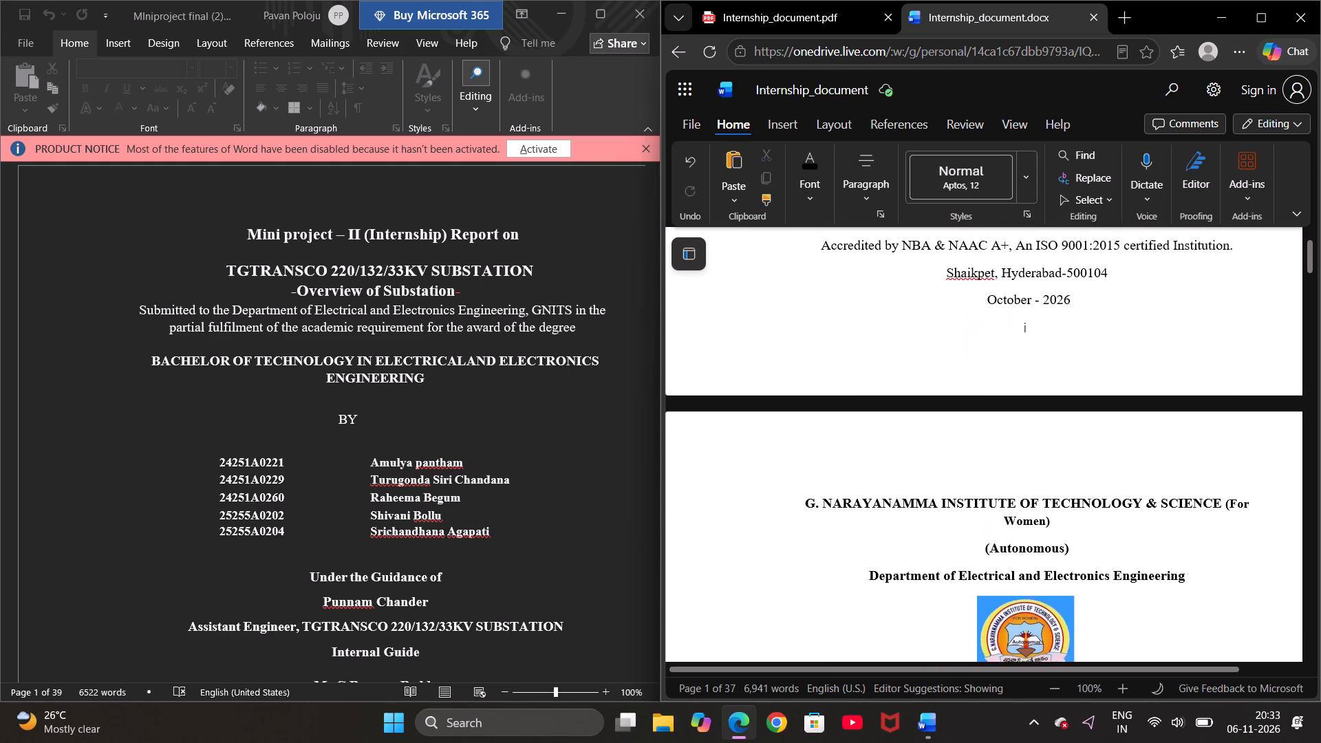
scroll(748, 365, "down", 2)
scroll(748, 365, "up", 2)
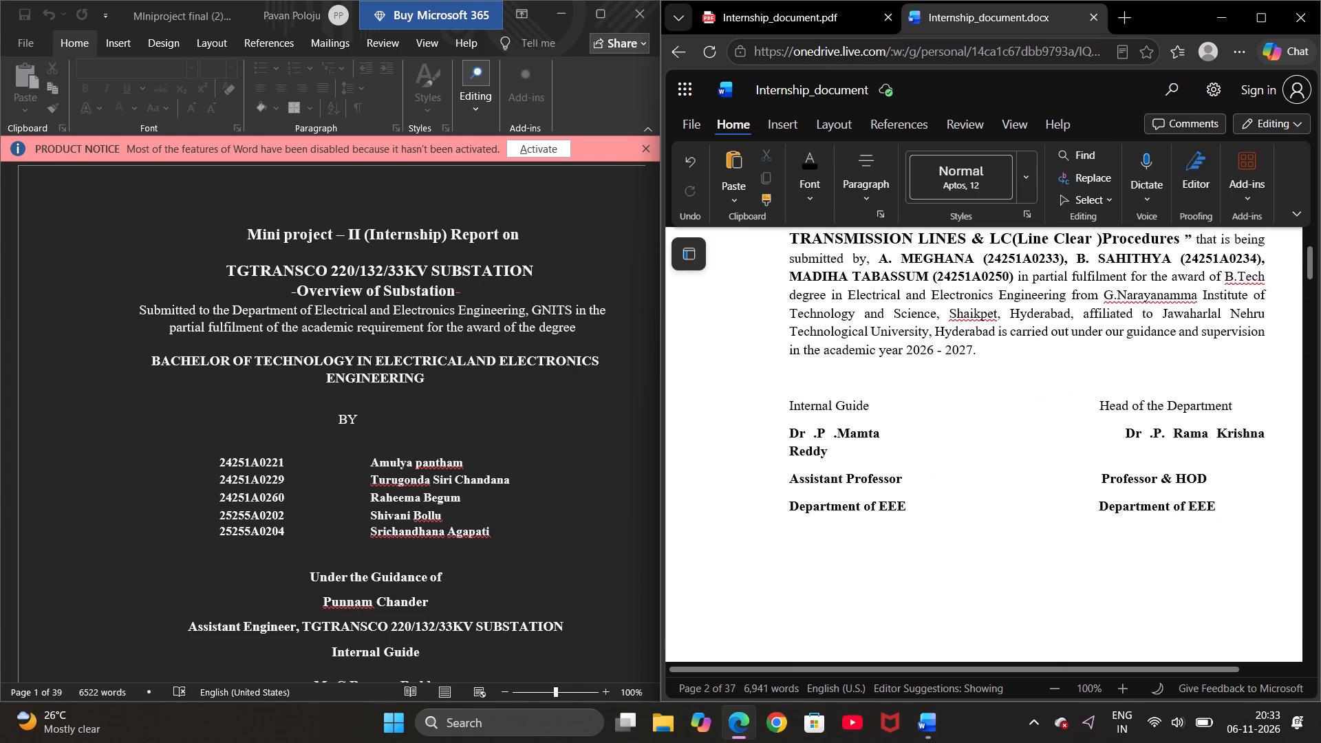
scroll(748, 365, "up", 3)
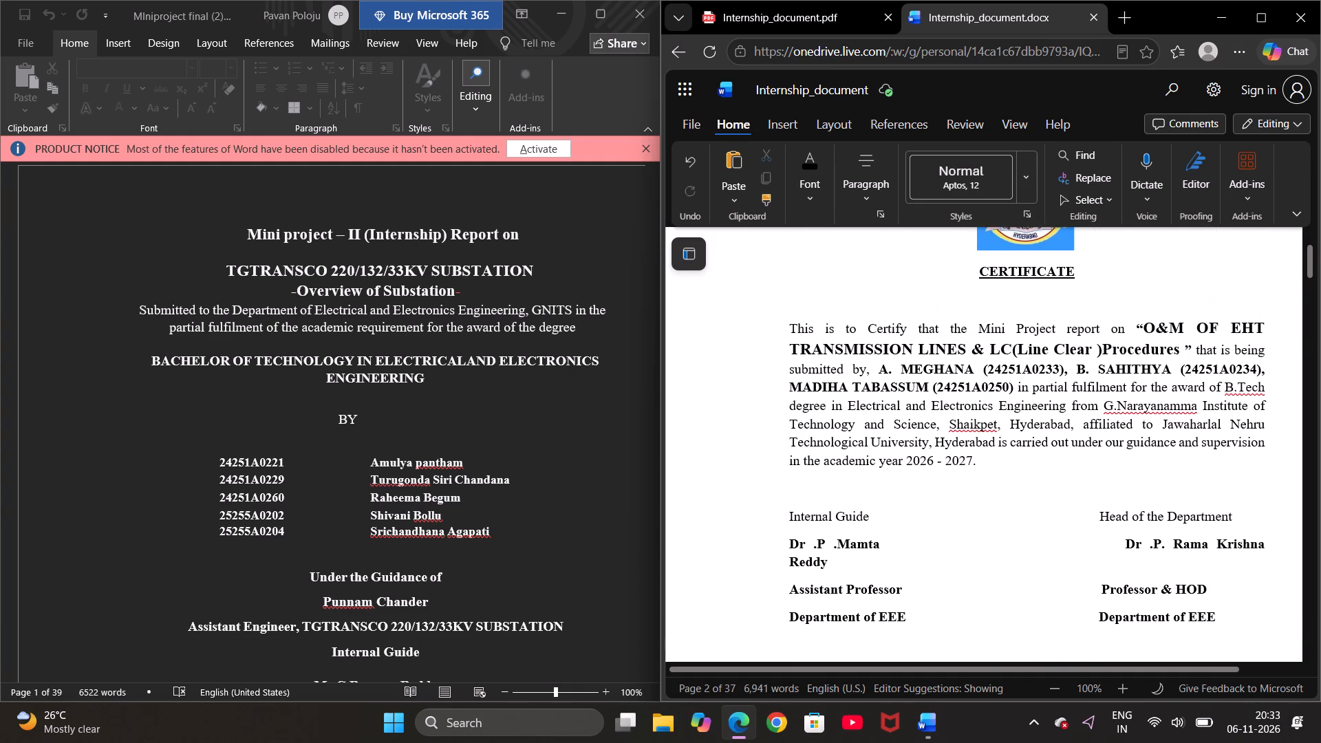
scroll(748, 365, "up", 1)
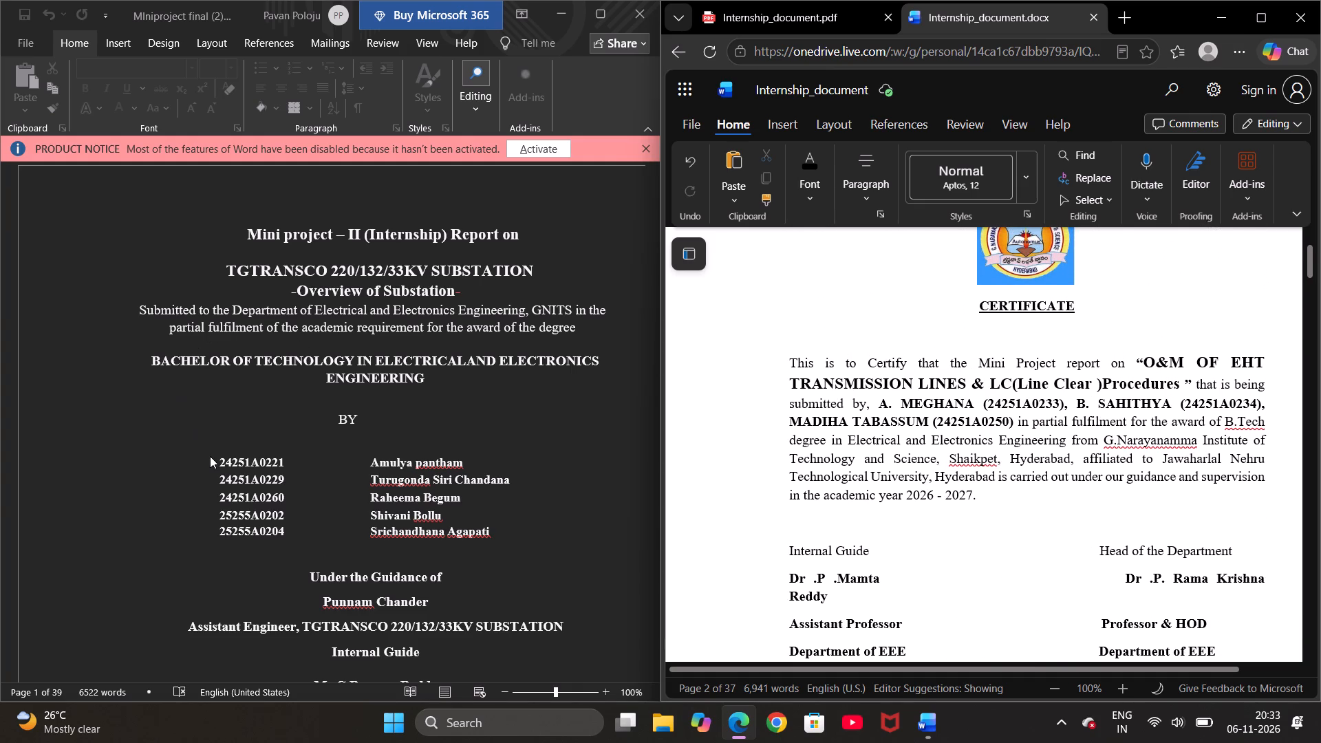
Examine the lower part of the reference's title page and the college heading of its certificate page.
scroll(210, 456, "down", 6)
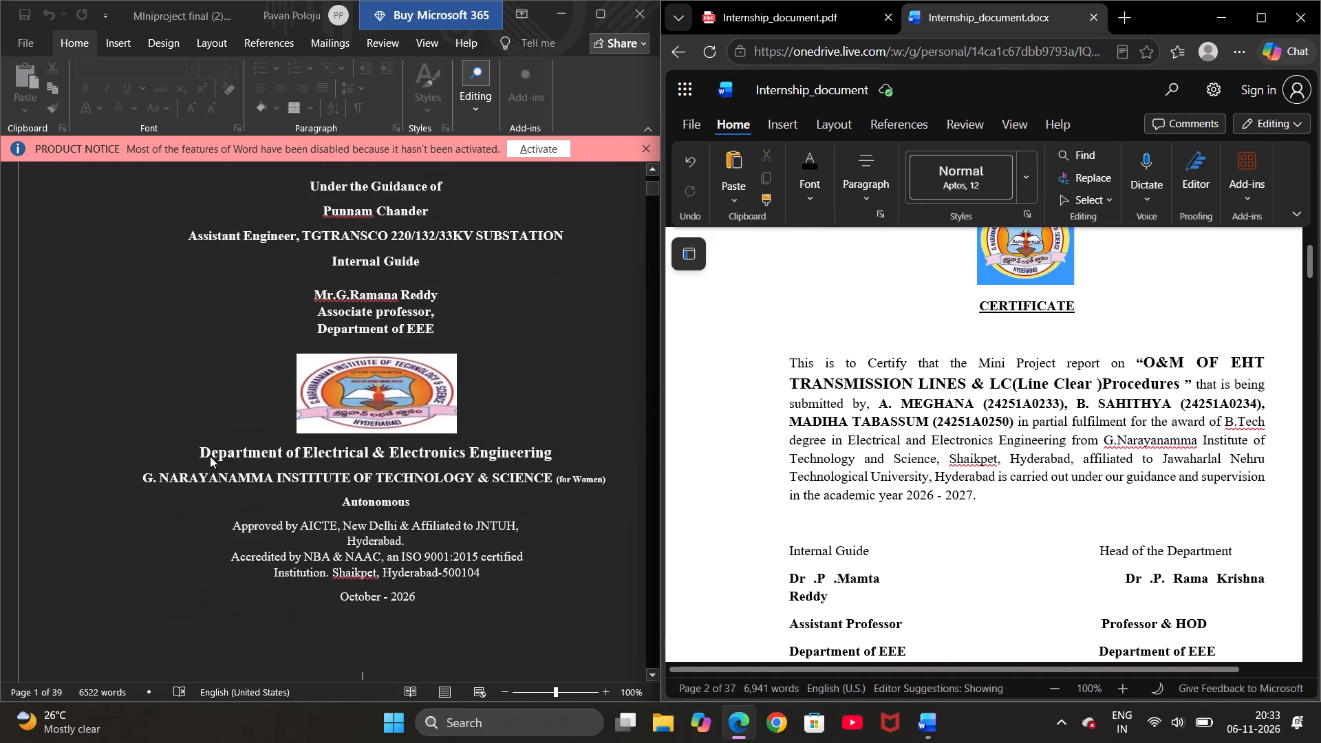
scroll(210, 456, "down", 8)
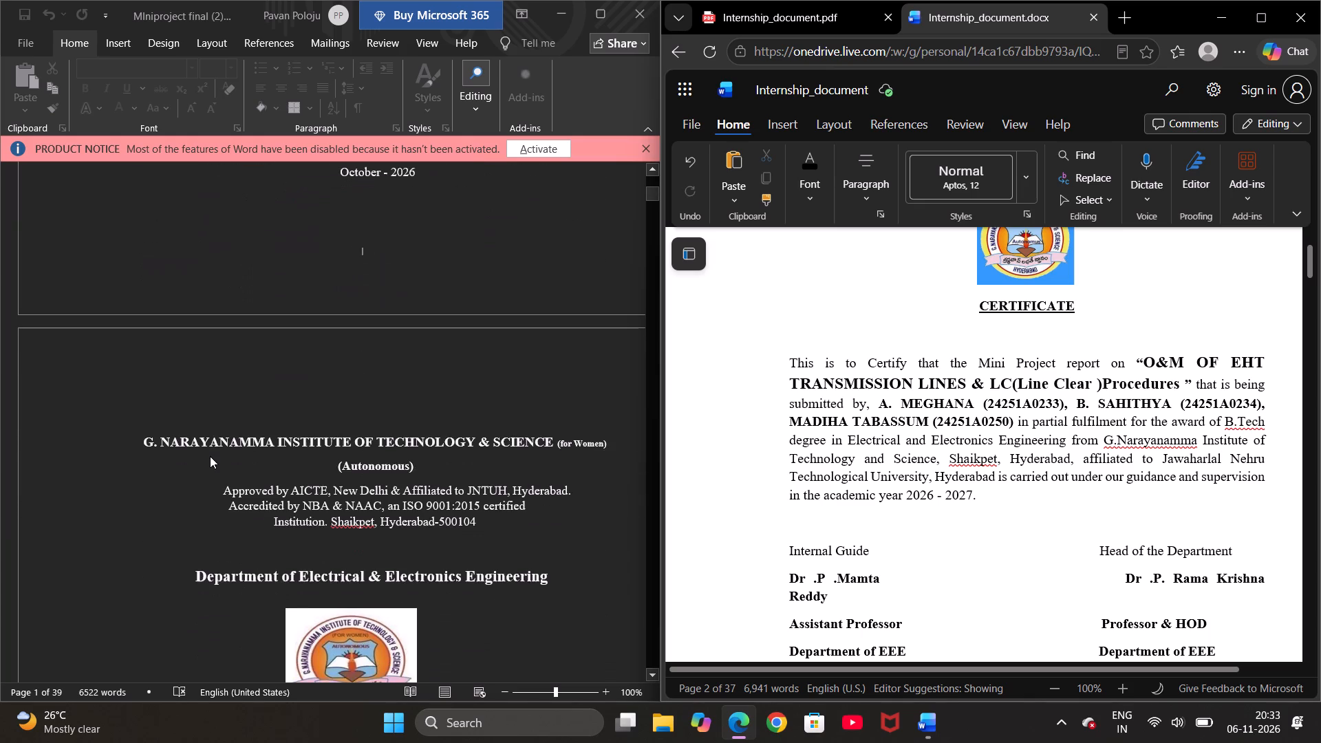
scroll(210, 456, "up", 2)
scroll(210, 456, "down", 1)
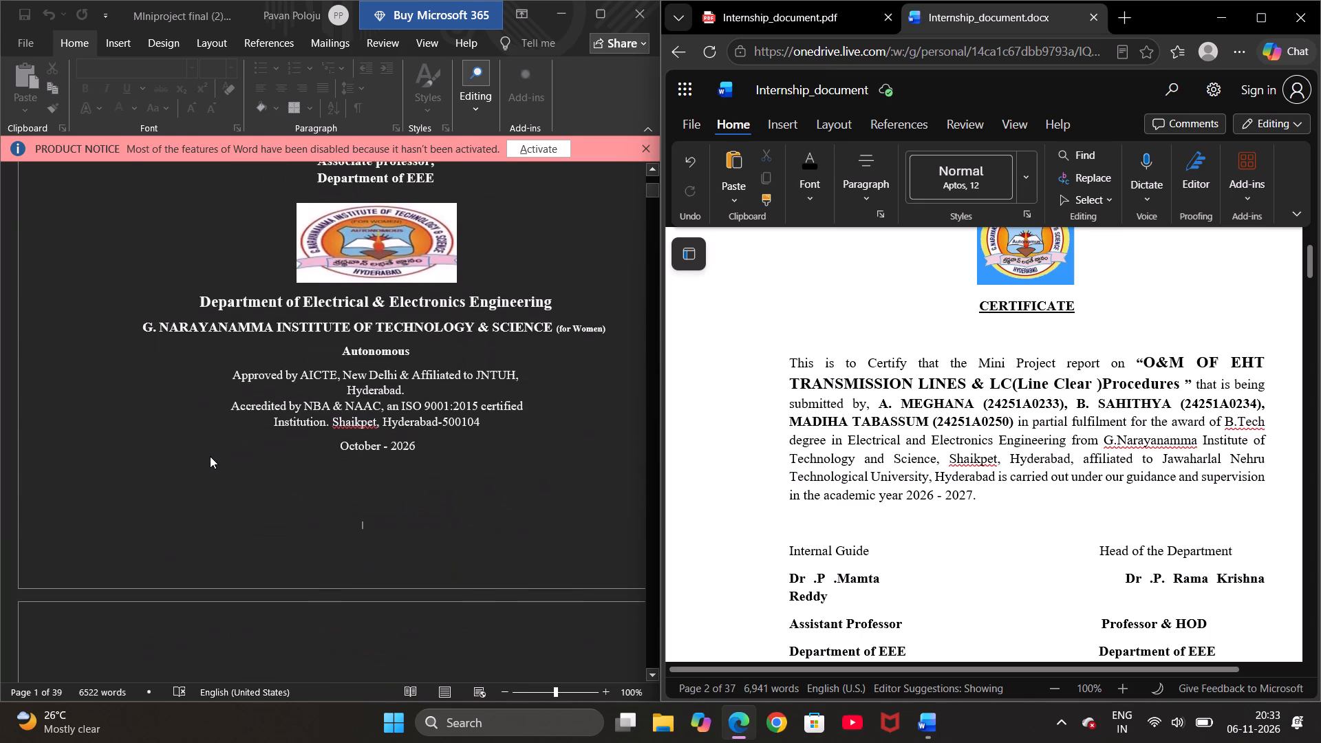
scroll(210, 456, "down", 1)
right_click(210, 456)
scroll(210, 456, "down", 1)
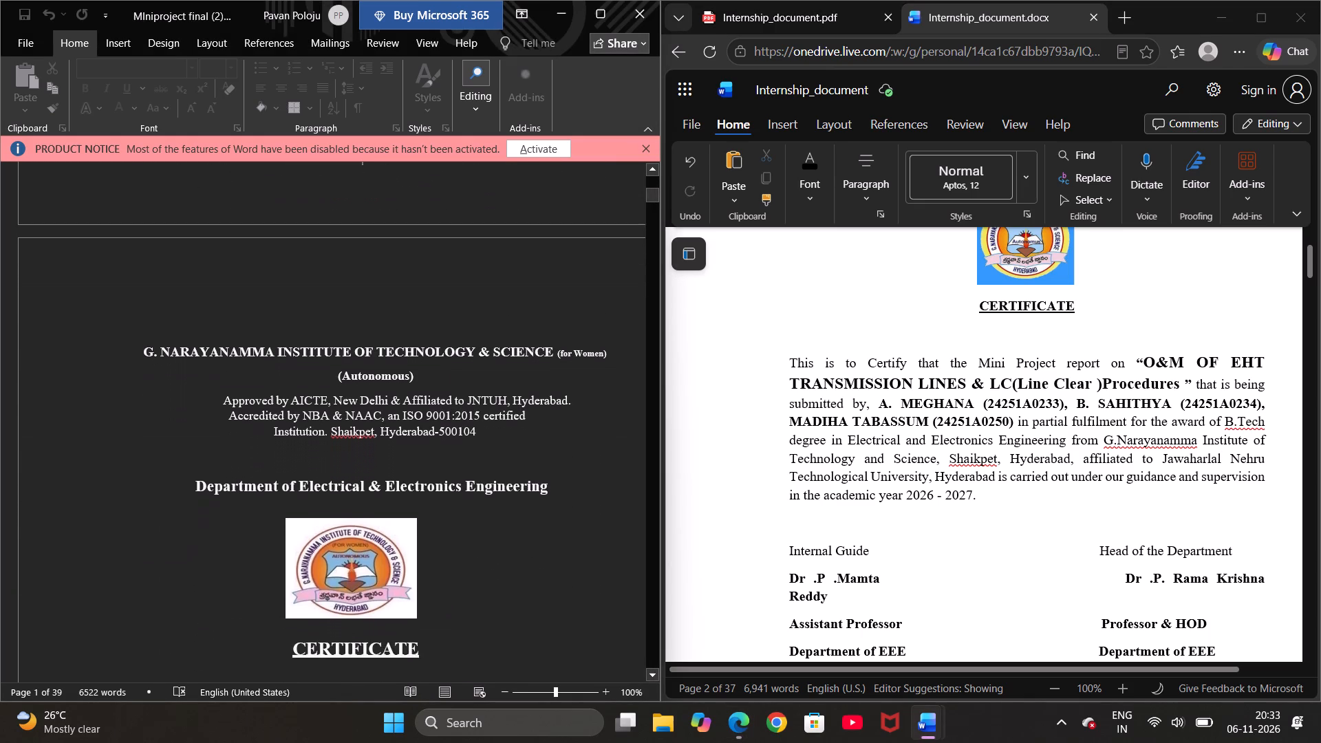
scroll(210, 456, "down", 1)
scroll(902, 298, "up", 5)
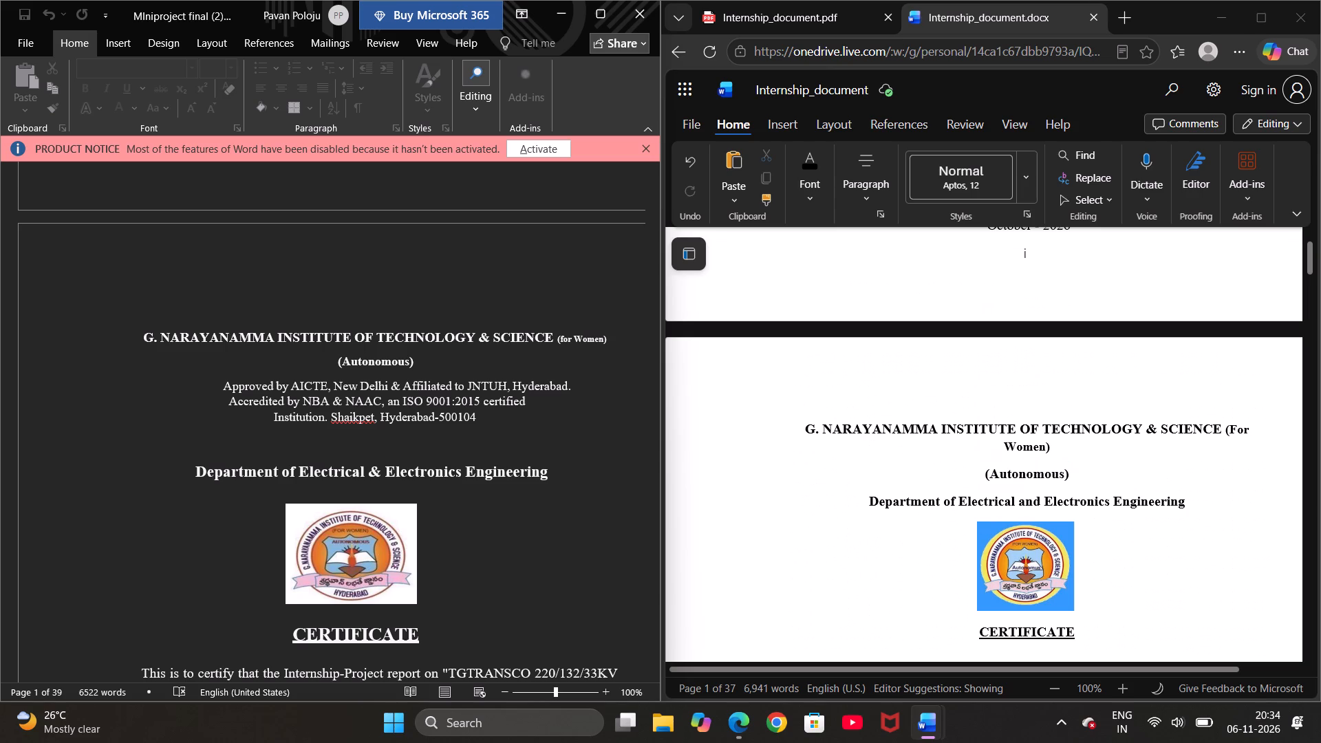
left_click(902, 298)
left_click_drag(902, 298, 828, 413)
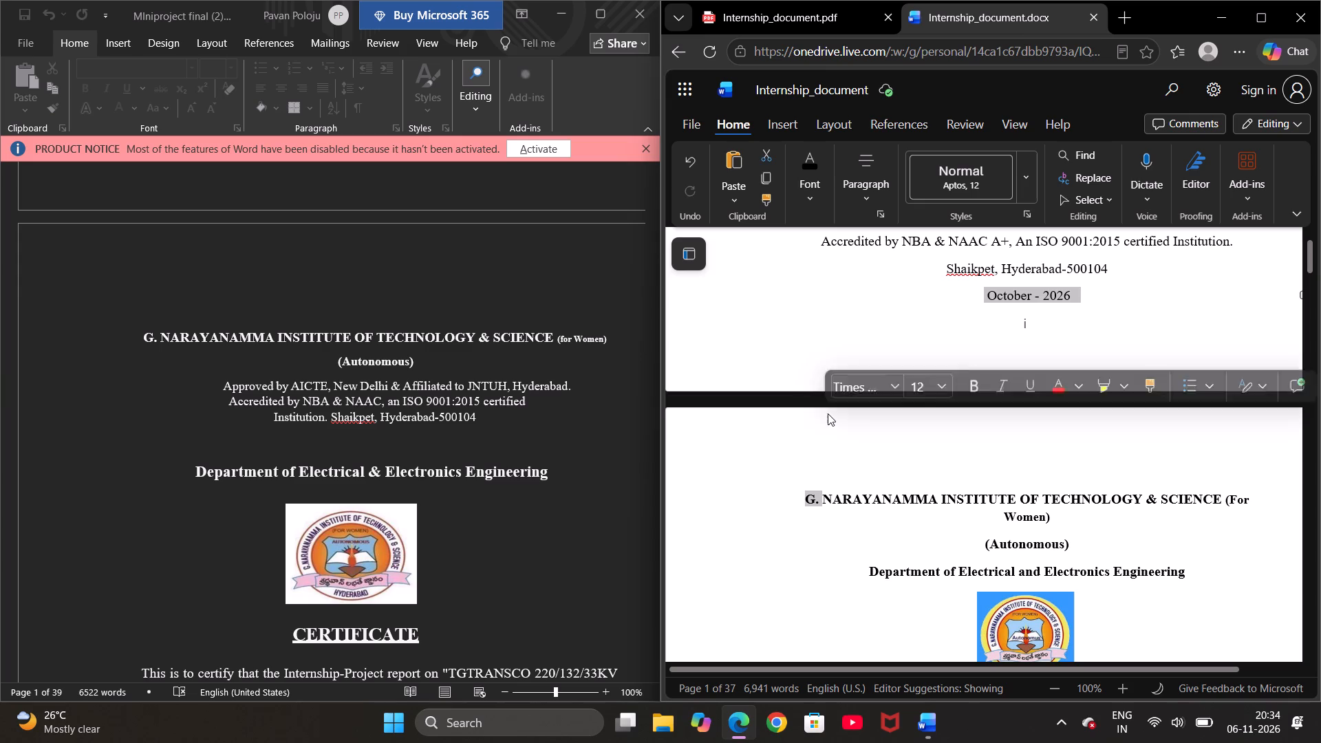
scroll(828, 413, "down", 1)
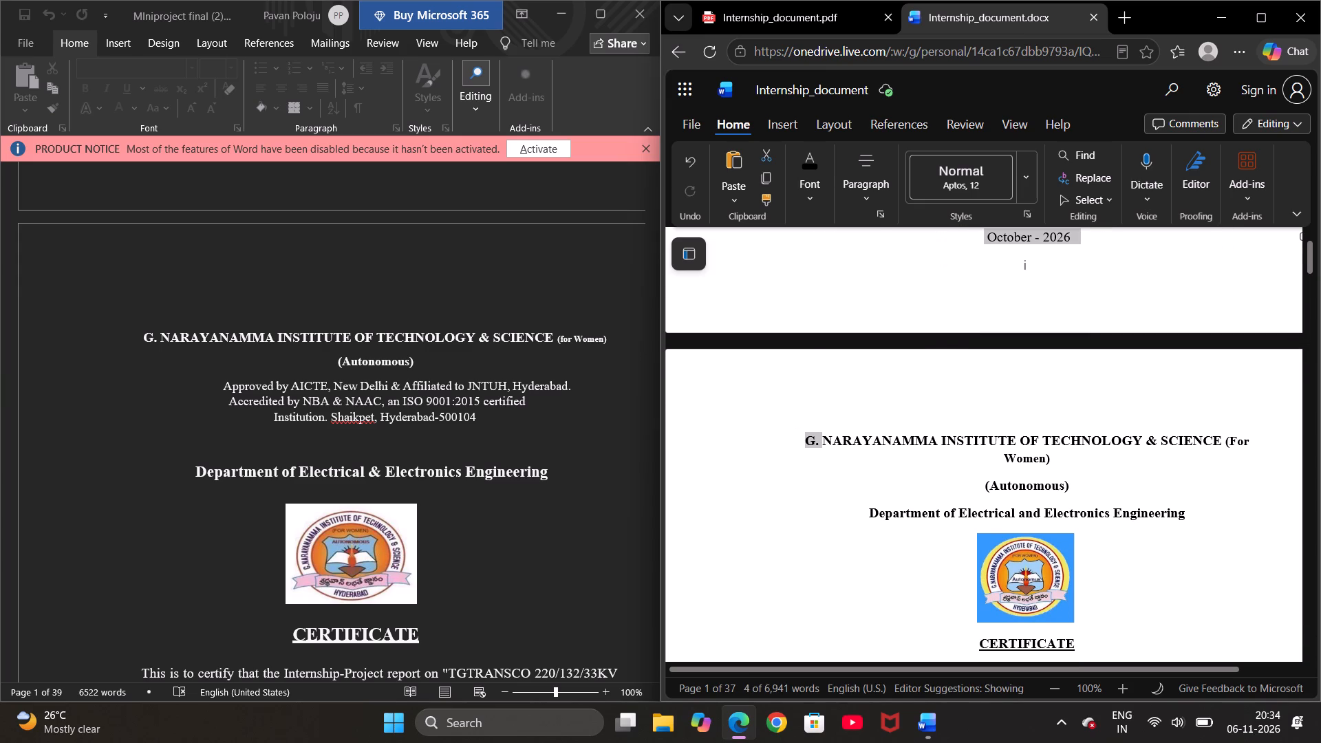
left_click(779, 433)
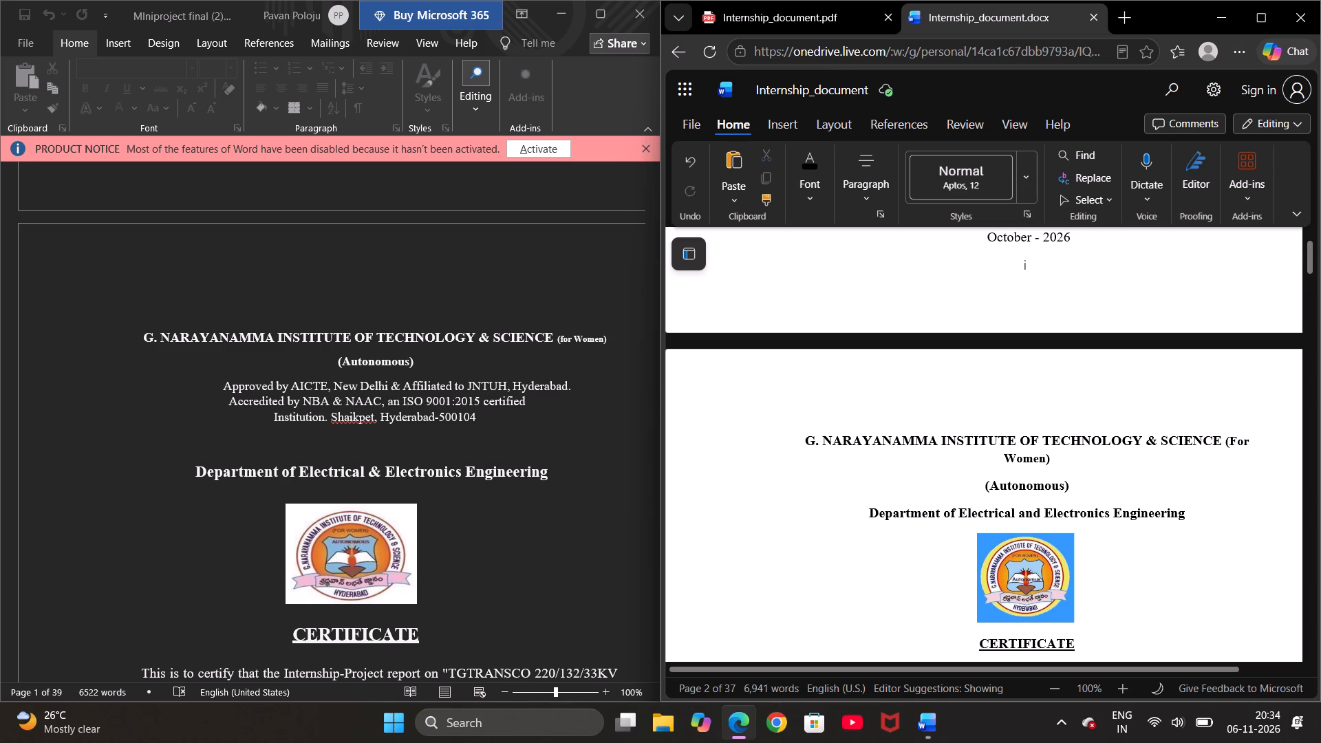
Look through the pages following Internship_document's certificate and examine the reference certificate's wording and signatory block.
scroll(779, 433, "down", 1)
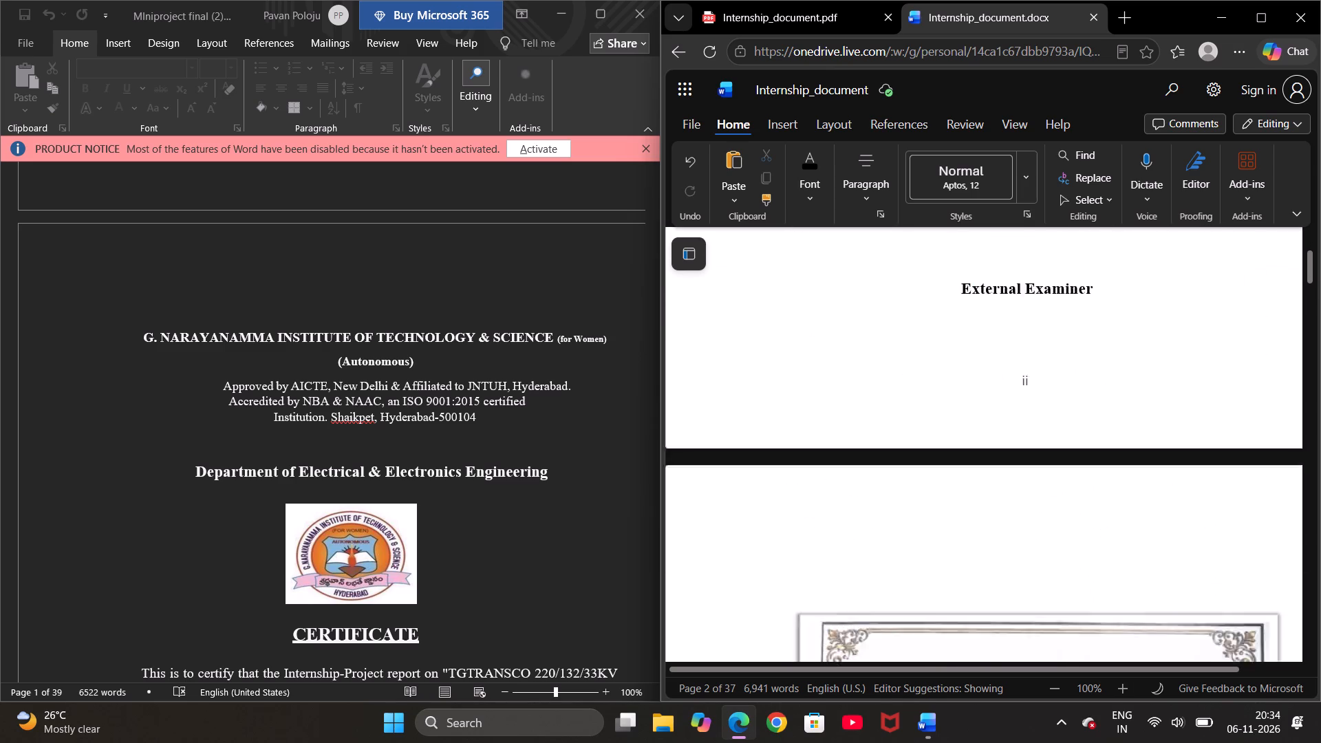
scroll(779, 433, "down", 1)
scroll(462, 508, "down", 2)
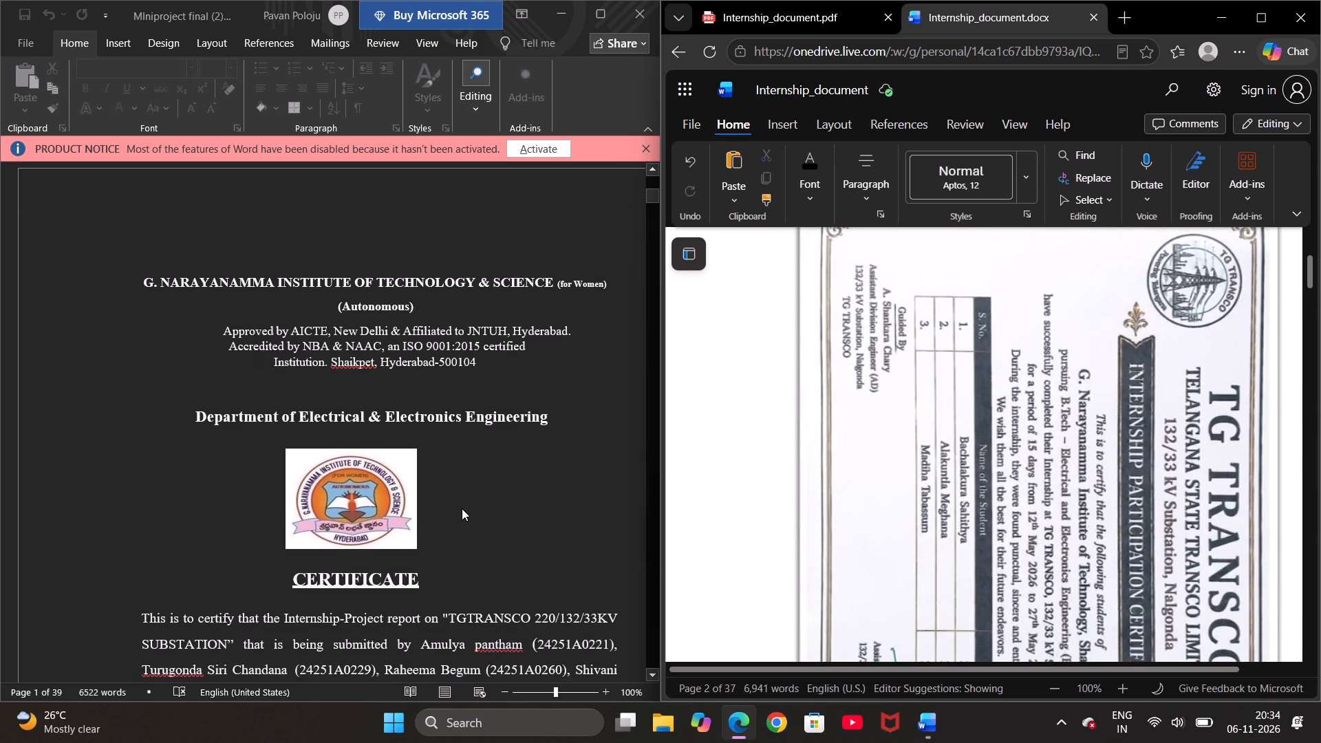
scroll(462, 508, "down", 3)
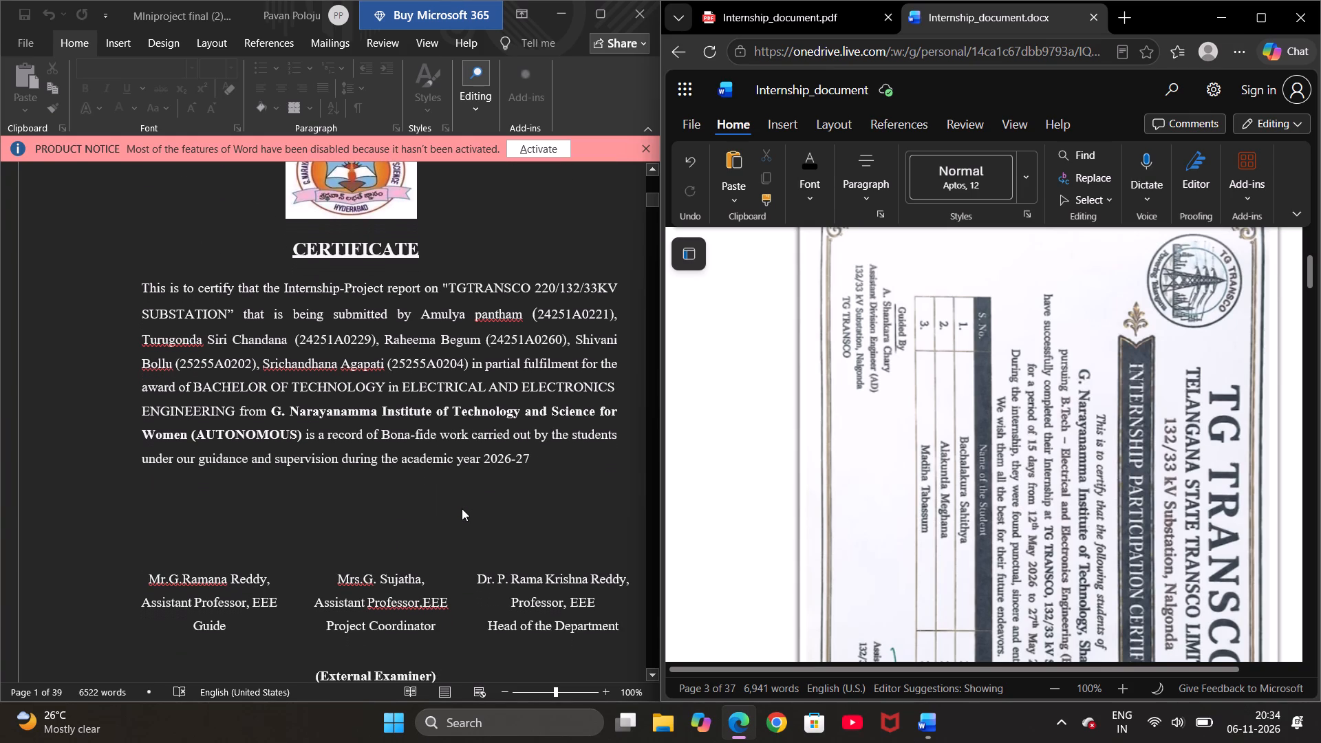
scroll(462, 508, "down", 1)
scroll(841, 463, "up", 2)
Enlarge Internship_document to 120% and examine the certificate page's signatory block and External Examiner line against the reference.
scroll(841, 463, "up", 1)
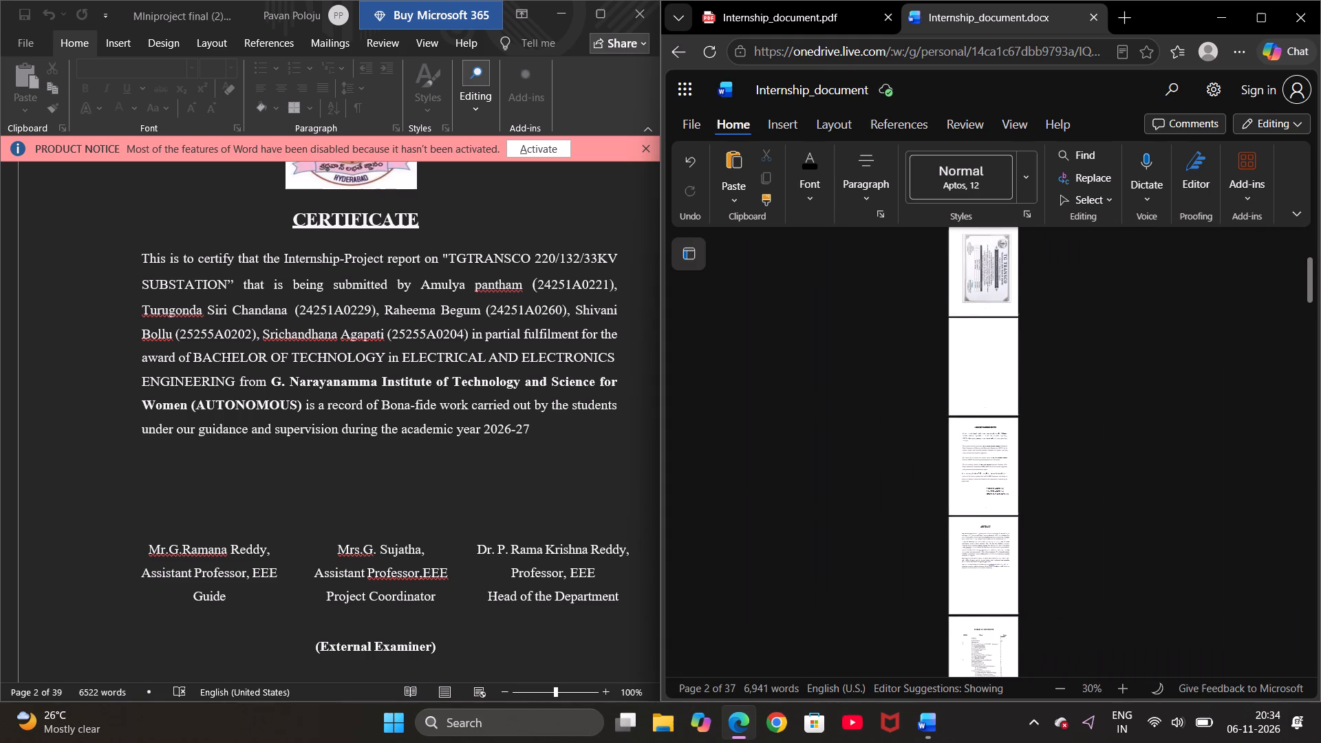
scroll(951, 459, "up", 3)
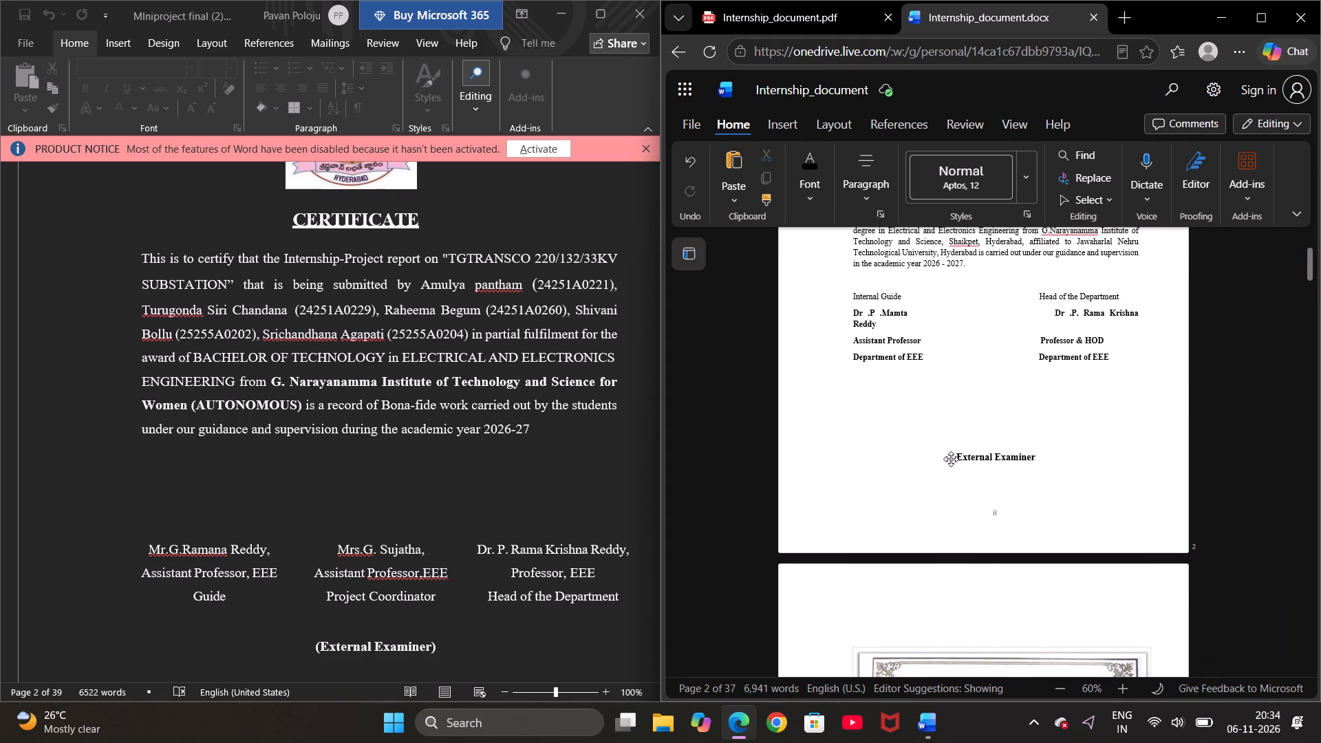
left_click(951, 459)
scroll(951, 459, "up", 1)
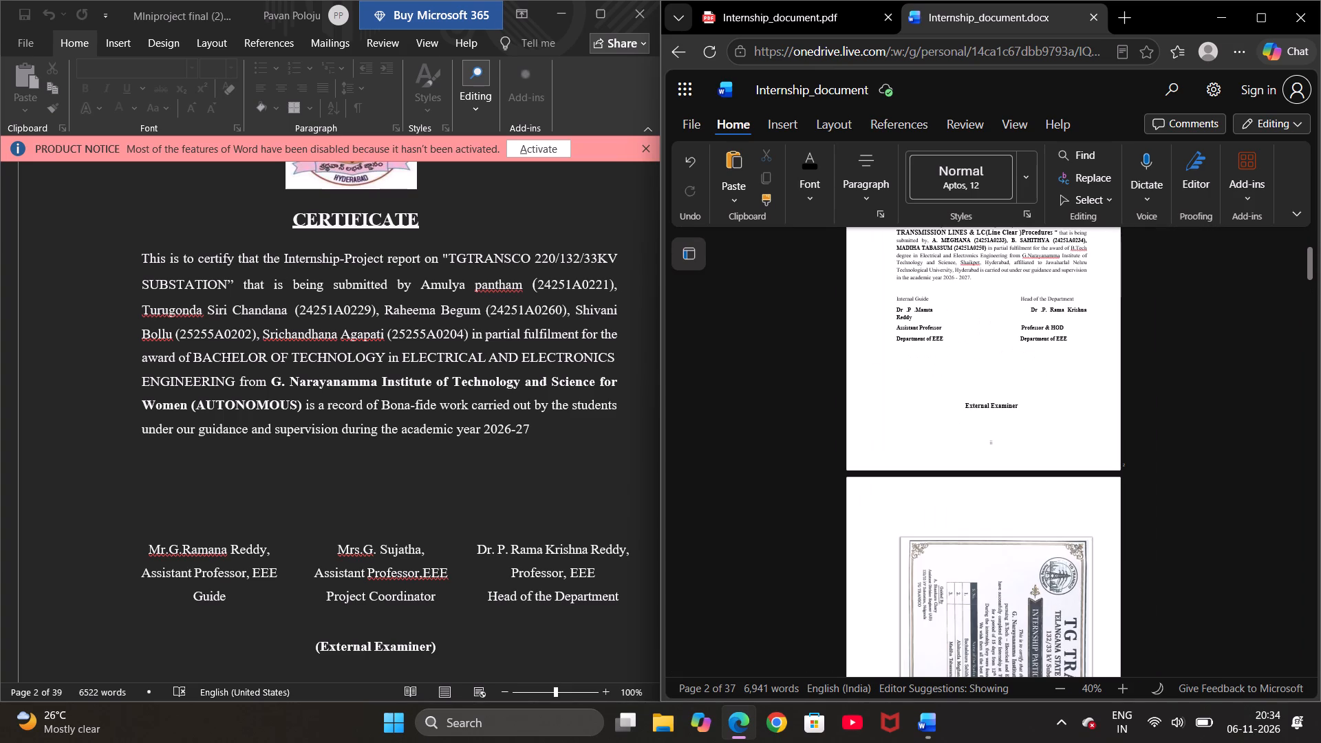
left_click(980, 459)
type("+++")
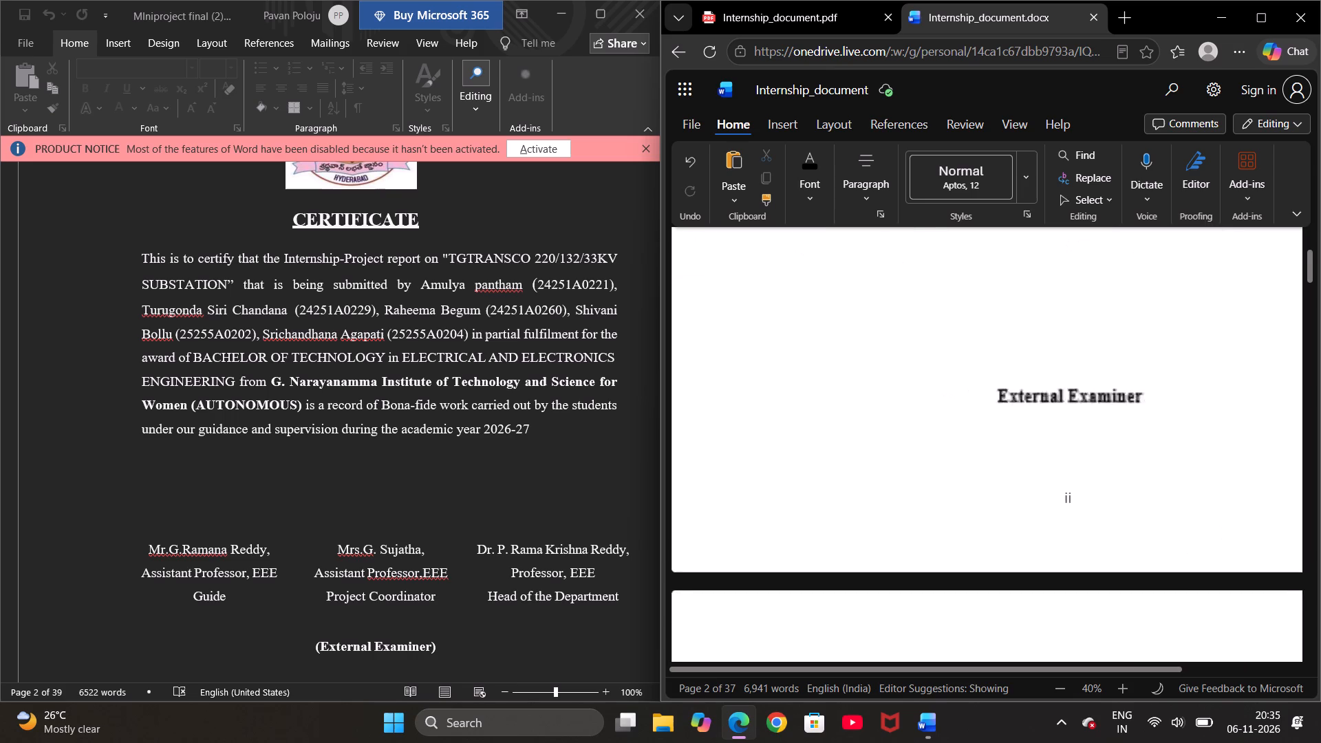
scroll(907, 373, "up", 1)
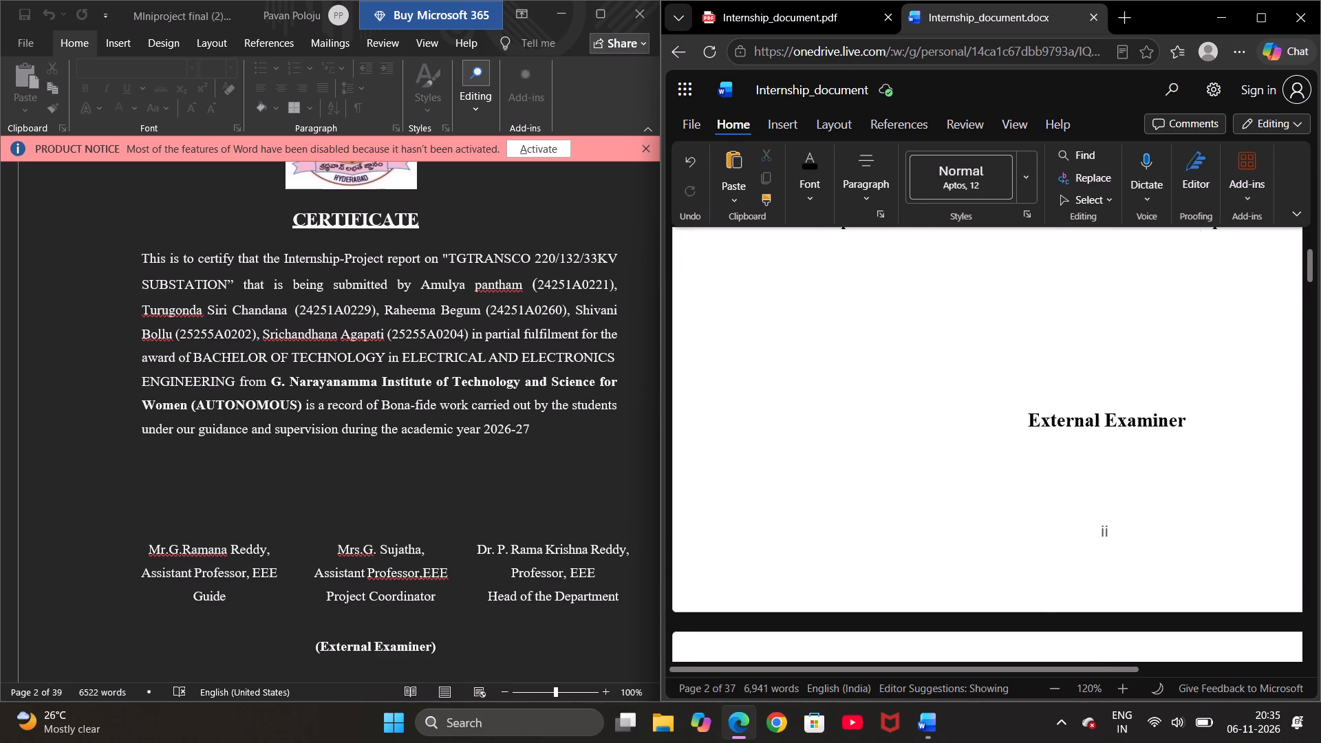
scroll(907, 373, "up", 2)
scroll(907, 373, "left", 1)
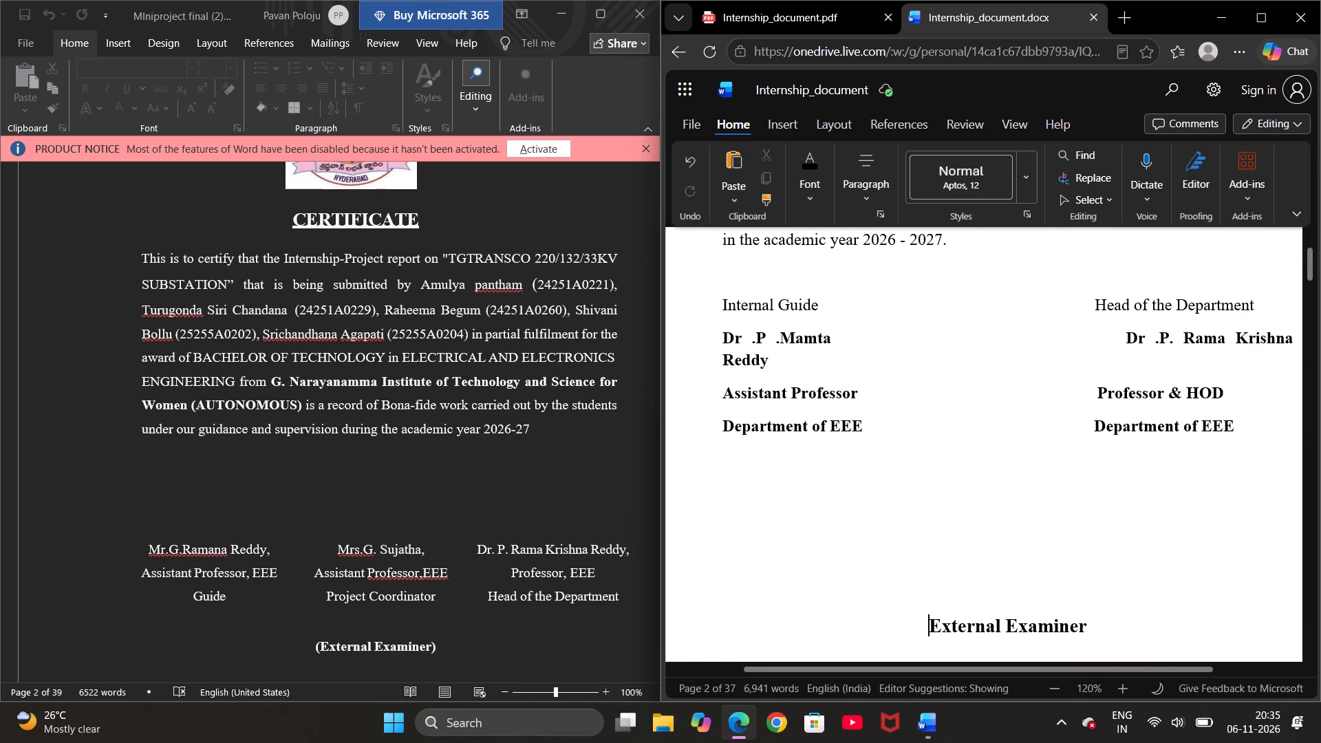
scroll(907, 373, "left", 1)
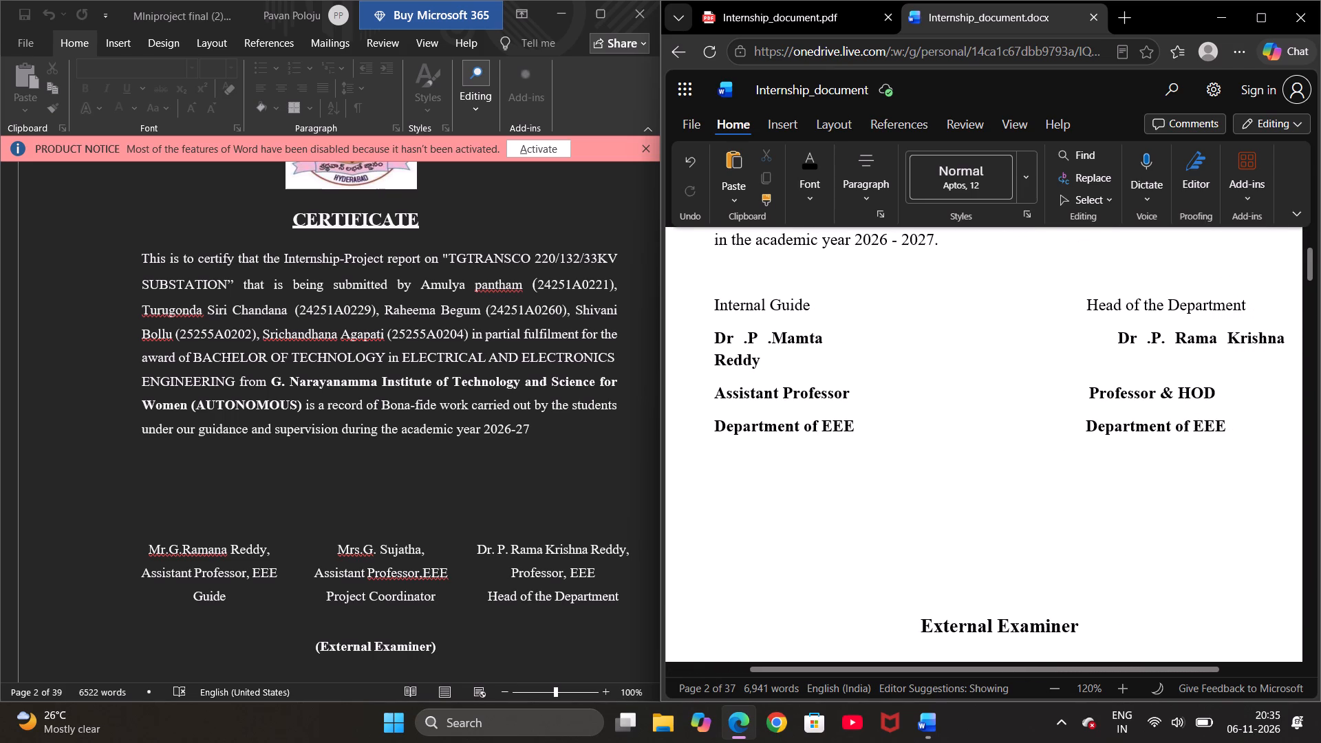
On the certificate's signatory name line, delete the space before Reddy, then the extra spaces and the initial P in the internal guide's name.
left_click(709, 365)
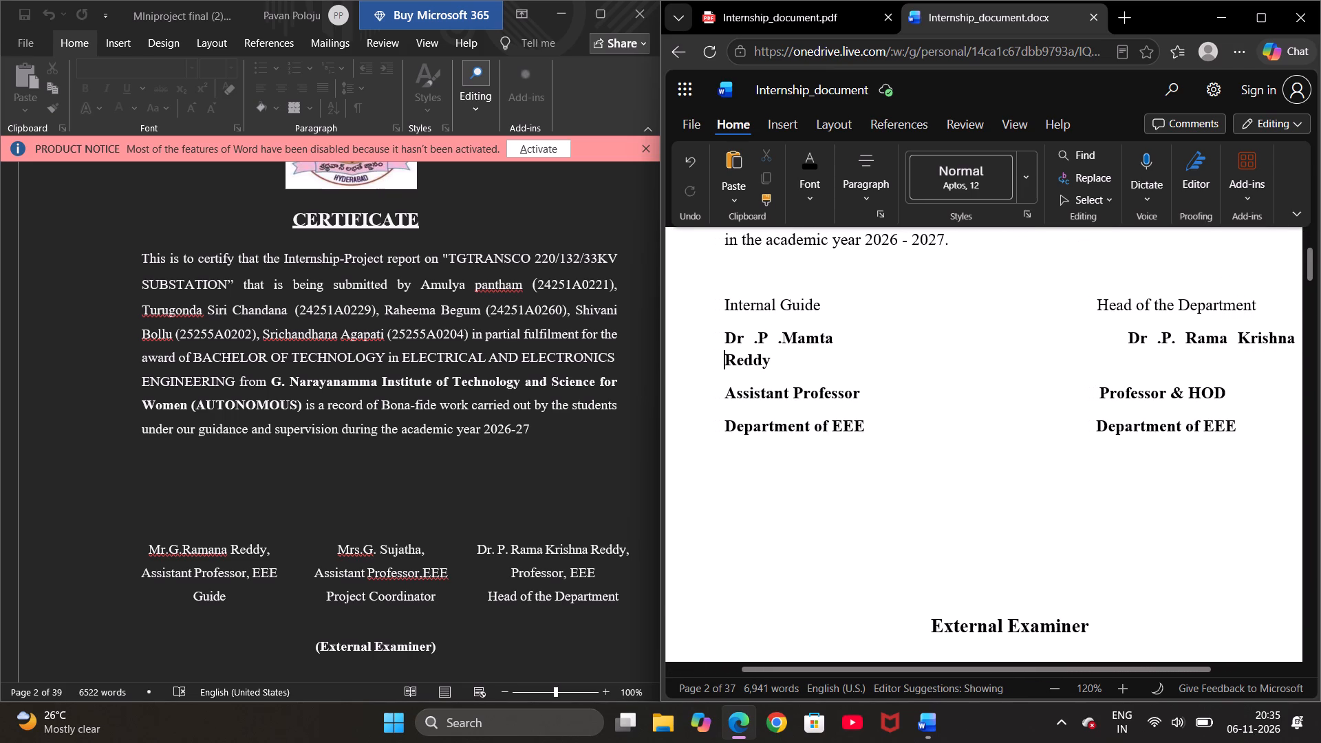
key("BackSpace")
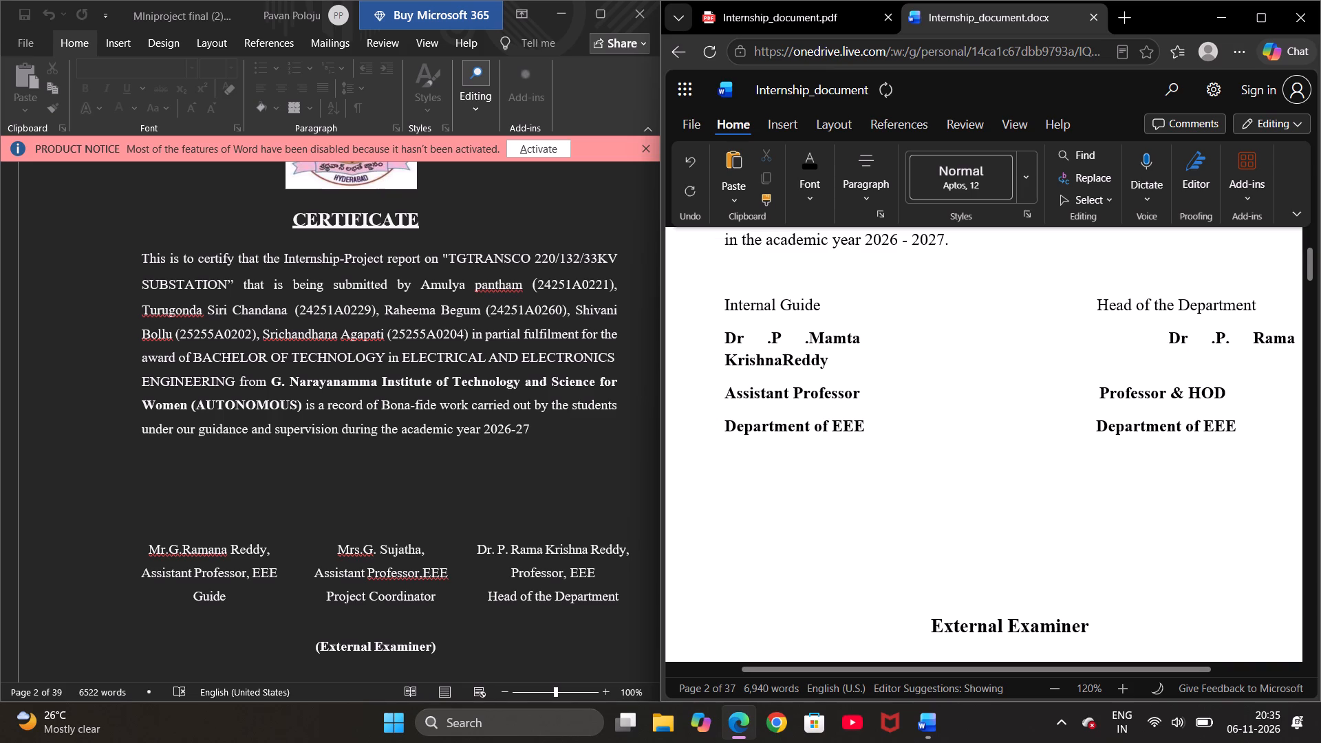
left_click(758, 338)
key("BackSpace")
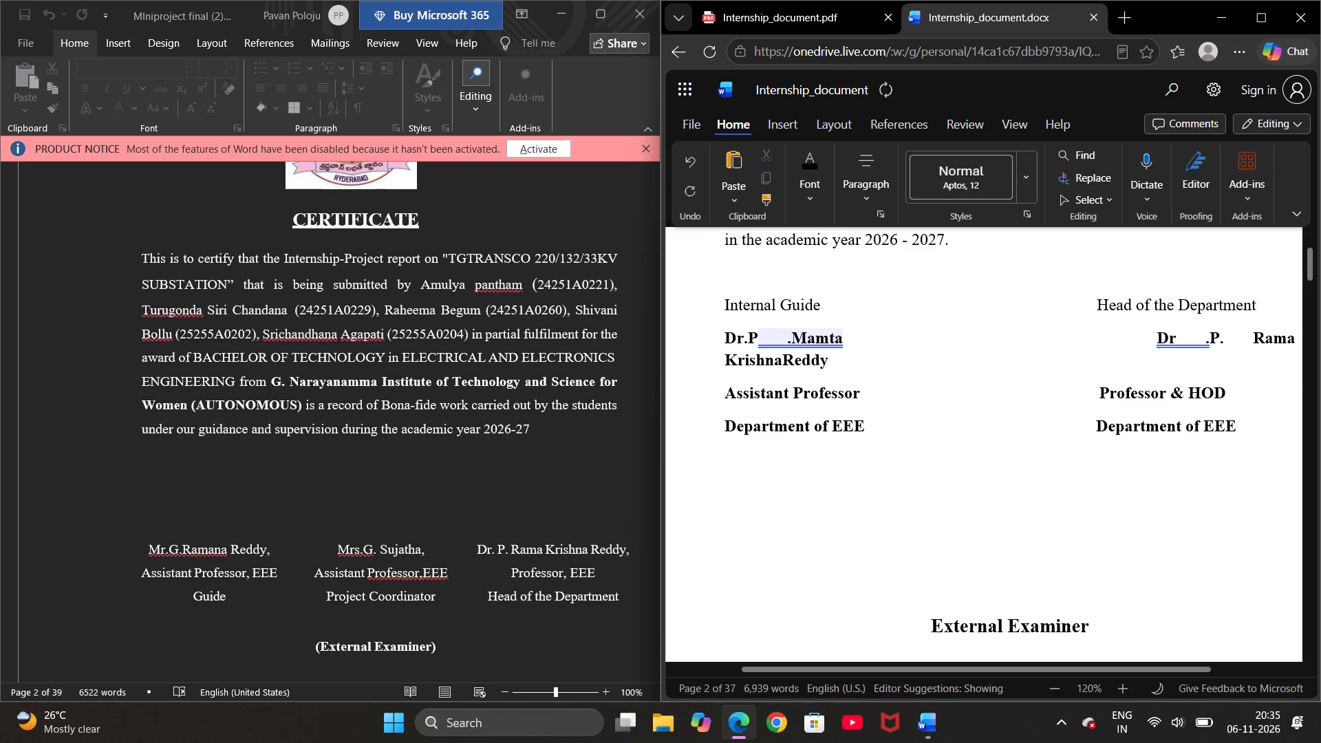
left_click(786, 346)
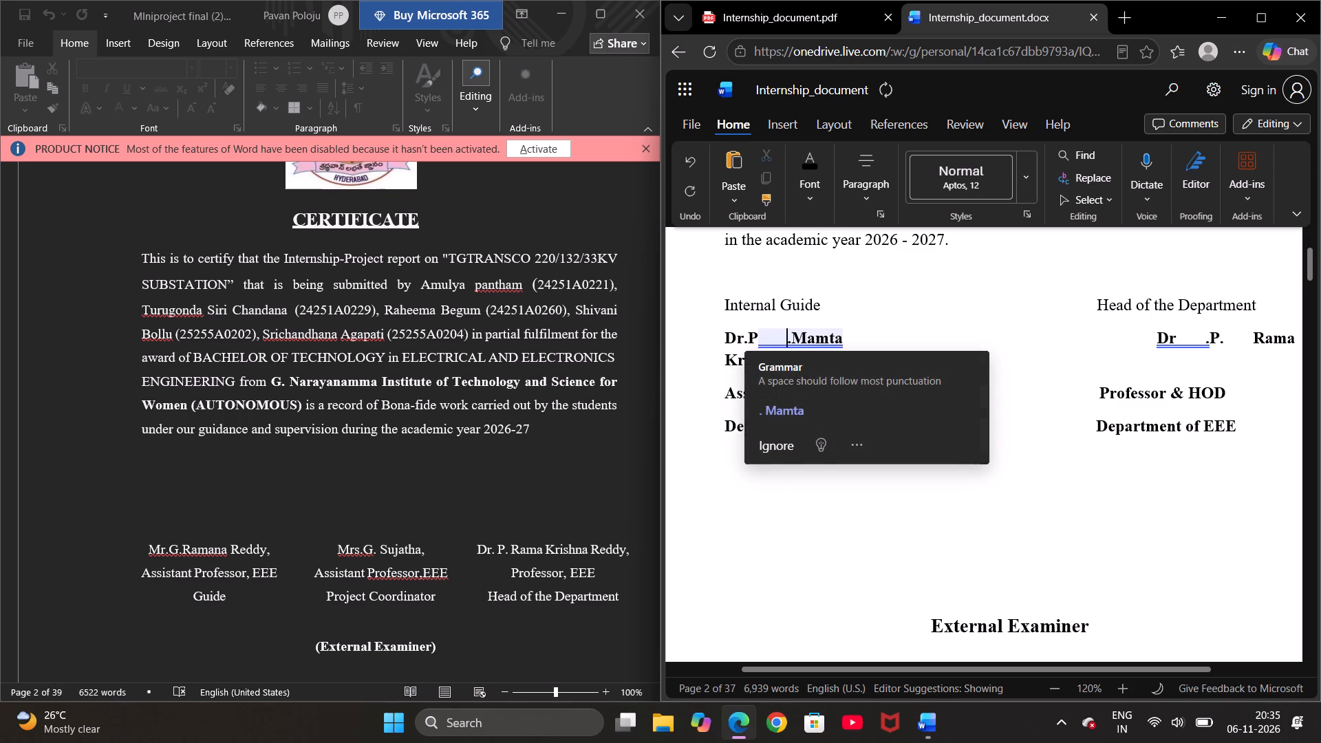
key("BackSpace")
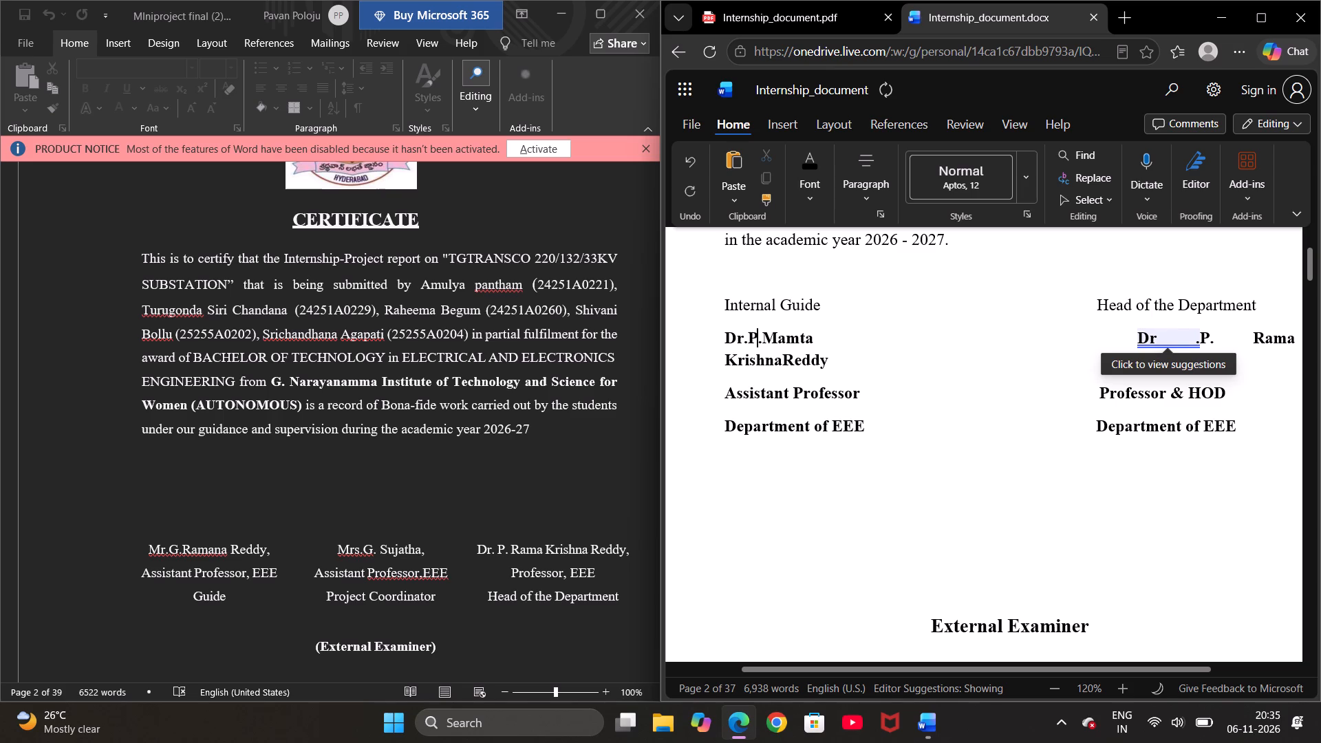
key("BackSpace")
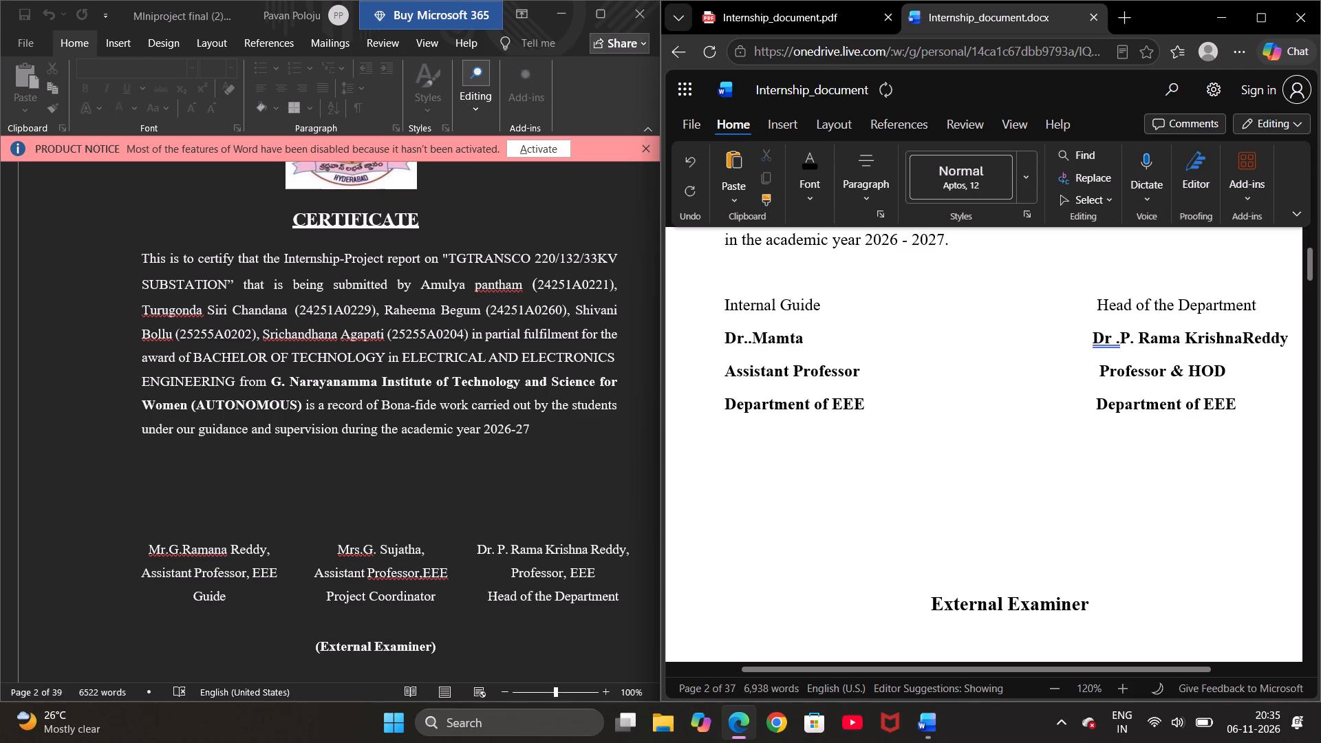
Enter the project coordinator's name with the prefix "Mrs." between Internal Guide and Head of the Department, without a trailing comma.
left_click(872, 305)
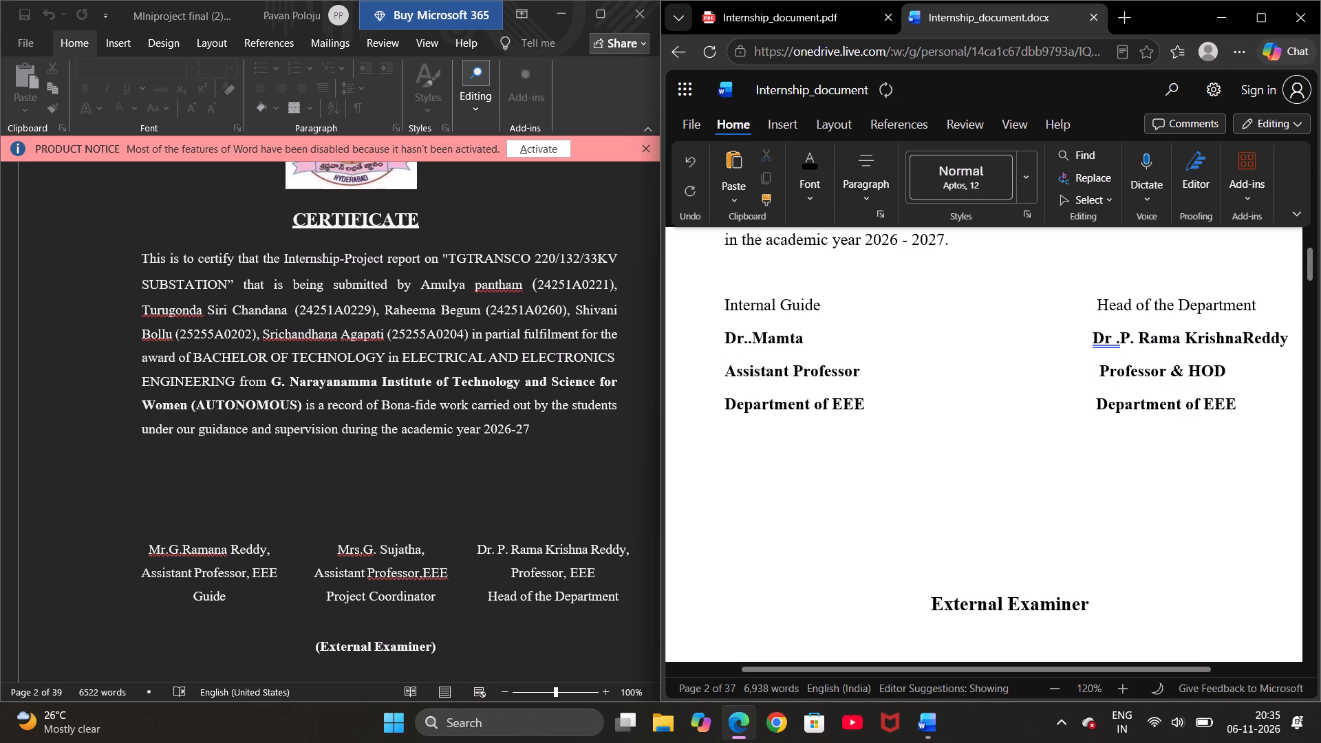
key("Right")
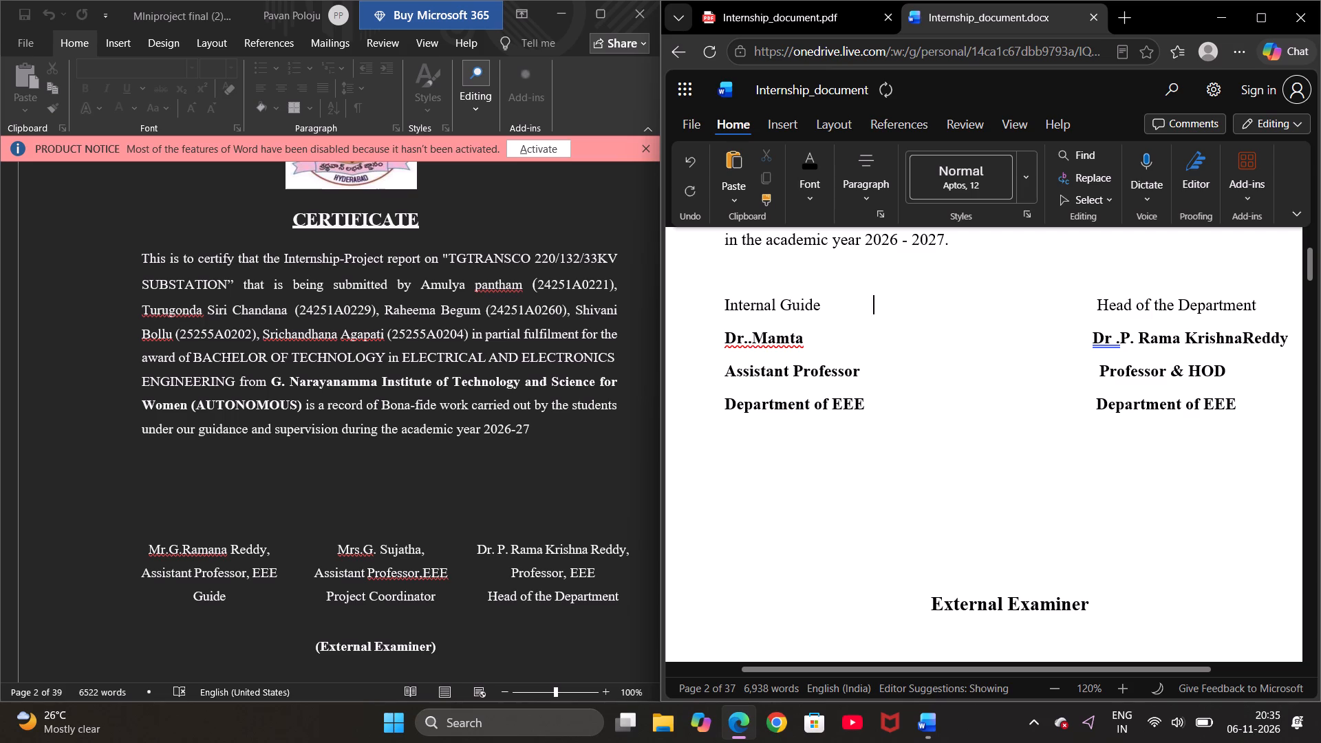
key("Right")
key("Right")
key("shift+greater")
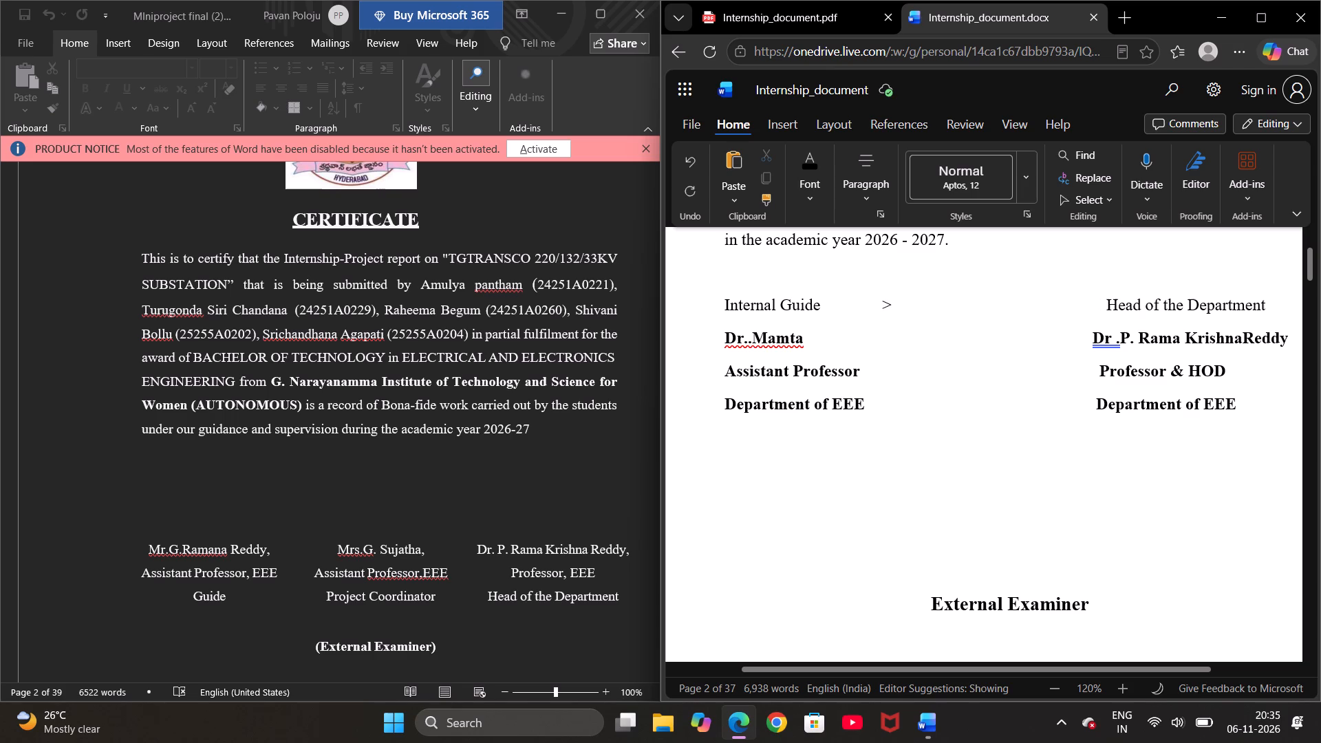
key("BackSpace")
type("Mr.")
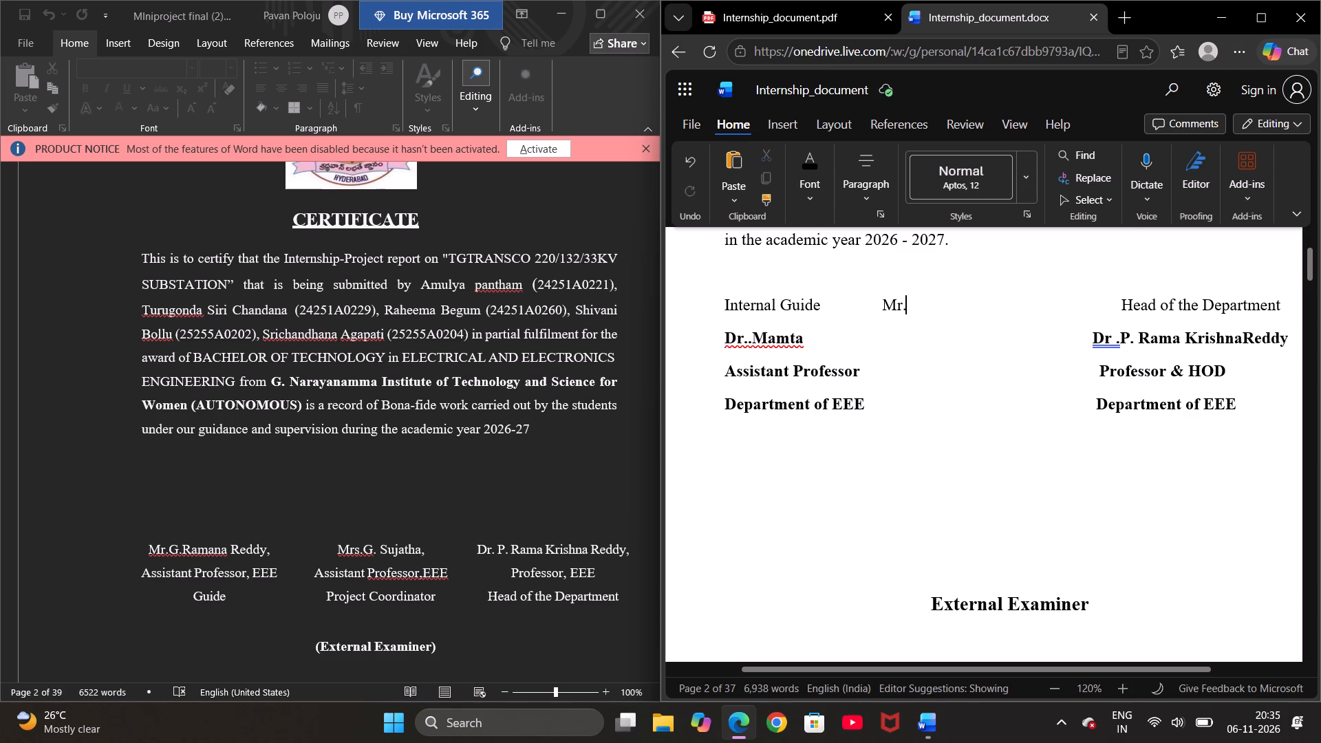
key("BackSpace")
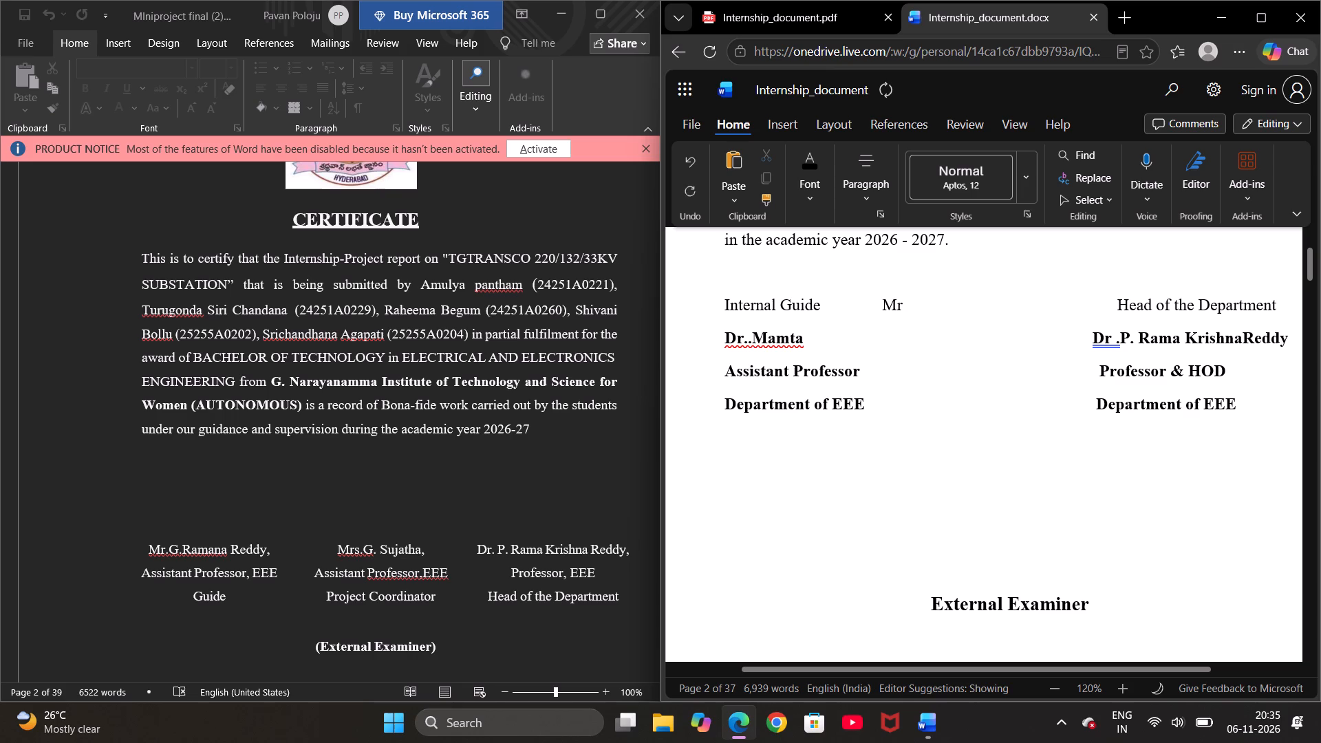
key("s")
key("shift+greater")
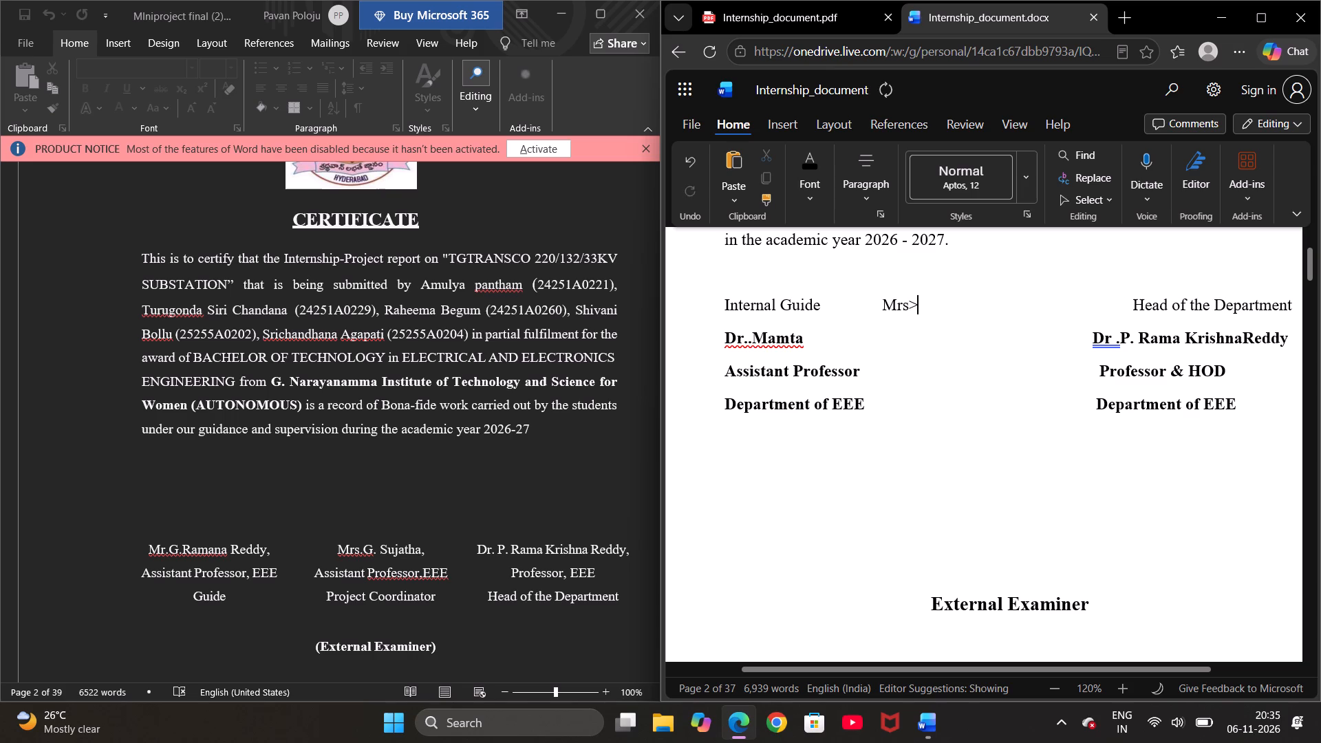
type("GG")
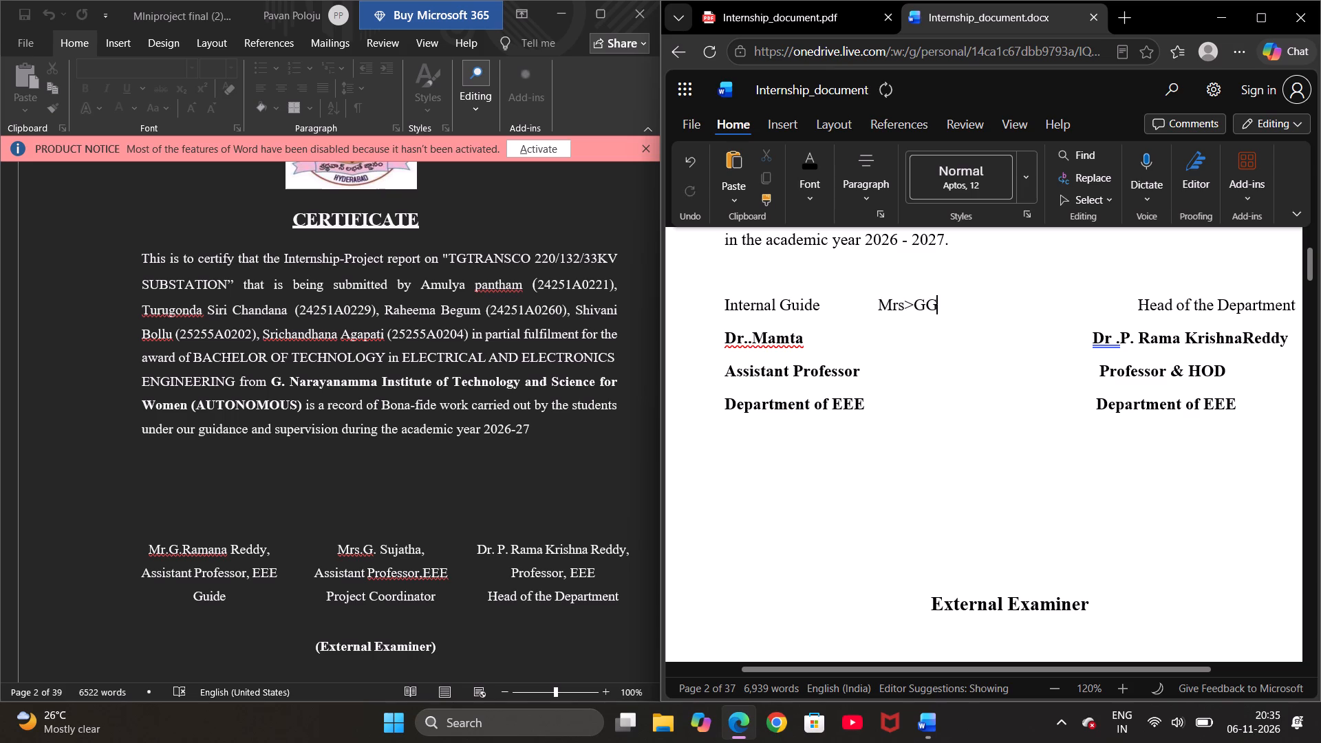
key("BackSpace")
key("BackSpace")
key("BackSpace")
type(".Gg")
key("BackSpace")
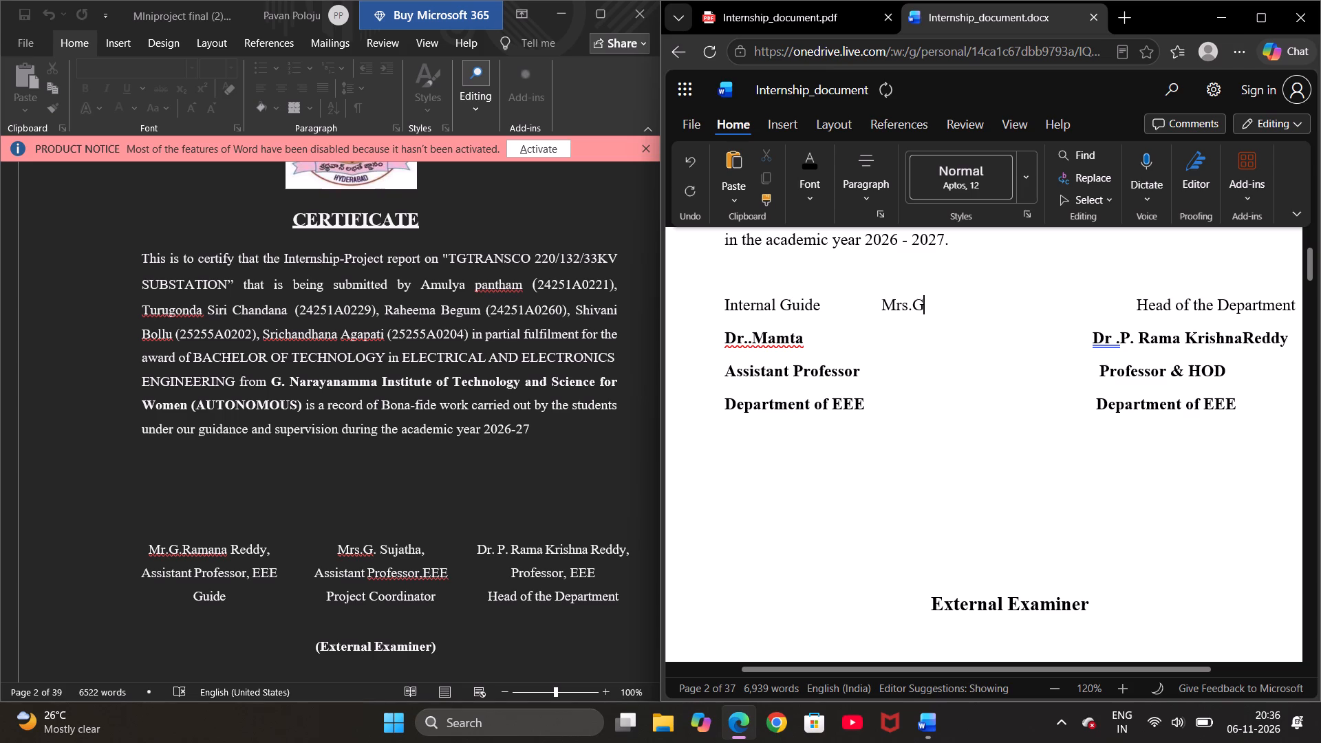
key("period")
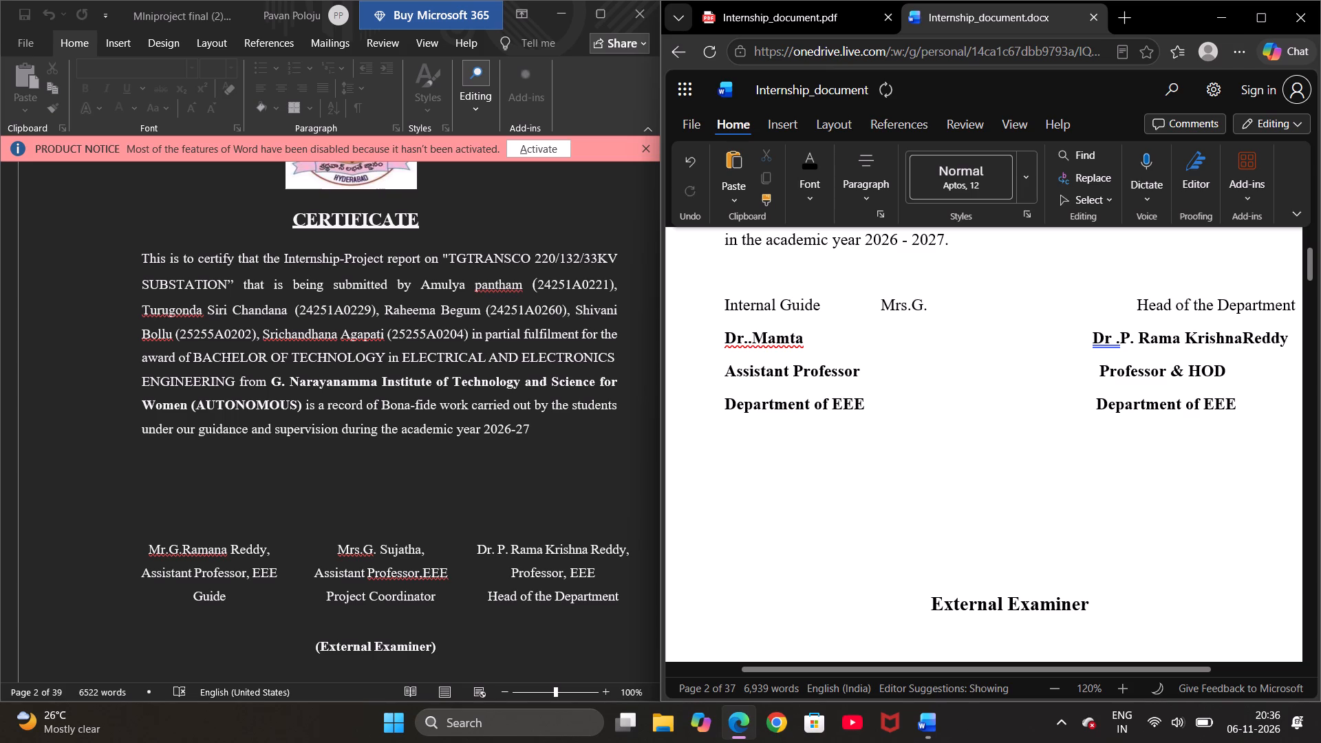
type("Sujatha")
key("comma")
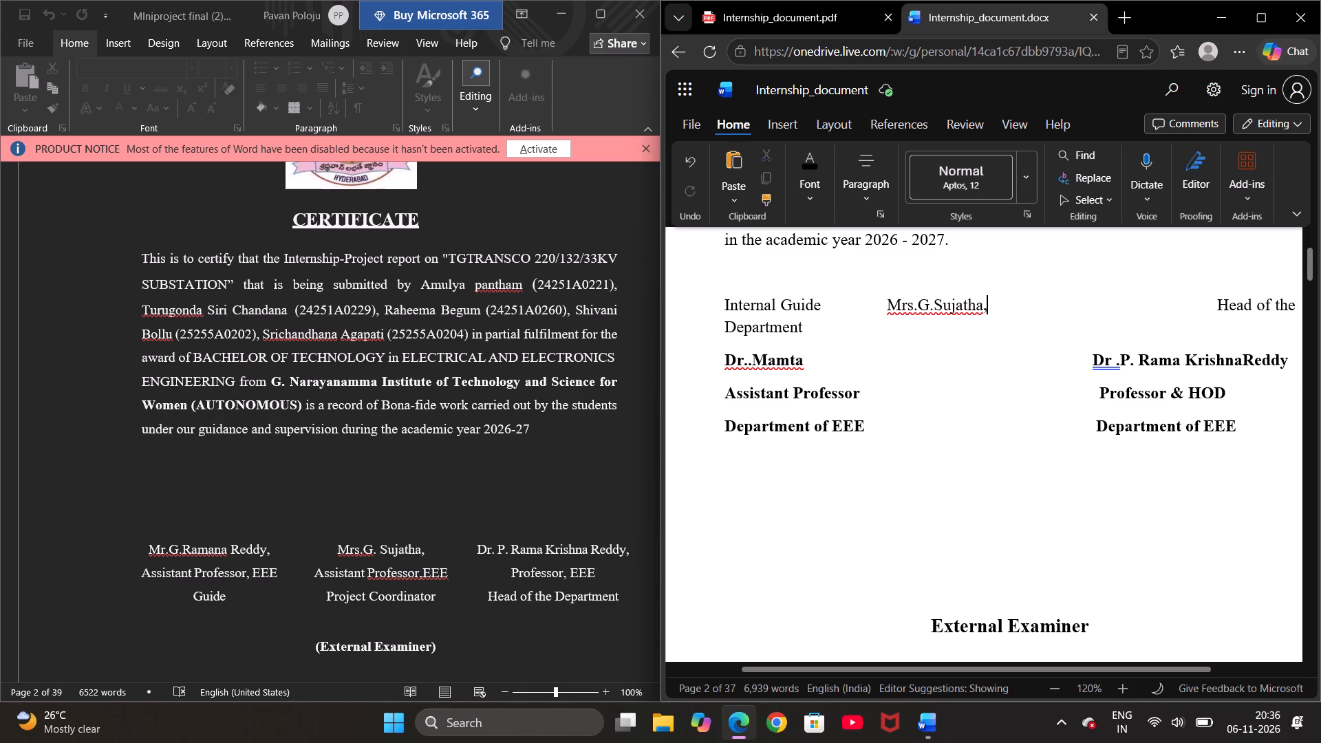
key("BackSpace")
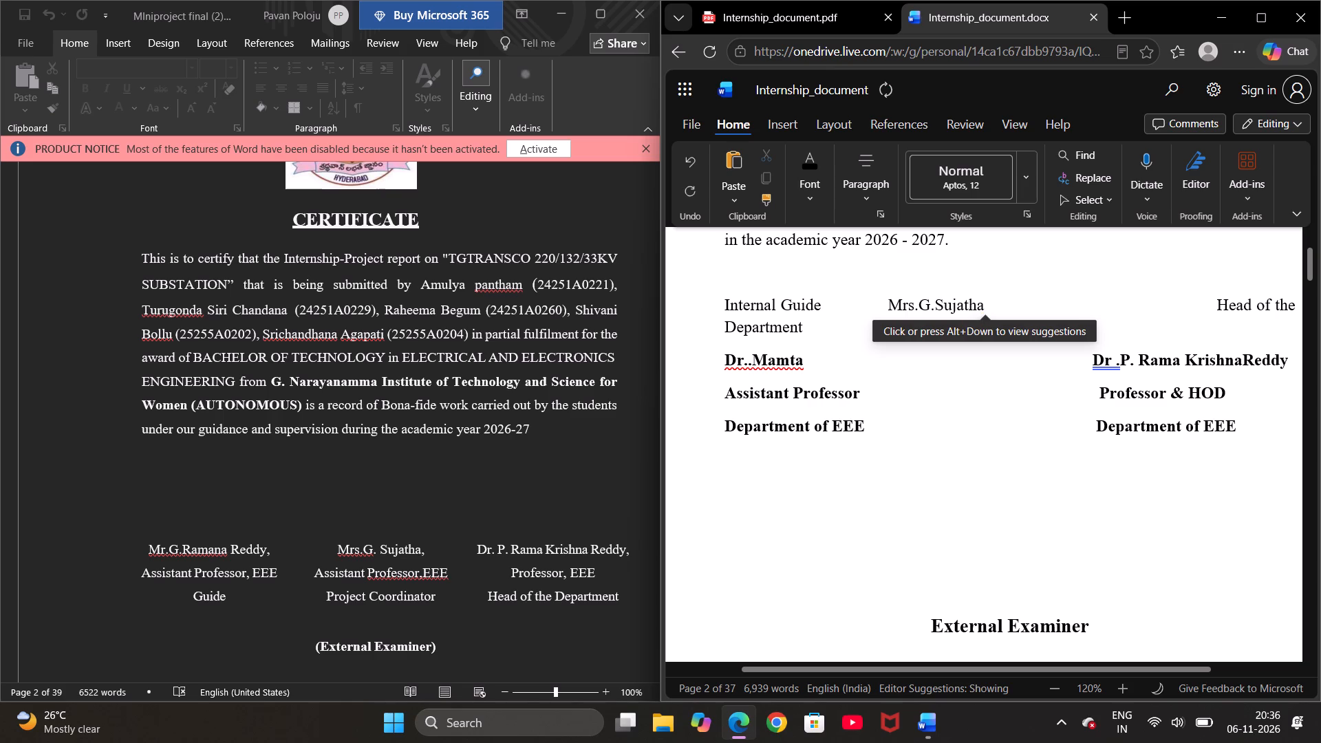
Delete the surplus spaces before Head of the Department so the heading fits on one line beside the coordinator's name.
left_click(923, 350)
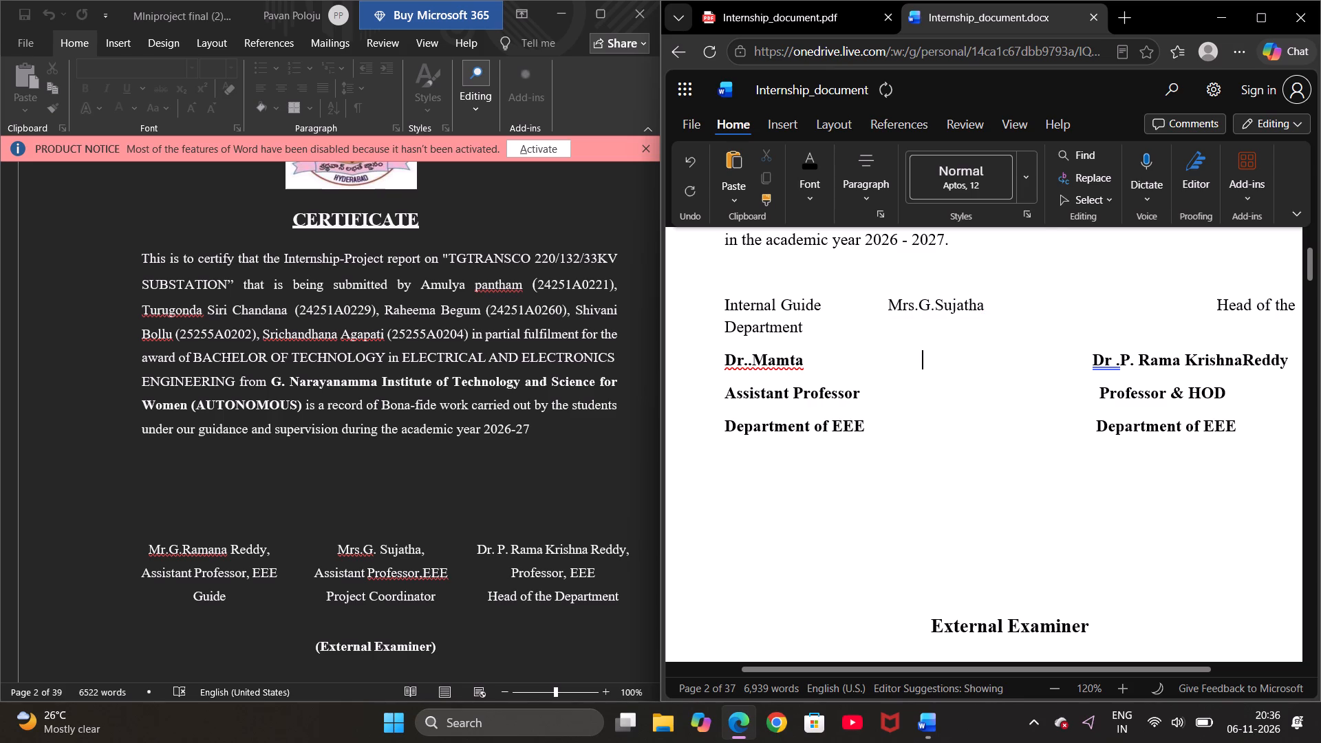
left_click(891, 333)
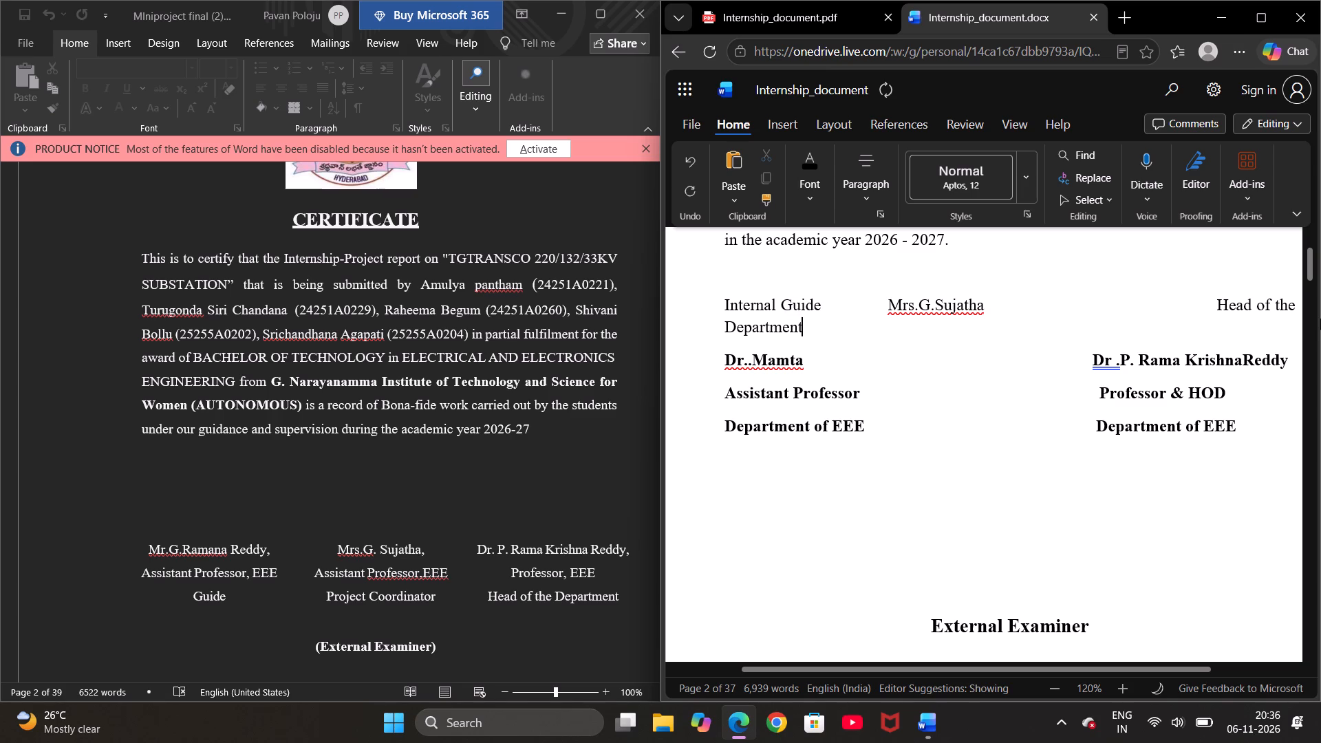
left_click(1216, 312)
key("BackSpace")
key("BackSpace")
key("BackSpace")
key("BackSpace")
key("BackSpace")
key("BackSpace")
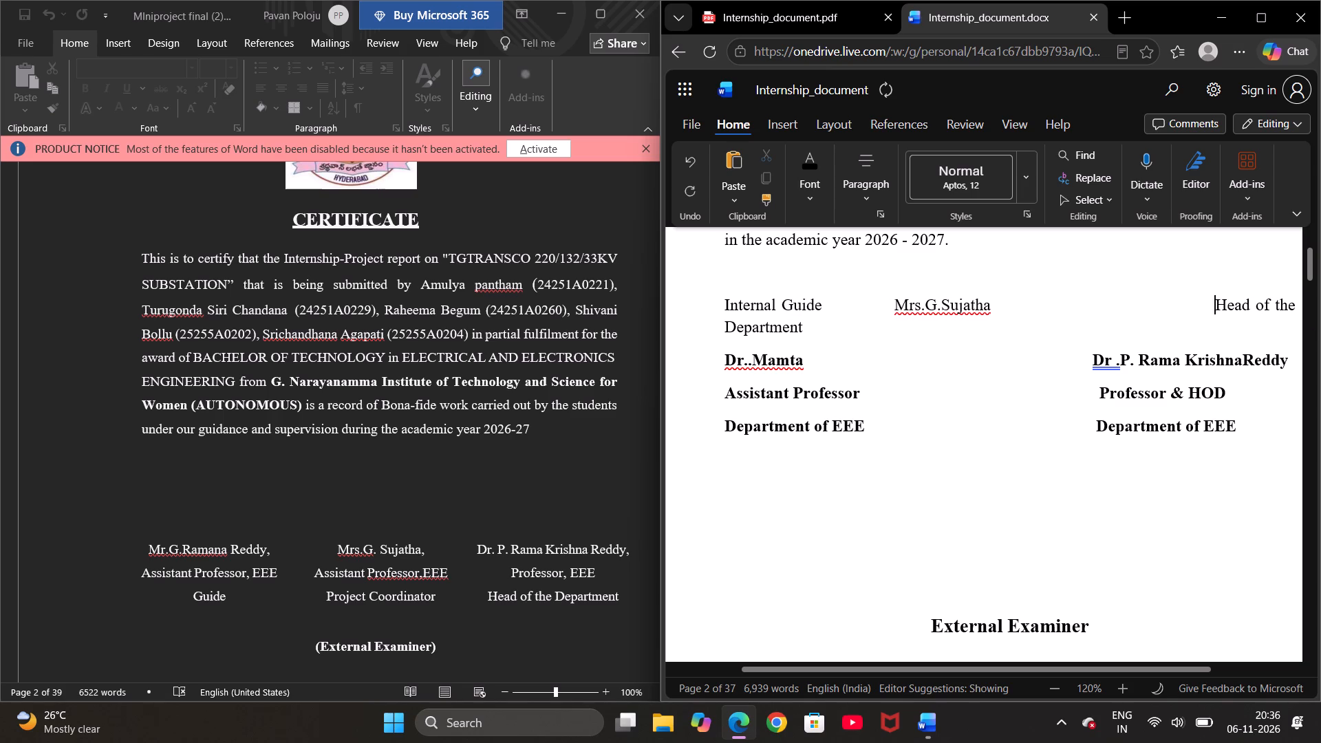
key("BackSpace")
key("BackSpace")
key("BackSpace")
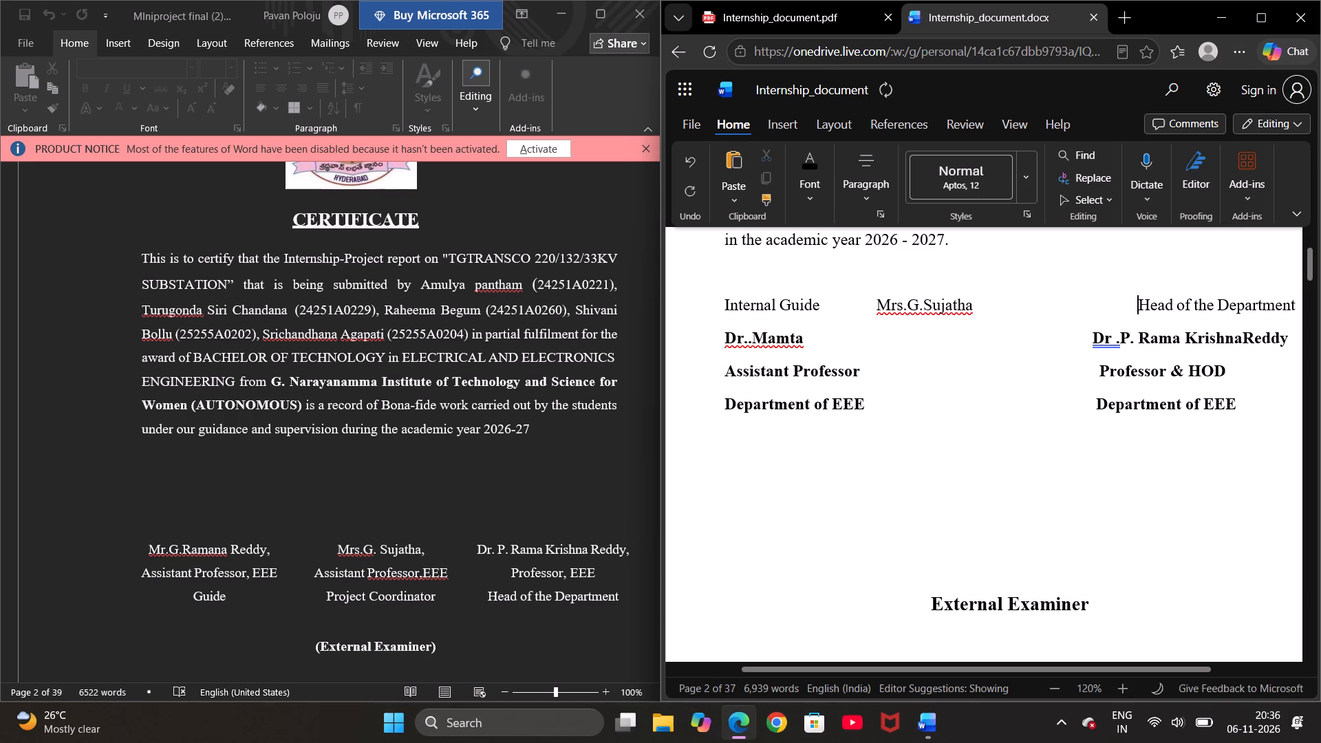
key("BackSpace")
key("BackSpace")
key("BackSpace")
key("BackSpace")
key("BackSpace")
key("BackSpace")
key("BackSpace")
key("BackSpace")
key("BackSpace")
key("BackSpace")
key("BackSpace")
key("BackSpace")
key("BackSpace")
key("BackSpace")
key("BackSpace")
key("BackSpace")
key("BackSpace")
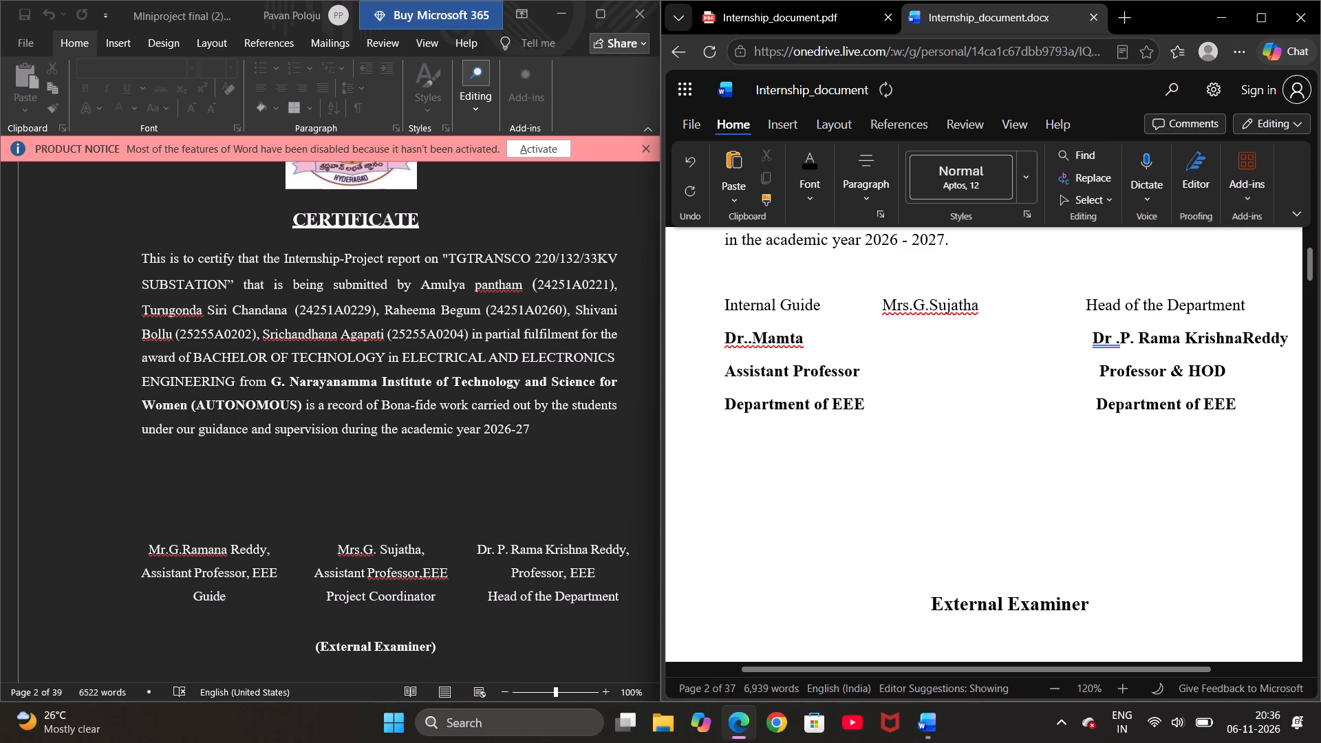
key("BackSpace")
key("BackSpace")
key("BackSpace")
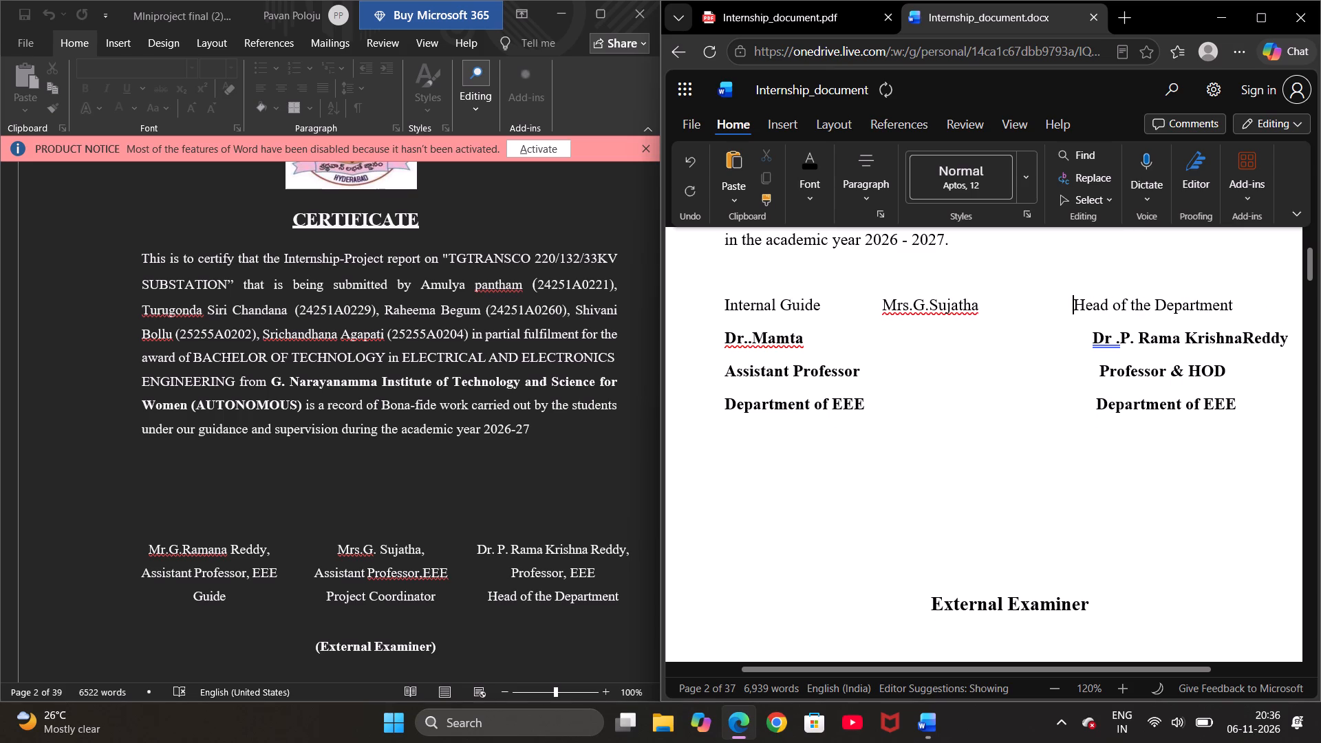
key("BackSpace")
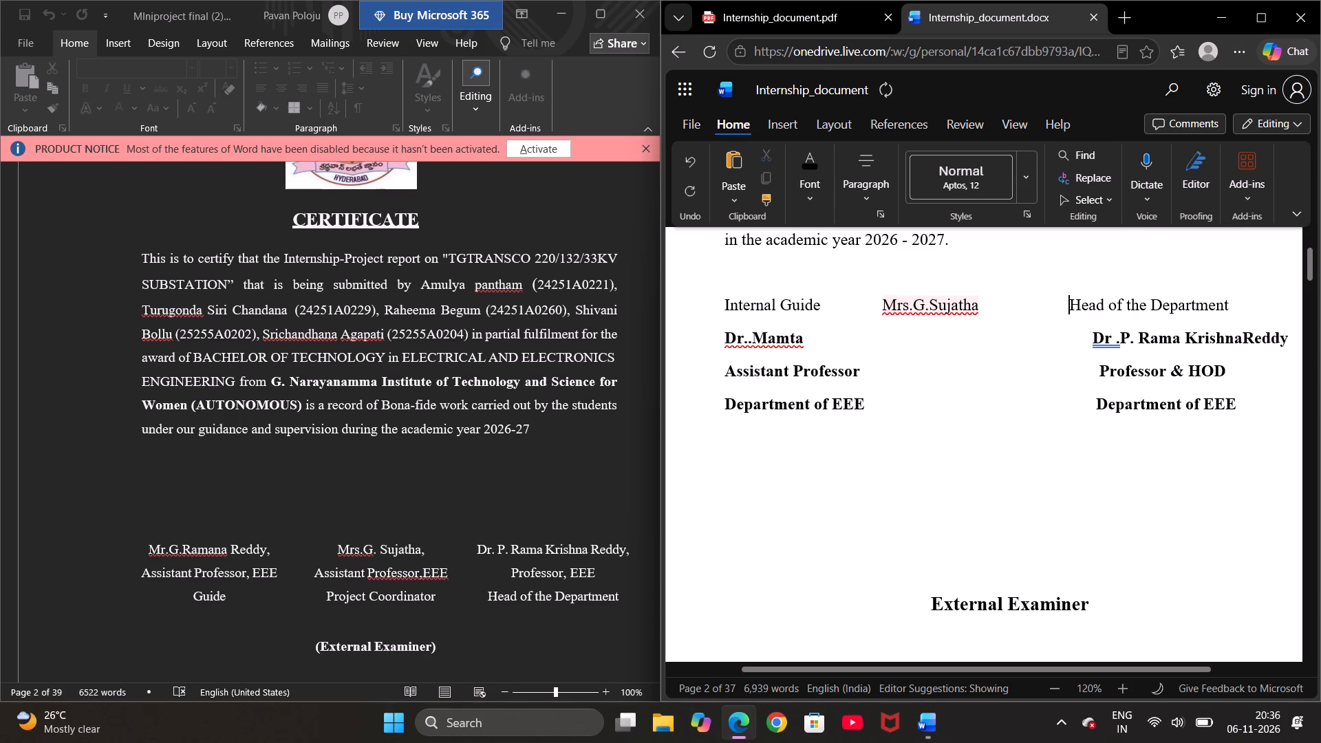
Add two spaces before the coordinator's name and one space between her initial and name.
left_click(874, 305)
key("space")
key("space")
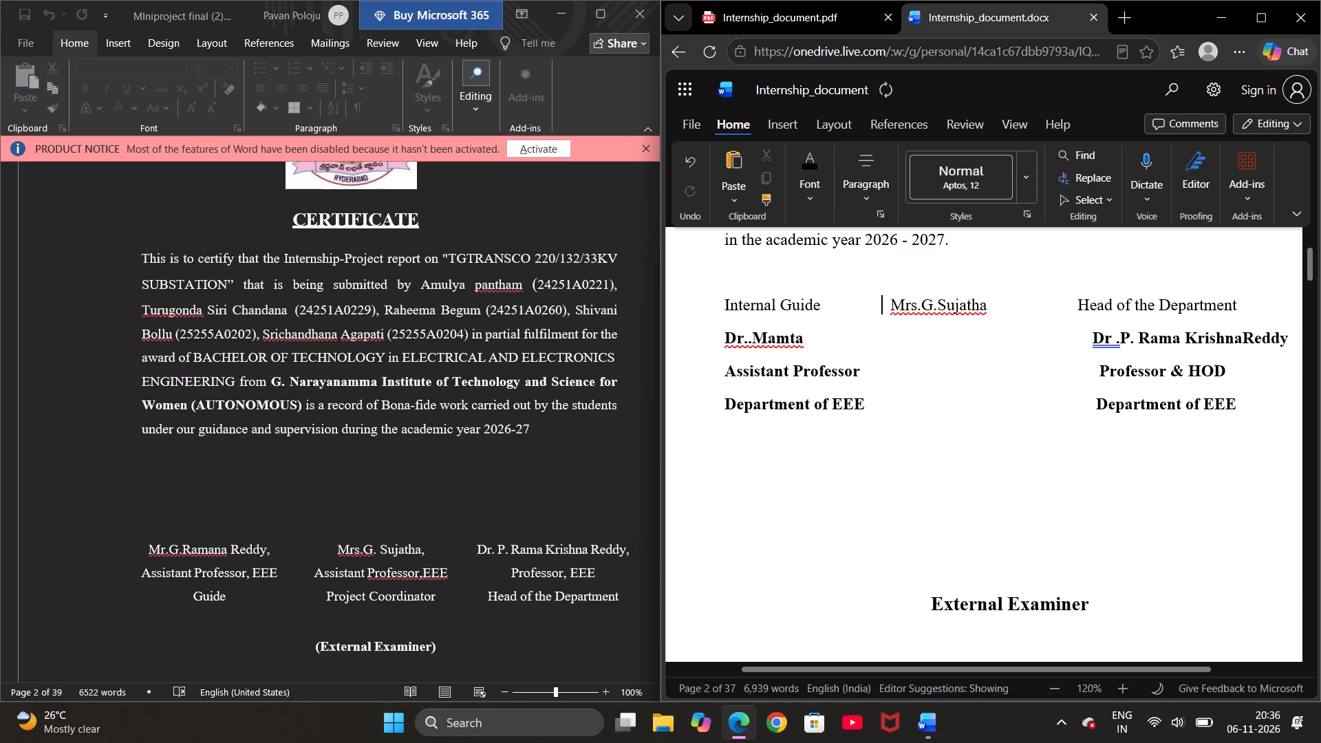
left_click(938, 303)
key("space")
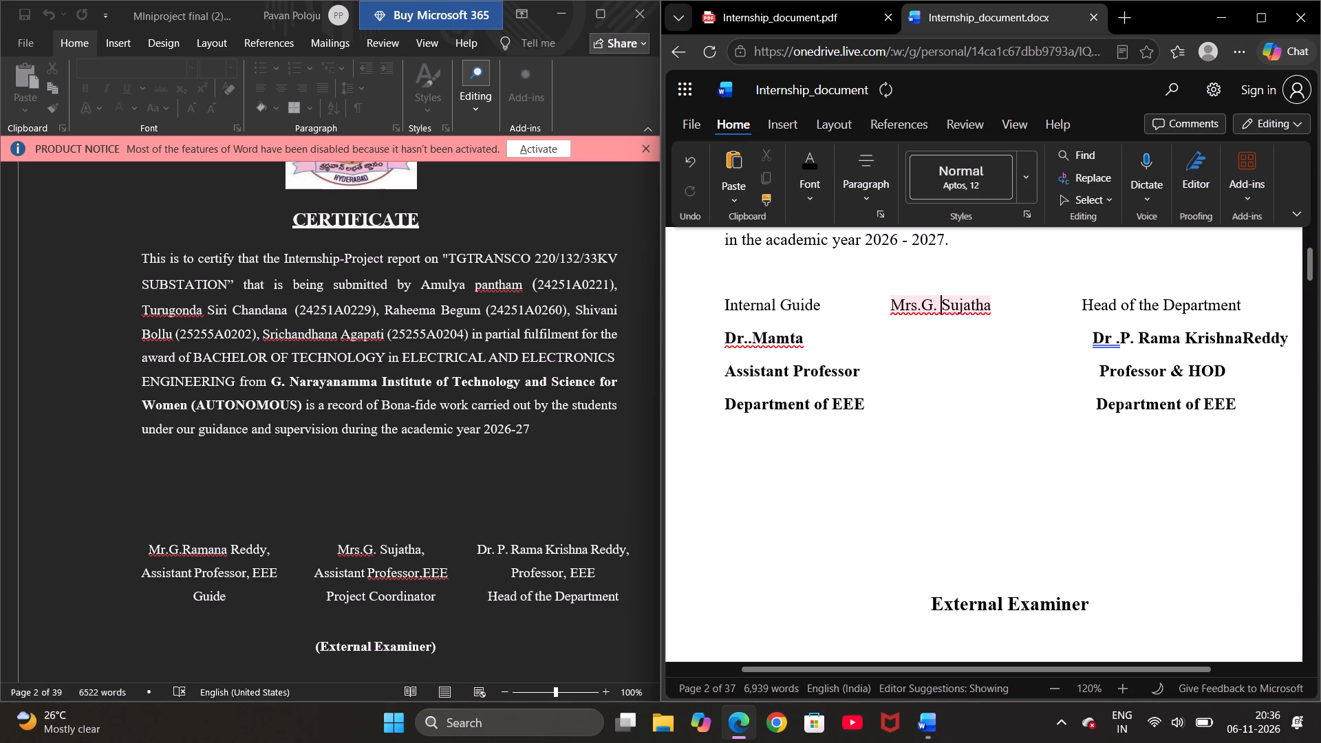
Enter "Assistannt Professor" under the coordinator's name, between the internal guide's and department head's names.
left_click(902, 341)
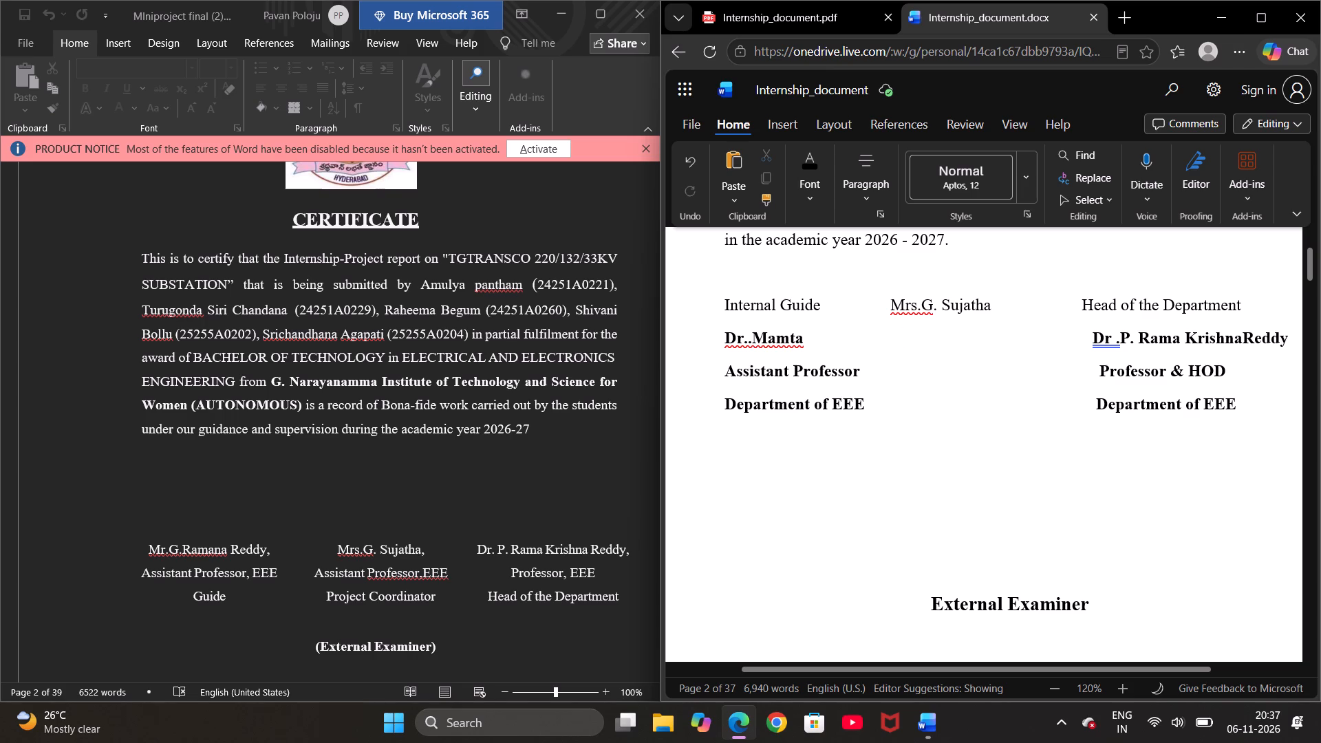
key("shift+a")
type("ssistannt")
key("space")
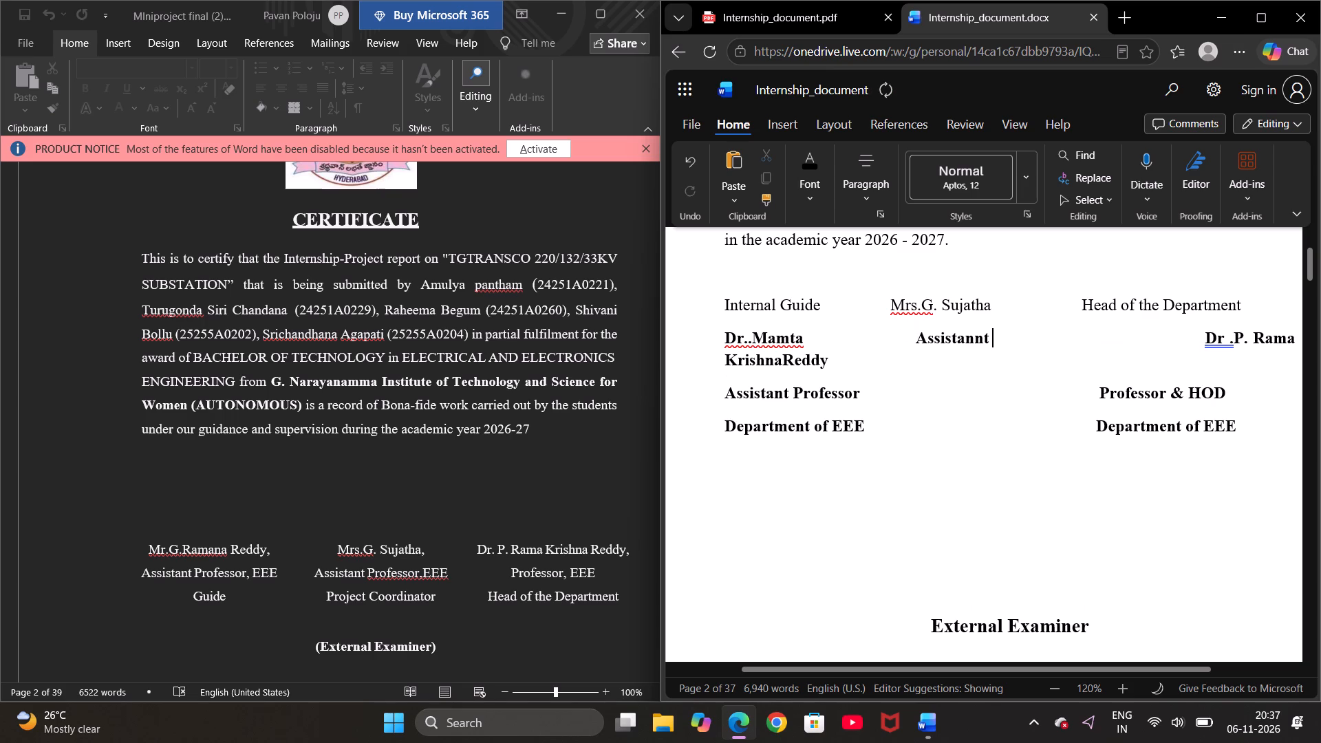
type("Professor")
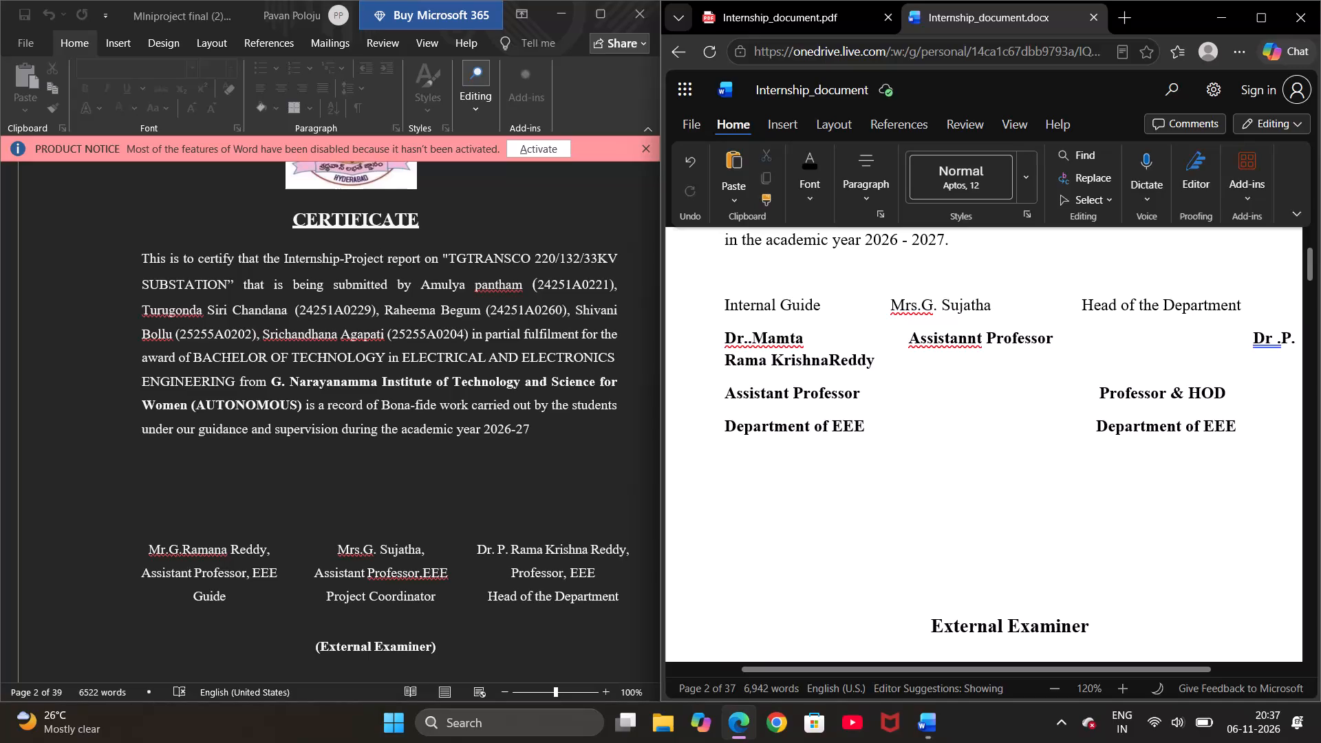
Enter "Project coordinator" on the line below, between Assistant Professor and Professor & HOD.
left_click(925, 394)
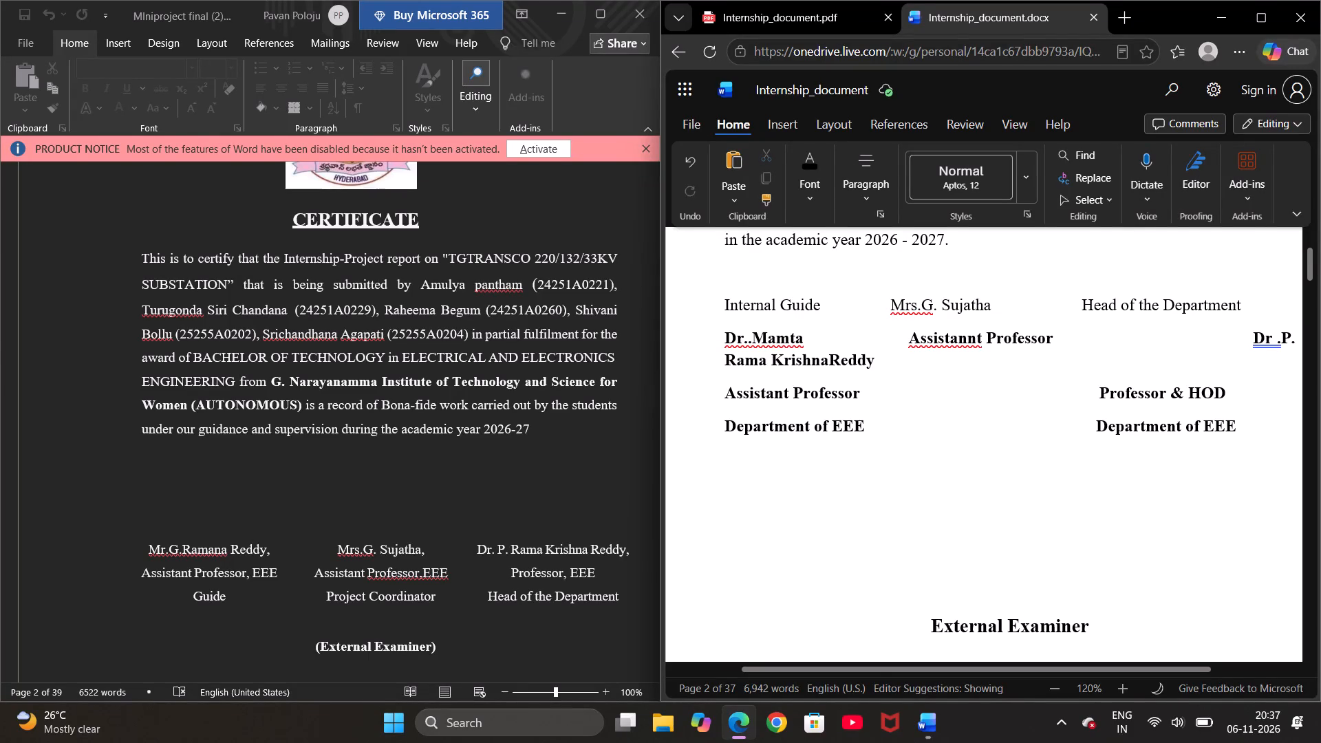
left_click(917, 385)
type("Project")
key("space")
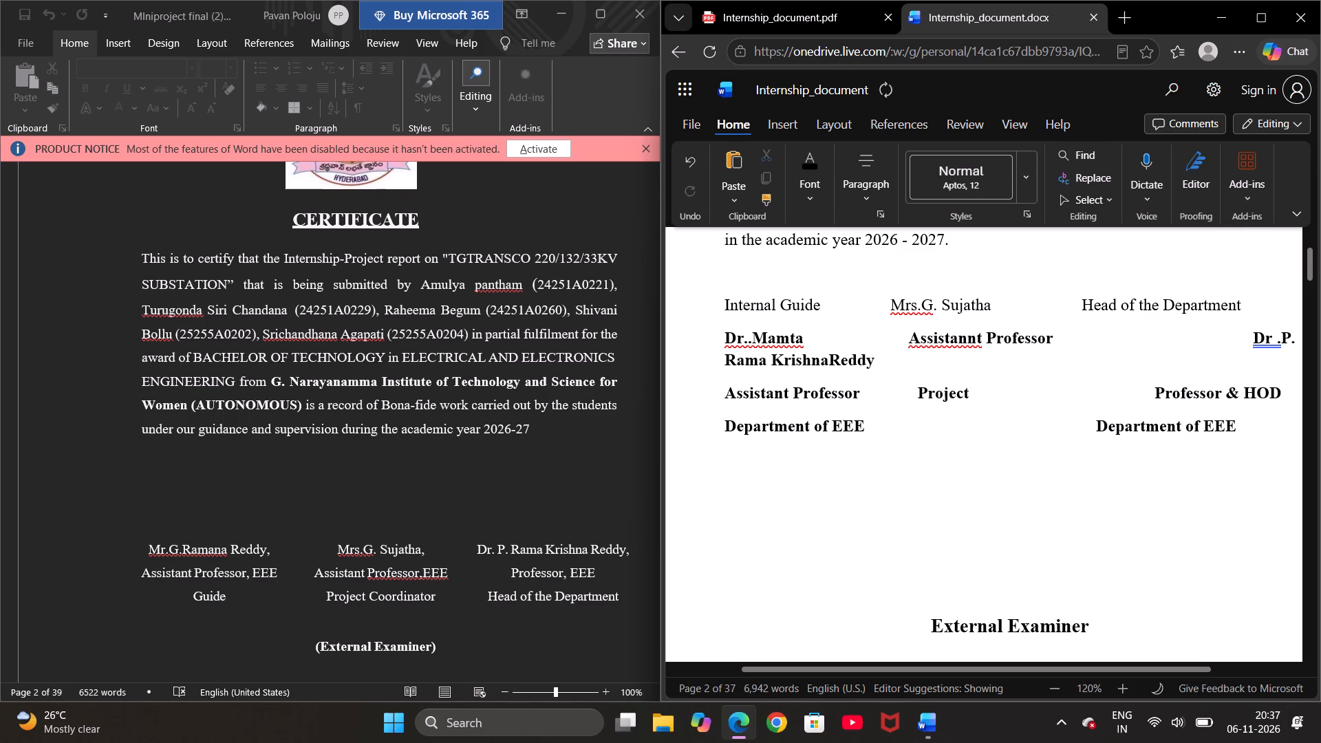
type("coordinator")
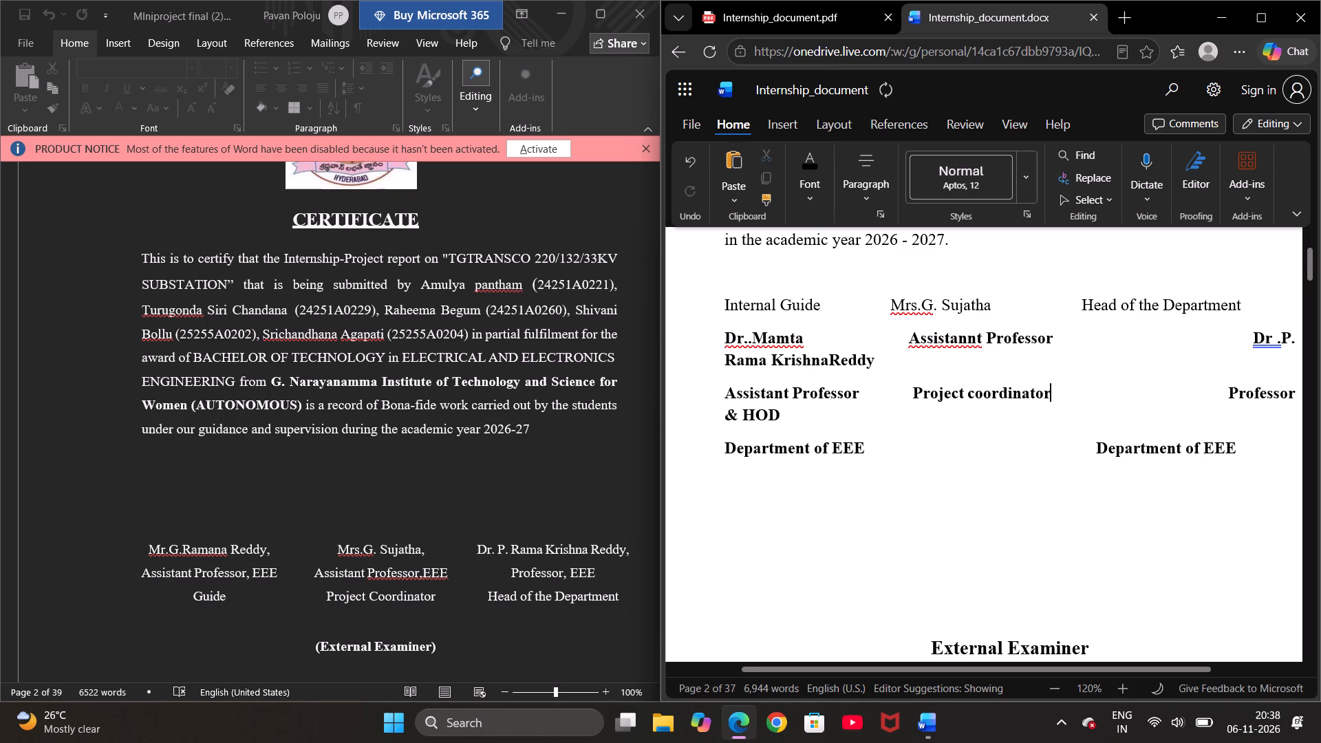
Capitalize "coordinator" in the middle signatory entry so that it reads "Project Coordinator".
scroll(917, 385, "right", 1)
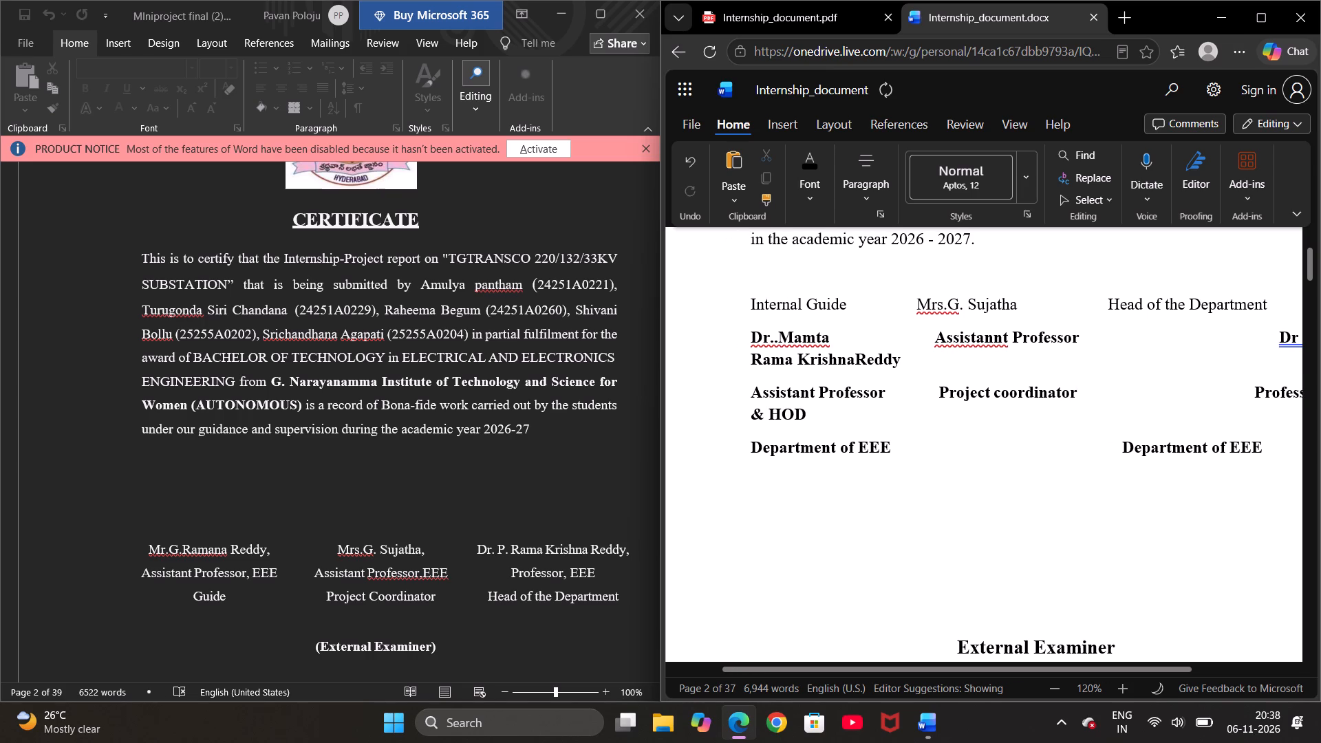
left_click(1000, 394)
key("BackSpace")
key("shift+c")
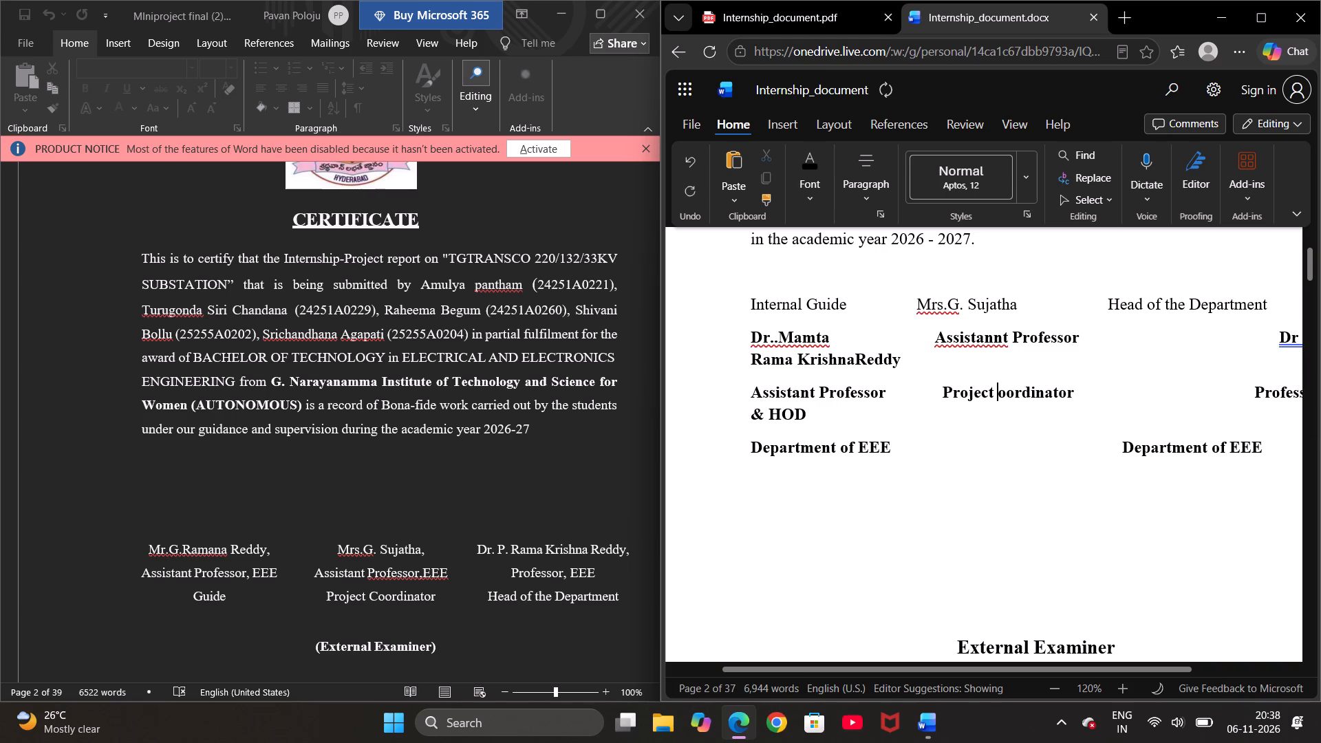
Enter "Department of EEE" between the two existing department entries on the last line of the signatory block.
left_click(995, 452)
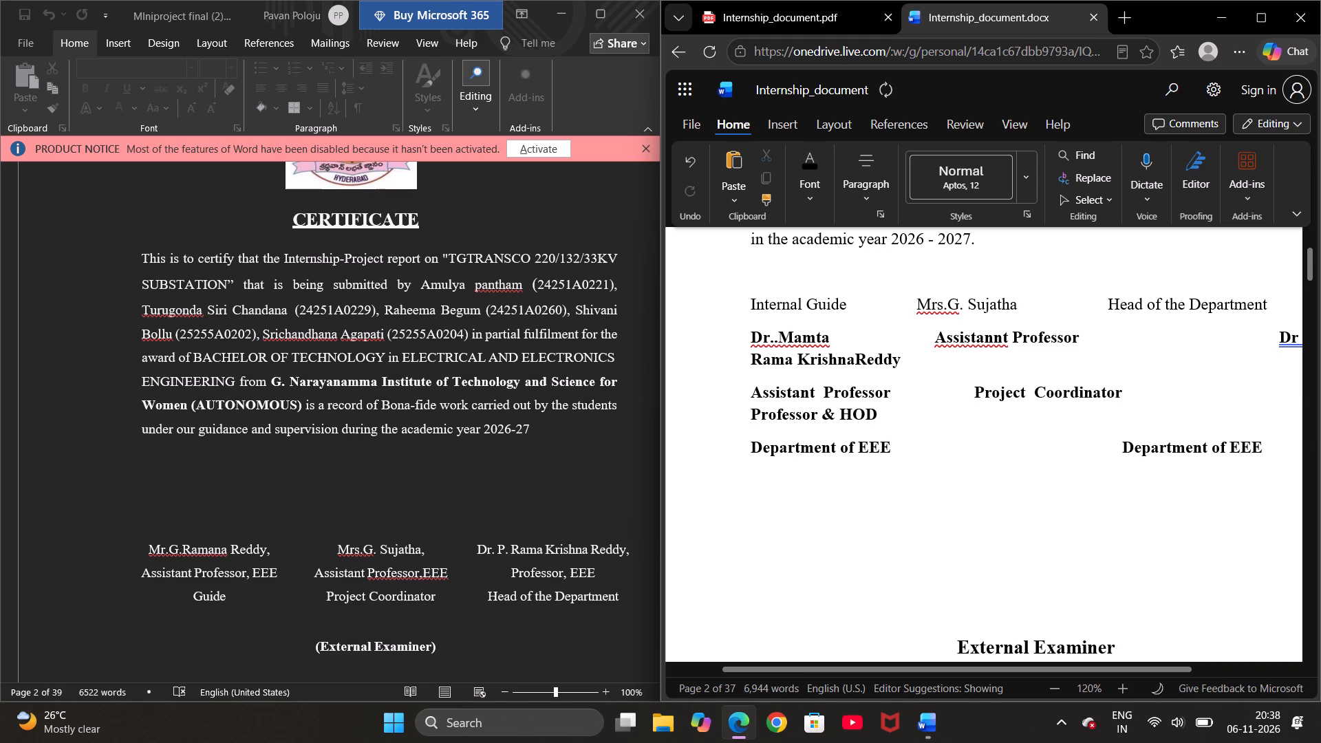
key("BackSpace")
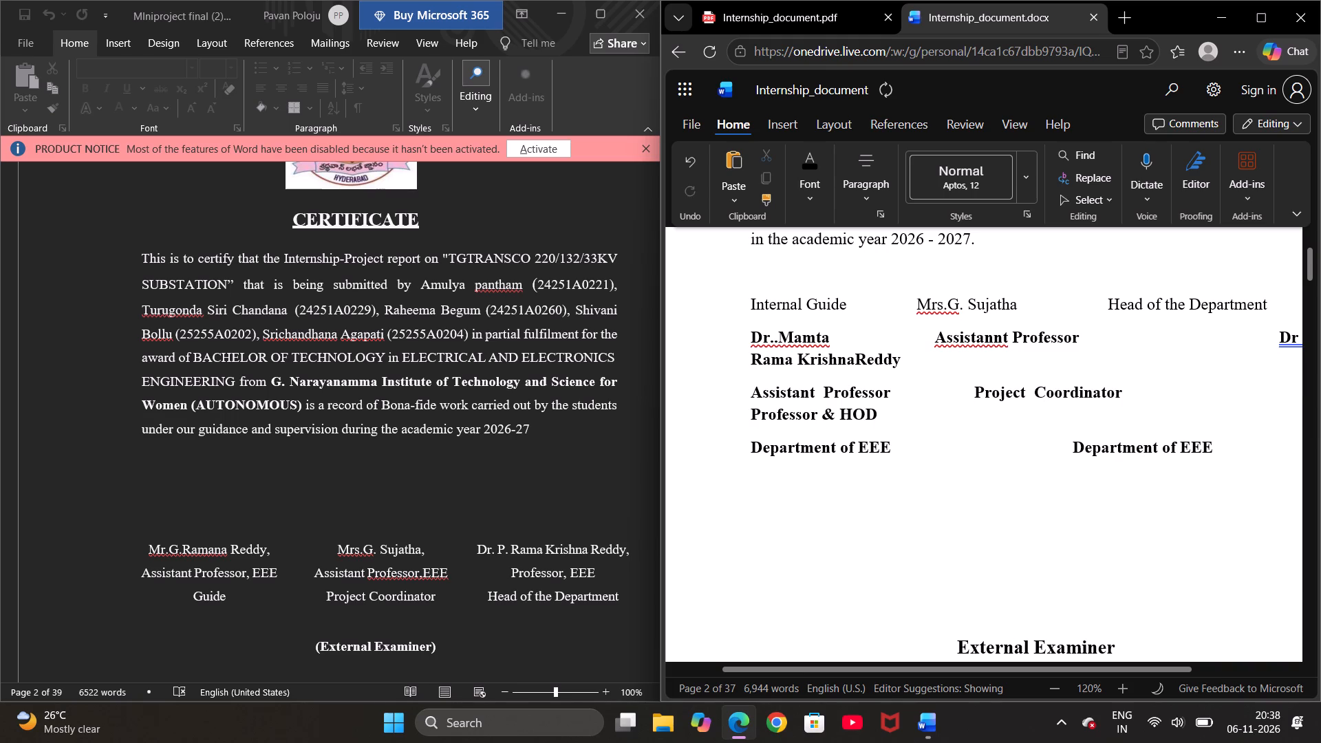
key("shift+d")
type("epartment")
key("space")
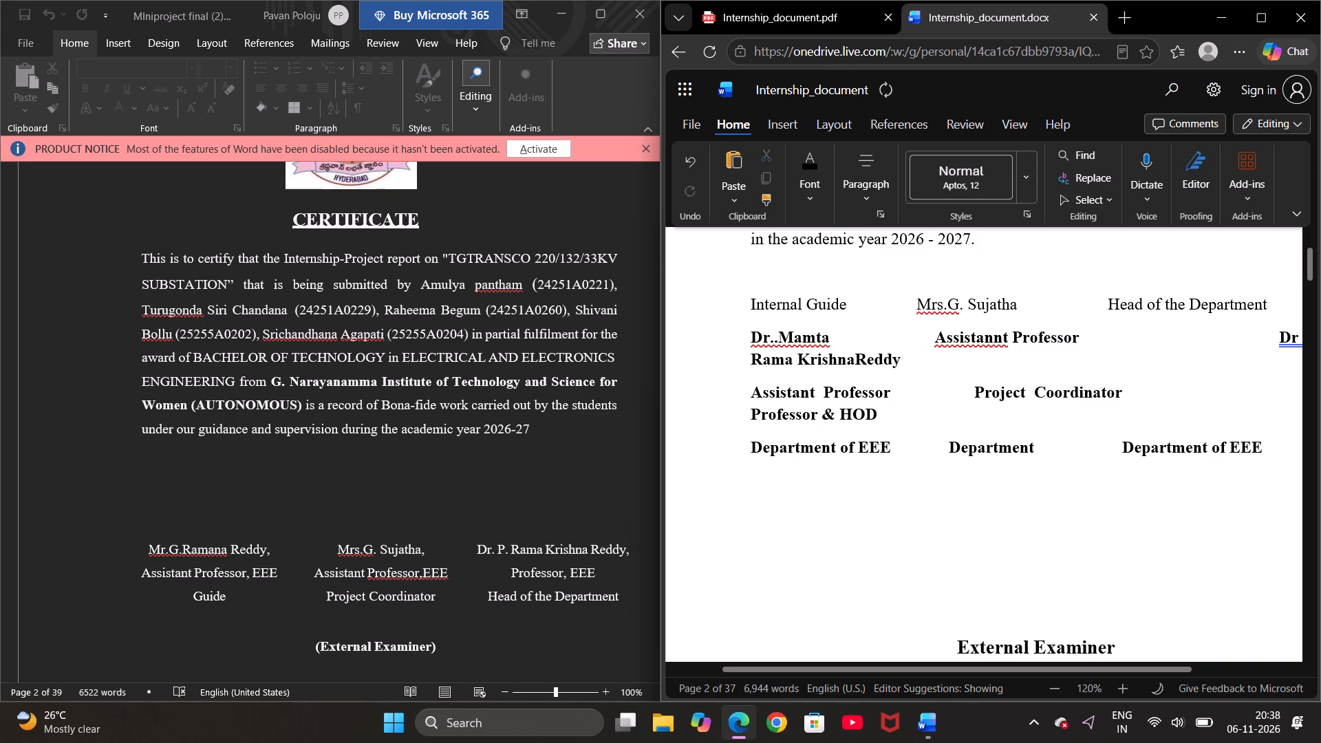
type("of")
key("space")
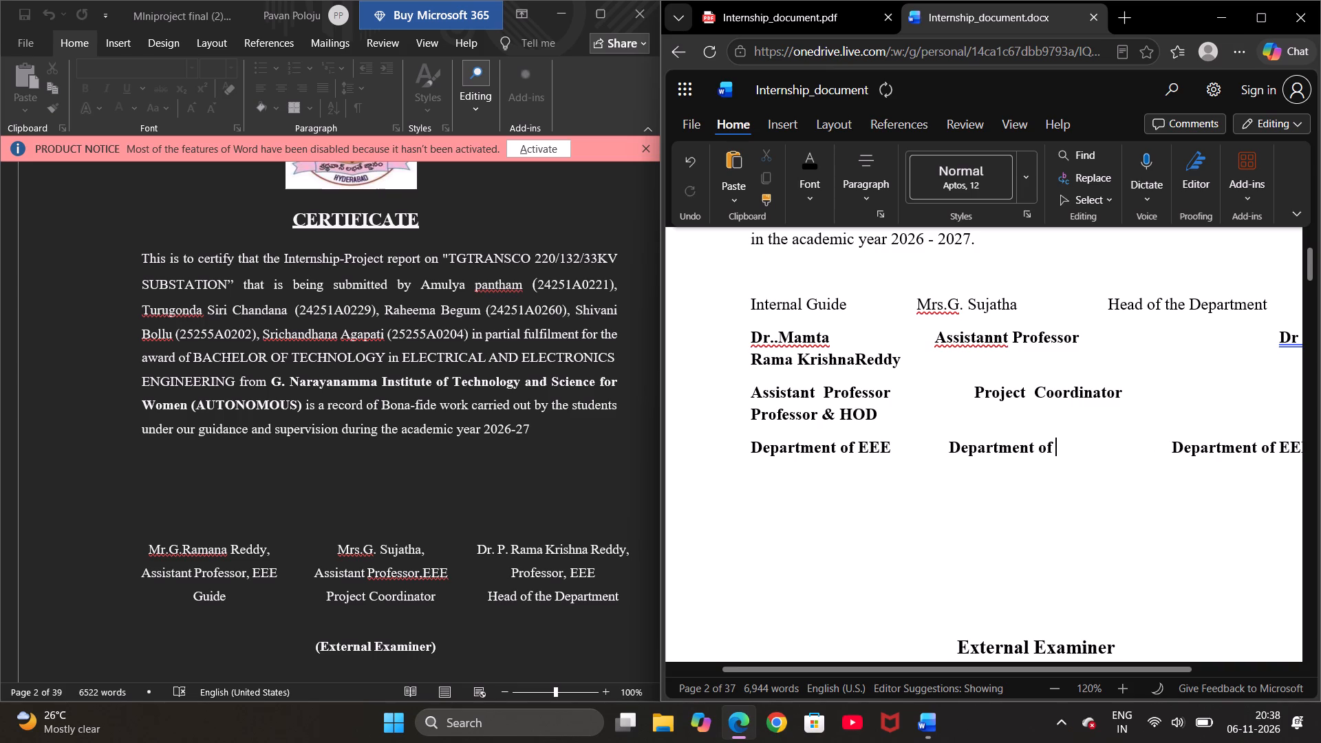
type("EE")
key("shift+e")
Replace Project Coordinator beside Assistant Professor with a copy of the middle "Department of EEE" from the line below.
left_click_drag(975, 393, 980, 391)
left_click_drag(980, 391, 1122, 400)
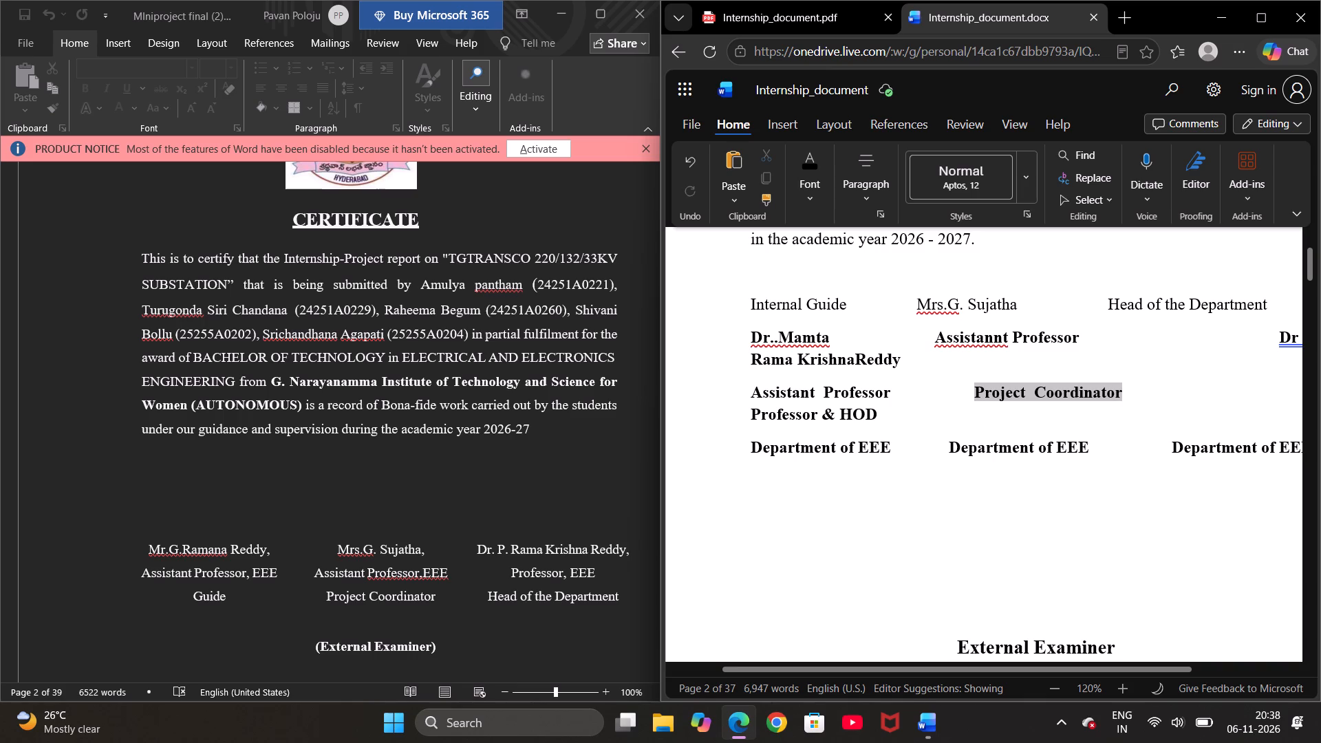
left_click_drag(1122, 400, 1123, 400)
key("BackSpace")
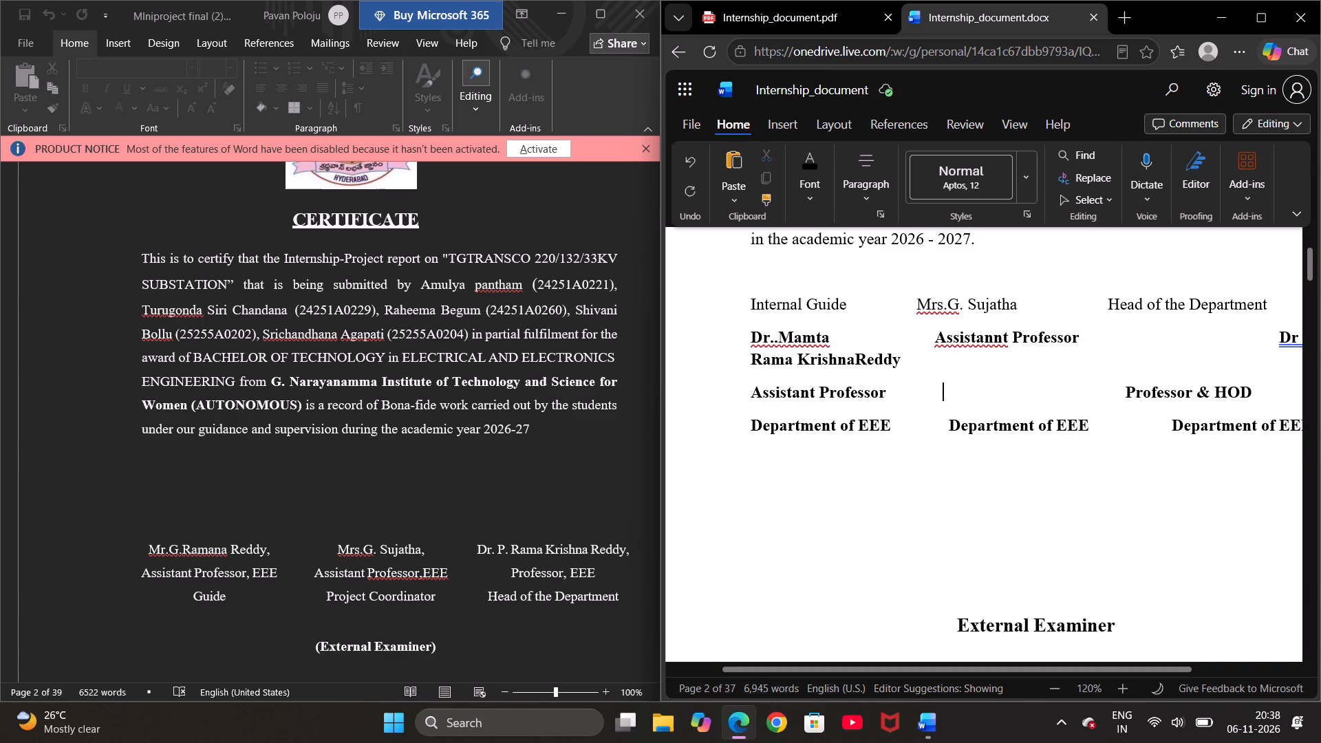
left_click_drag(943, 424, 1117, 431)
key("ctrl+c")
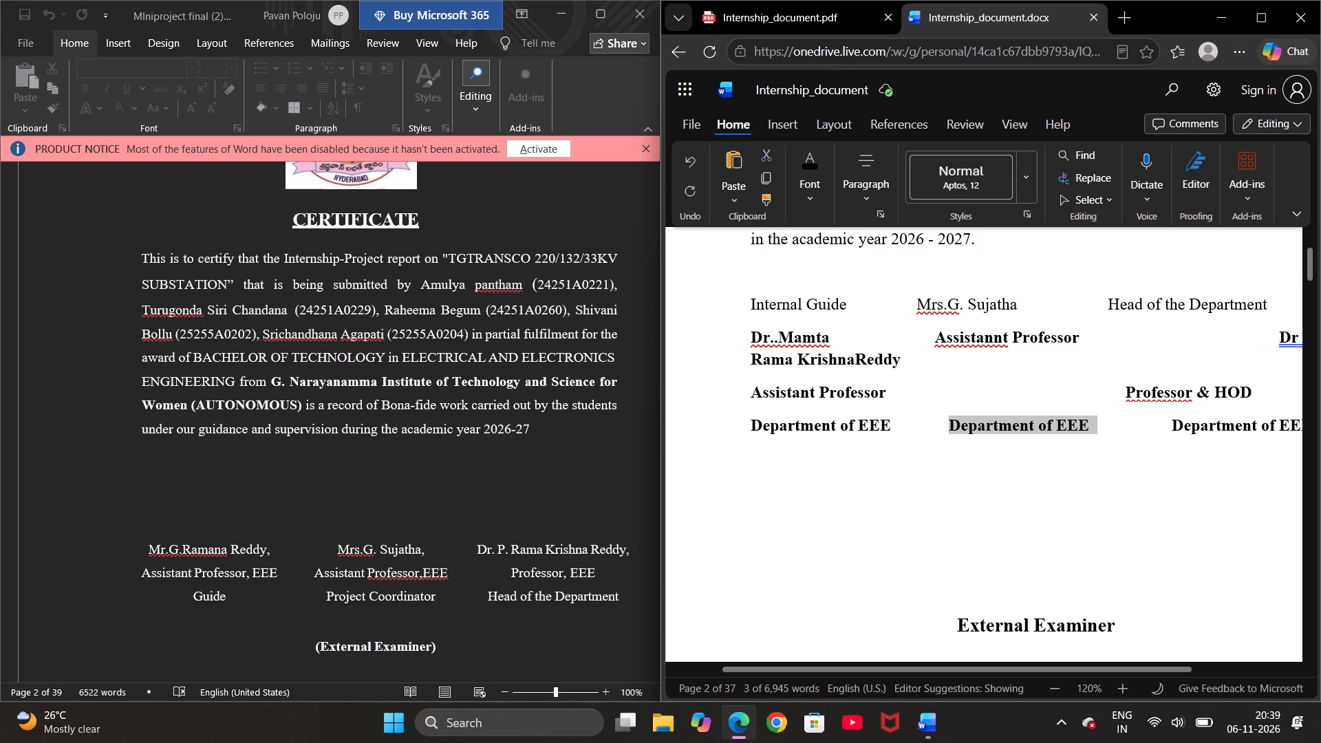
left_click(952, 388)
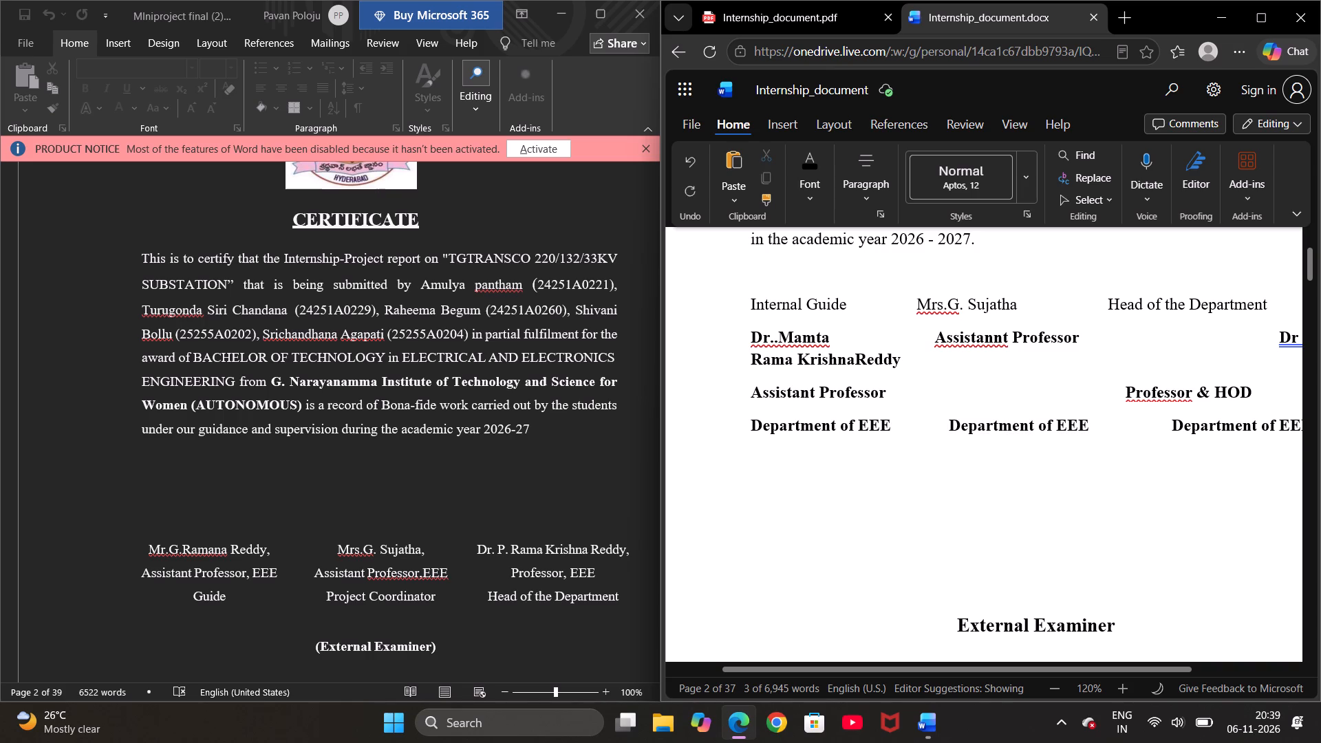
key("ctrl+v")
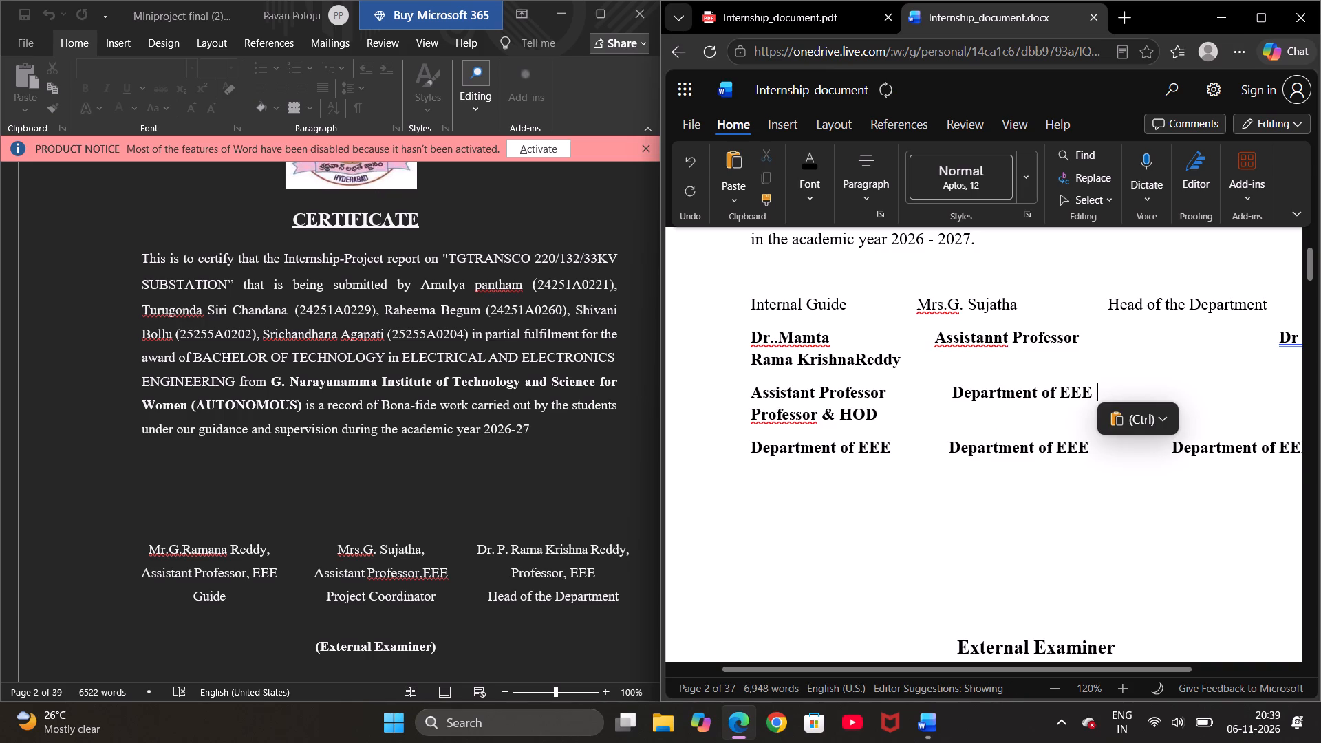
Replace the middle Department of EEE on the last signatory line with "Project Coordinator".
left_click_drag(941, 458, 1143, 433)
key("BackSpace")
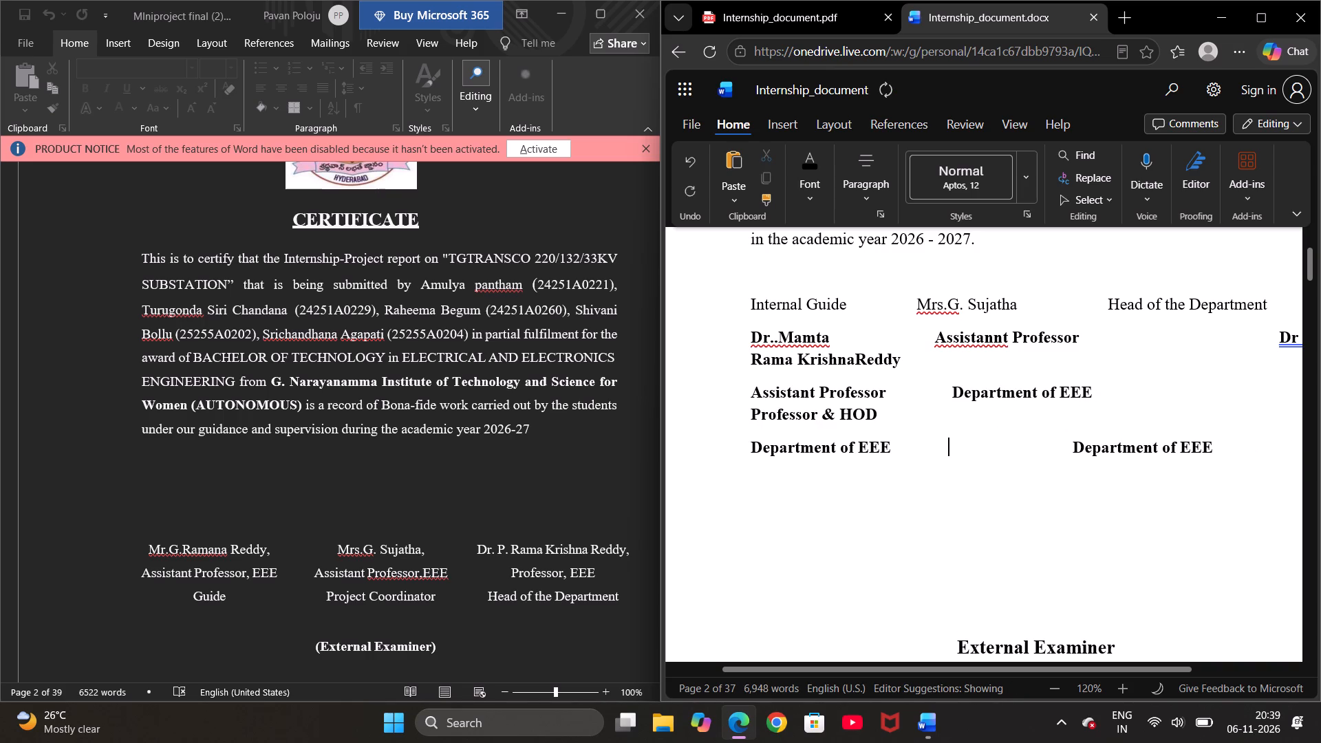
type("Pro")
type("ject")
key("space")
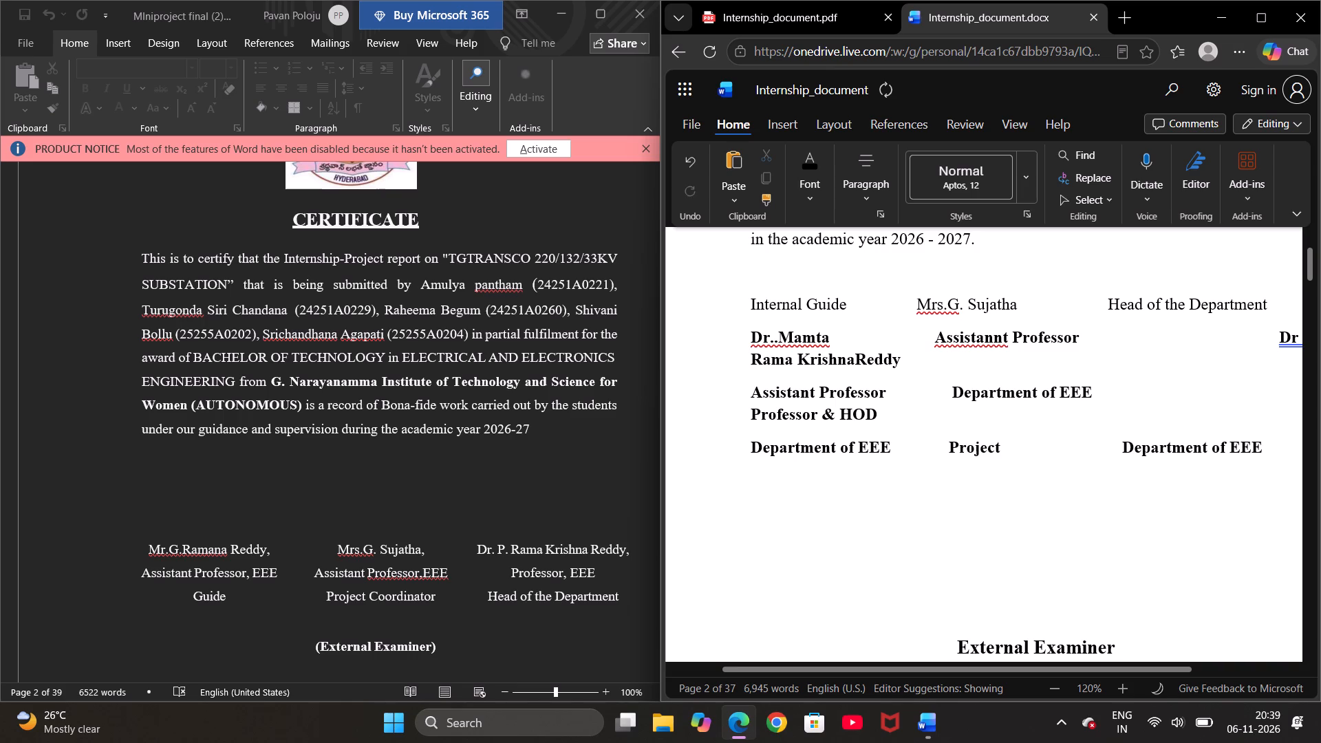
type("Co")
key("p")
key("BackSpace")
type("ordinator")
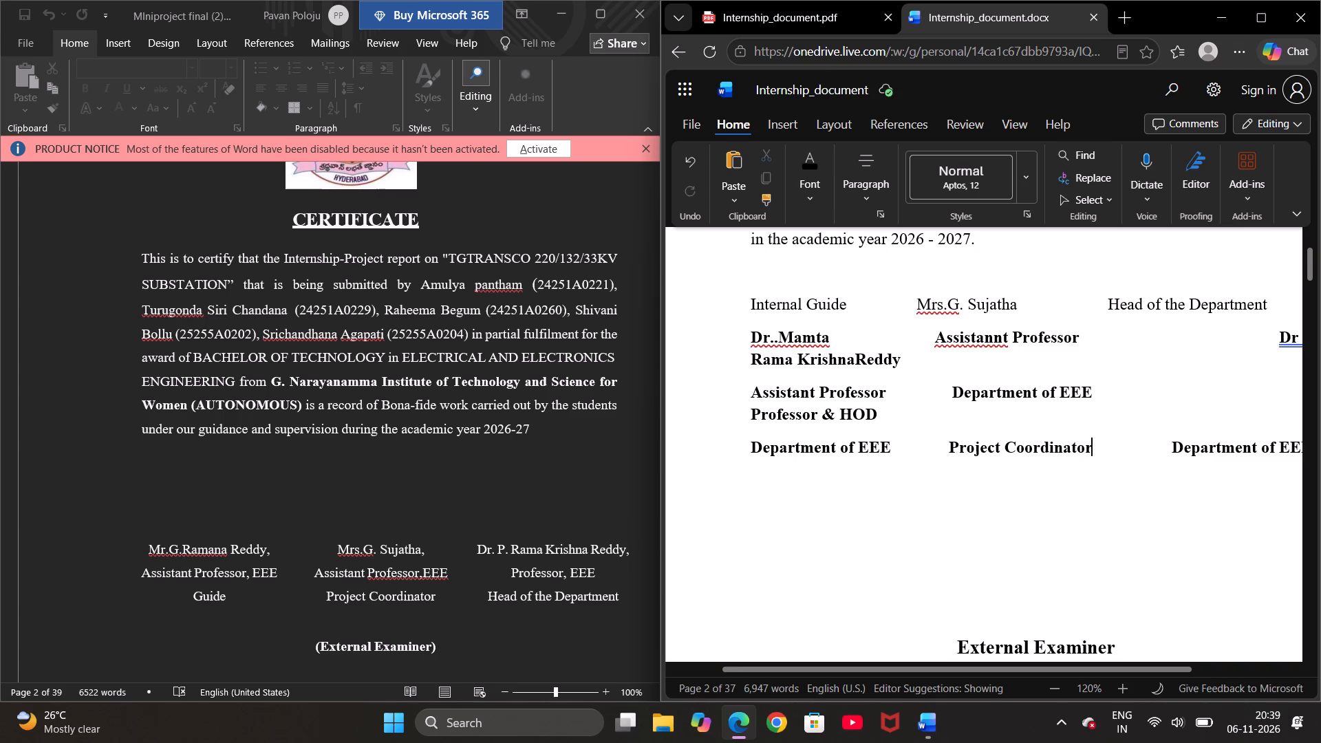
Delete the "Internal Guide" and "Head of the Department" headings on either side of the coordinator's name.
scroll(963, 422, "up", 1)
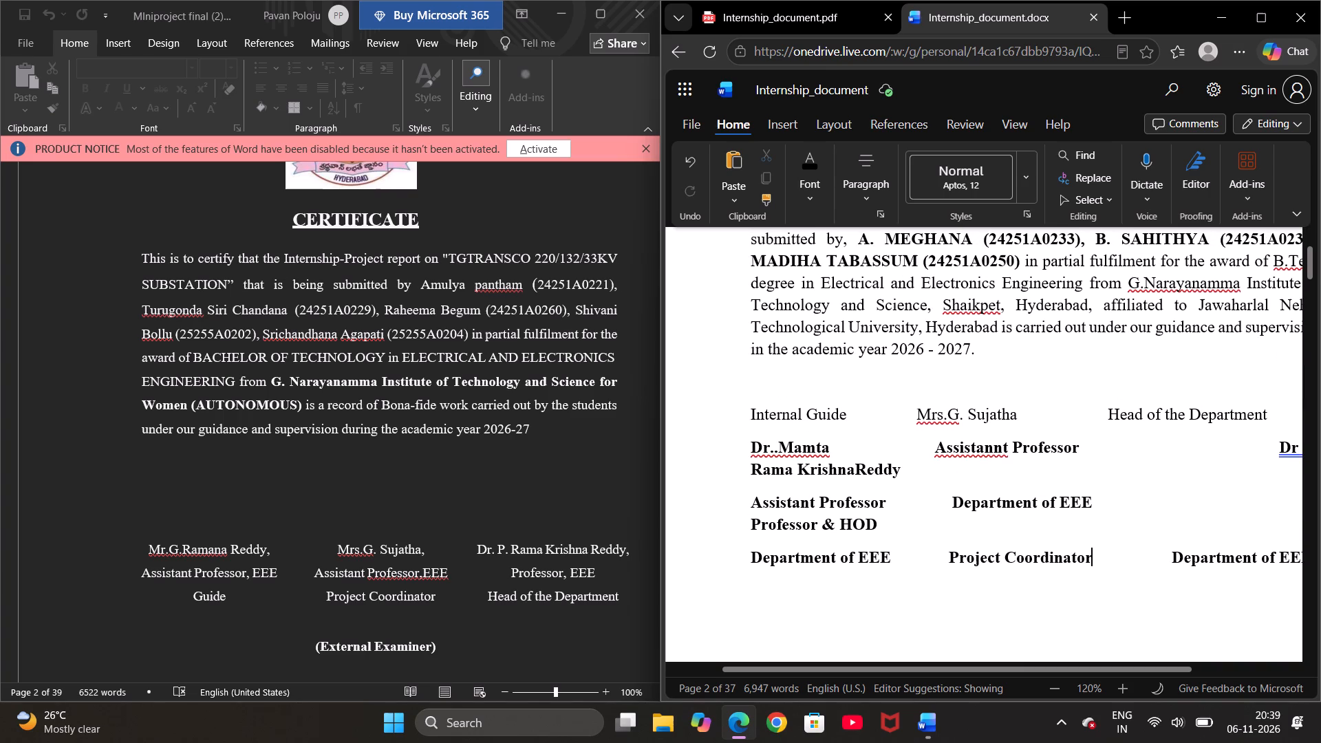
left_click_drag(748, 419, 852, 427)
key("BackSpace")
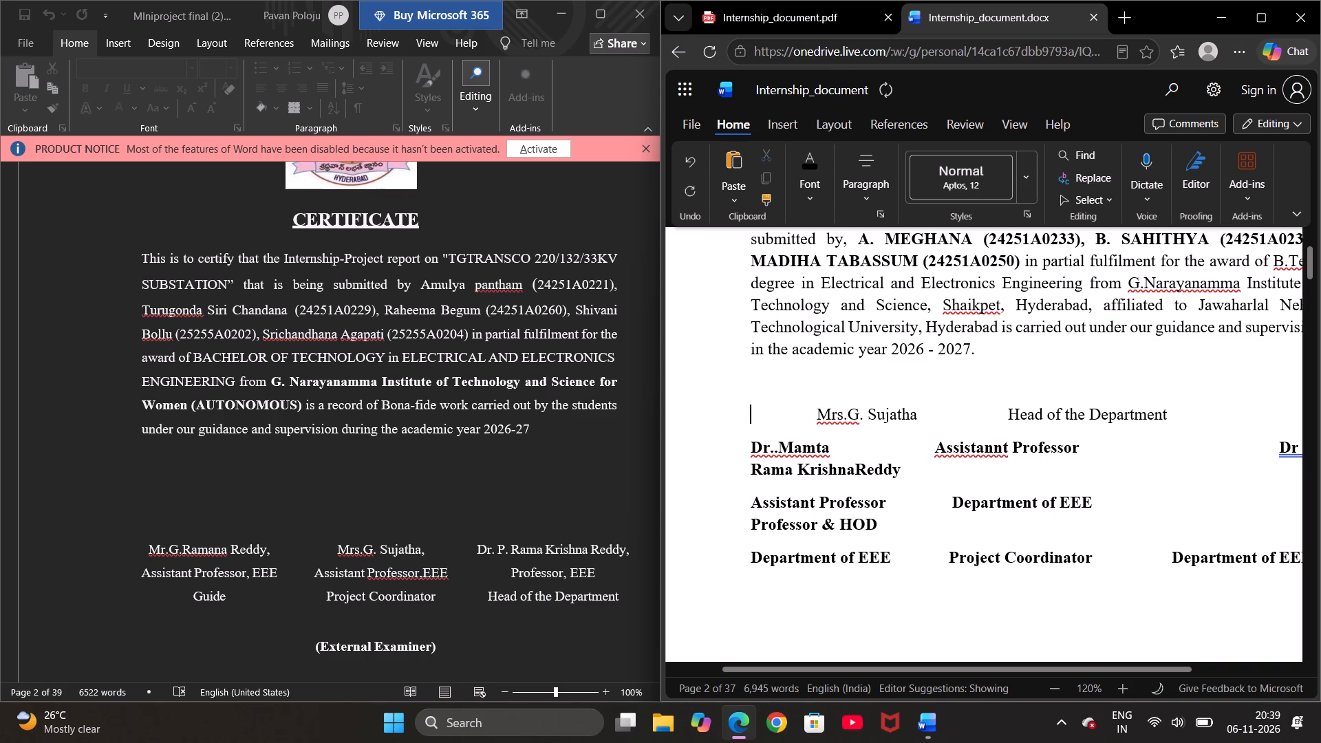
left_click(1004, 411)
left_click_drag(1004, 411, 1211, 422)
key("BackSpace")
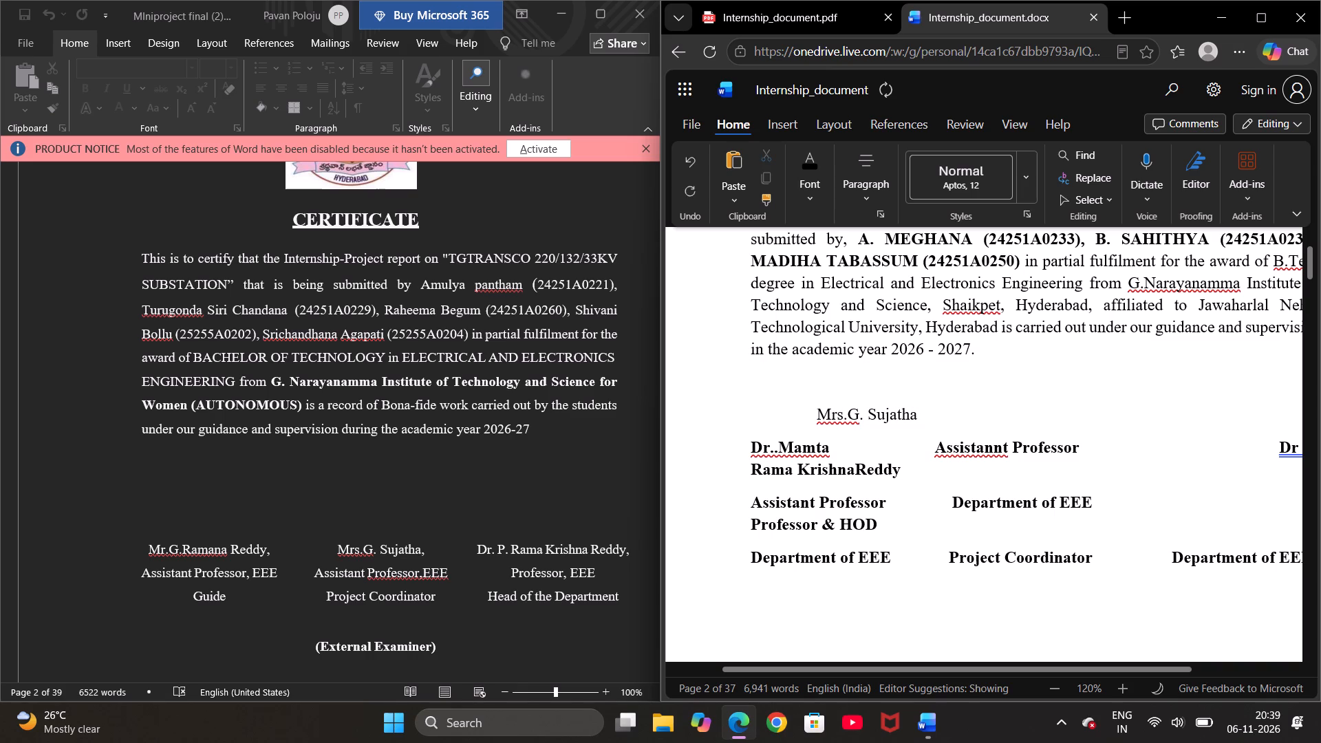
Add five spaces before the coordinator's "Assistannt Professor" title and correct its spelling to "Assistant Professor".
left_click(934, 445)
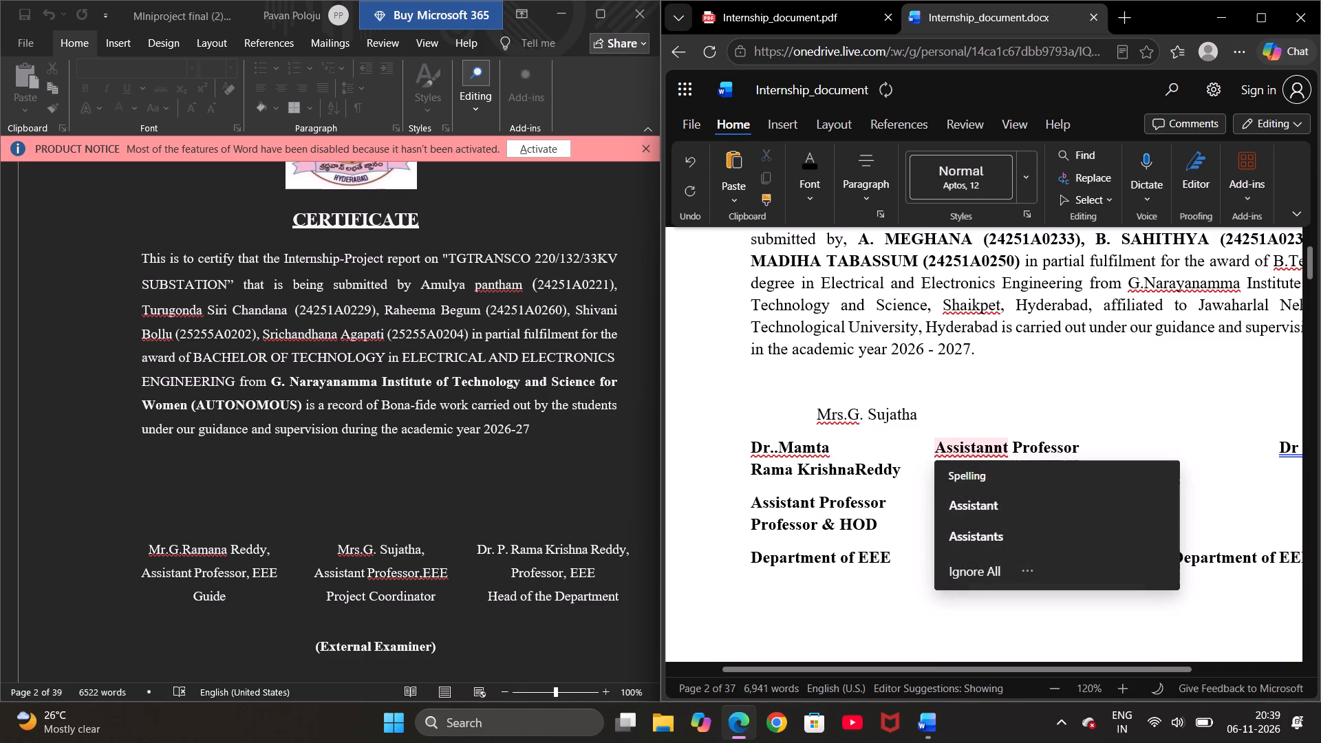
key("space")
key("space")
key("space")
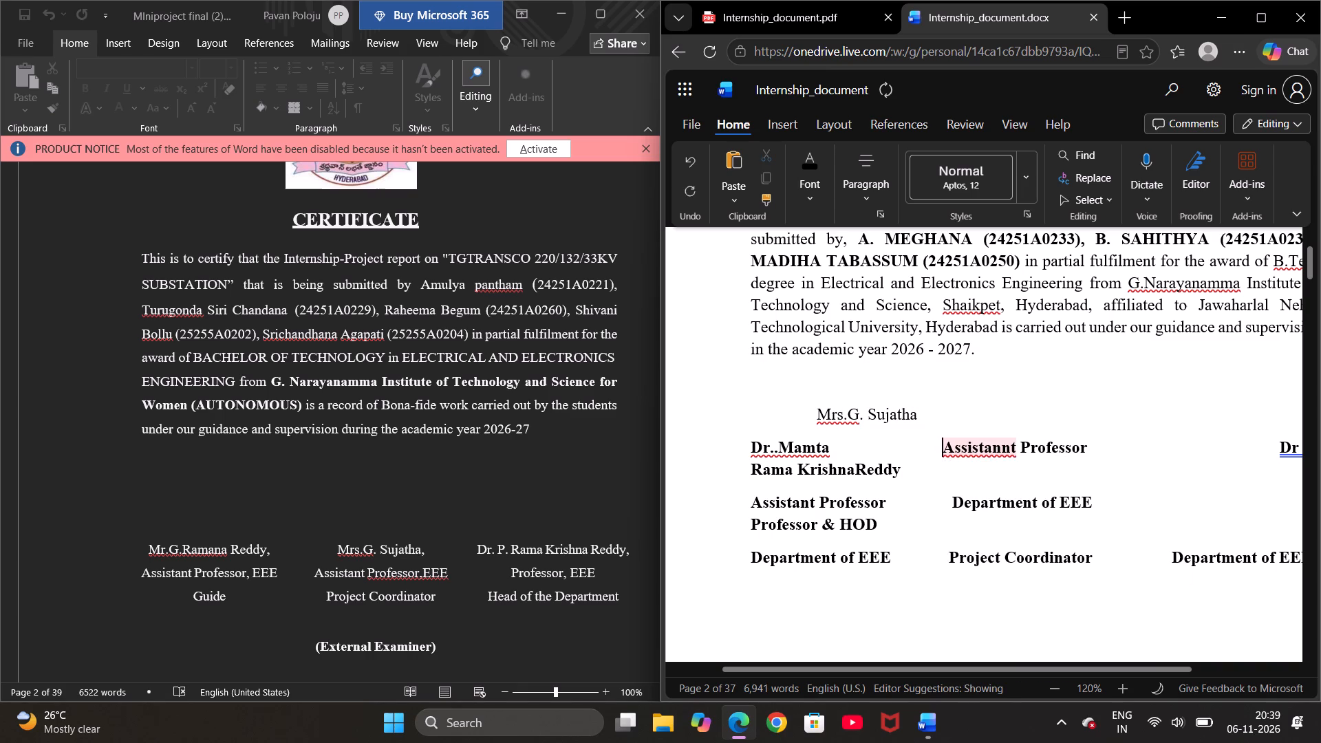
key("space")
key("space")
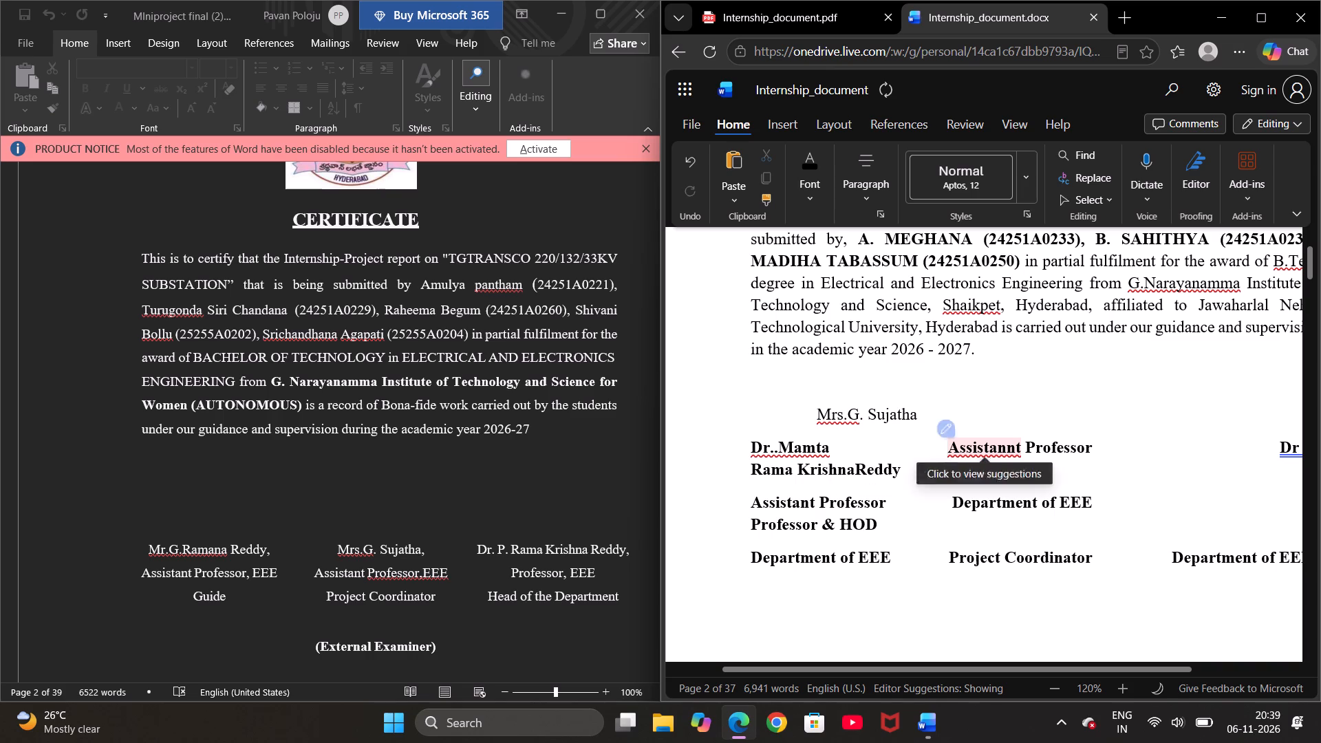
left_click(1005, 451)
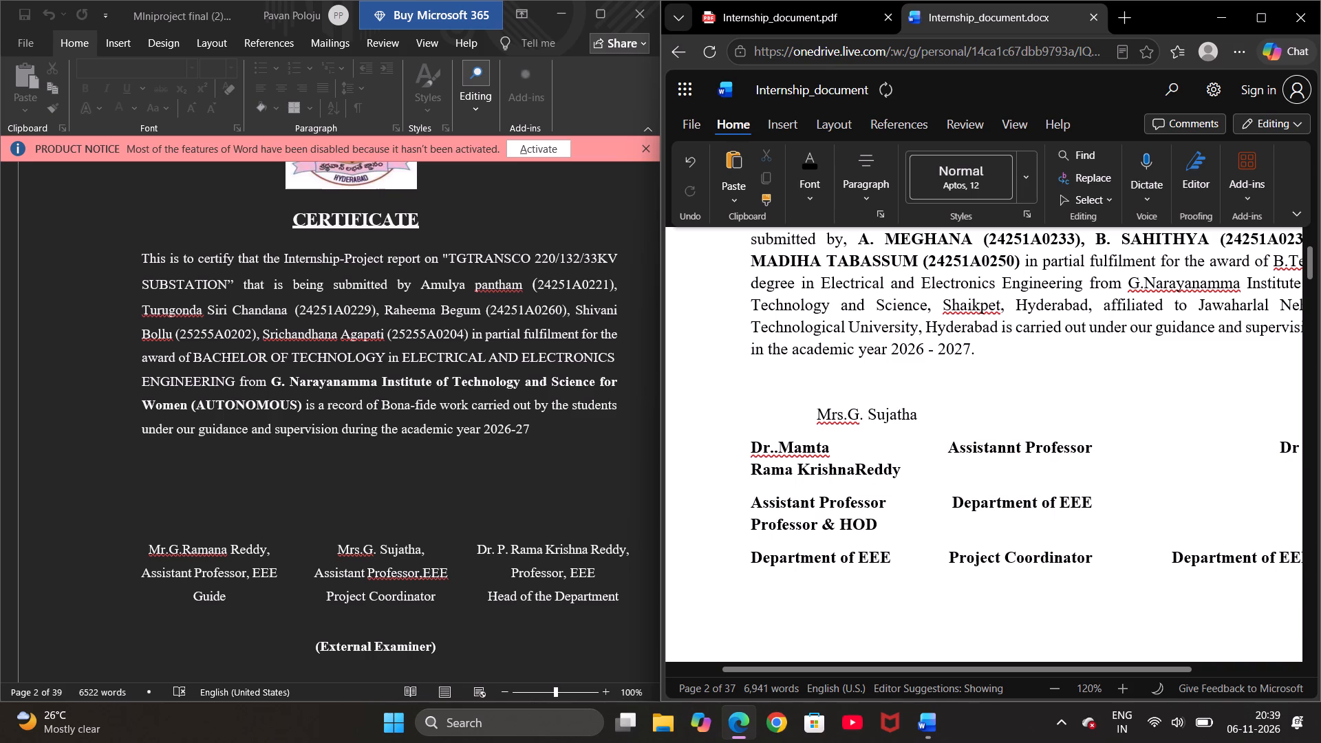
key("BackSpace")
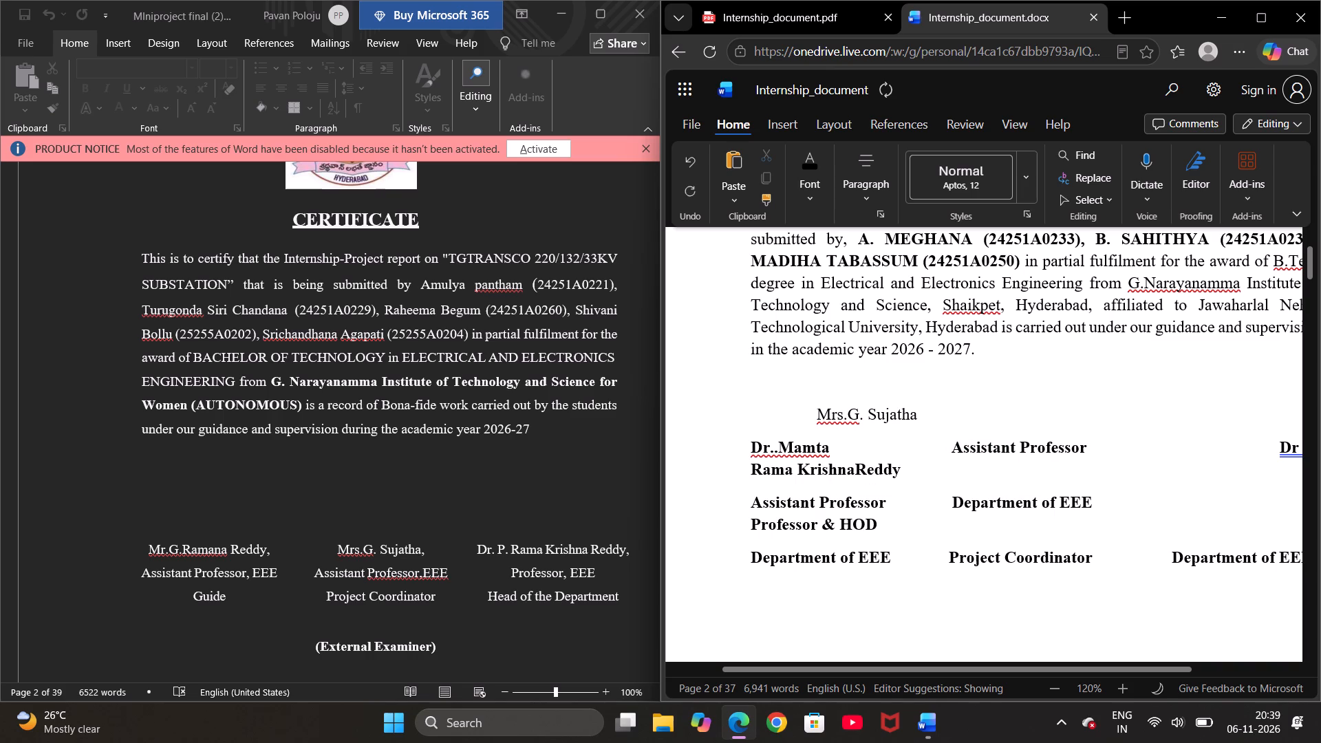
Insert 25 spaces before the project coordinator's name so it sits above the middle "Assistant Professor" title.
left_click(811, 416)
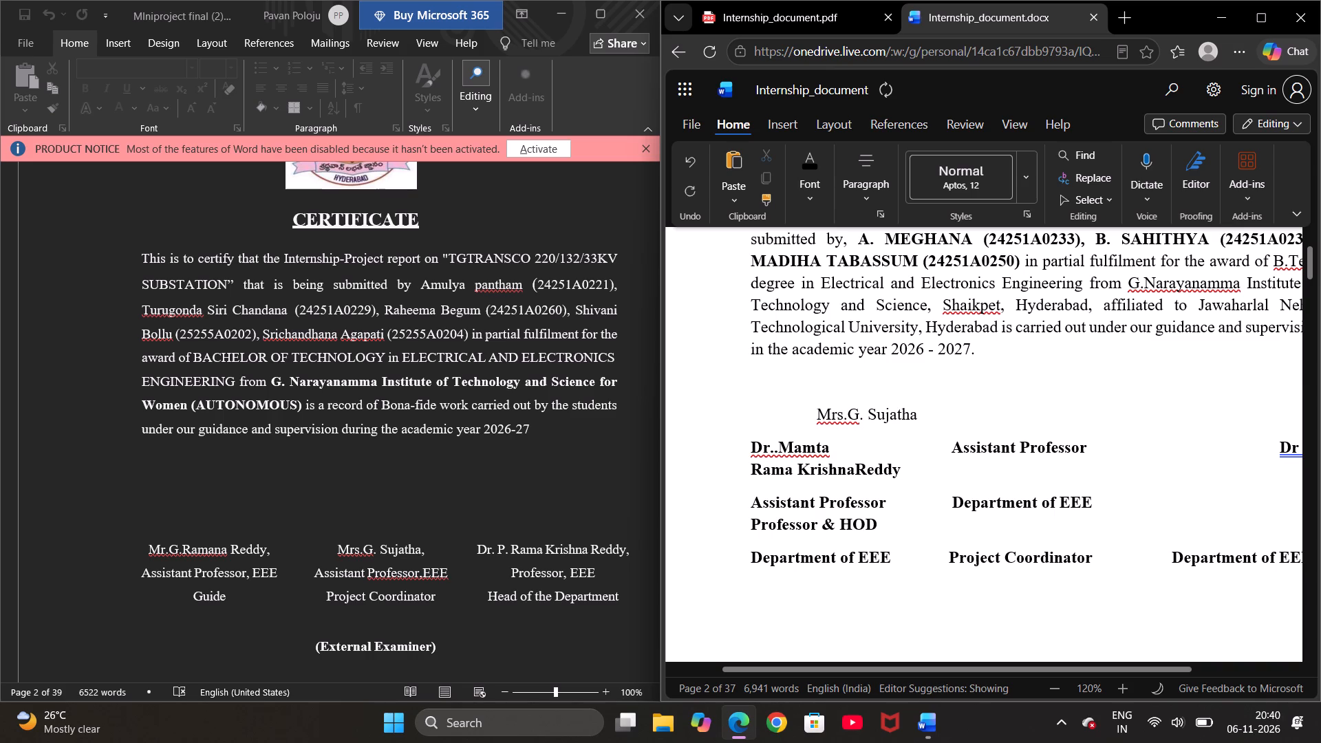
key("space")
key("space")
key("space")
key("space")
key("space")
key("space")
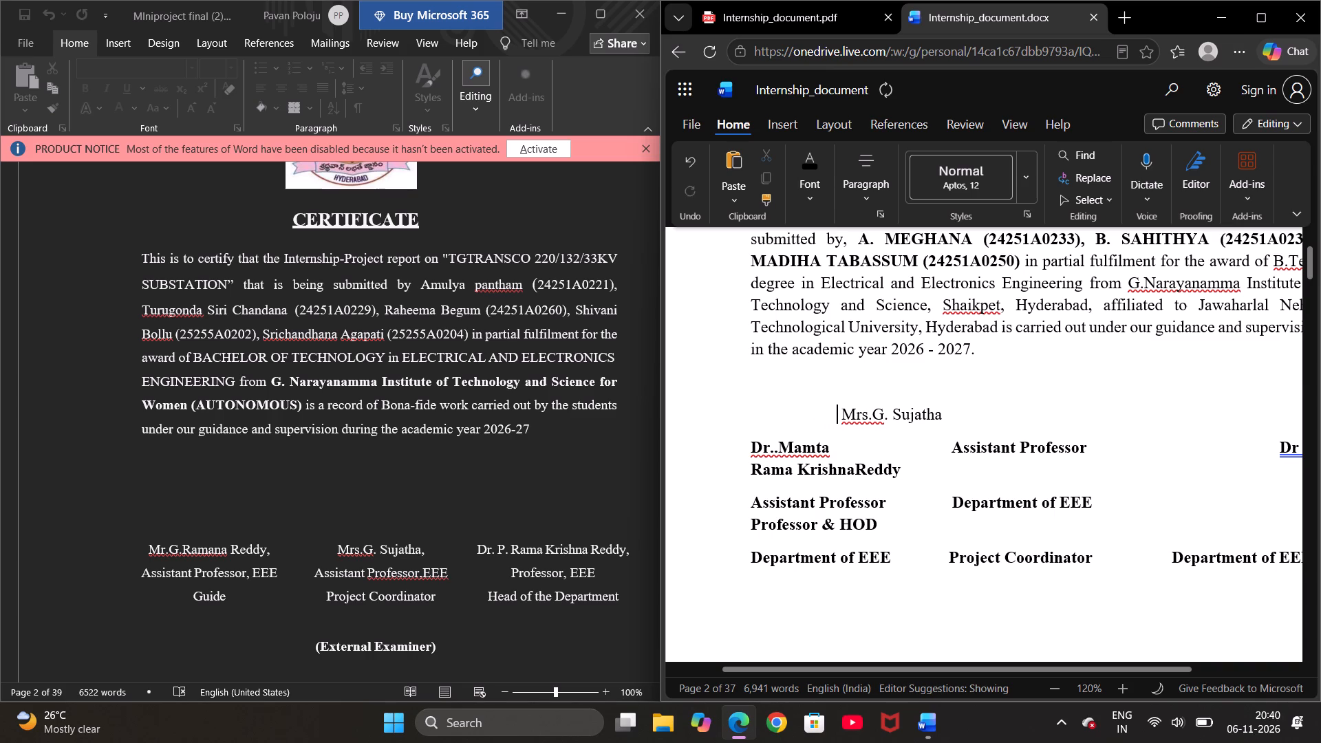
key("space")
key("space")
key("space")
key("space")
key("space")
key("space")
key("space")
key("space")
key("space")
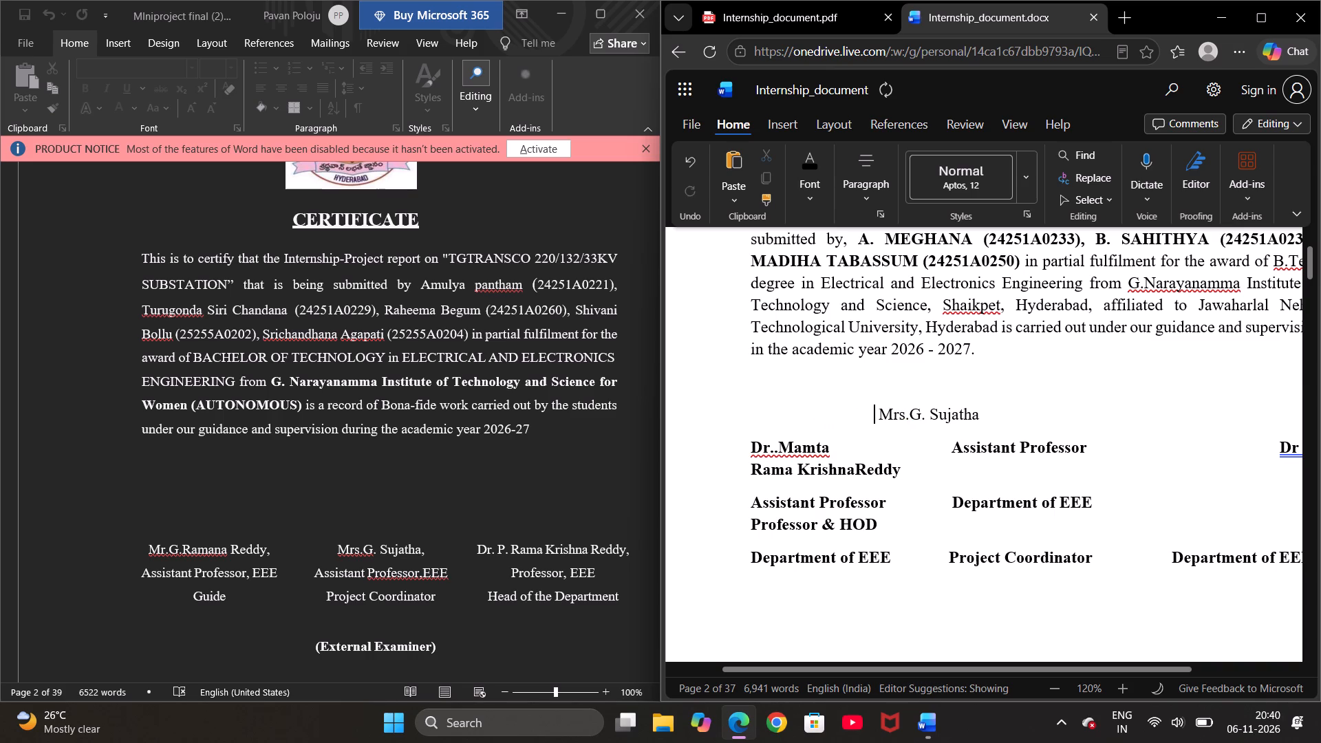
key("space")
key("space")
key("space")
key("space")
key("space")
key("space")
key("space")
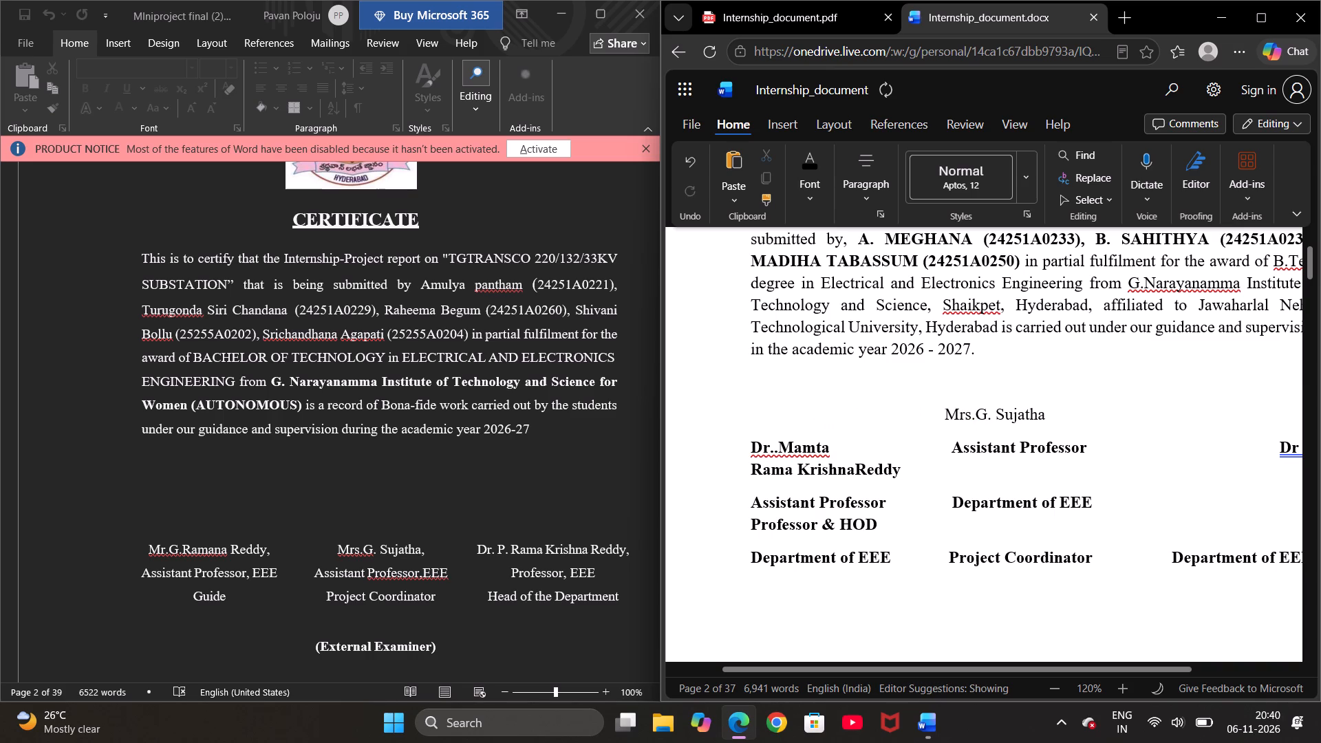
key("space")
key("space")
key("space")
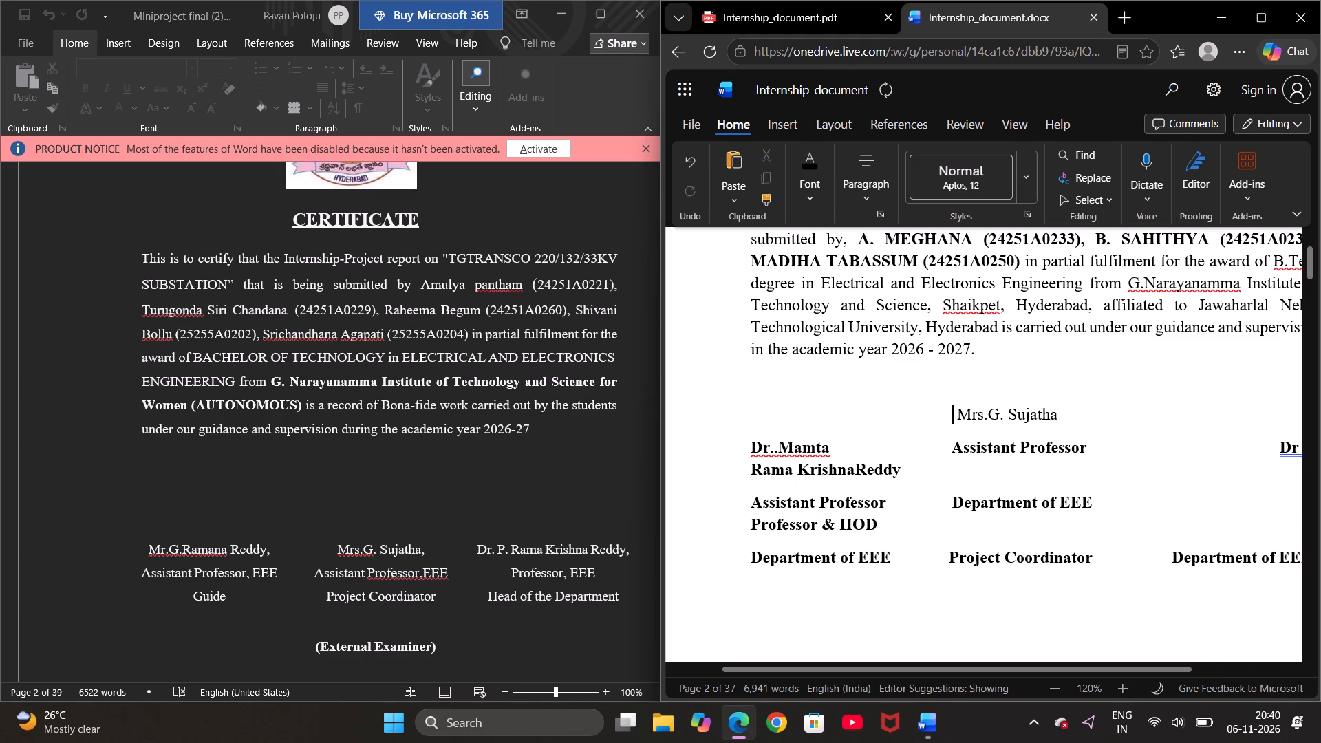
Join the line starting with the guide's name onto the coordinator's name line and remove three spaces between the two names.
left_click(748, 448)
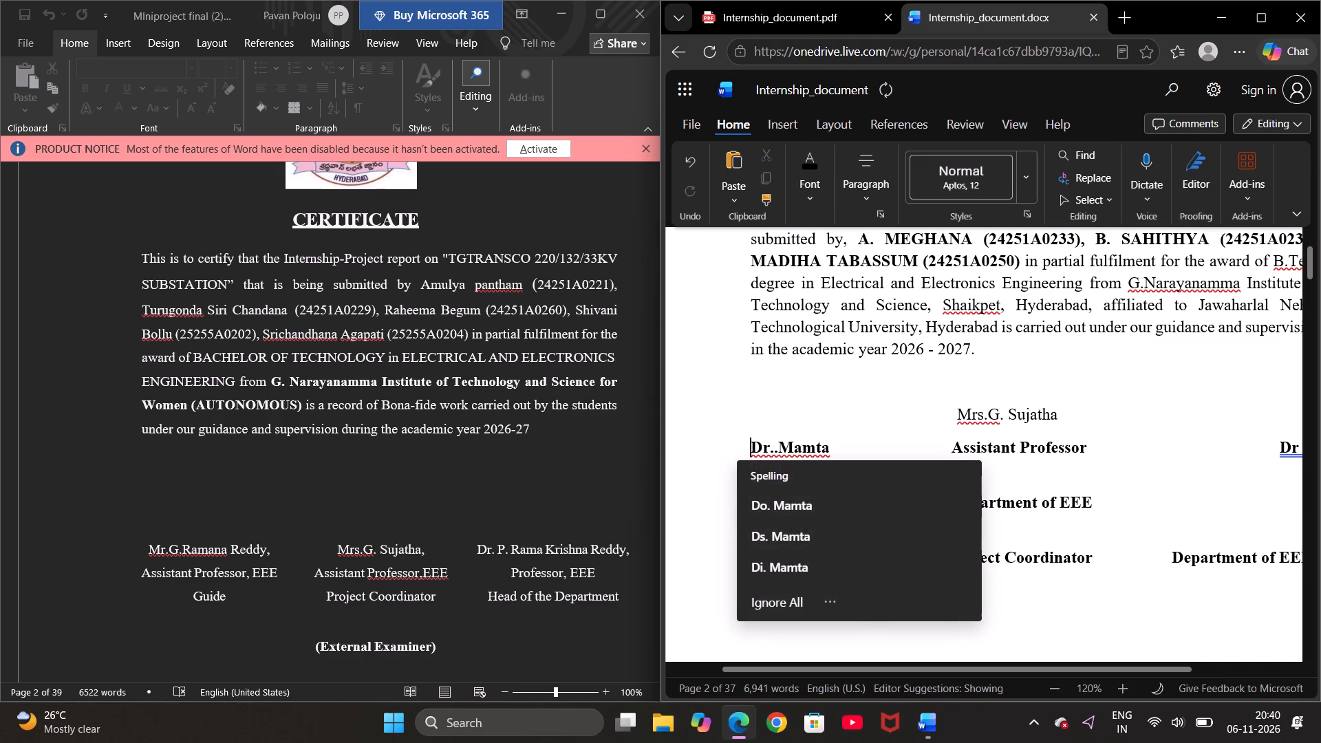
key("BackSpace")
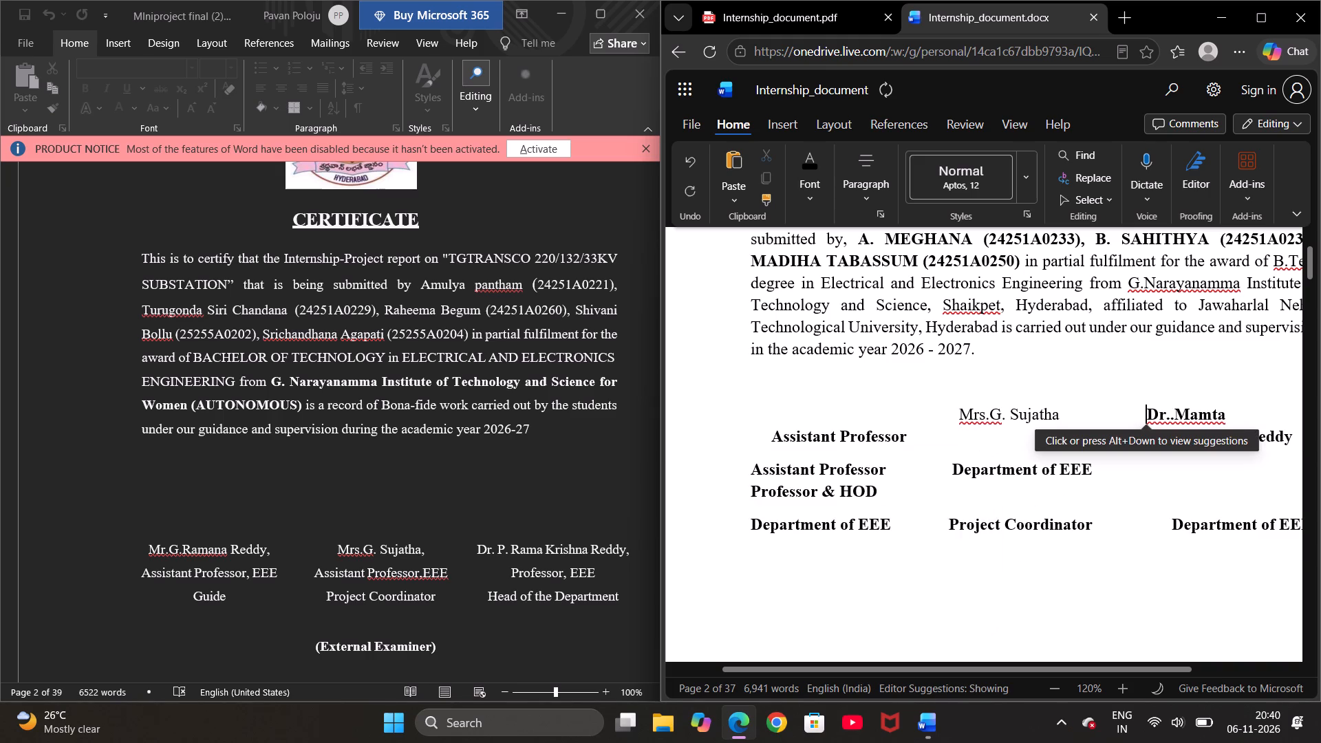
key("BackSpace")
key("BackSpace")
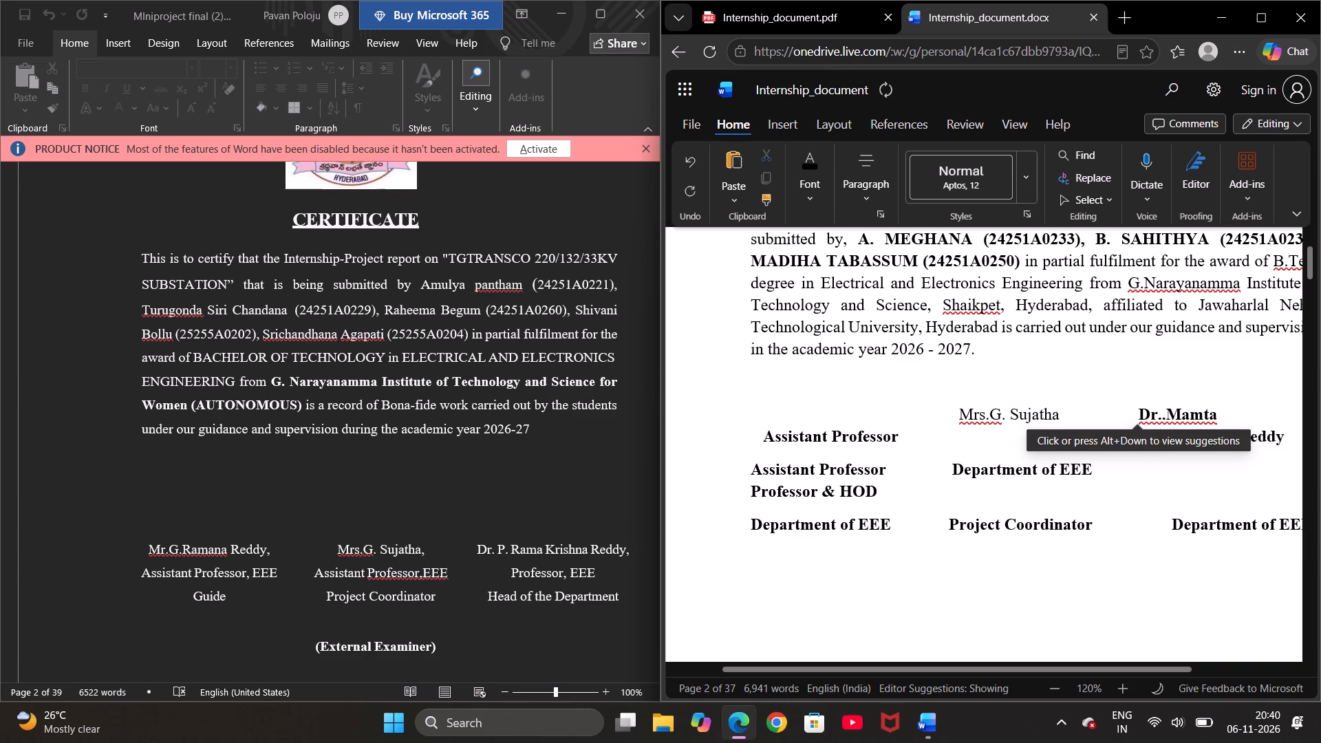
key("BackSpace")
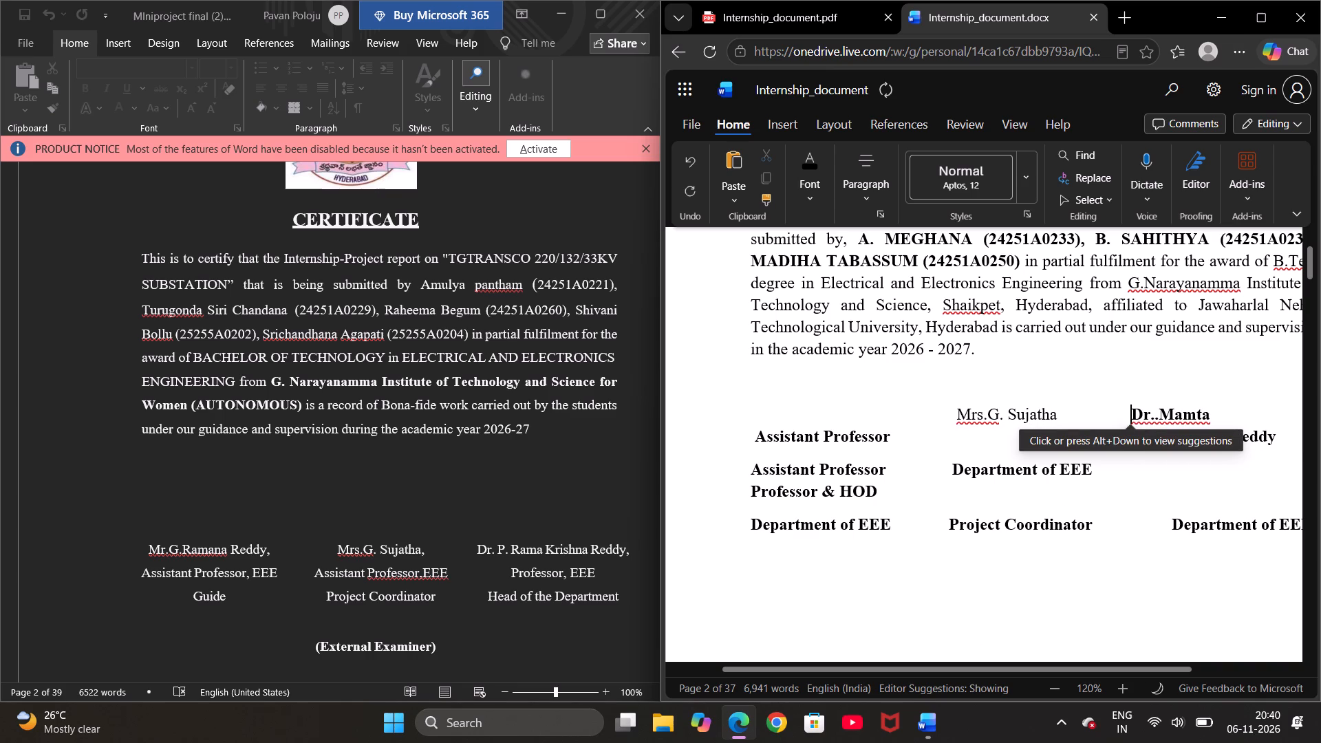
Delete the coordinator's name and everything before it back to "in the academic year", including "2026 - 2027.".
left_click_drag(954, 419, 1042, 428)
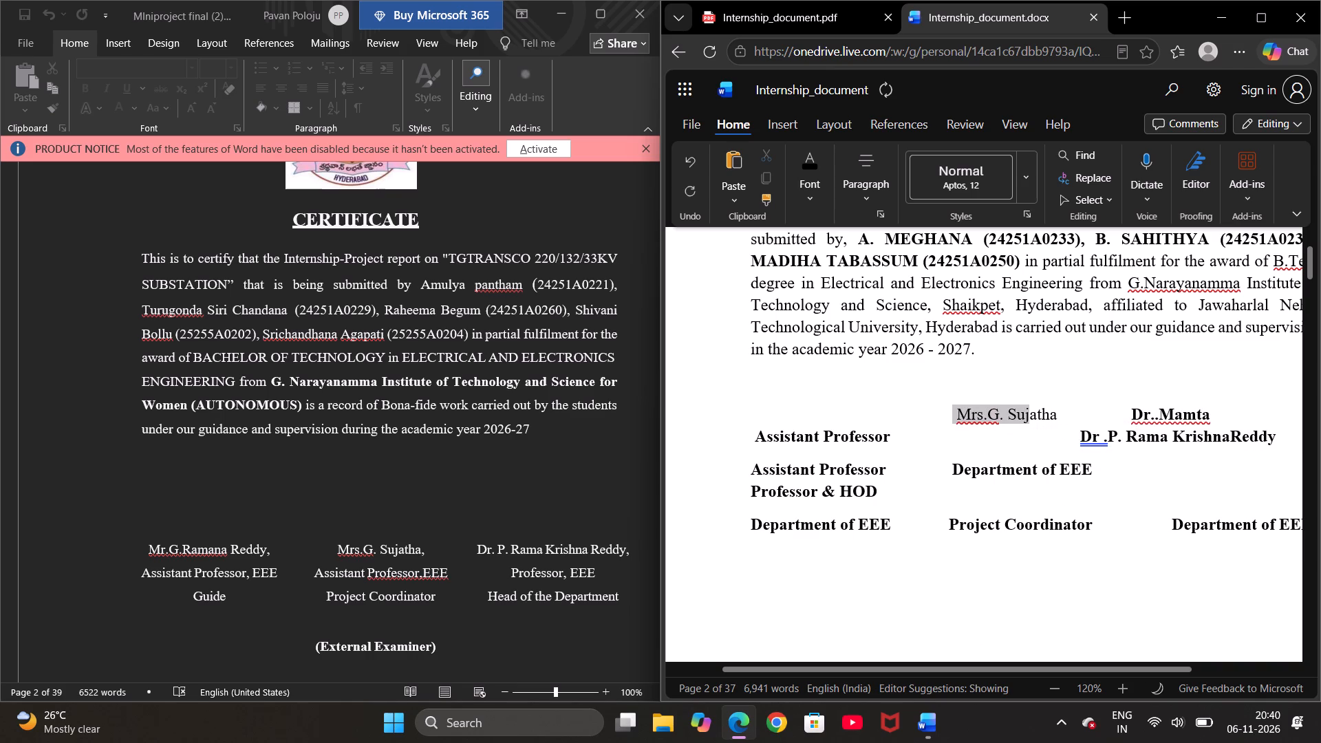
left_click_drag(1042, 428, 1068, 429)
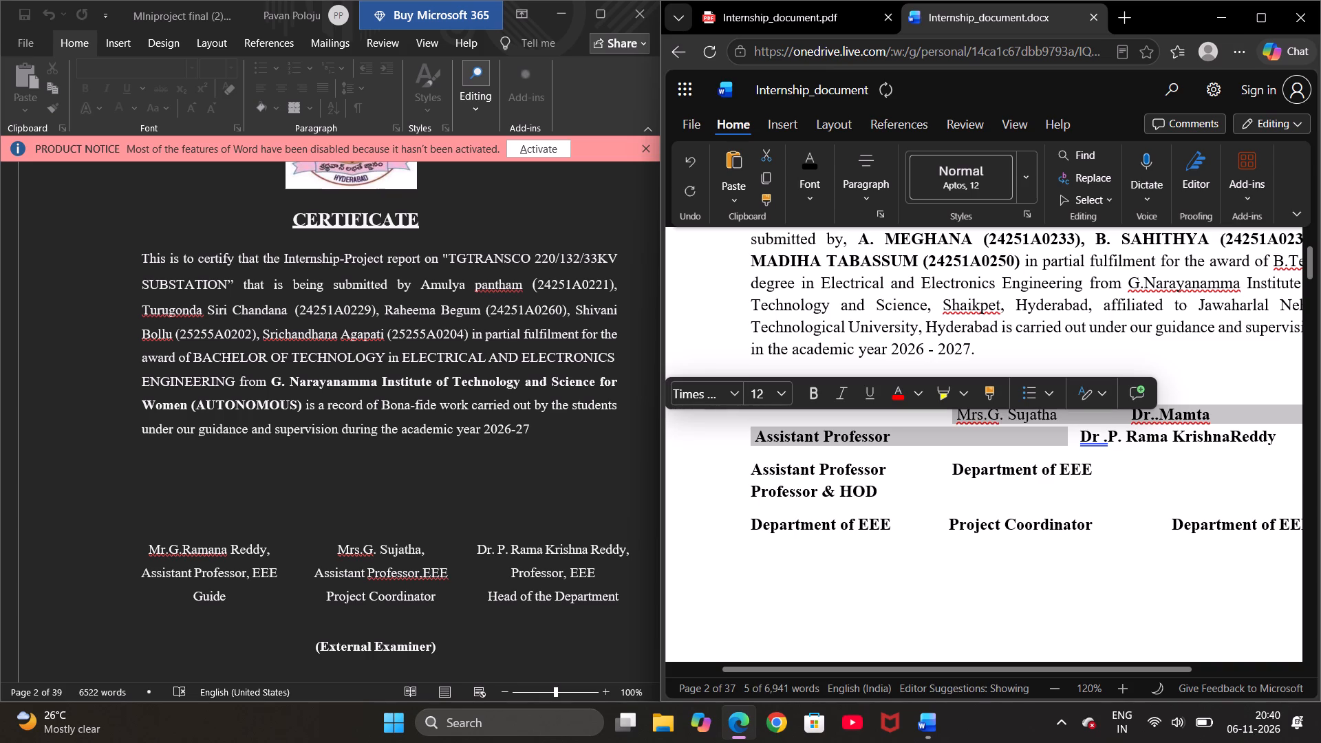
left_click_drag(903, 504, 963, 417)
left_click(963, 417)
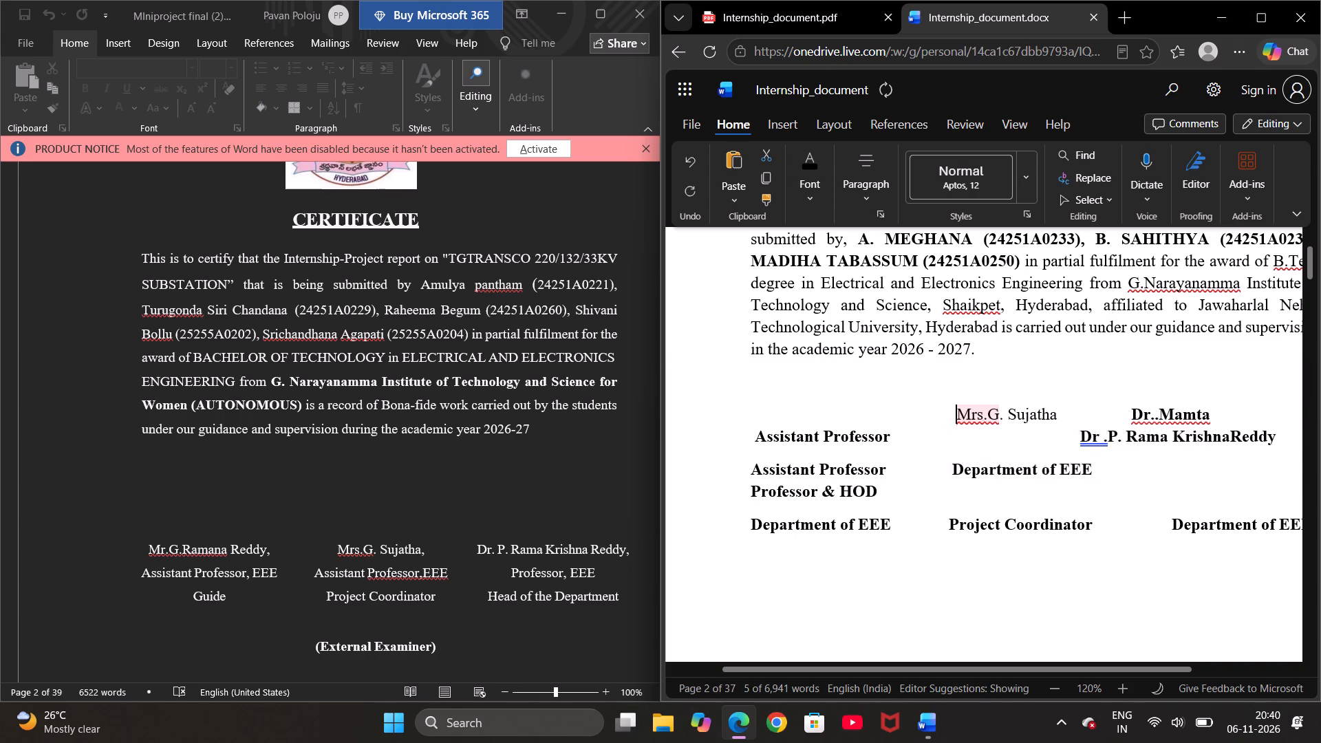
left_click_drag(961, 416, 1031, 428)
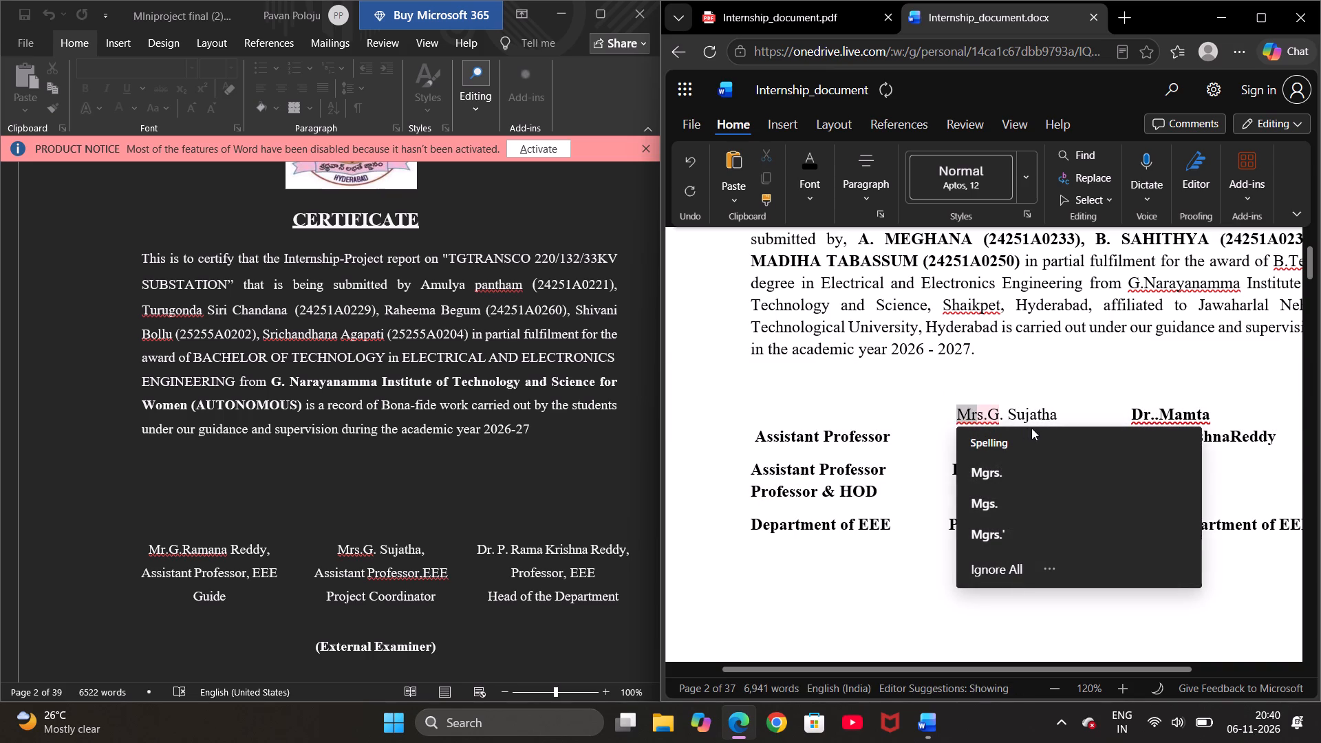
left_click_drag(1031, 428, 1060, 415)
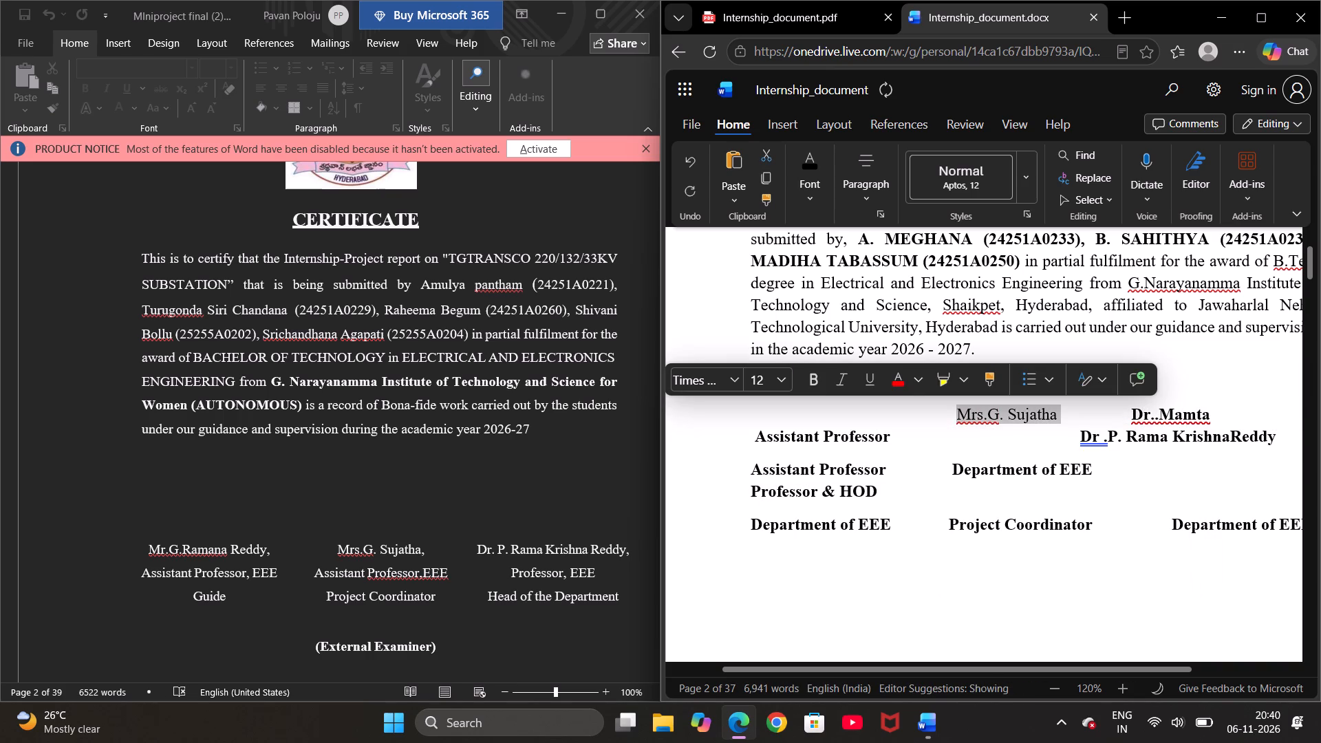
key("BackSpace")
key("BackSpace")
key("BackSpace")
key("BackSpace")
key("BackSpace")
key("BackSpace")
key("BackSpace")
key("BackSpace")
key("BackSpace")
key("BackSpace")
key("BackSpace")
key("BackSpace")
key("BackSpace")
key("BackSpace")
key("BackSpace")
key("BackSpace")
key("BackSpace")
key("BackSpace")
key("BackSpace")
key("BackSpace")
key("BackSpace")
key("BackSpace")
key("BackSpace")
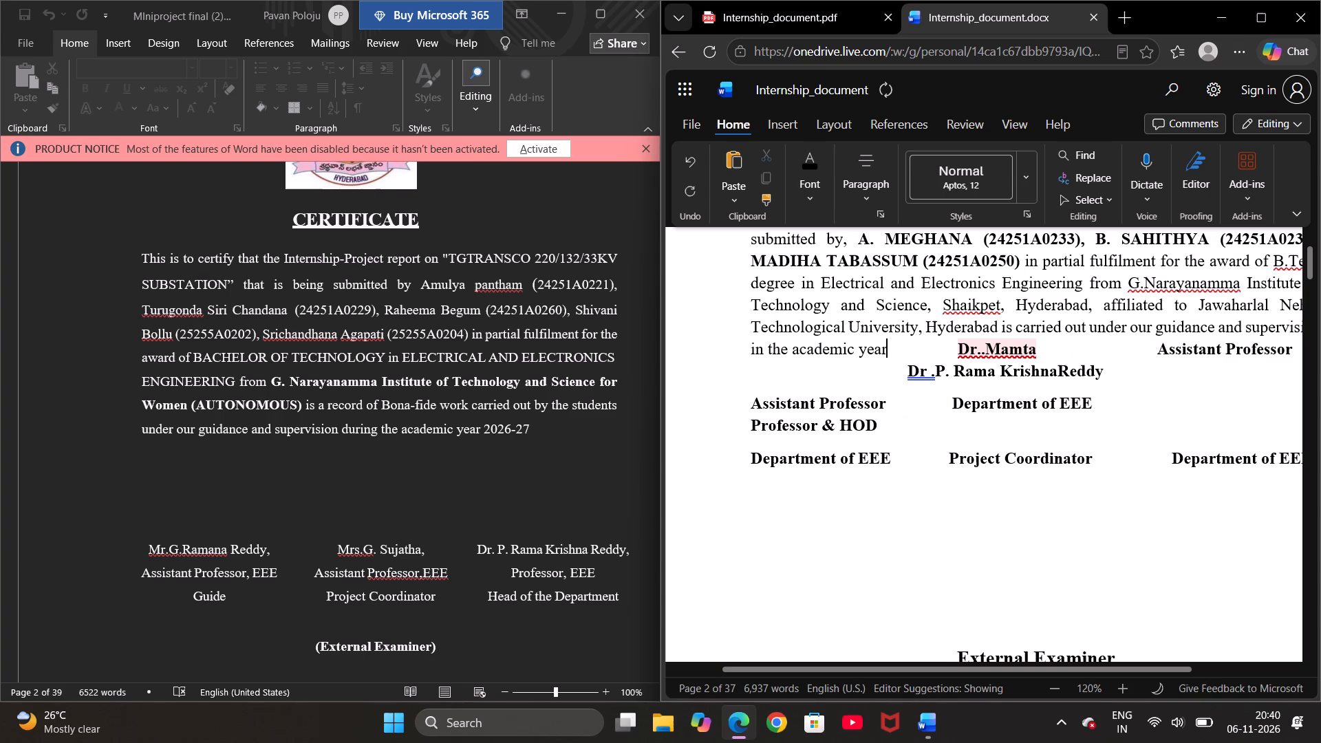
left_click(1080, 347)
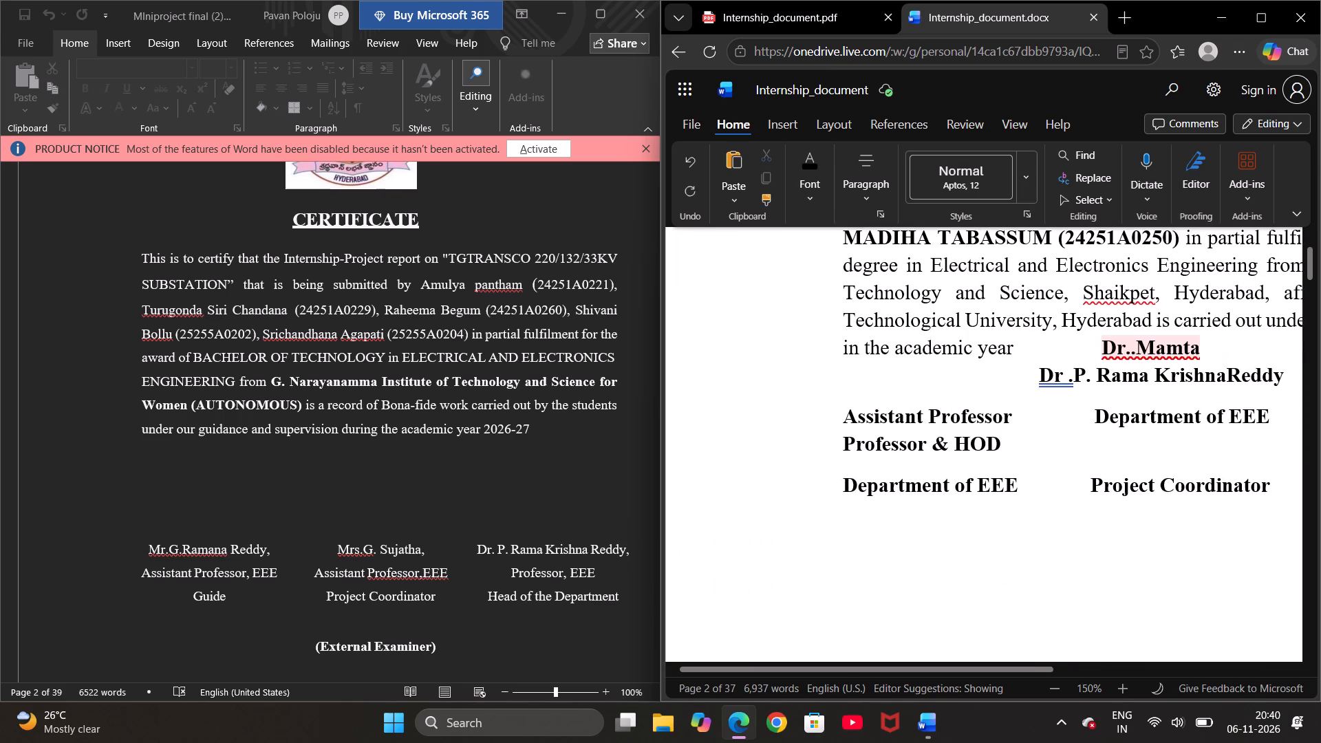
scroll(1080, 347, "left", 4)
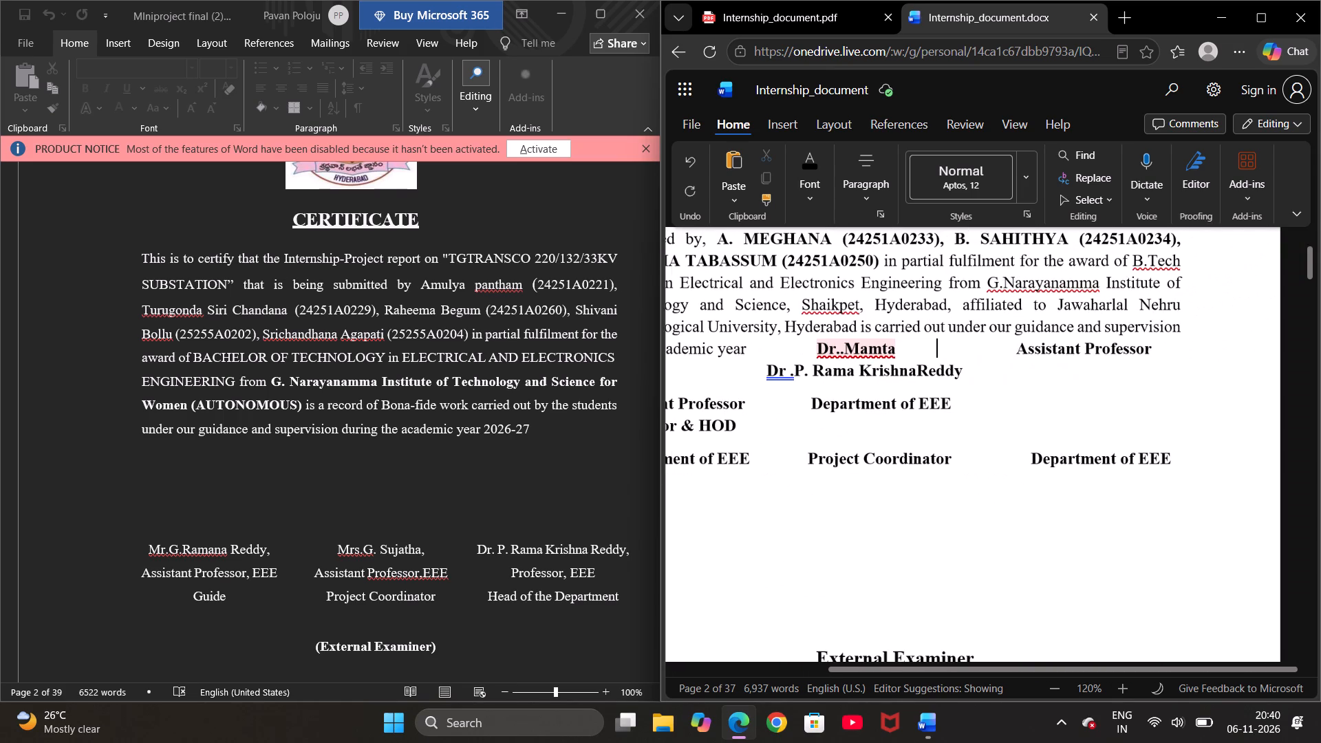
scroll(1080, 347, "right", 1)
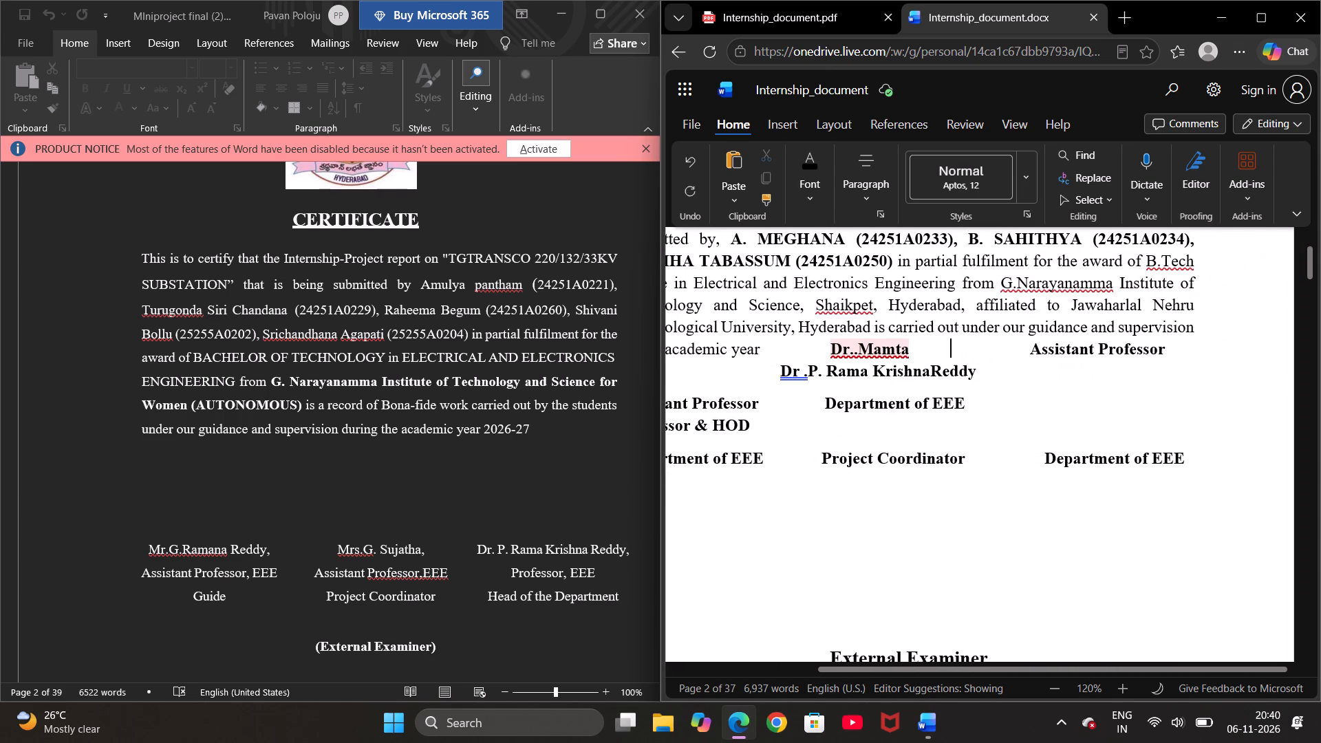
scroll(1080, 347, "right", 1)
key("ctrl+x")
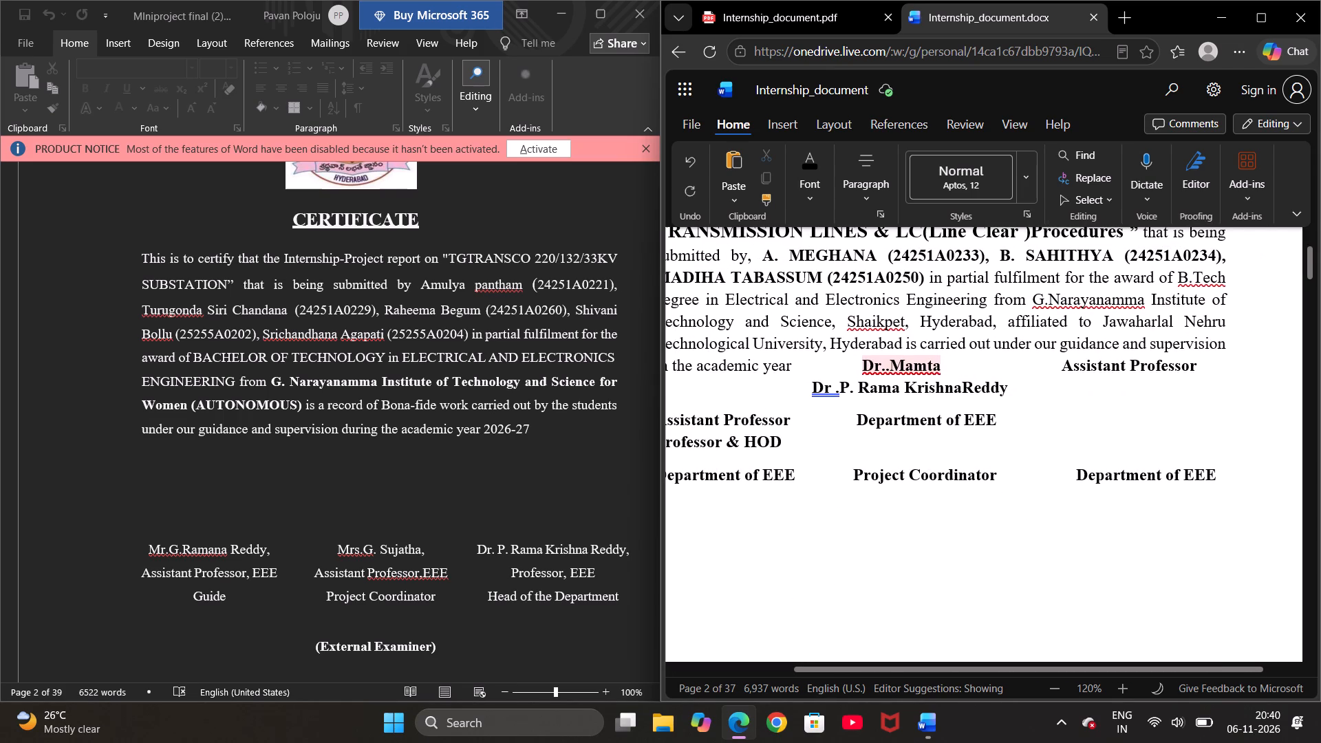
Undo the excess deletions to restore "2026 - 2027." and the blank space above the signatory block.
key("ctrl+z")
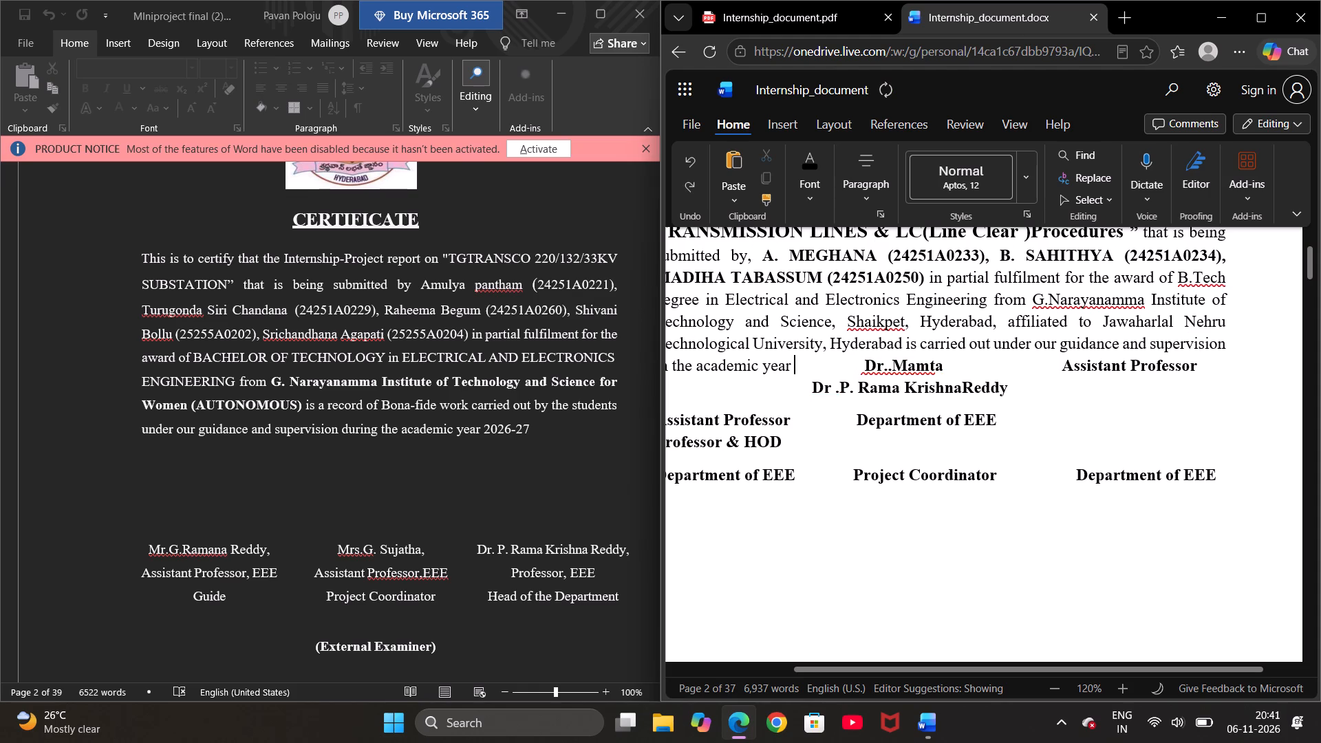
key("ctrl+z")
key("ctrl+z")
key("ctrl+z")
key("ctrl+z")
key("ctrl+z")
key("ctrl+z")
key("ctrl+z")
key("ctrl+z")
key("ctrl+z")
key("ctrl+z")
key("ctrl+z")
key("ctrl+z")
key("ctrl+z")
key("ctrl+z")
key("ctrl+z")
key("ctrl+z")
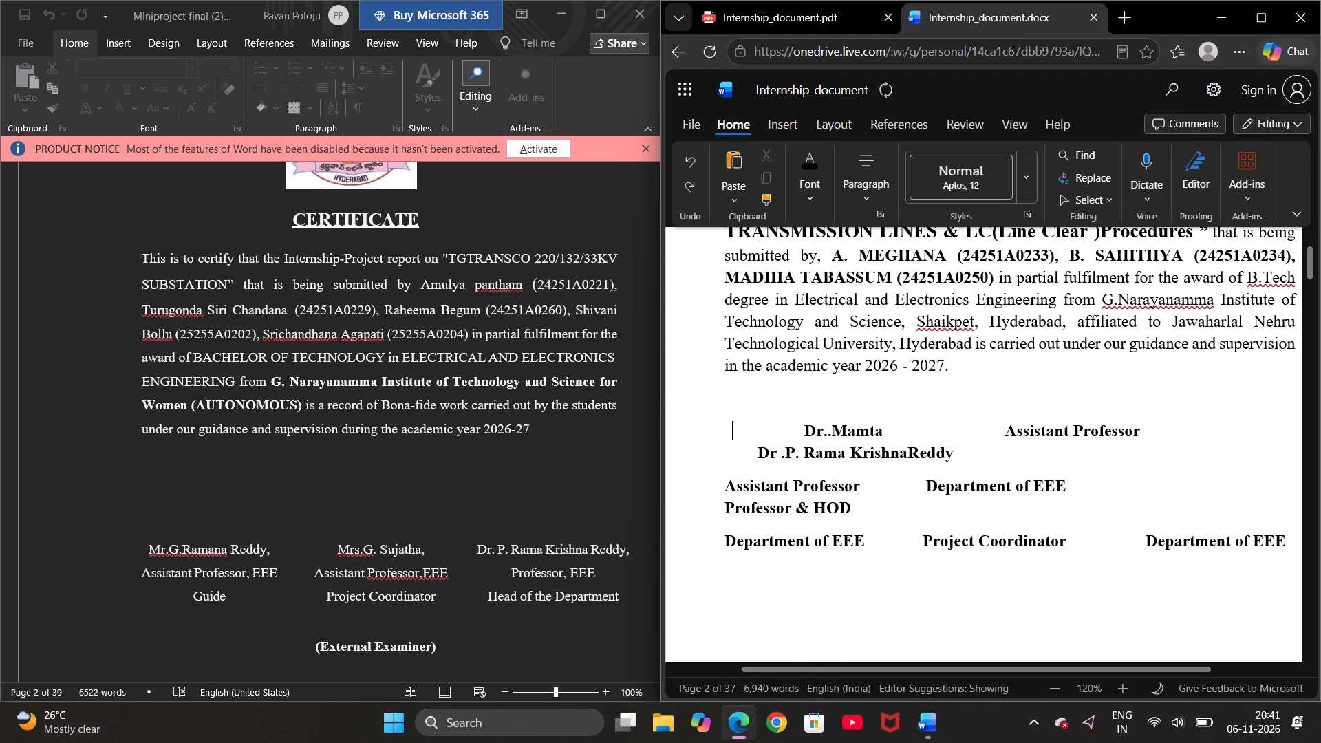
Delete four surplus spaces before the internal guide's name on the first signatory line.
key("BackSpace")
key("BackSpace")
key("BackSpace")
key("BackSpace")
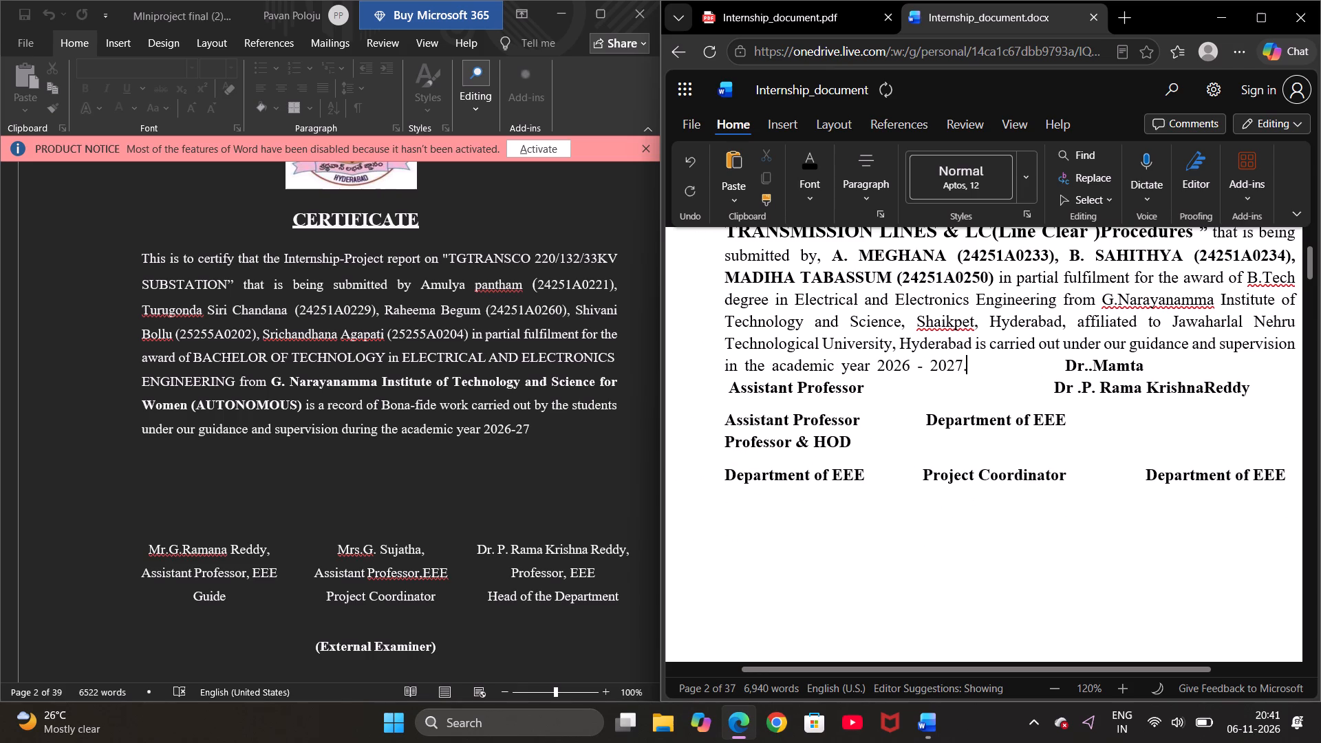
Move the signatory names off the academic year line by inserting two paragraph breaks after "2026 - 2027.".
key("Return")
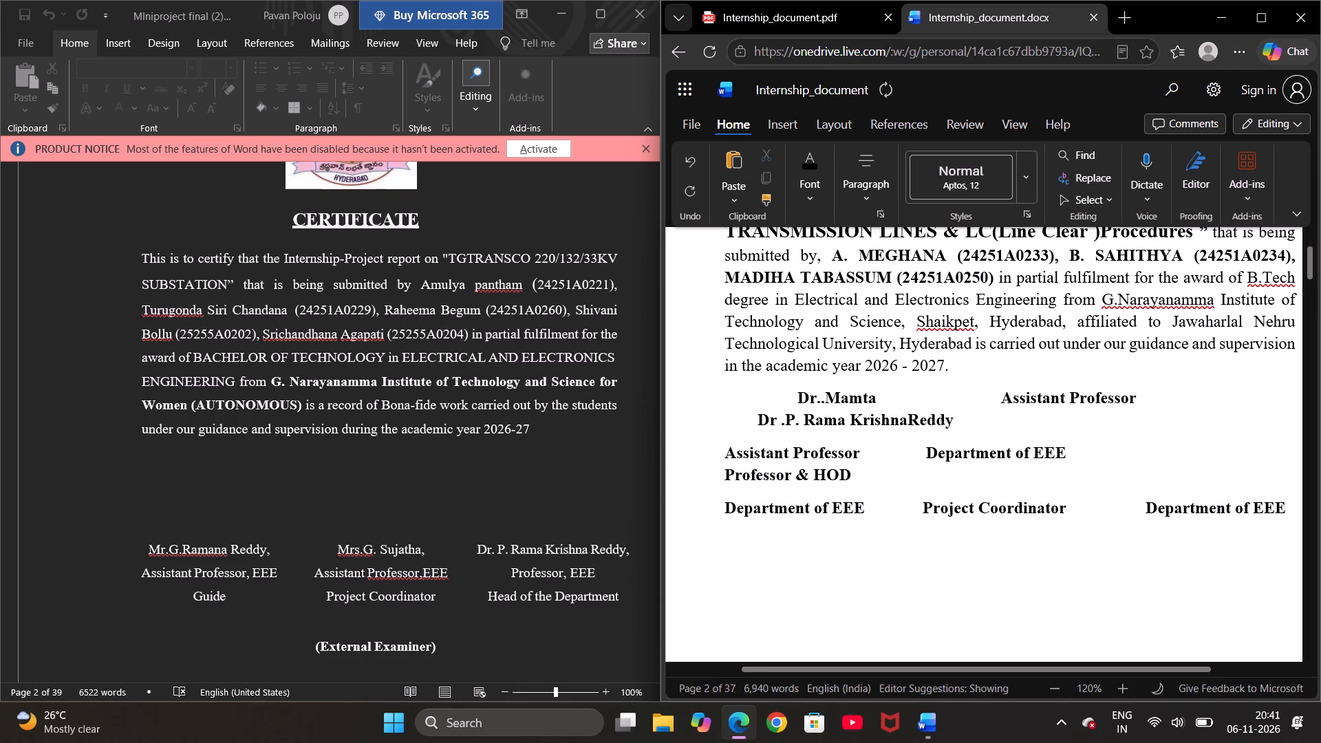
key("Return")
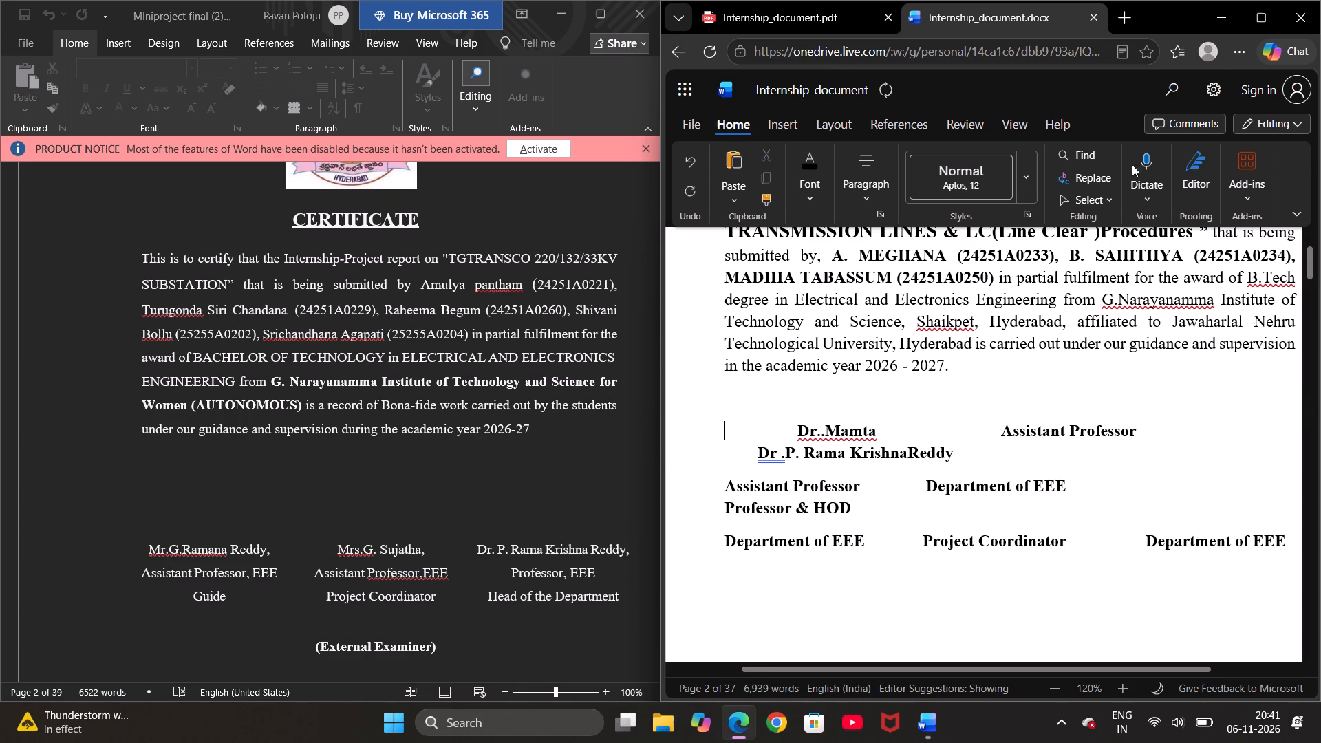
Maximize the document window and delete twelve surplus spaces before the internal guide's name on the first signatory line.
left_click(1256, 16)
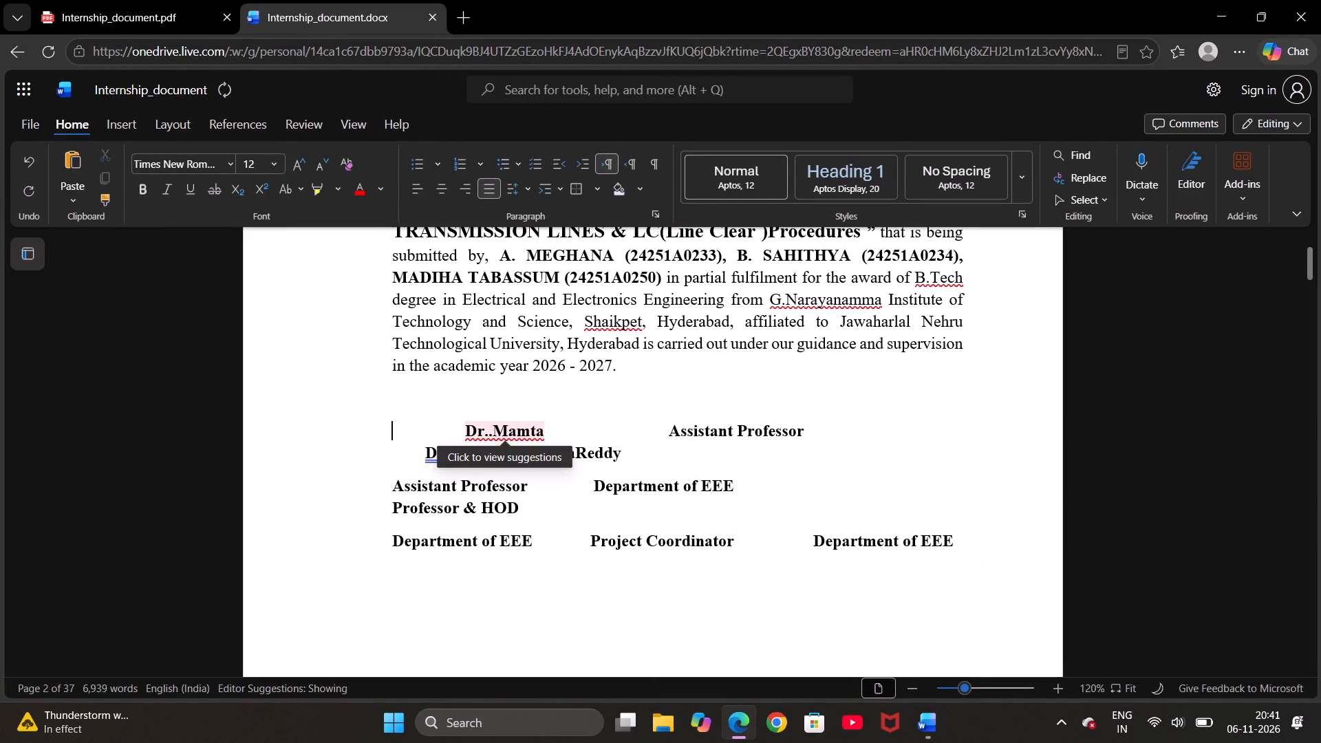
left_click(456, 431)
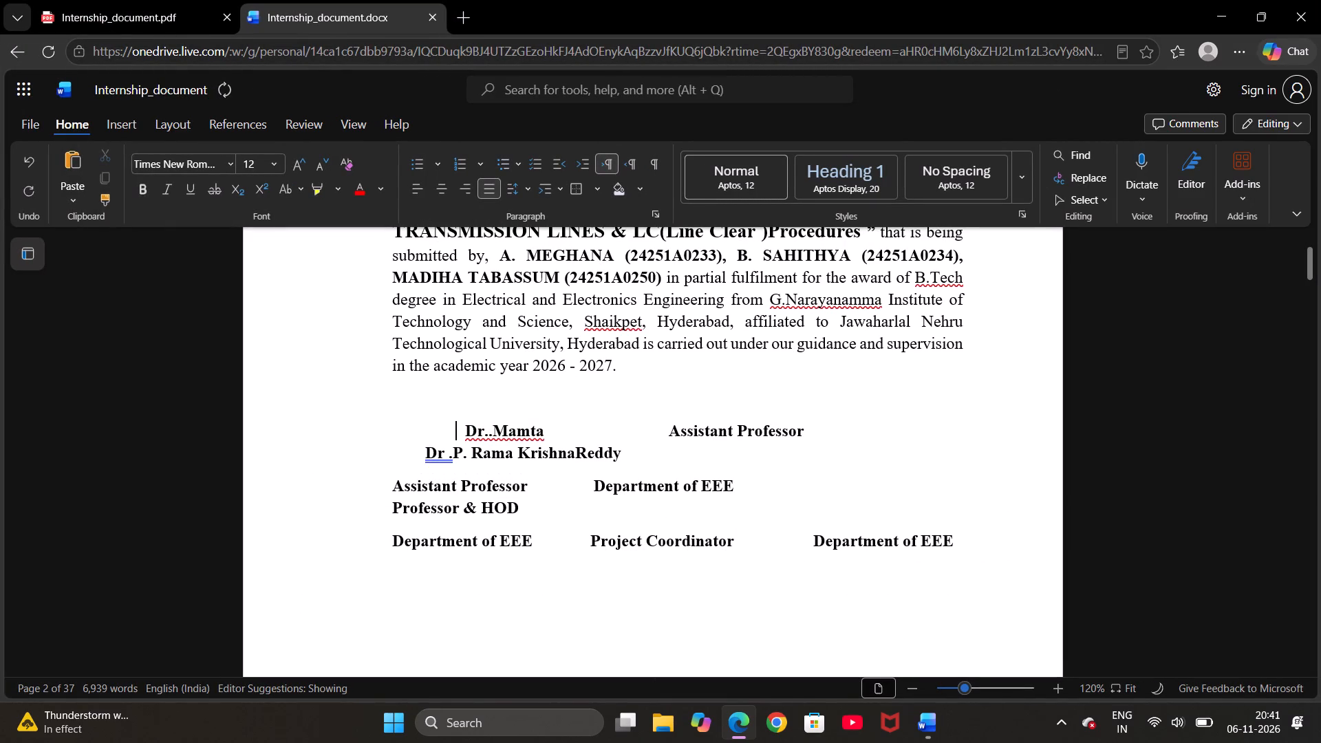
key("BackSpace")
key("BackSpace")
key("BackSpace")
key("BackSpace")
key("BackSpace")
key("BackSpace")
key("BackSpace")
key("BackSpace")
key("BackSpace")
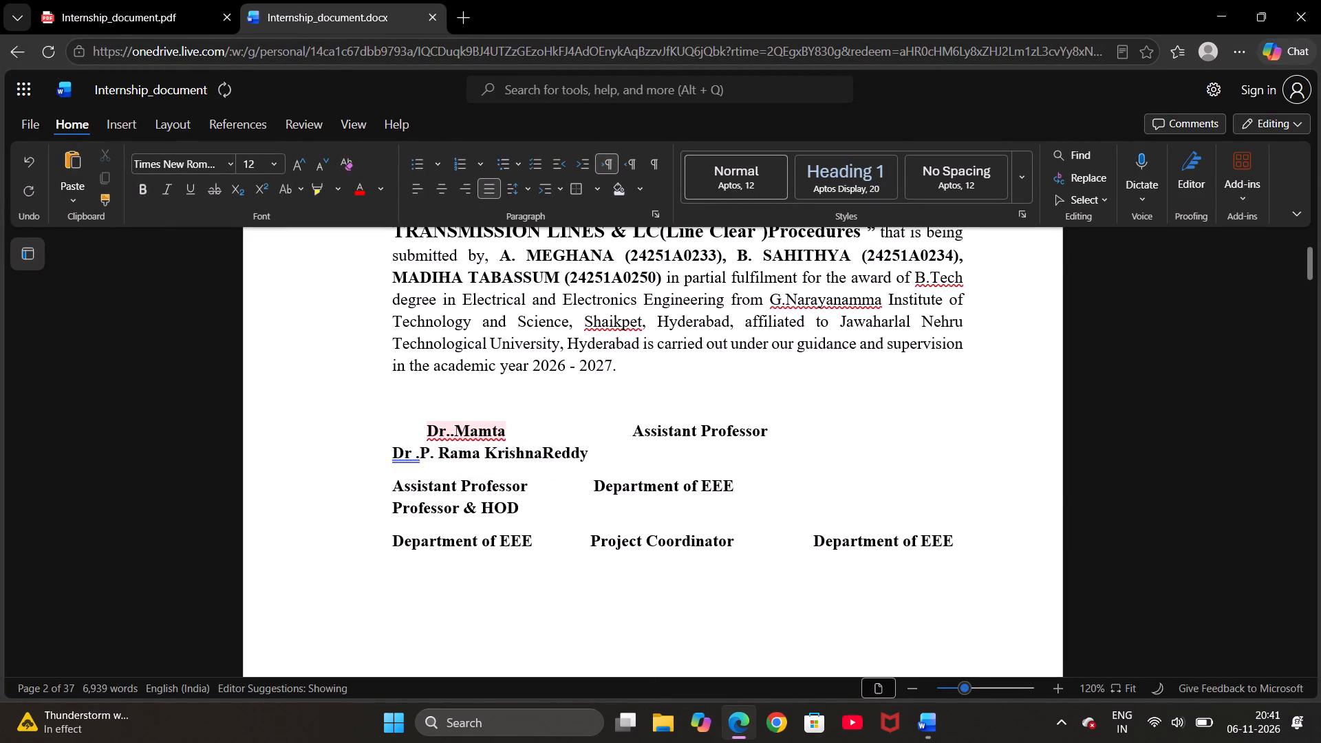
key("BackSpace")
key("BackSpace")
key("BackSpace")
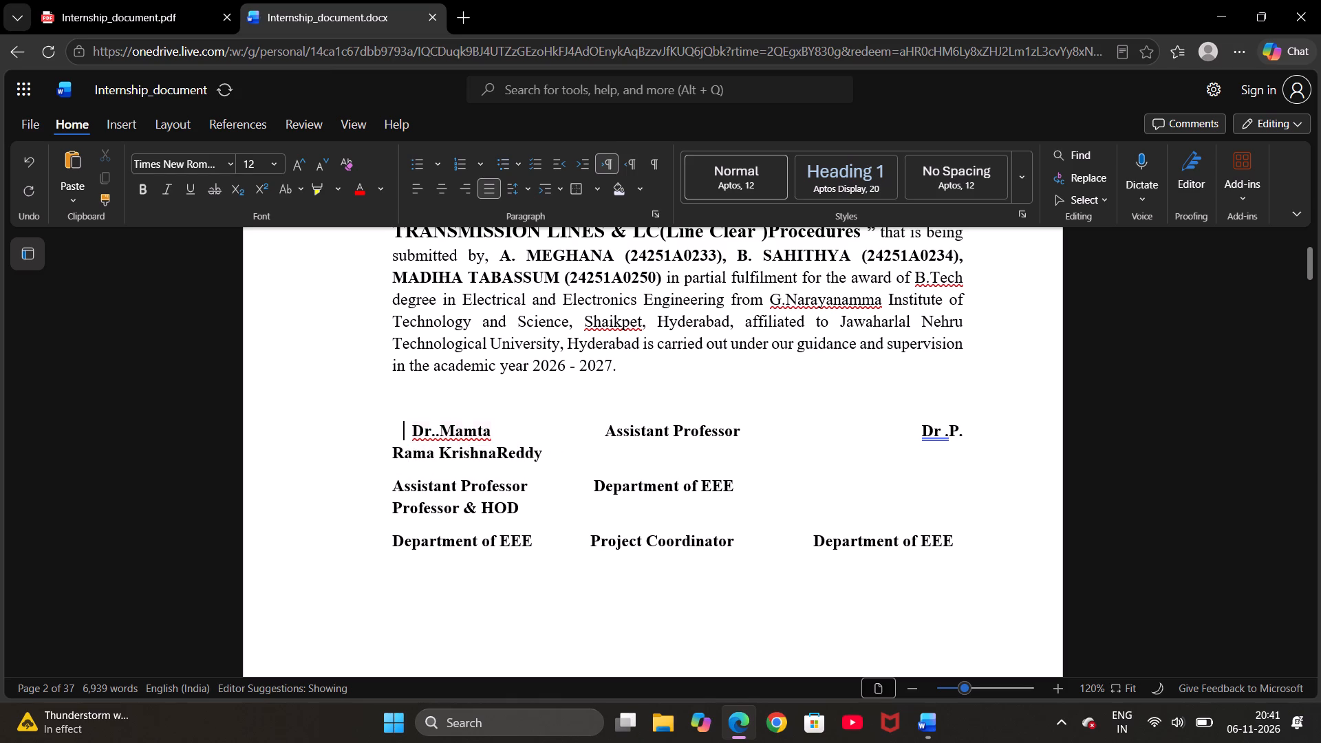
Insert the capital initial "P" between the two dots after "Dr" in the internal guide's name.
left_click(435, 434)
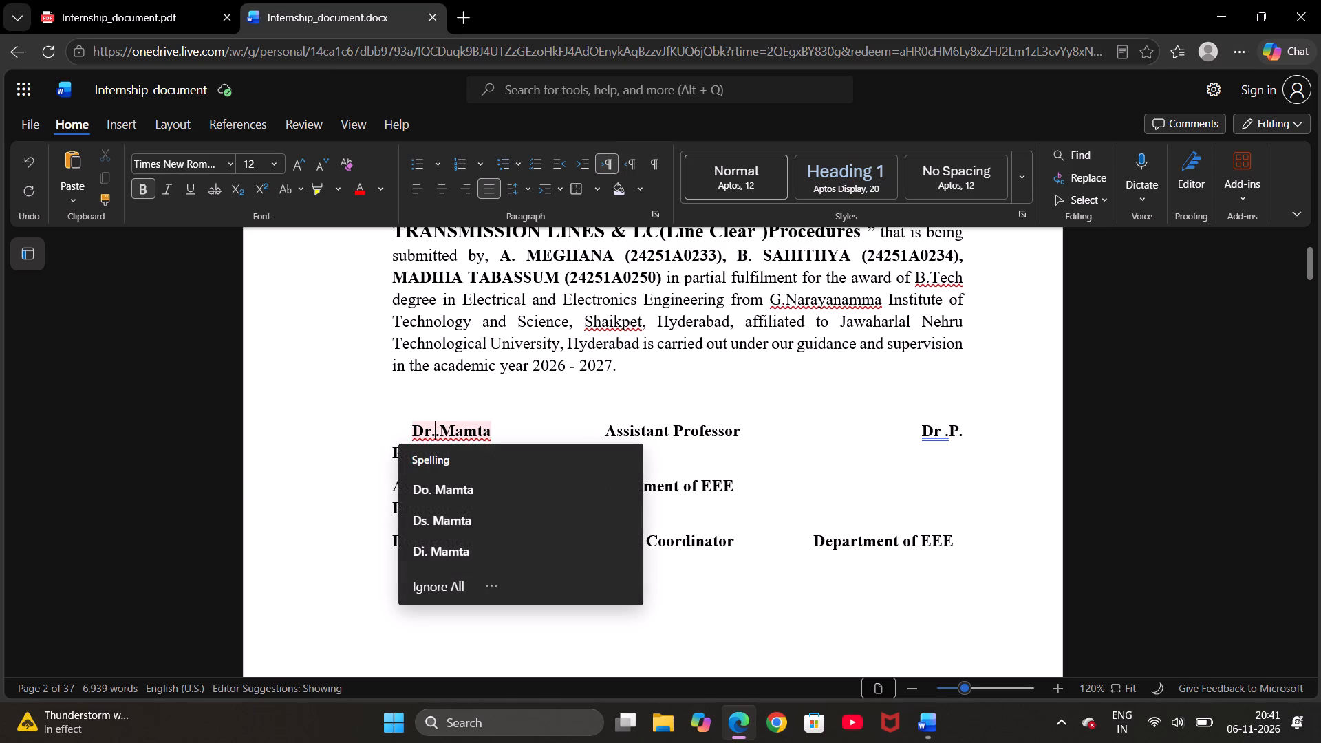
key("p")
key("BackSpace")
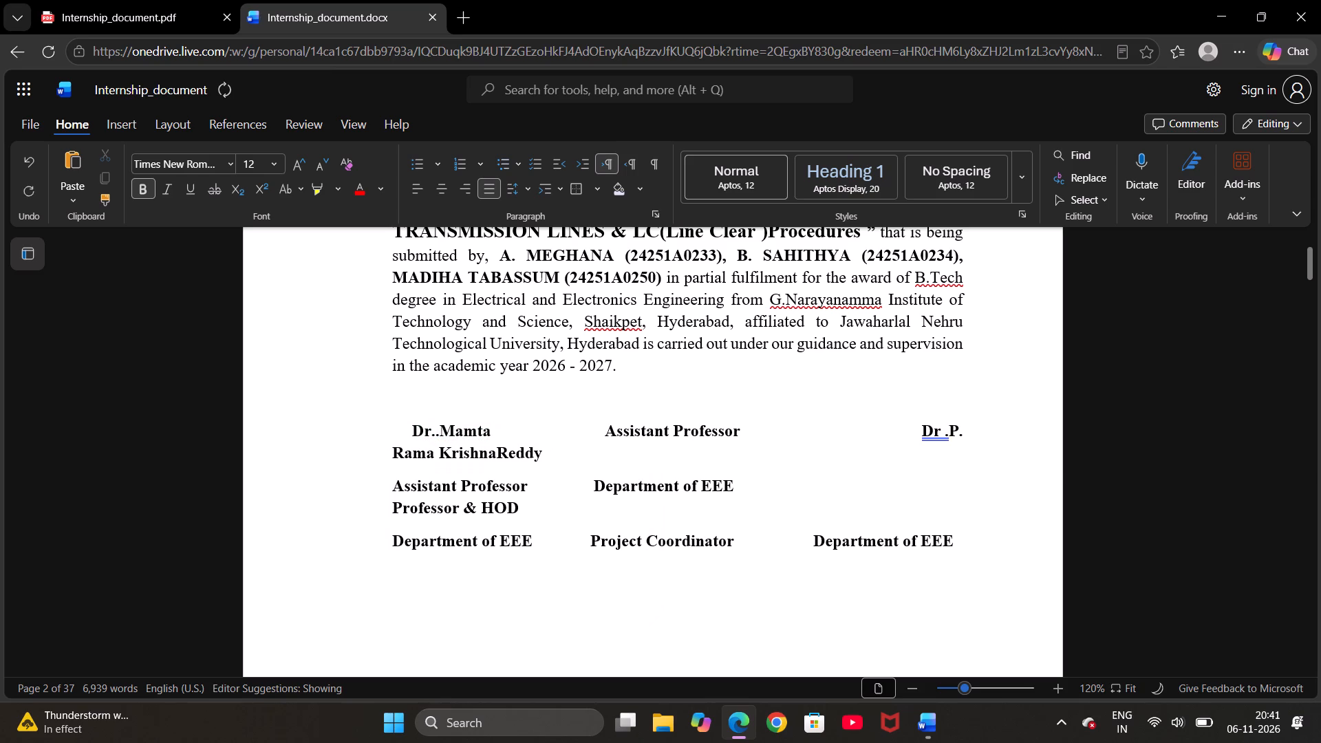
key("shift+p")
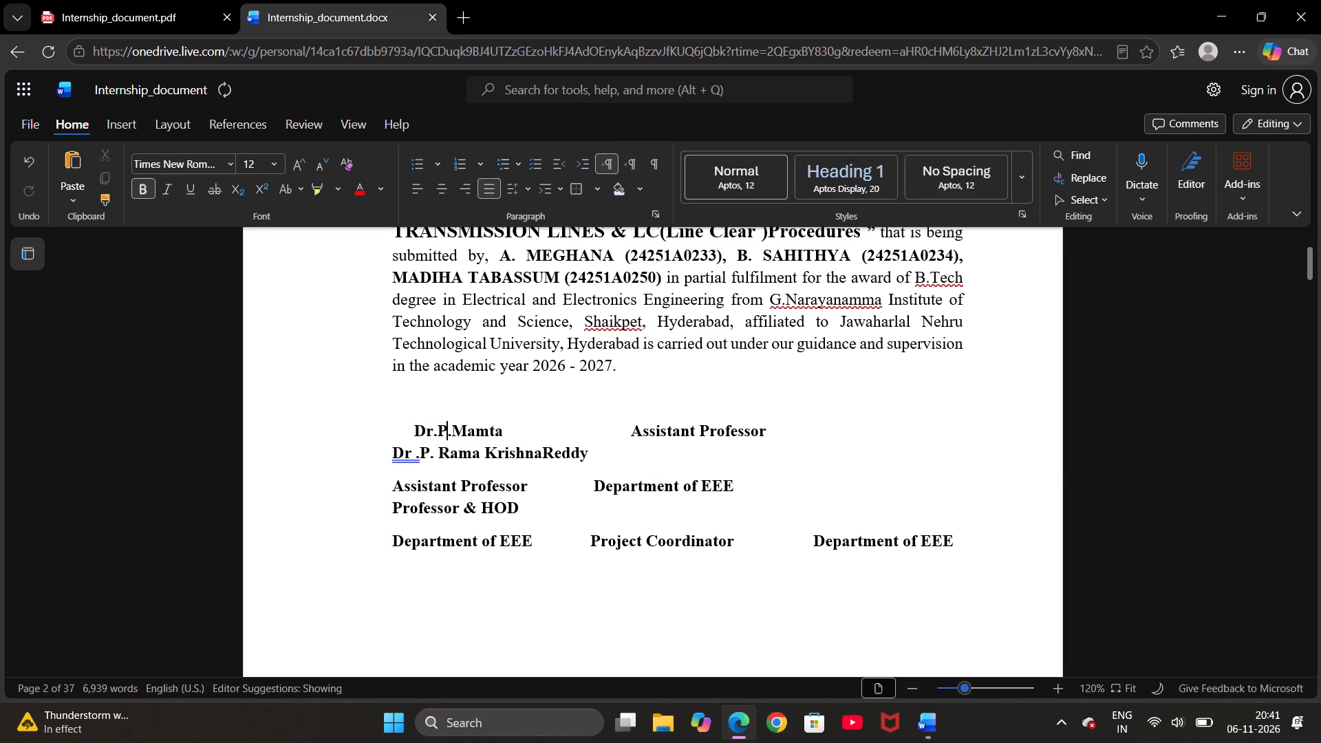
Begin a new entry with "D" in the gap between the guide's name and "Assistant Professor" on the first signatory line.
left_click(562, 429)
Enter the project coordinator's name with the title "Mrs." in the middle of the first signatory line, followed by six spaces.
key("shift+d")
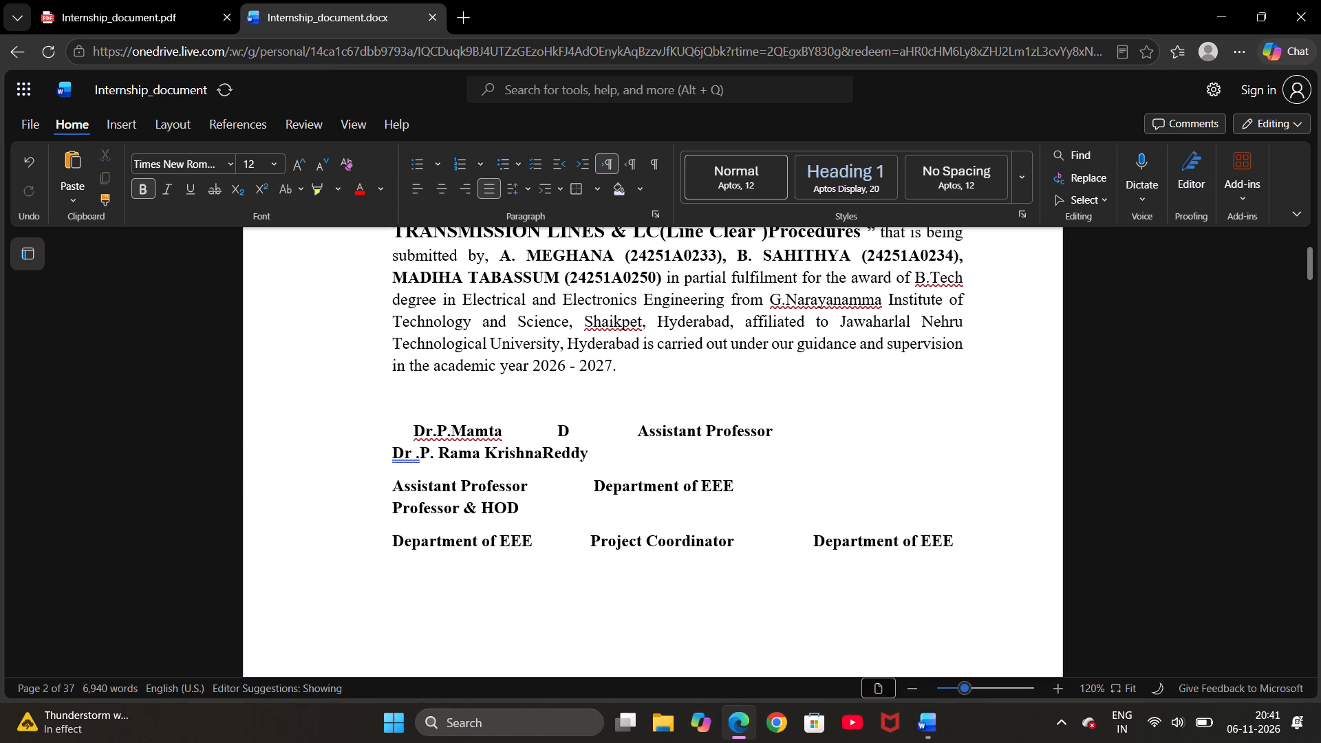
key("BackSpace")
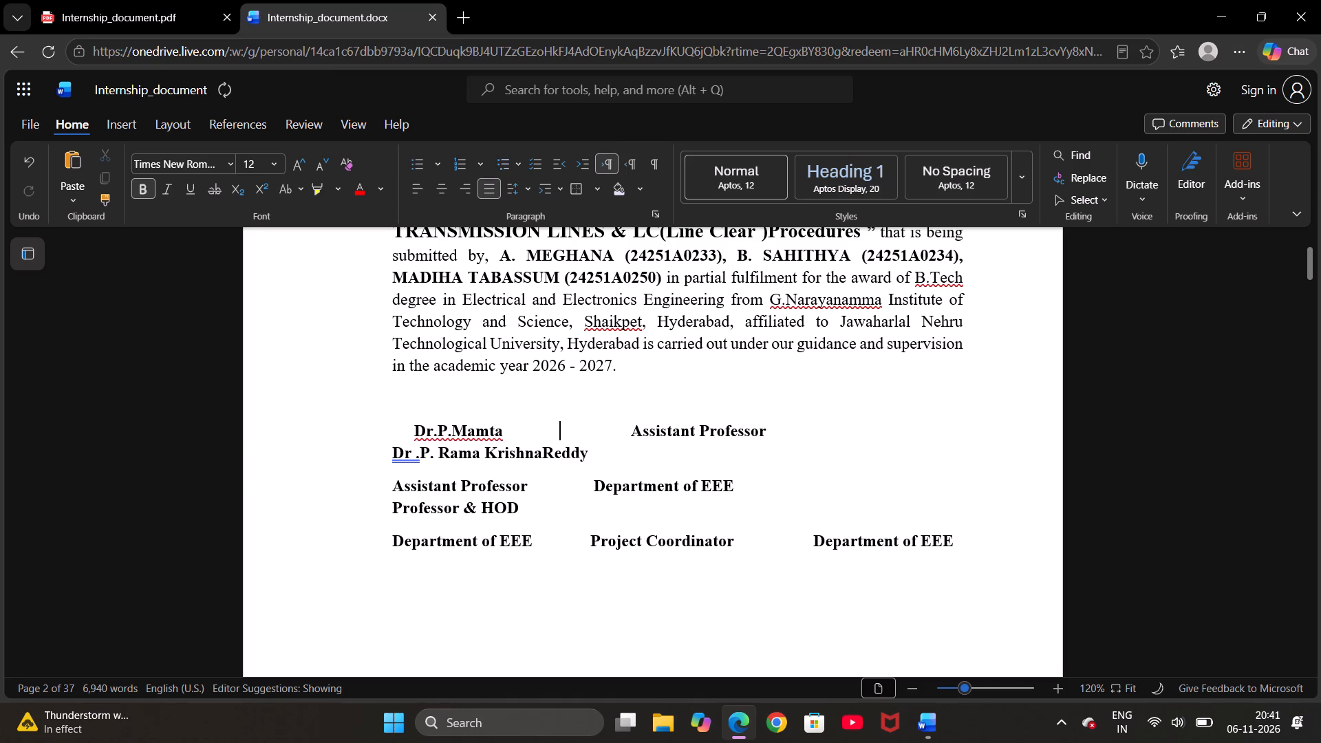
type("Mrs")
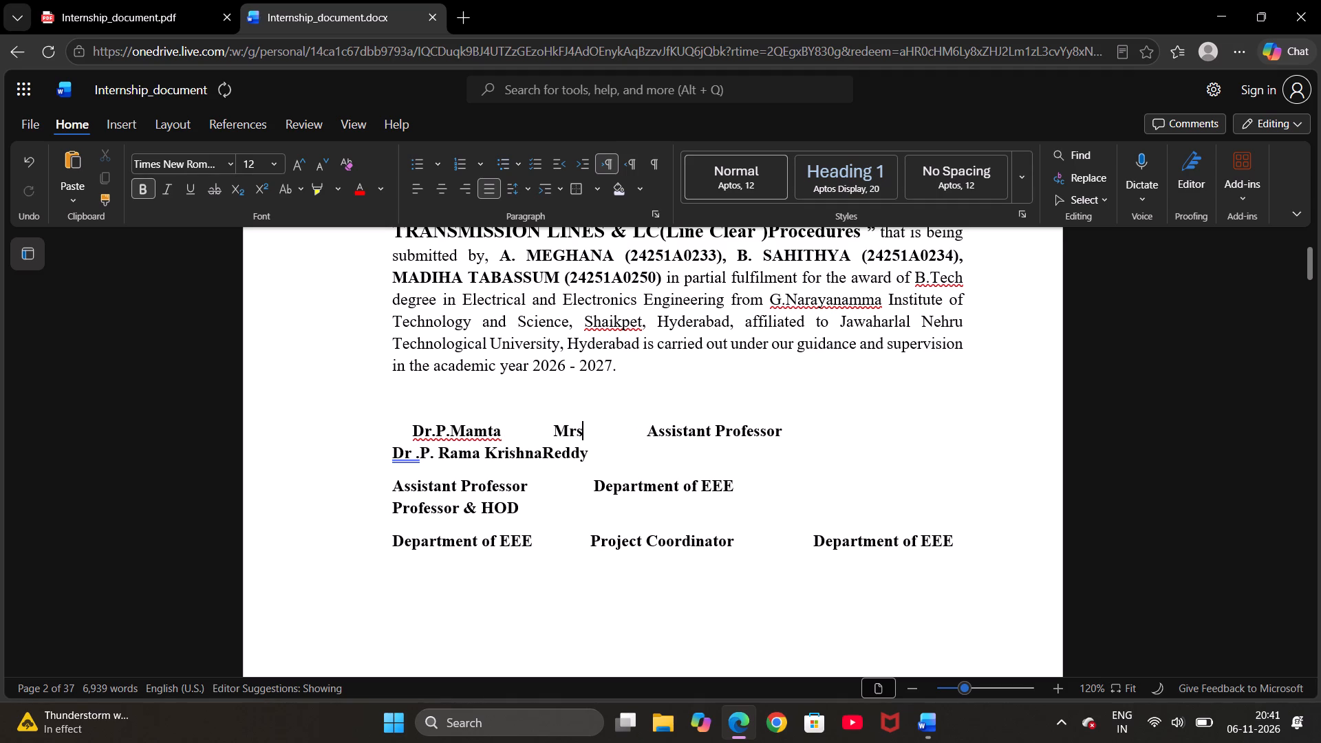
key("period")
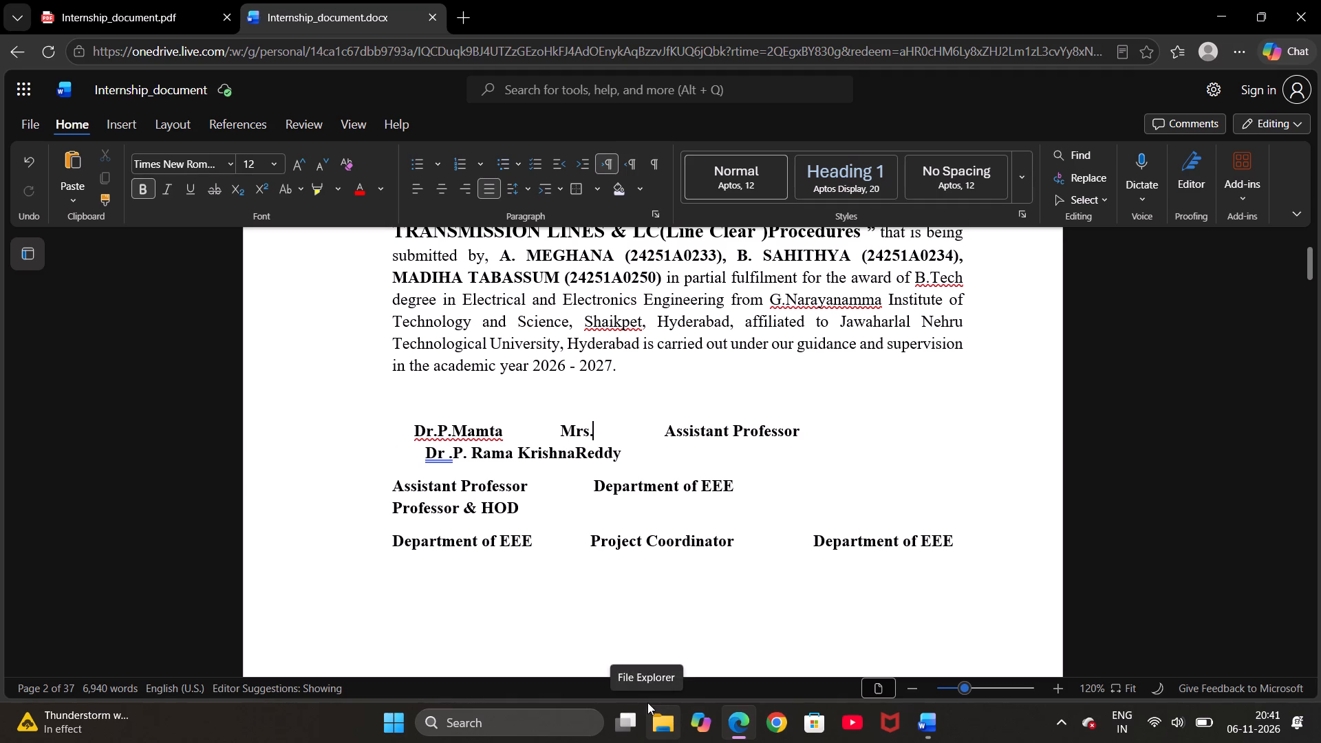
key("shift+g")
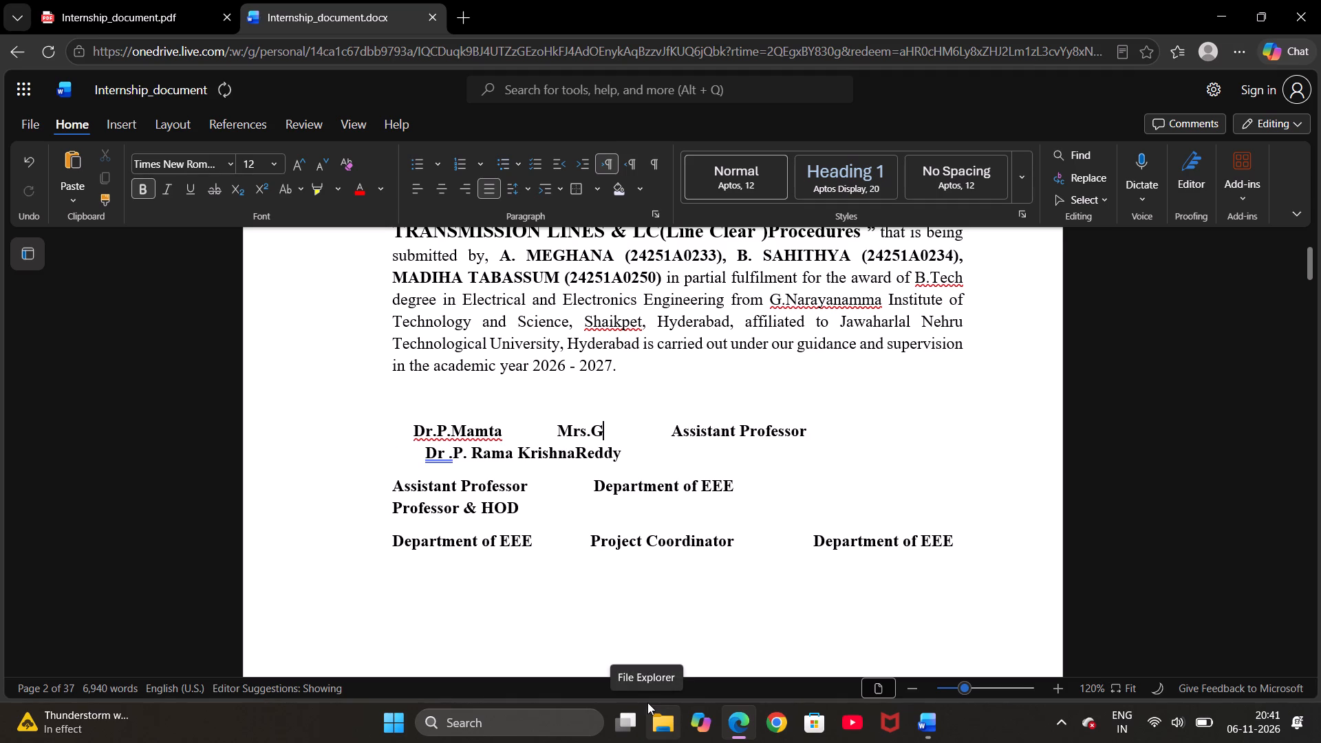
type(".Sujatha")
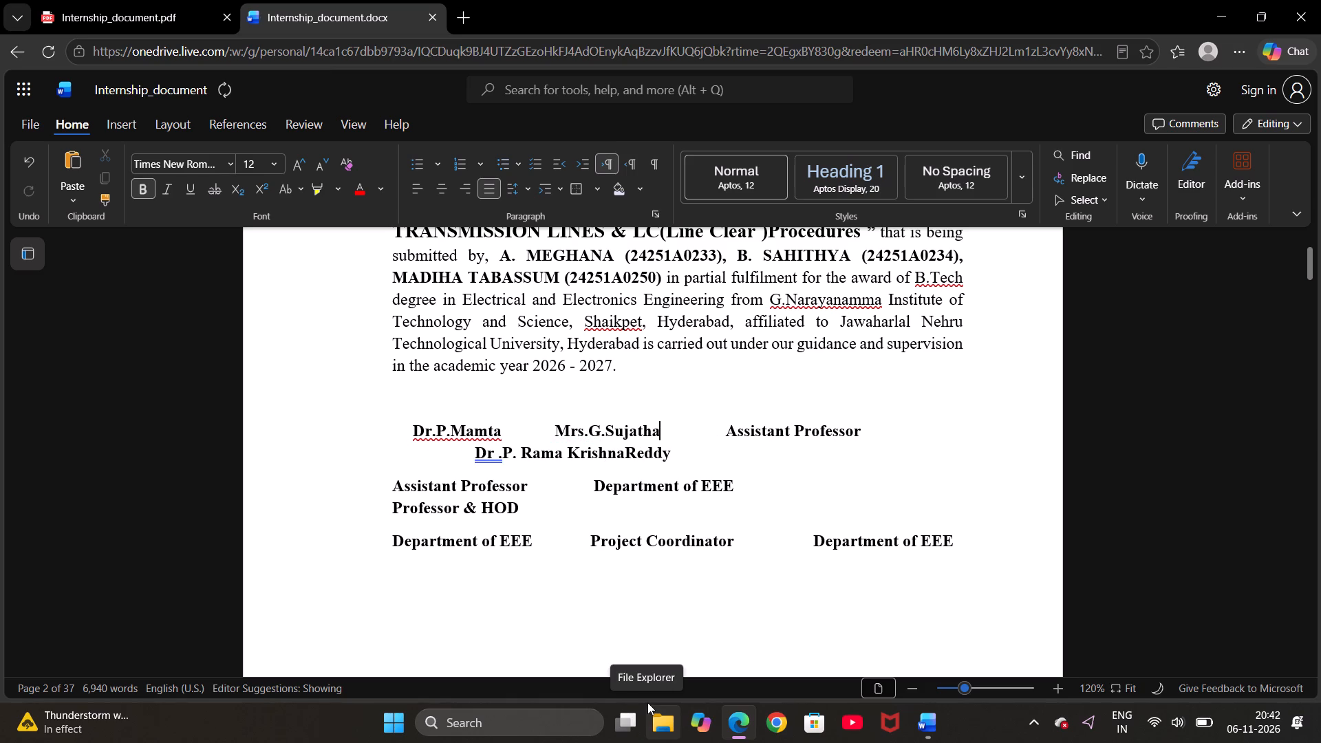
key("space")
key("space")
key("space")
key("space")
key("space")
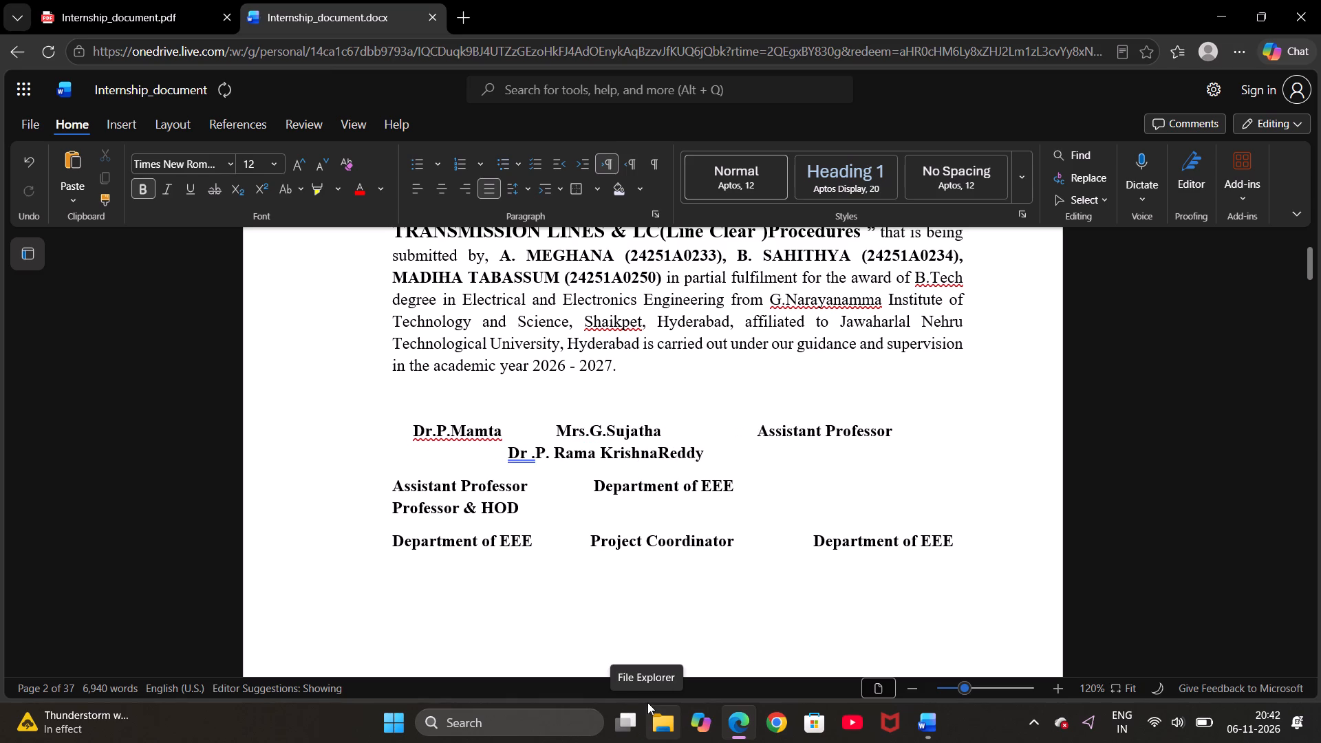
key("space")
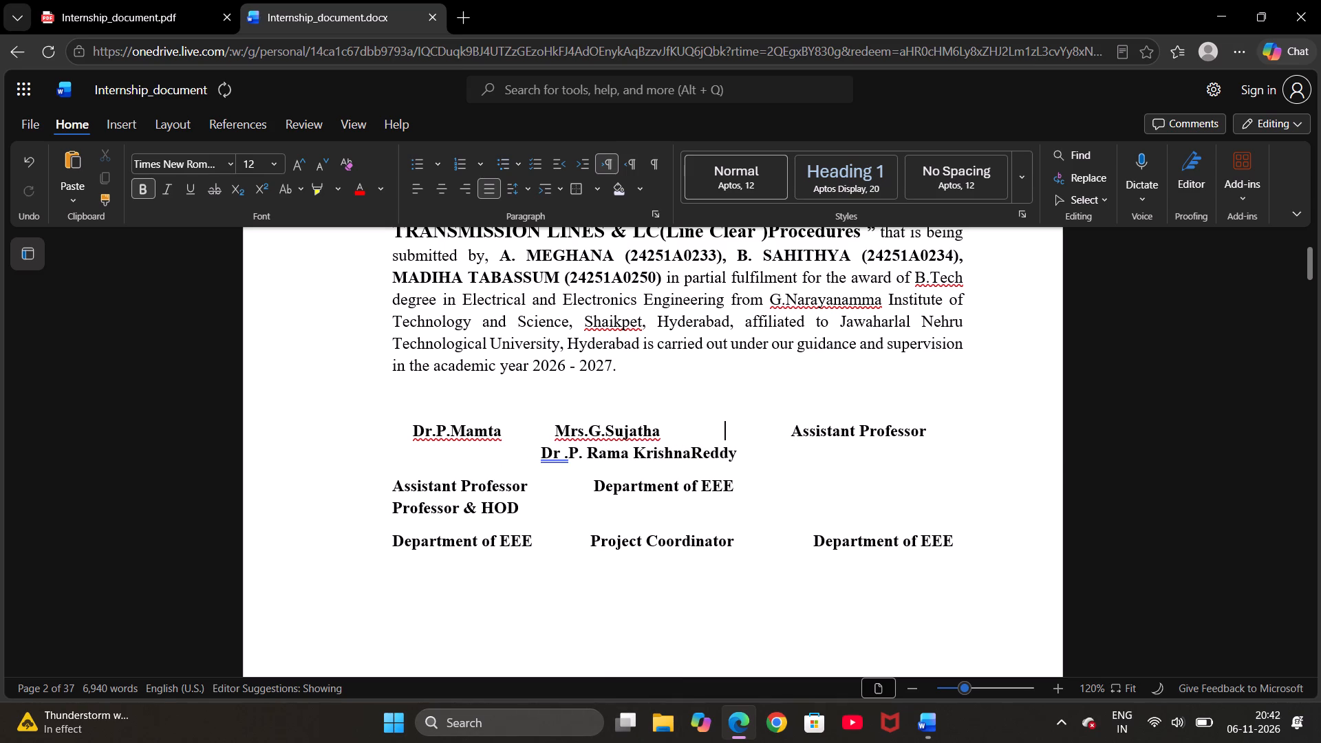
Delete "Assistant Professor" from the first signatory line.
left_click_drag(795, 425, 943, 433)
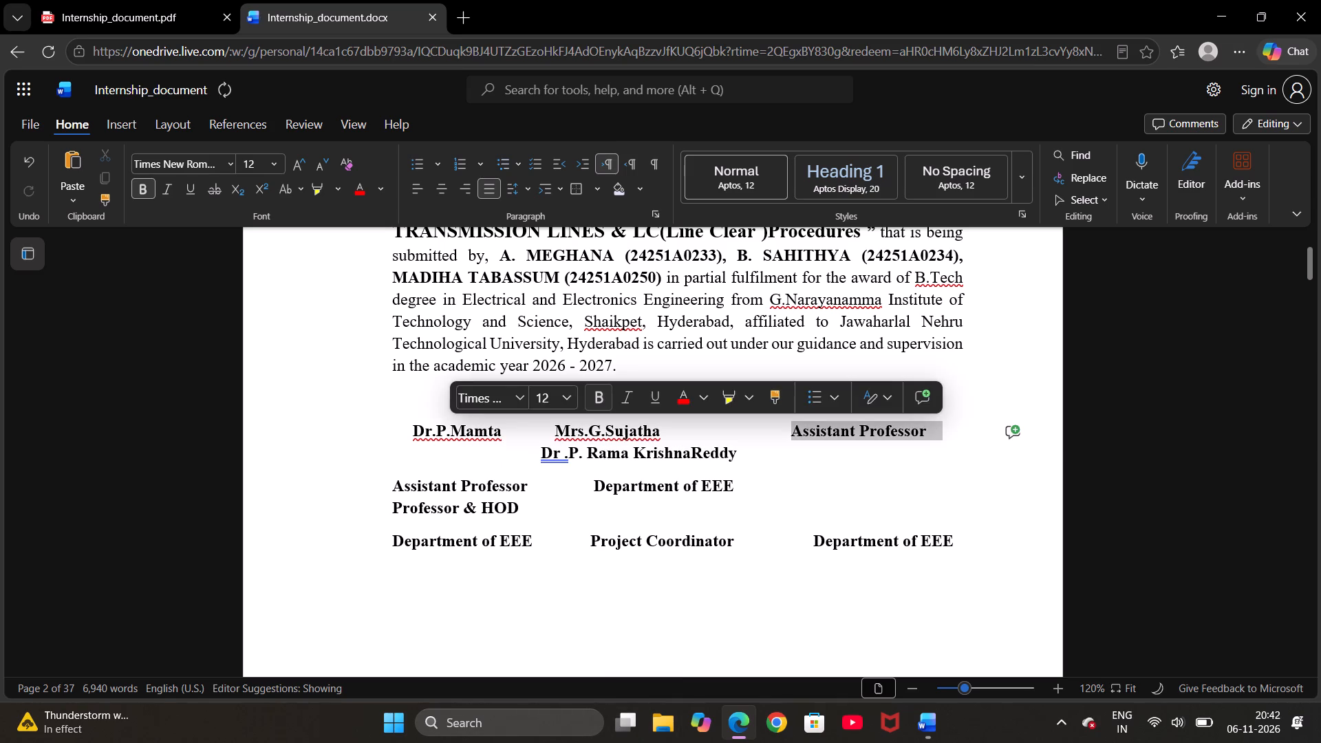
key("BackSpace")
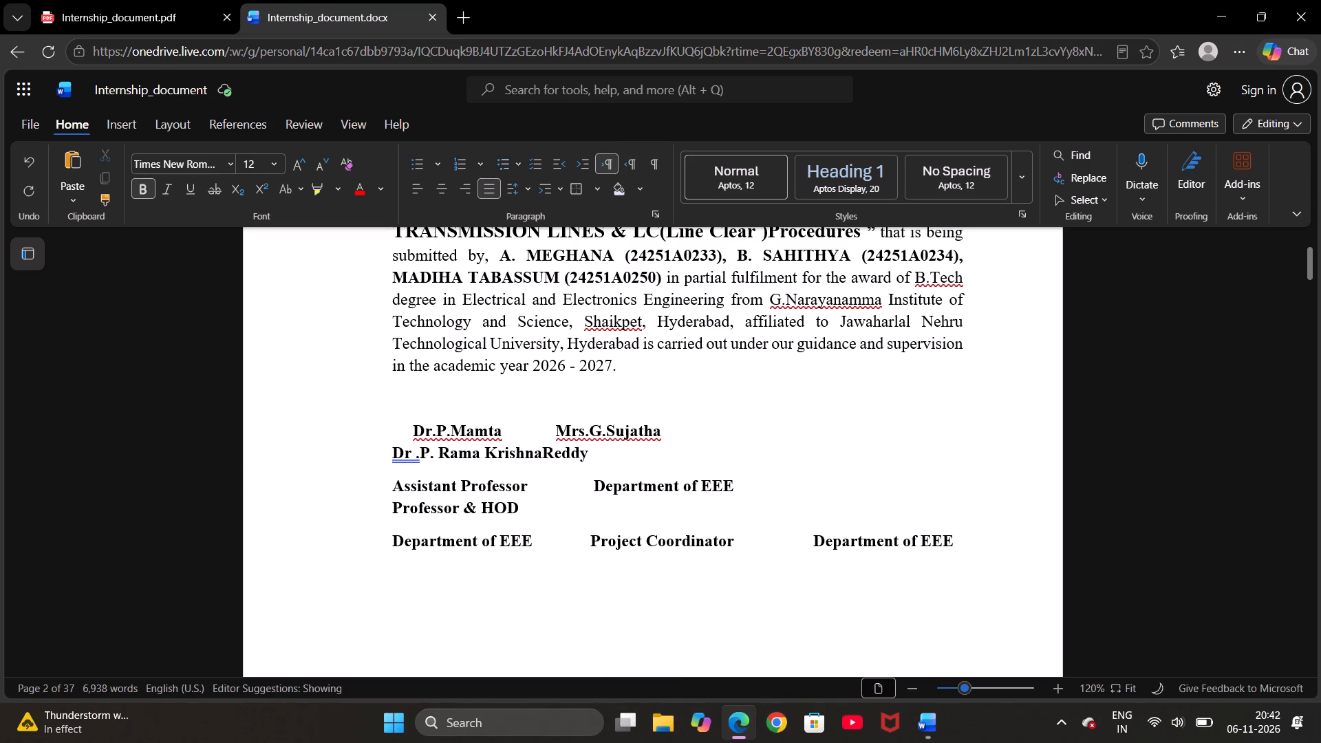
Delete the surplus spaces before the HOD's name so the whole name fits on the first signatory line.
left_click(384, 462)
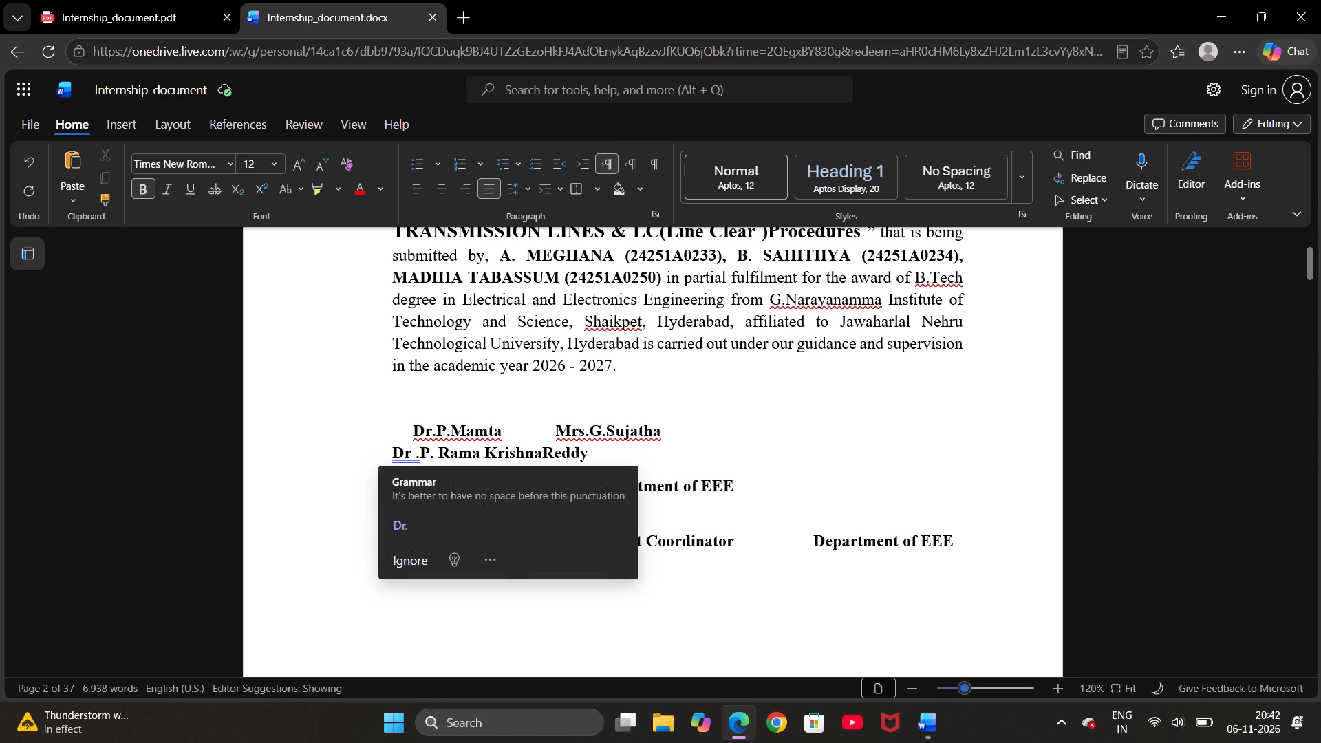
key("BackSpace")
key("BackSpace")
key("BackSpace")
key("BackSpace")
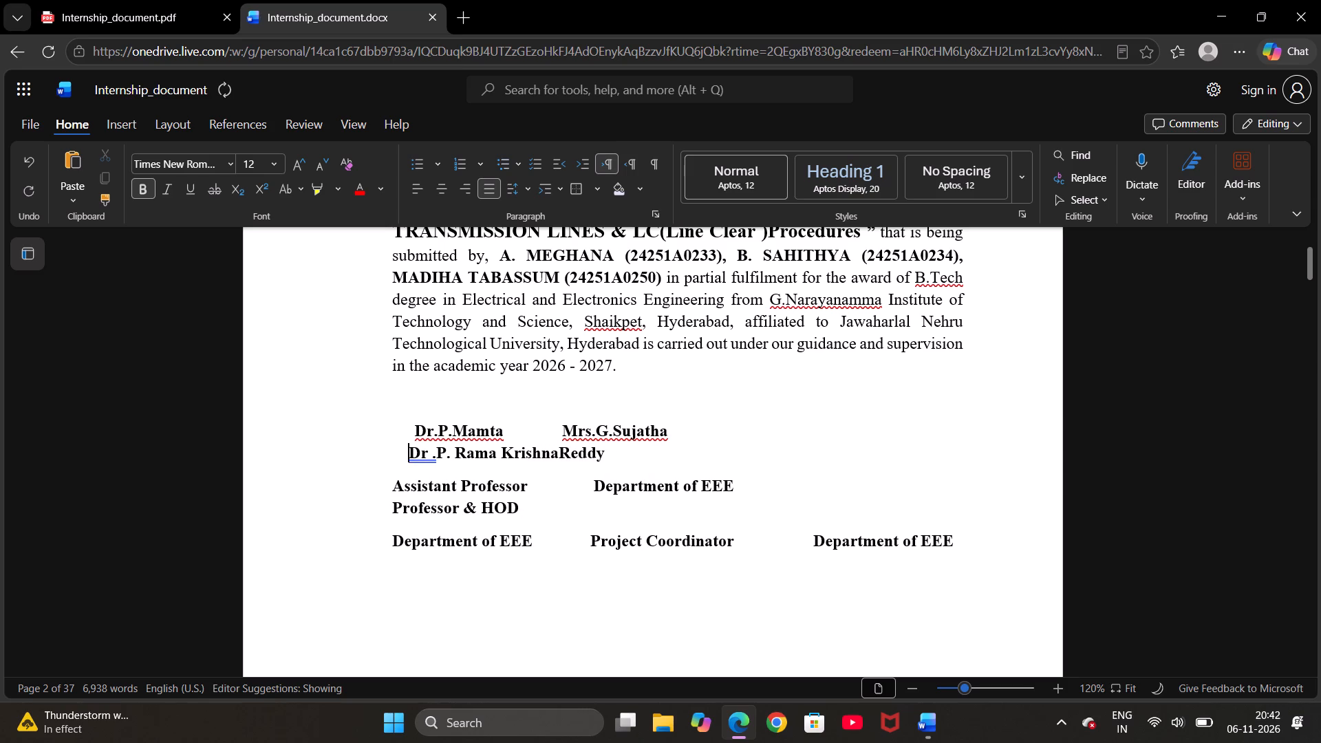
key("BackSpace")
key("BackSpace")
key("BackSpace")
key("BackSpace")
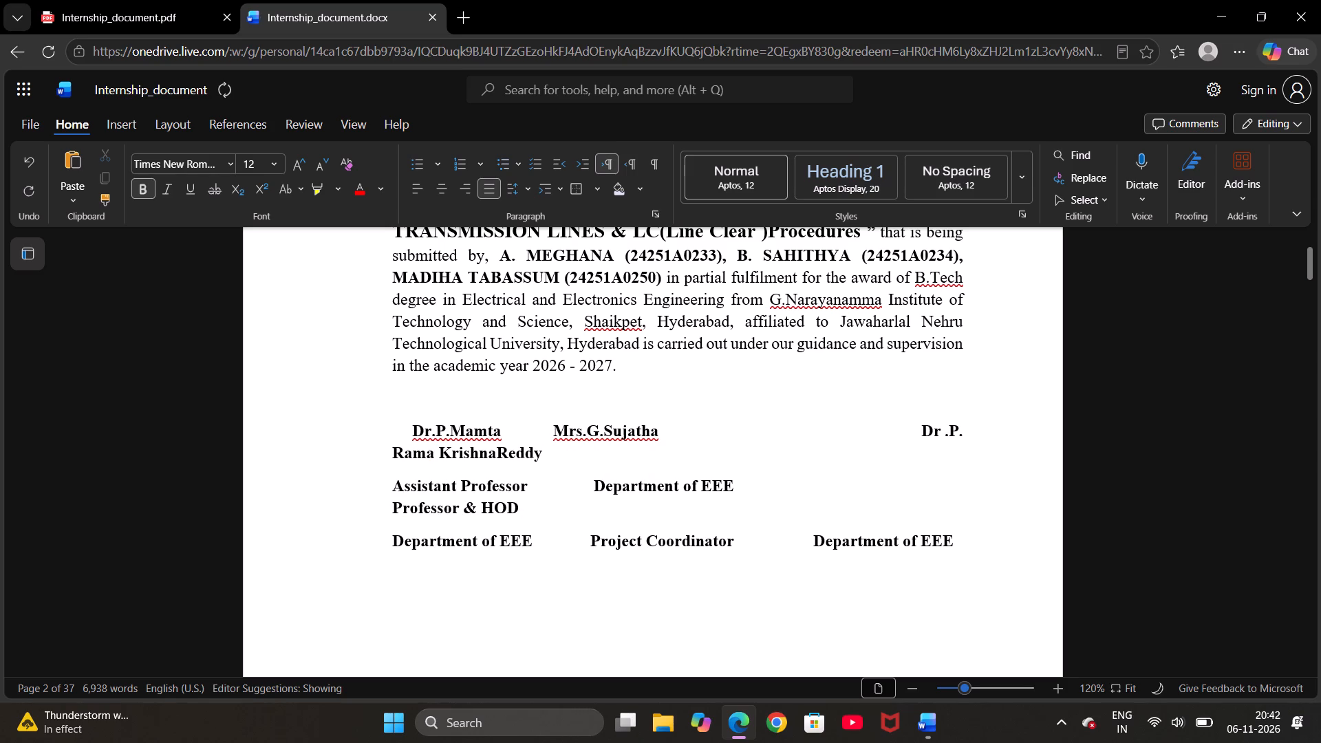
key("BackSpace")
key("BackSpace")
key("BackSpace")
key("BackSpace")
key("BackSpace")
key("BackSpace")
key("BackSpace")
key("BackSpace")
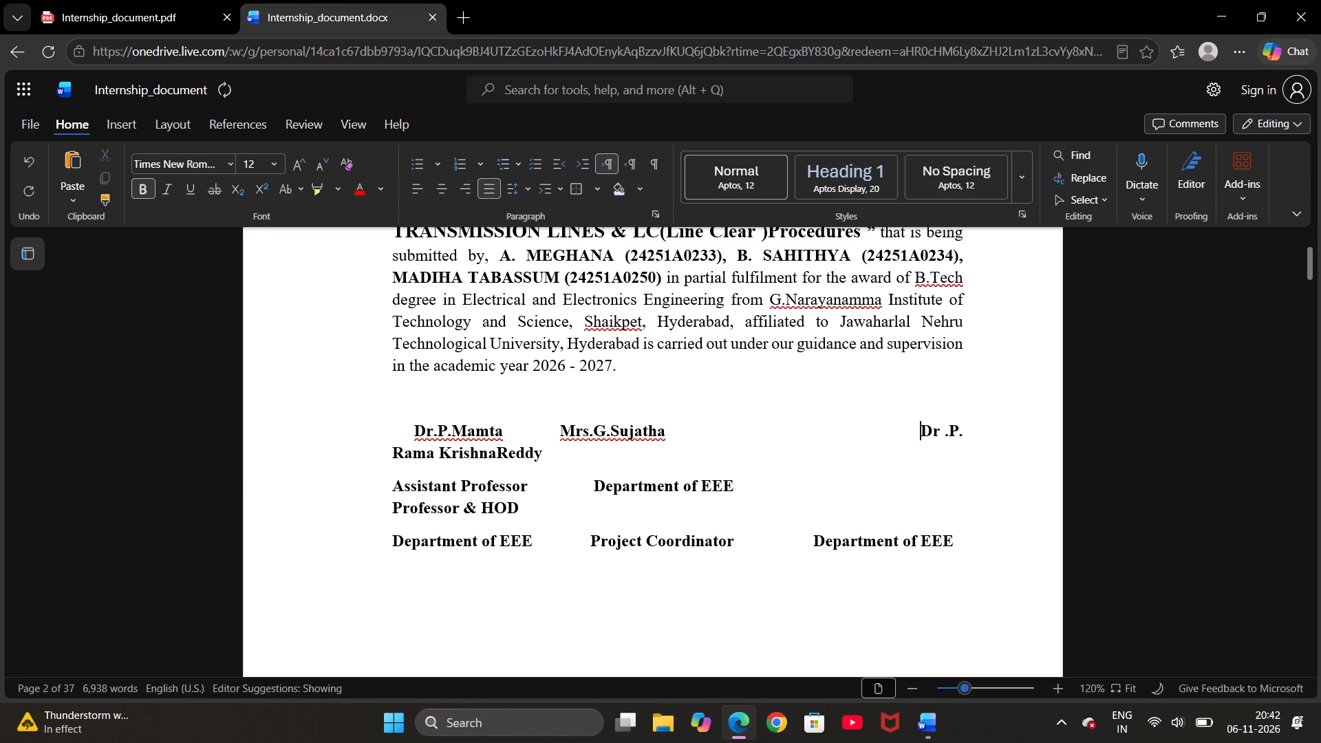
key("BackSpace")
key("BackSpace")
key("BackSpace")
key("BackSpace")
key("BackSpace")
key("BackSpace")
key("BackSpace")
key("BackSpace")
key("BackSpace")
key("BackSpace")
key("BackSpace")
key("BackSpace")
key("BackSpace")
key("BackSpace")
key("BackSpace")
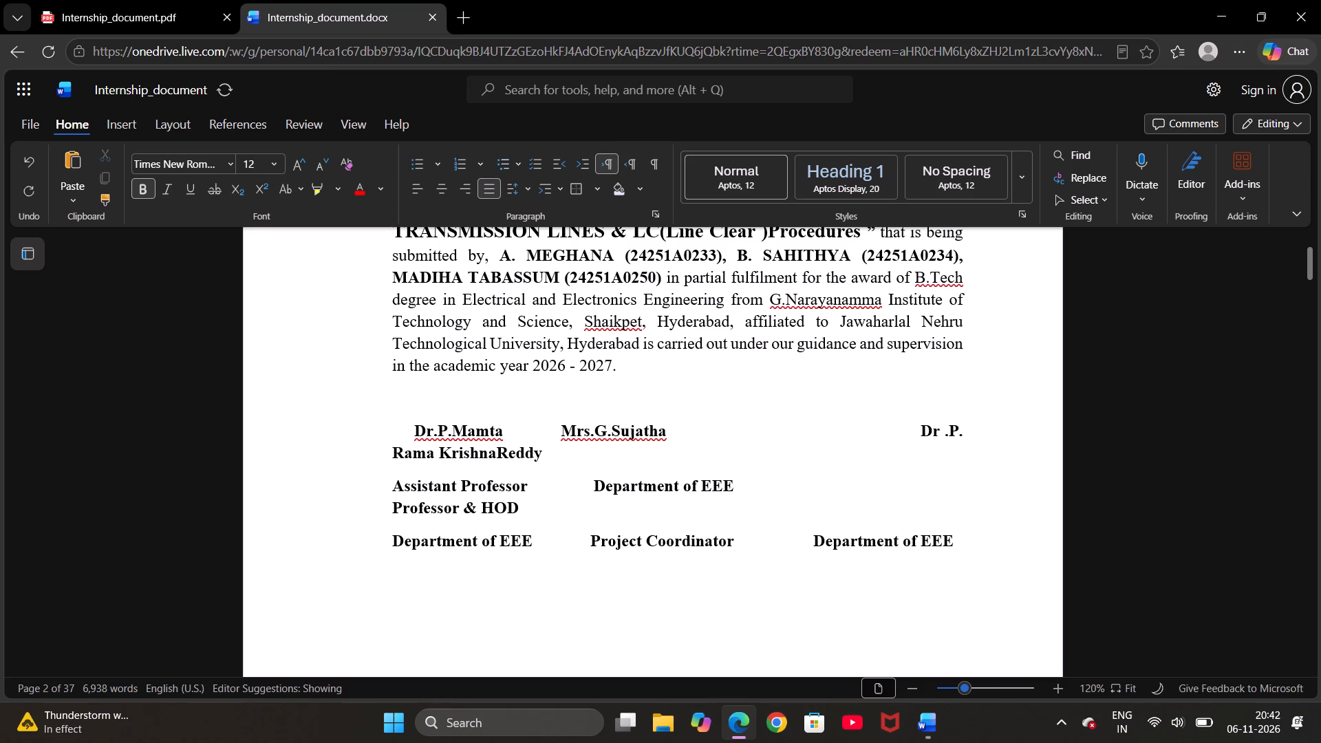
key("BackSpace")
key("BackSpace")
key("BackSpace")
key("BackSpace")
key("BackSpace")
key("BackSpace")
key("BackSpace")
key("BackSpace")
key("BackSpace")
key("BackSpace")
key("BackSpace")
key("BackSpace")
key("BackSpace")
key("BackSpace")
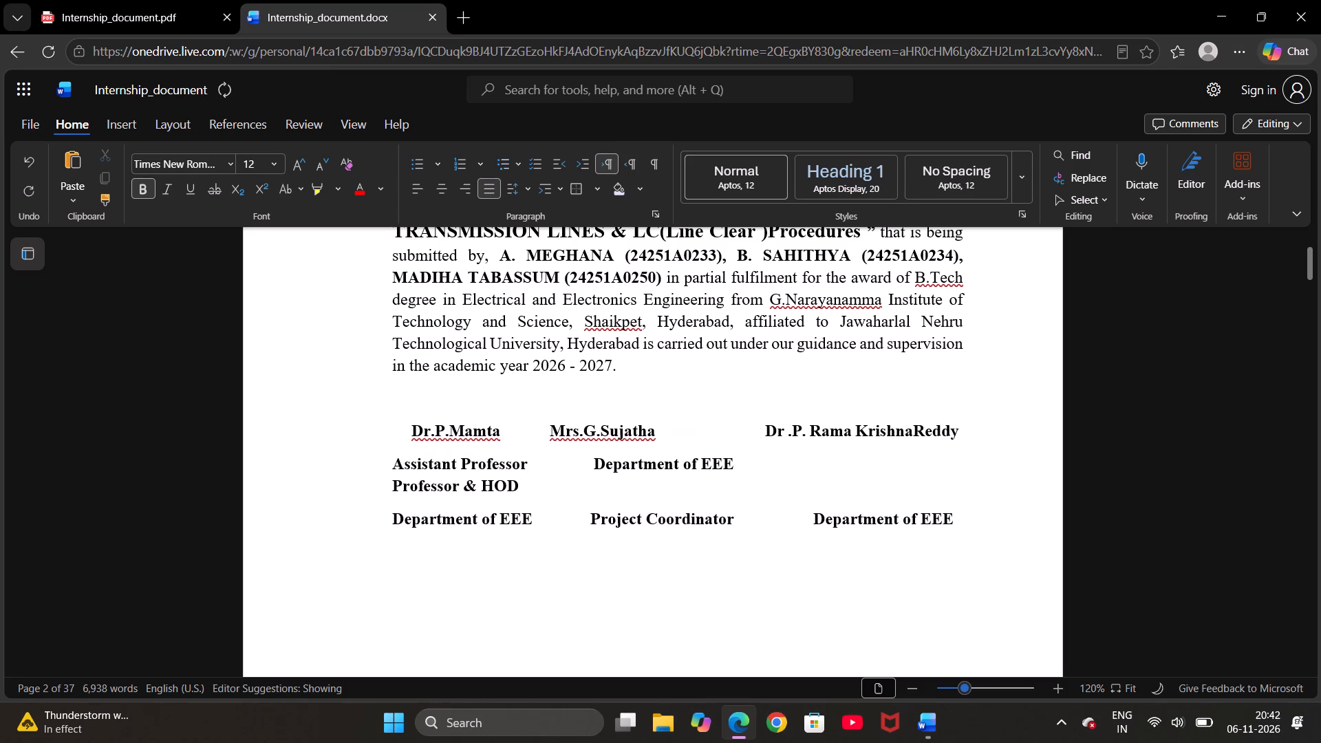
key("BackSpace")
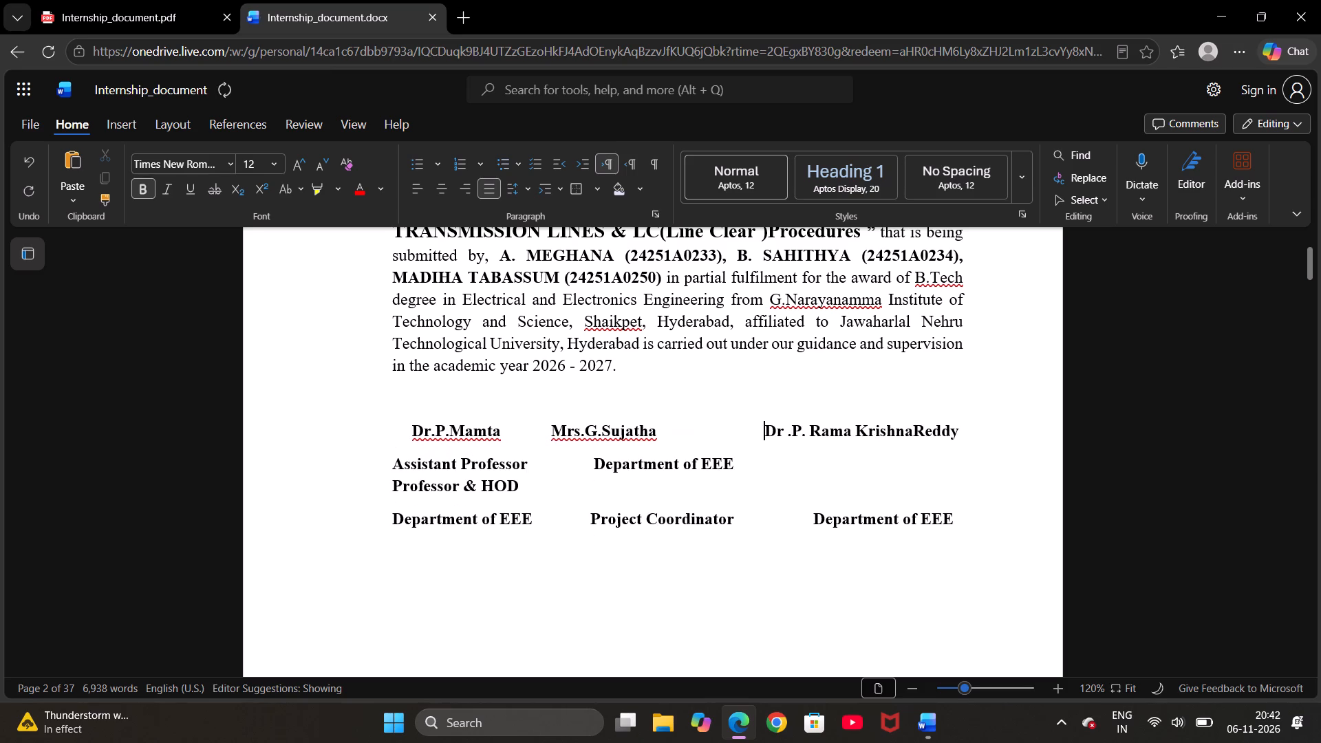
key("BackSpace")
key("BackSpace")
key("BackSpace")
key("BackSpace")
key("BackSpace")
key("BackSpace")
key("BackSpace")
key("BackSpace")
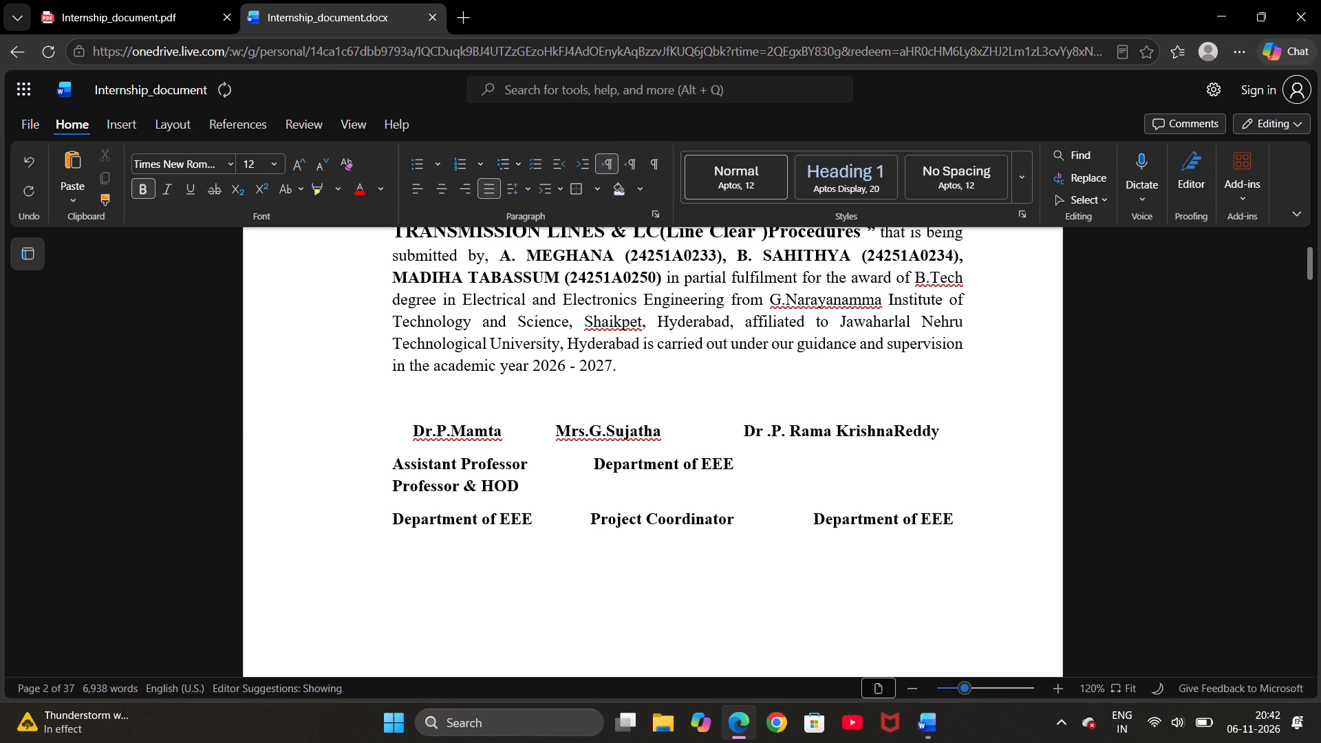
Widen the gap before the coordinator's name by eleven spaces, keeping all three names on one line.
left_click(550, 431)
key("space")
key("space")
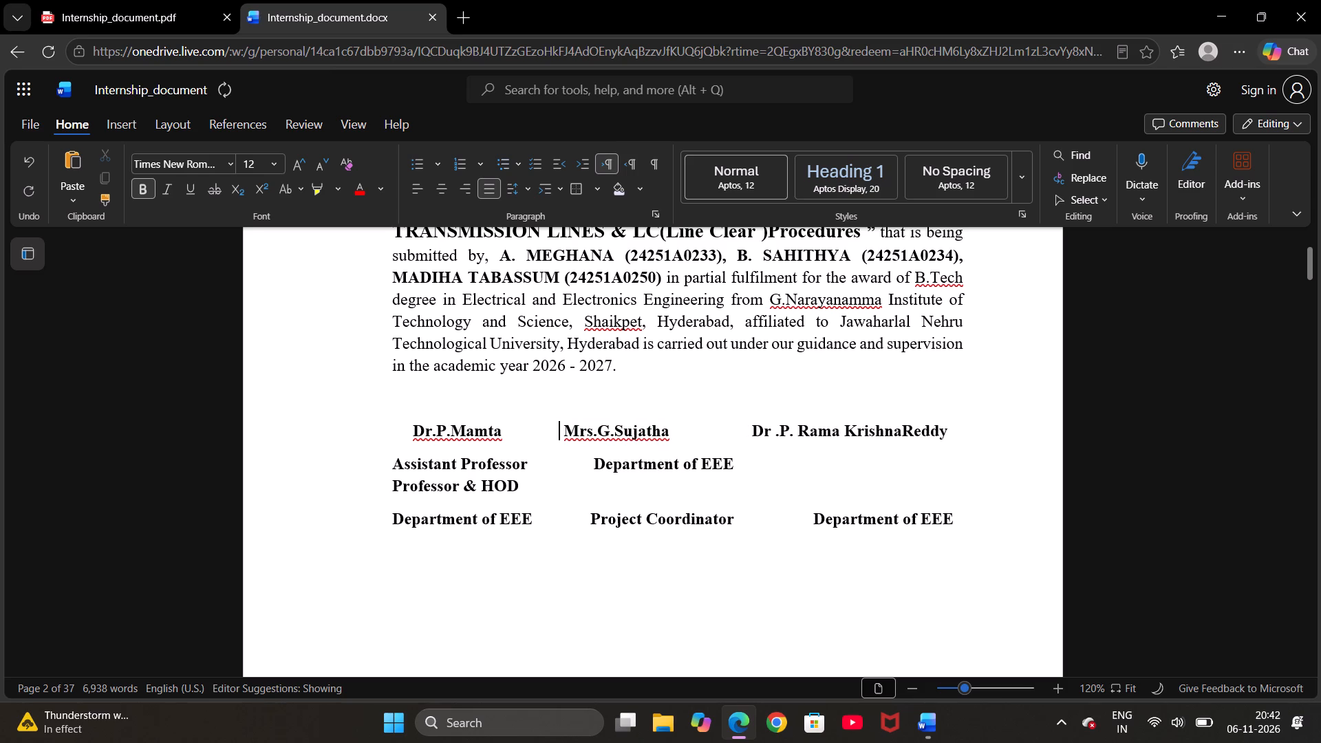
key("space")
key("space")
key("space")
key("space")
key("space")
key("space")
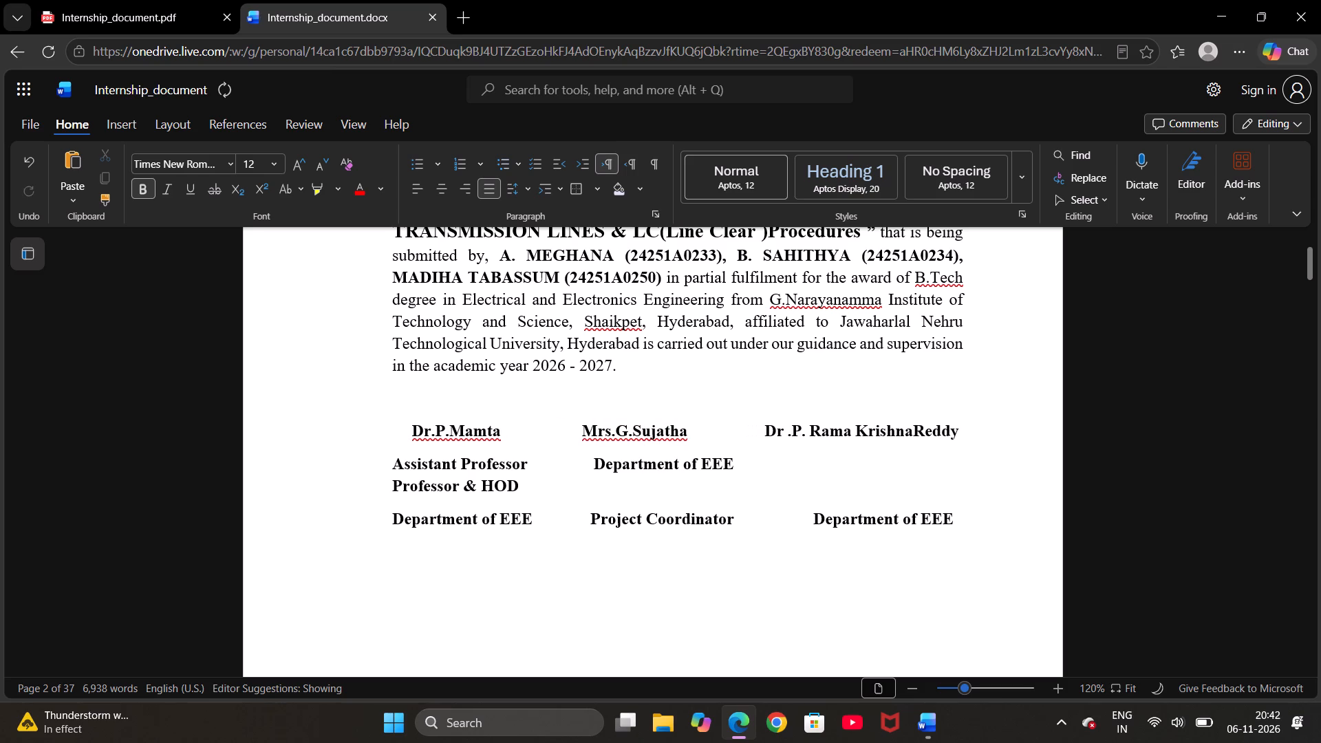
key("space")
key("space")
key("space")
key("space")
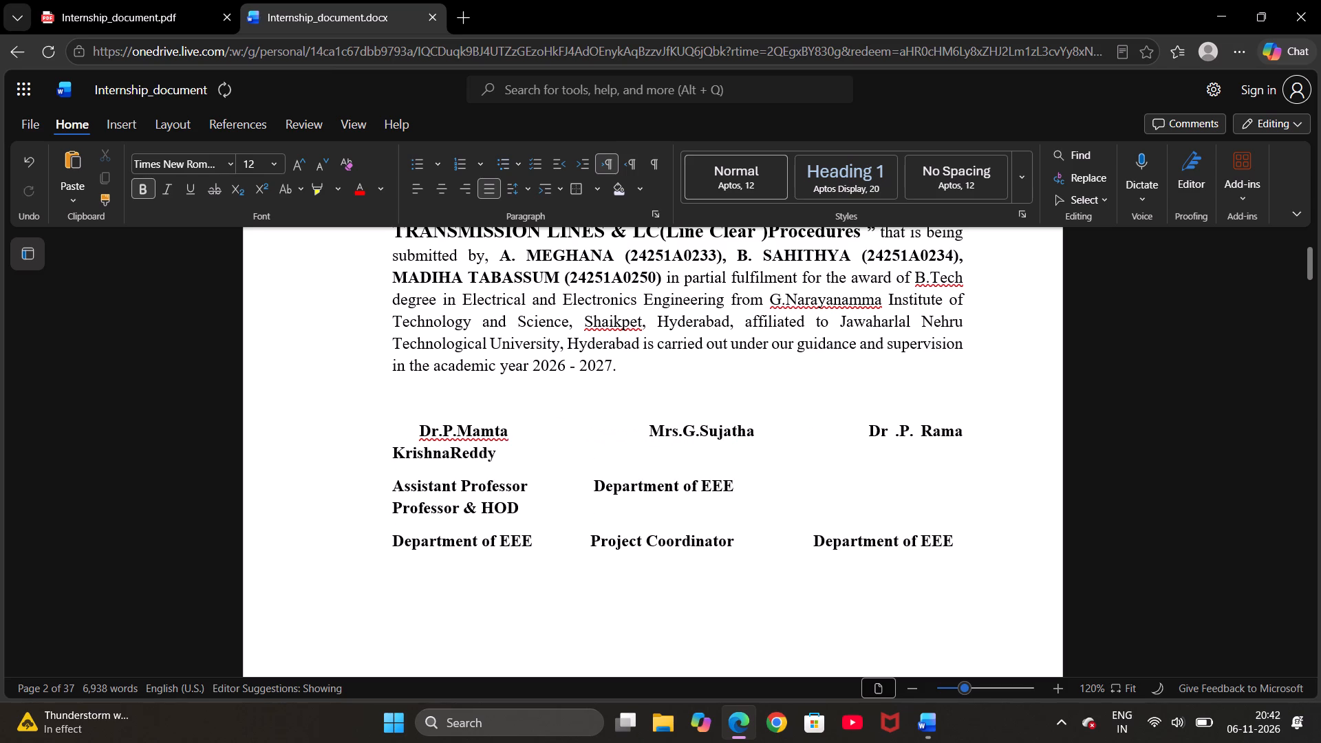
key("BackSpace")
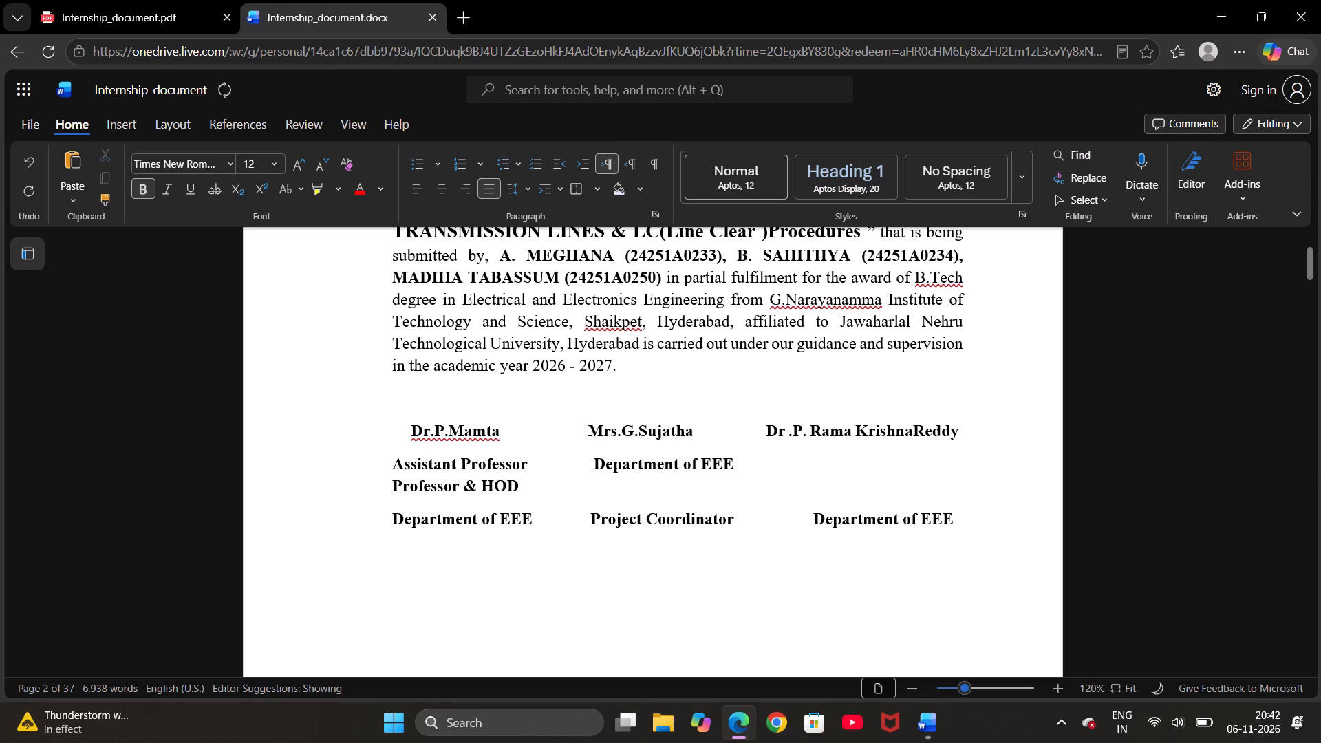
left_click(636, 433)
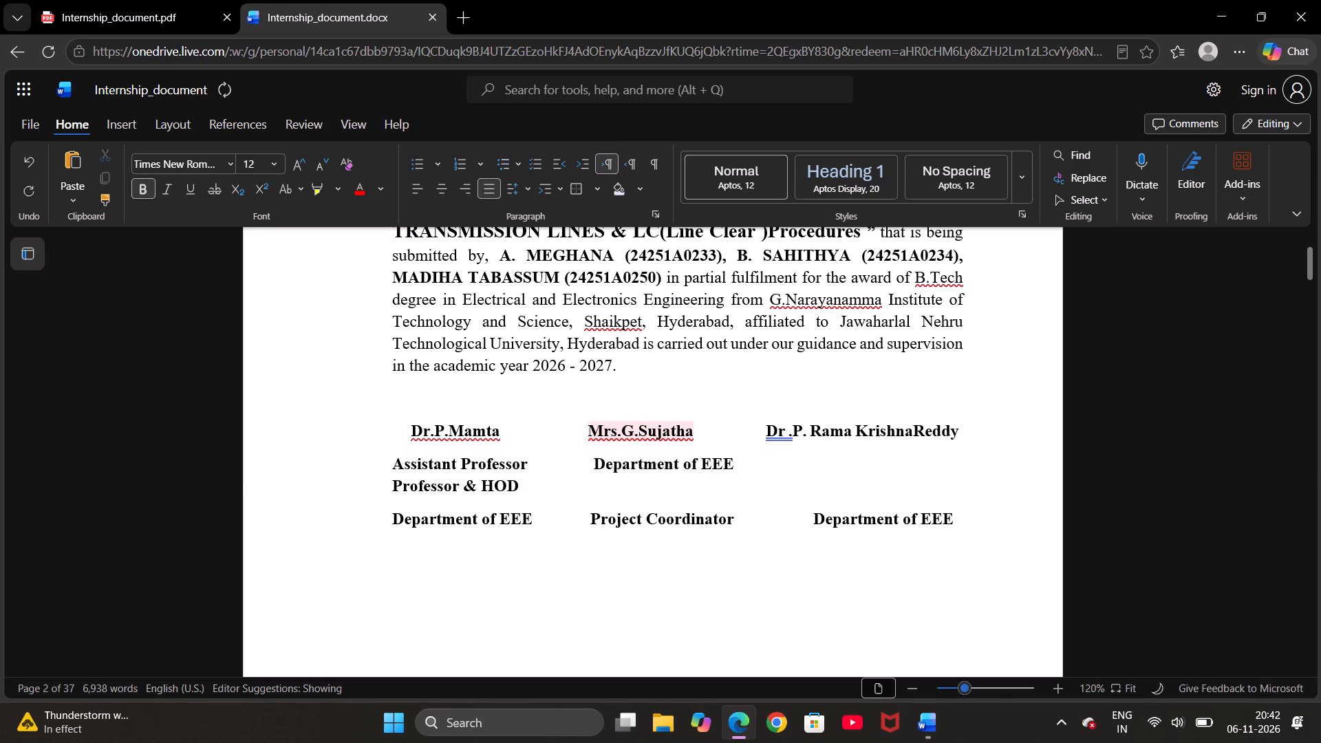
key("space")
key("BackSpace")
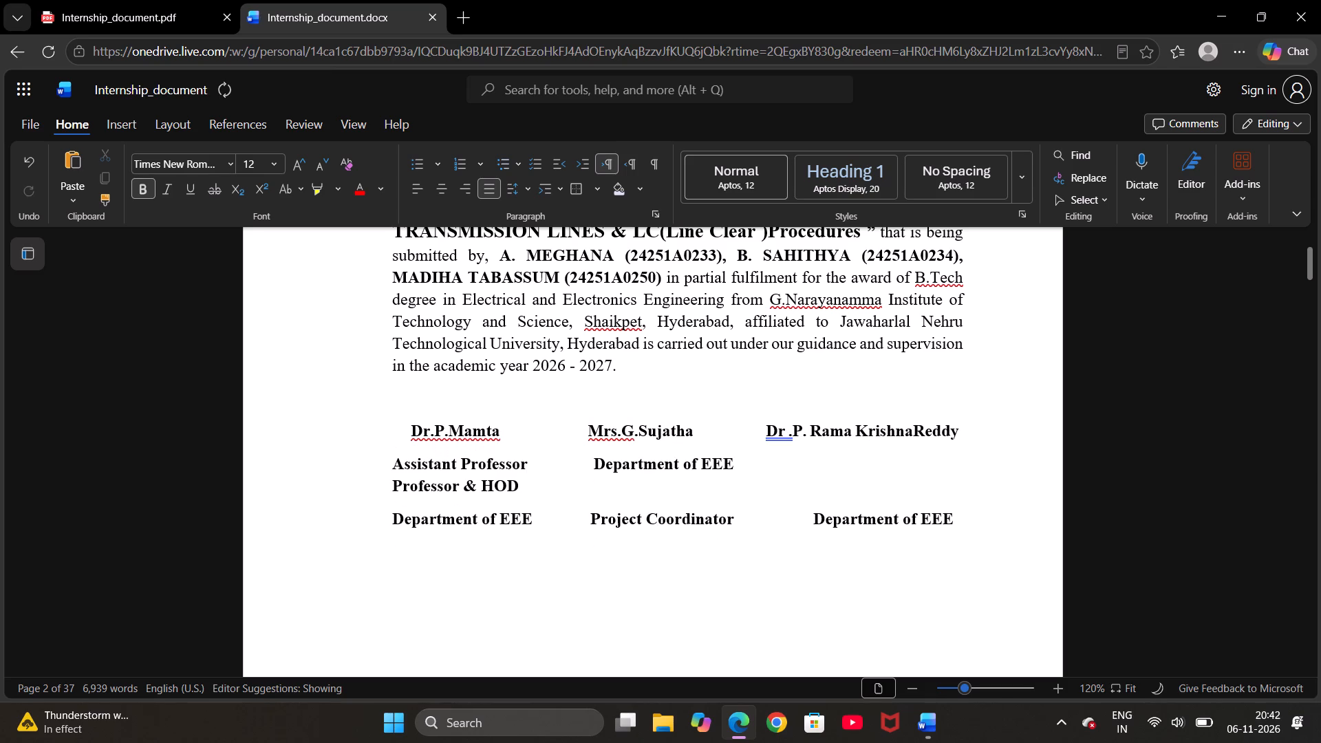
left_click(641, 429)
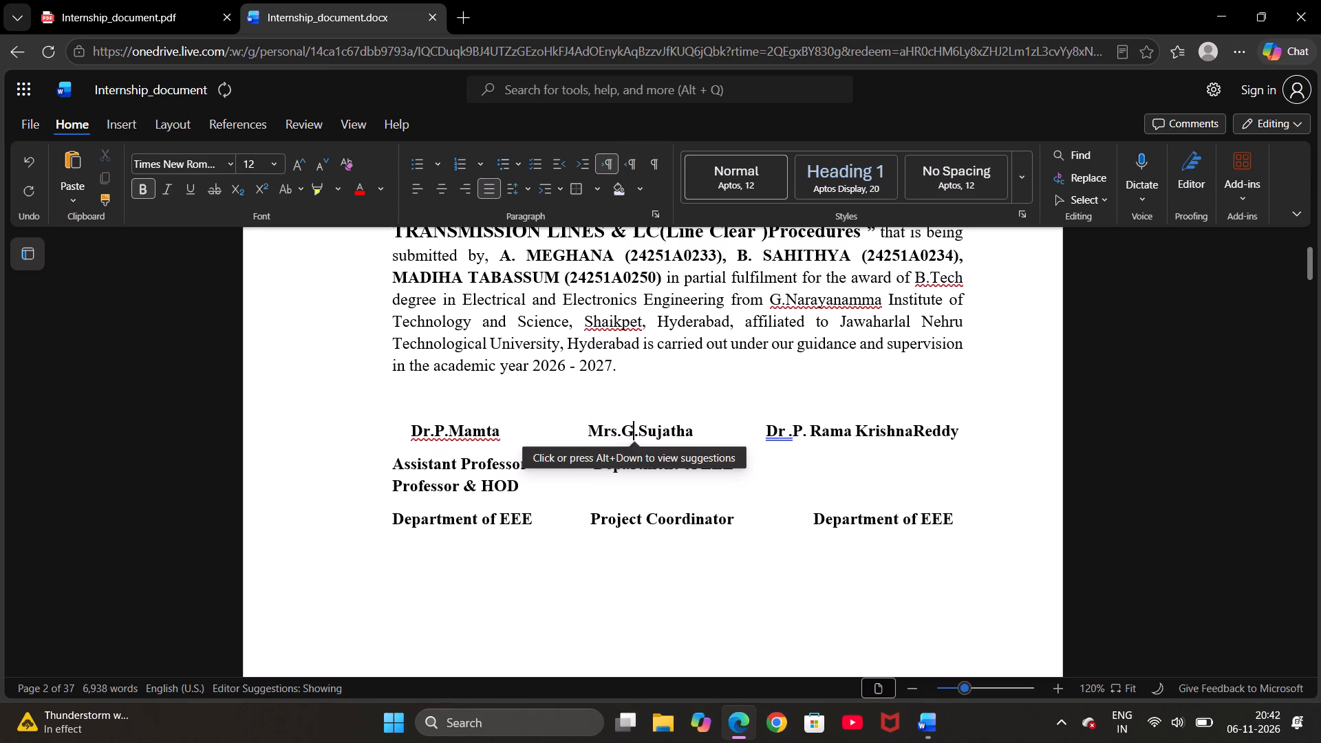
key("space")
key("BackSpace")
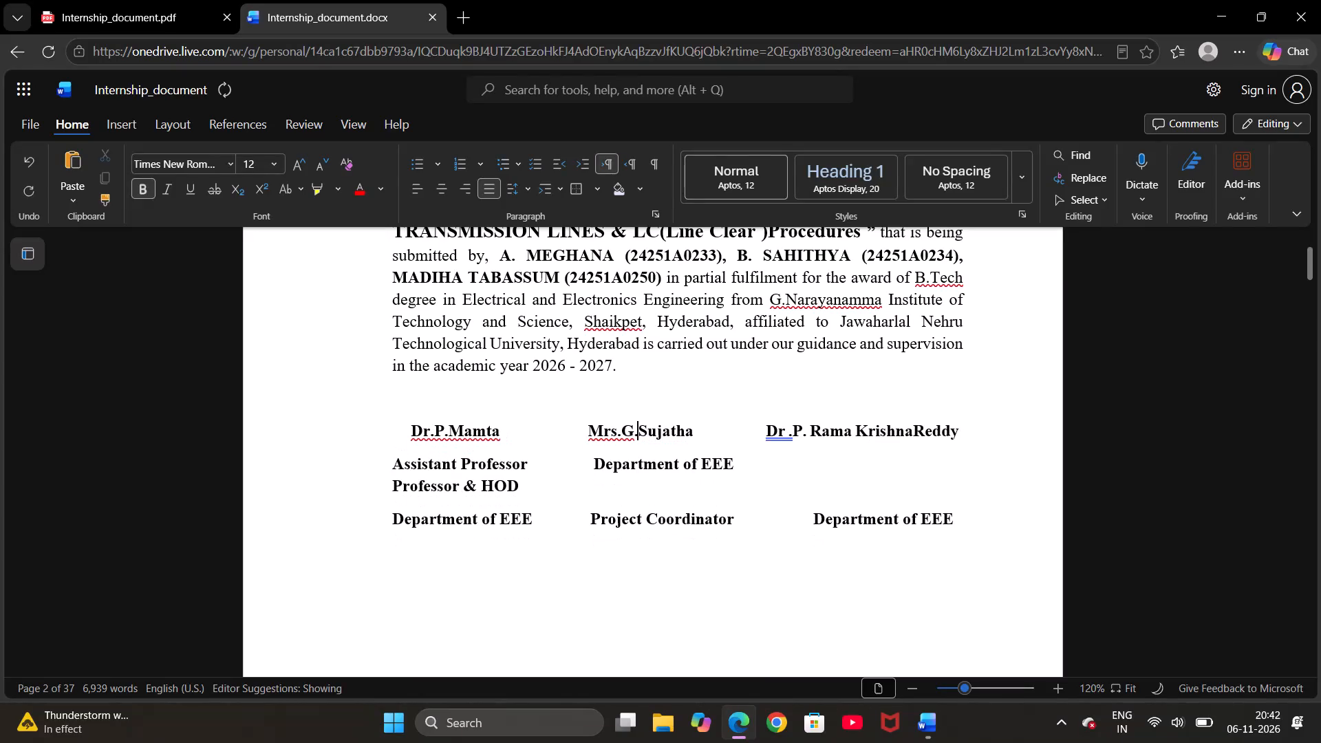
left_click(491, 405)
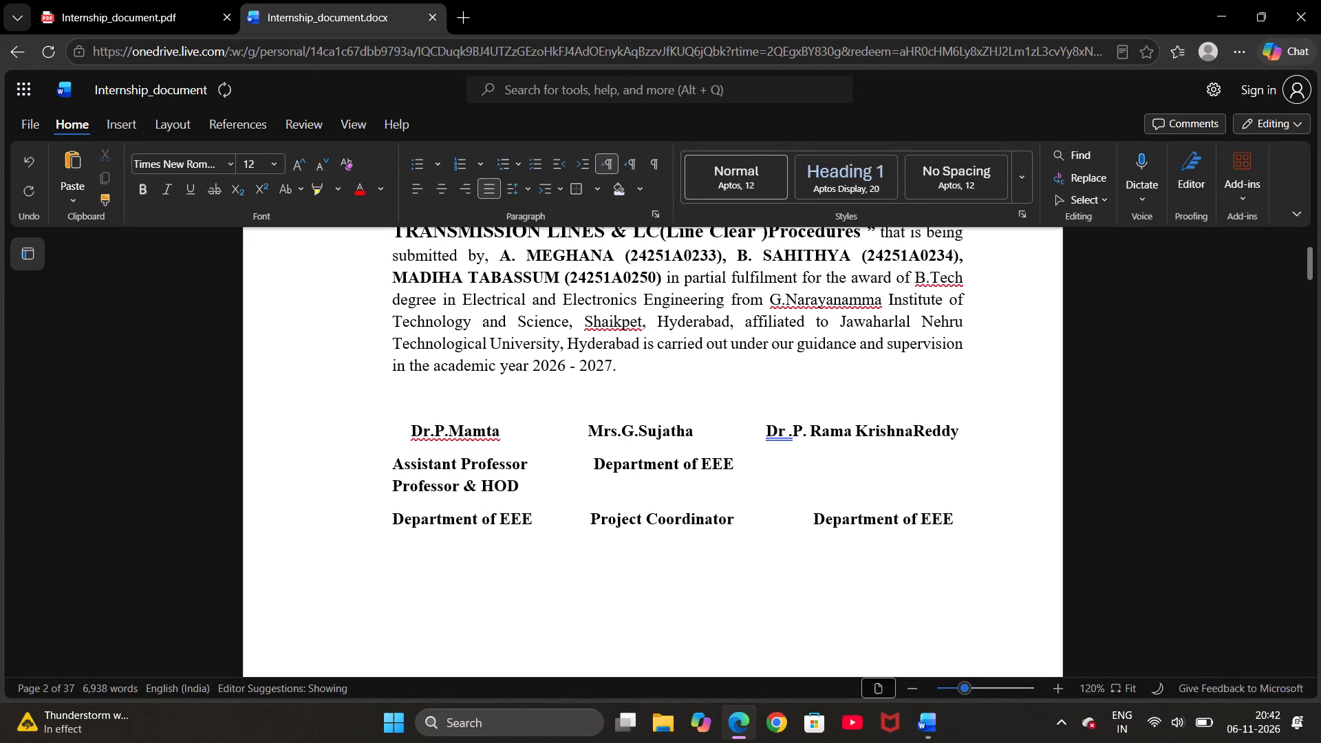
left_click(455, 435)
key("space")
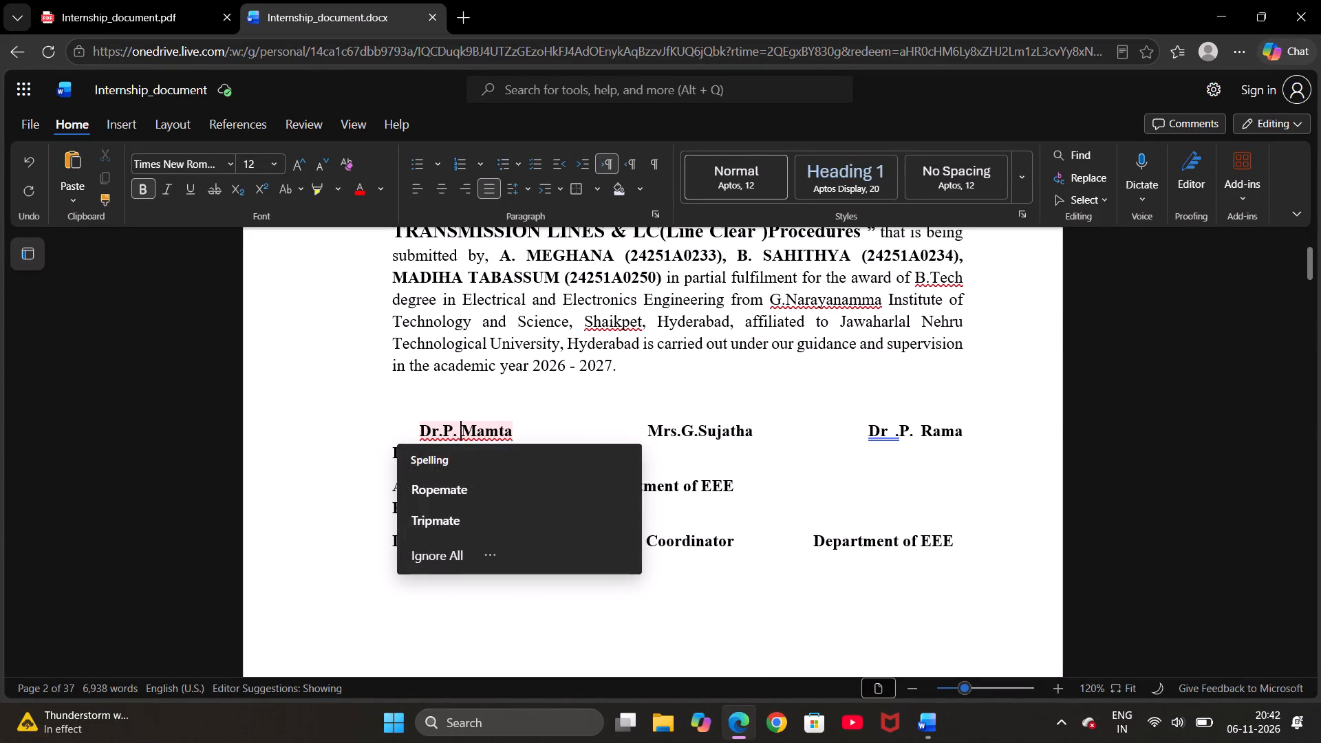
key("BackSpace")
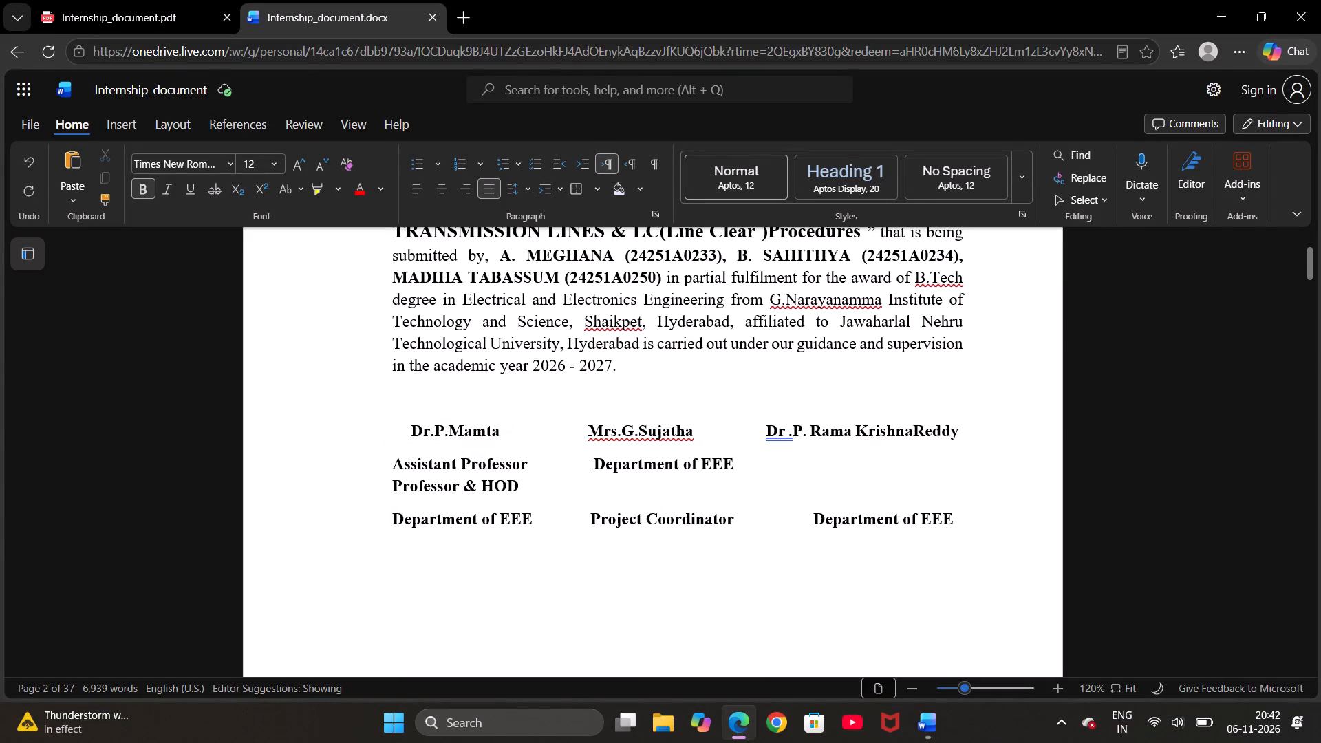
Delete two spaces before the internal guide's name on the first signatory line.
left_click(406, 433)
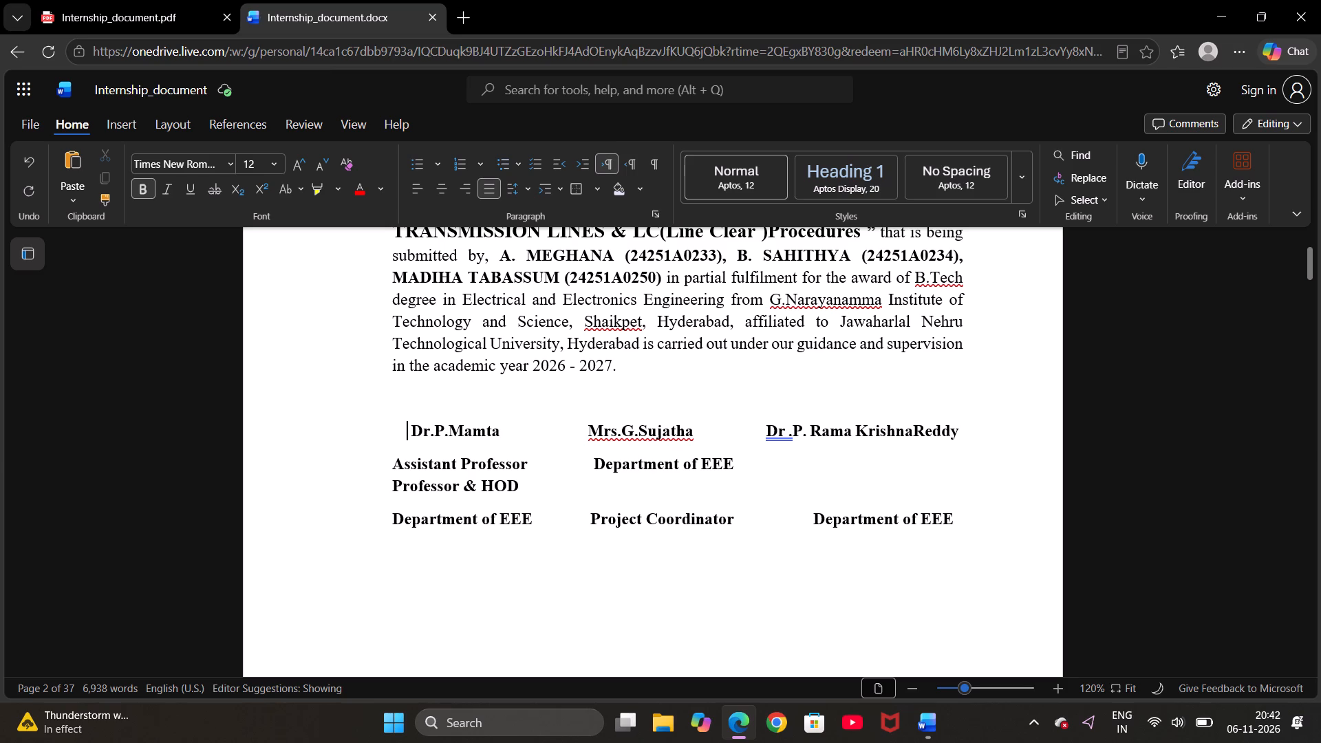
key("BackSpace")
key("BackSpace")
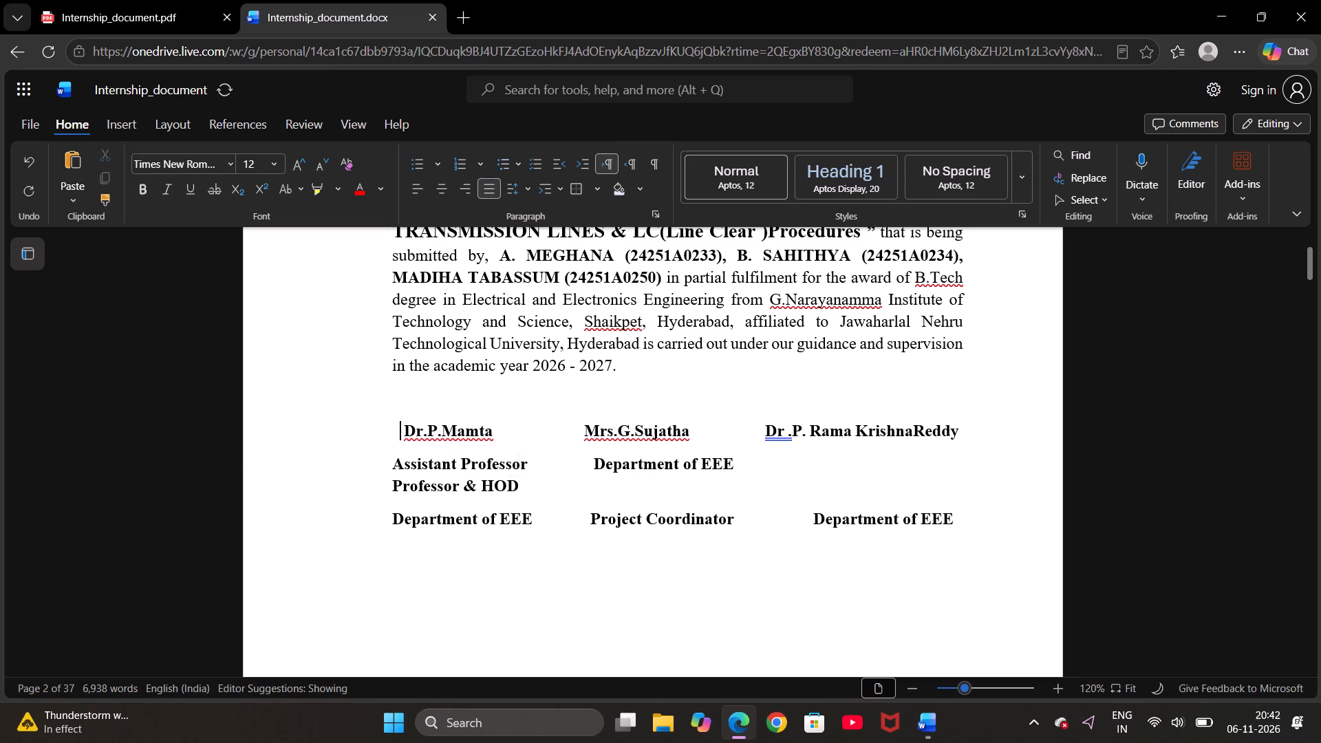
left_click(384, 424)
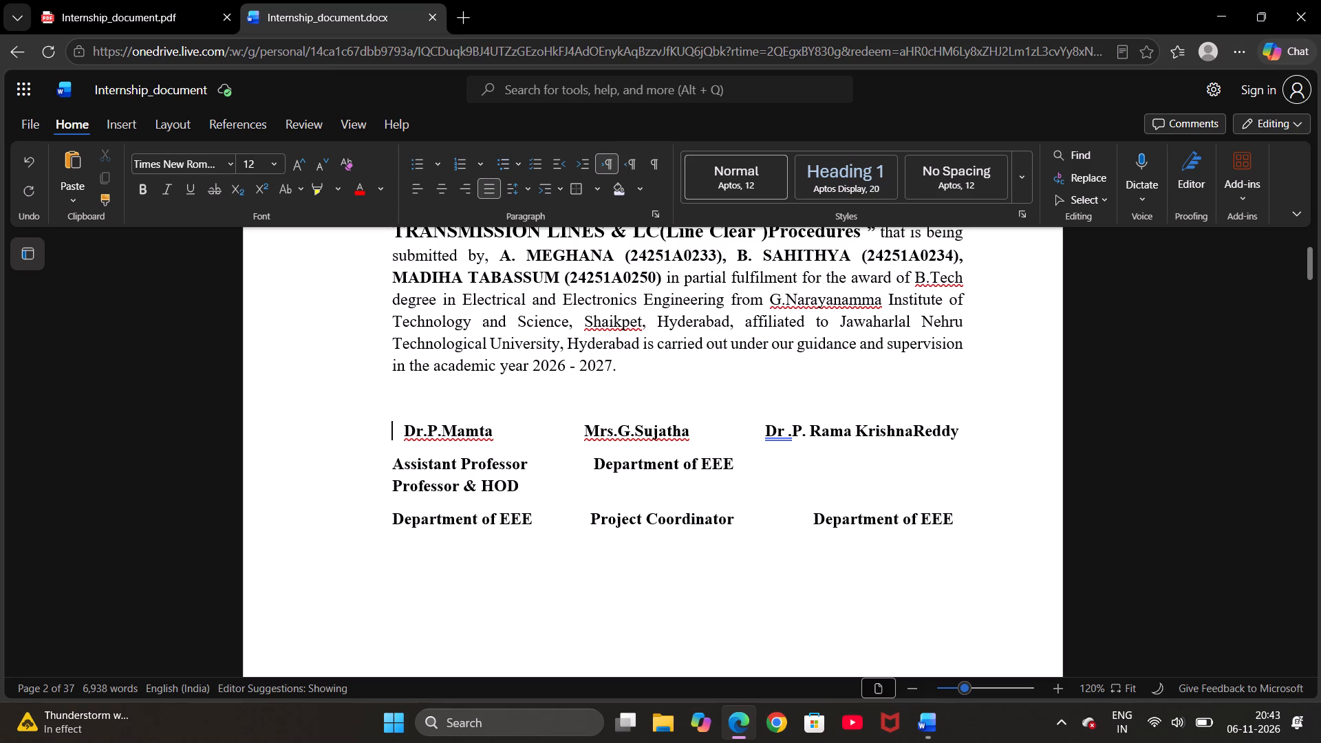
Insert "Assistant Profressor" followed by seven spaces before "Department of EEE" on the second signatory line.
left_click(590, 466)
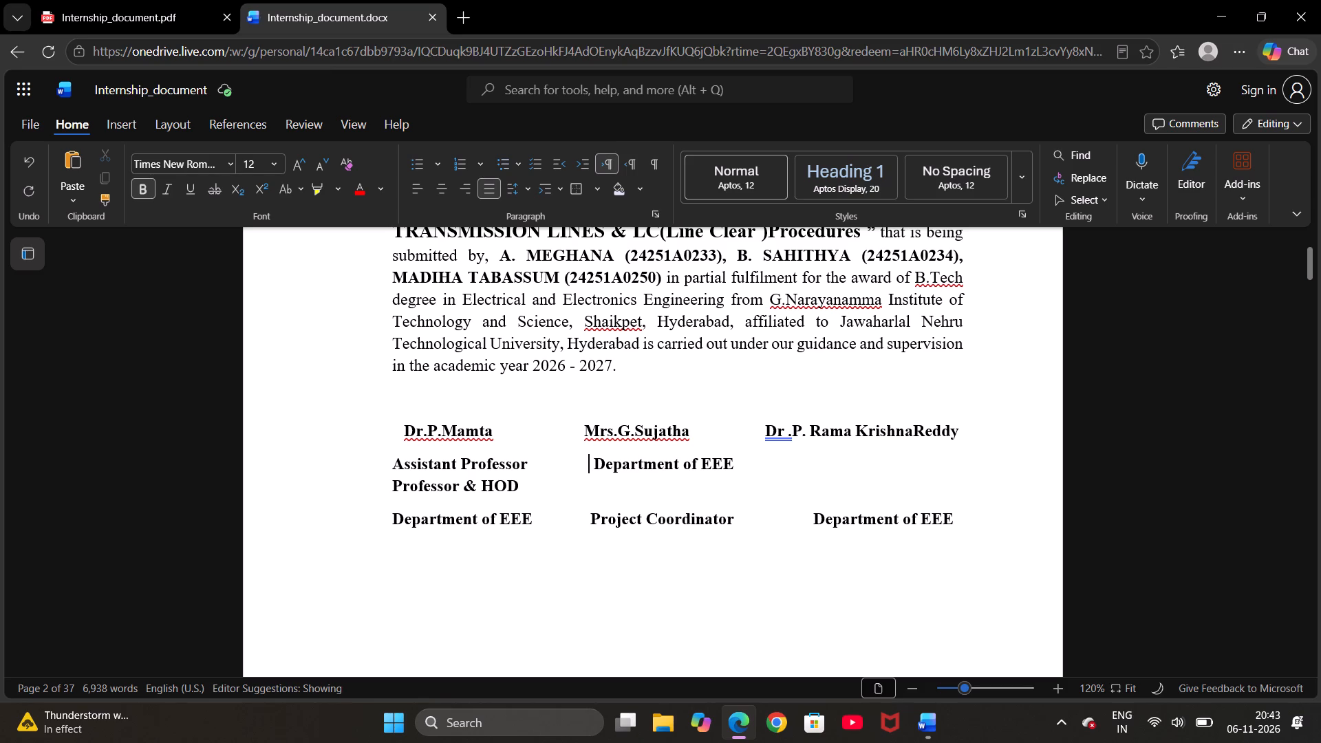
key("shift+a")
type("ss")
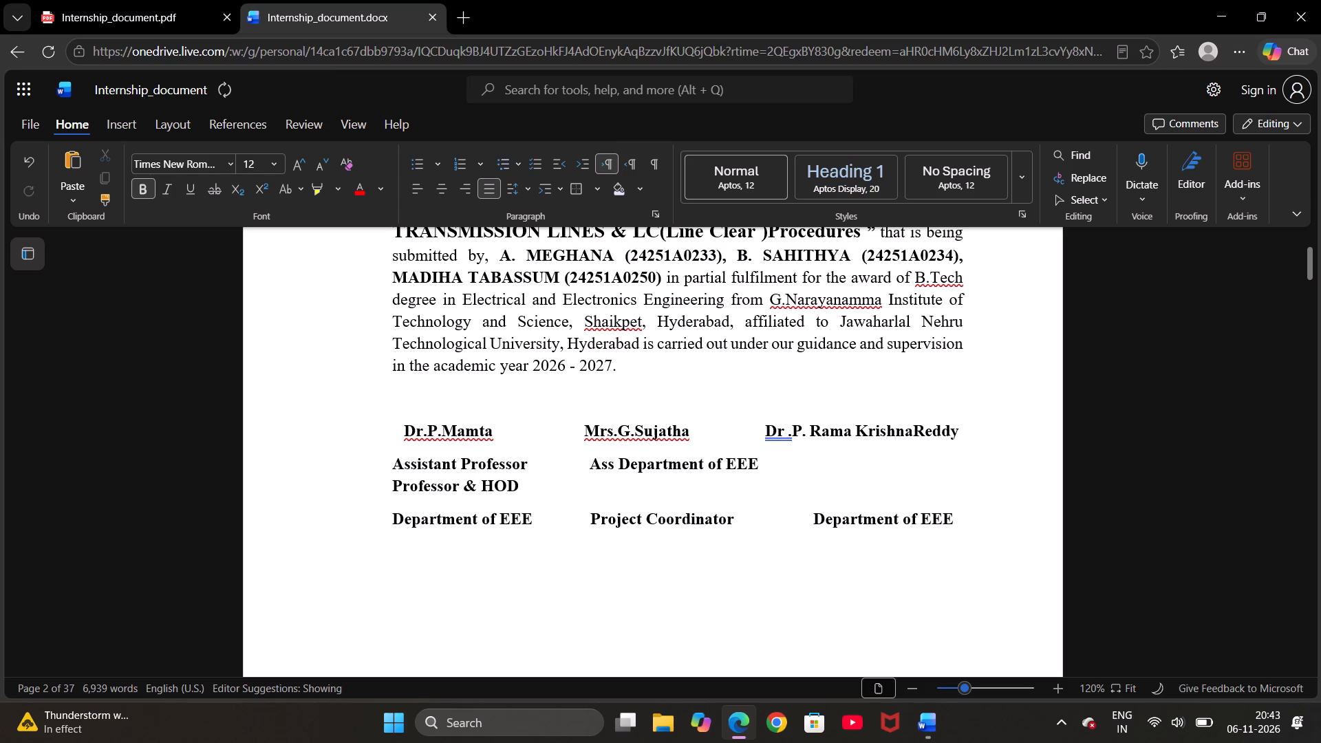
key("i")
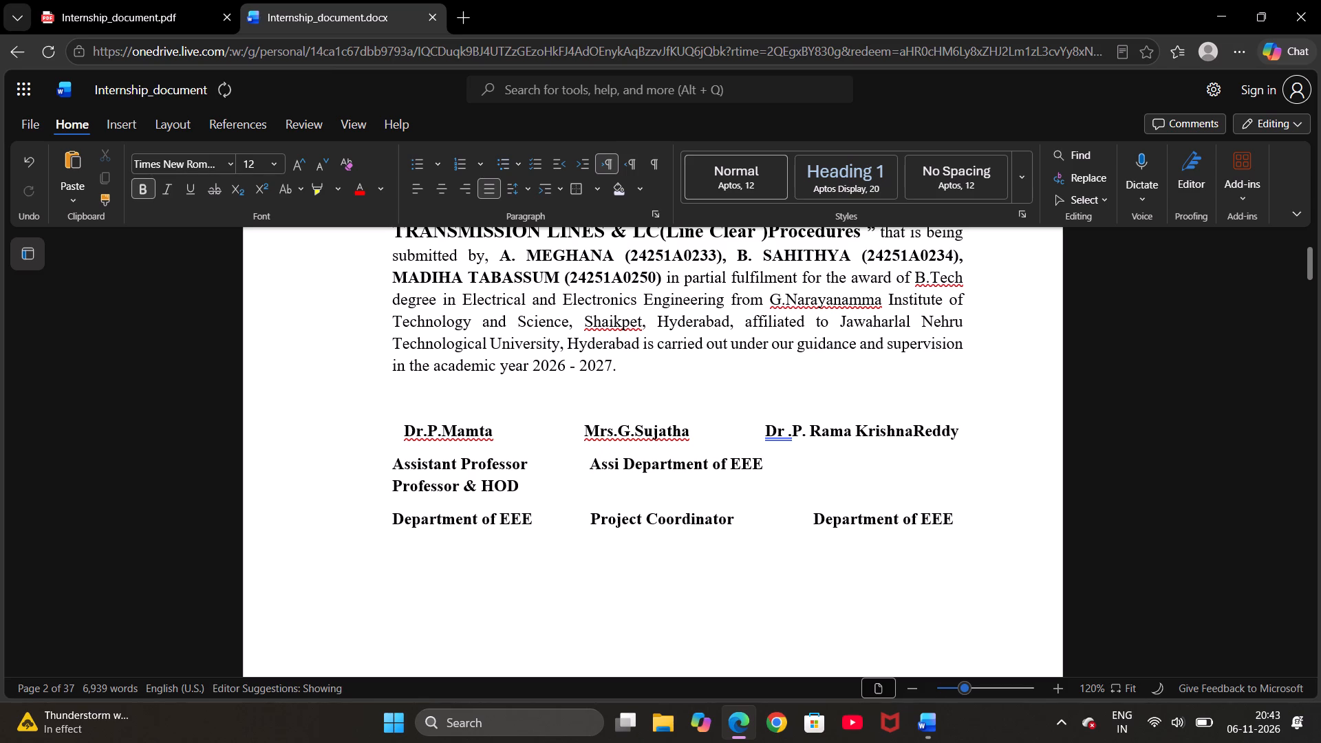
type("stant")
key("space")
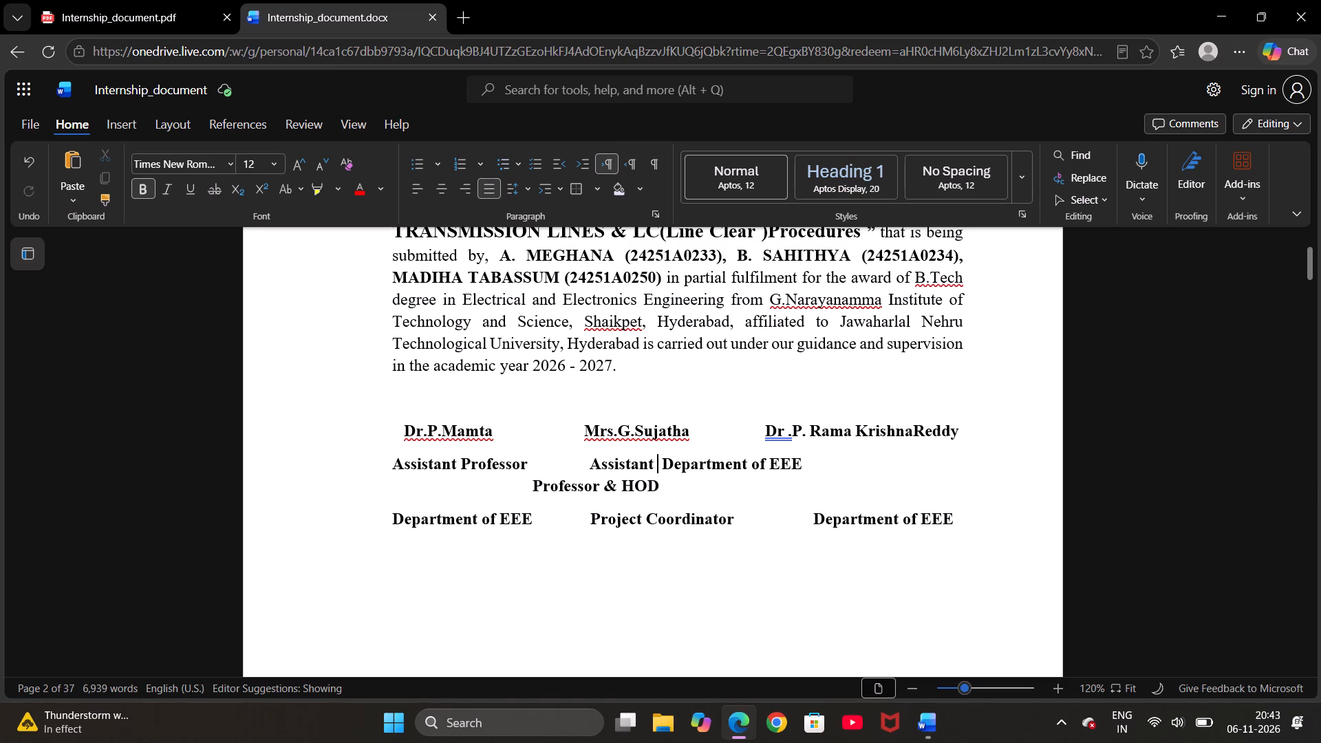
type("Profress")
type("or")
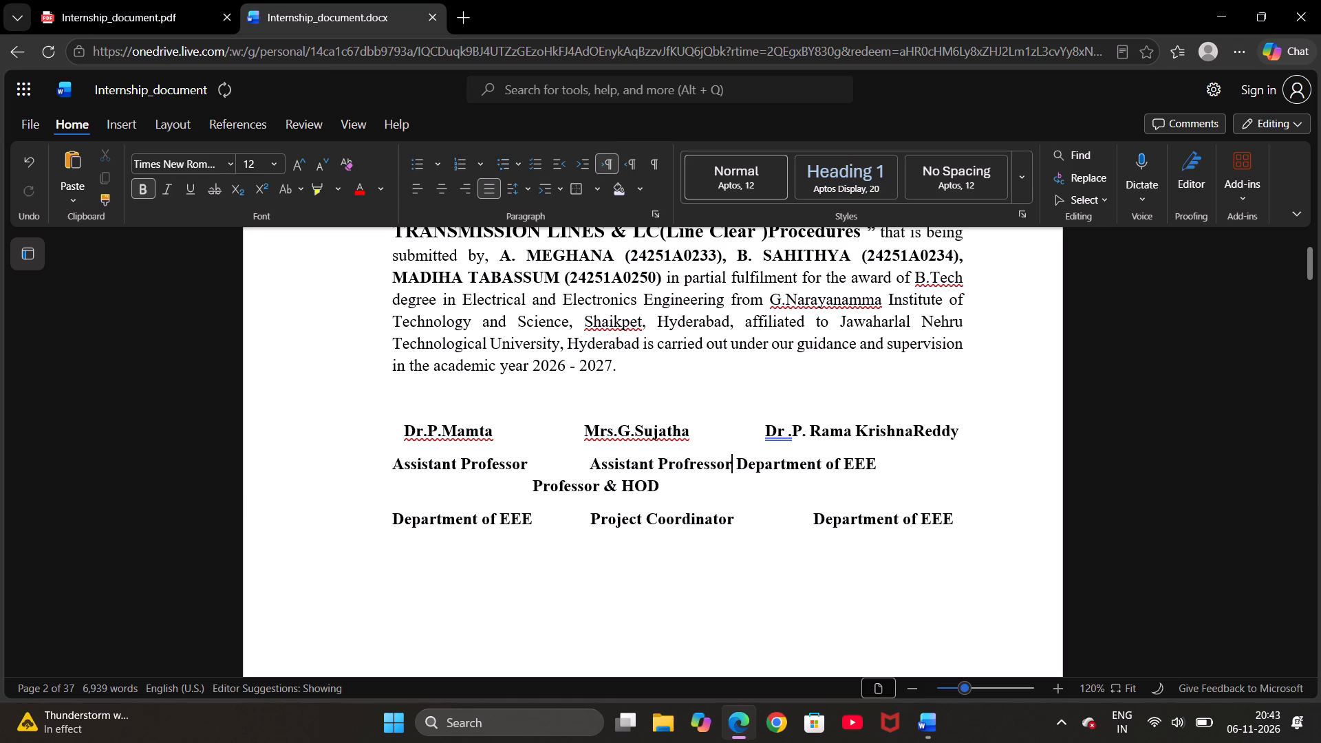
key("space")
key("space")
key("space")
key("space")
key("space")
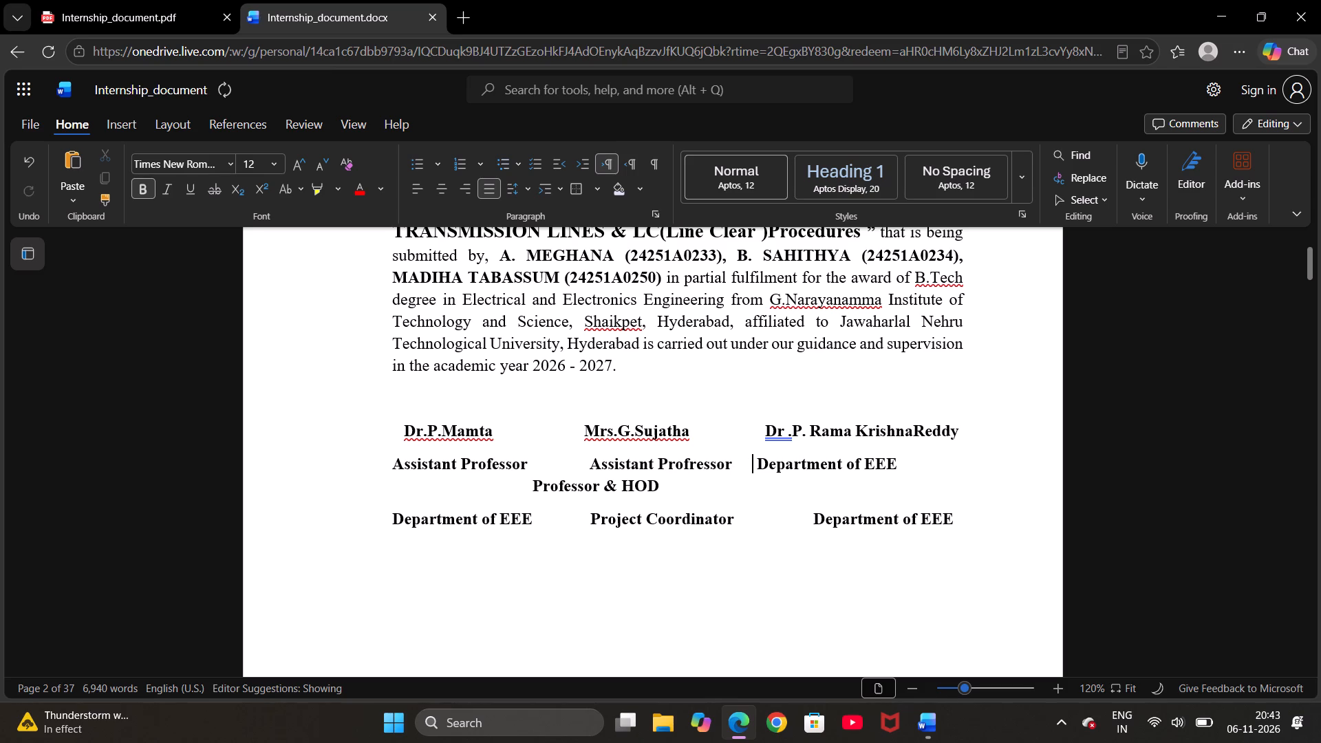
key("space")
key("space")
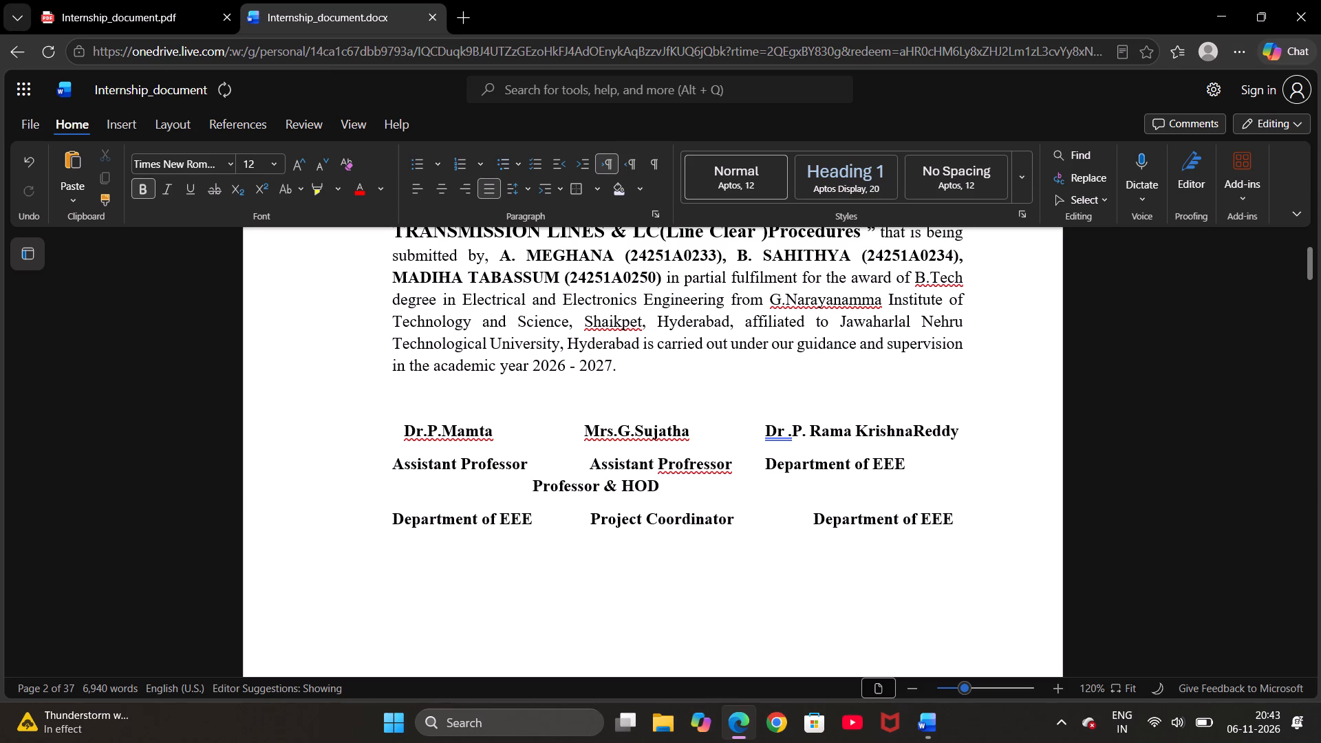
Delete two spaces before the coordinator's title on the second signatory line.
left_click(589, 469)
key("BackSpace")
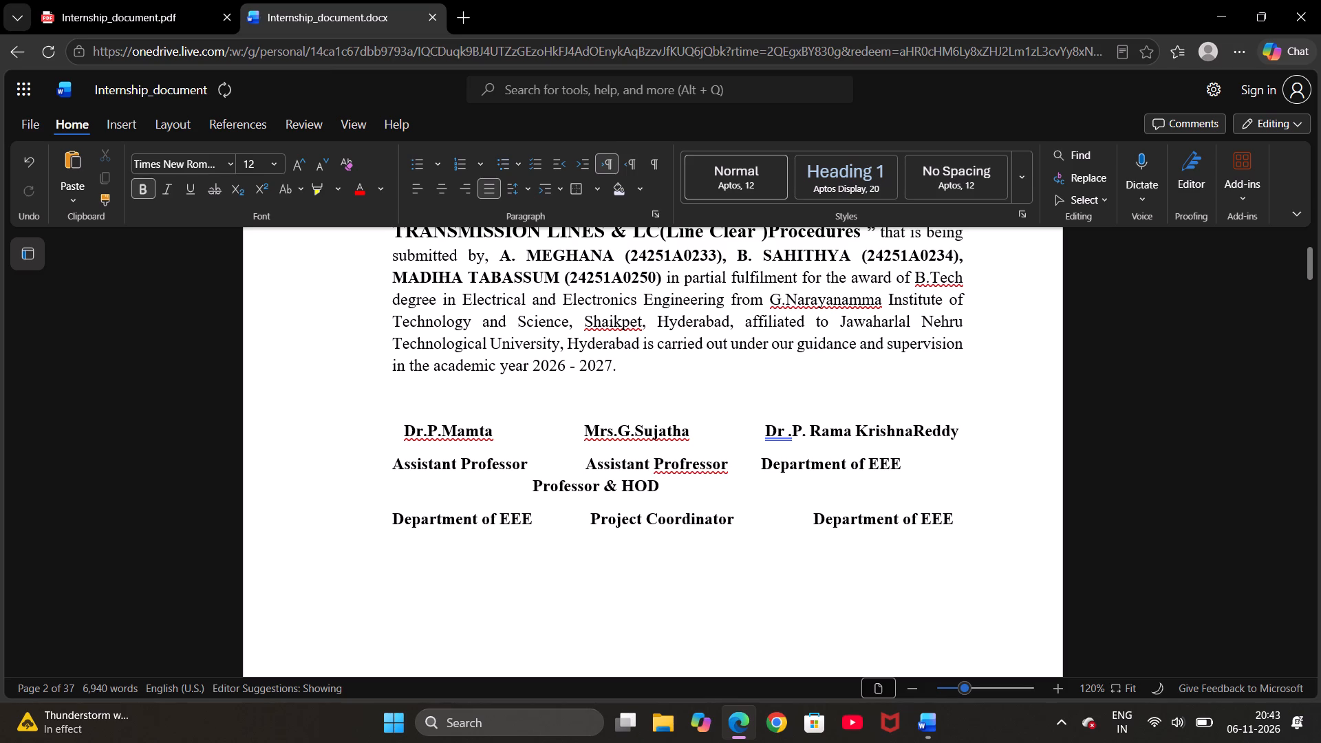
key("BackSpace")
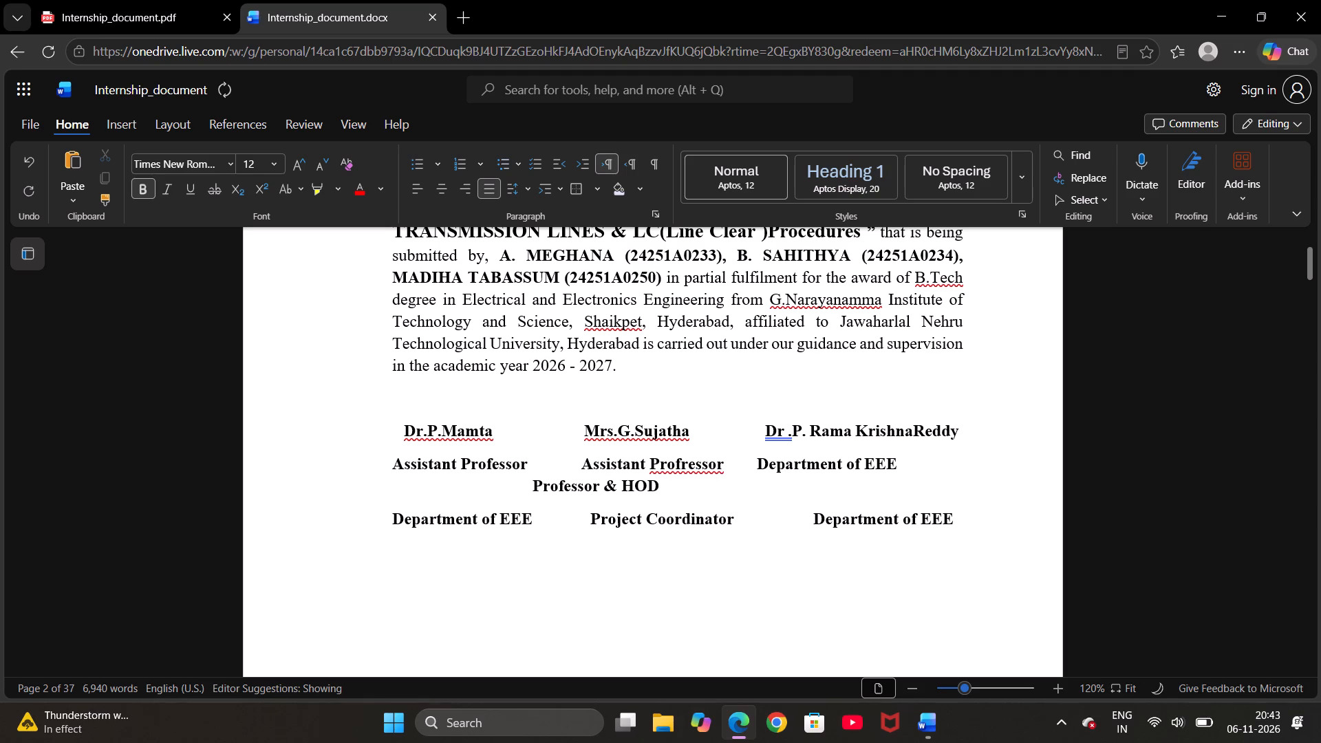
Delete "Department of EEE" from the second signatory line.
left_click_drag(754, 466, 773, 464)
left_click_drag(773, 464, 930, 463)
key("BackSpace")
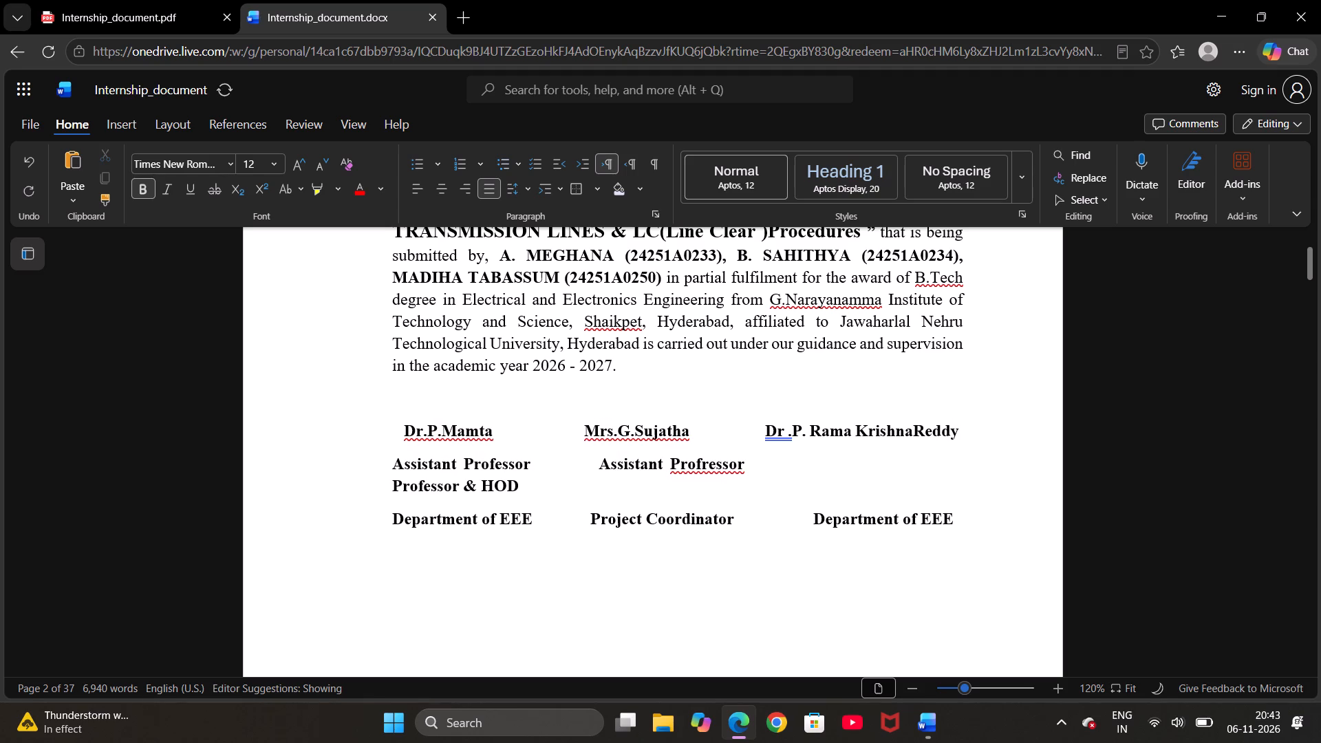
Delete the surplus spaces before "Professor & HOD" so it sits on the second signatory line, aligned with the start of the HOD's name.
left_click(387, 483)
key("BackSpace")
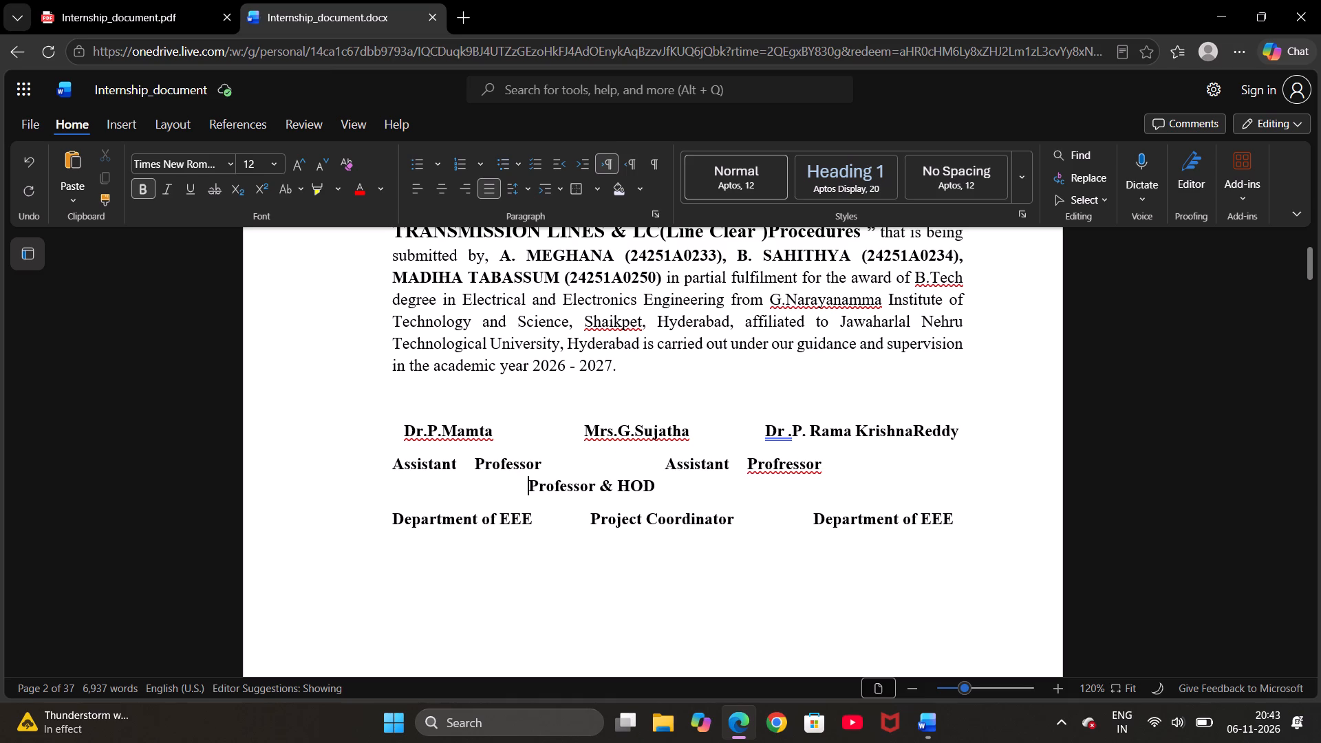
key("BackSpace")
key("BackSpace")
key("BackSpace")
key("BackSpace")
key("BackSpace")
key("BackSpace")
key("BackSpace")
key("BackSpace")
key("BackSpace")
key("BackSpace")
key("BackSpace")
key("BackSpace")
key("BackSpace")
key("BackSpace")
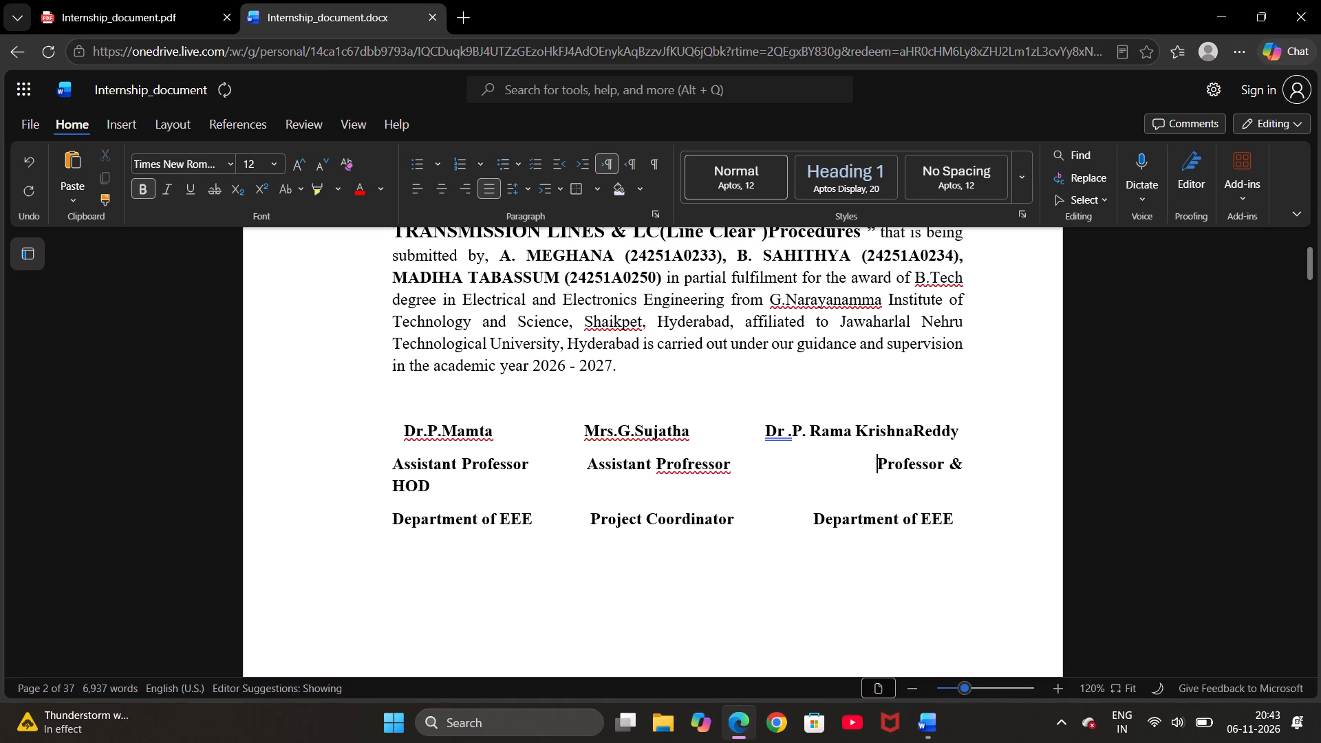
key("BackSpace")
key("BackSpace")
key("BackSpace")
key("BackSpace")
key("BackSpace")
key("BackSpace")
key("BackSpace")
key("BackSpace")
key("BackSpace")
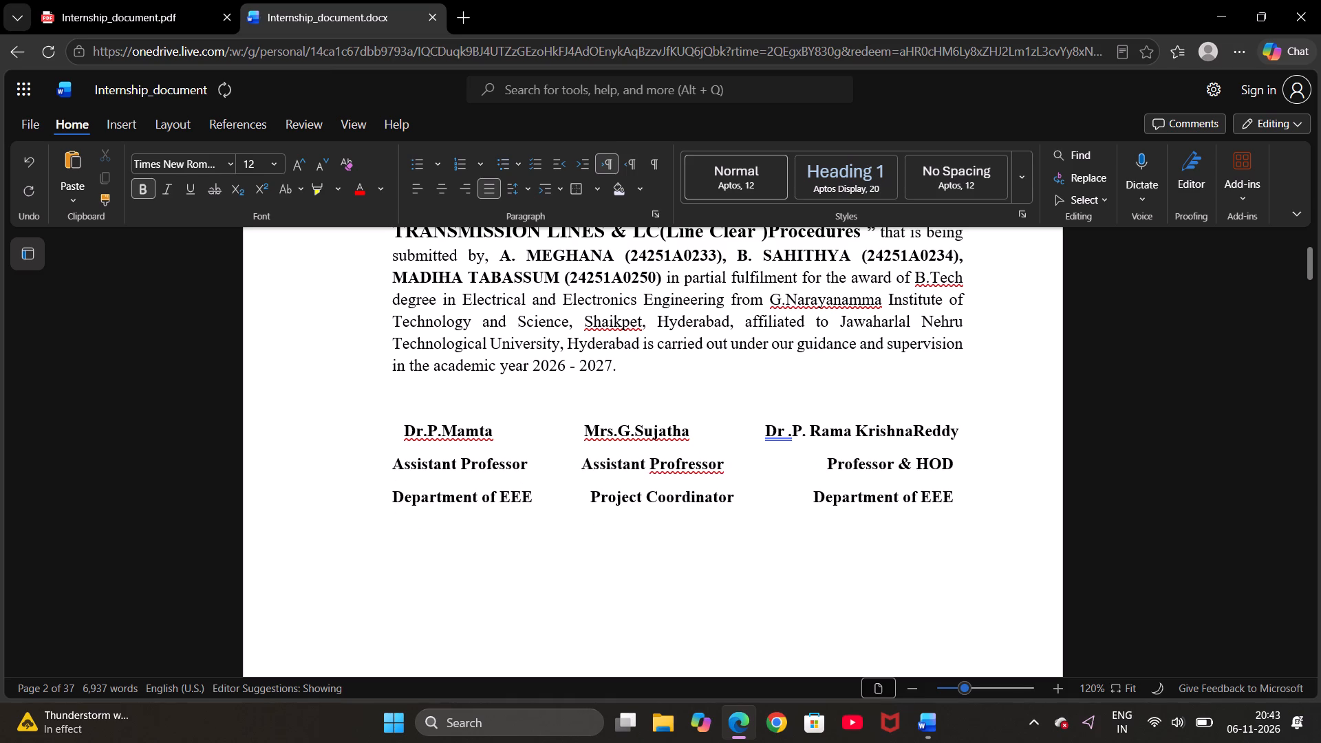
key("BackSpace")
key("BackSpace")
key("BackSpace")
key("BackSpace")
key("BackSpace")
key("BackSpace")
key("BackSpace")
key("BackSpace")
key("BackSpace")
key("BackSpace")
key("BackSpace")
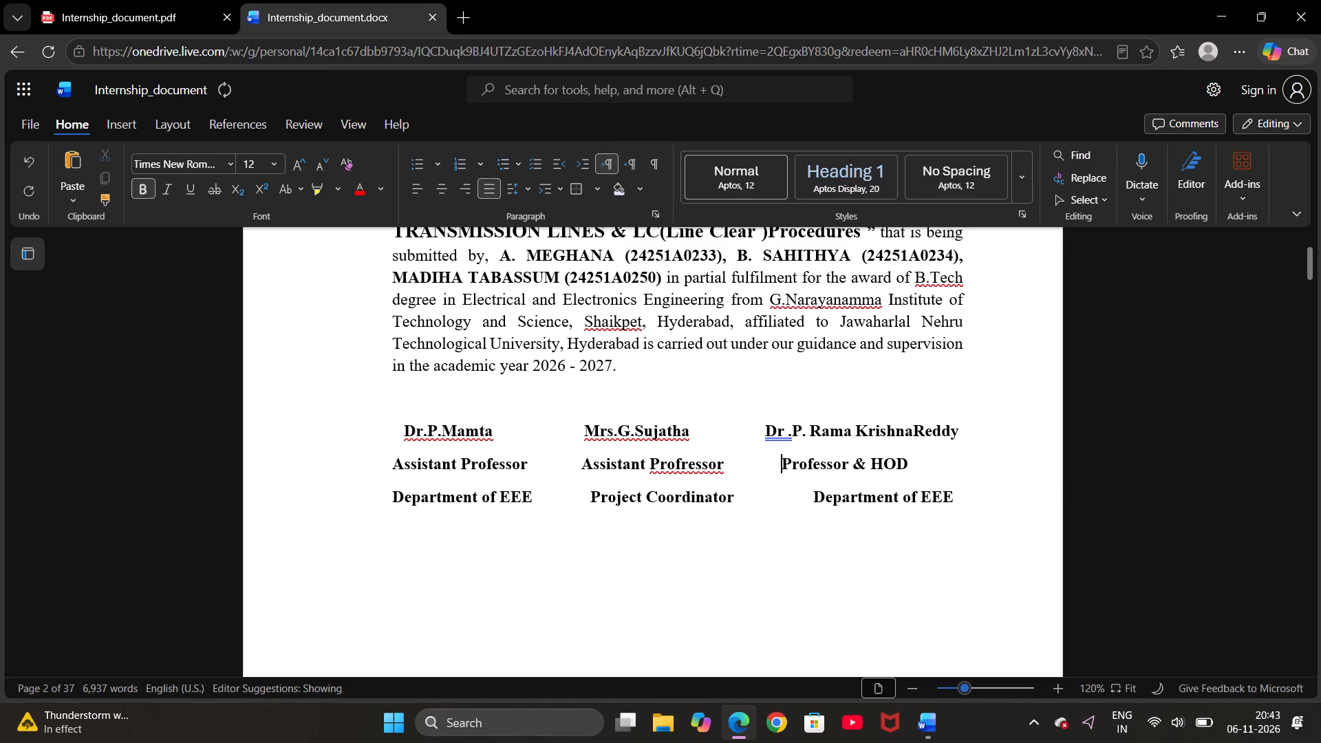
key("BackSpace")
key("BackSpace")
key("BackSpace")
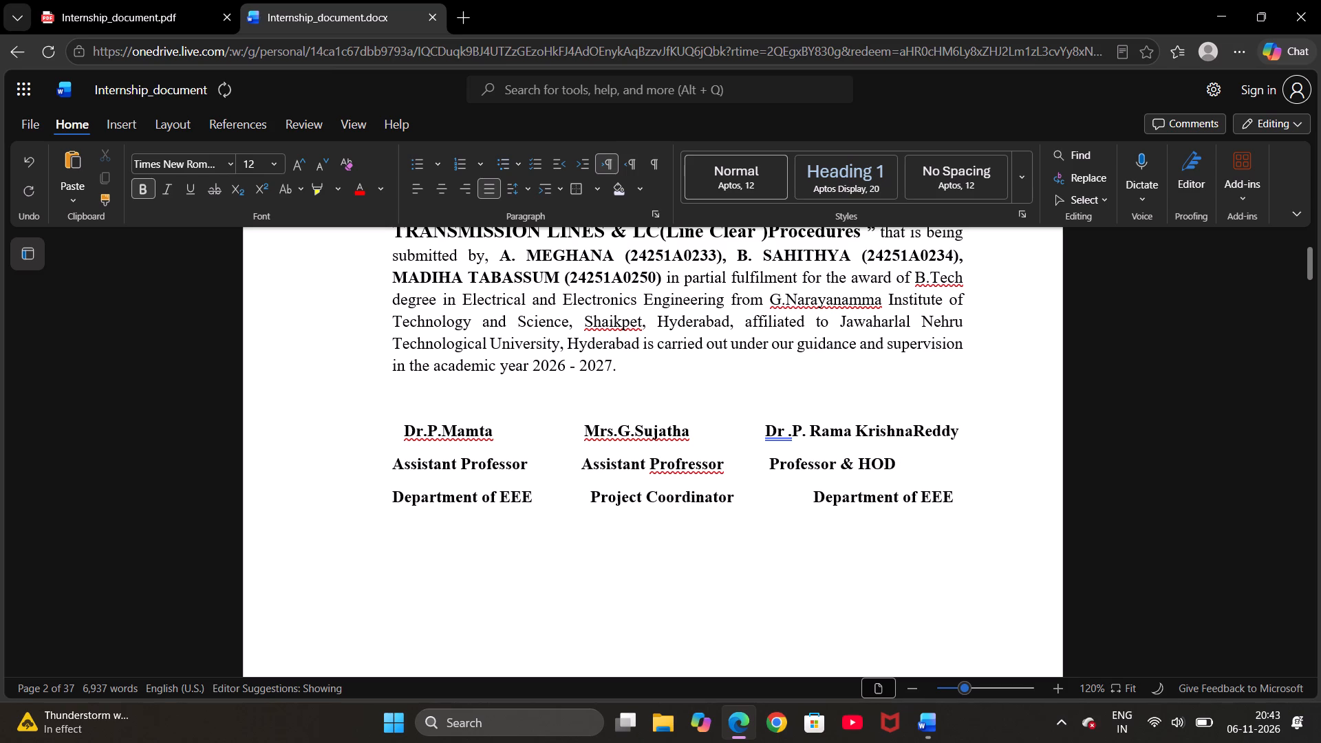
key("BackSpace")
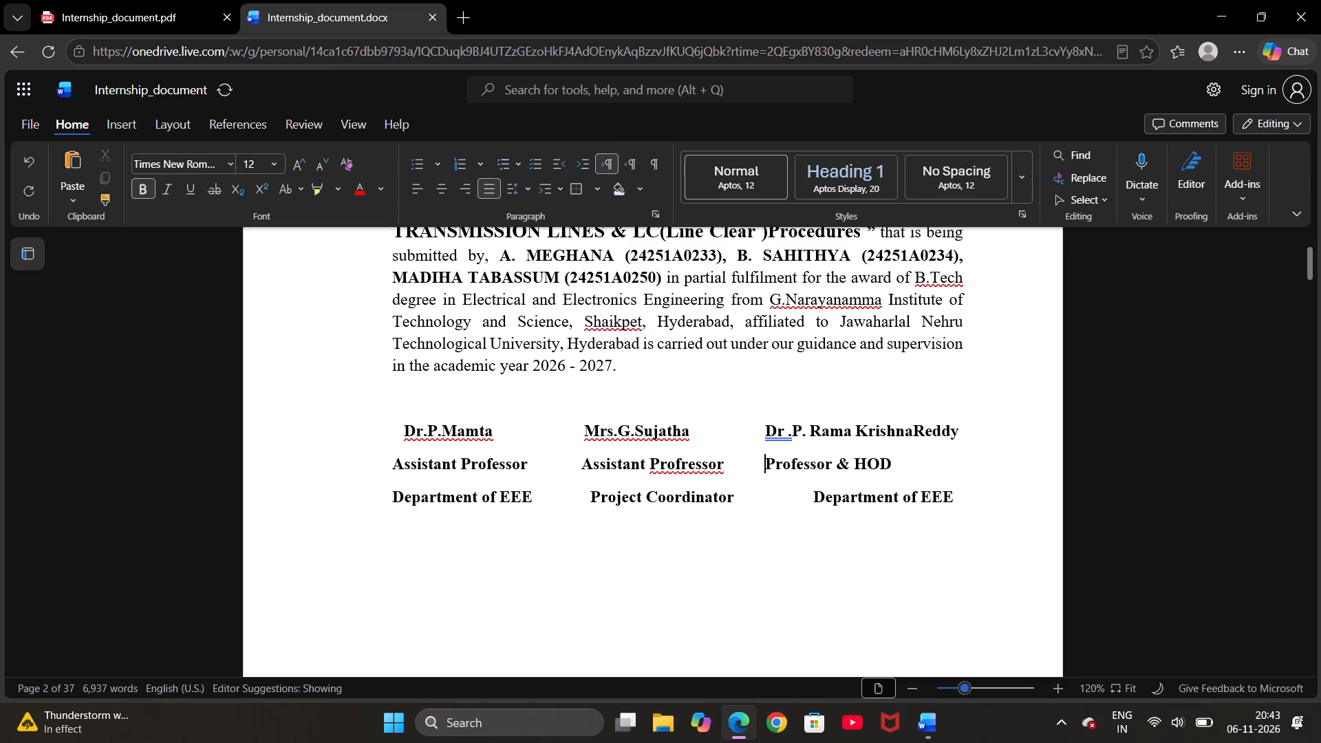
Align the internal guide's name and title by deleting two spaces before the name and adding one before "Assistant Professor".
left_click(574, 466)
left_click(399, 441)
key("BackSpace")
key("BackSpace")
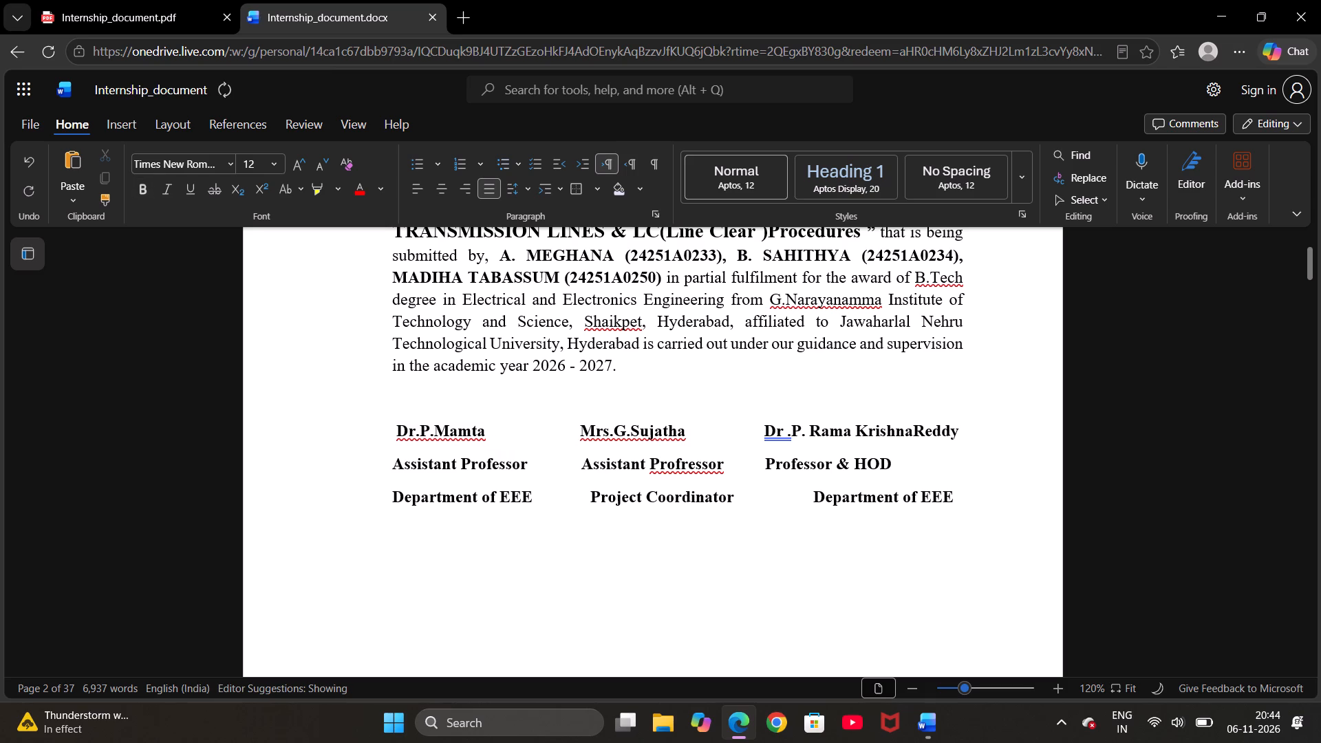
left_click(390, 460)
key("space")
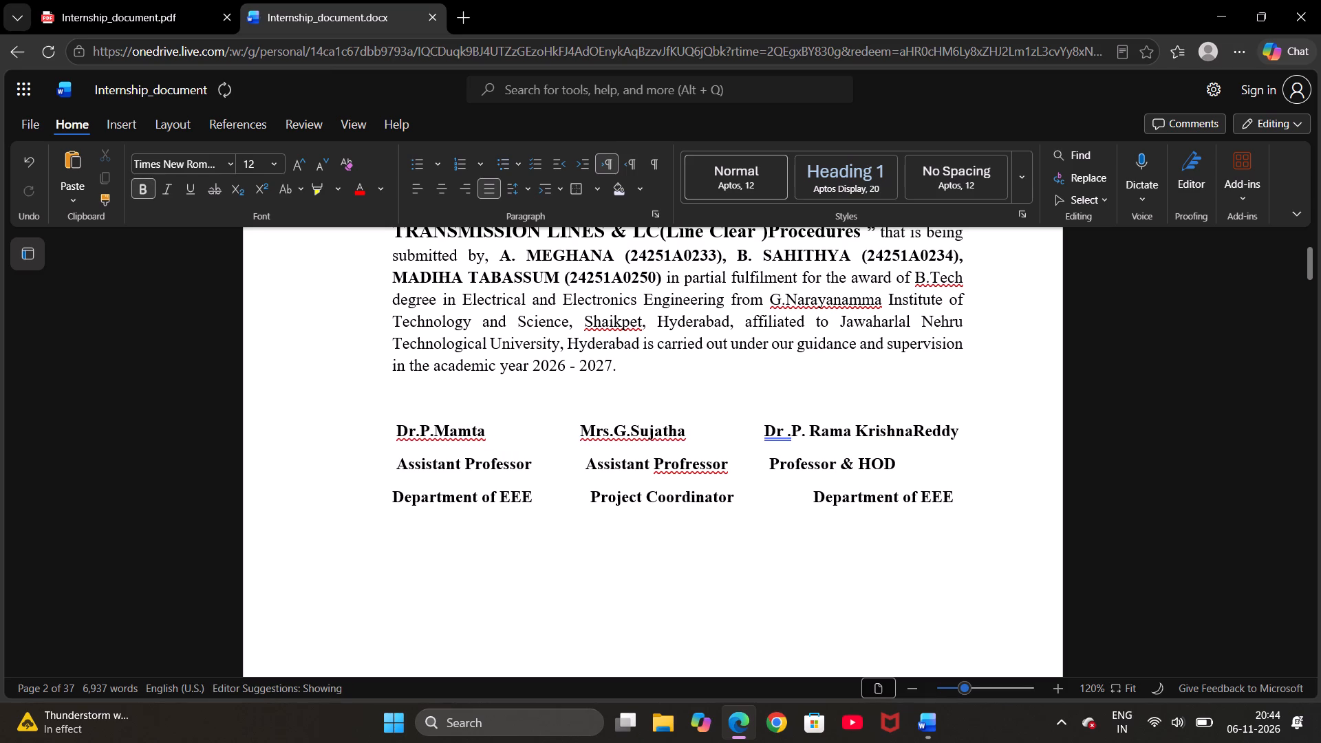
Add three spaces before the coordinator's name on the first signatory line.
left_click(576, 431)
key("space")
key("space")
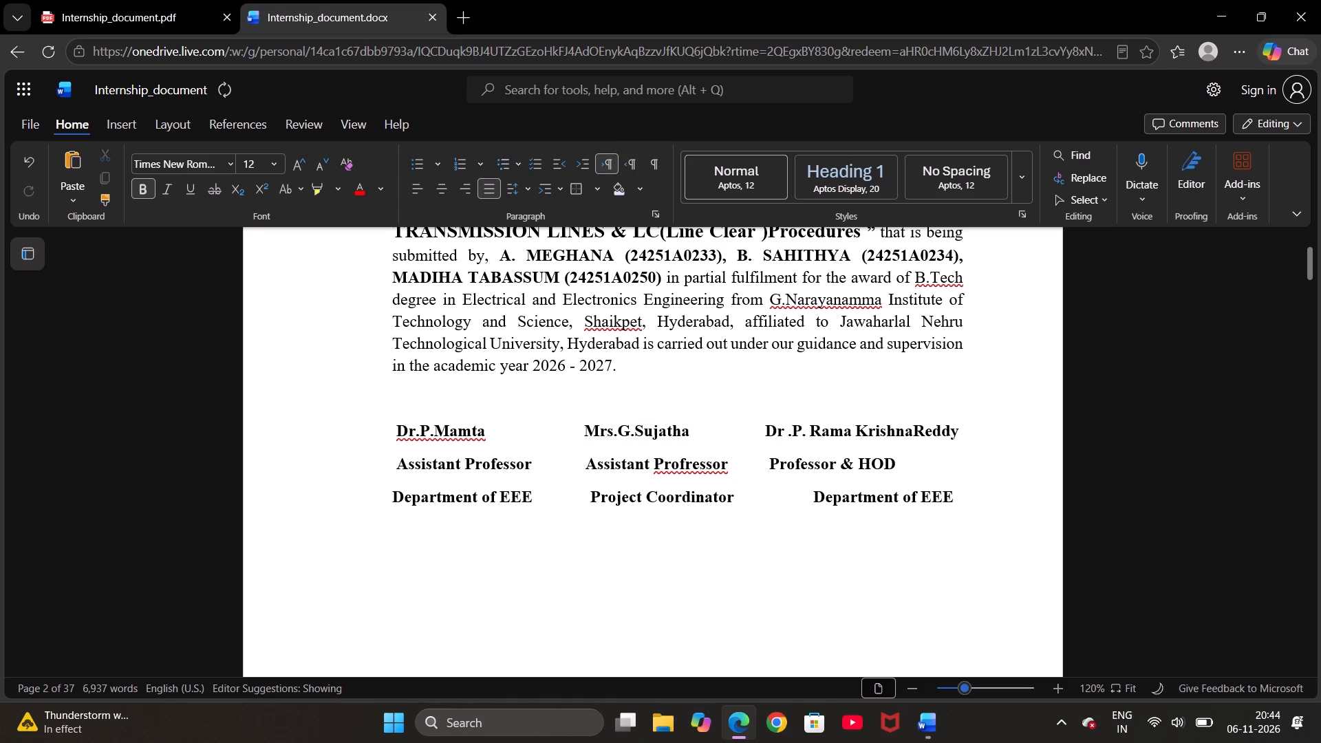
key("space")
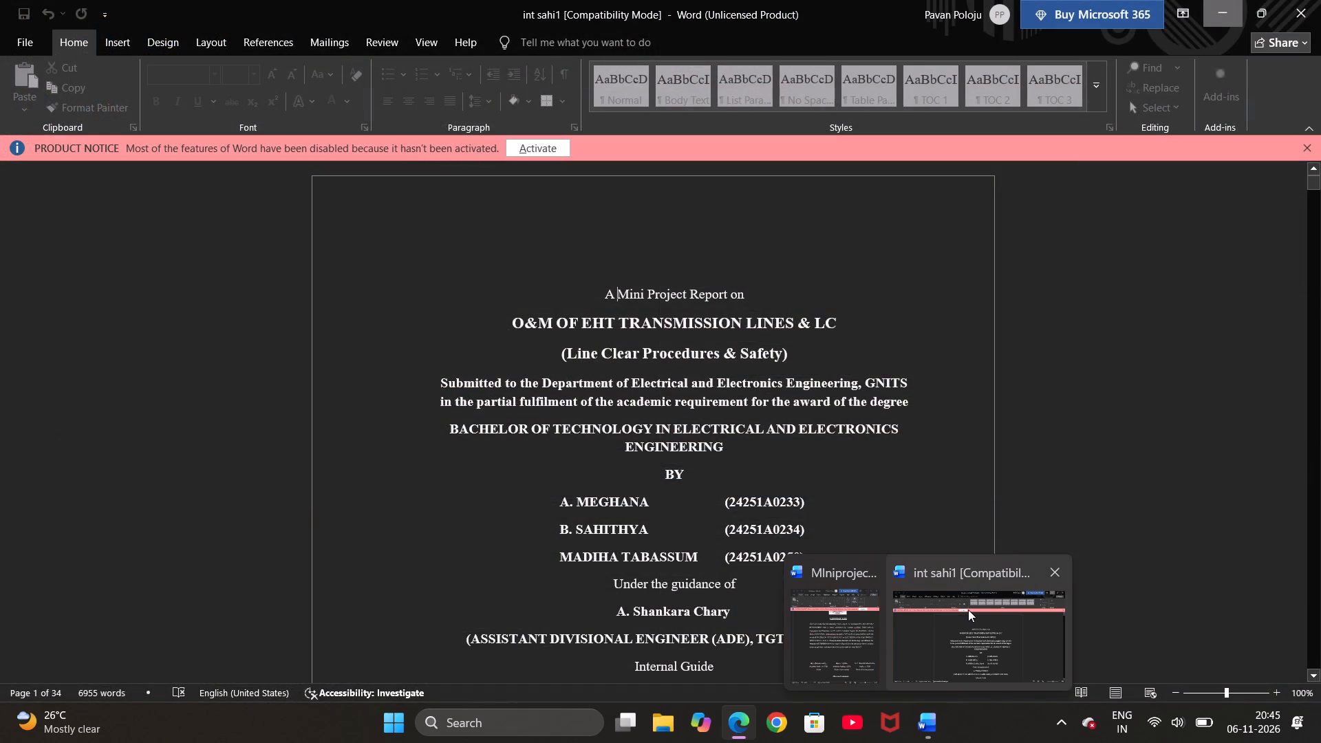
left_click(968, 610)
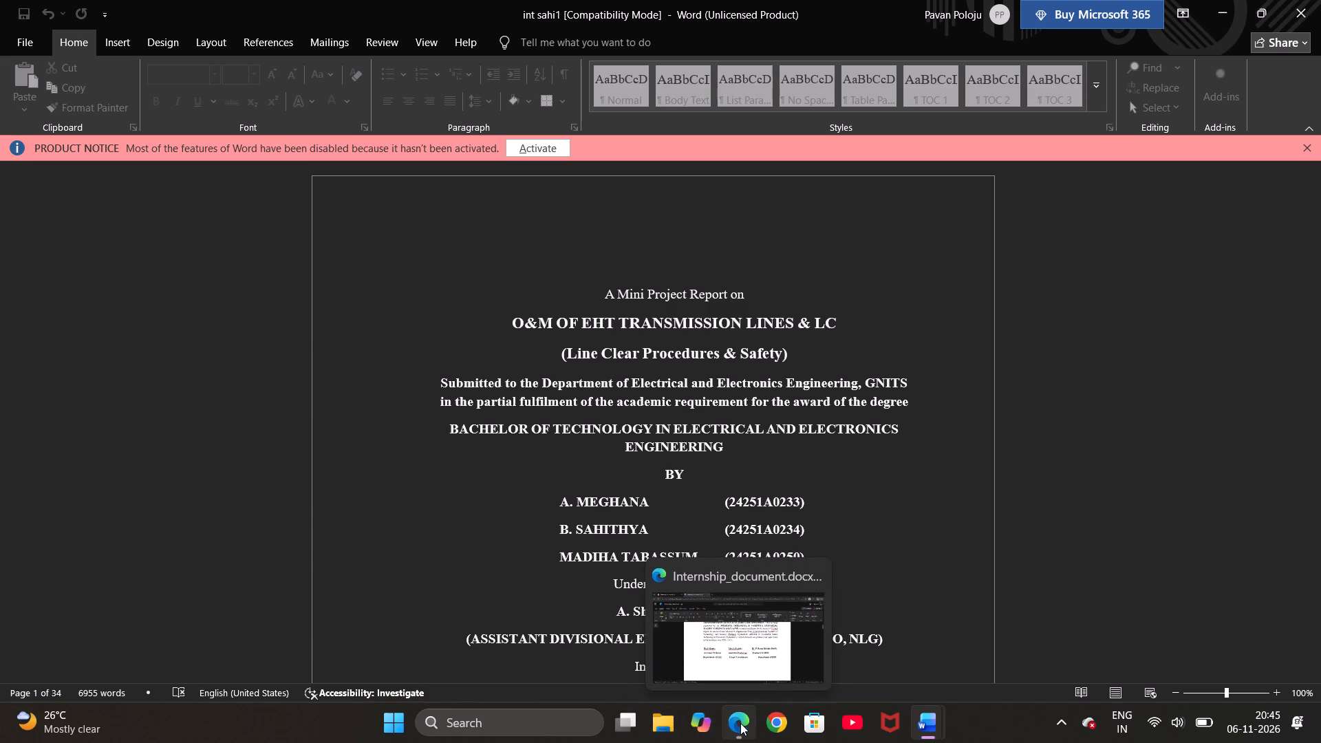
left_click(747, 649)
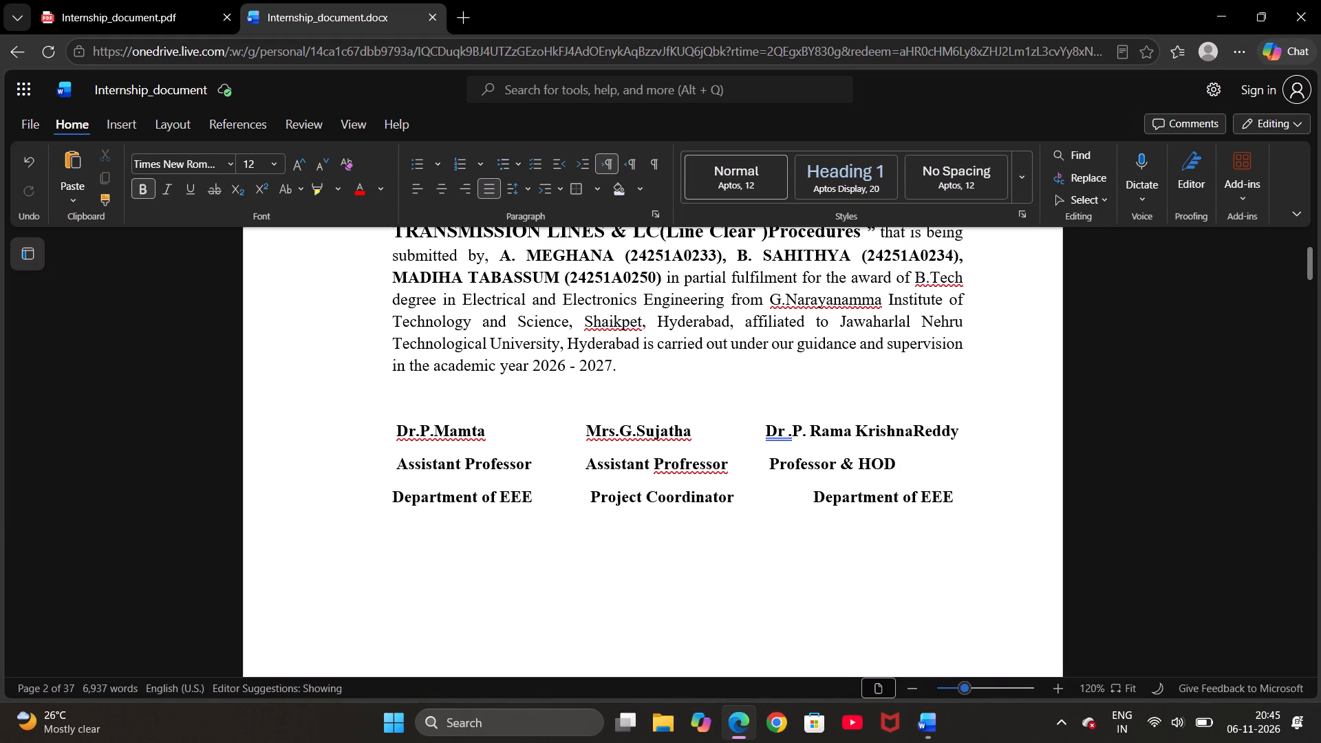
Delete one space before "Professor & HOD" on the second signatory line.
left_click(769, 468)
key("BackSpace")
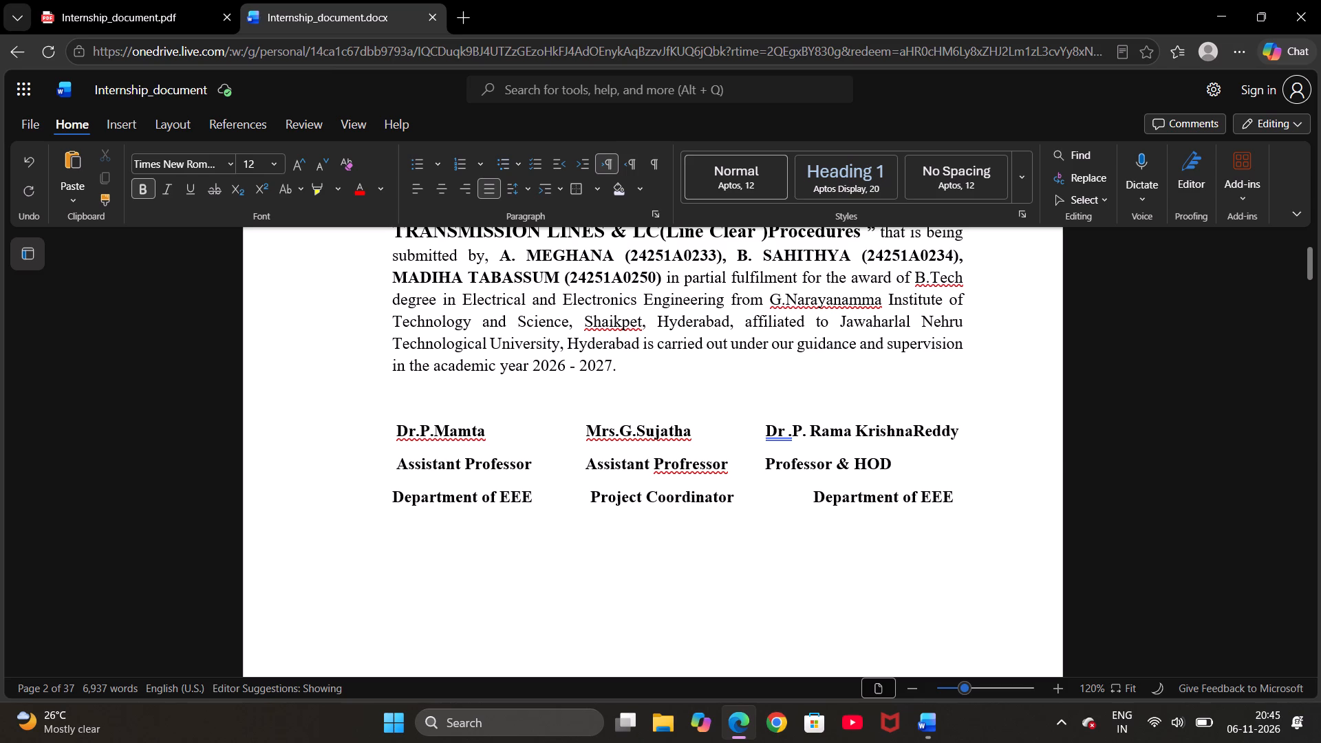
Remove the wide gap before the HOD's "Department of EEE" on the third signatory line and re-space it with twelve spaces.
left_click(808, 499)
key("BackSpace")
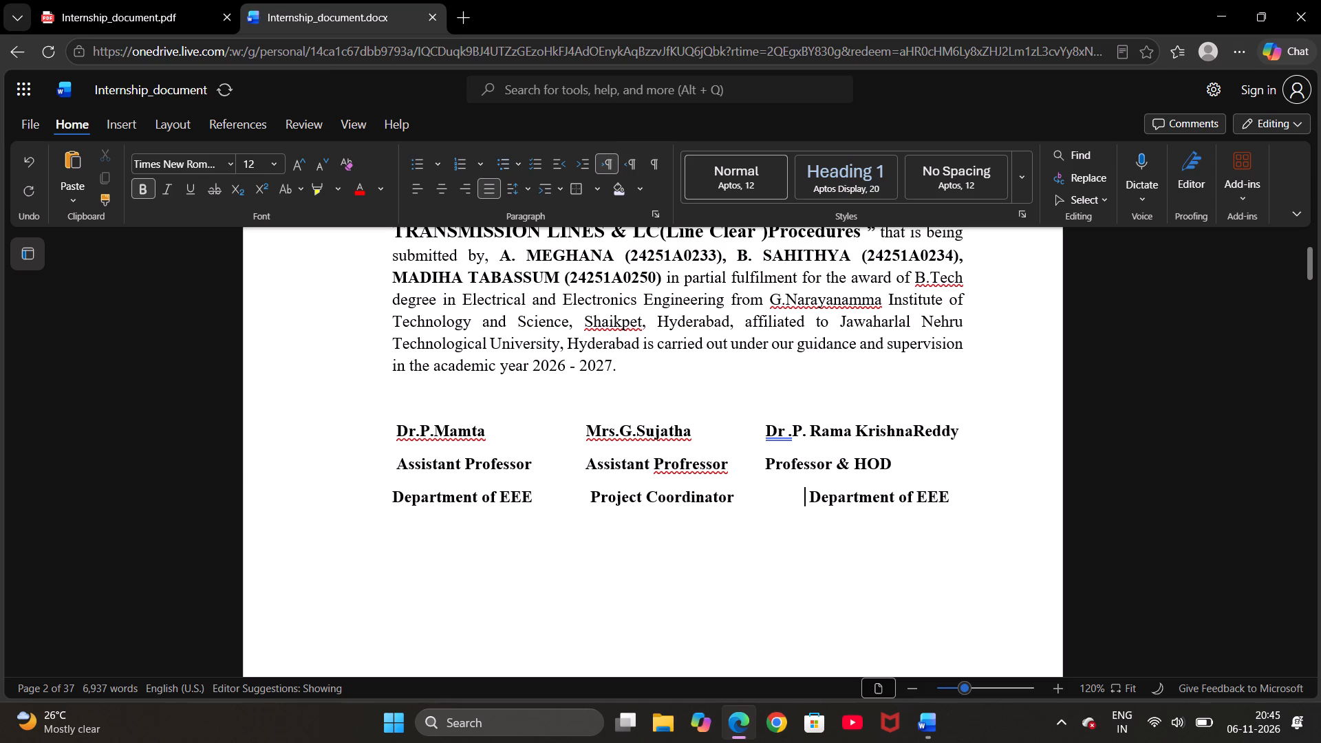
key("BackSpace")
key("BackSpace")
key("BackSpace")
key("BackSpace")
key("BackSpace")
key("BackSpace")
key("space")
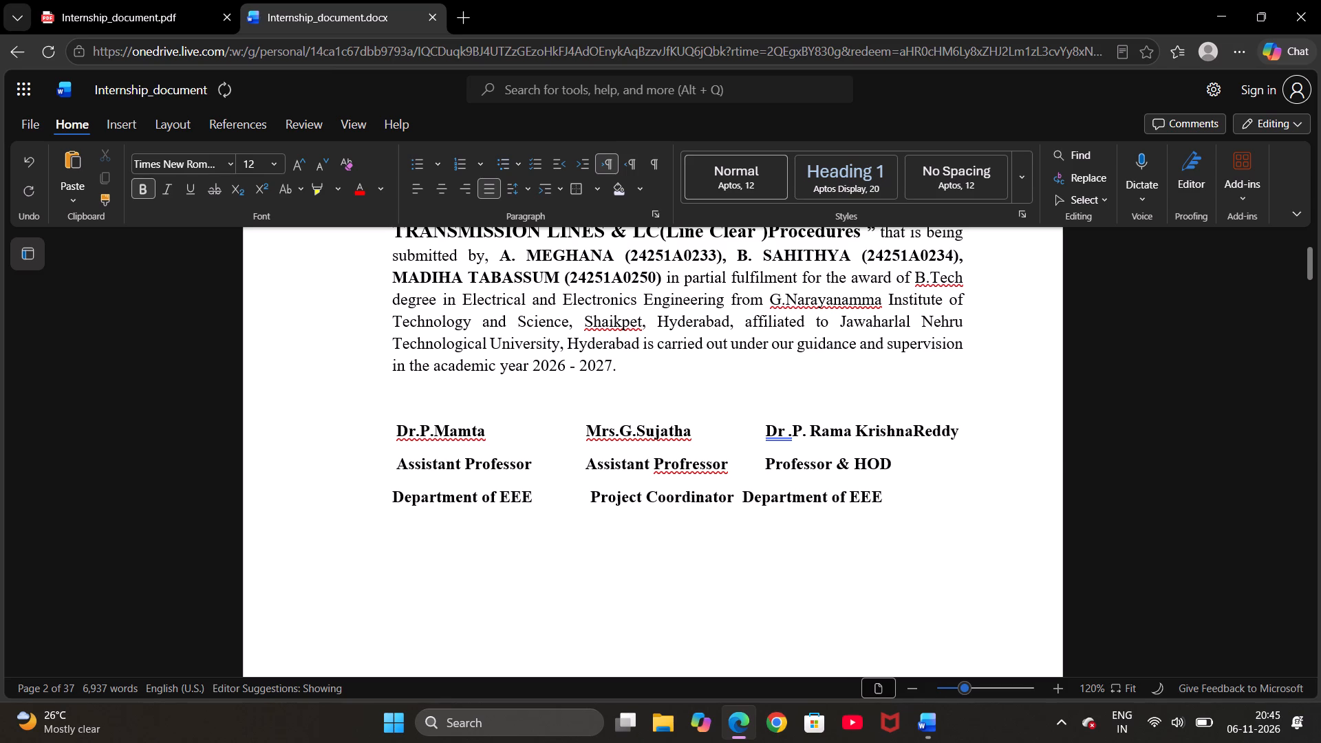
key("space")
key("space")
key("space")
key("space")
key("space")
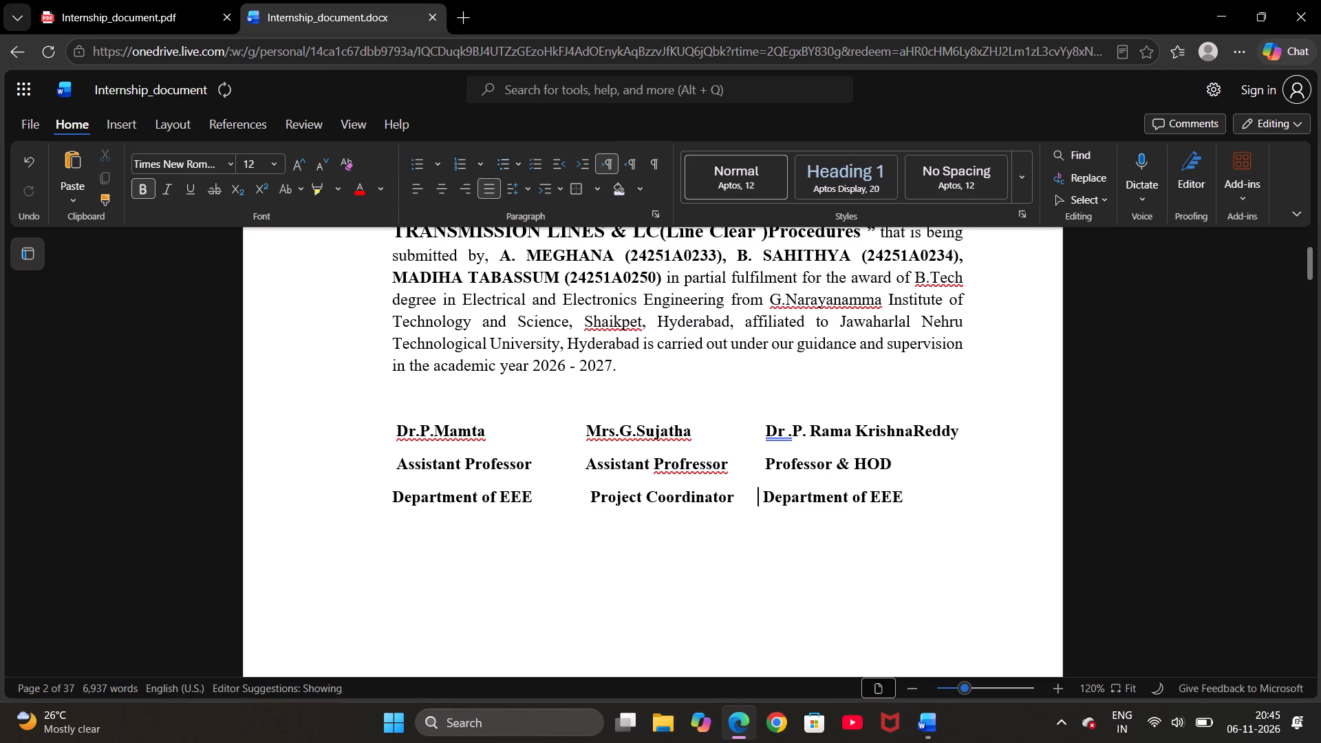
key("space")
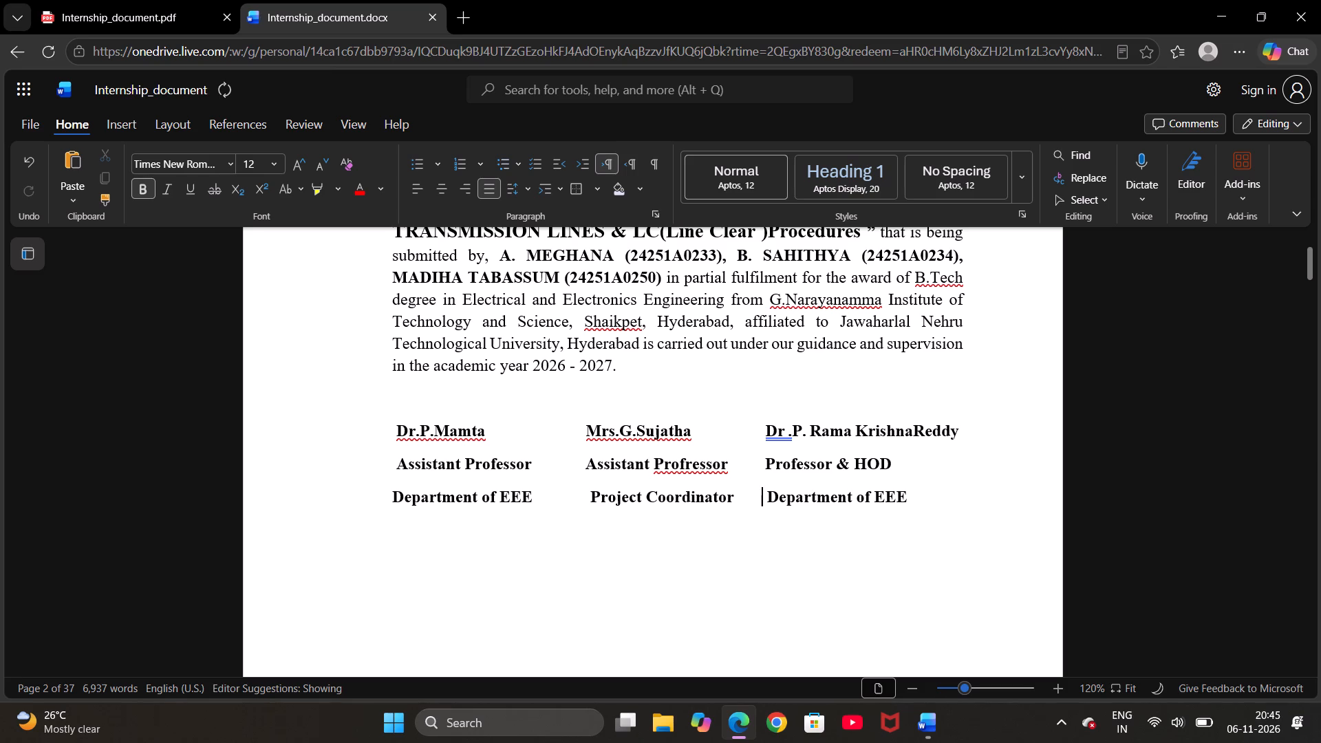
key("space")
key("space")
key("space")
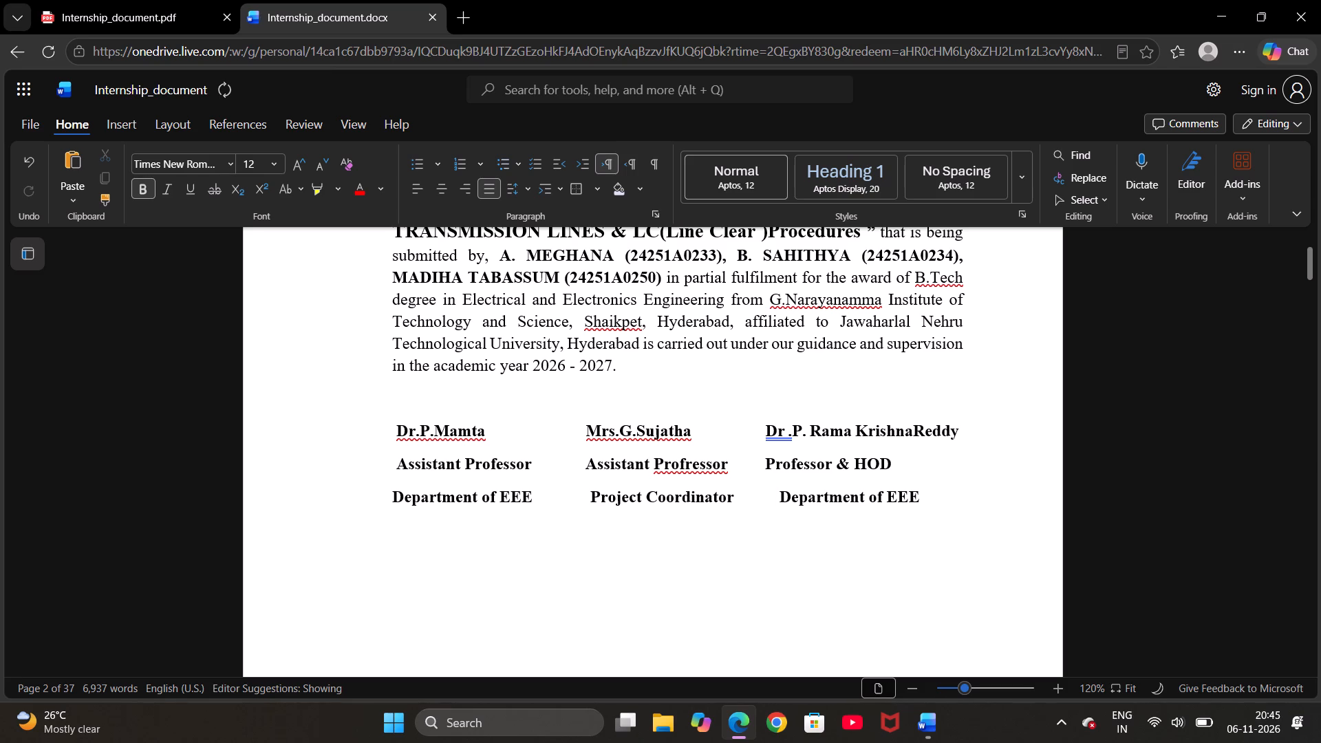
key("space")
key("space")
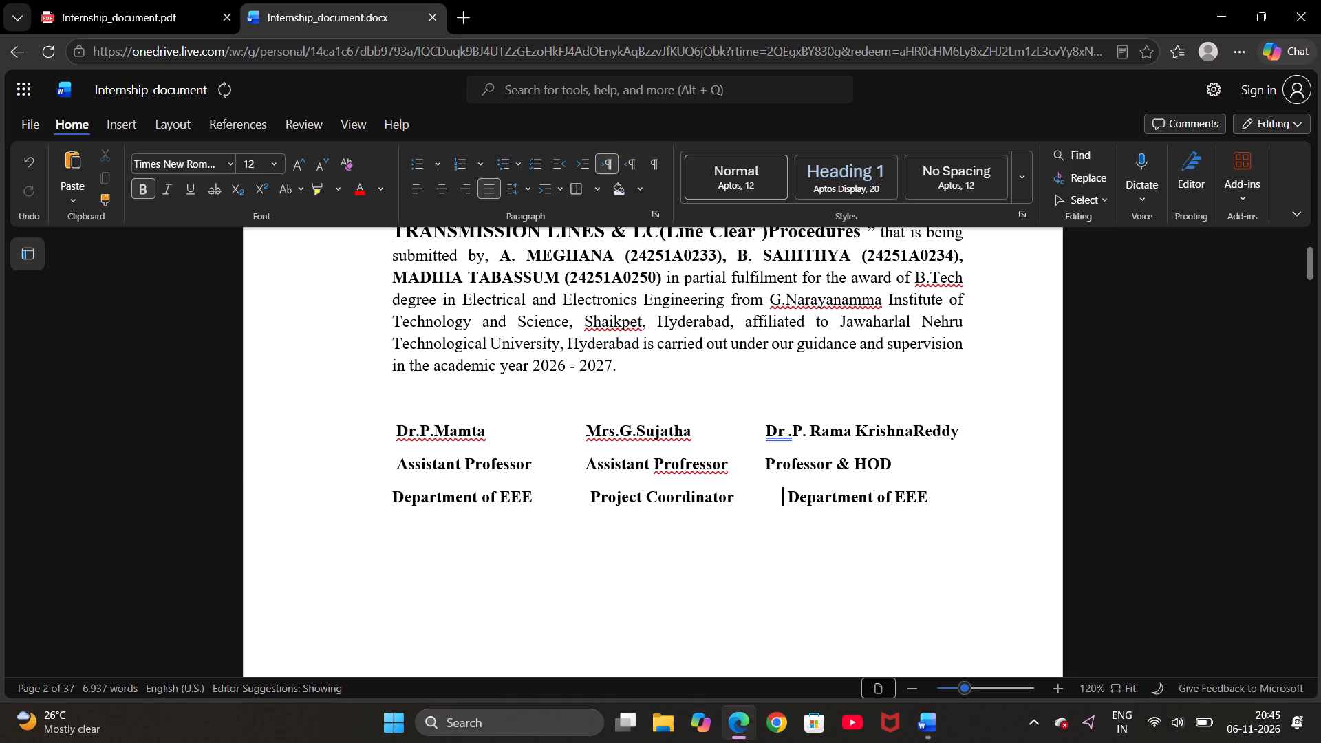
Add six spaces before "Professor & HOD" on the second signatory line.
left_click(760, 464)
key("space")
key("space")
key("space")
key("space")
key("space")
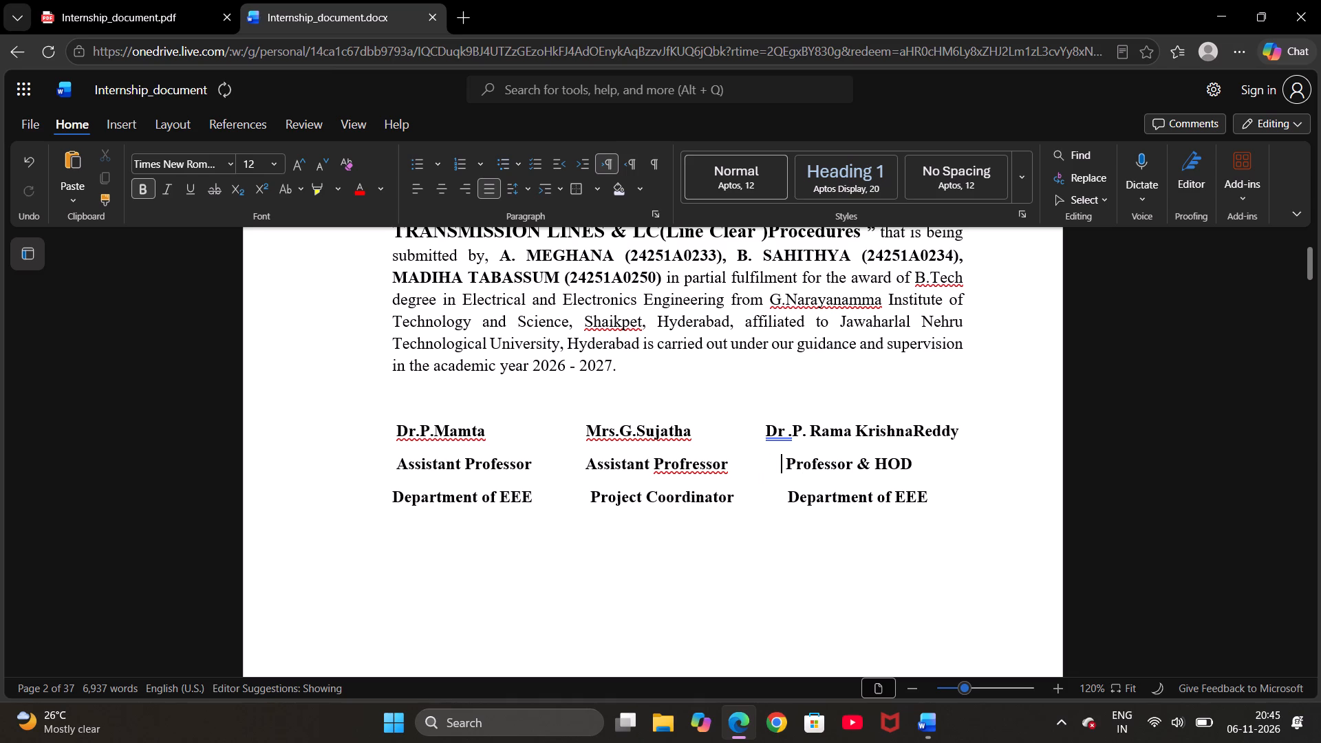
key("space")
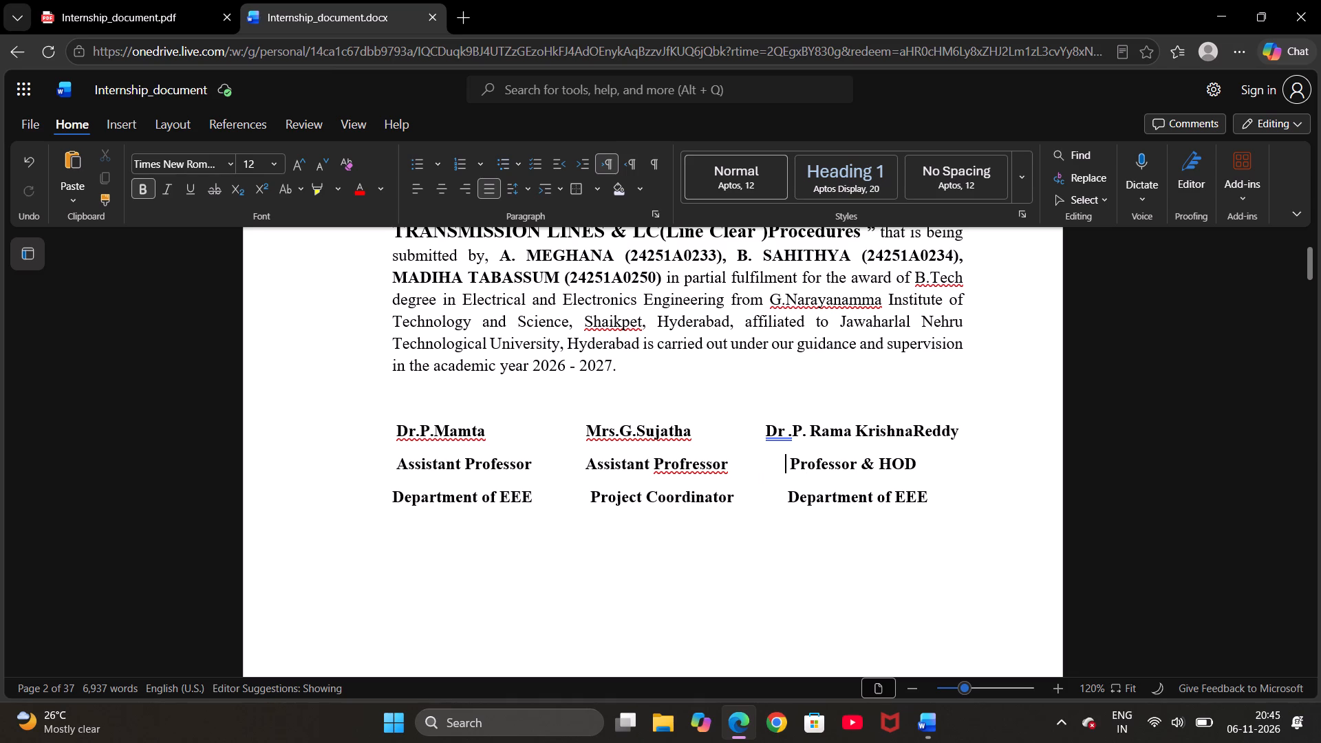
Adjust the gap before the HOD's name on the first signatory line, leaving one extra space.
left_click(764, 427)
key("space")
key("space")
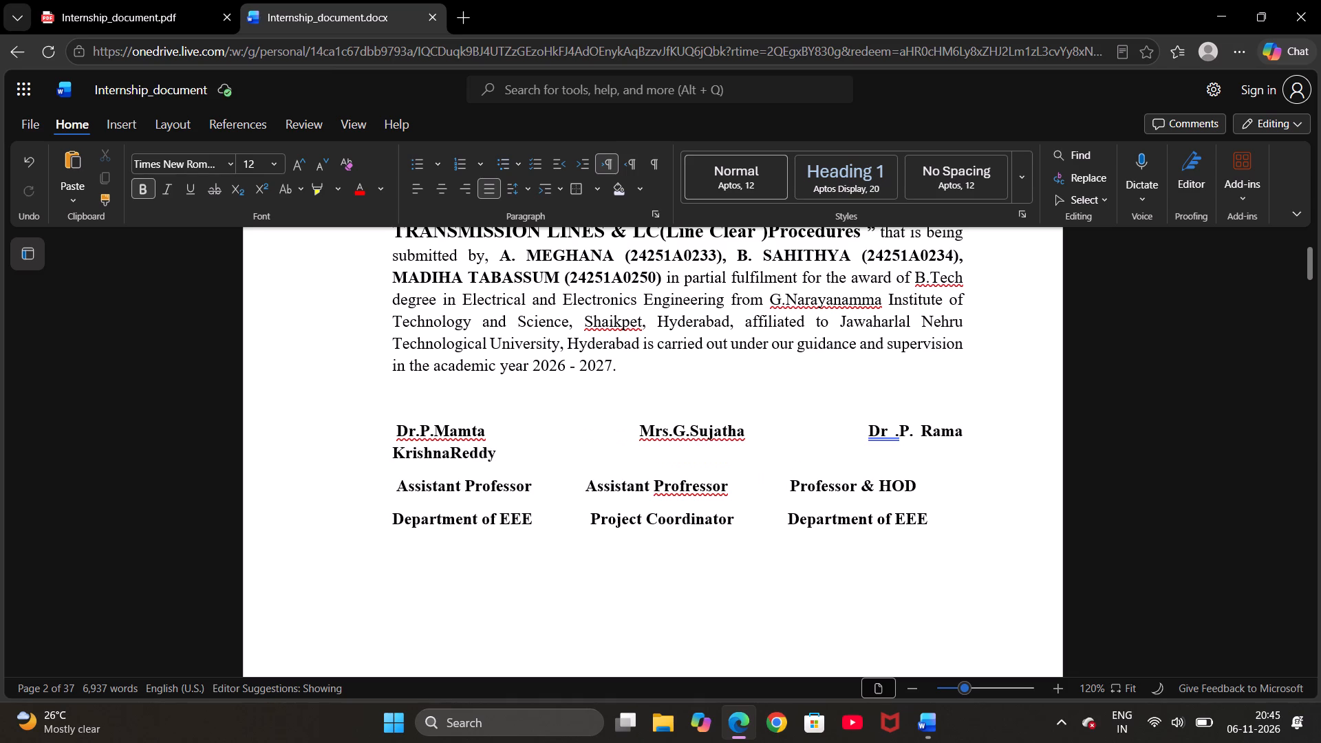
key("BackSpace")
key("BackSpace")
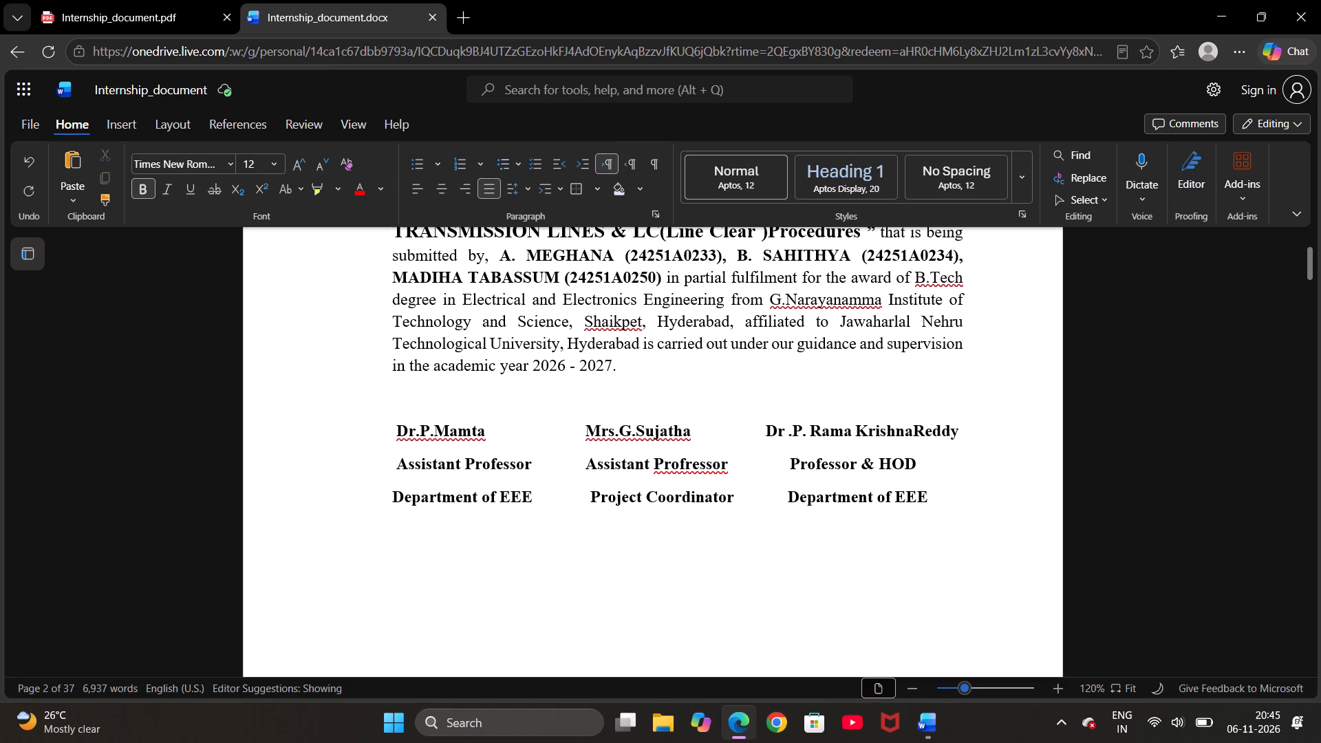
key("space")
key("space")
key("BackSpace")
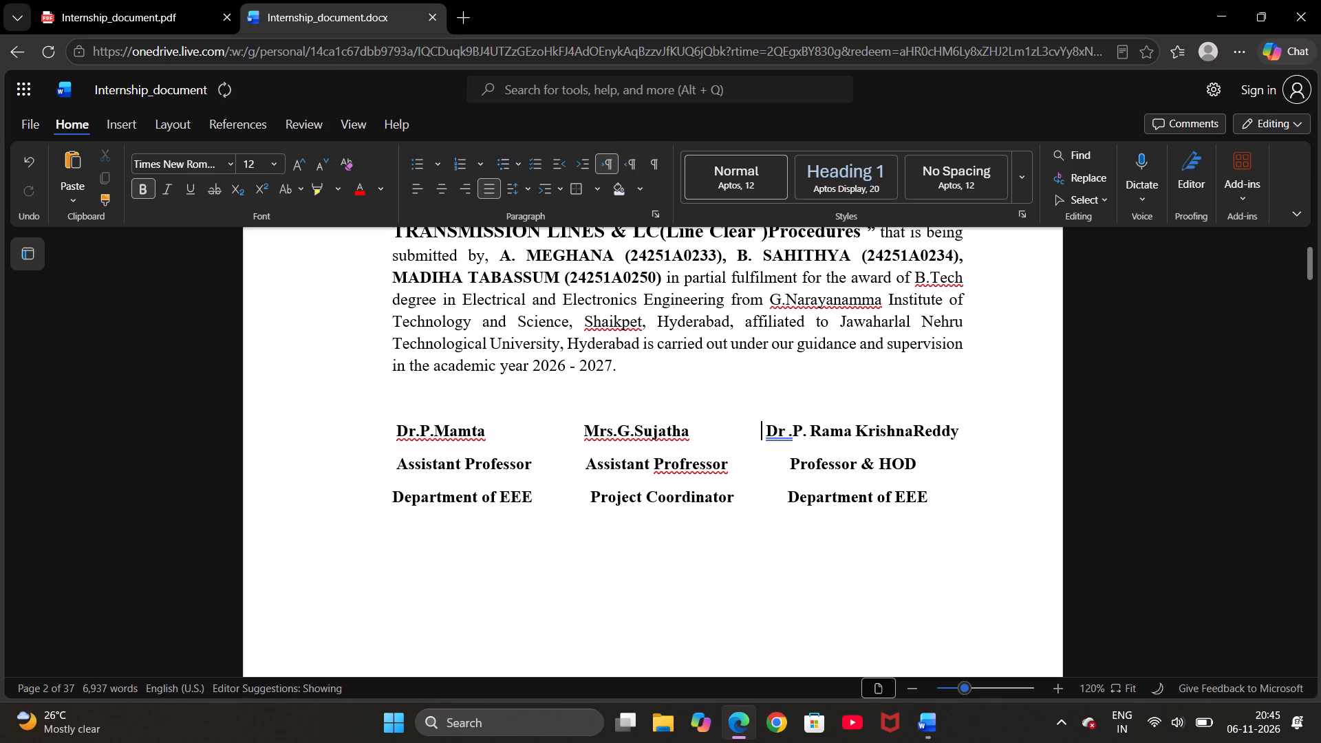
Align the coordinator's column by deleting one space before the title and replacing the wide gap before "Project Coordinator" with ten spaces.
left_click(583, 471)
key("BackSpace")
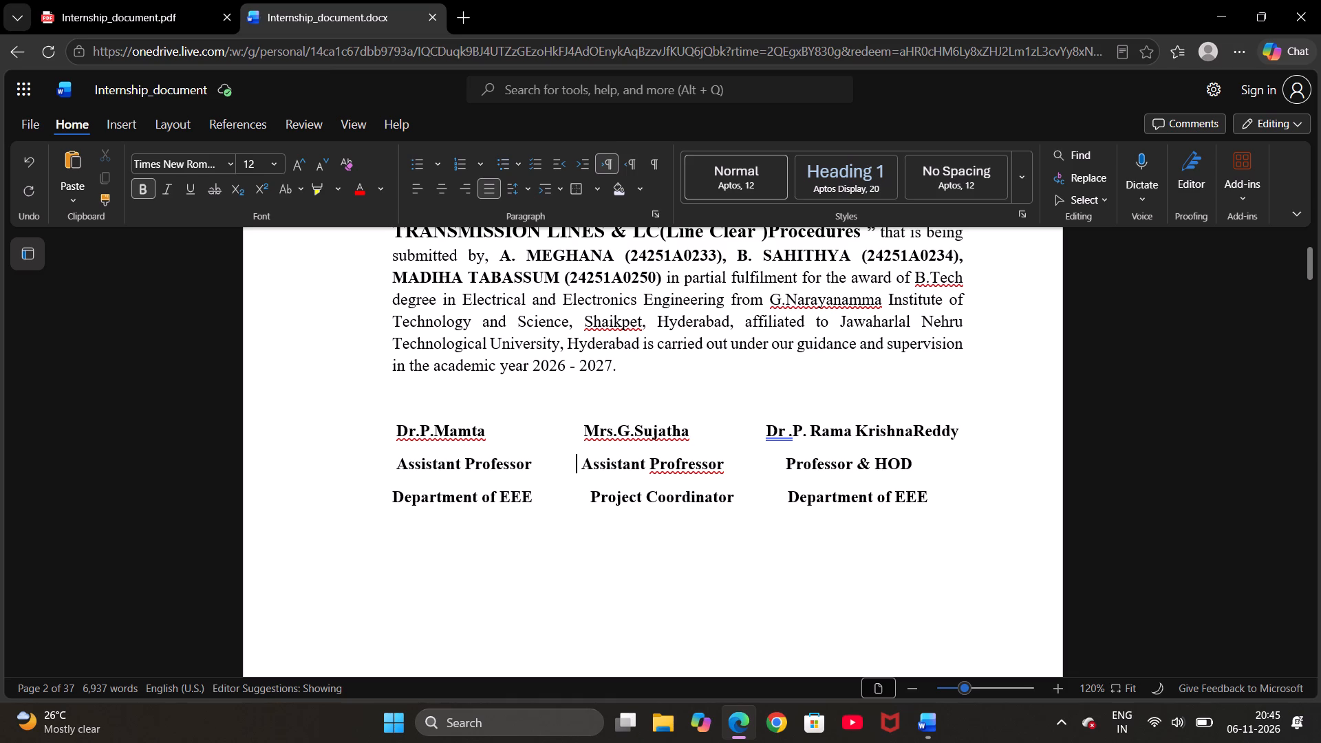
left_click(588, 501)
key("BackSpace")
key("space")
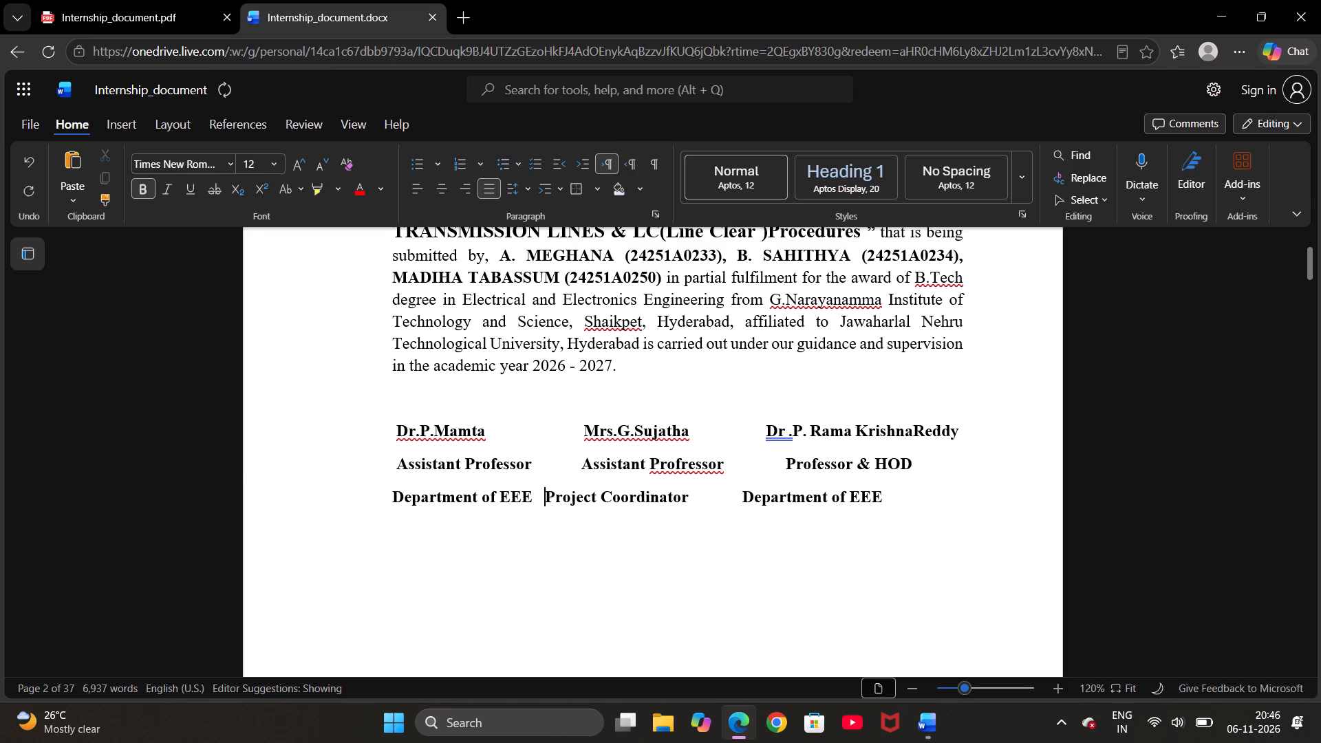
key("space")
key("space")
key("space")
key("space")
key("space")
key("space")
key("space")
key("space")
key("space")
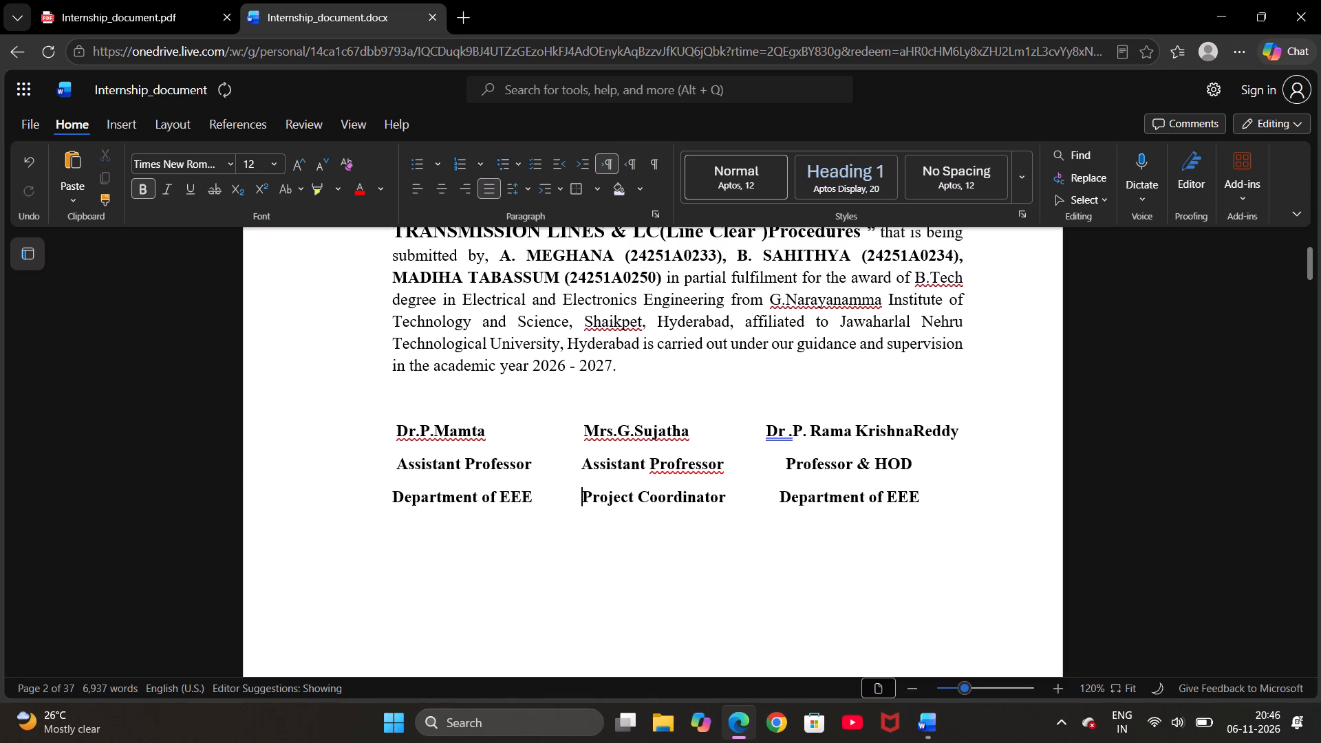
Delete four spaces before "Professor & HOD" on the second signatory line.
left_click(784, 466)
key("BackSpace")
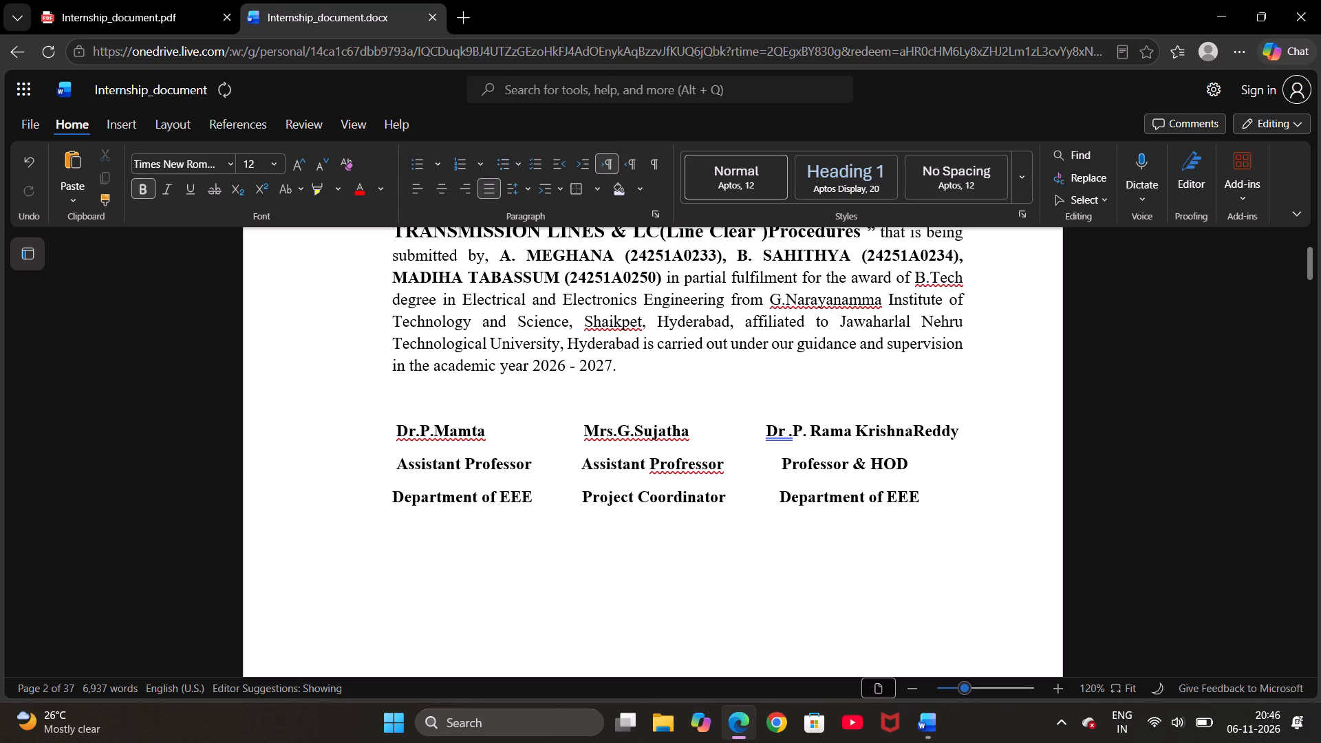
key("BackSpace")
key("BackSpace")
key("BackSpace")
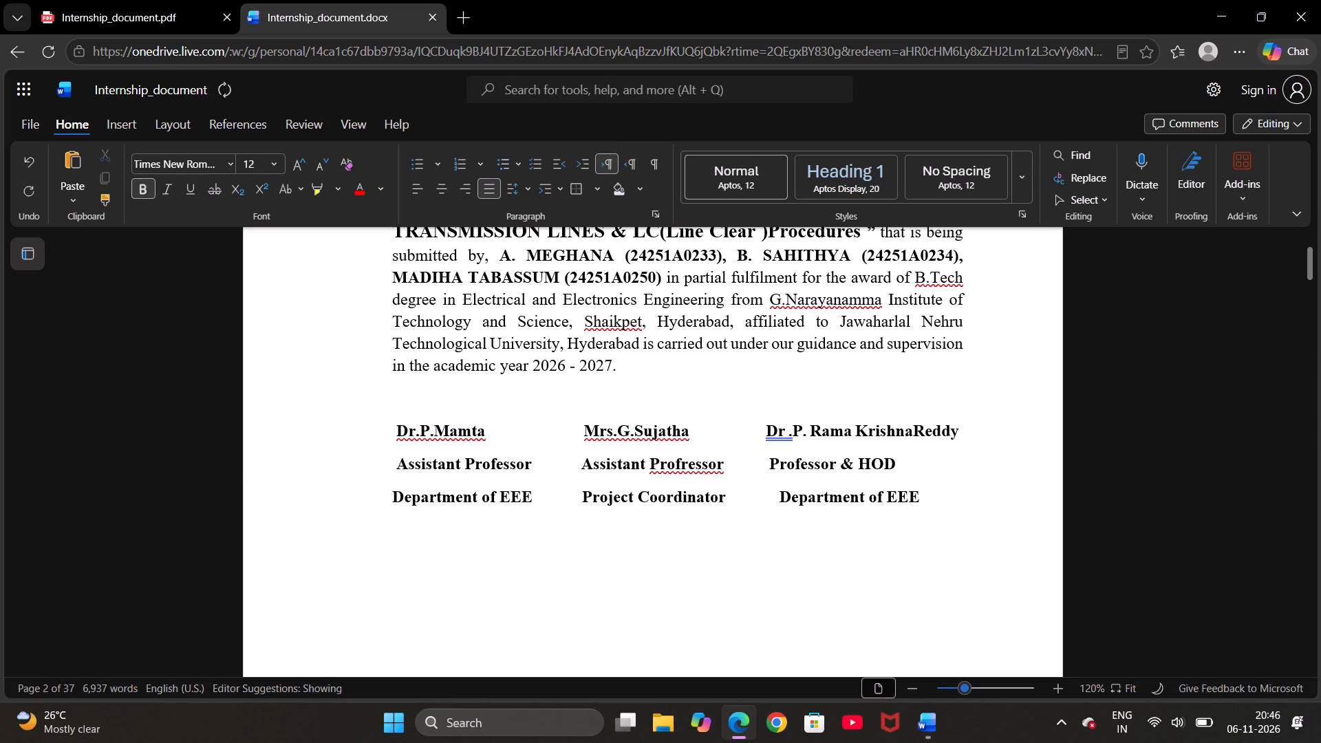
Delete two spaces before the HOD's "Department of EEE" on the third signatory line and save the document.
left_click(780, 497)
key("BackSpace")
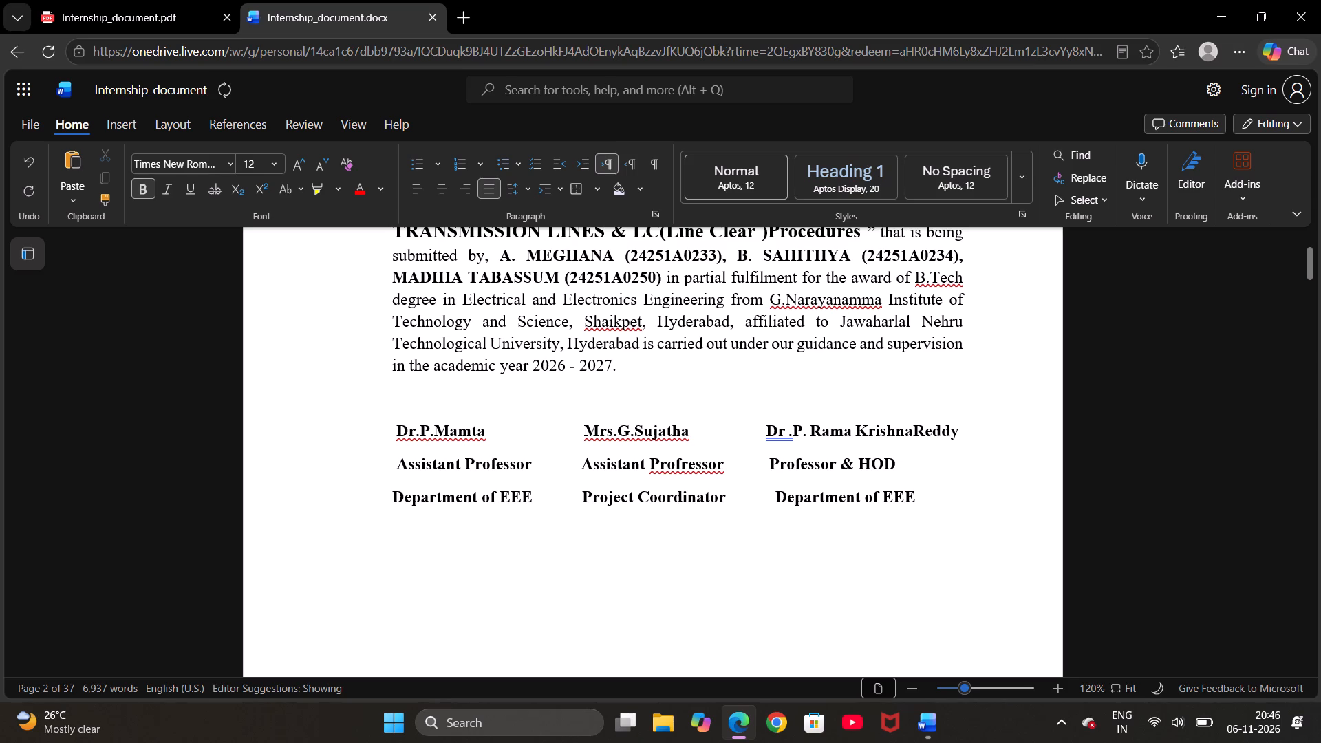
key("BackSpace")
key("ctrl+s")
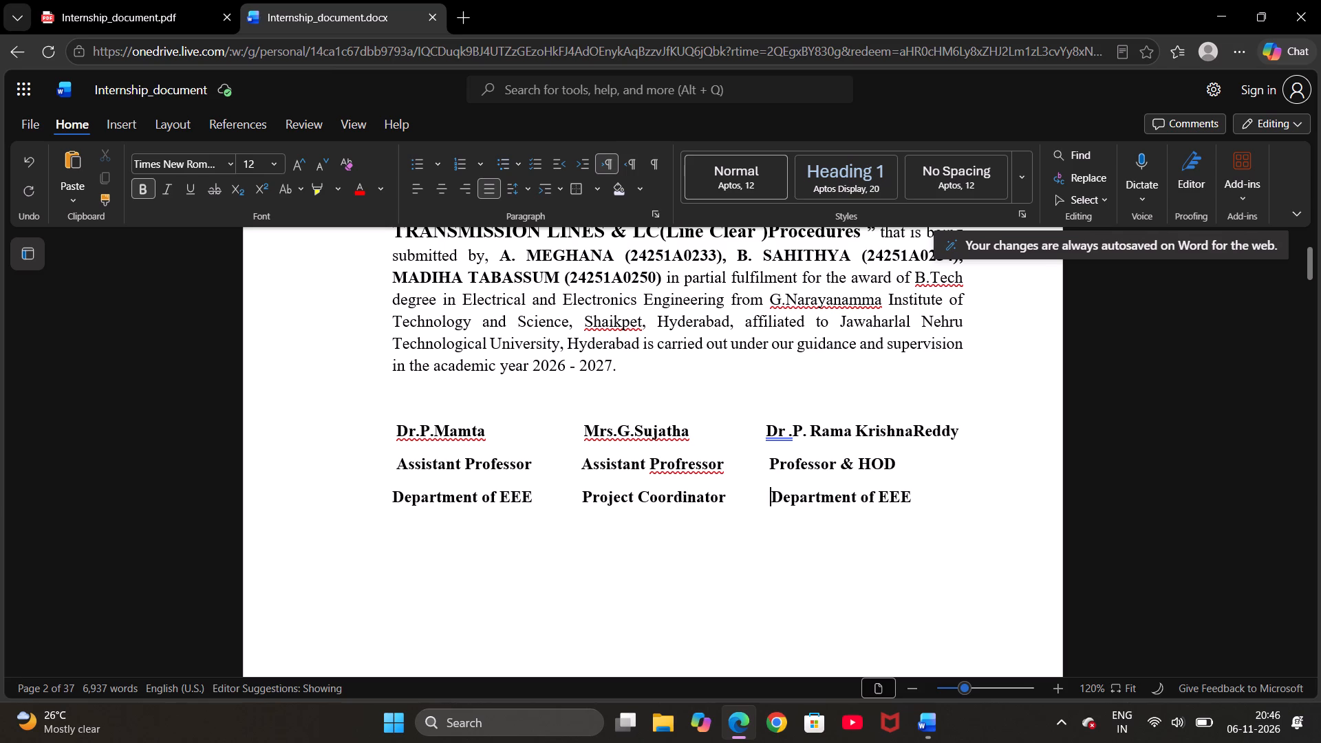
Replace "Project Coordinator" on the third signatory line with "Department of EEE" and add two spaces after it.
scroll(896, 523, "up", 1)
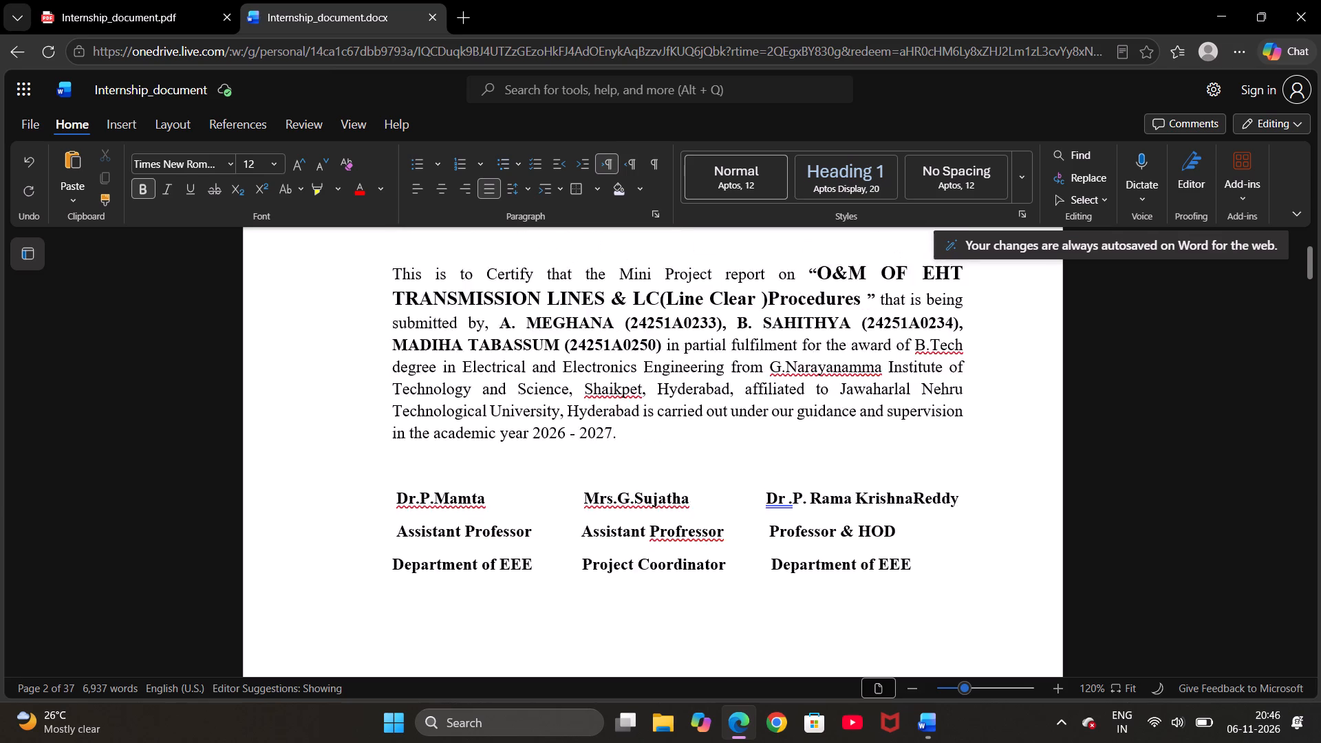
scroll(896, 523, "up", 1)
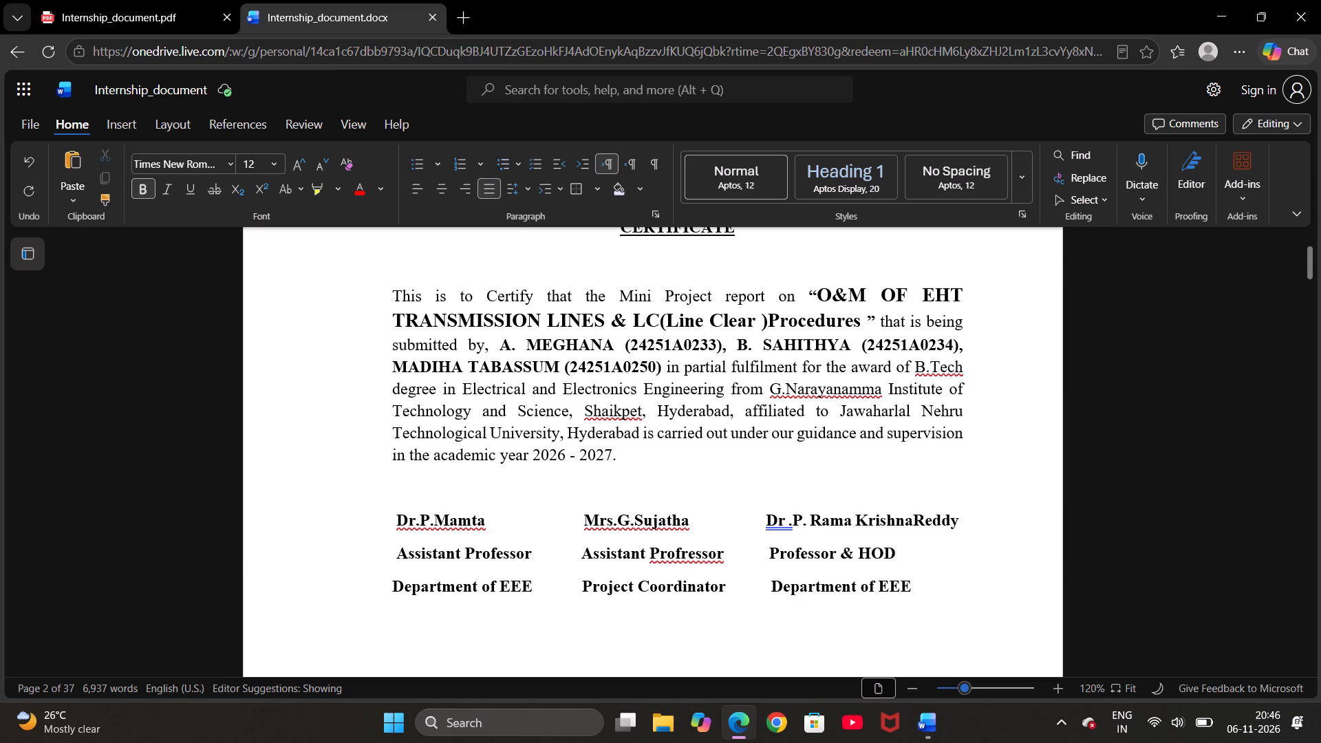
left_click_drag(579, 588, 641, 595)
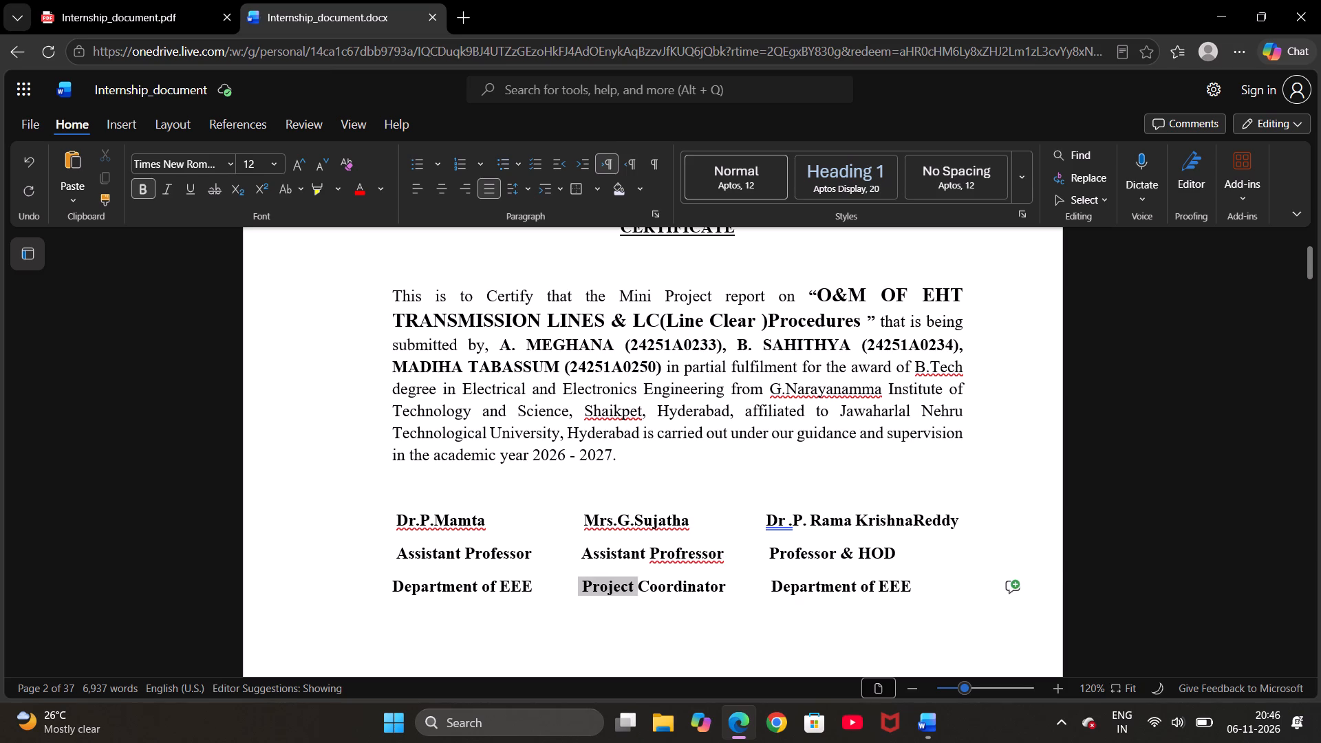
left_click_drag(641, 595, 731, 592)
key("BackSpace")
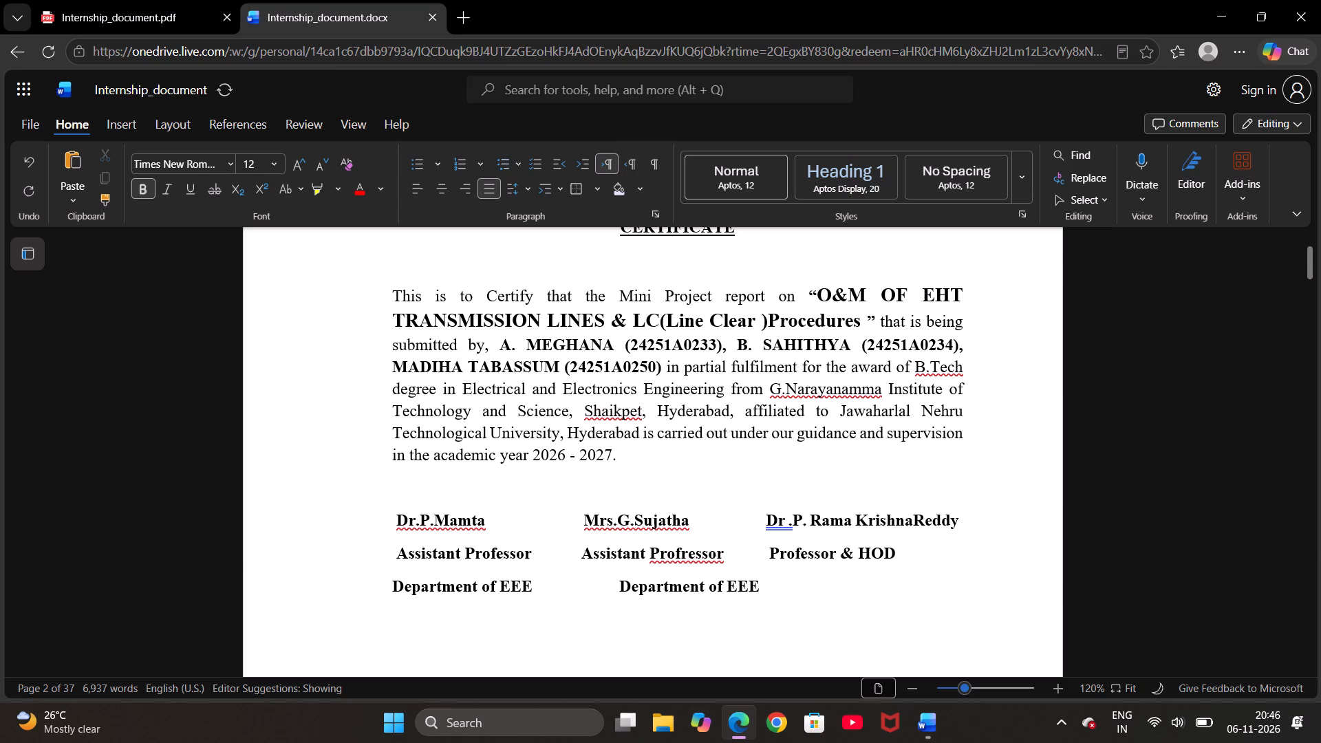
type("Depart")
key("space")
key("BackSpace")
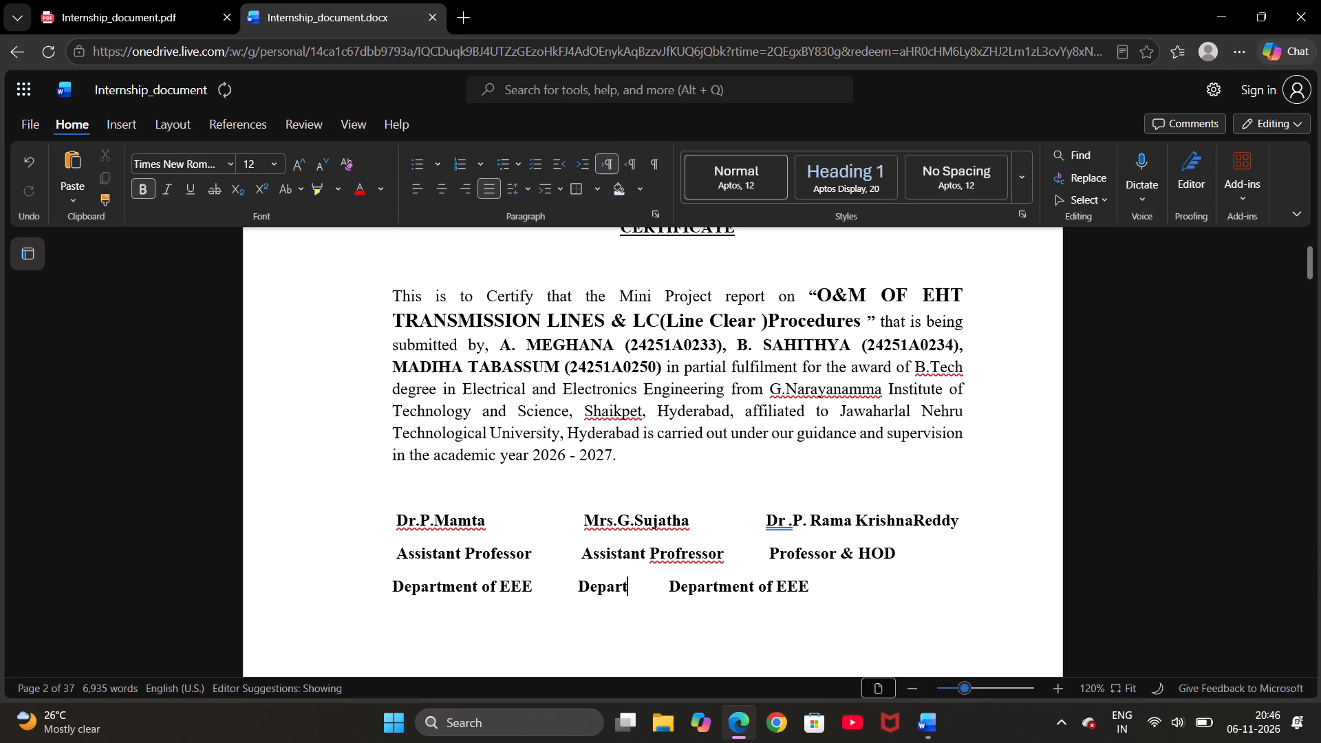
type("ment")
key("space")
type("of")
key("space")
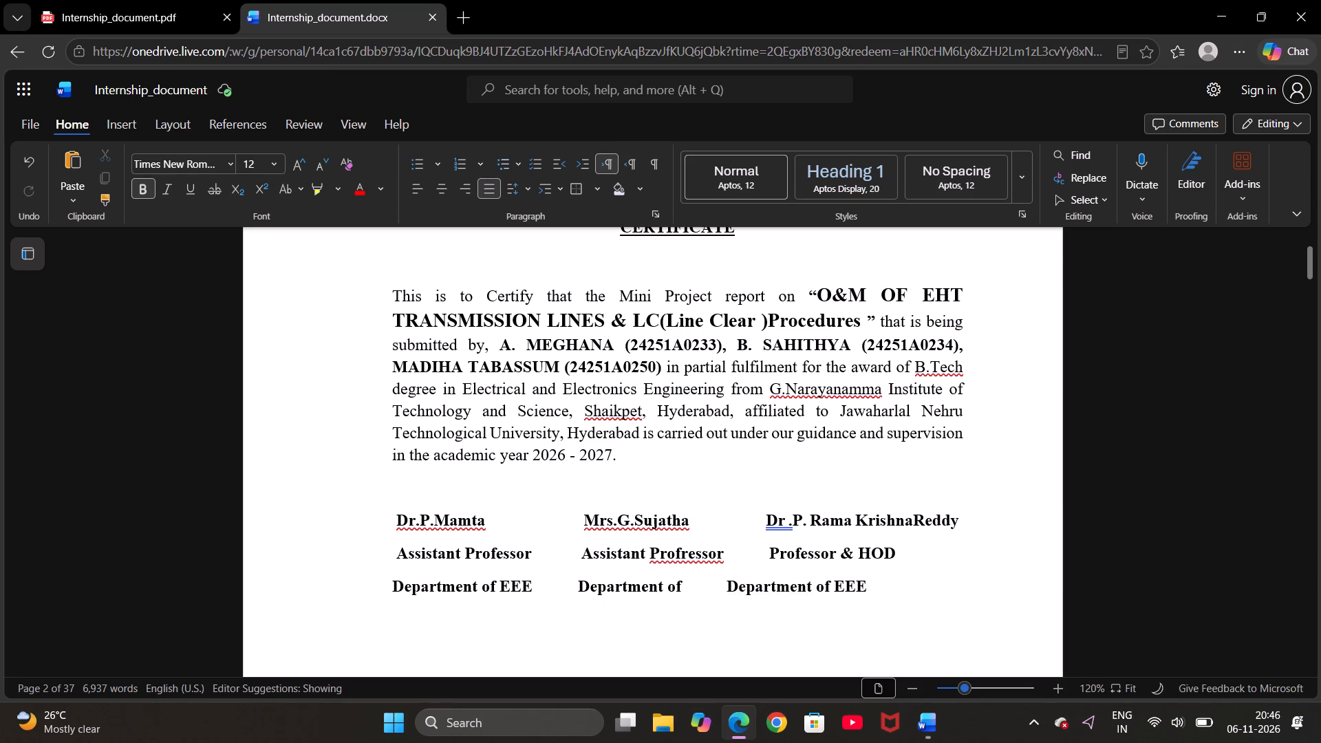
type("EEE")
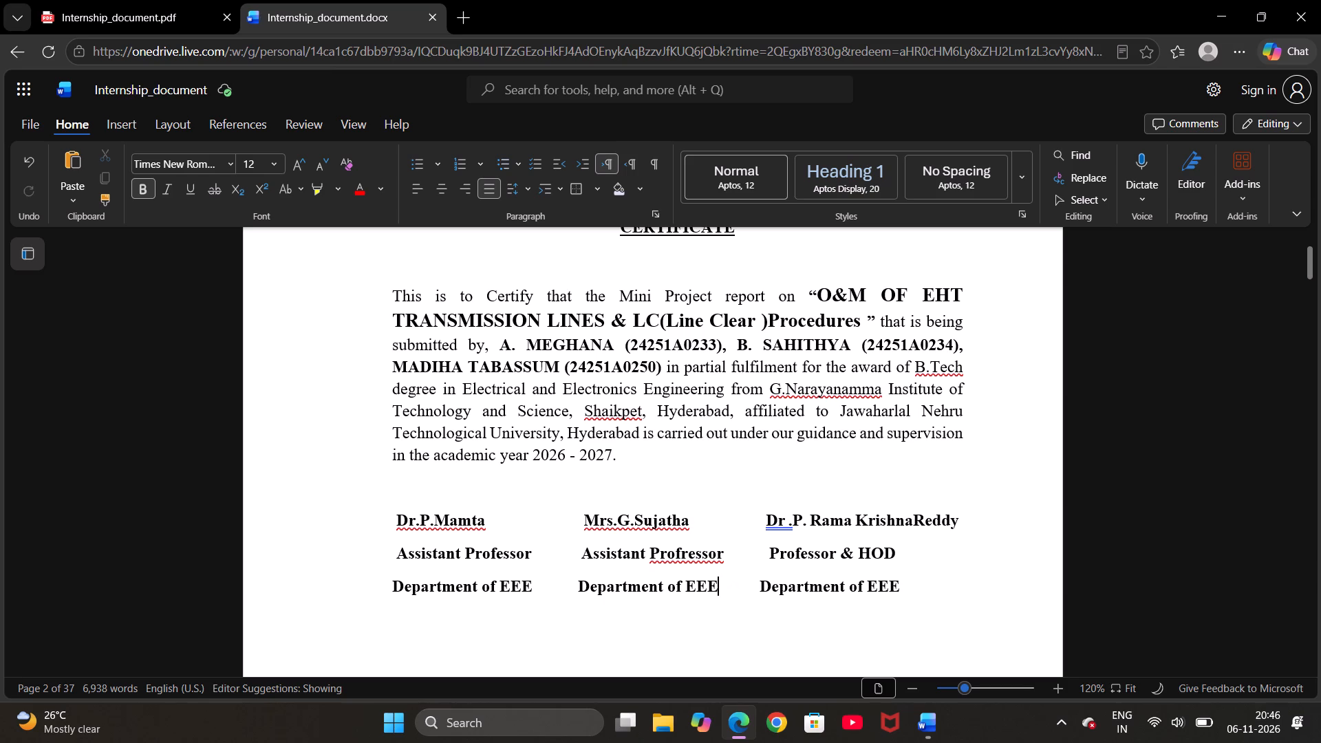
key("space")
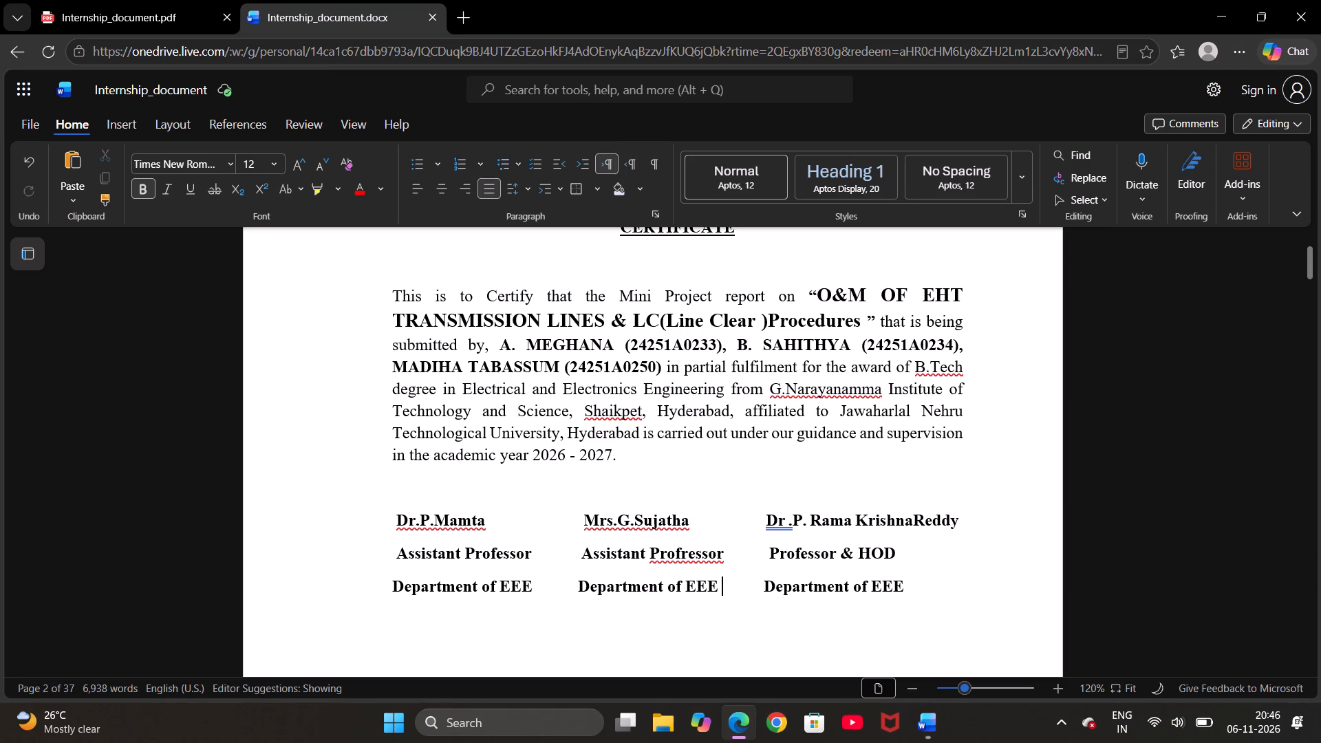
key("space")
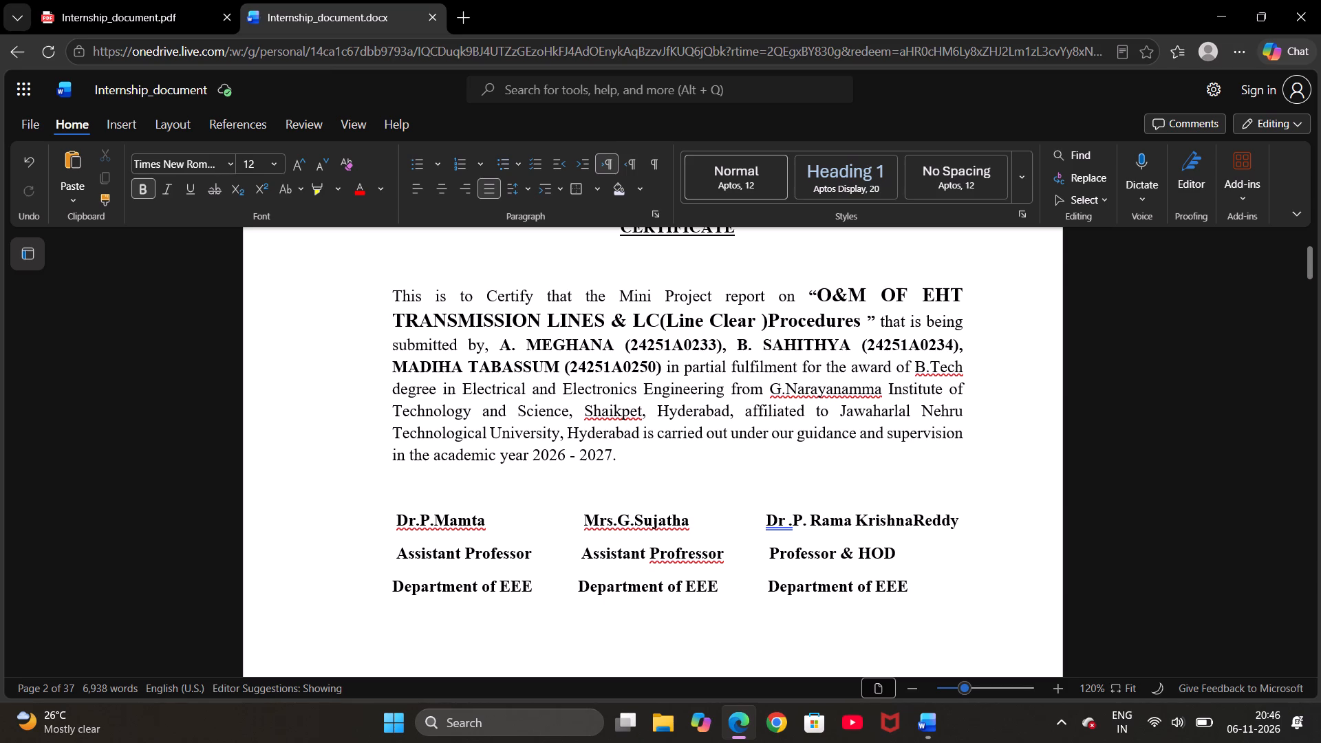
Enter "Internal Guide" on the line below the internal guide's "Department of EEE".
left_click(402, 621)
key("space")
key("BackSpace")
key("shift+i")
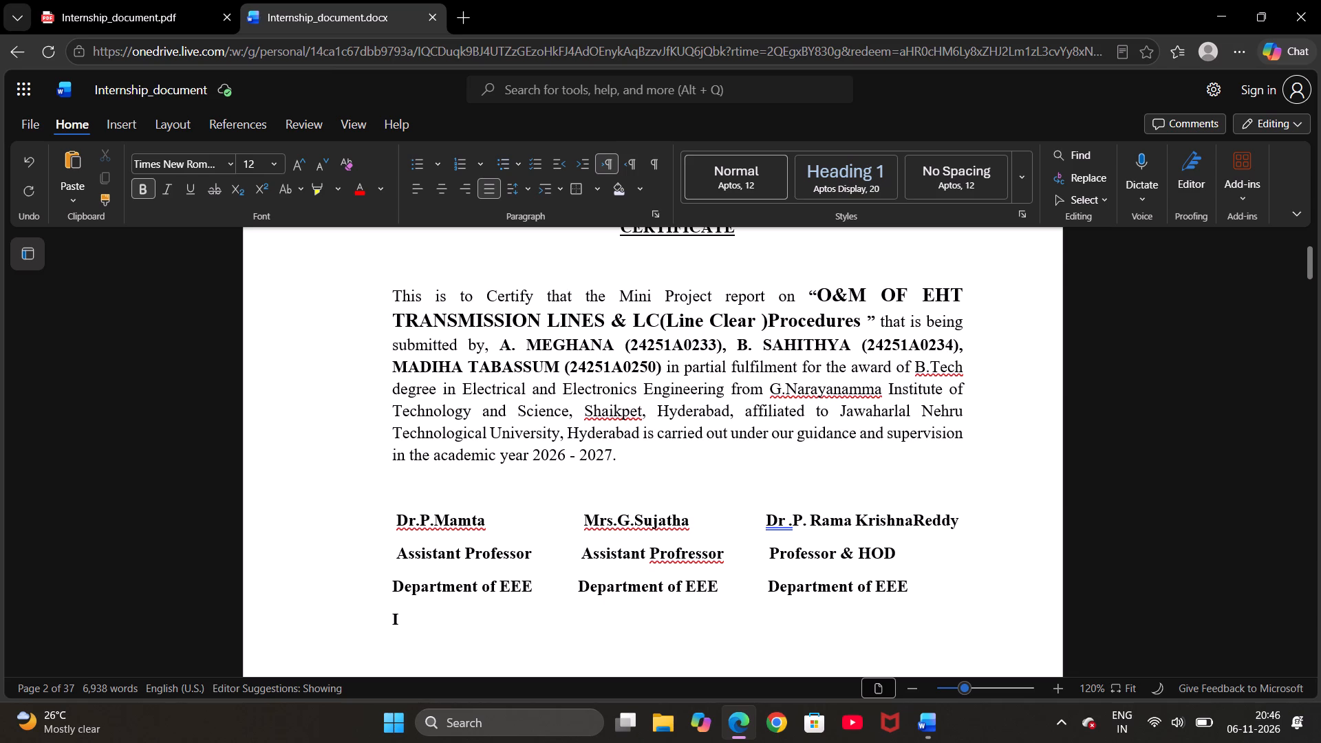
type("nter")
type("na")
type("l")
key("space")
type("Guide")
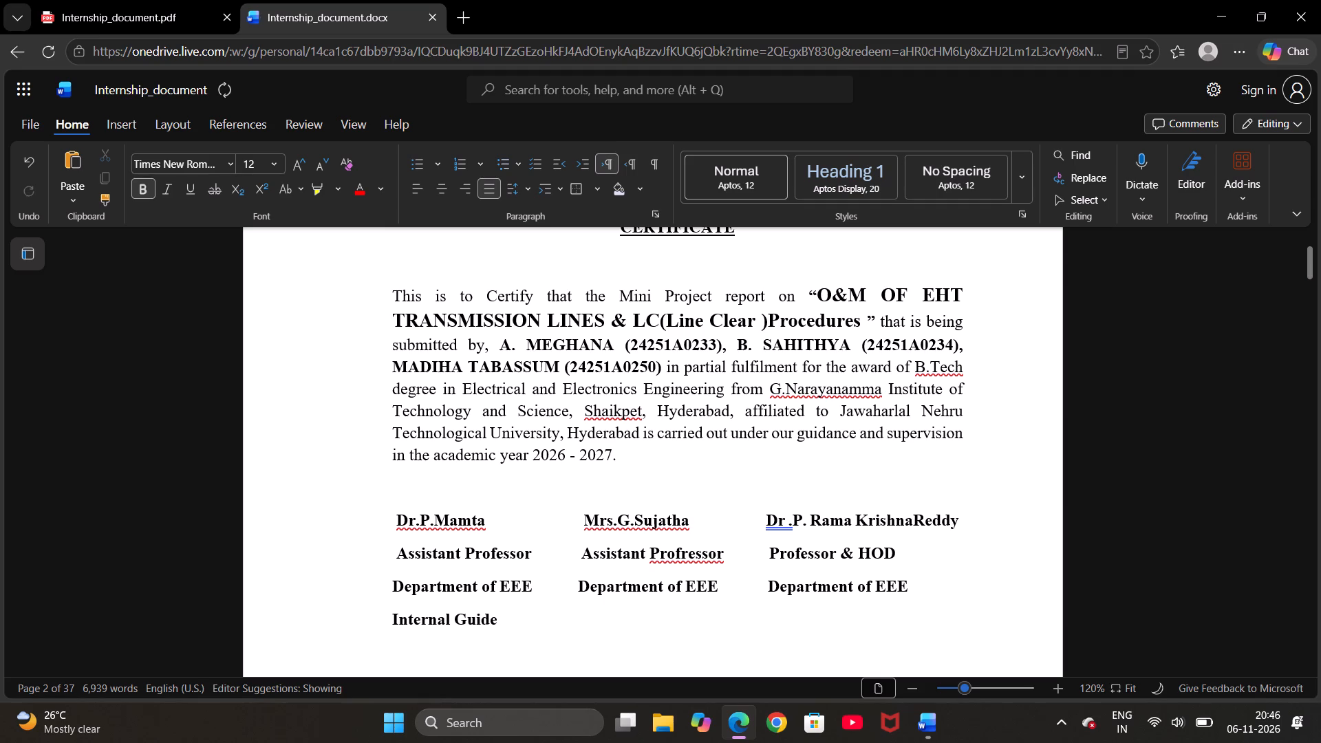
Add 20 spaces after "Internal Guide" and enter "Project Coordinator" beneath the second signatory's "Department of EEE".
left_click(595, 621)
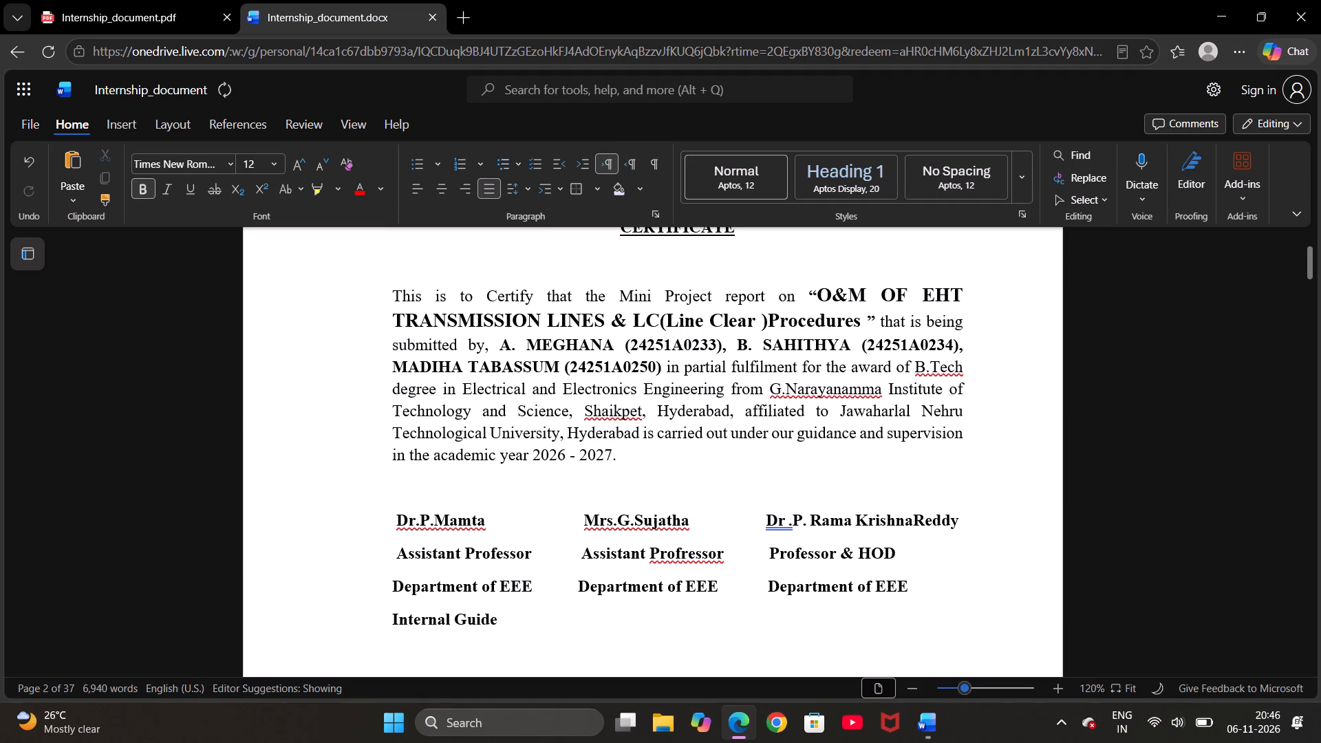
left_click(591, 621)
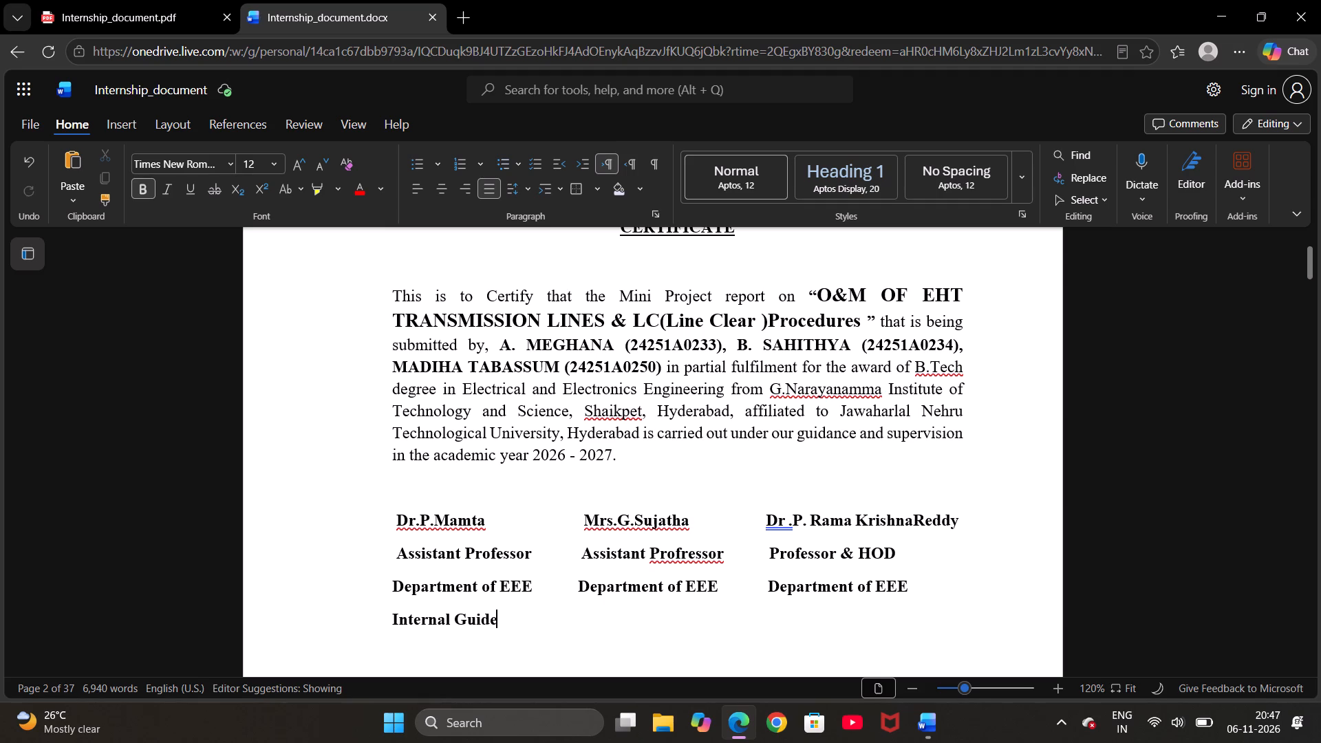
left_click(584, 616)
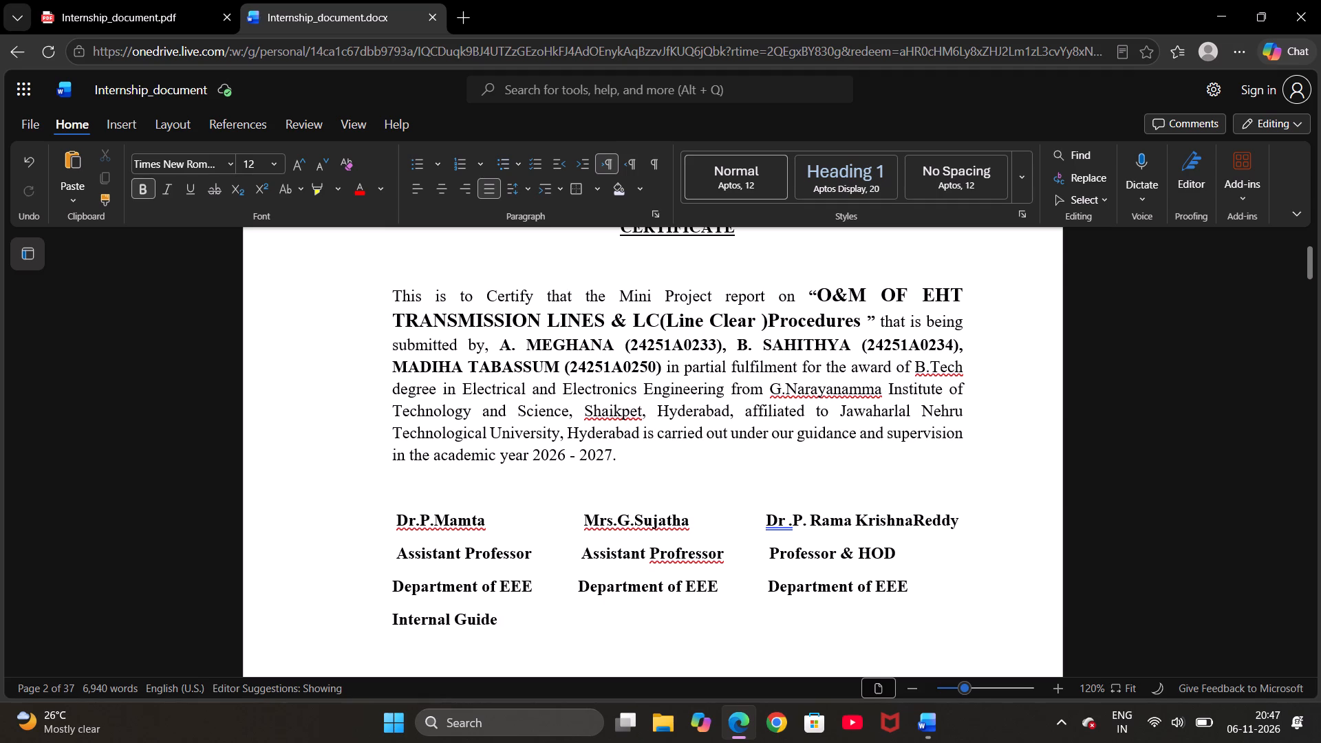
left_click(584, 616)
key("space")
key("space")
key("space")
key("space")
key("space")
key("space")
key("space")
key("space")
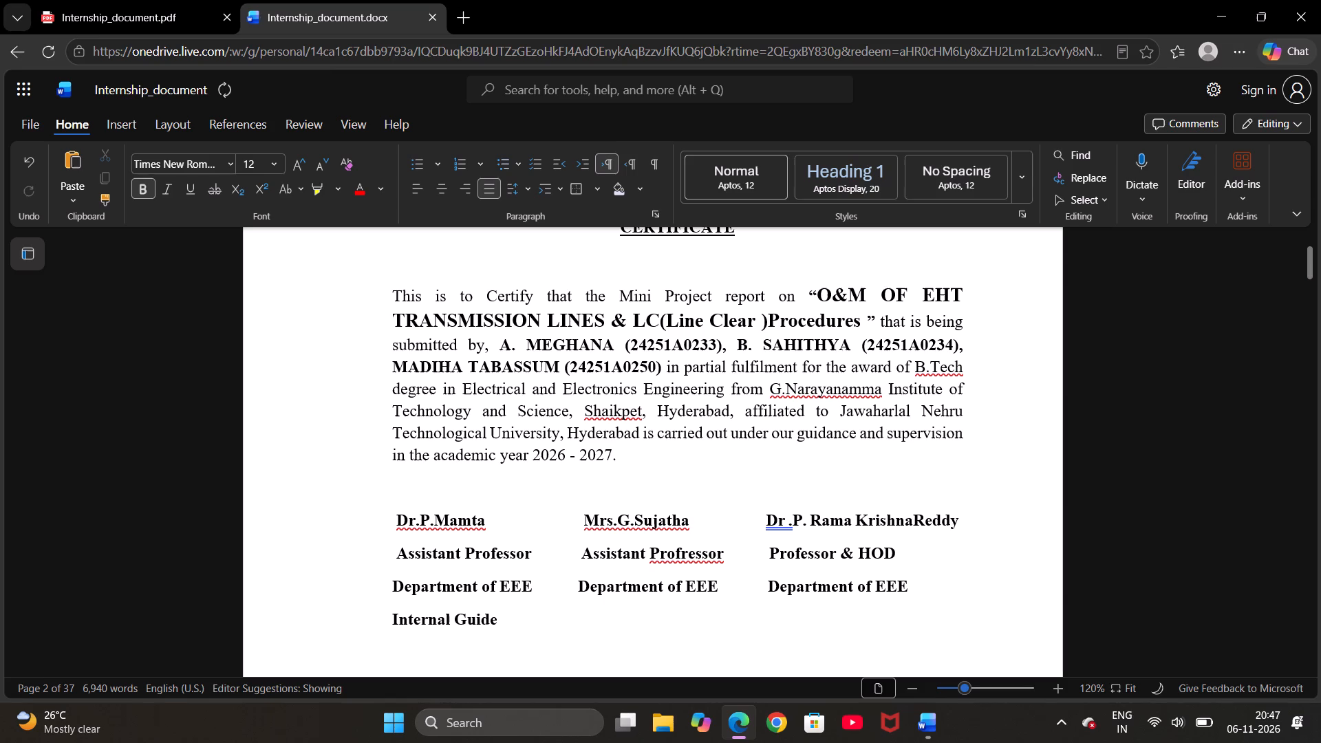
key("space")
key("space")
key("space")
key("space")
key("space")
key("space")
key("space")
key("space")
key("space")
key("space")
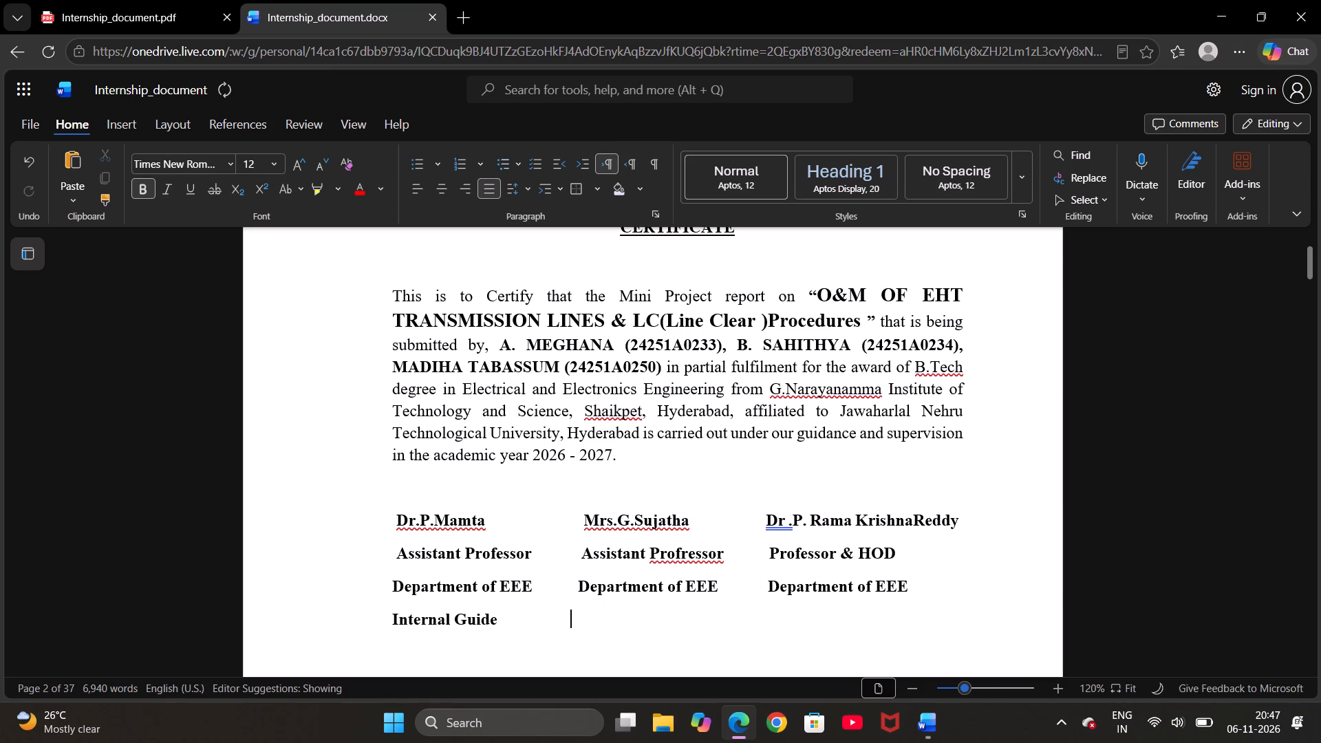
key("space")
key("space")
type("Project c")
key("BackSpace")
key("shift+v")
key("BackSpace")
key("c")
key("BackSpace")
type("Coordinator")
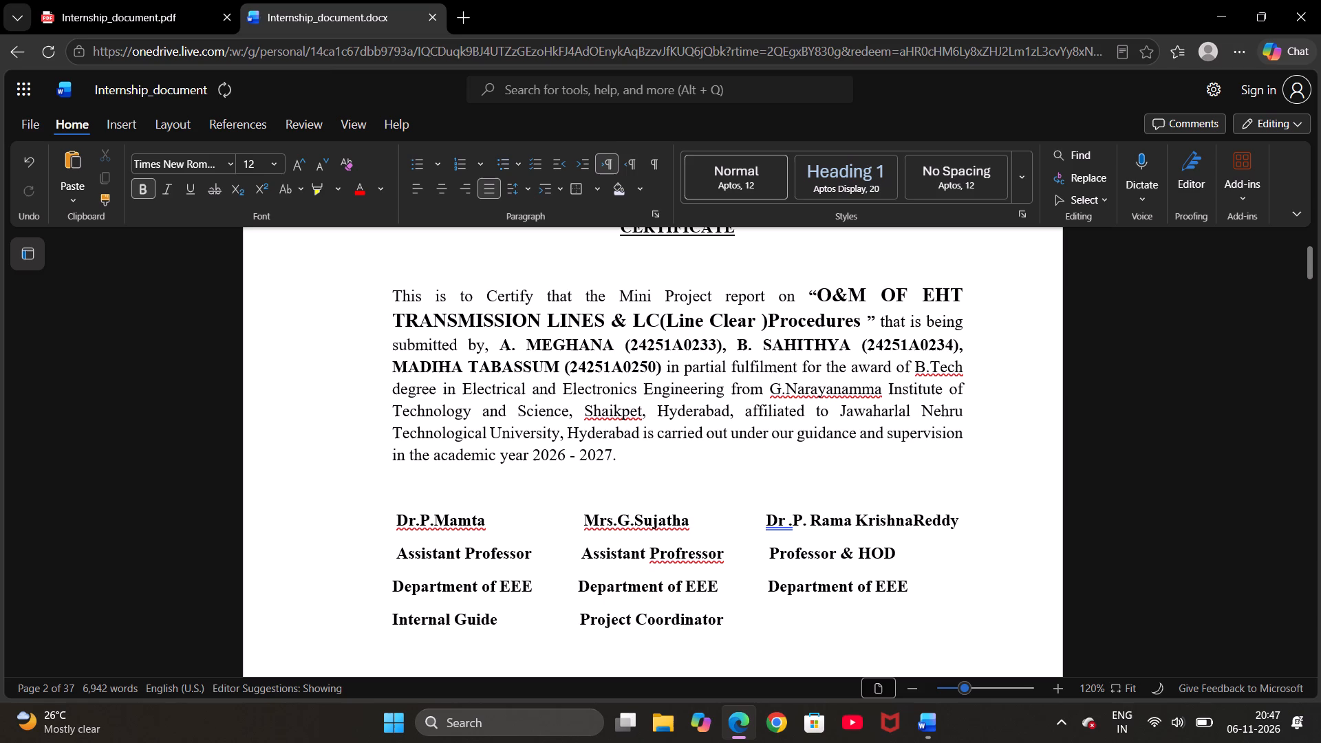
Add 11 spaces after "Project Coordinator", enter "Head of the Department" beneath the HOD's "Department of EEE", and save the document.
key("space")
key("space")
key("space")
key("space")
key("space")
key("space")
key("space")
key("space")
key("space")
key("space")
key("space")
key("shift+h")
type("EAD")
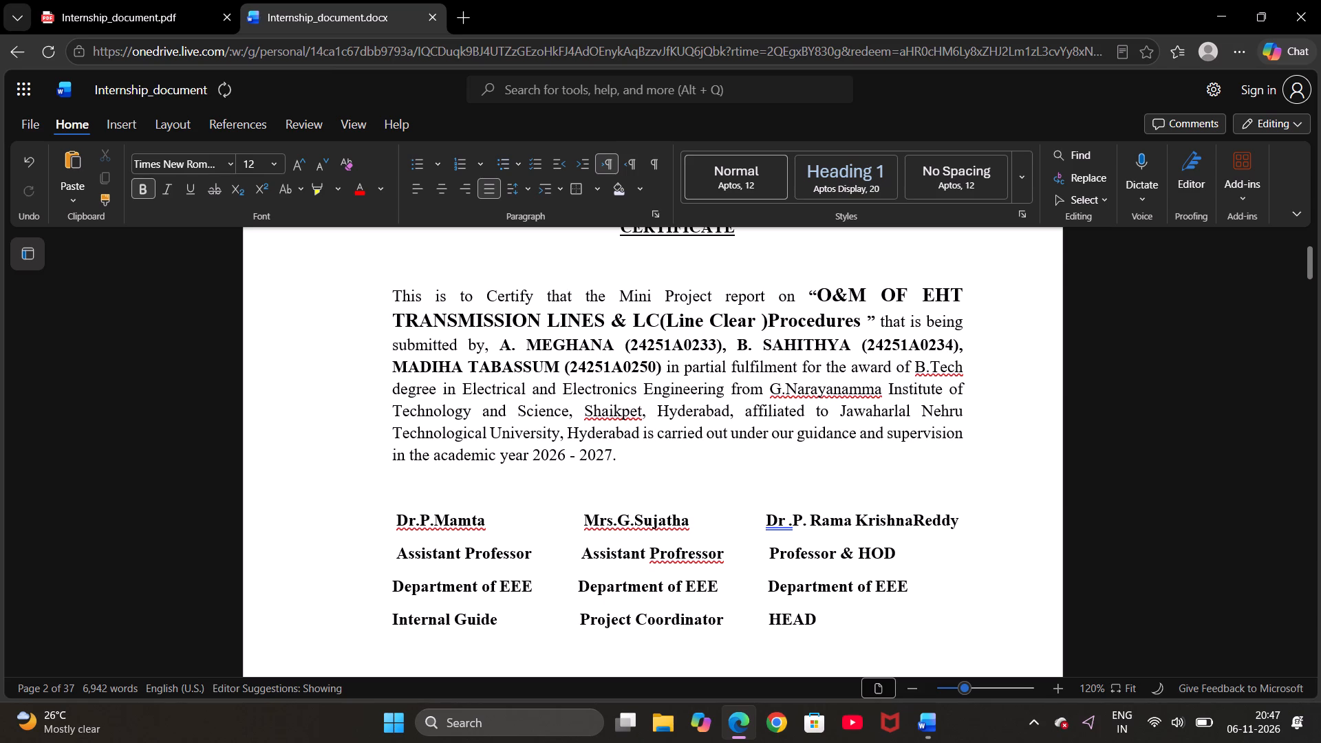
key("BackSpace")
key("BackSpace")
key("BackSpace")
type("ead of")
key("space")
key("shift+y")
key("BackSpace")
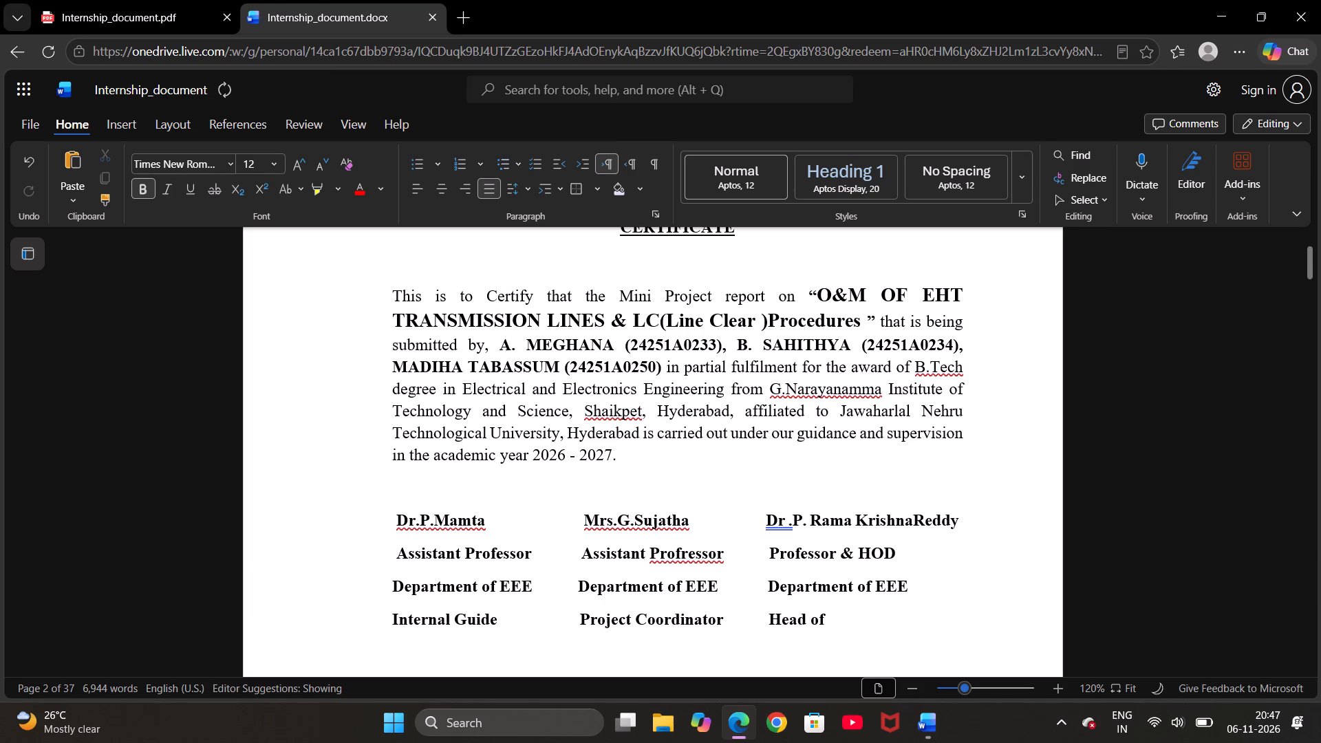
type("the")
key("space")
type("DE")
key("BackSpace")
key("BackSpace")
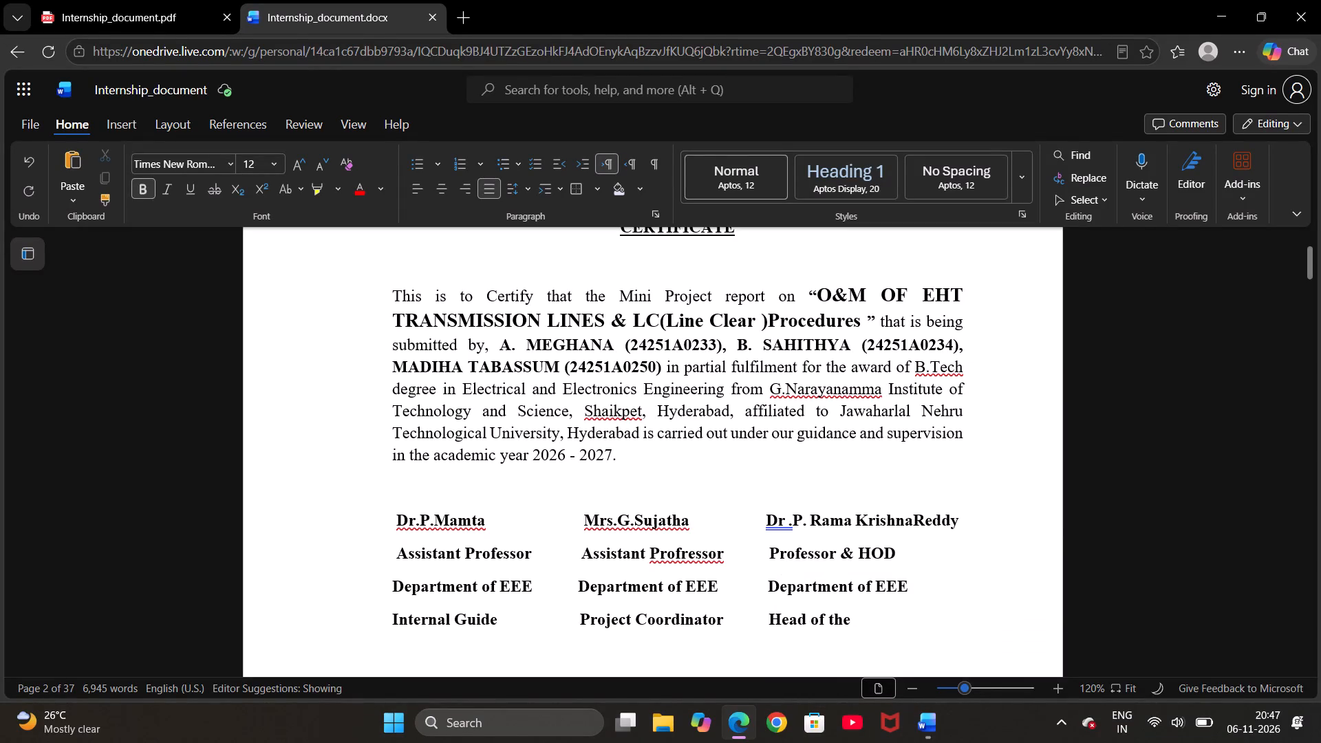
type("Depart")
type("ment")
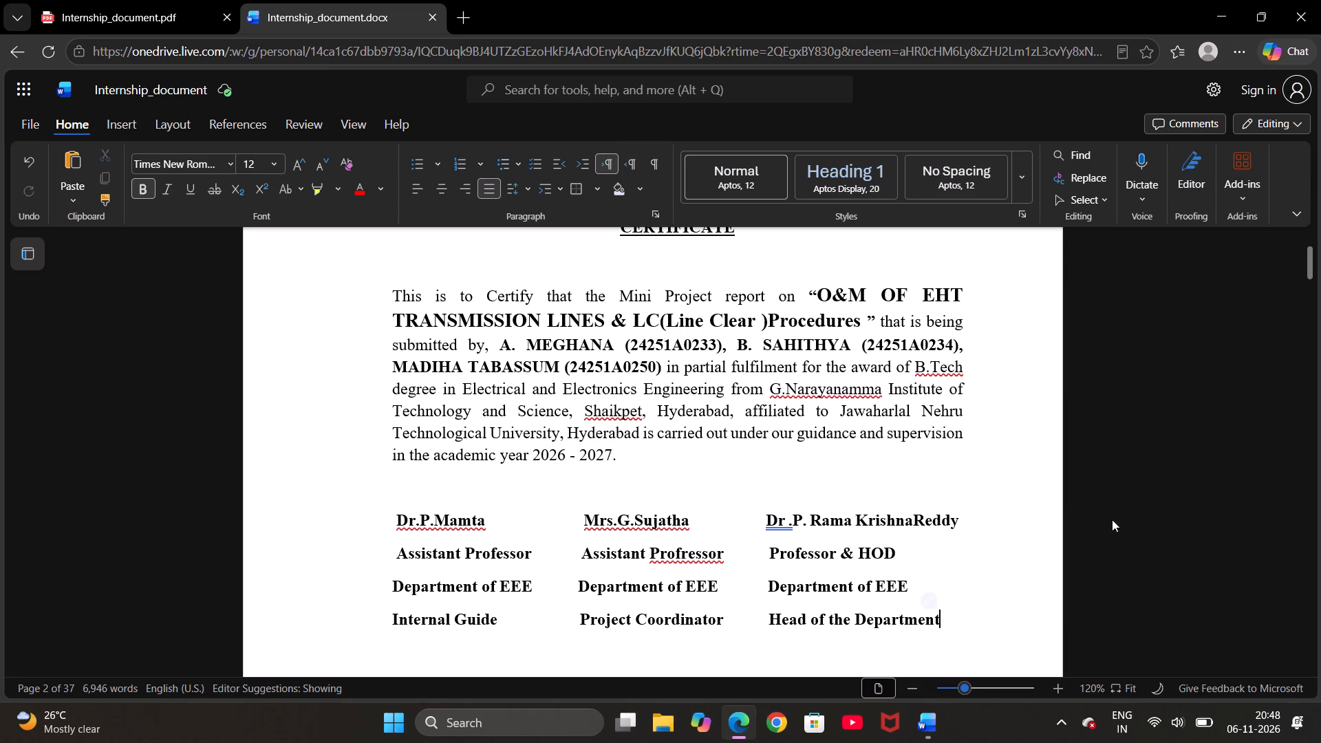
key("ctrl+s")
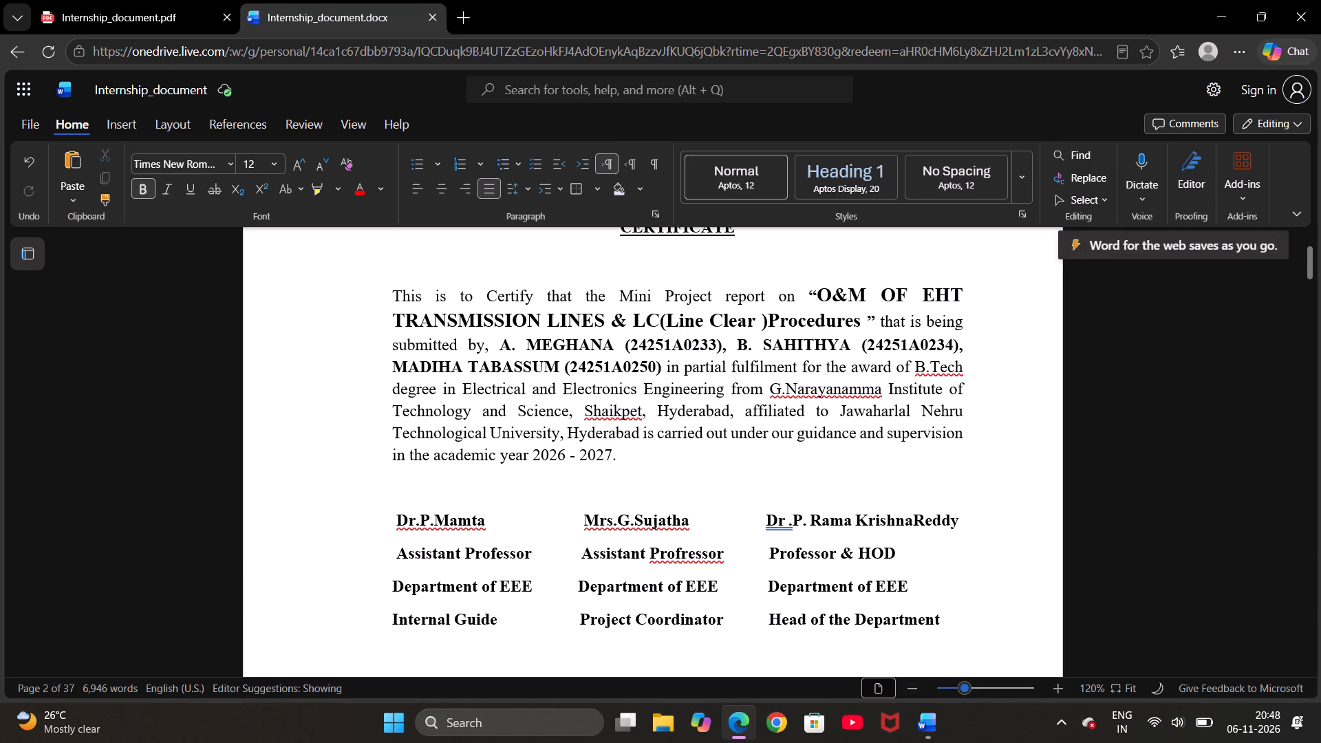
key("ctrl+s")
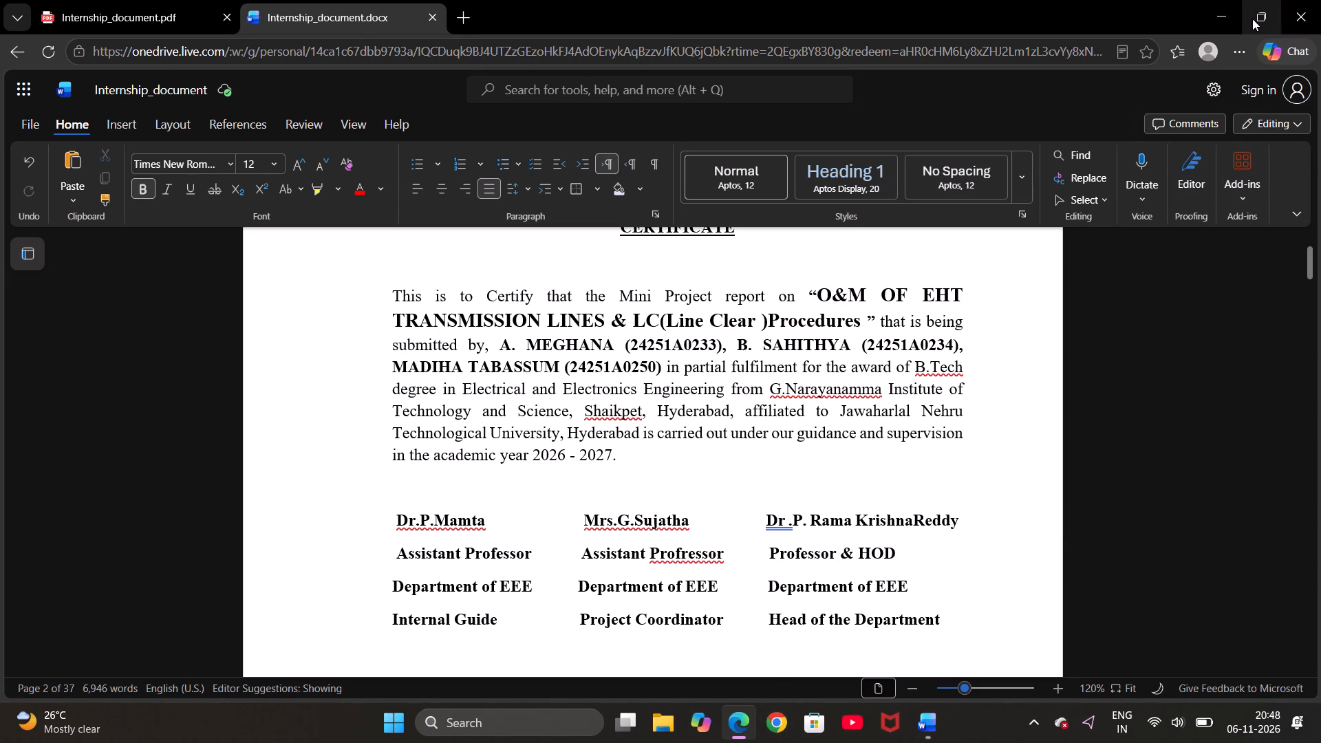
Tile the Internship_document window to half the screen and close the int sahi1 document.
left_click(1159, 66)
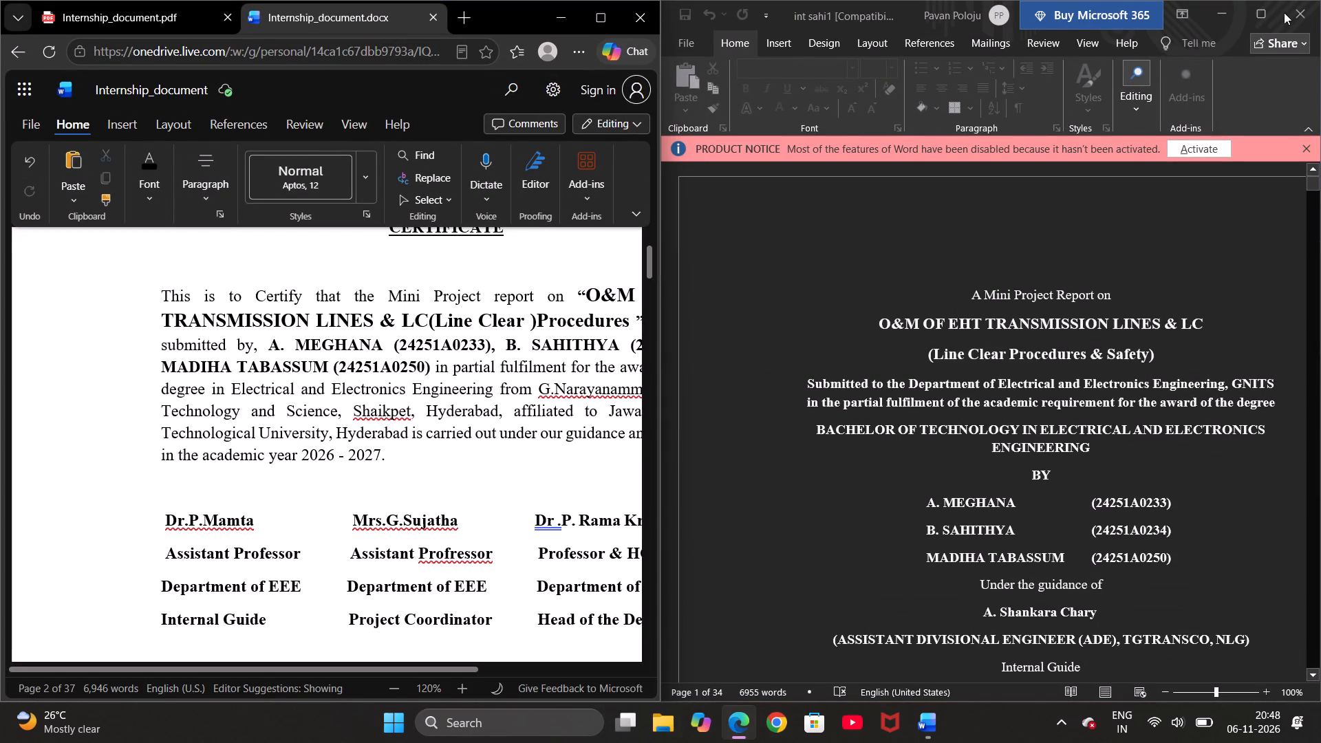
left_click(1285, 12)
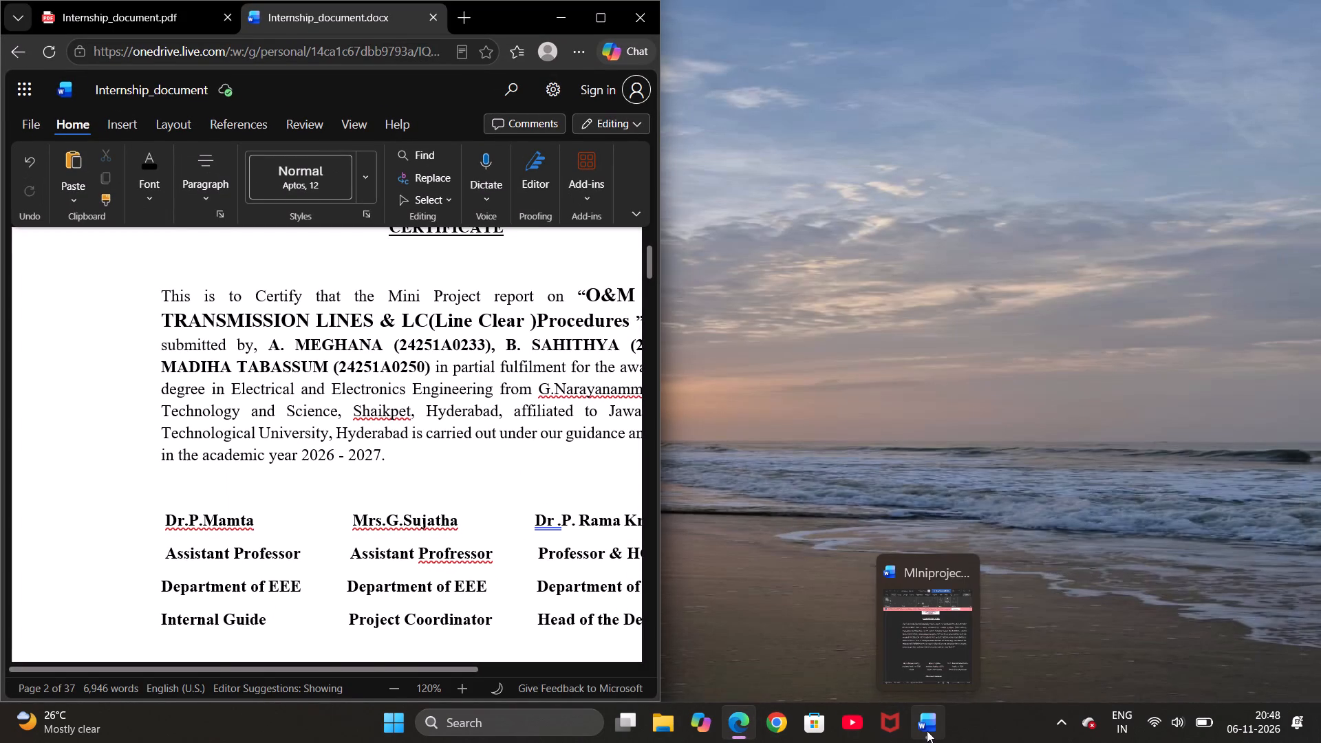
Place MIniproject final (2) beside Internship_document and compare their certificate pages, including the signatory block and the External Examiner line.
left_click(932, 676)
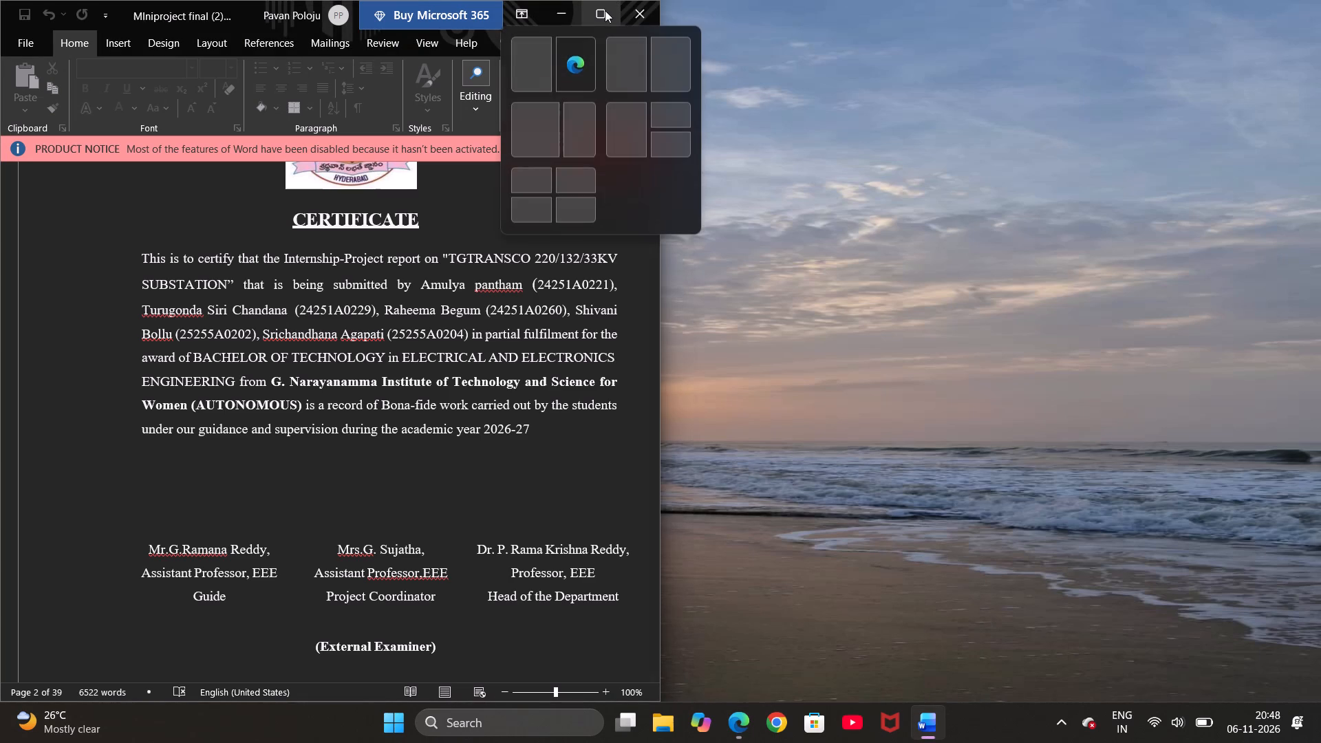
left_click(527, 51)
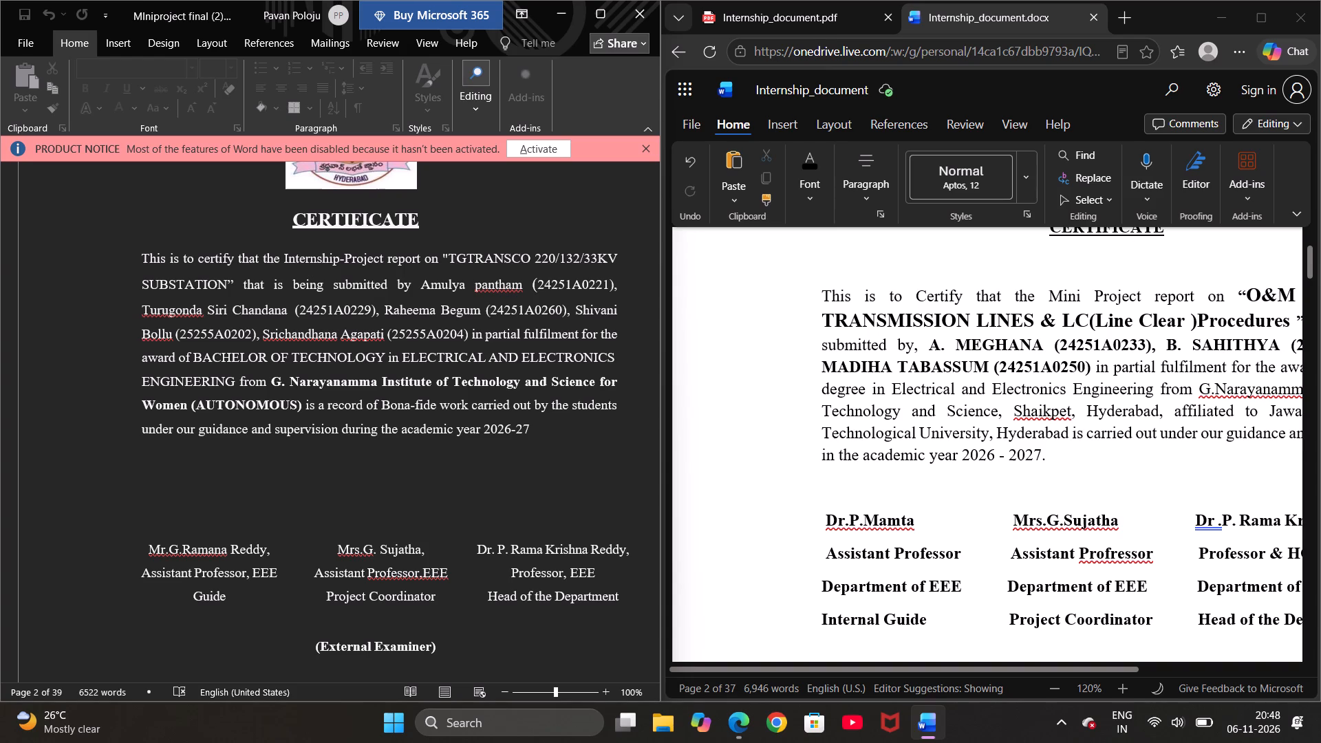
scroll(1070, 272, "left", 2)
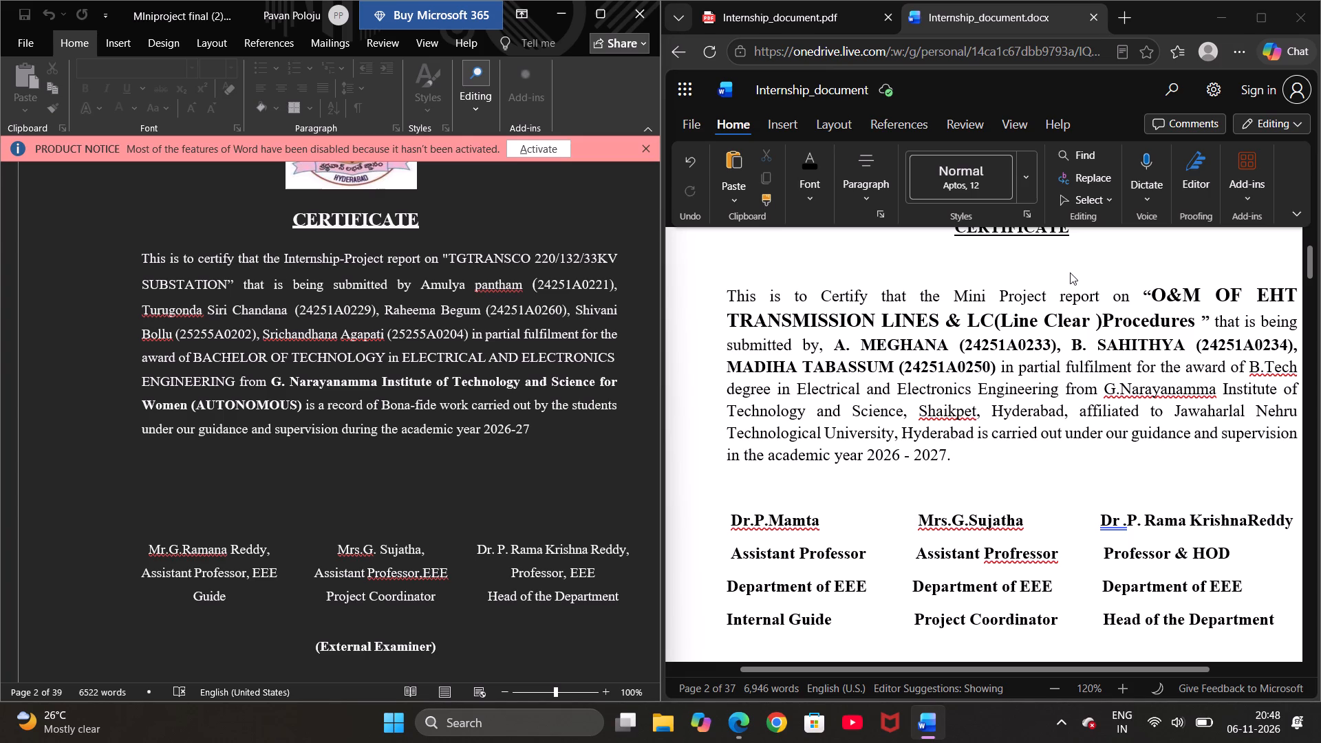
scroll(930, 449, "down", 4)
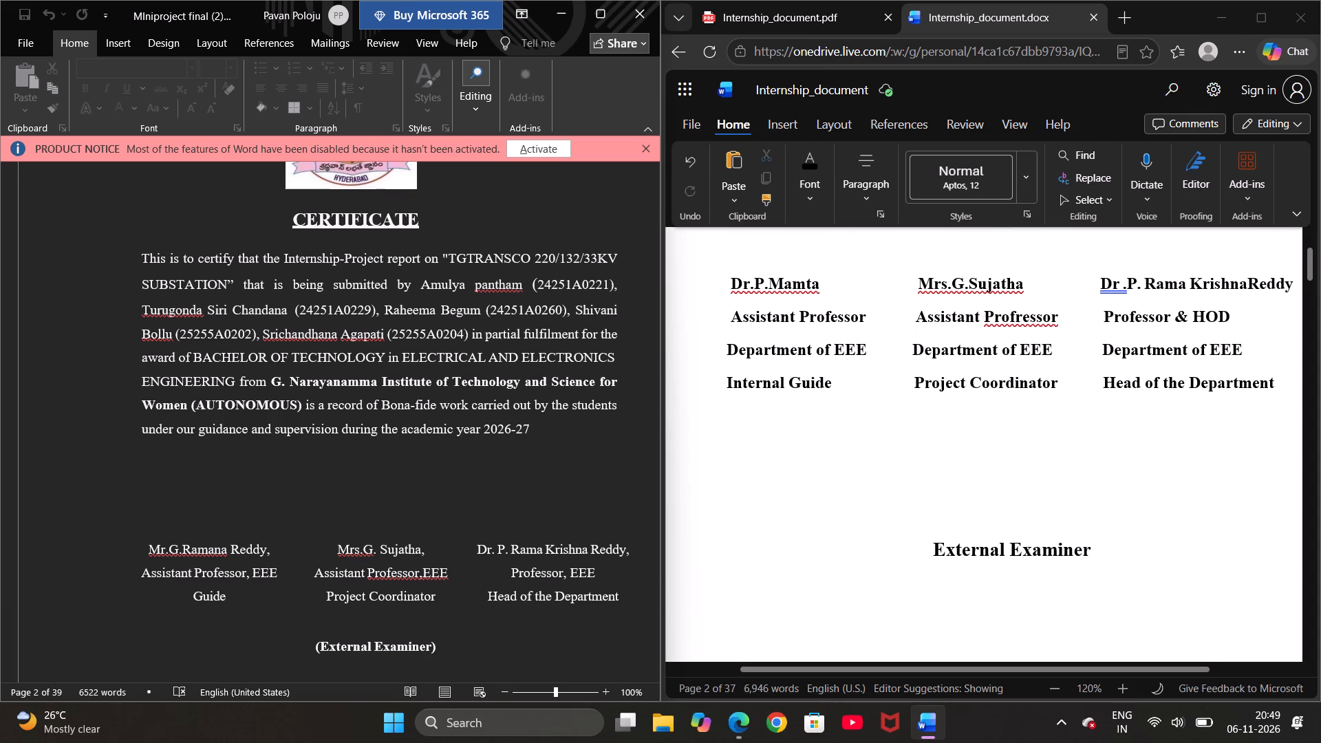
scroll(930, 449, "down", 6)
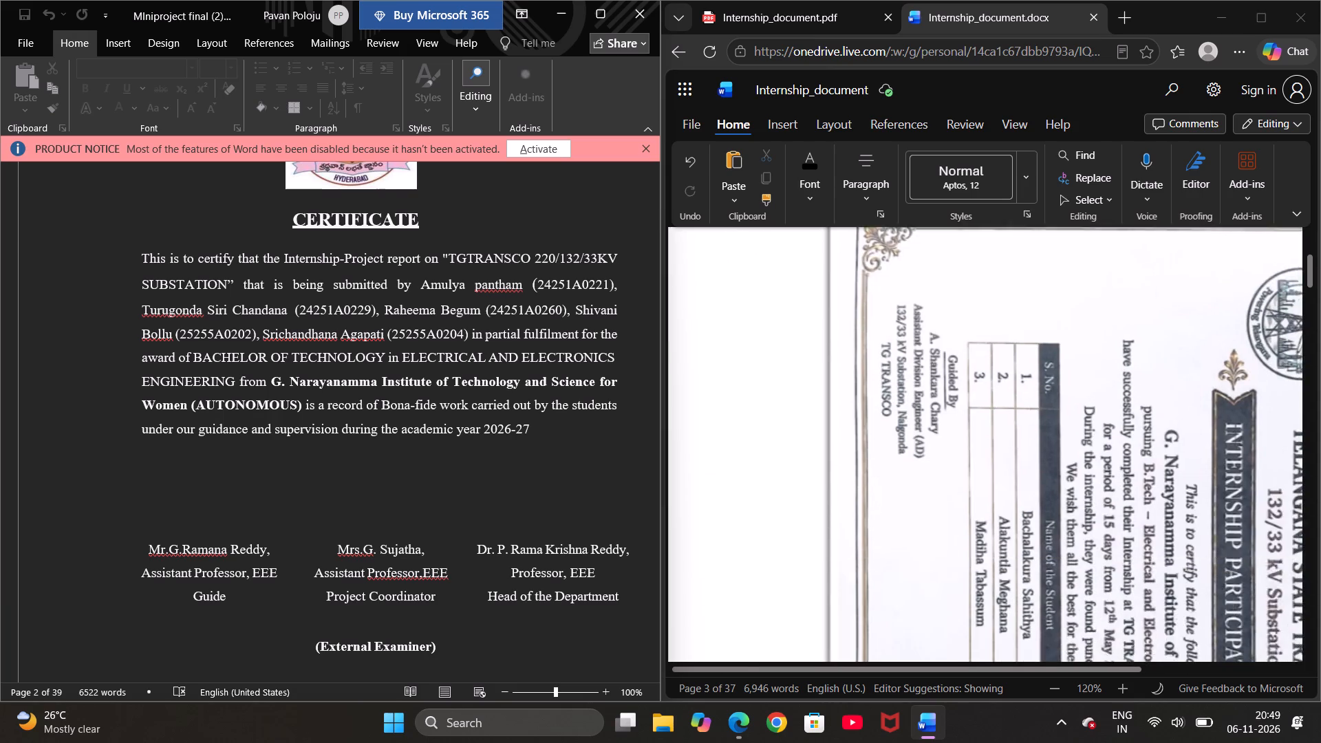
scroll(930, 449, "down", 1)
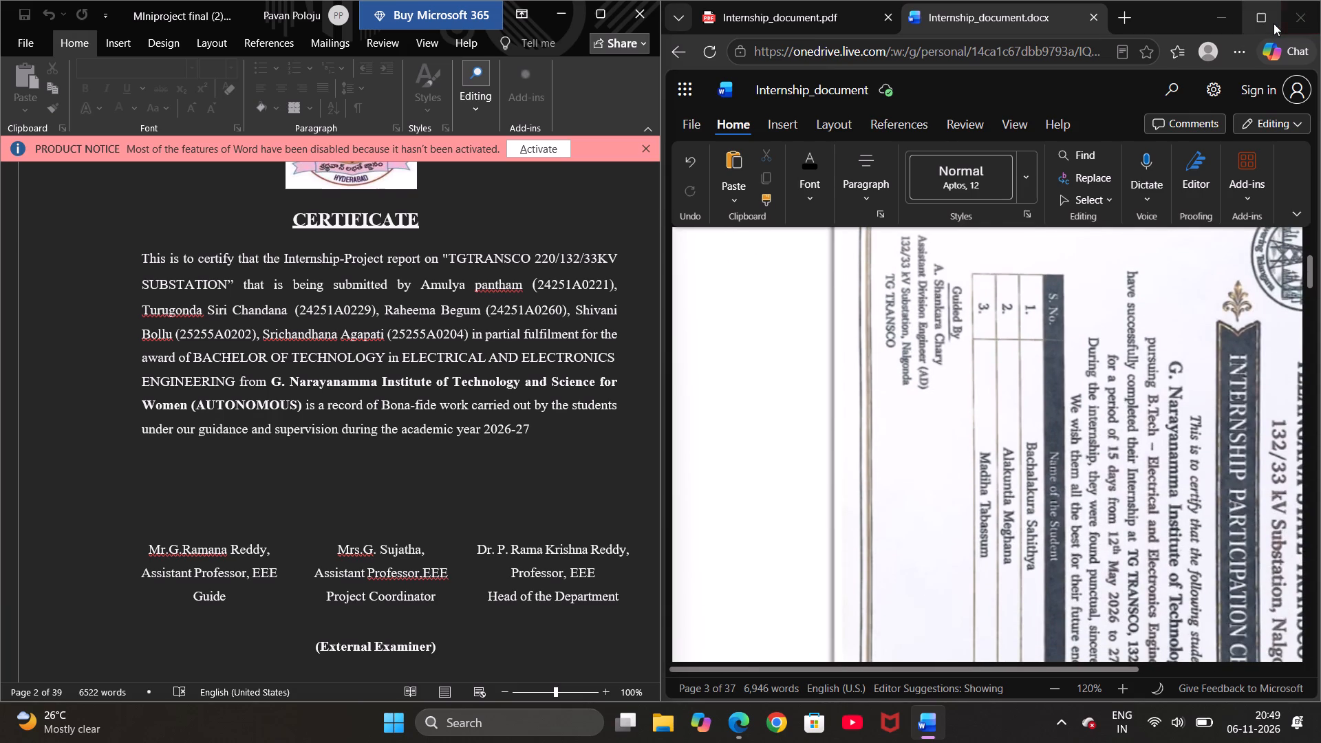
Maximize Internship_document, set the zoom to 90%, and review it from the TG TRANSCO internship certificate back to the title page.
left_click(1274, 23)
scroll(802, 352, "up", 1)
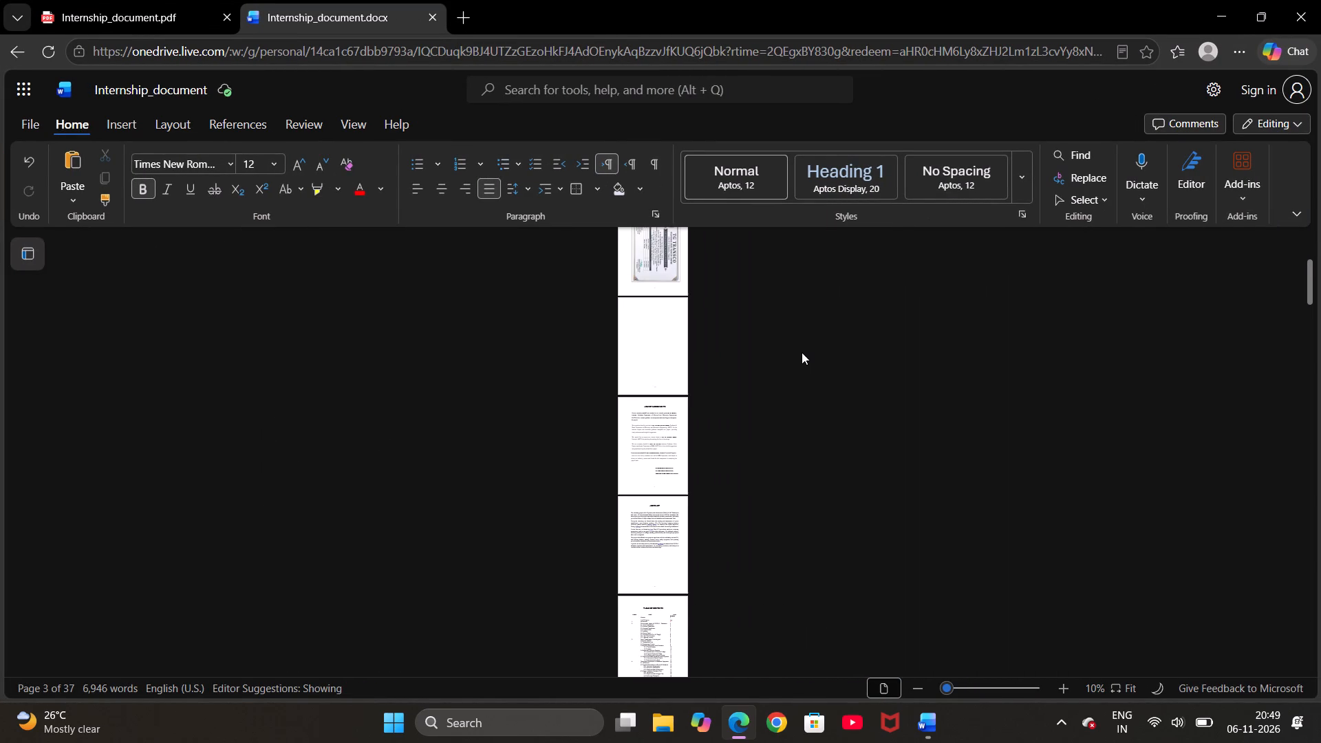
key("ctrl+equal")
key("ctrl+equal")
key("ctrl+equal")
key("ctrl+equal")
key("ctrl+equal")
key("ctrl+equal")
key("ctrl+equal")
key("ctrl+equal")
key("ctrl+equal")
key("ctrl+equal")
key("ctrl+equal")
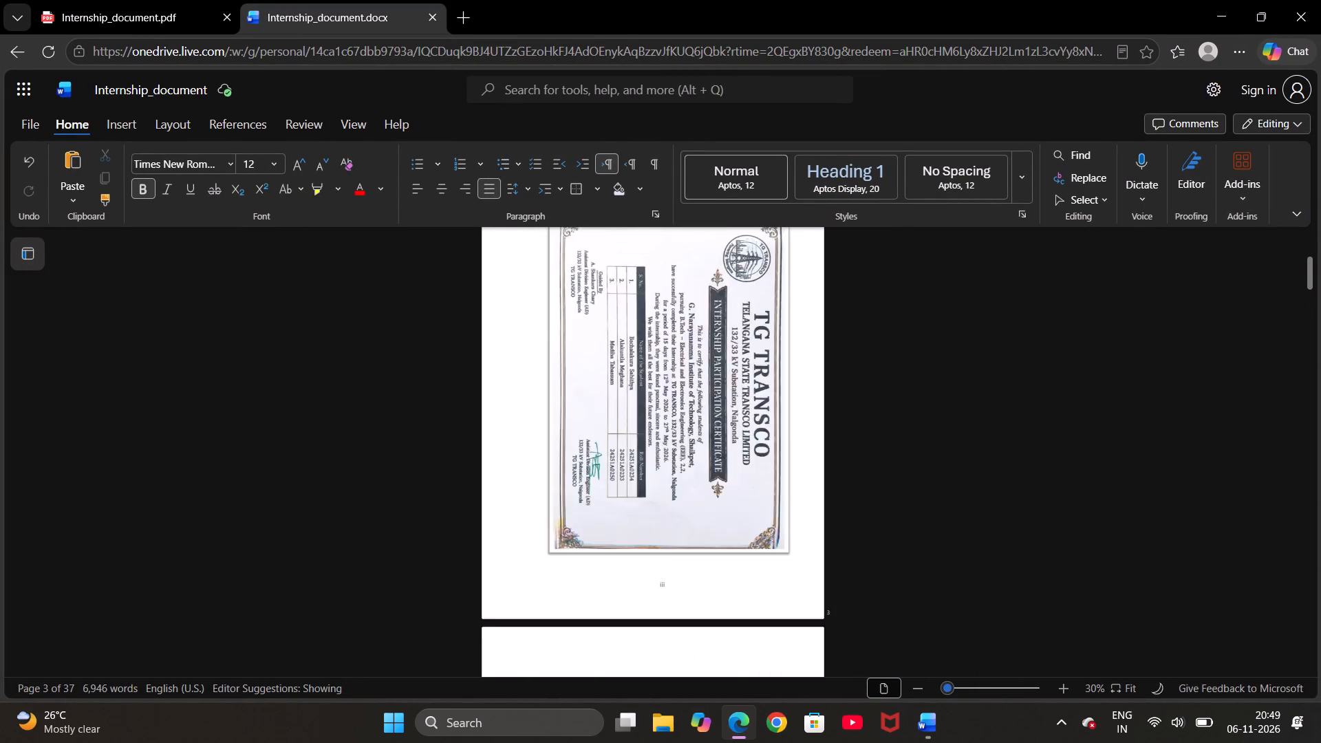
key("ctrl+equal")
key("ctrl+minus")
key("ctrl+minus")
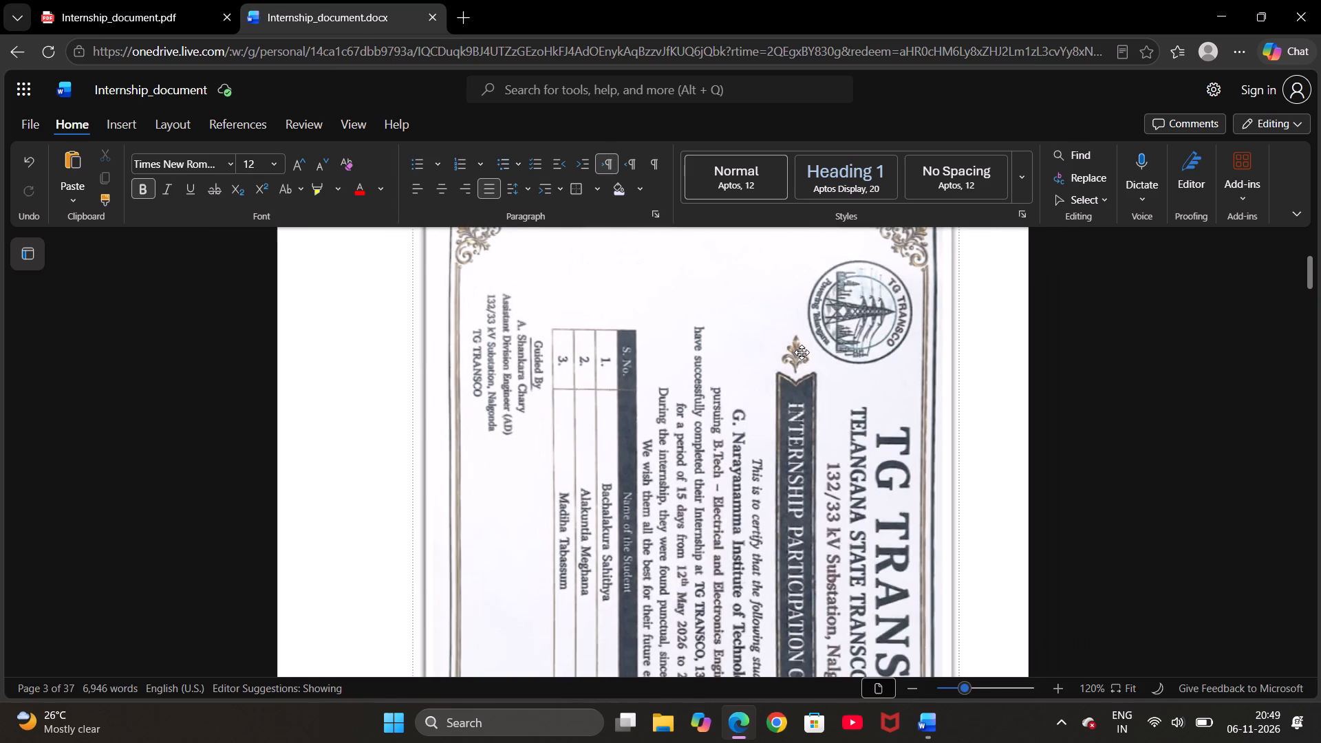
key("ctrl+minus")
key("ctrl+minus")
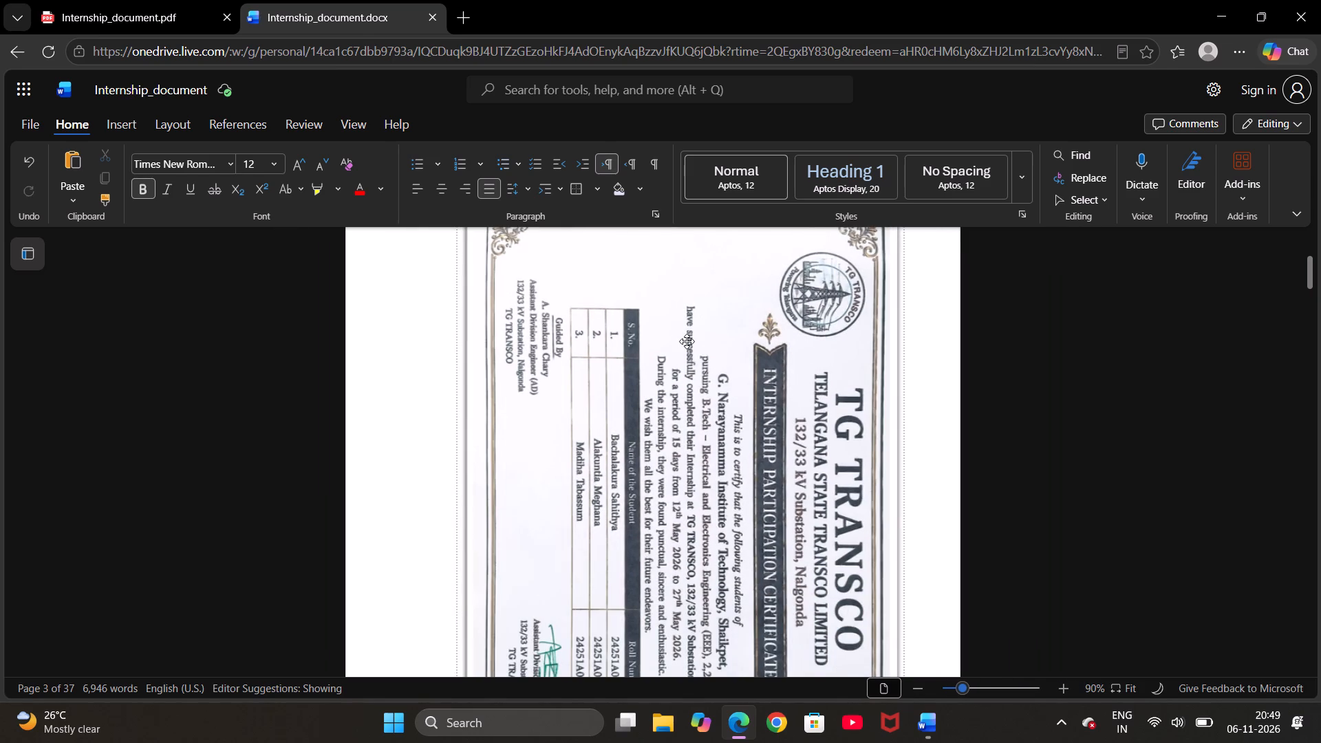
left_click(687, 341)
scroll(687, 341, "up", 2)
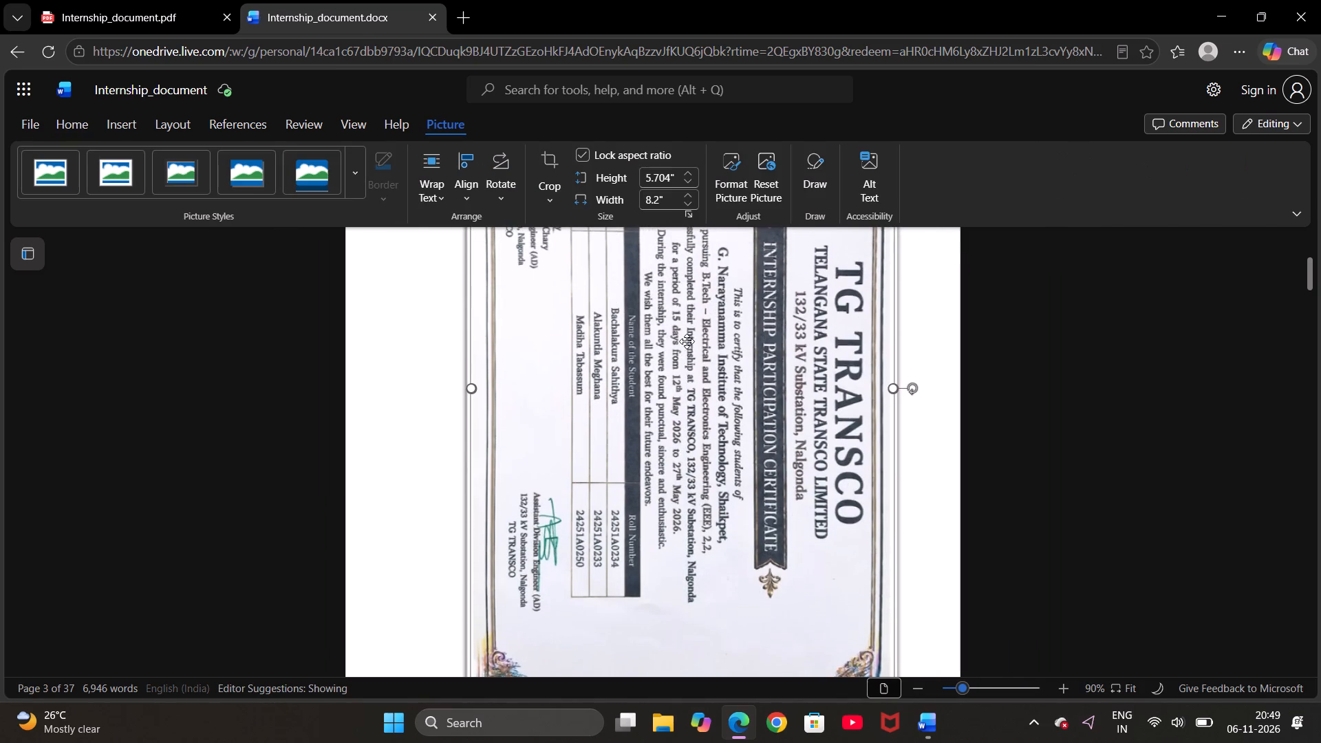
scroll(687, 341, "up", 6)
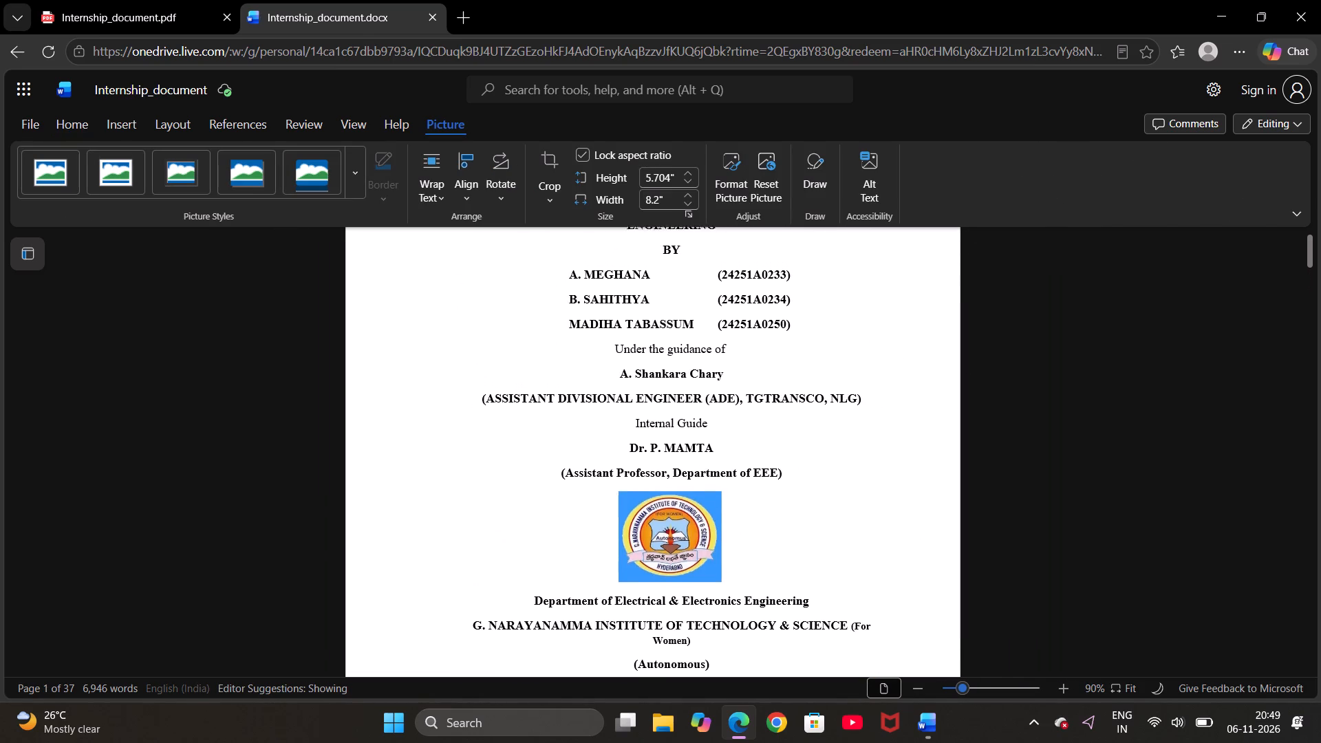
scroll(687, 341, "up", 2)
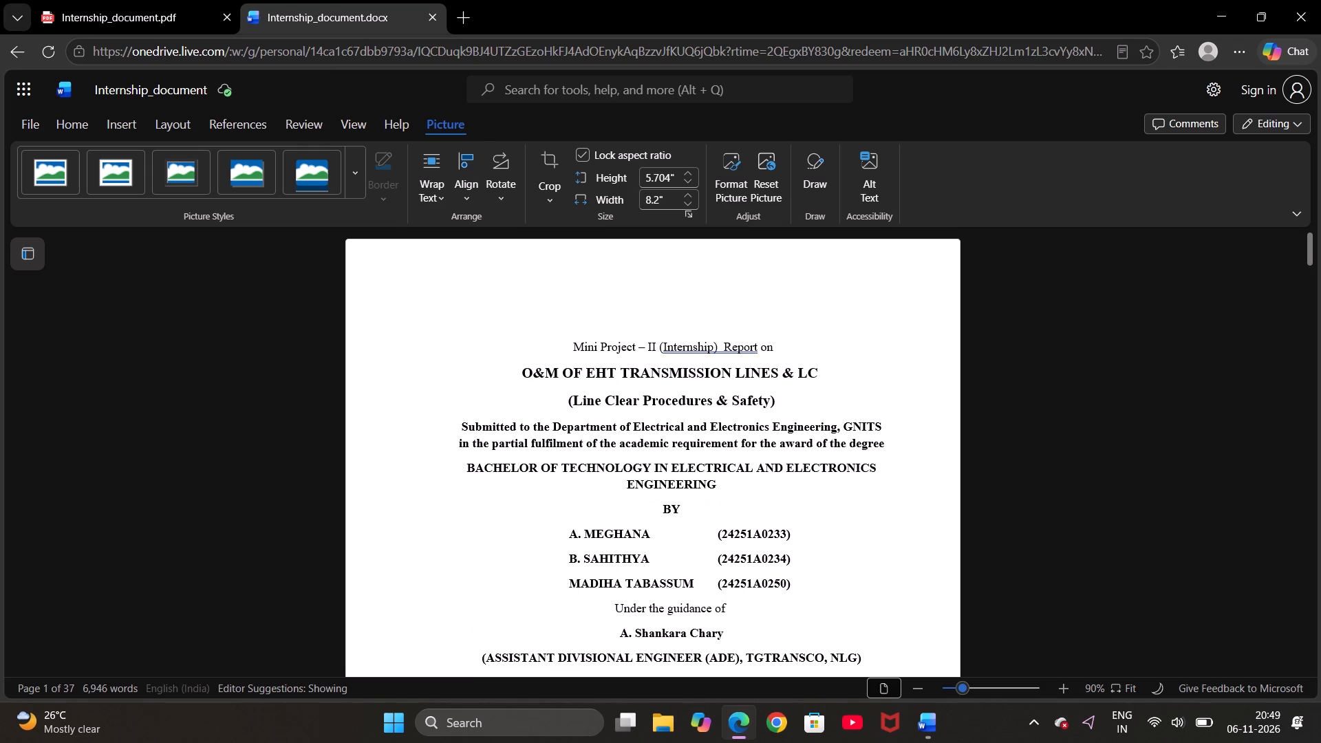
Review Internship_document from the title page through the college certificate page to the TG TRANSCO internship certificate.
scroll(817, 348, "down", 4)
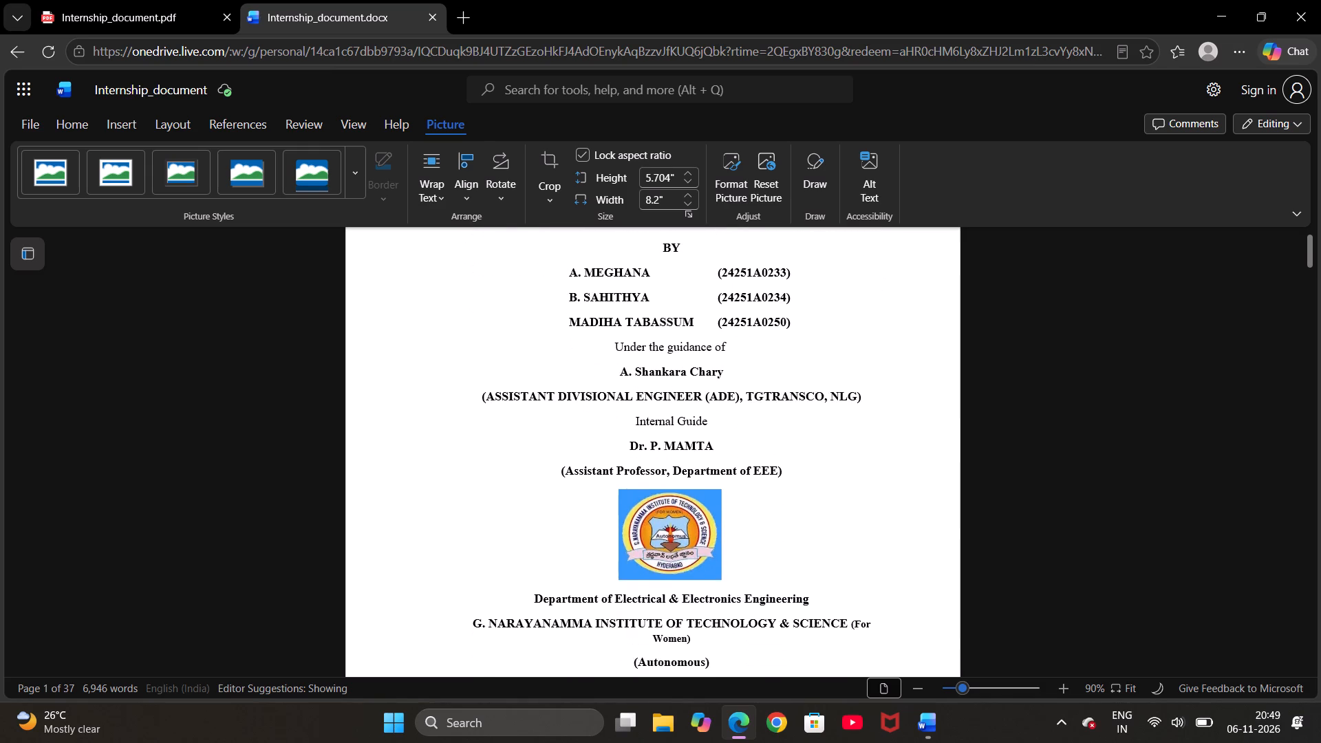
scroll(817, 348, "down", 8)
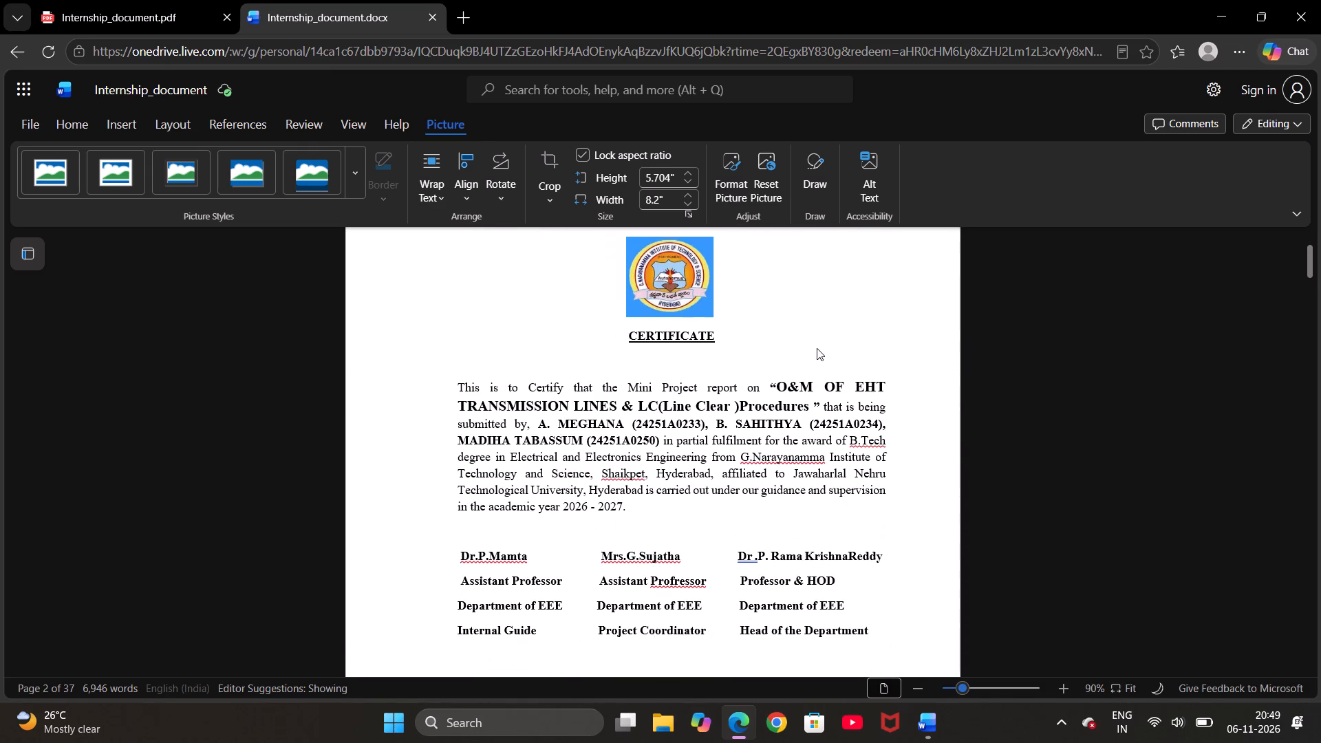
scroll(817, 348, "down", 4)
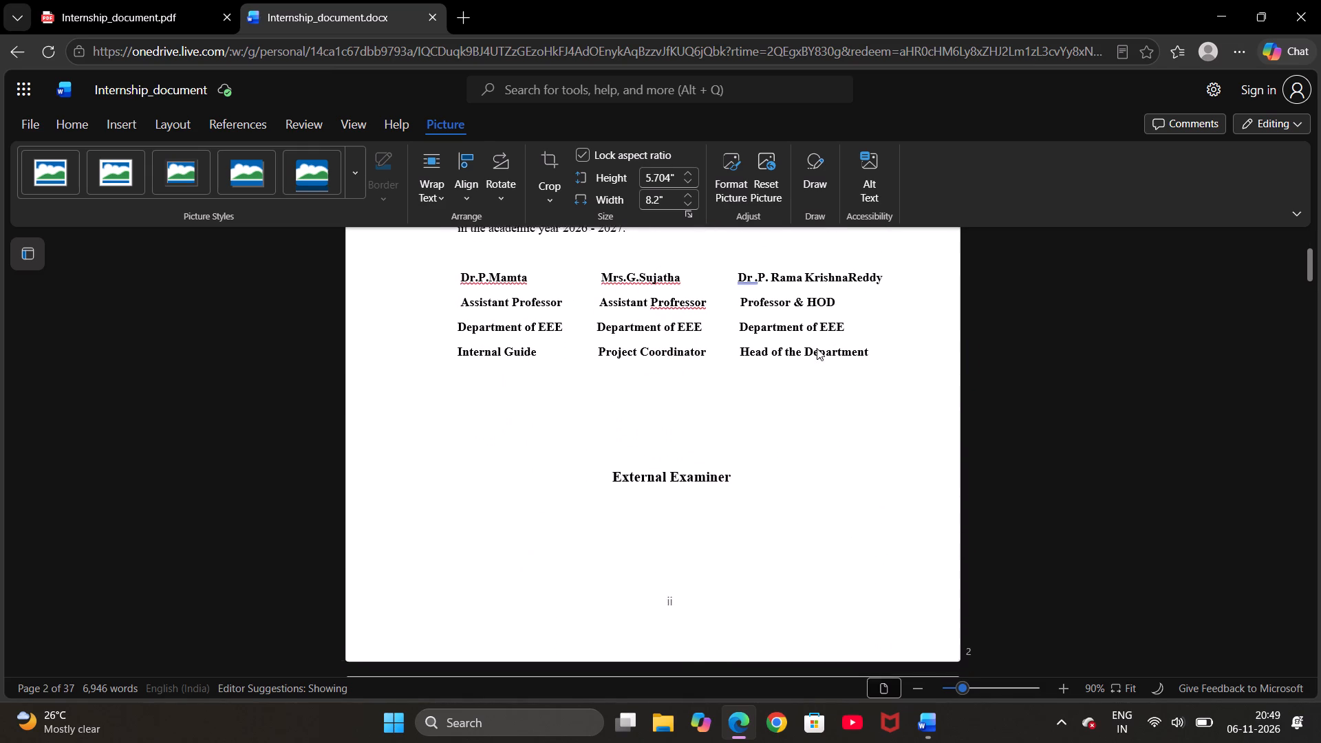
scroll(817, 348, "down", 10)
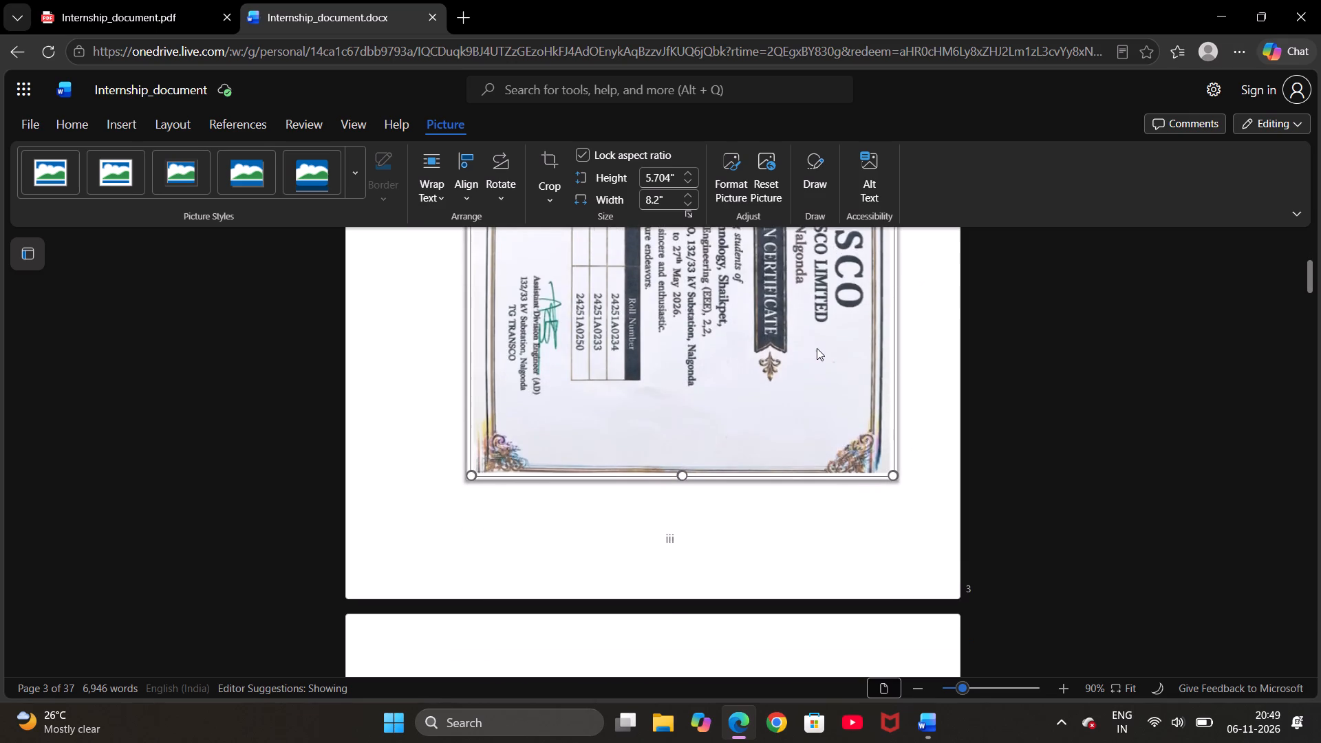
Examine the empty page iv between the TG TRANSCO certificate and the Acknowledgements, and continue to the Abstract.
scroll(817, 348, "down", 6)
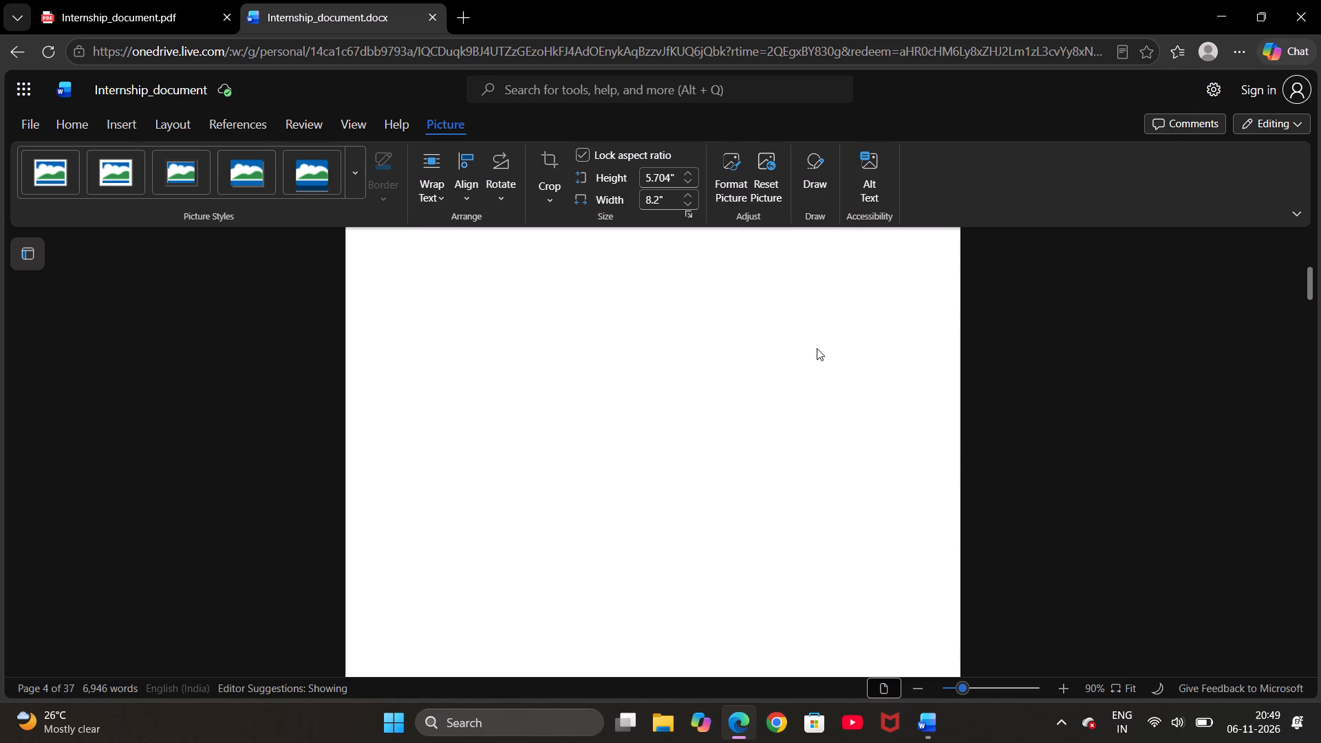
scroll(817, 348, "down", 4)
scroll(817, 348, "up", 8)
scroll(817, 348, "down", 2)
scroll(817, 348, "up", 6)
scroll(817, 348, "down", 1)
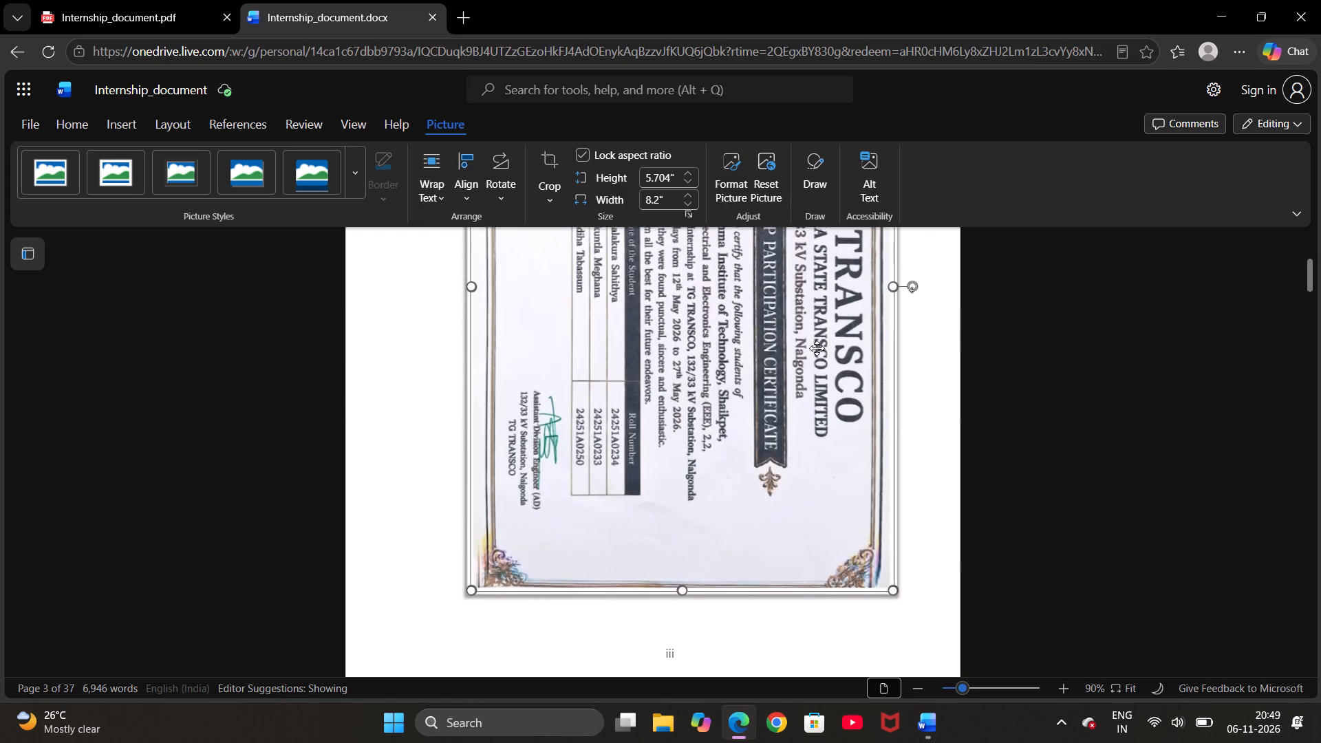
scroll(817, 348, "down", 1)
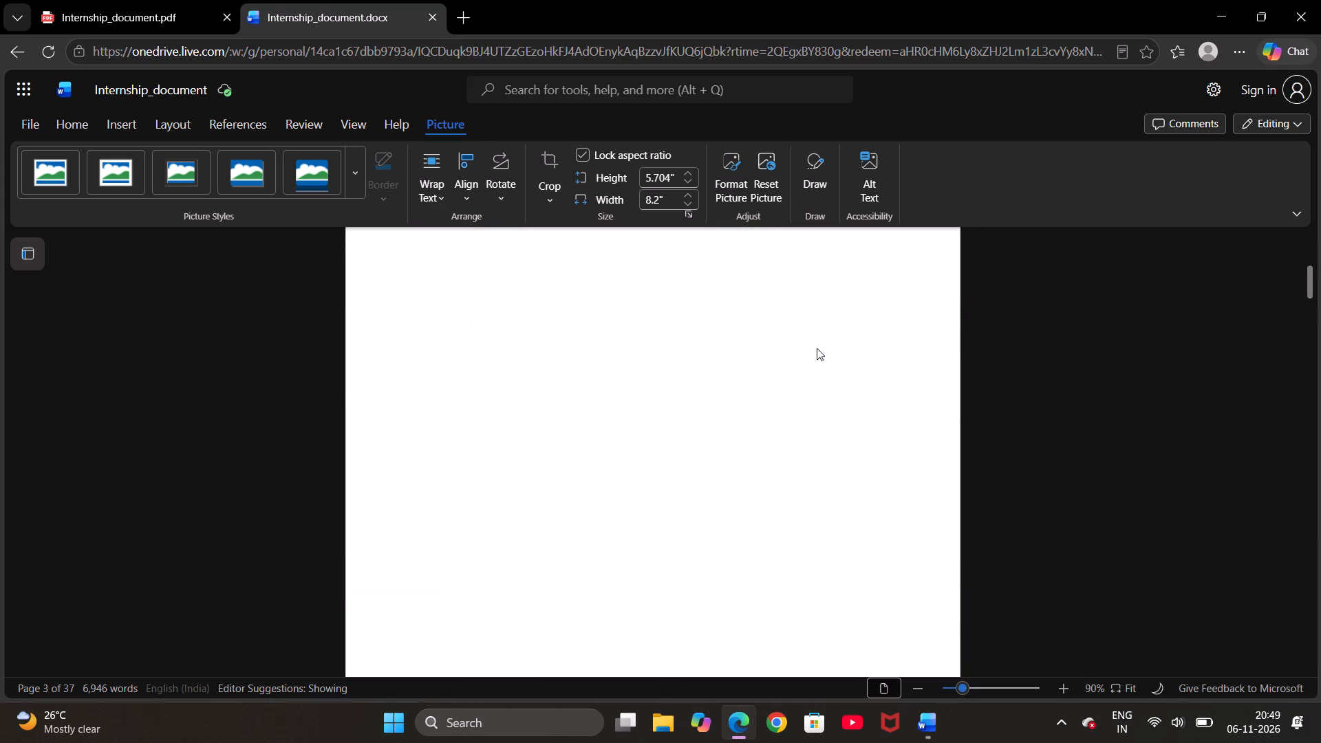
scroll(817, 348, "down", 8)
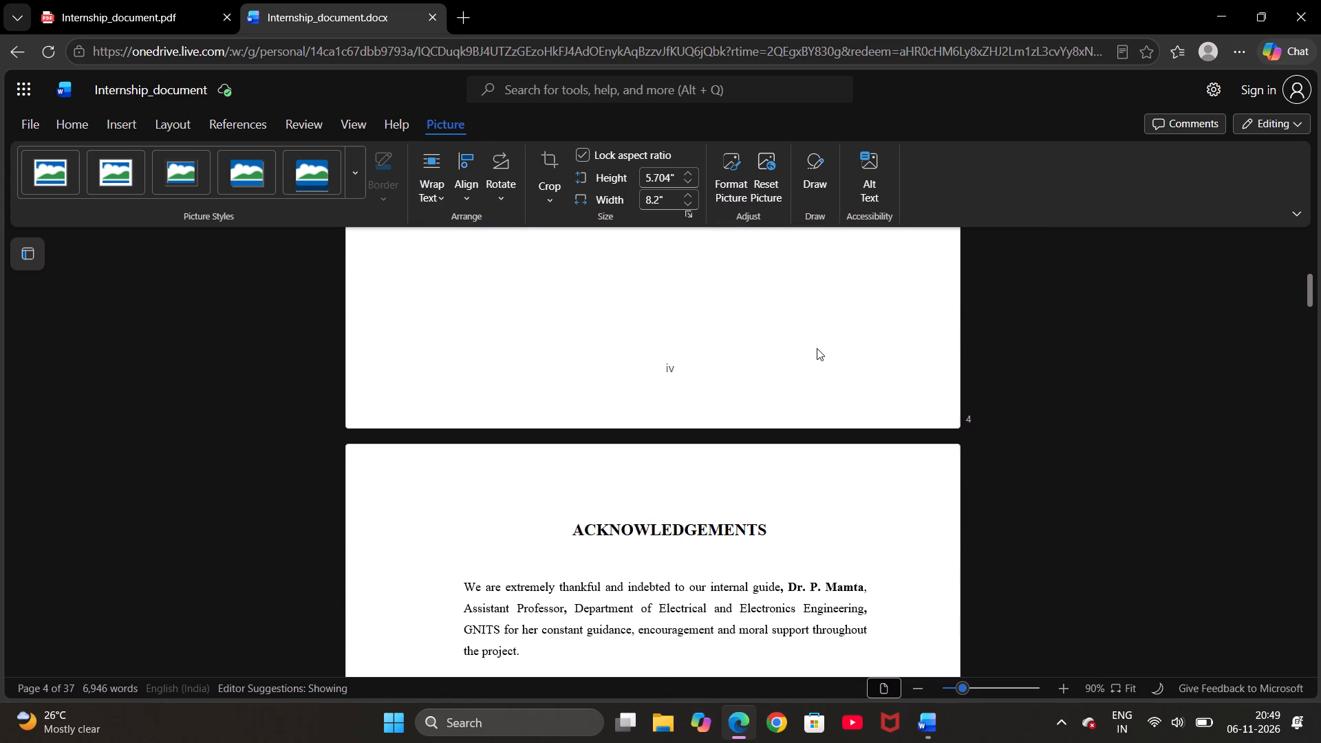
scroll(817, 348, "down", 6)
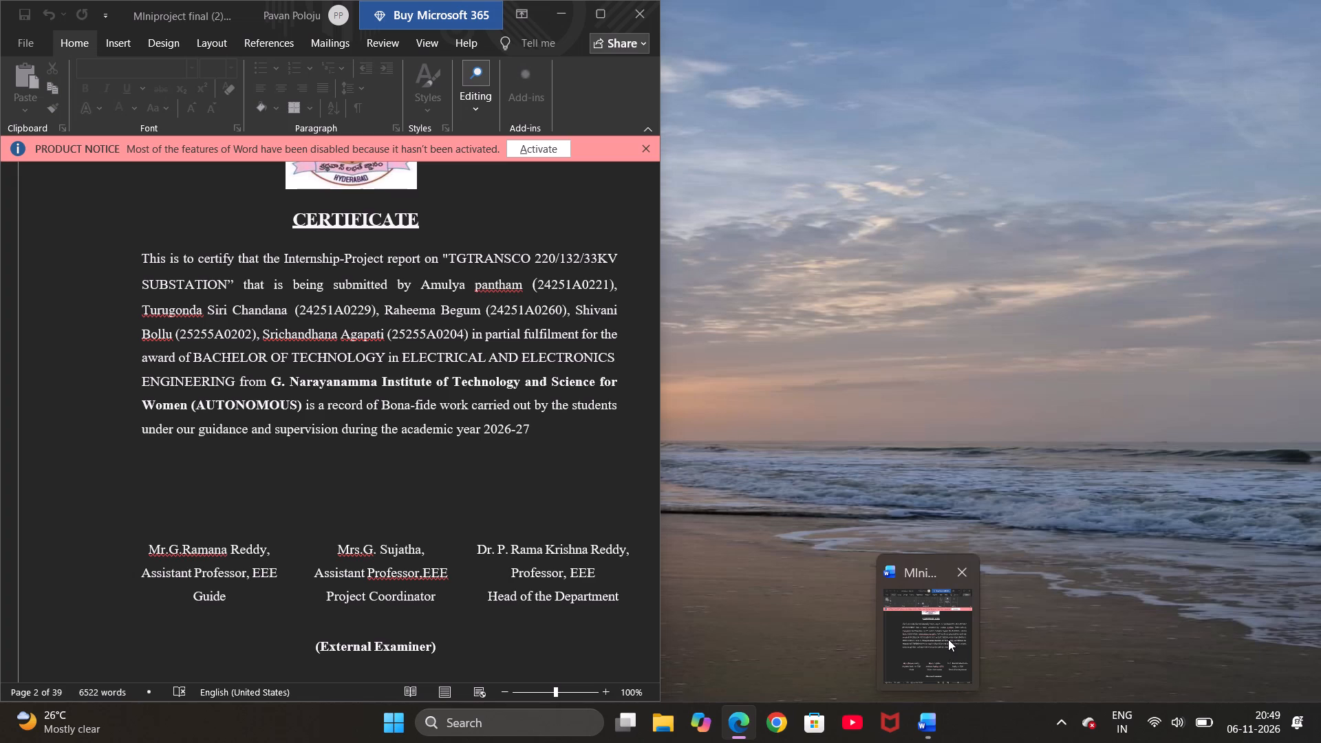
Switch to MIniproject final (2) and examine its page sequence from the college certificate through the internship certificates to the Acknowledgements.
left_click(948, 639)
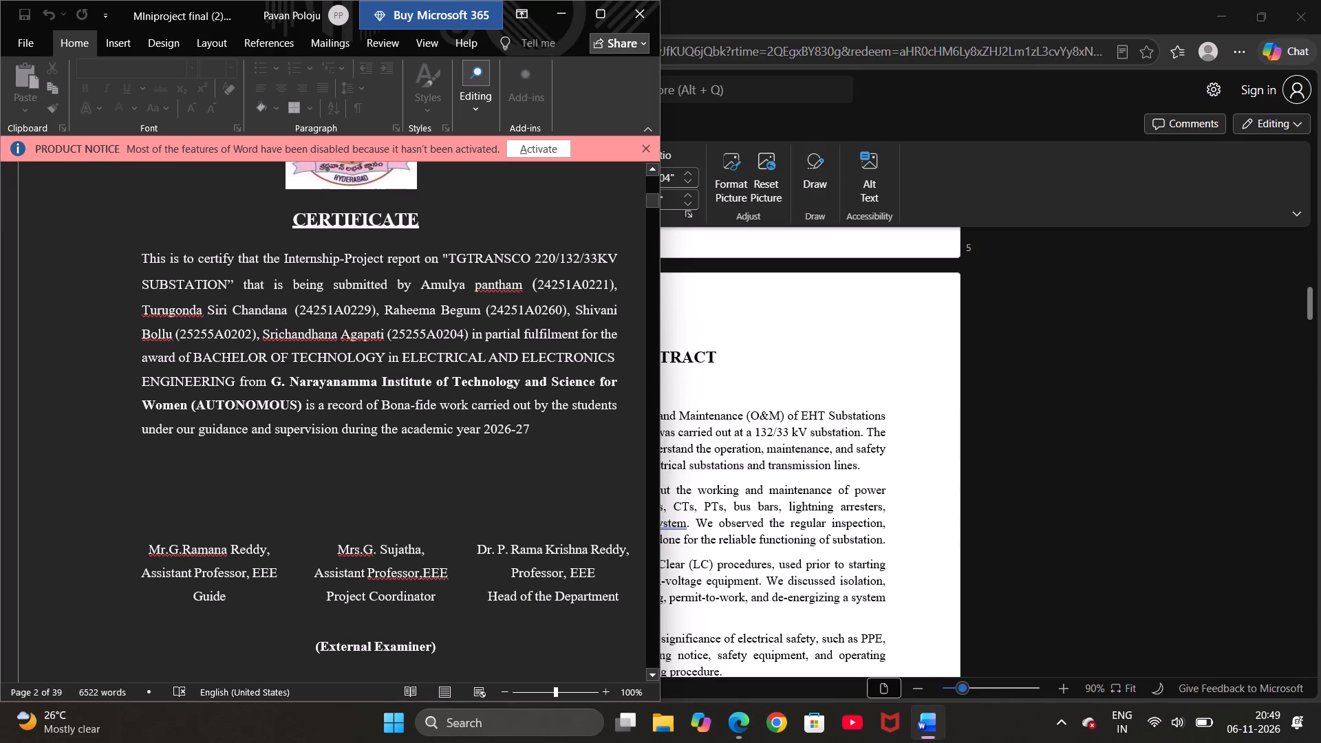
scroll(535, 462, "down", 10)
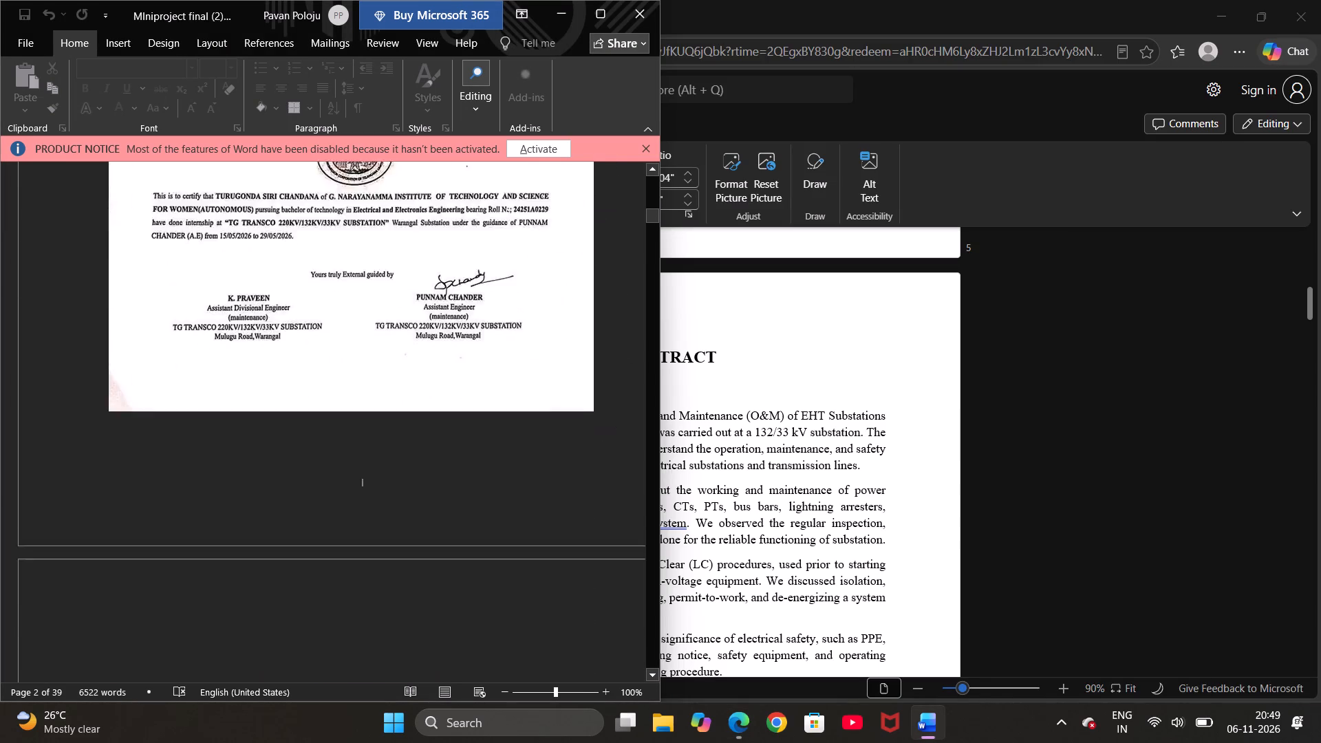
scroll(535, 462, "down", 4)
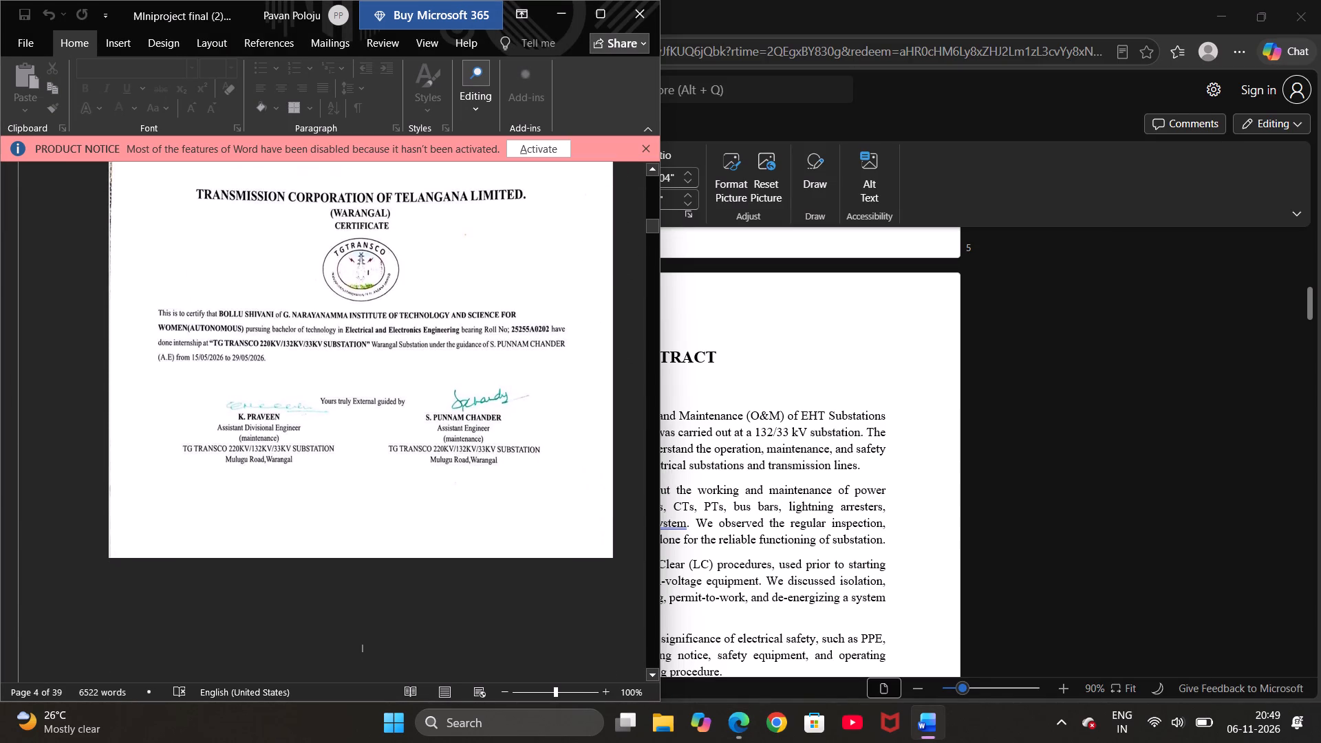
scroll(535, 462, "down", 6)
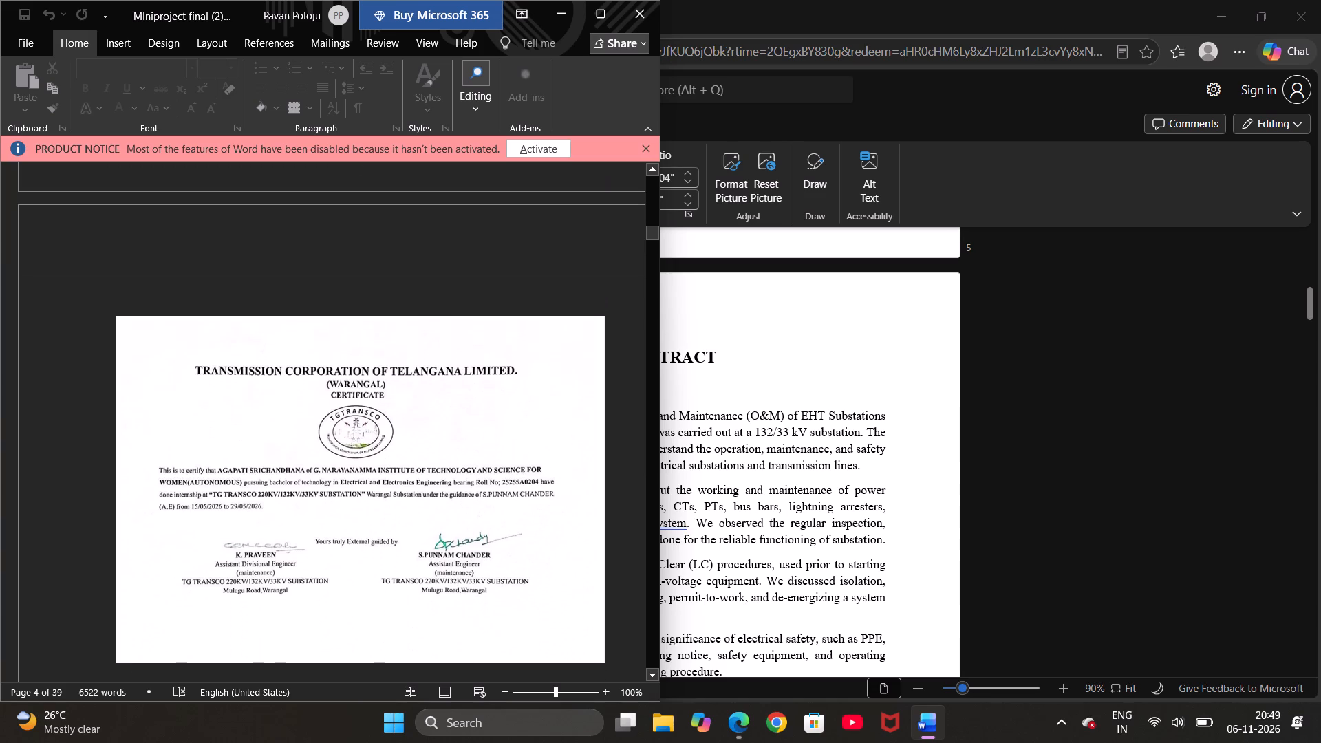
scroll(535, 462, "down", 8)
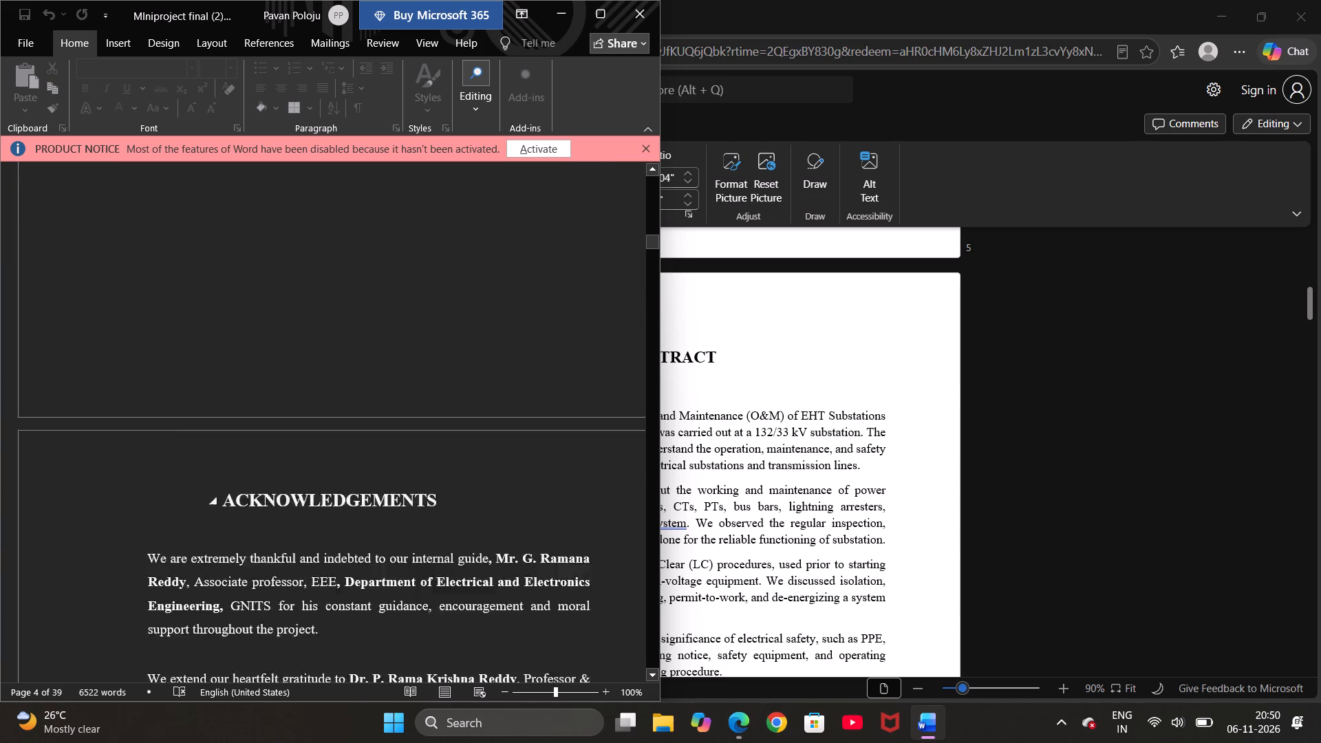
scroll(535, 462, "down", 2)
scroll(535, 462, "up", 2)
scroll(535, 462, "down", 1)
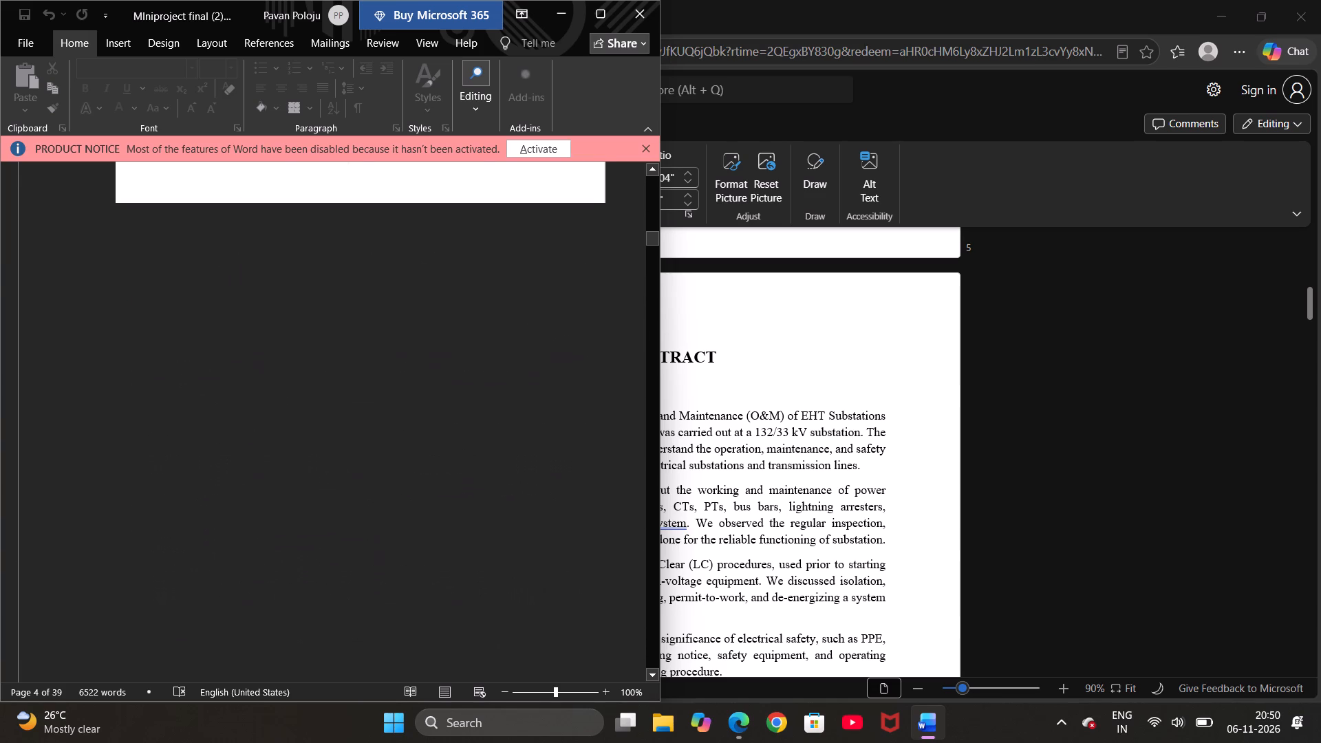
scroll(535, 462, "down", 1)
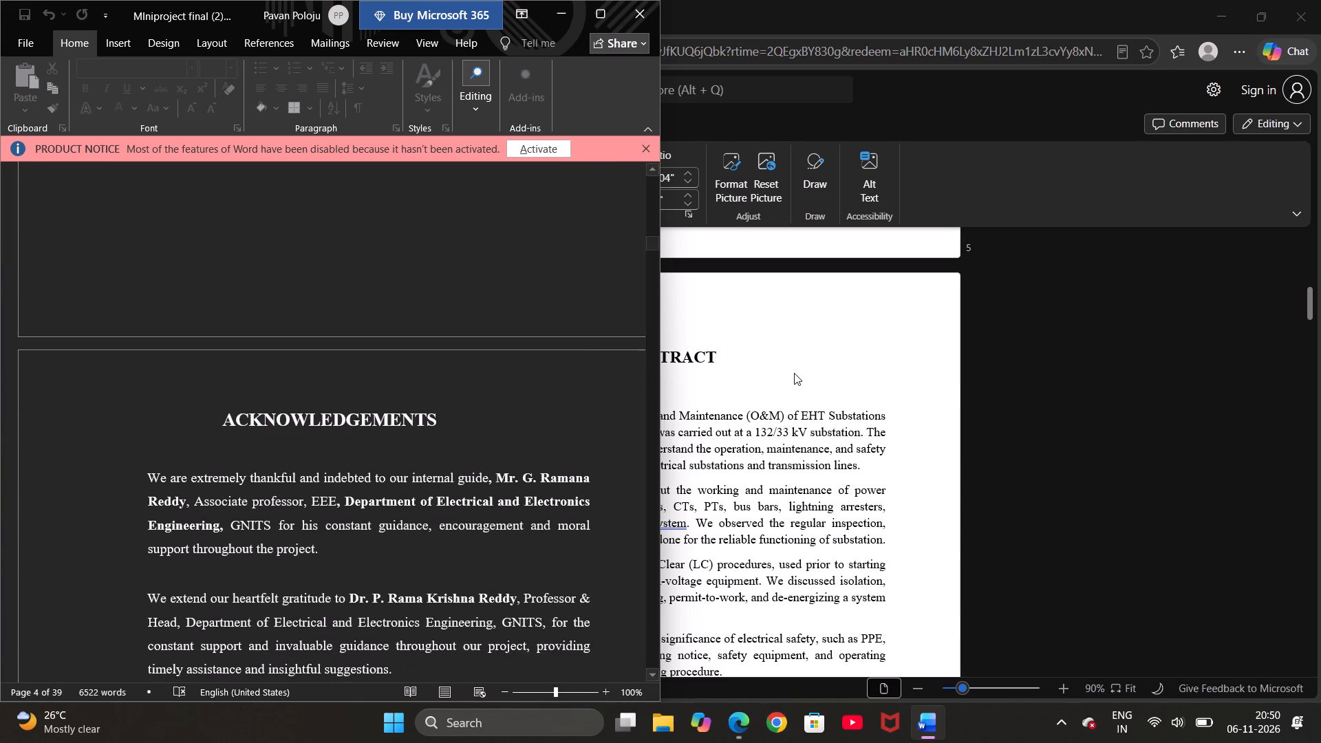
Return to Internship_document and delete the blank page iv before the ACKNOWLEDGEMENTS heading.
left_click(794, 373)
scroll(795, 355, "up", 6)
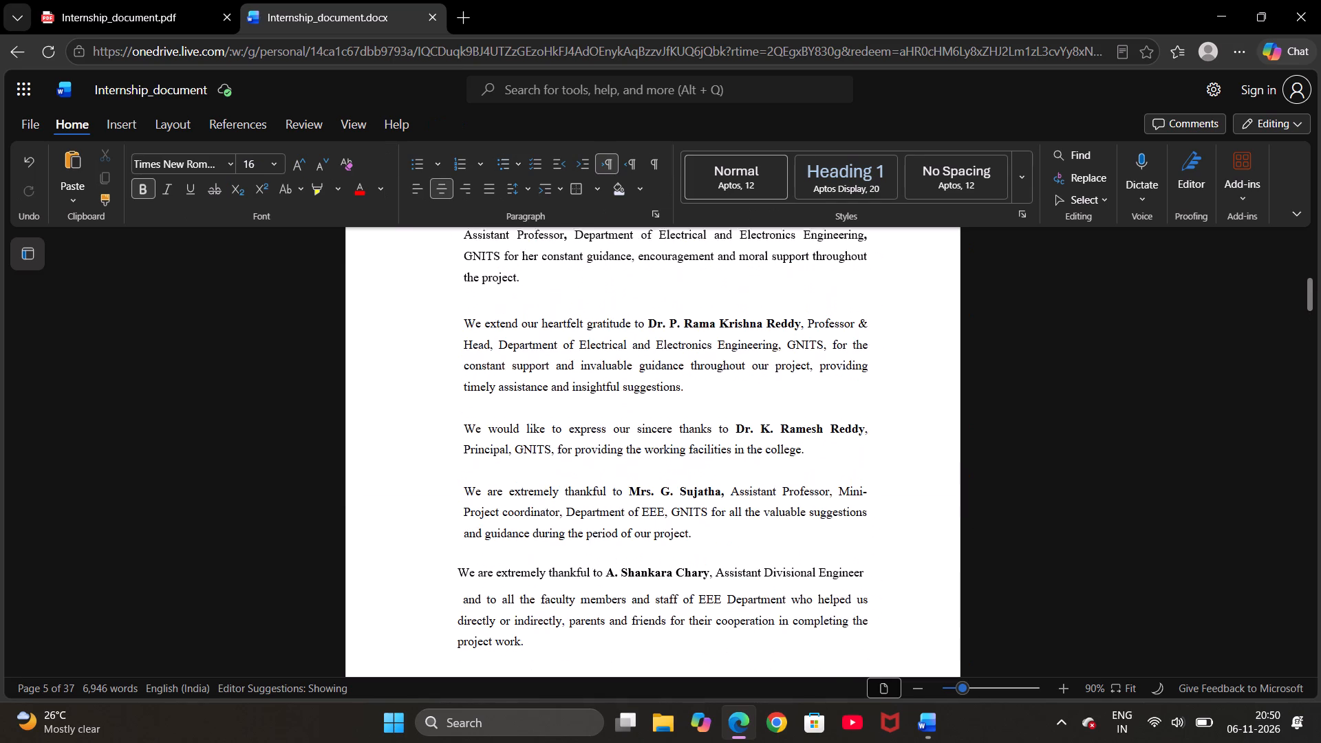
scroll(795, 355, "right", 1)
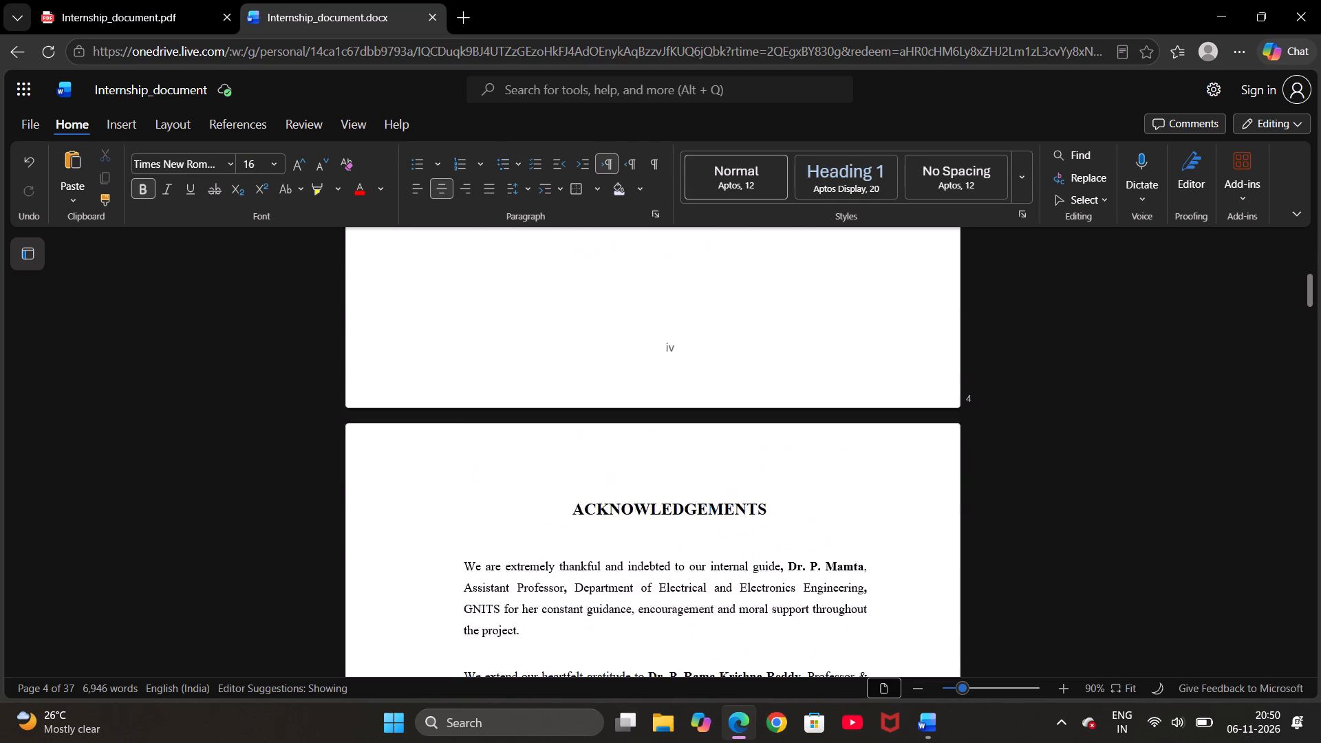
scroll(795, 355, "right", 1)
scroll(707, 353, "up", 5)
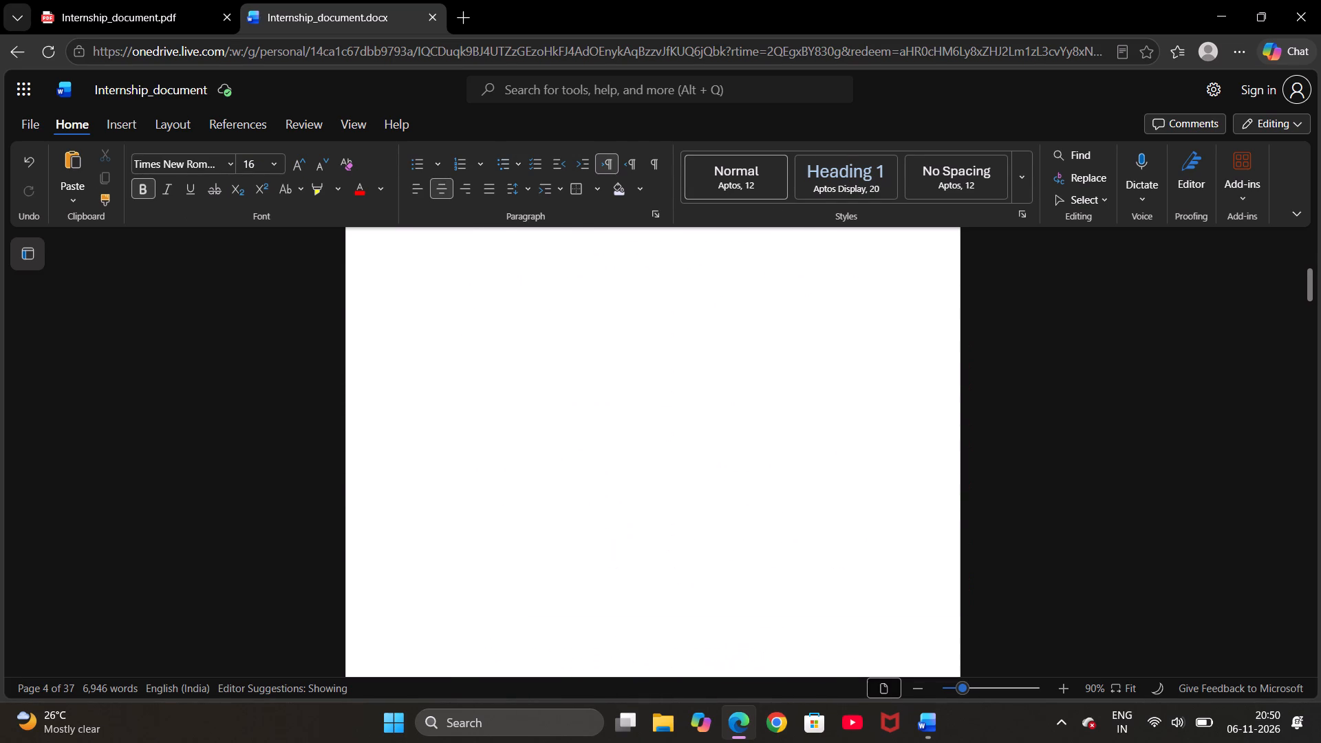
scroll(707, 353, "up", 3)
scroll(707, 353, "down", 7)
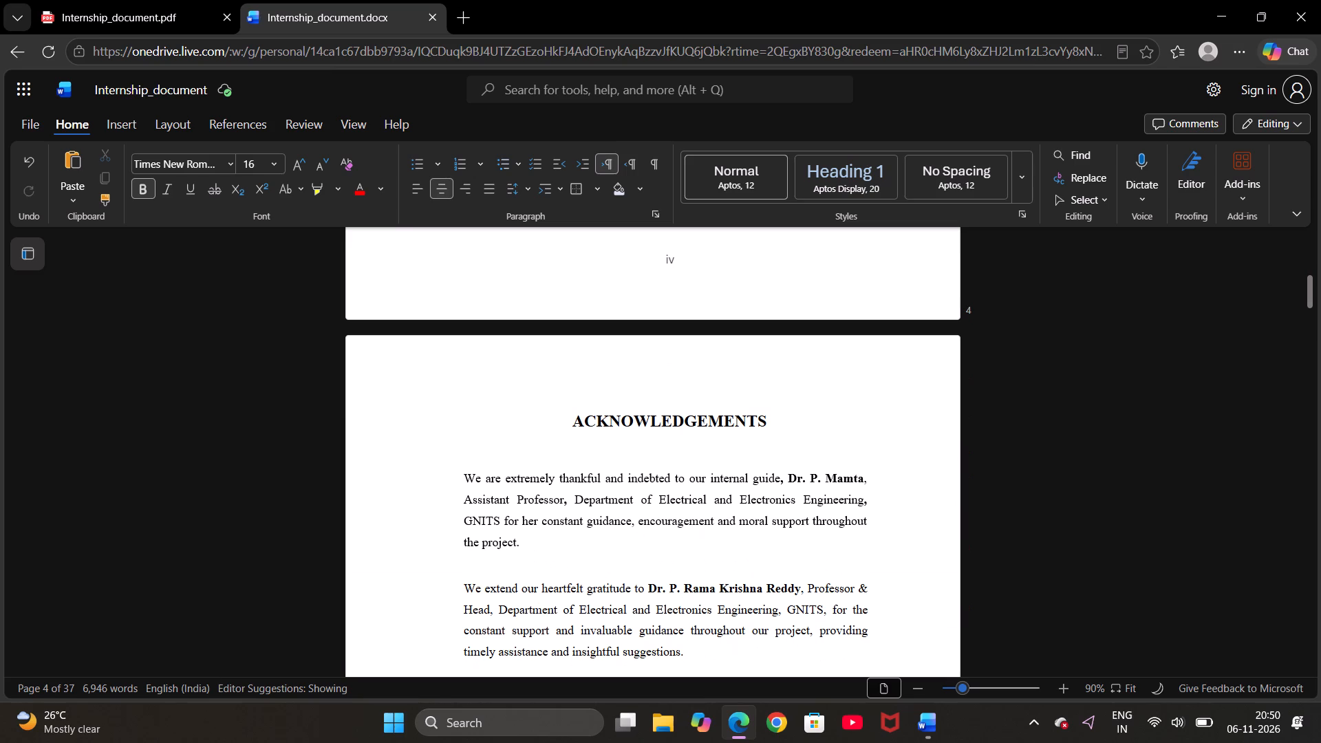
left_click(568, 423)
key("BackSpace")
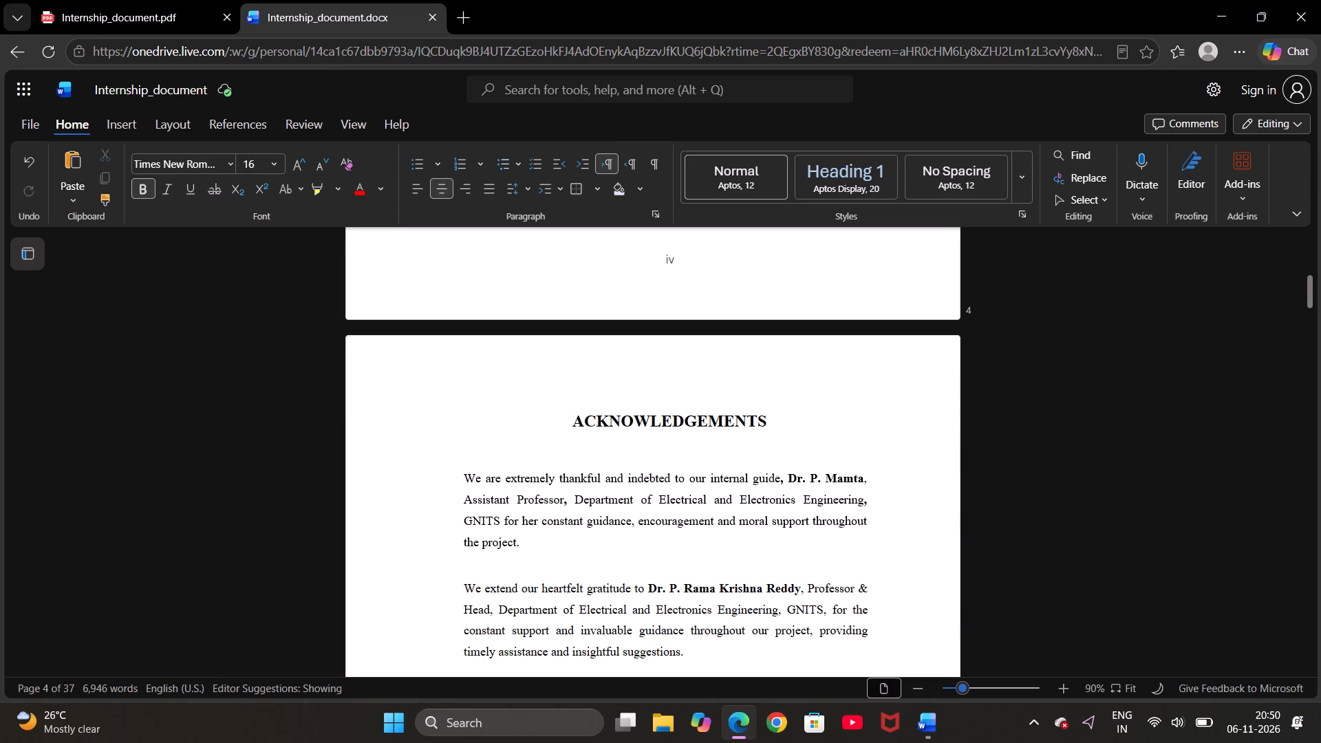
key("BackSpace")
Insert 32 spaces before the ACKNOWLEDGEMENTS heading to shift it toward the centre of the page.
scroll(568, 423, "up", 2)
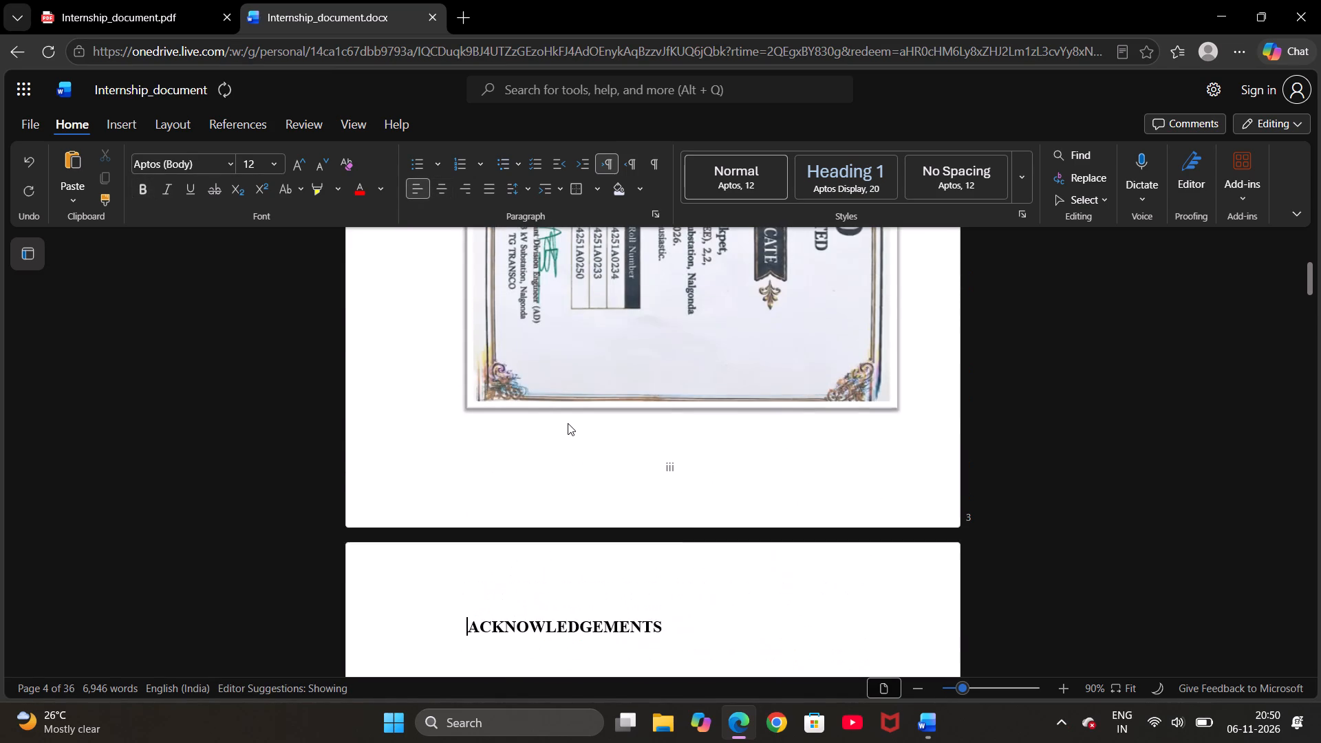
scroll(568, 423, "up", 1)
key("space")
key("space")
key("space")
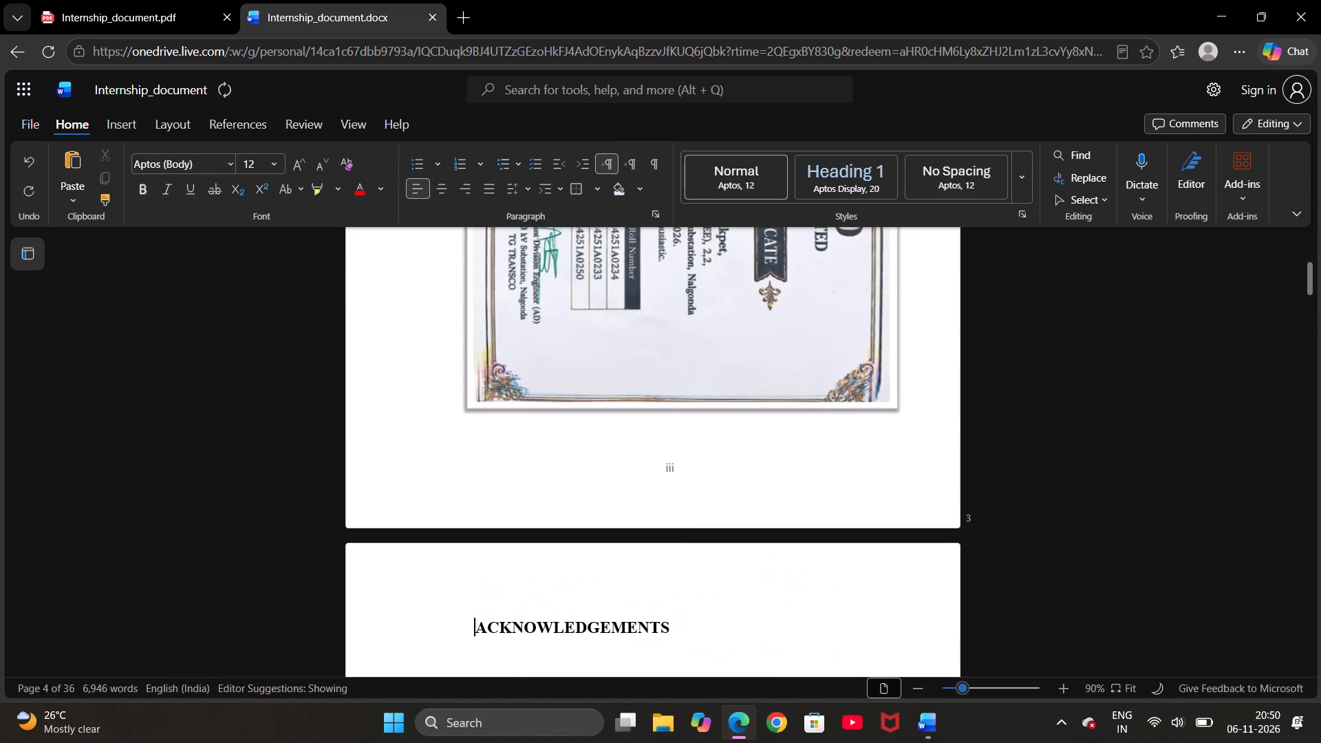
scroll(568, 423, "down", 4)
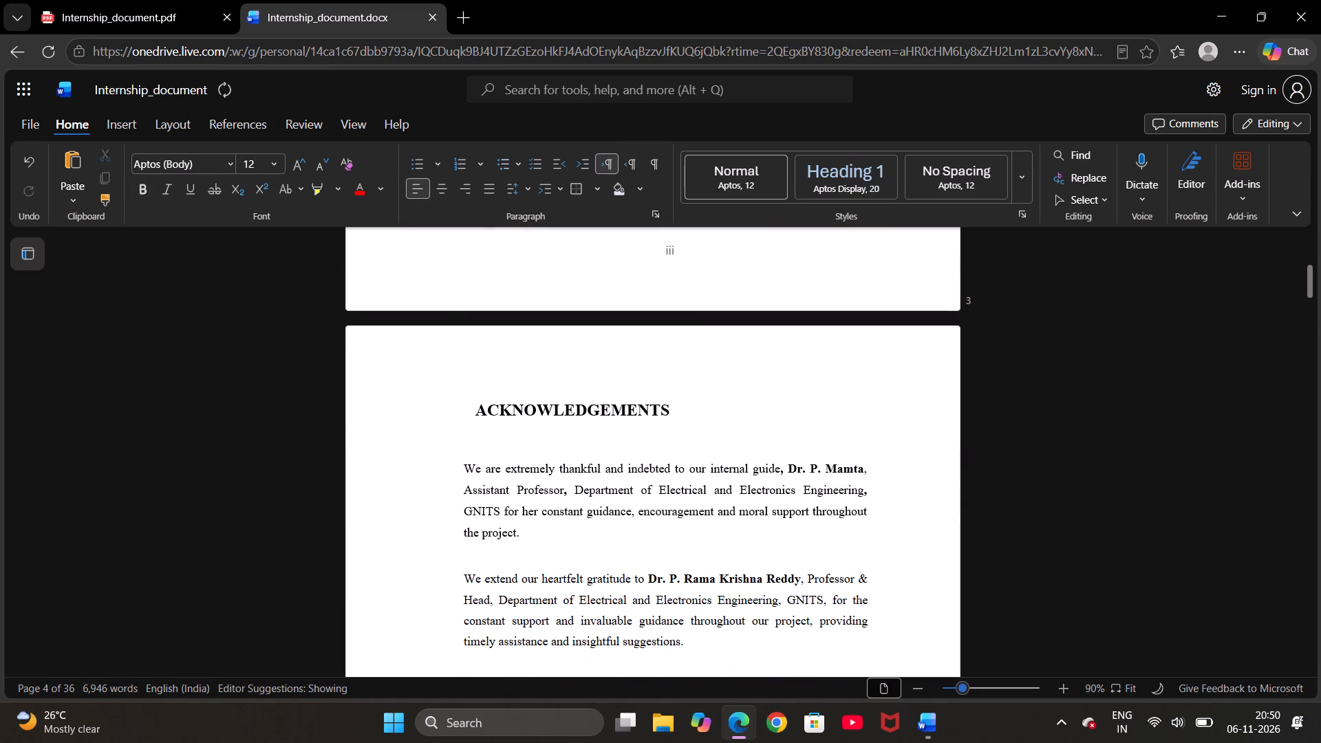
key("space")
key("space")
key("space")
key("space")
key("space")
key("space")
key("space")
key("space")
key("space")
key("space")
key("space")
key("space")
key("space")
key("space")
key("space")
key("space")
key("space")
key("space")
key("space")
key("space")
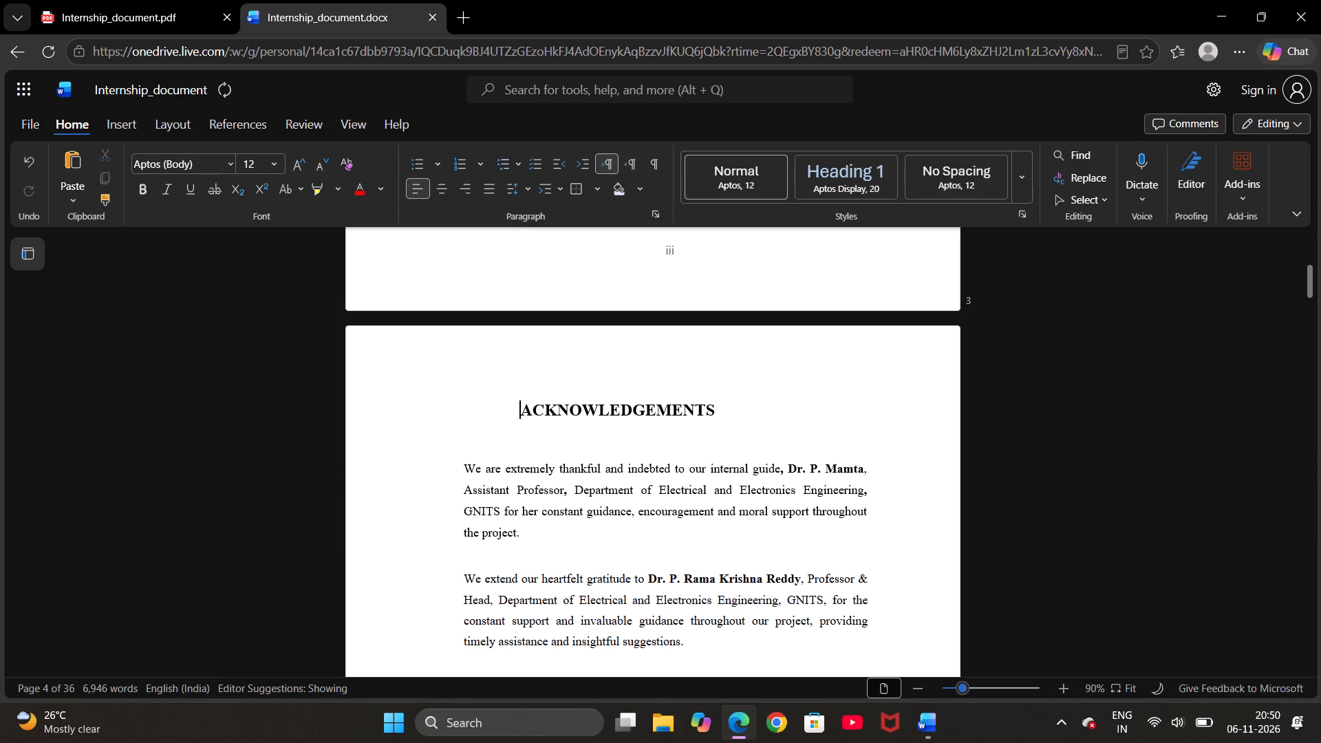
key("space")
key("space")
key("space")
key("space")
key("space")
key("space")
key("space")
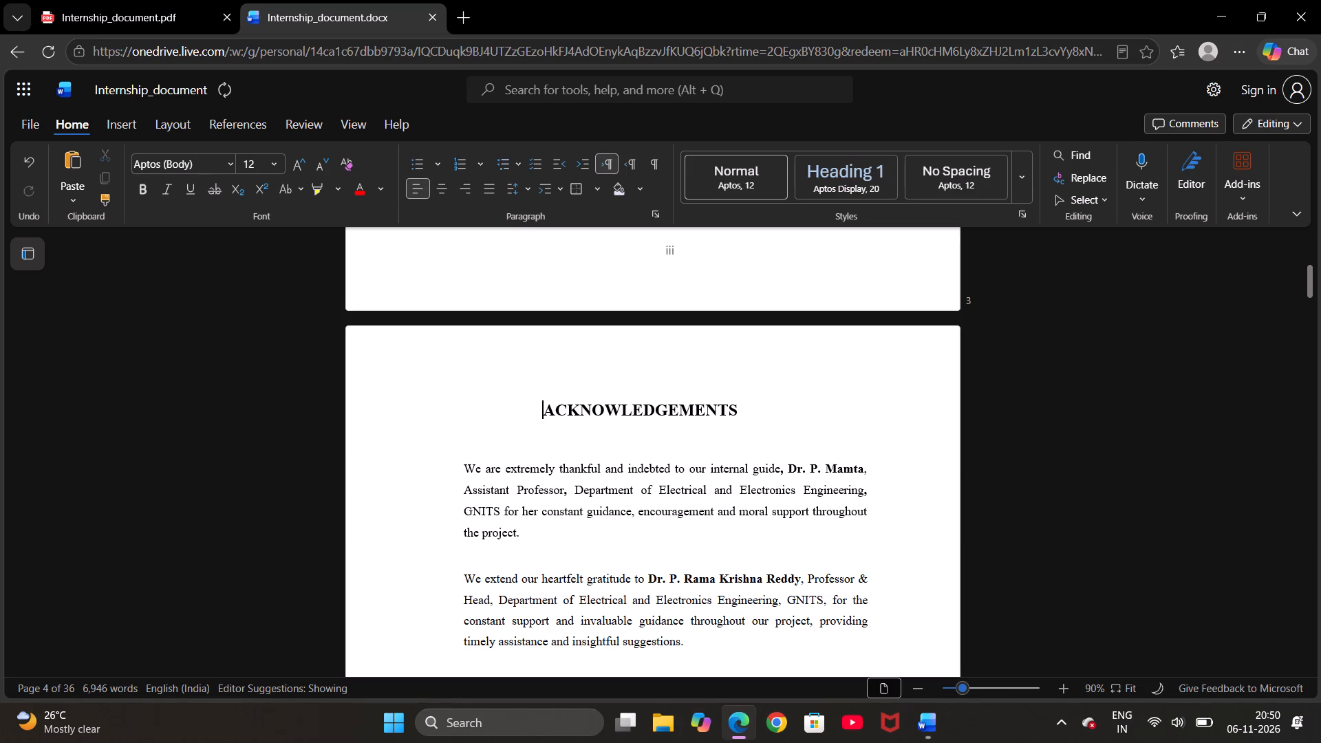
key("space")
key("space")
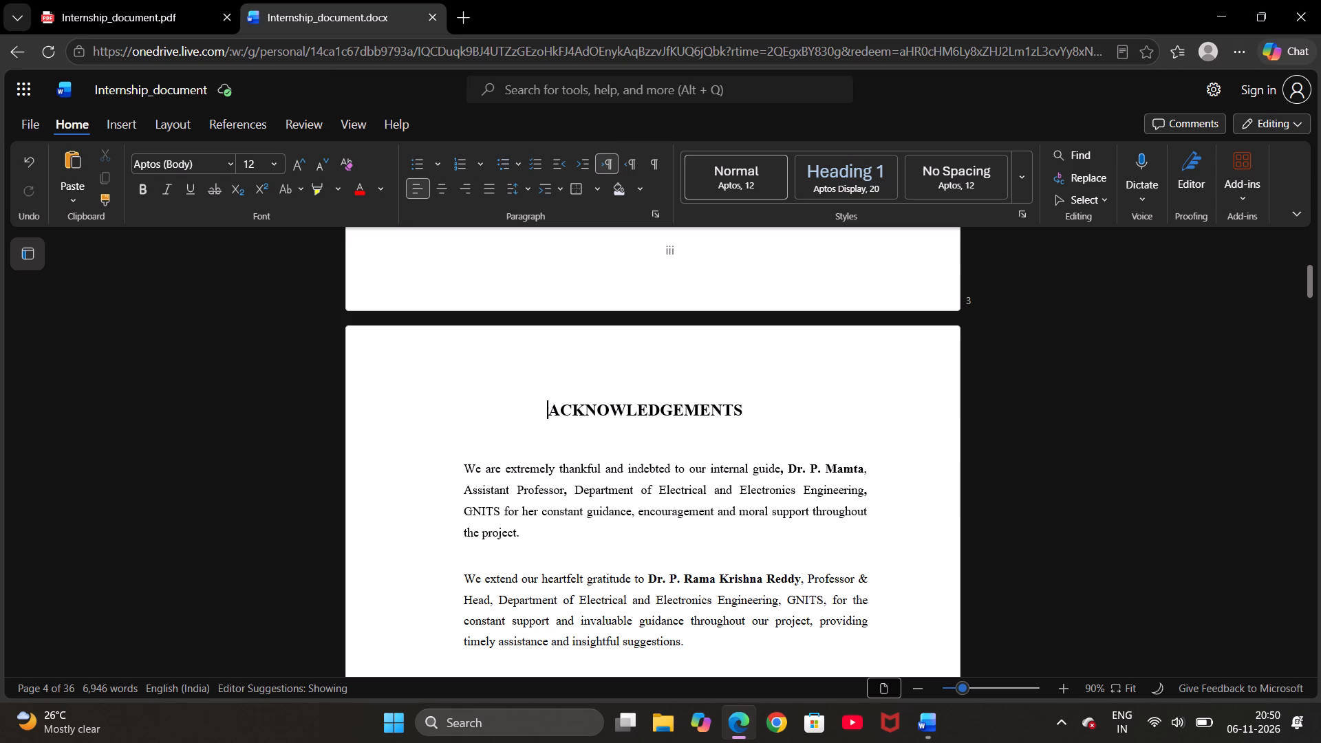
Remove the gap between the ACKNOWLEDGEMENTS heading and its first paragraph, and clear that paragraph's left indent.
left_click(450, 481)
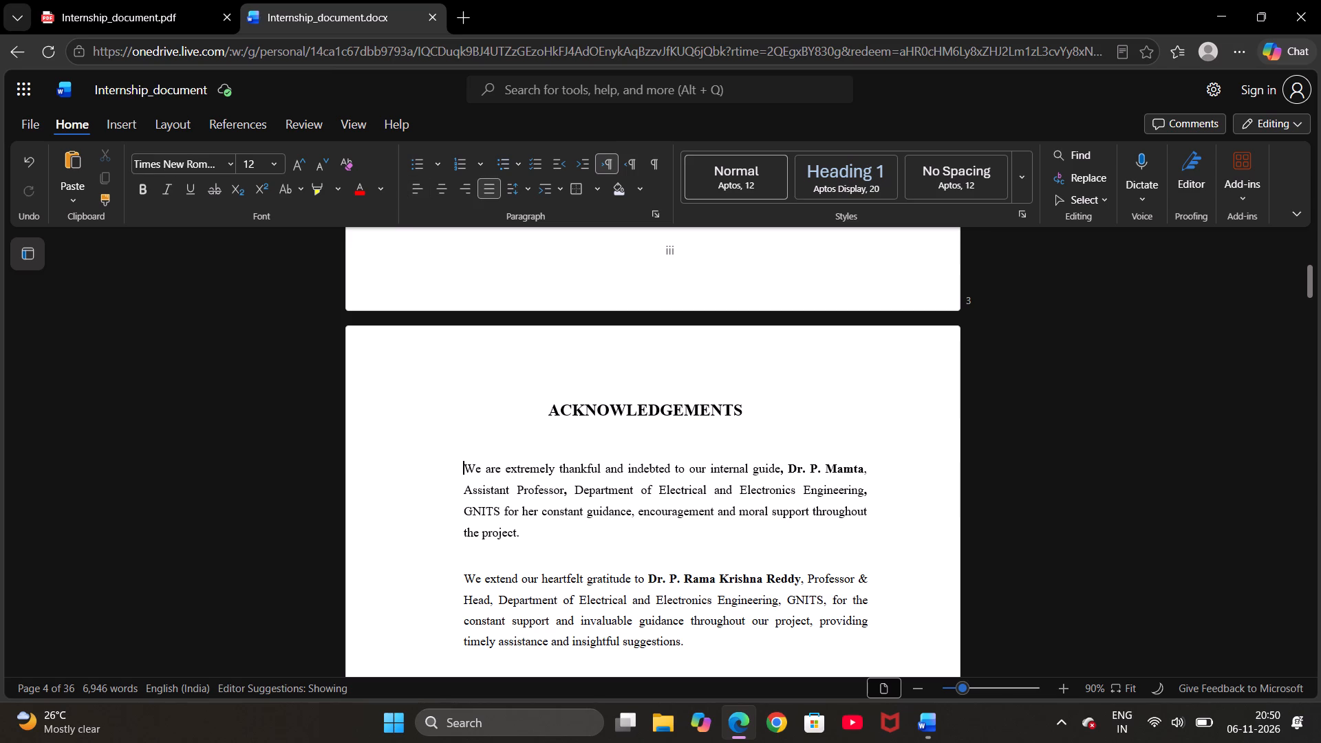
key("BackSpace")
key("BackSpace")
key("BackSpace")
key("BackSpace")
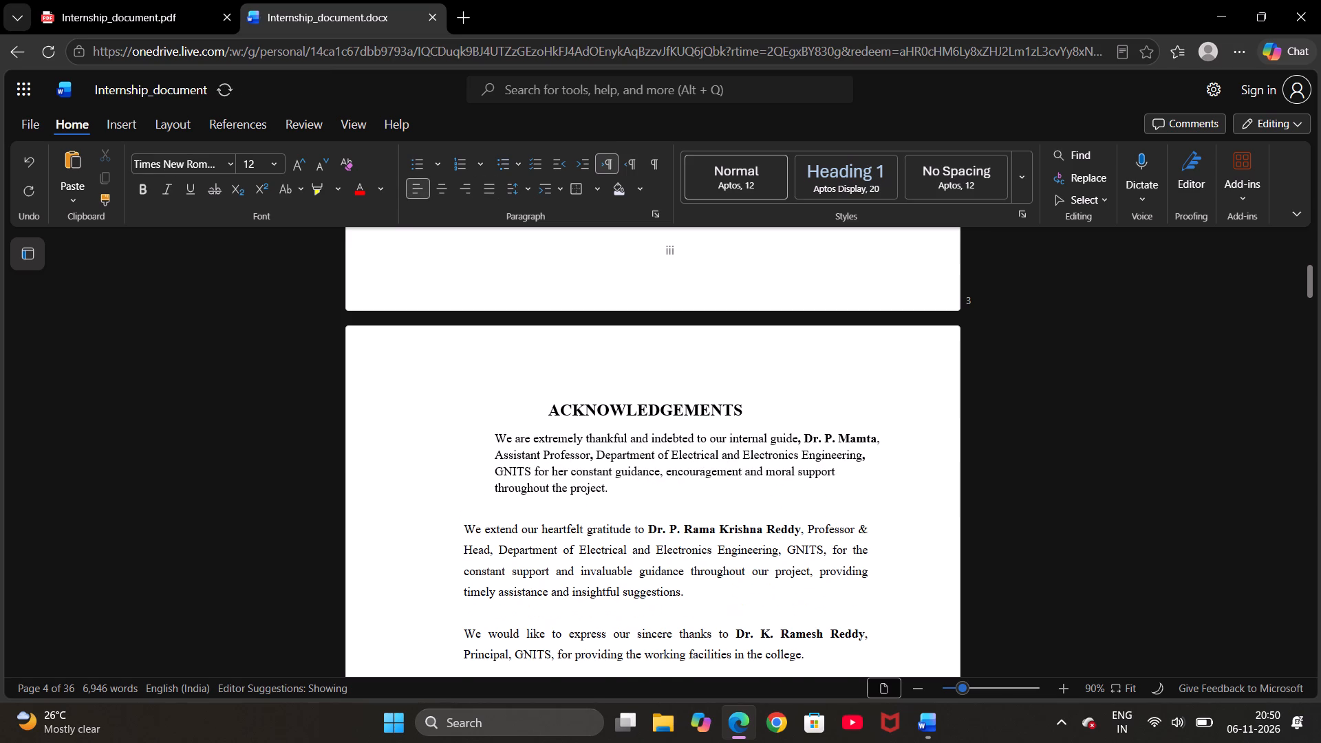
key("BackSpace")
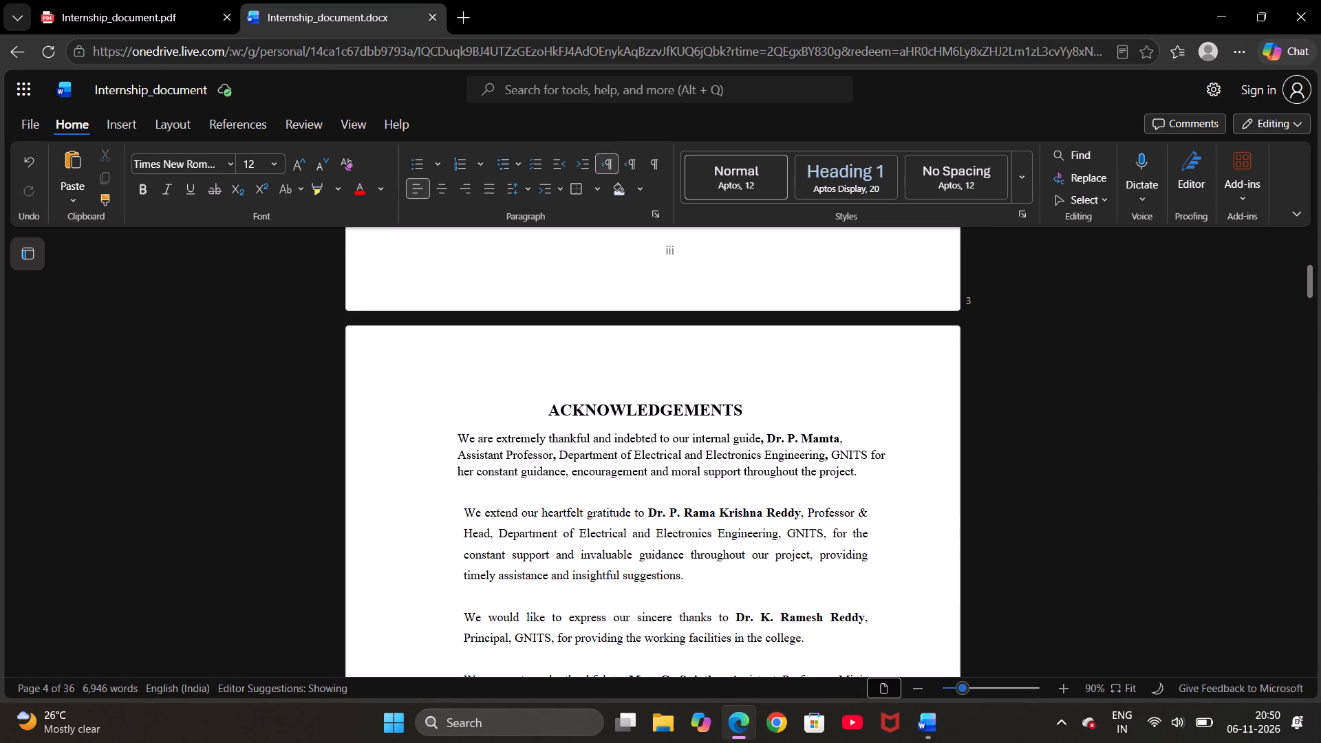
Add four more spaces before the ACKNOWLEDGEMENTS heading to shift it closer to the page centre.
left_click(541, 407)
key("space")
key("space")
key("space")
key("space")
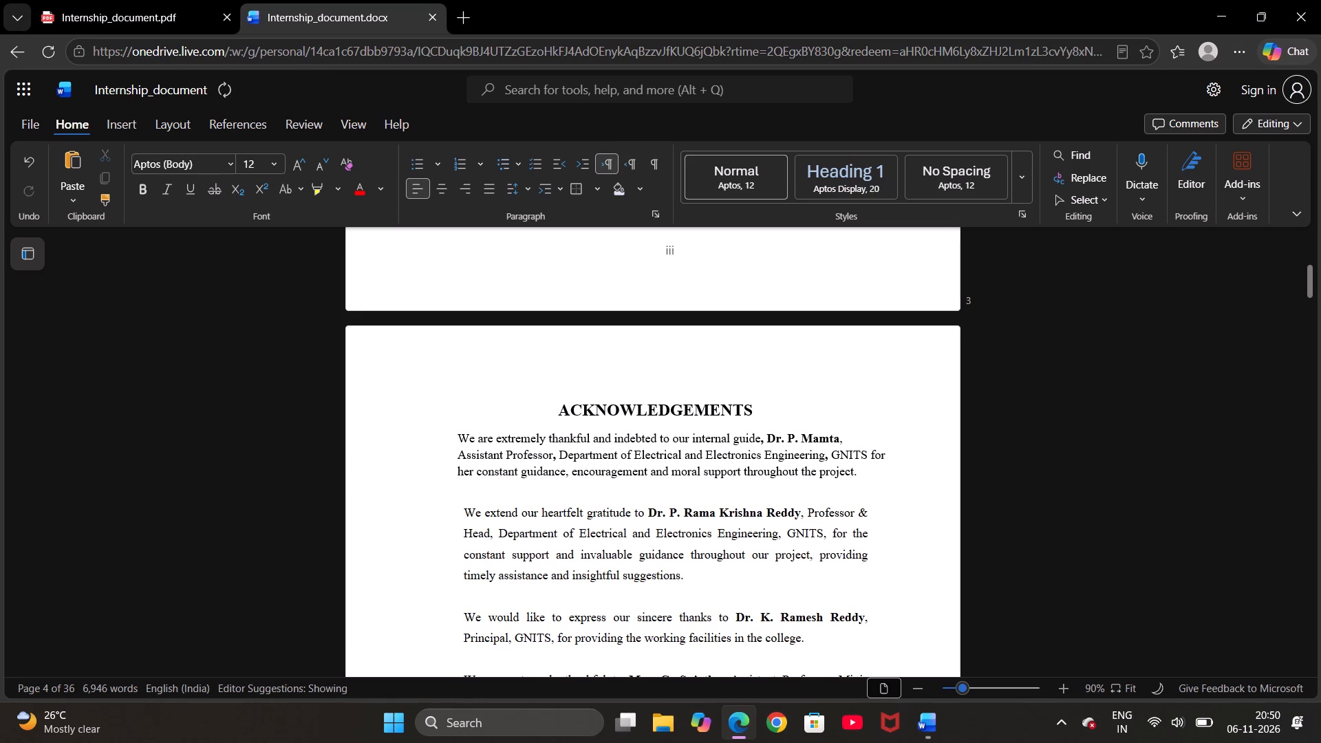
Undo the last four spaces before the ACKNOWLEDGEMENTS heading and the gap and indent changes to the first paragraph.
left_click(890, 477)
key("ctrl+z")
key("ctrl+z")
key("ctrl+z")
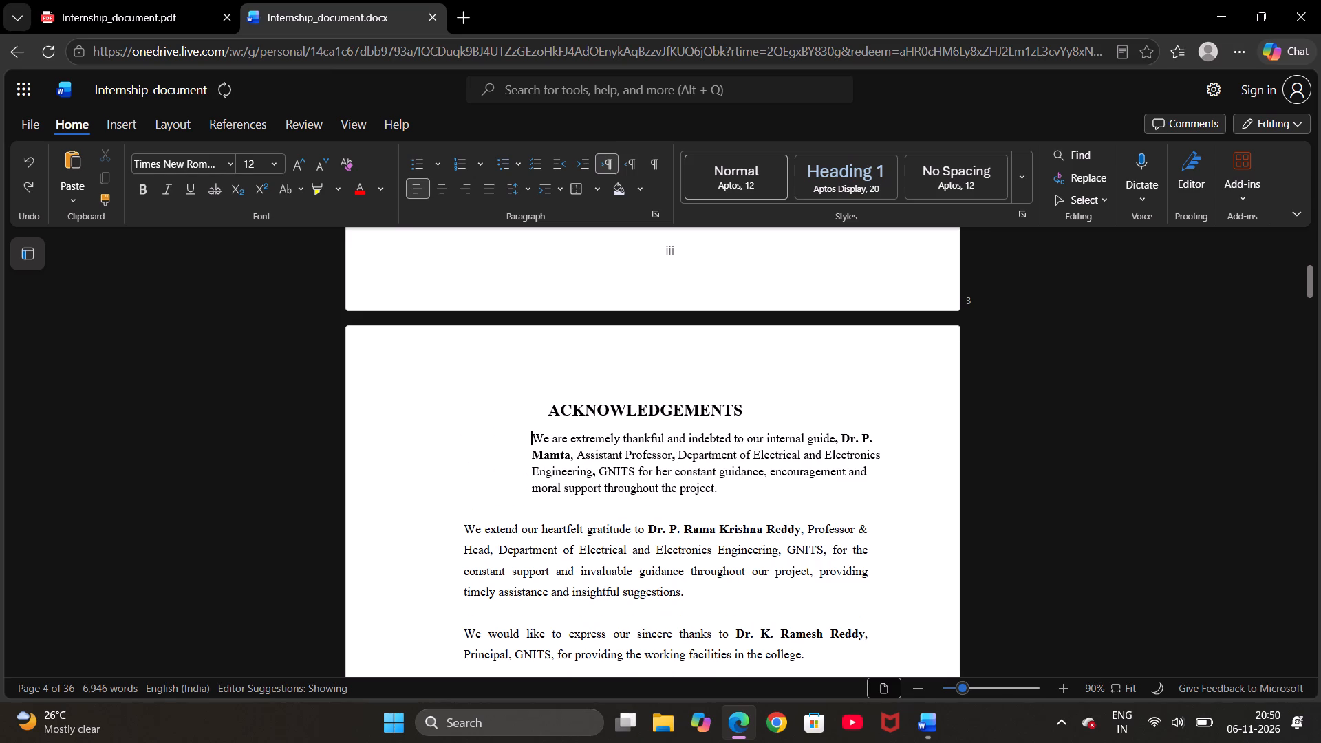
key("ctrl+z")
key("ctrl+z")
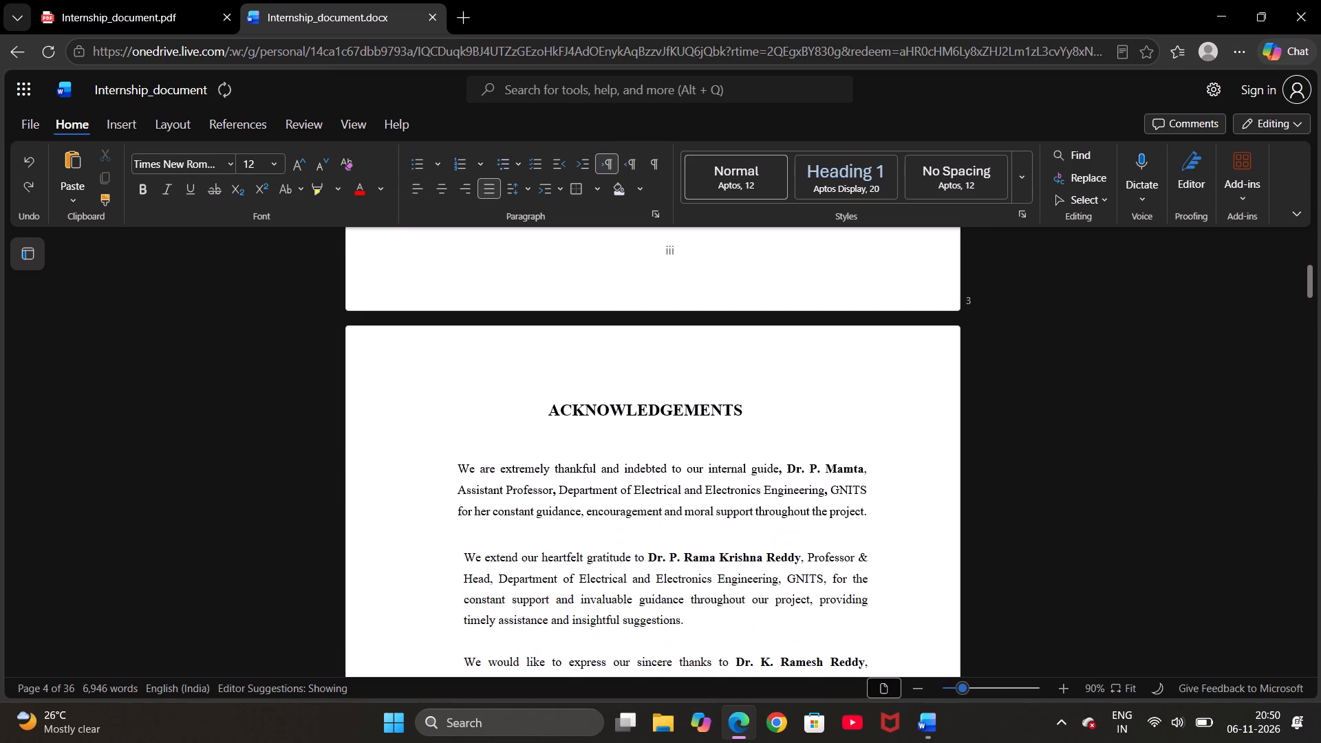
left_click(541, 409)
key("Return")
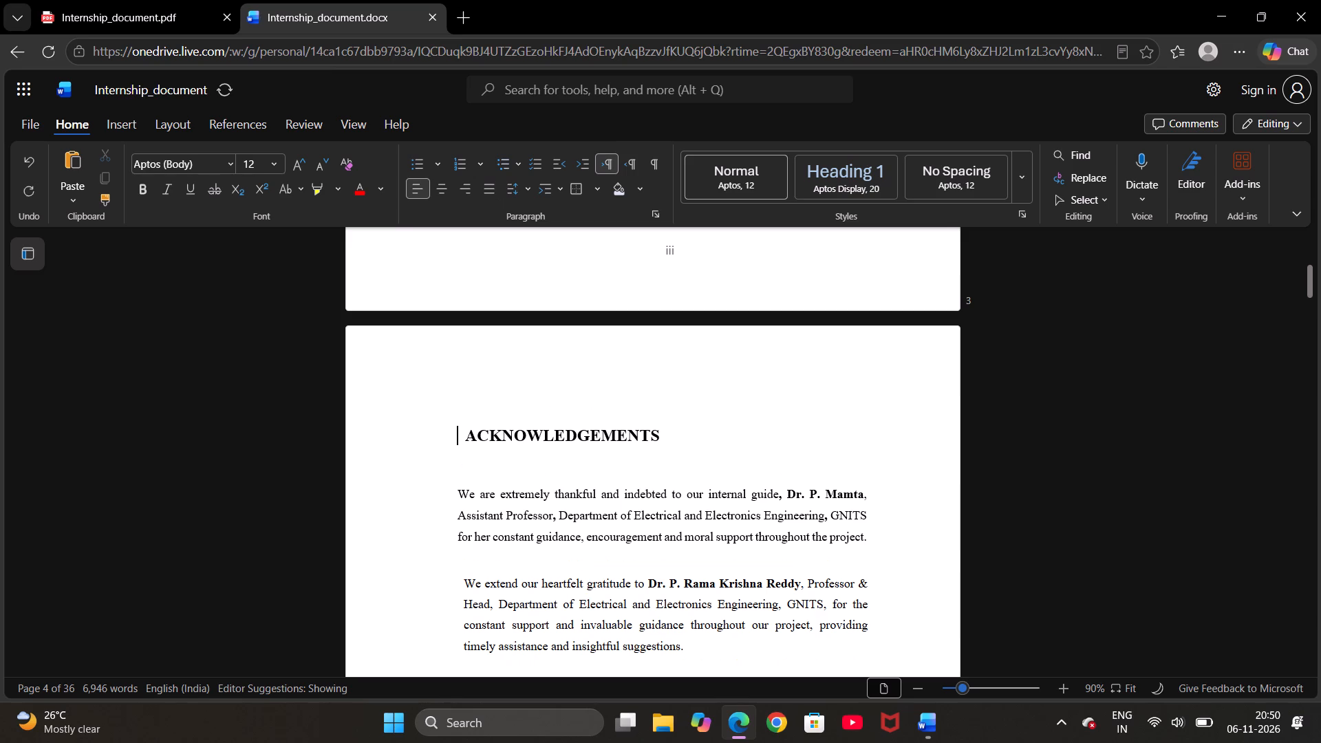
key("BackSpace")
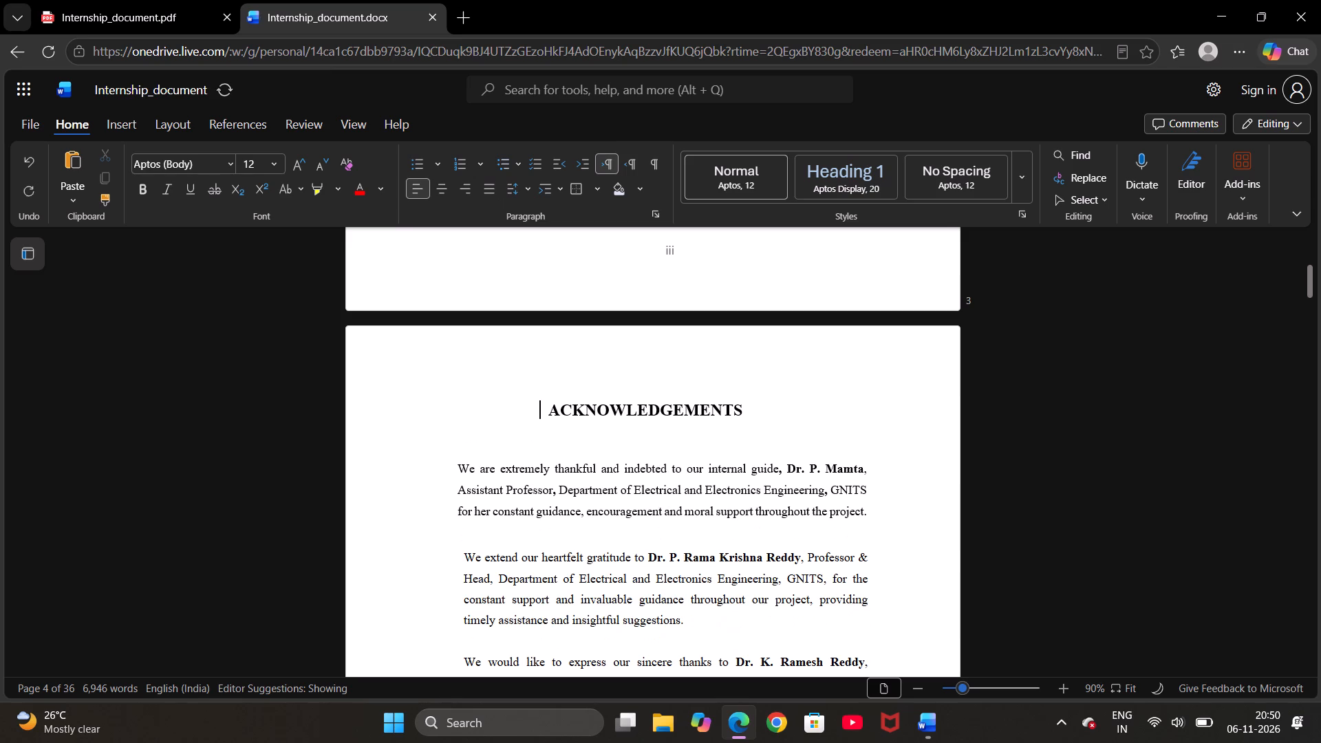
Replace the indented blank line beneath the ACKNOWLEDGEMENTS heading with a blank line starting at the left margin.
scroll(541, 409, "down", 3)
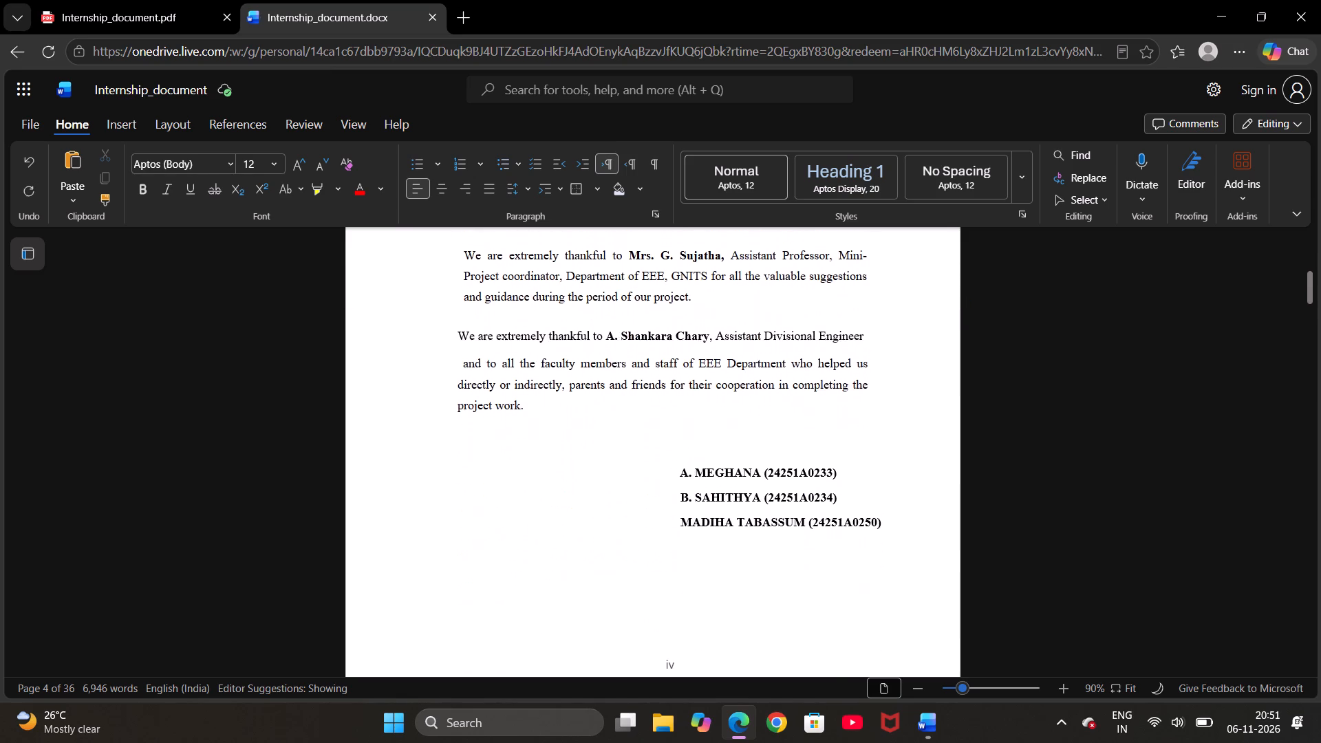
scroll(541, 409, "down", 1)
scroll(541, 409, "up", 1)
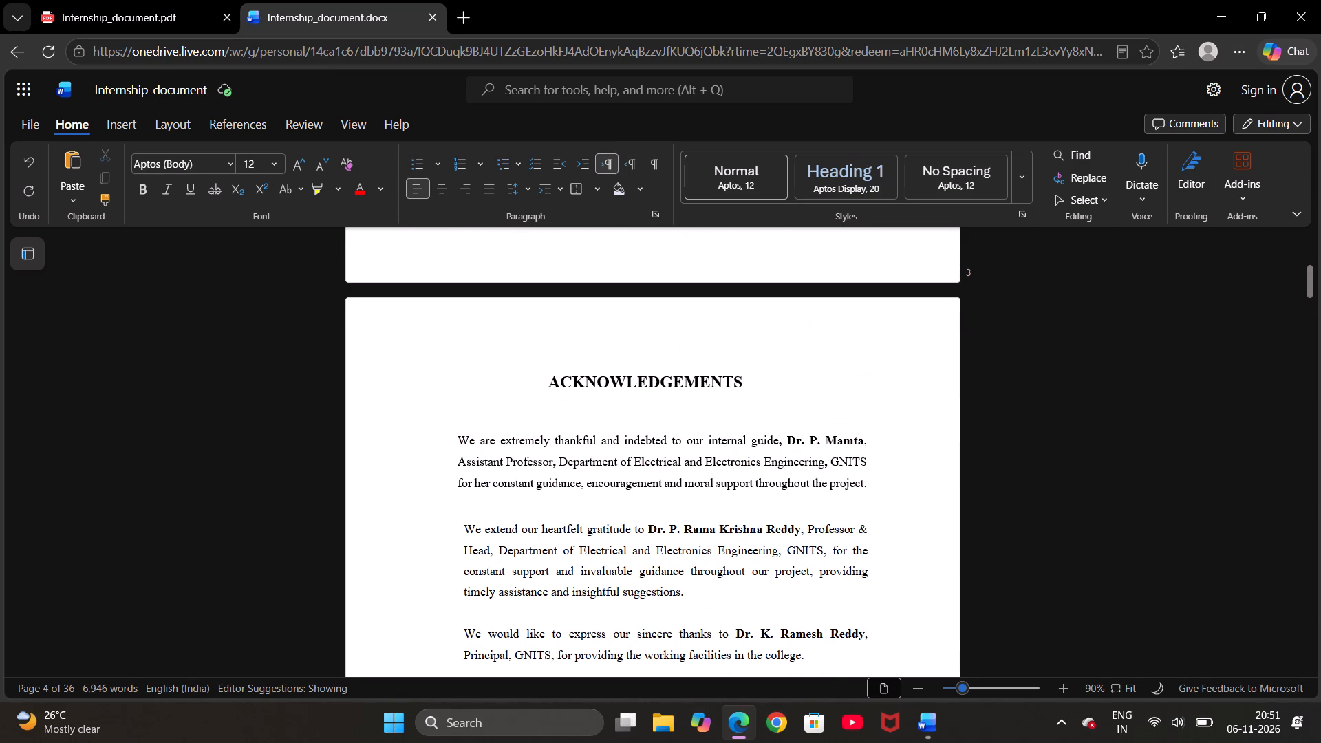
left_click(532, 400)
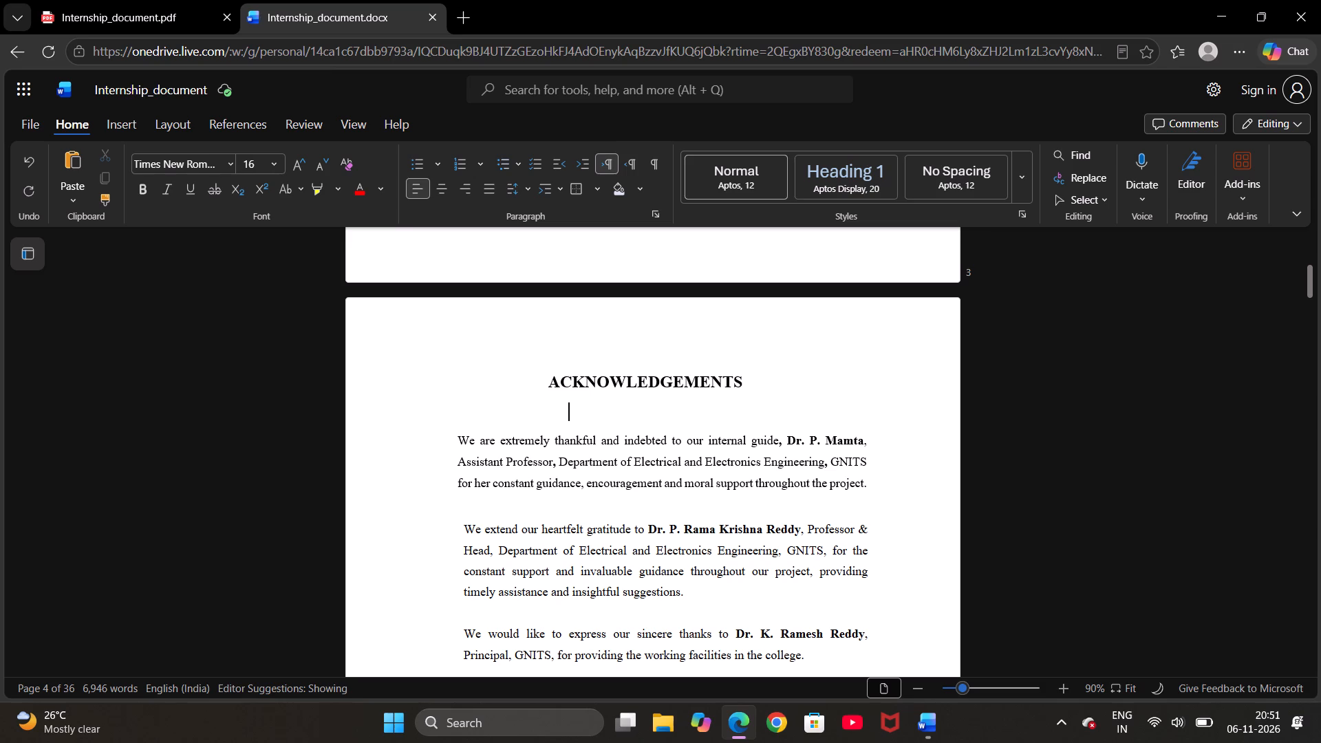
key("BackSpace")
key("BackSpace")
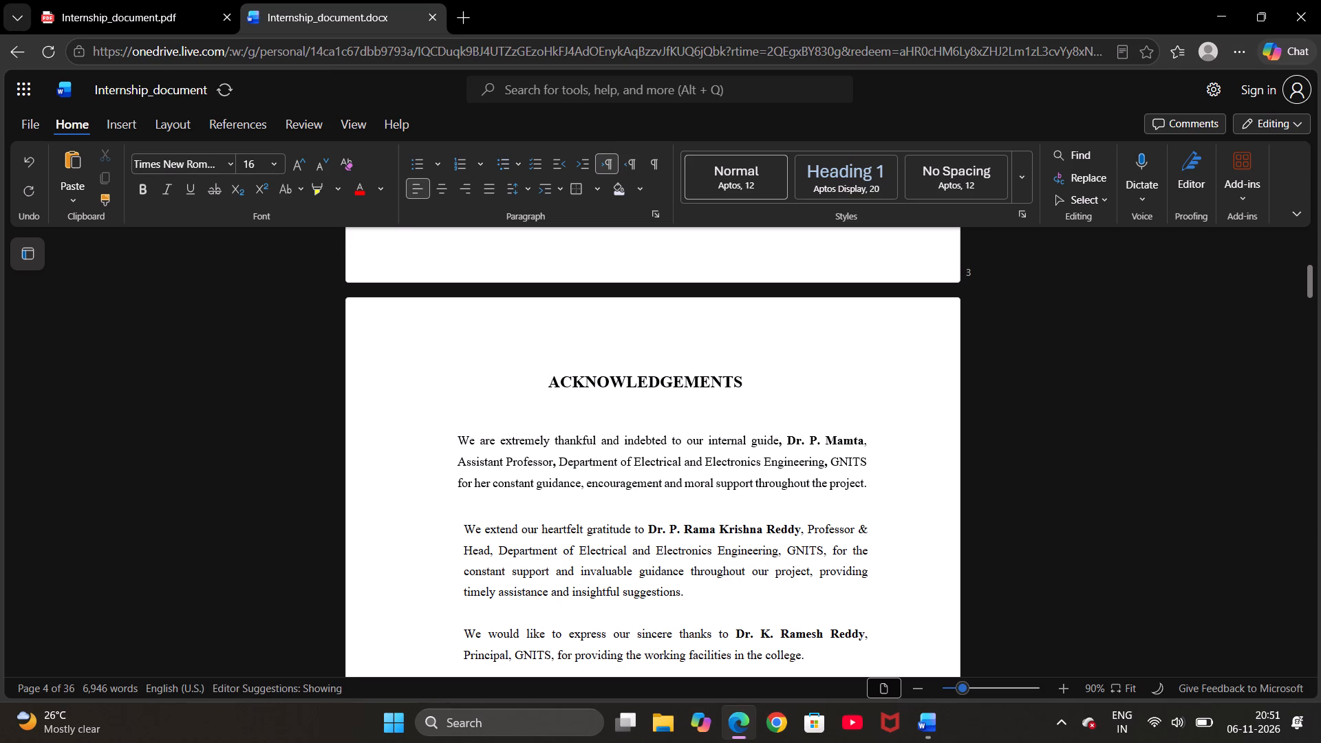
key("BackSpace")
key("BackSpace")
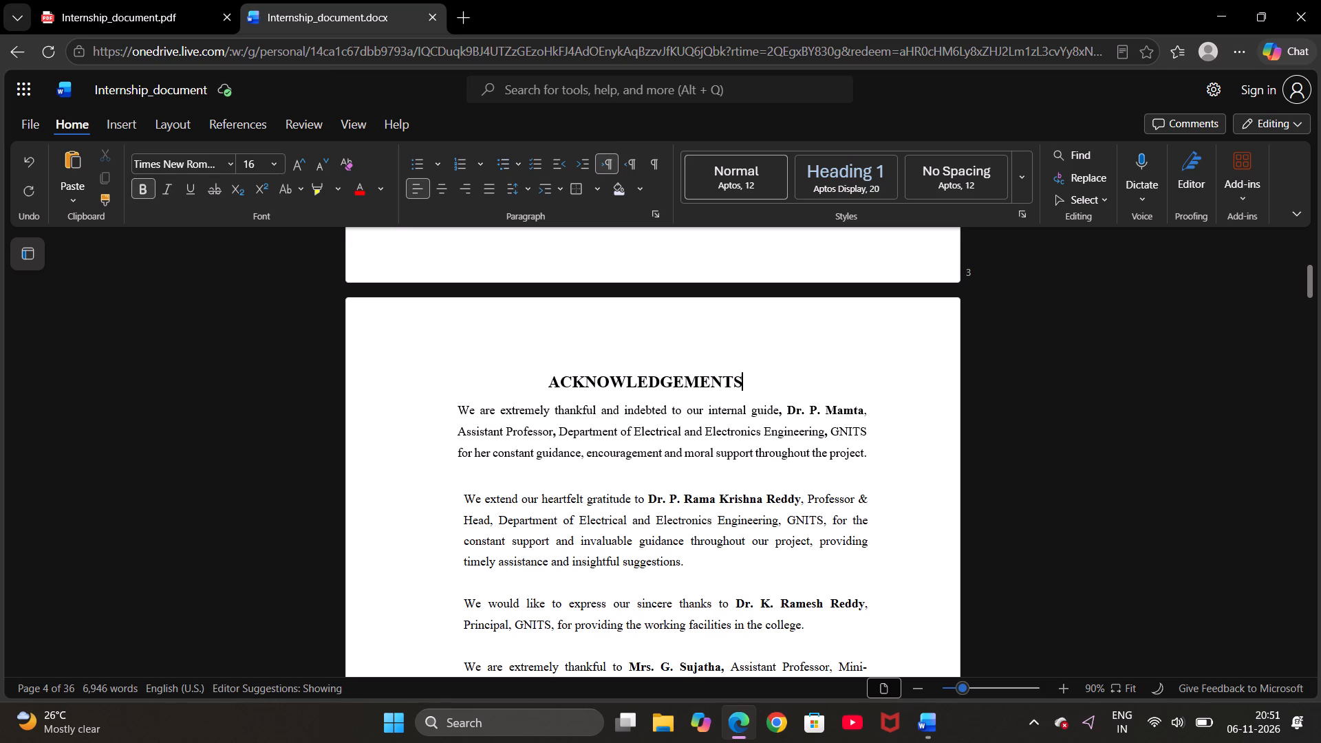
key("Return")
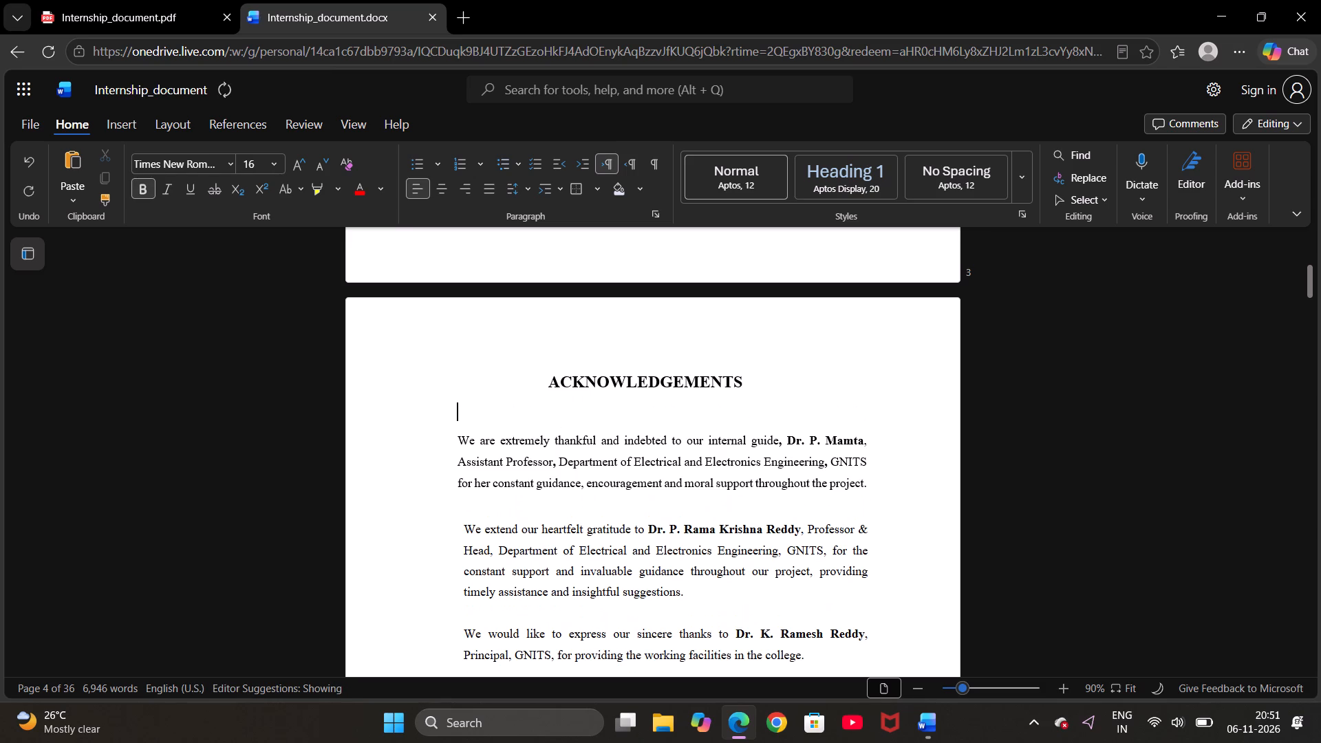
Insert four spaces before the ACKNOWLEDGEMENTS heading to shift it closer to the page centre.
left_click(877, 471)
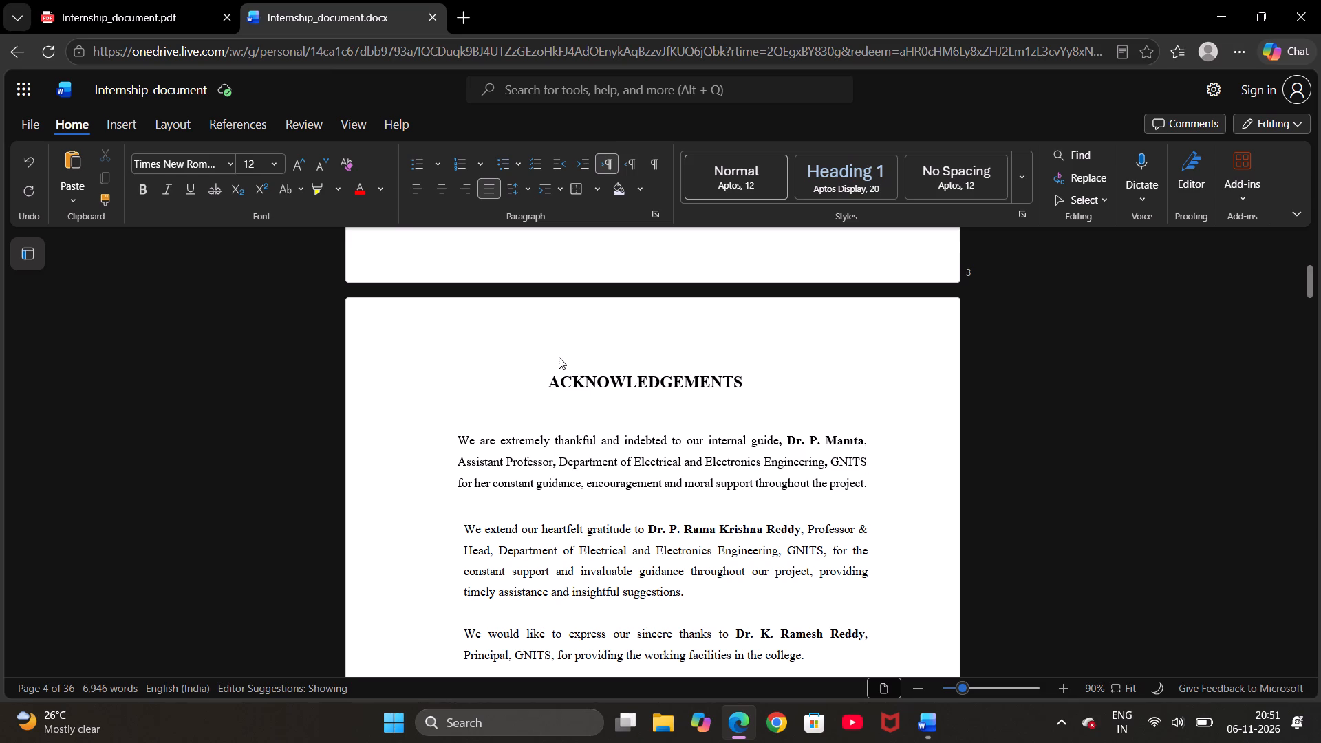
left_click(536, 385)
key("space")
key("space")
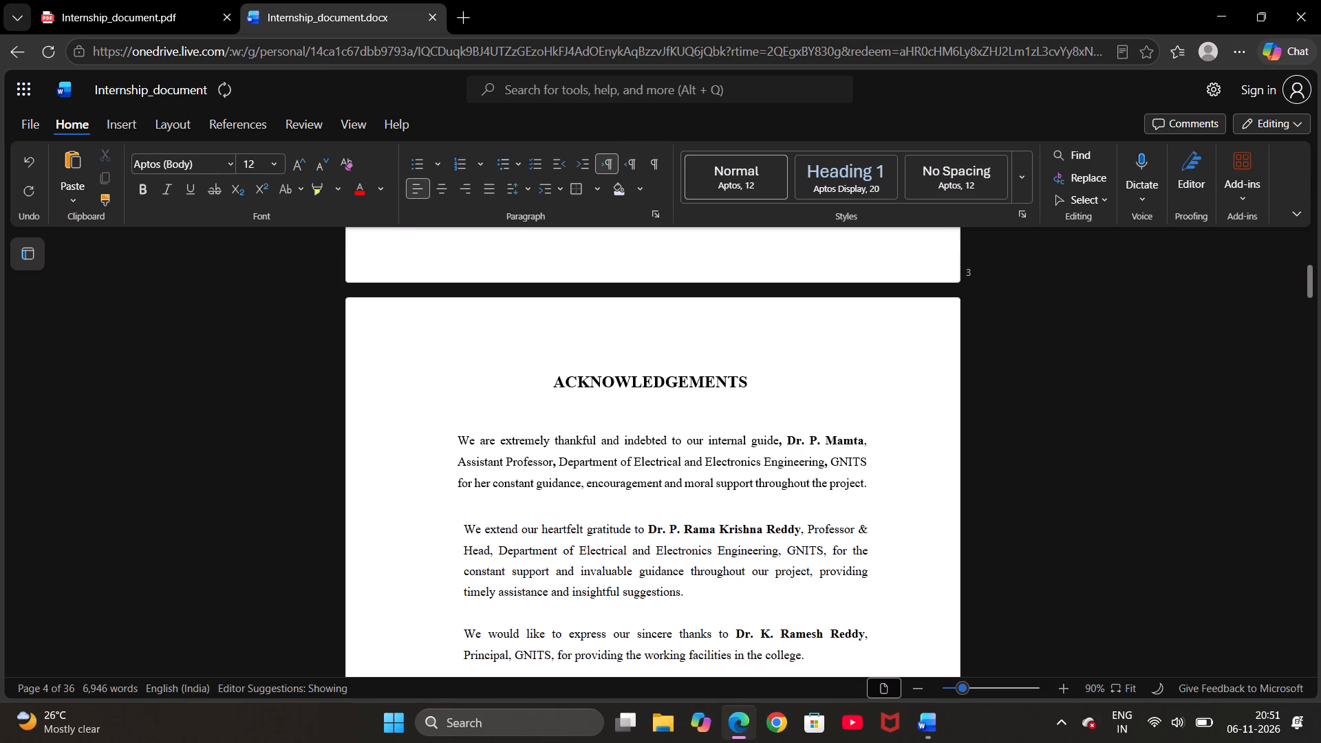
key("space")
key("space")
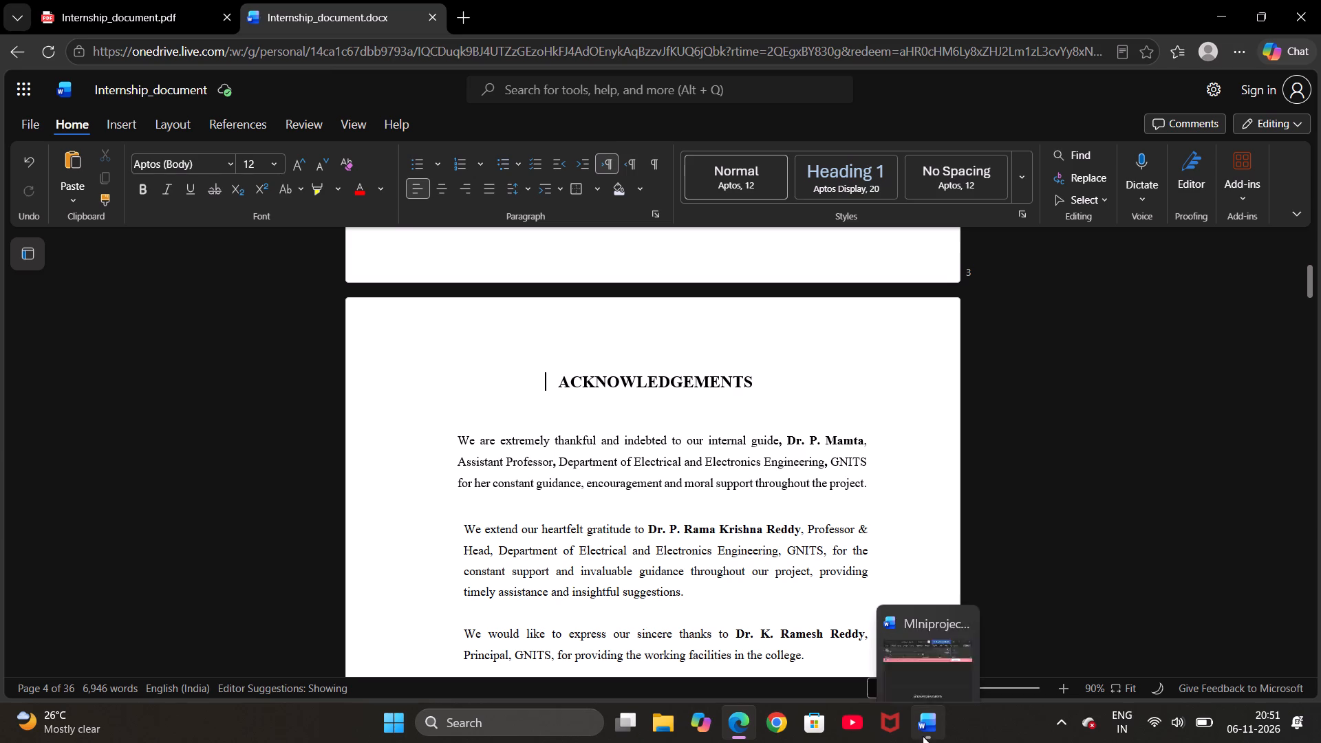
Check the Acknowledgements page layout in the MIniproject final (2) reference in desktop Word, and return to Internship_document in Edge.
left_click(950, 649)
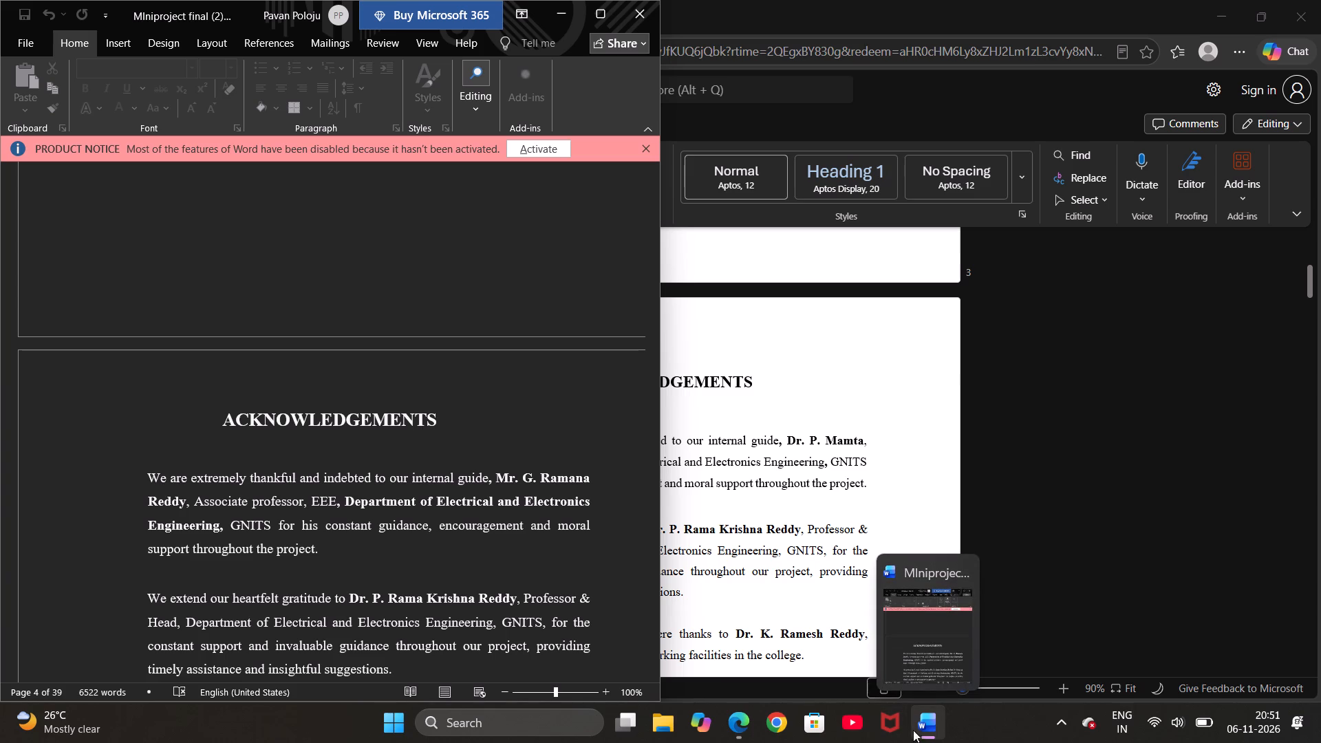
left_click(920, 660)
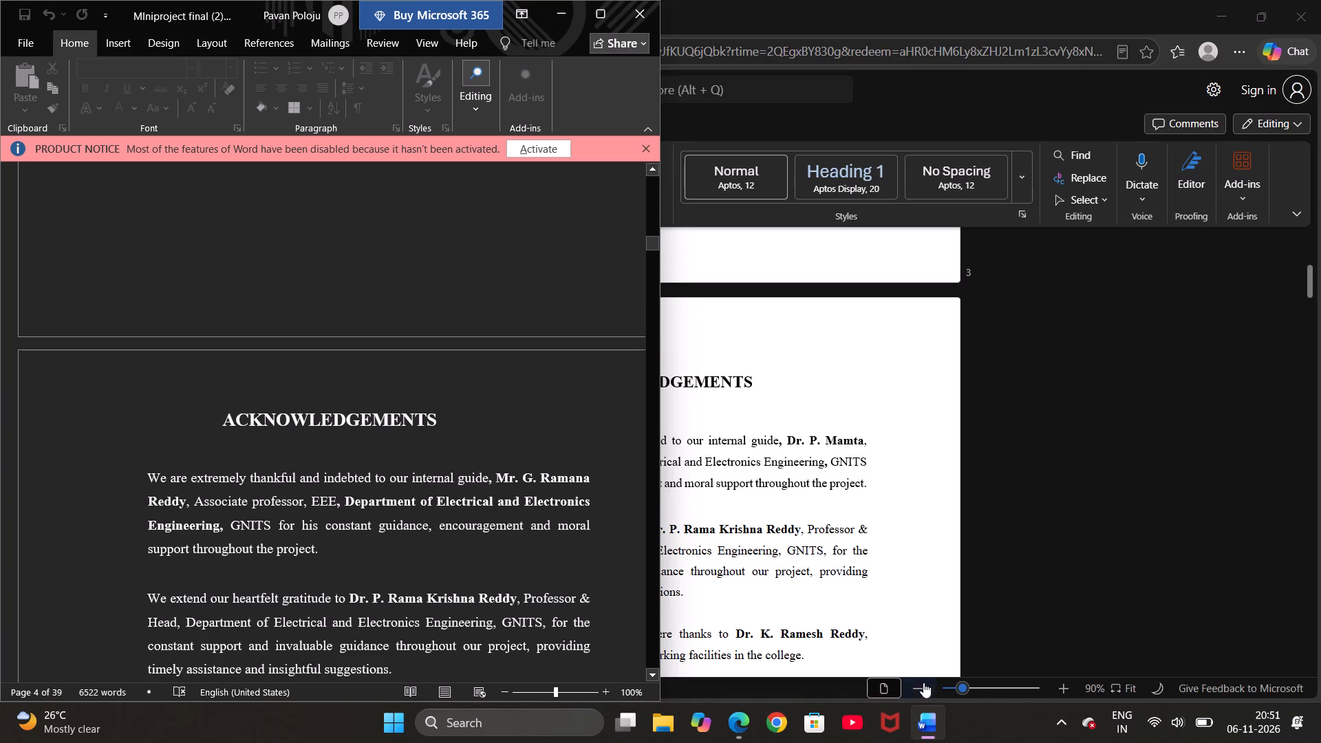
left_click(1071, 581)
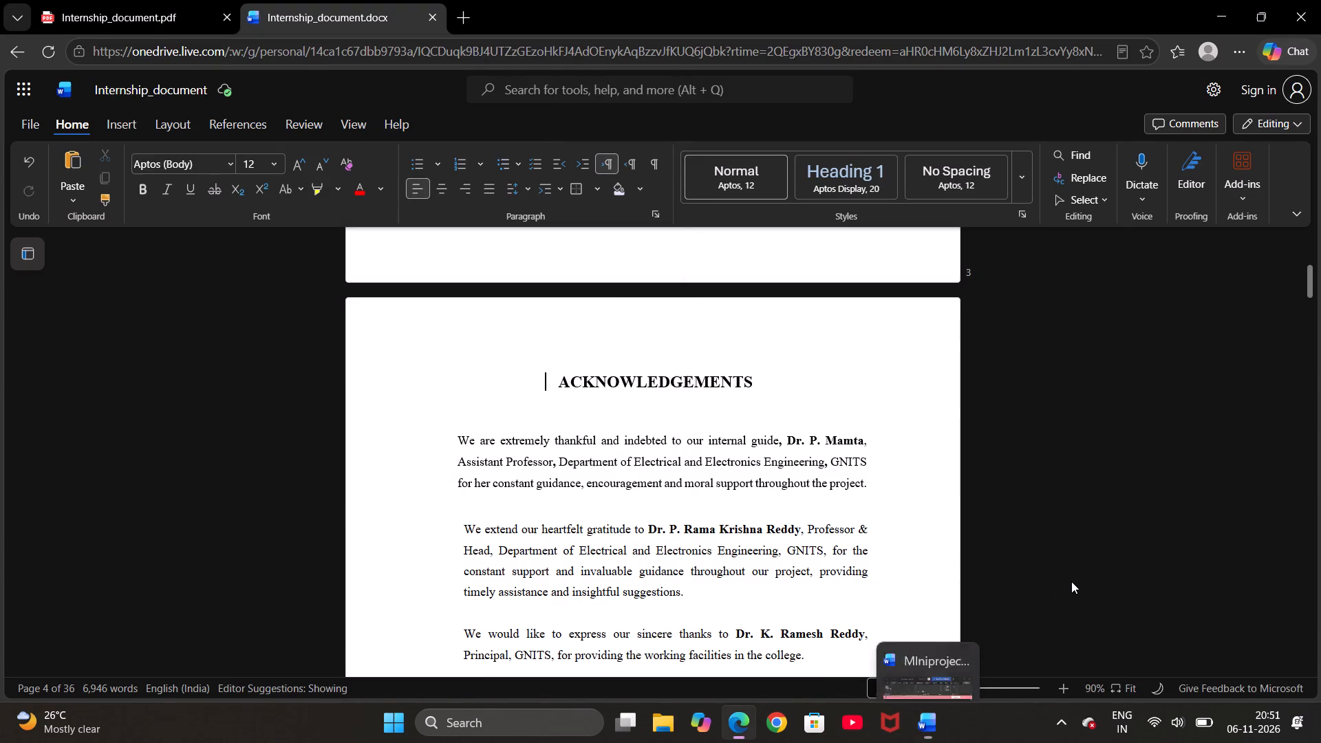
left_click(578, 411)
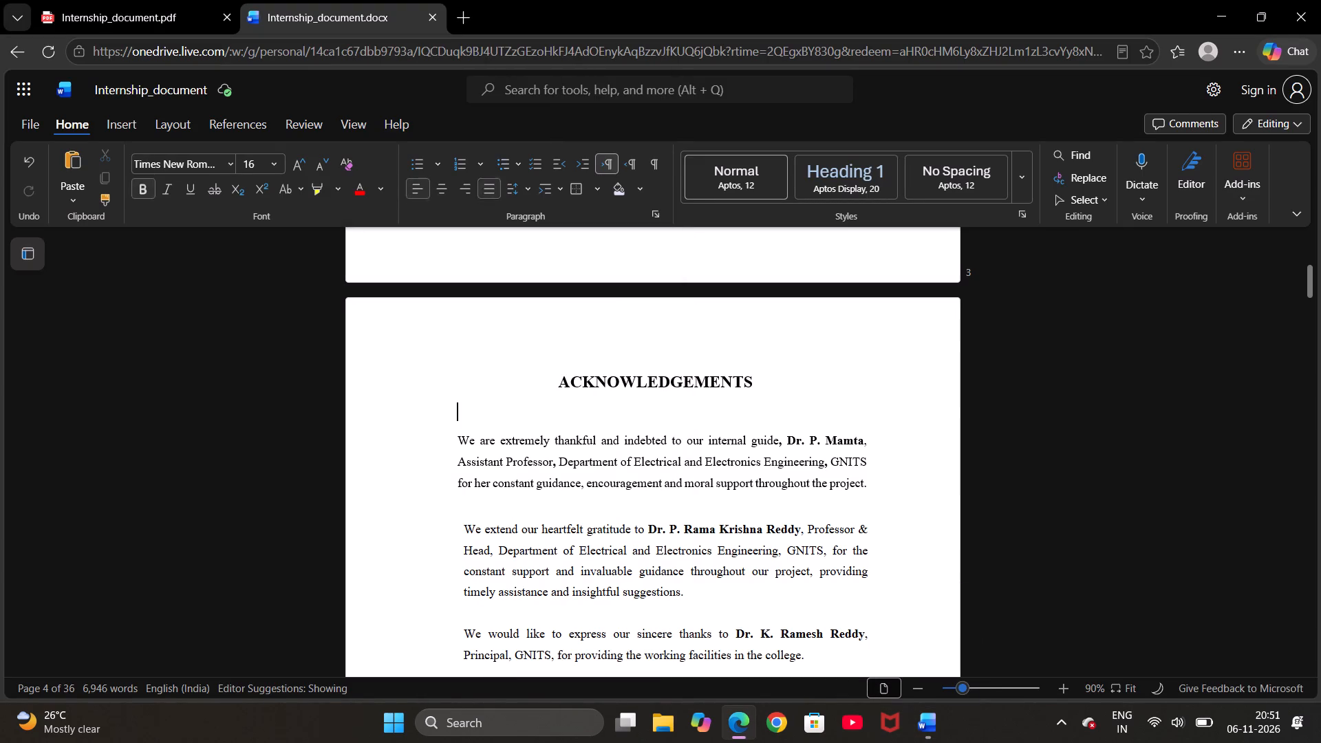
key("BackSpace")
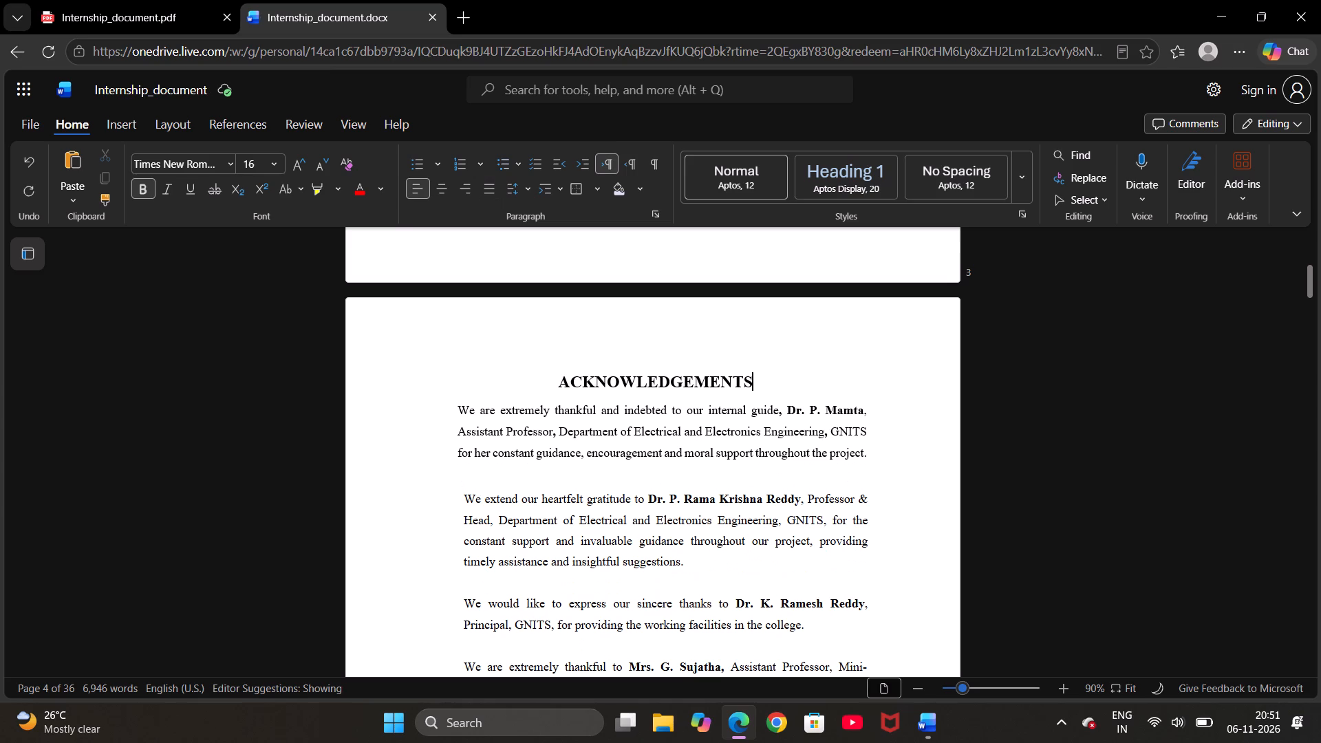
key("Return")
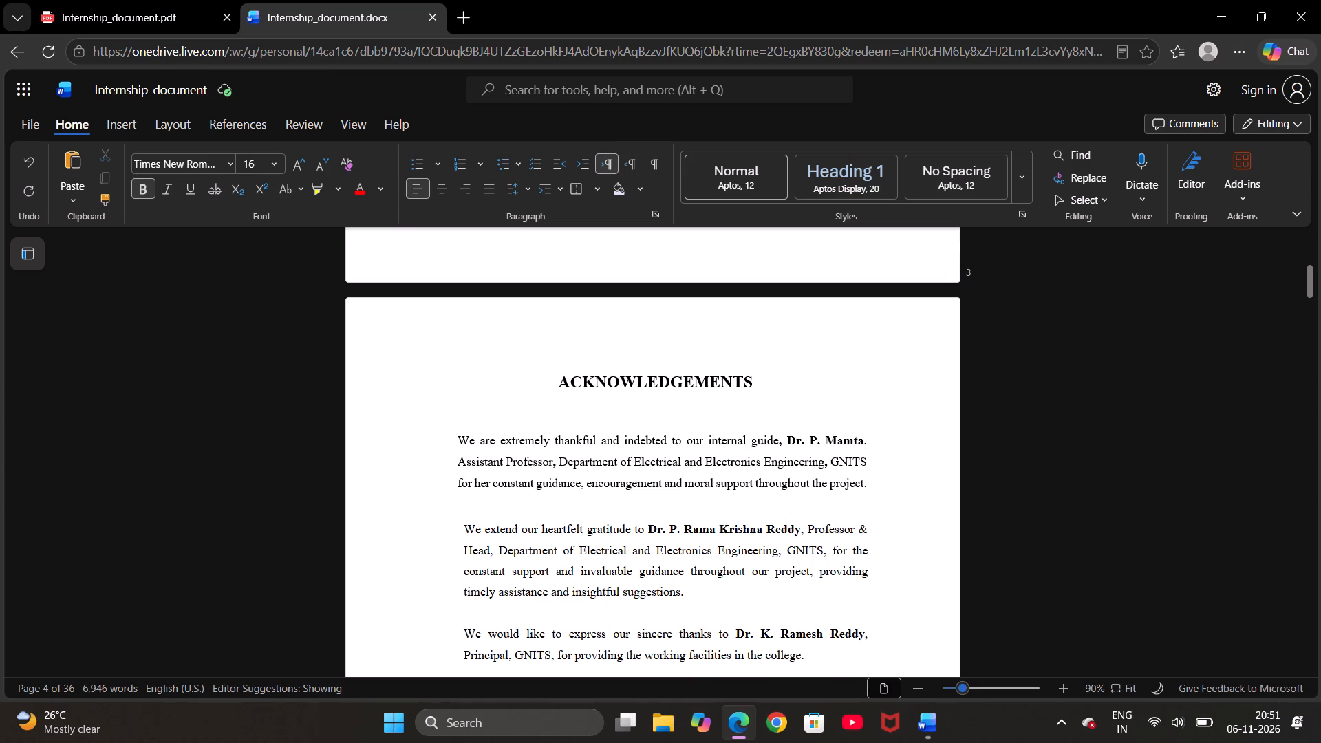
Clear the left indent of the second acknowledgement paragraph, "We extend our heartfelt gratitude".
left_click(462, 530)
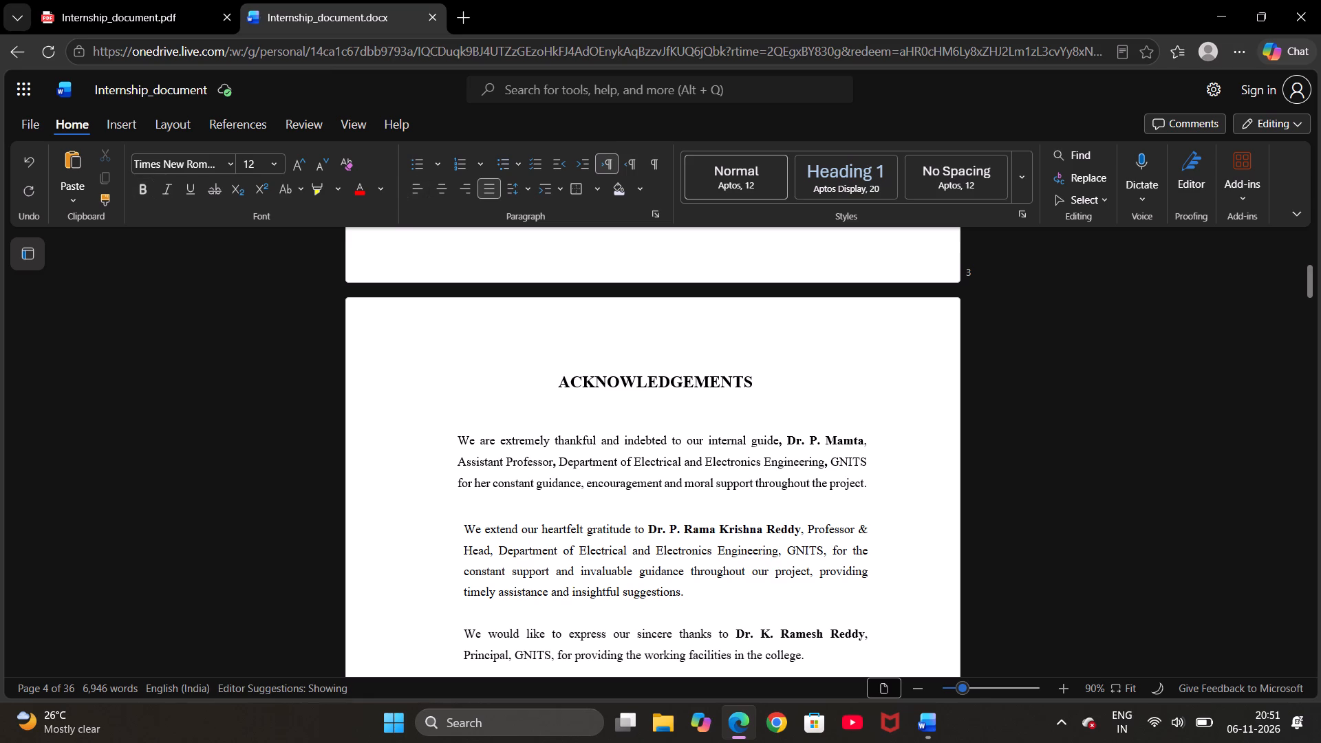
key("BackSpace")
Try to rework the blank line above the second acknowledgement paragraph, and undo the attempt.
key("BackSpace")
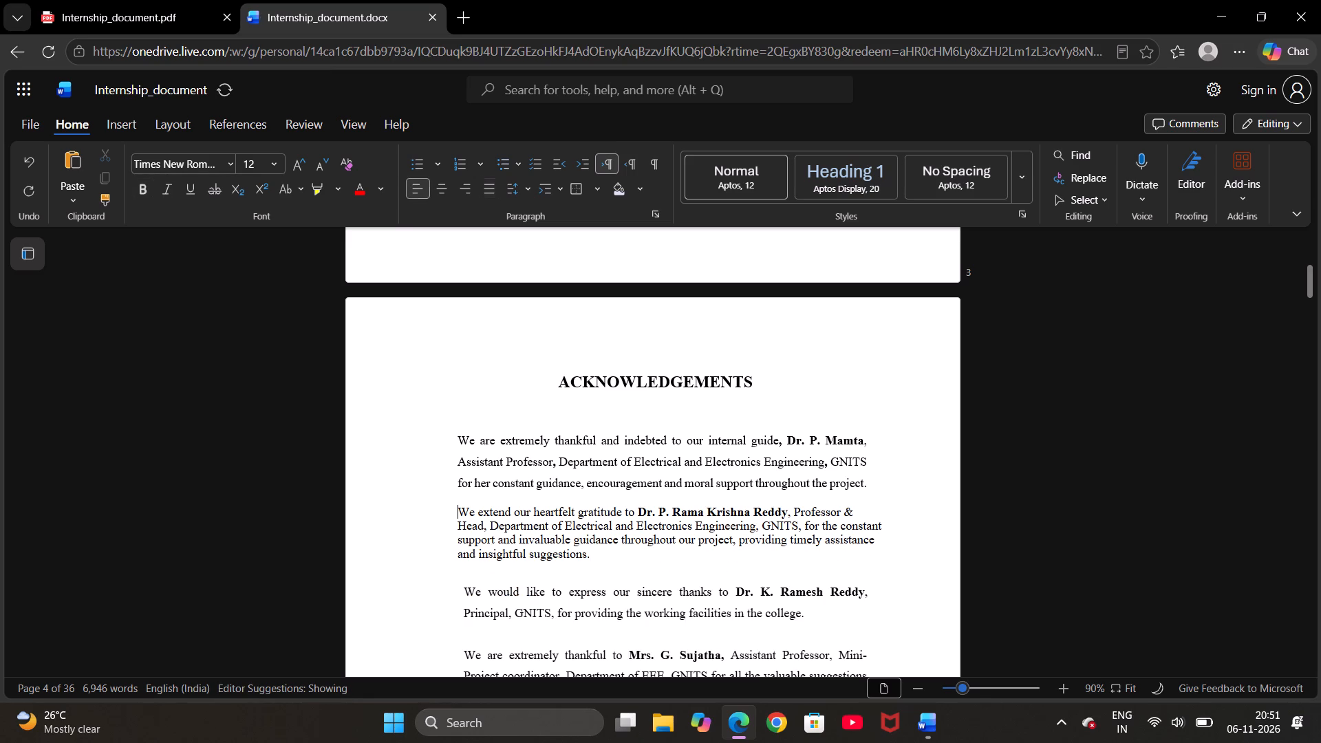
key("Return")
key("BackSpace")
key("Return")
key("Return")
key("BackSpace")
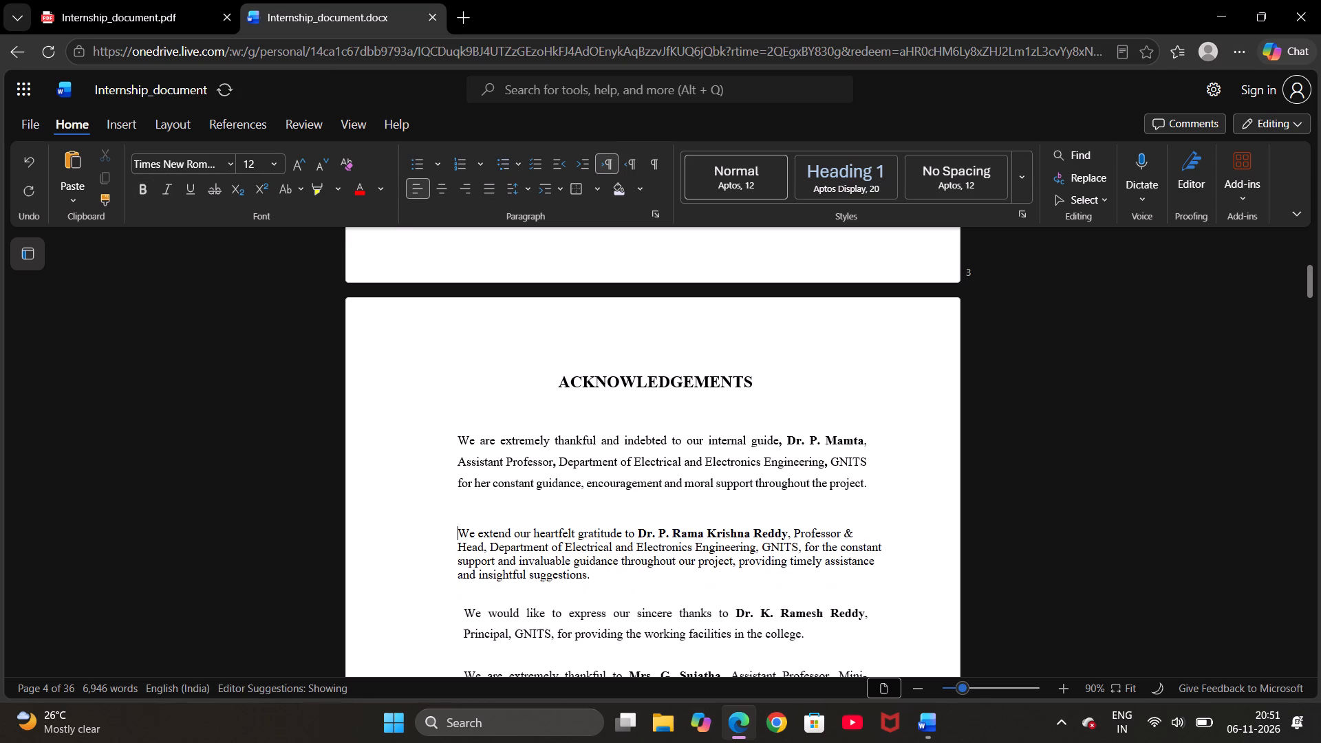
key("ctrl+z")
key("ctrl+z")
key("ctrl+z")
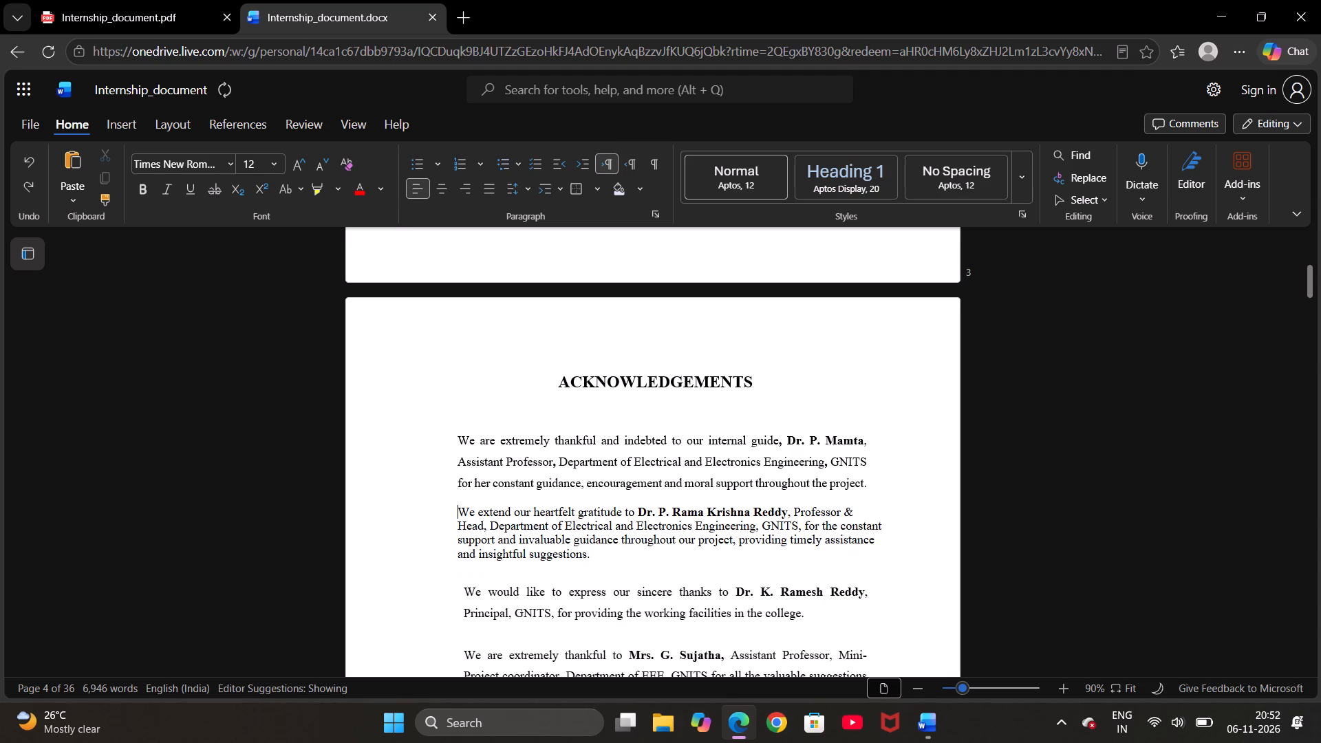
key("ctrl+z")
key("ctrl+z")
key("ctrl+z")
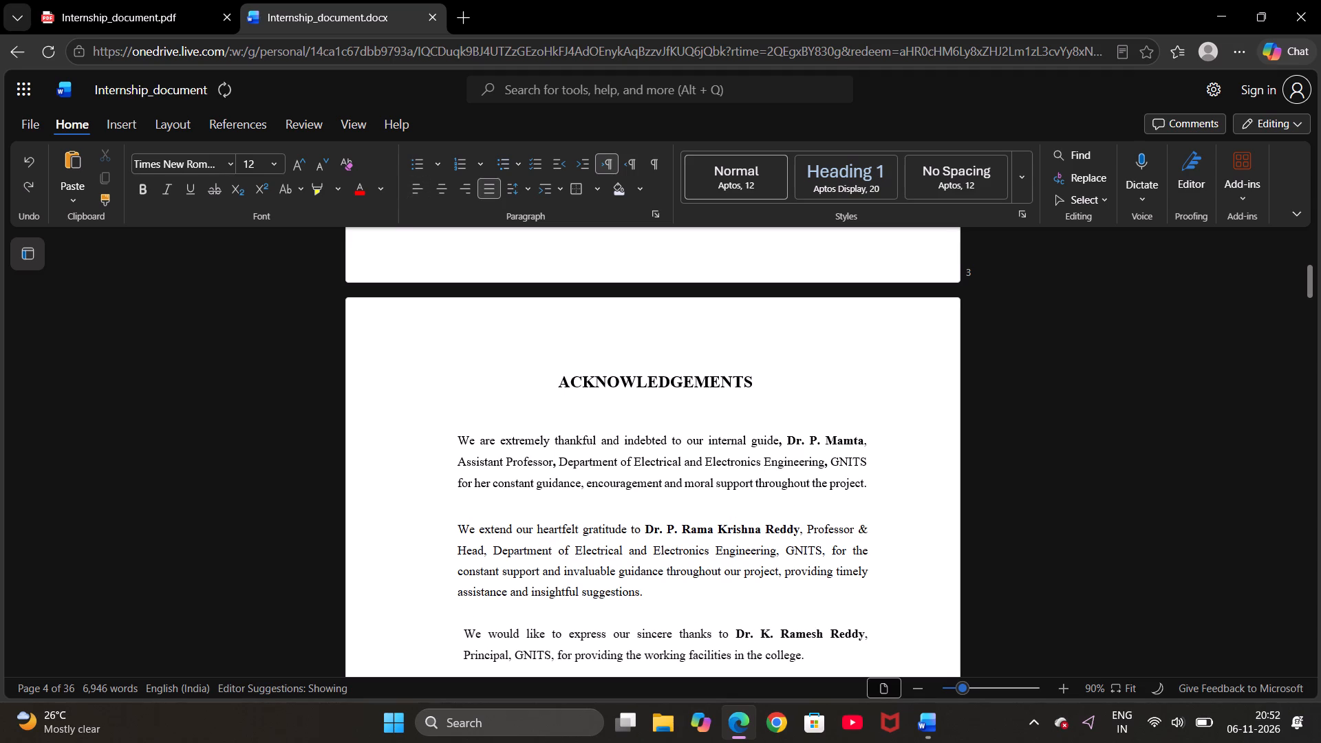
Insert one space at the start of the first acknowledgement paragraph, "We are extremely thankful and indebted".
left_click(550, 383)
scroll(550, 383, "down", 2)
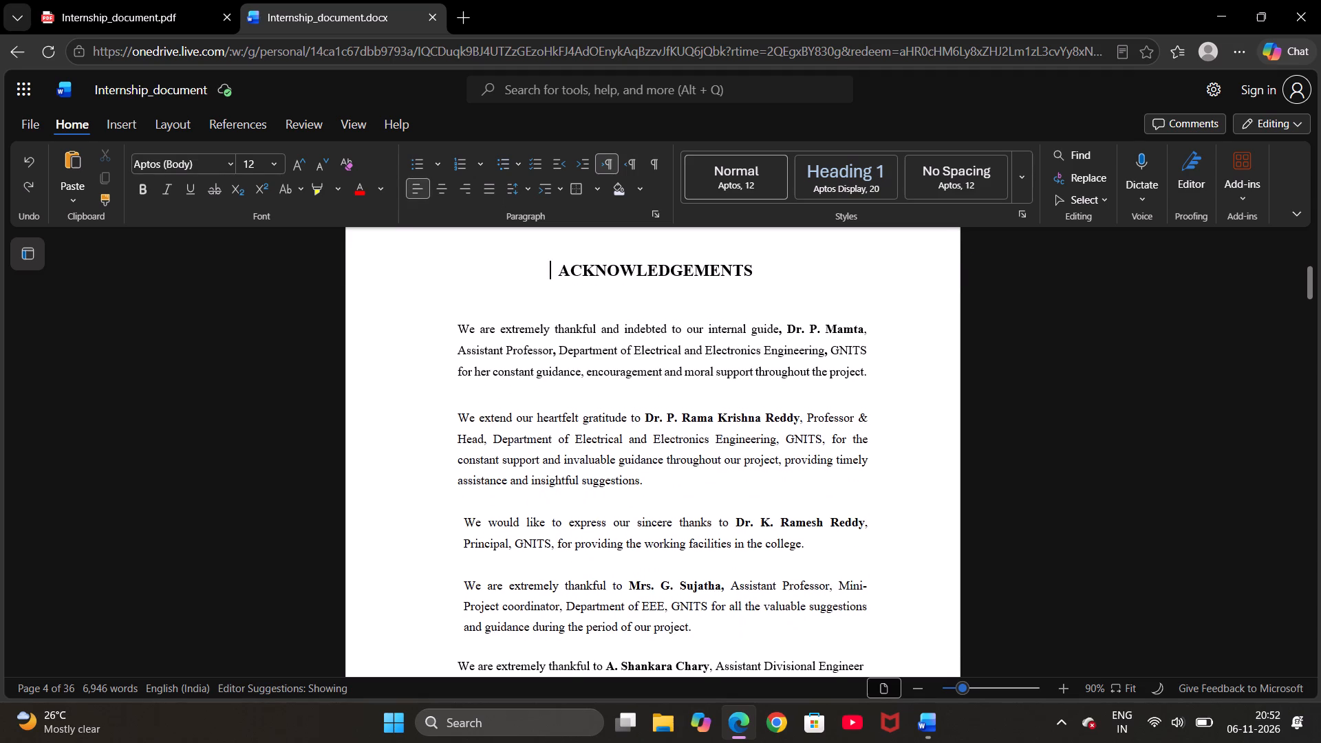
scroll(550, 383, "down", 1)
left_click(449, 244)
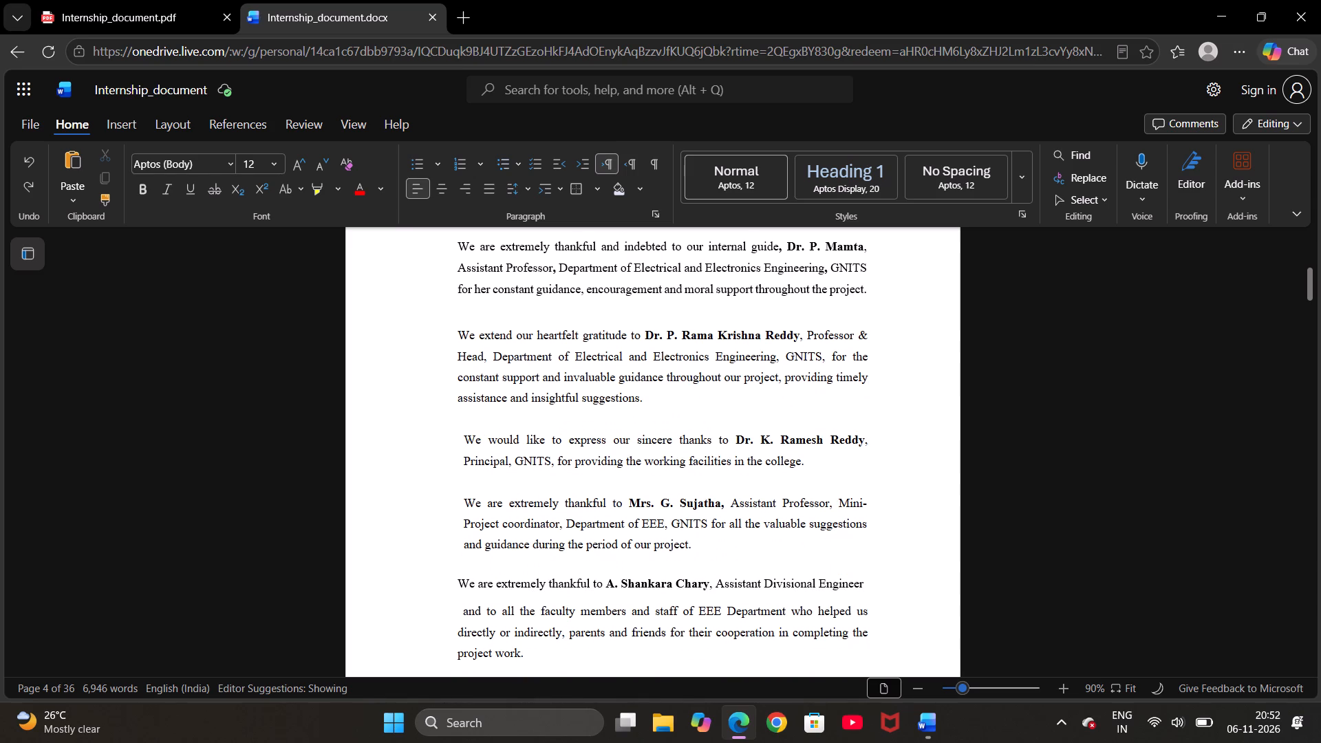
key("space")
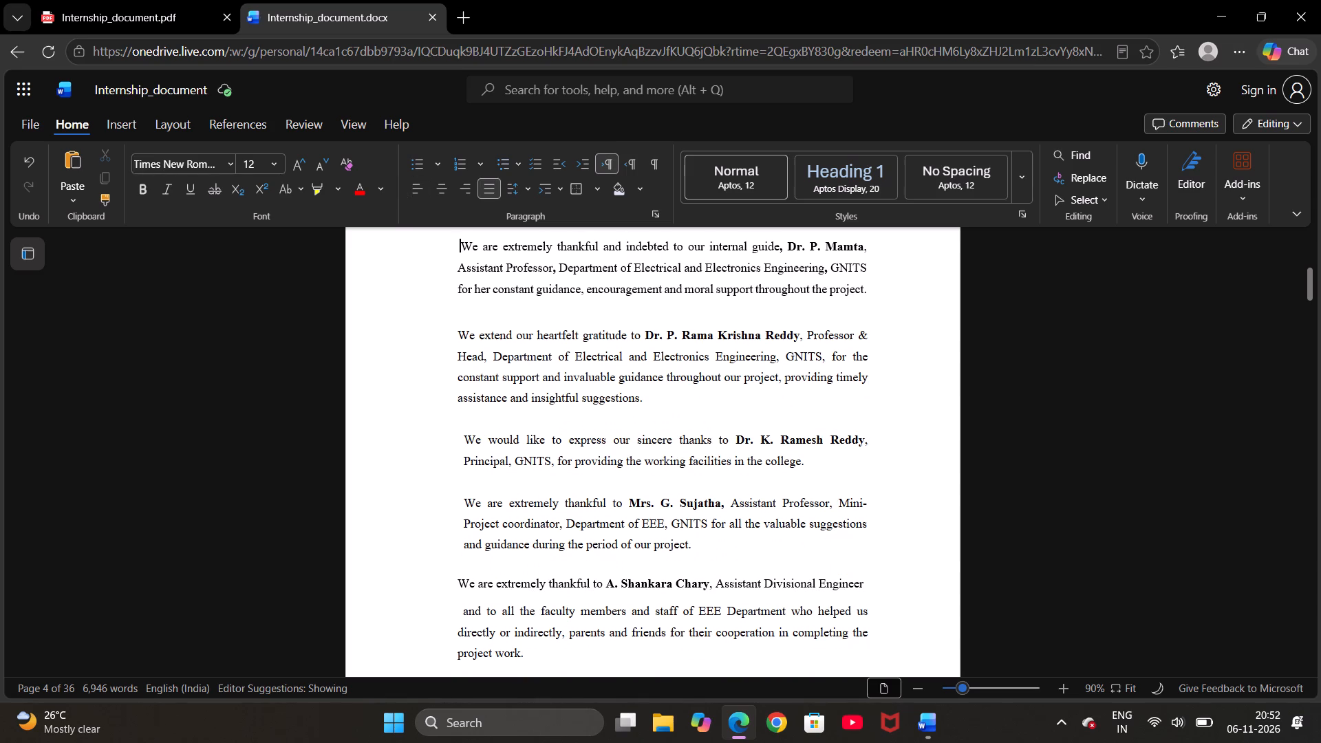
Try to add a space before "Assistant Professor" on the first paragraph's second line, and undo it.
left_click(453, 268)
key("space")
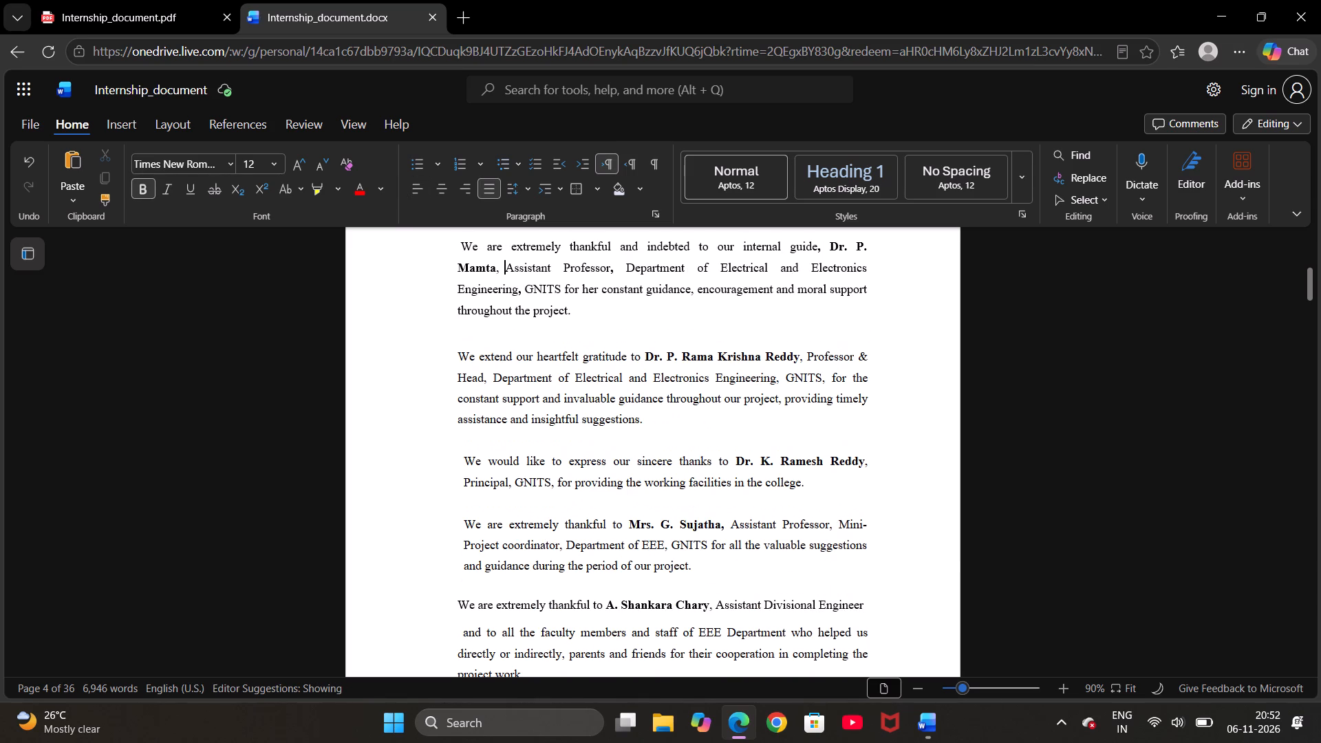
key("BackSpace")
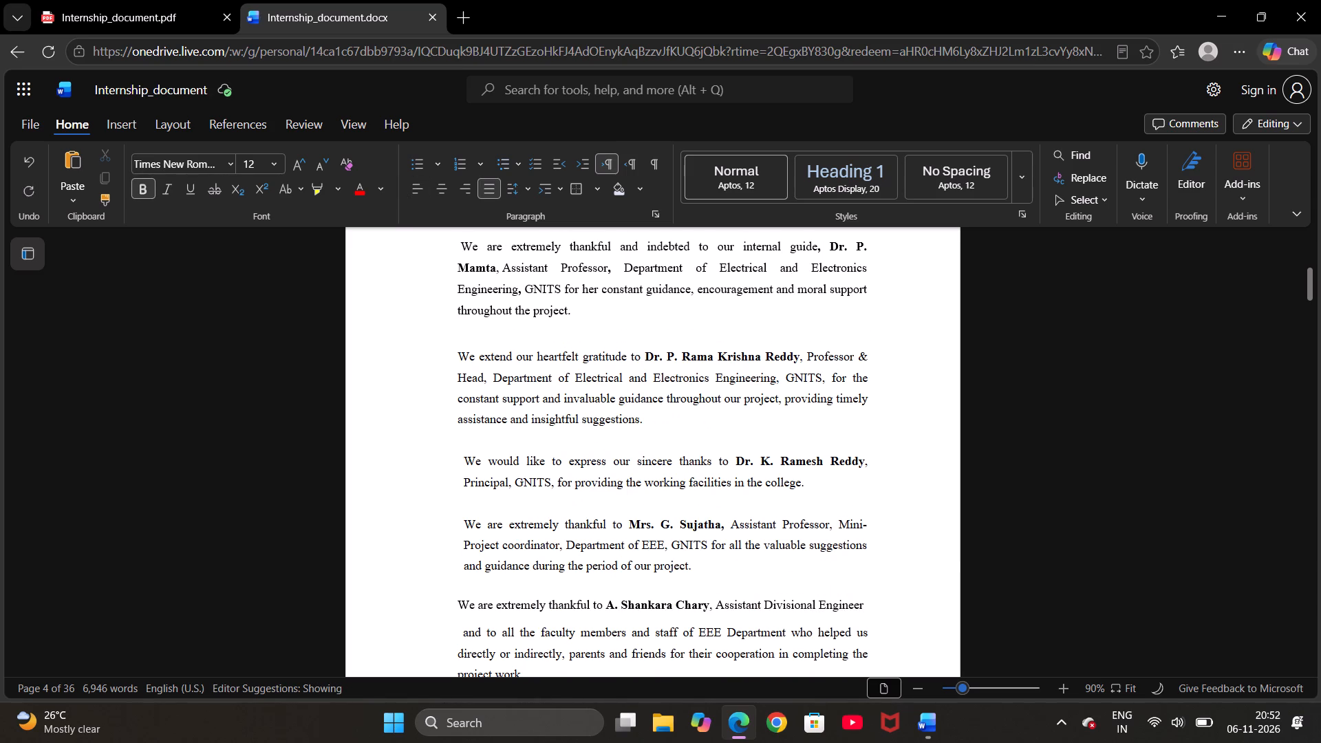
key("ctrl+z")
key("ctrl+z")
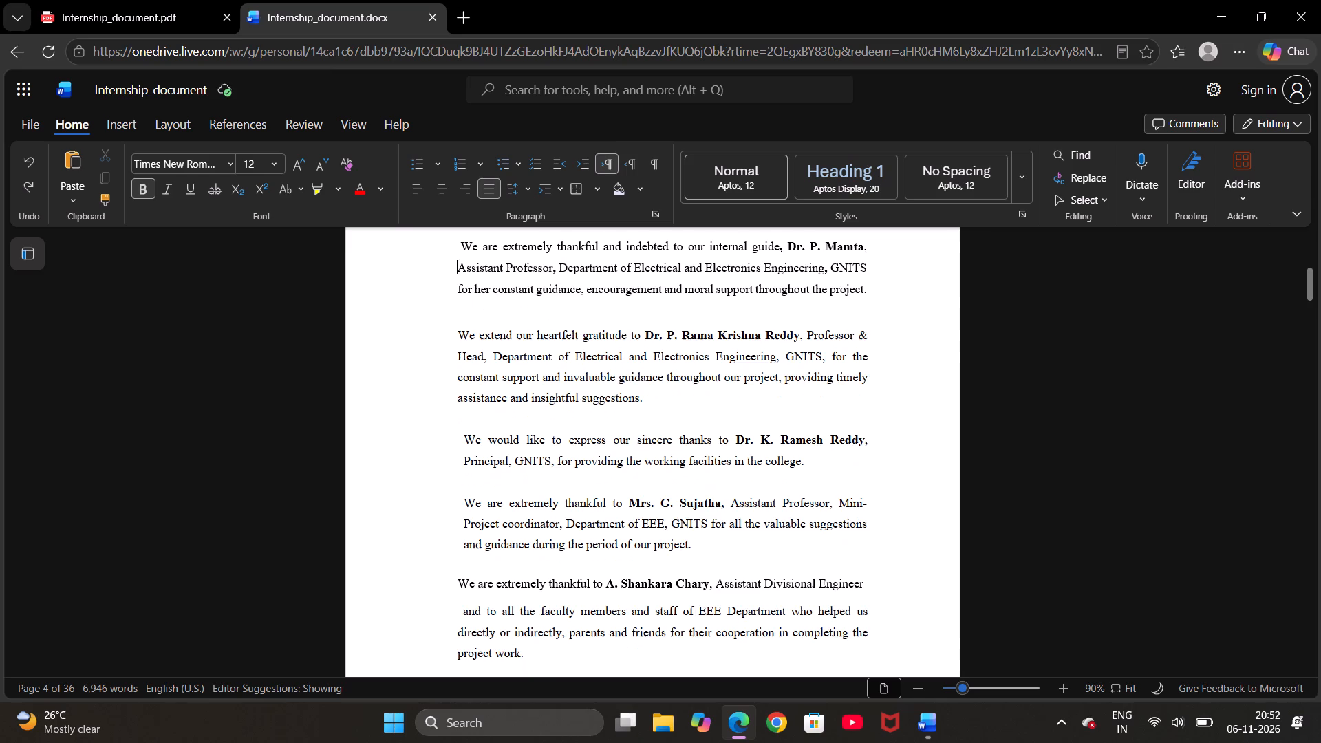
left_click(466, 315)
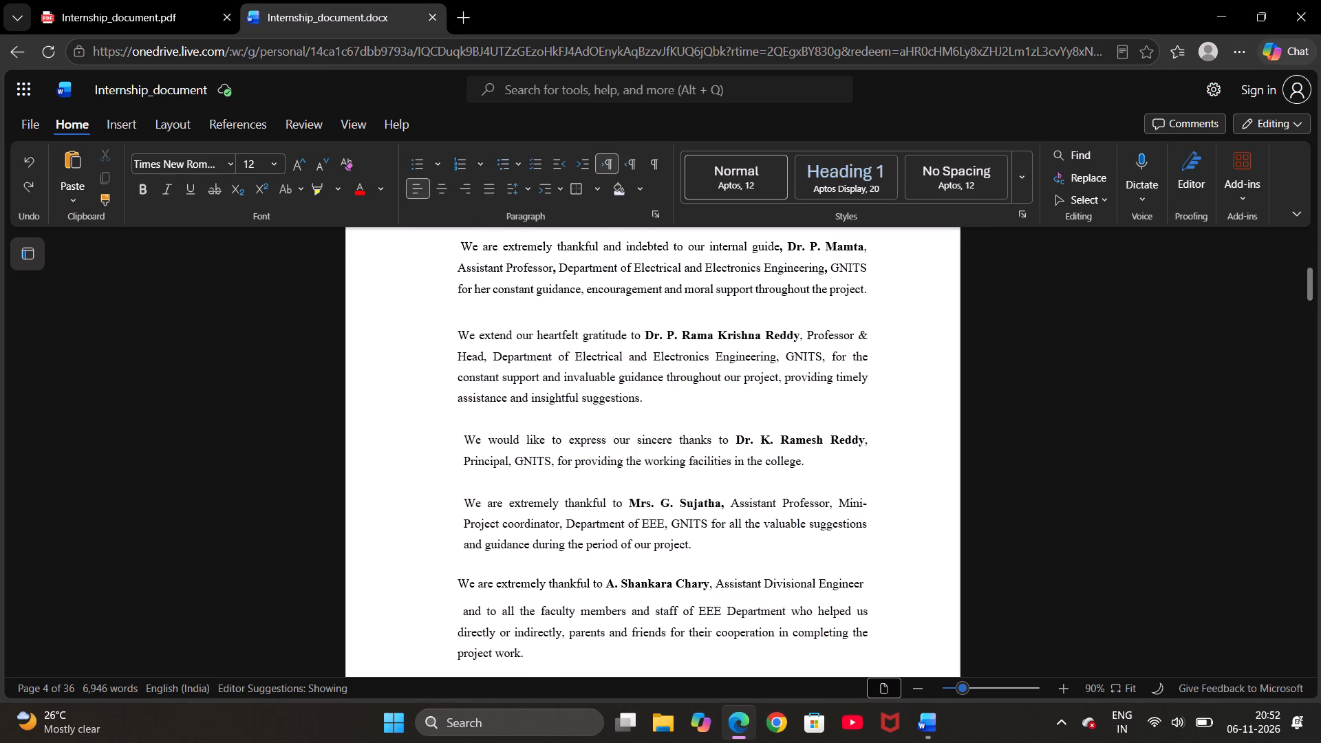
Justify all the acknowledgement body paragraphs, from "We are extremely thankful and indebted" through "completing the project work".
left_click_drag(459, 241, 857, 663)
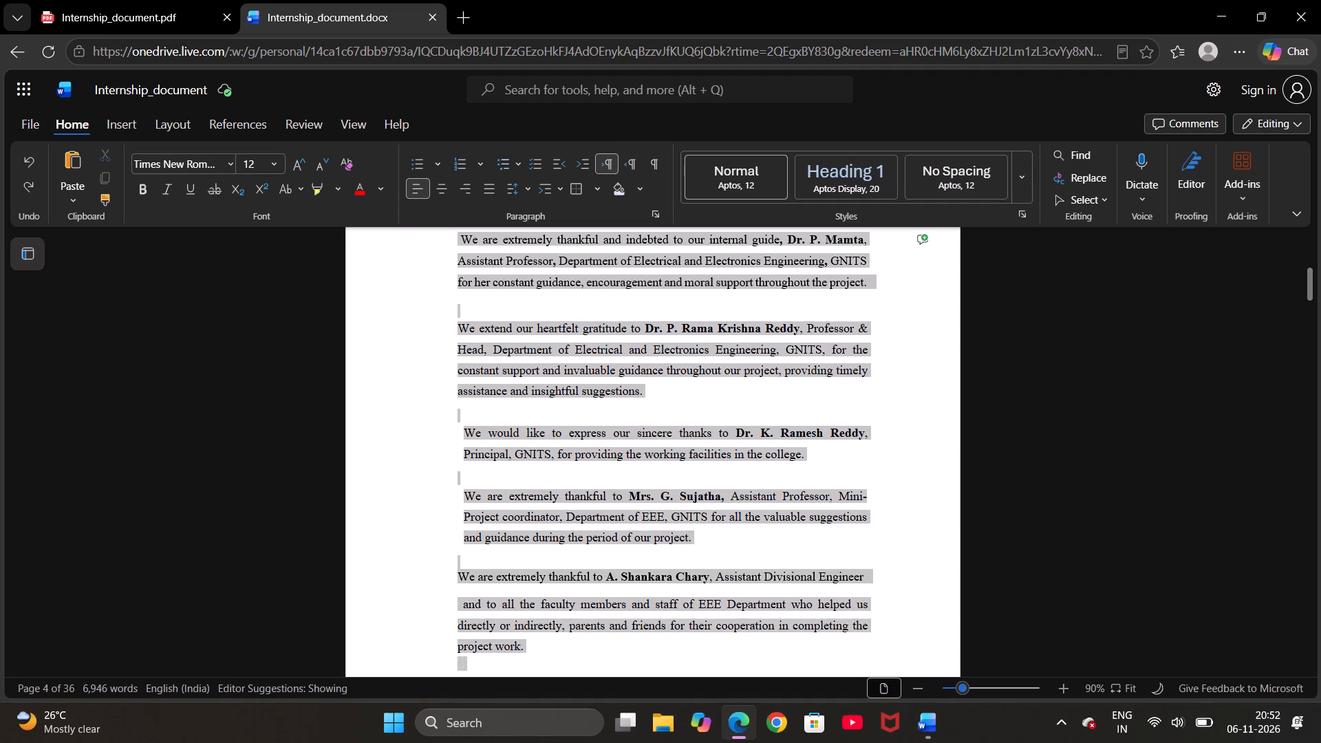
left_click_drag(857, 663, 704, 576)
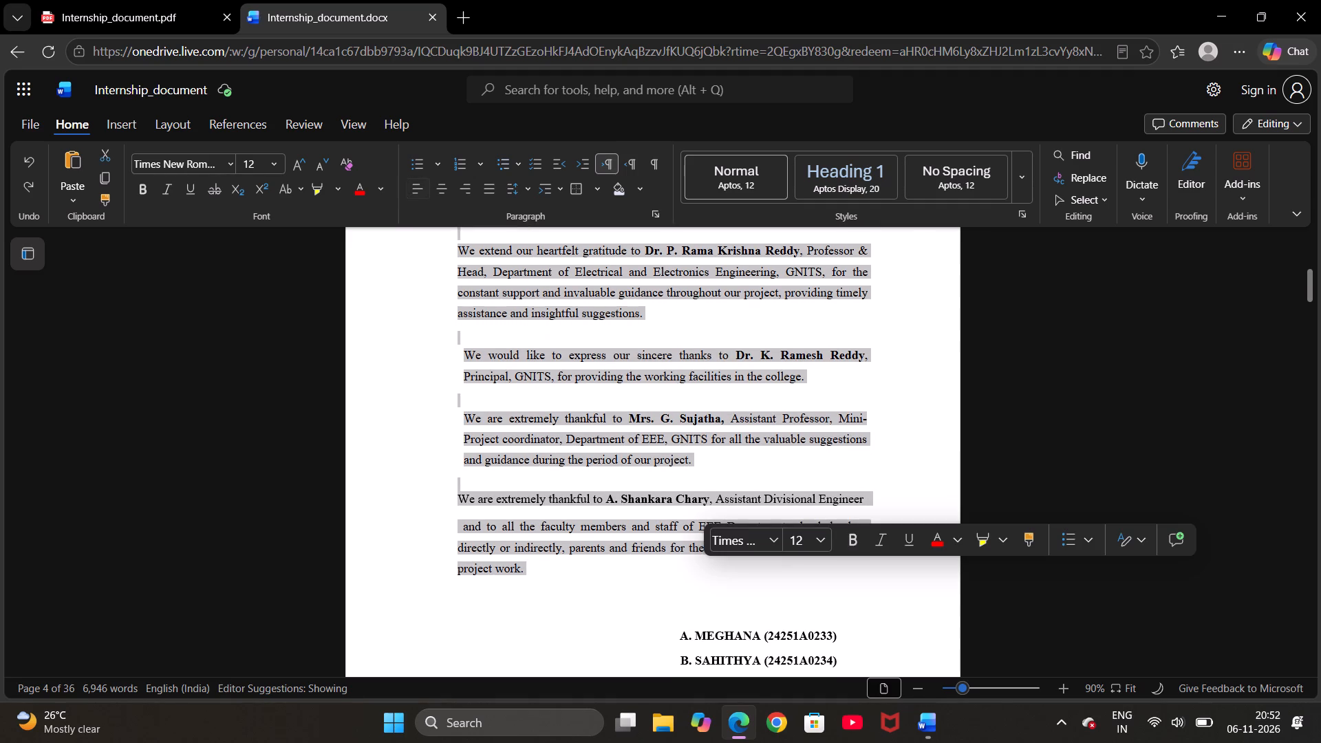
left_click(486, 182)
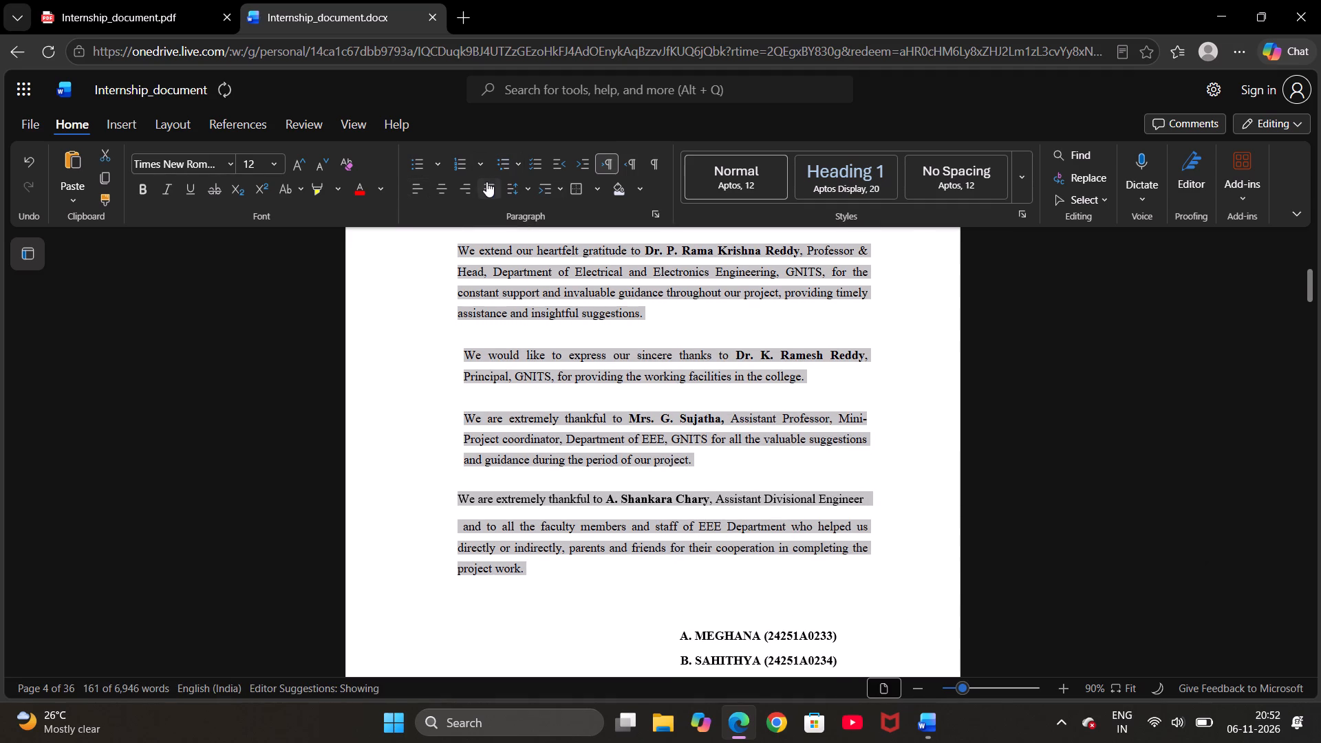
left_click(486, 182)
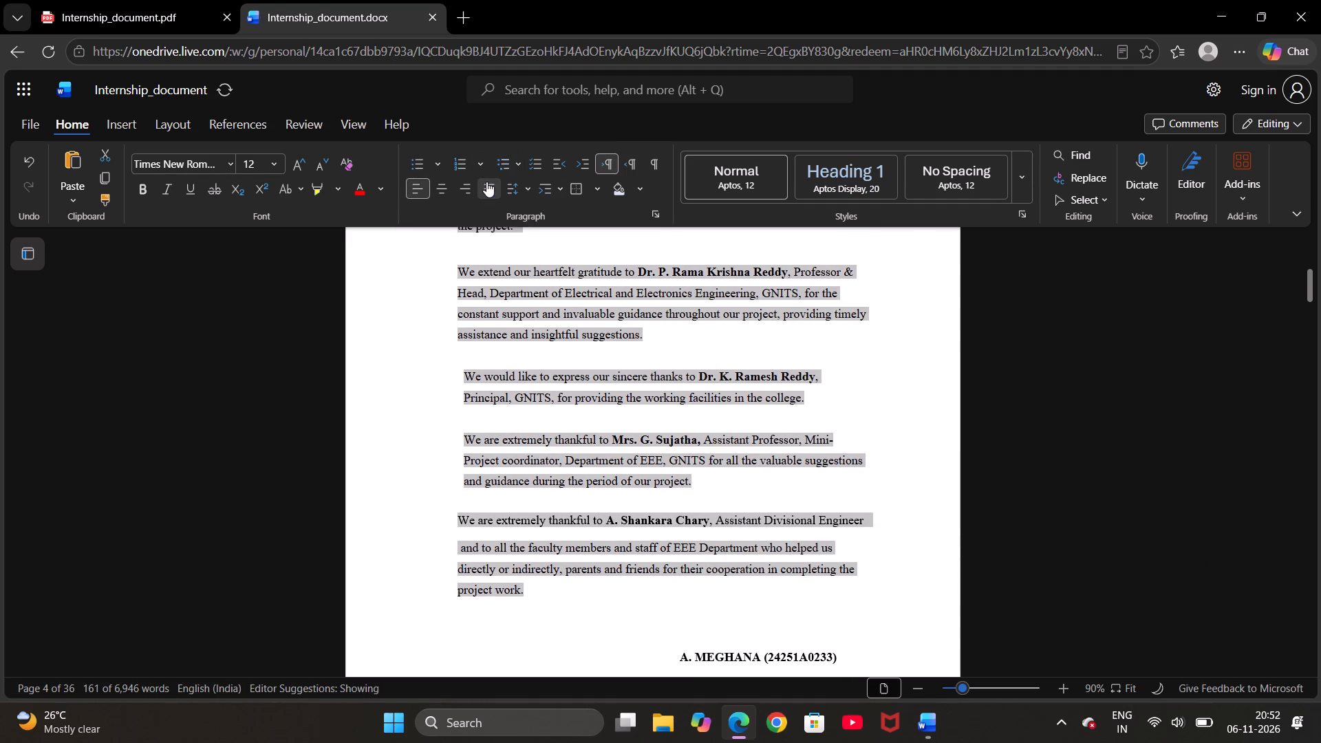
left_click(486, 182)
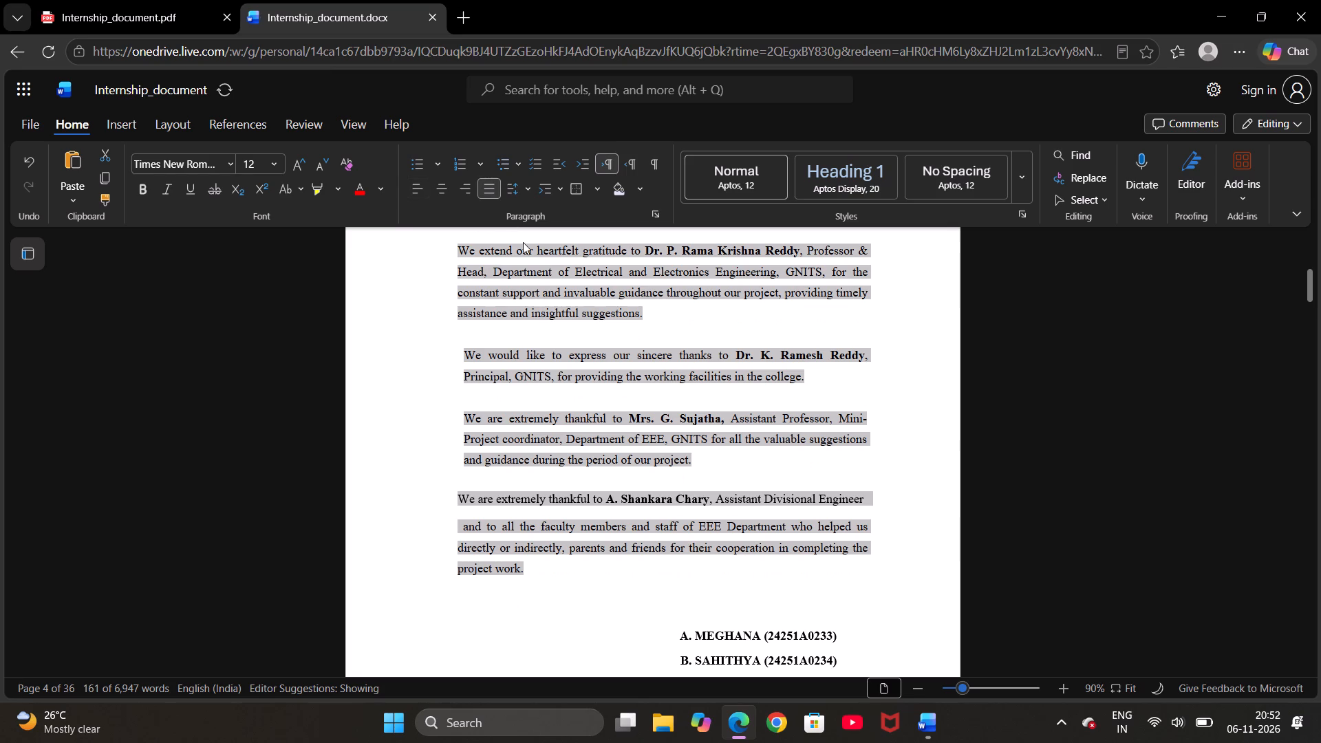
left_click(1009, 389)
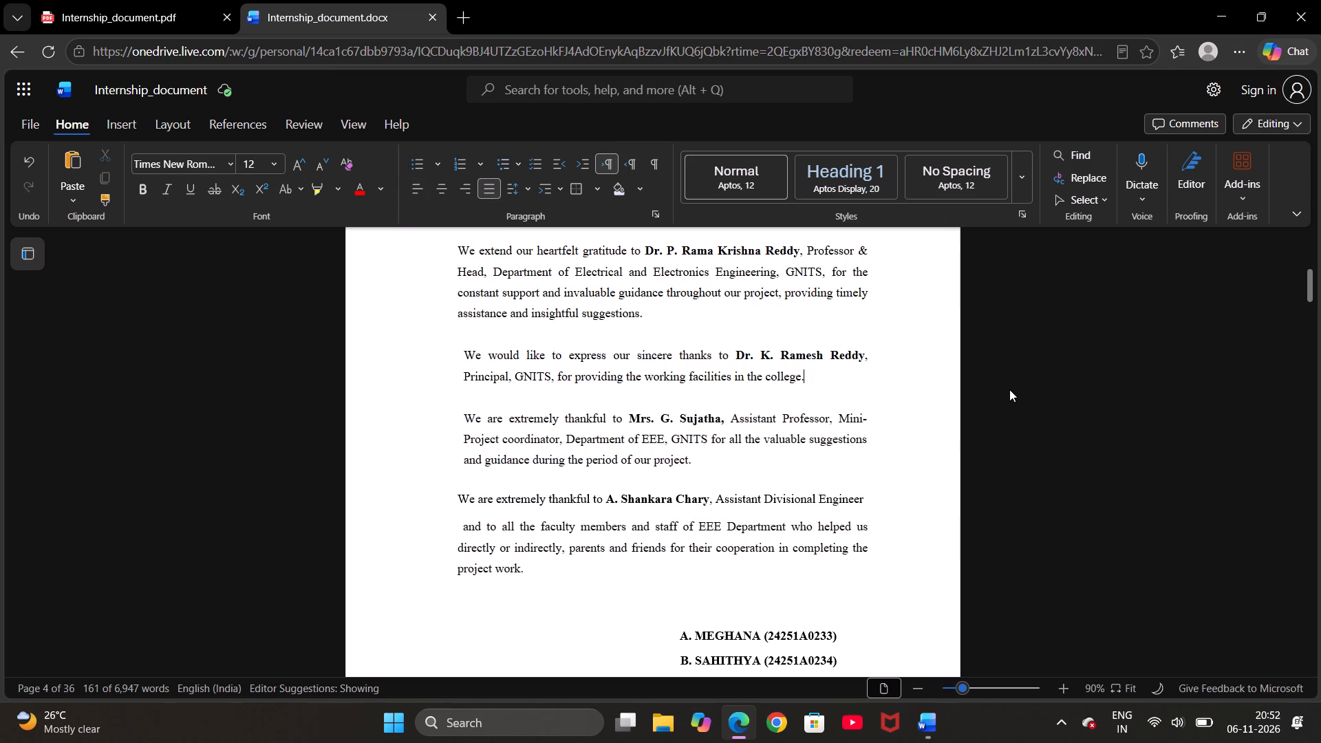
Clear the left indents of the third and fourth acknowledgement paragraphs, thanking the Principal and the Mini-Project coordinator.
scroll(616, 336, "up", 2)
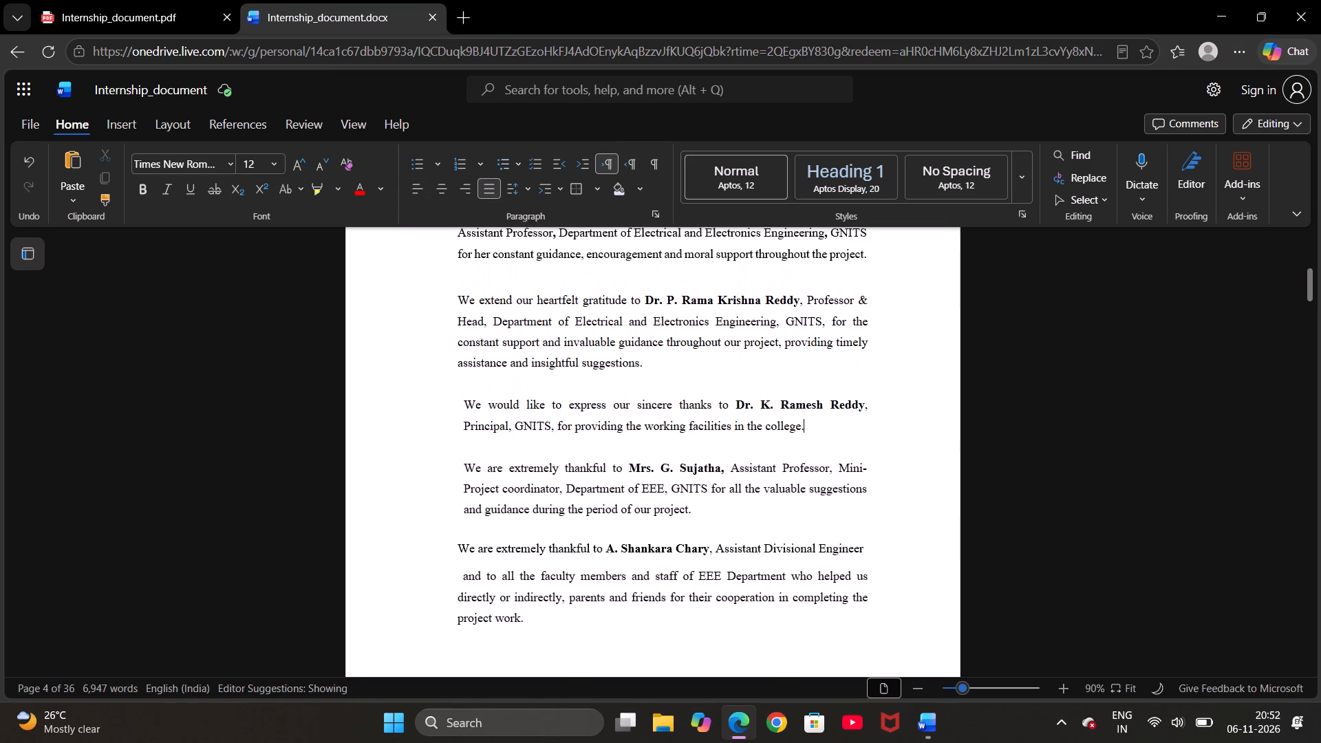
scroll(616, 336, "up", 1)
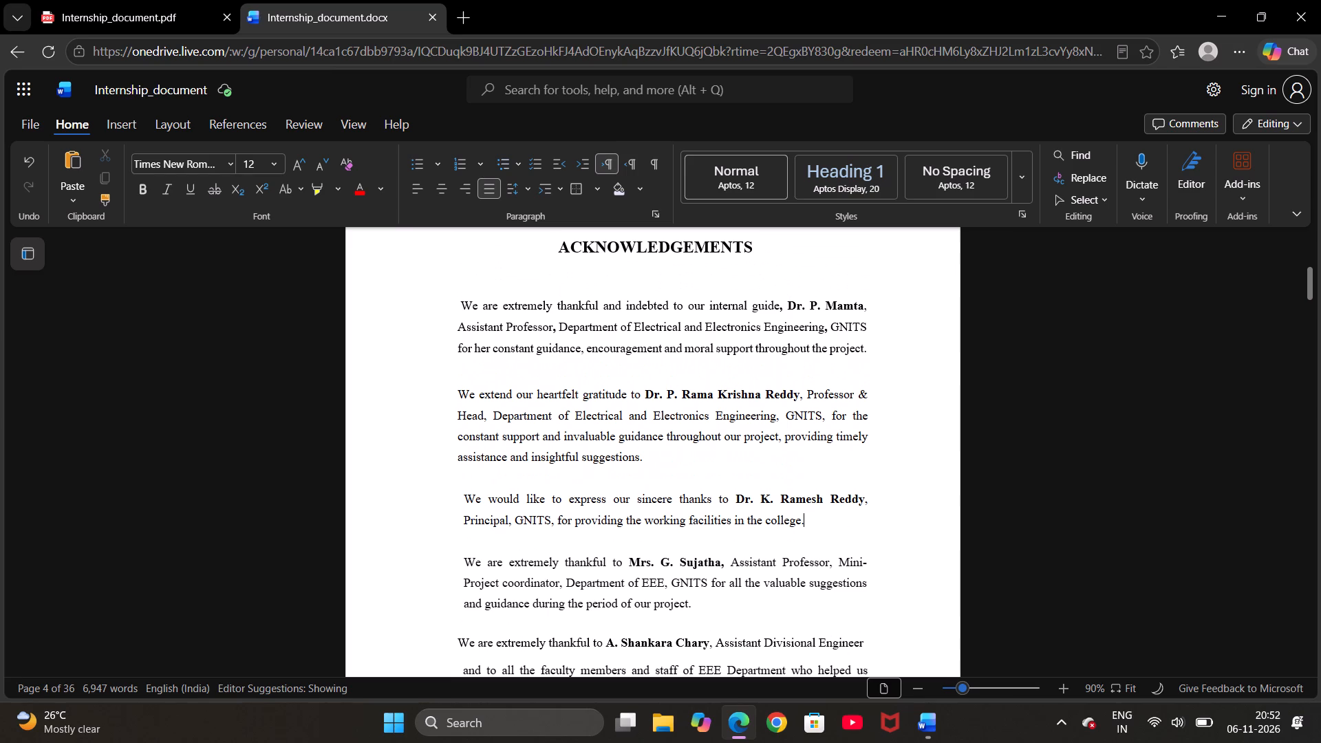
left_click(462, 501)
key("BackSpace")
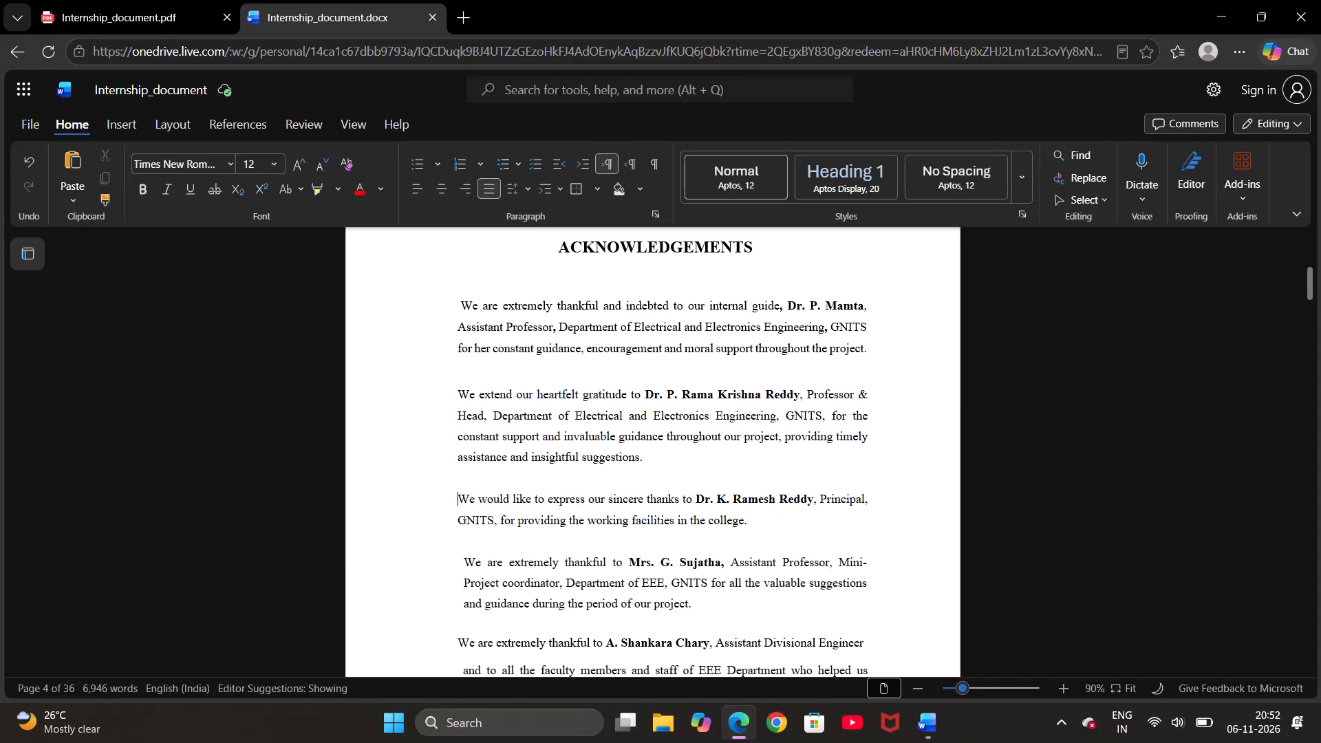
left_click(460, 563)
key("BackSpace")
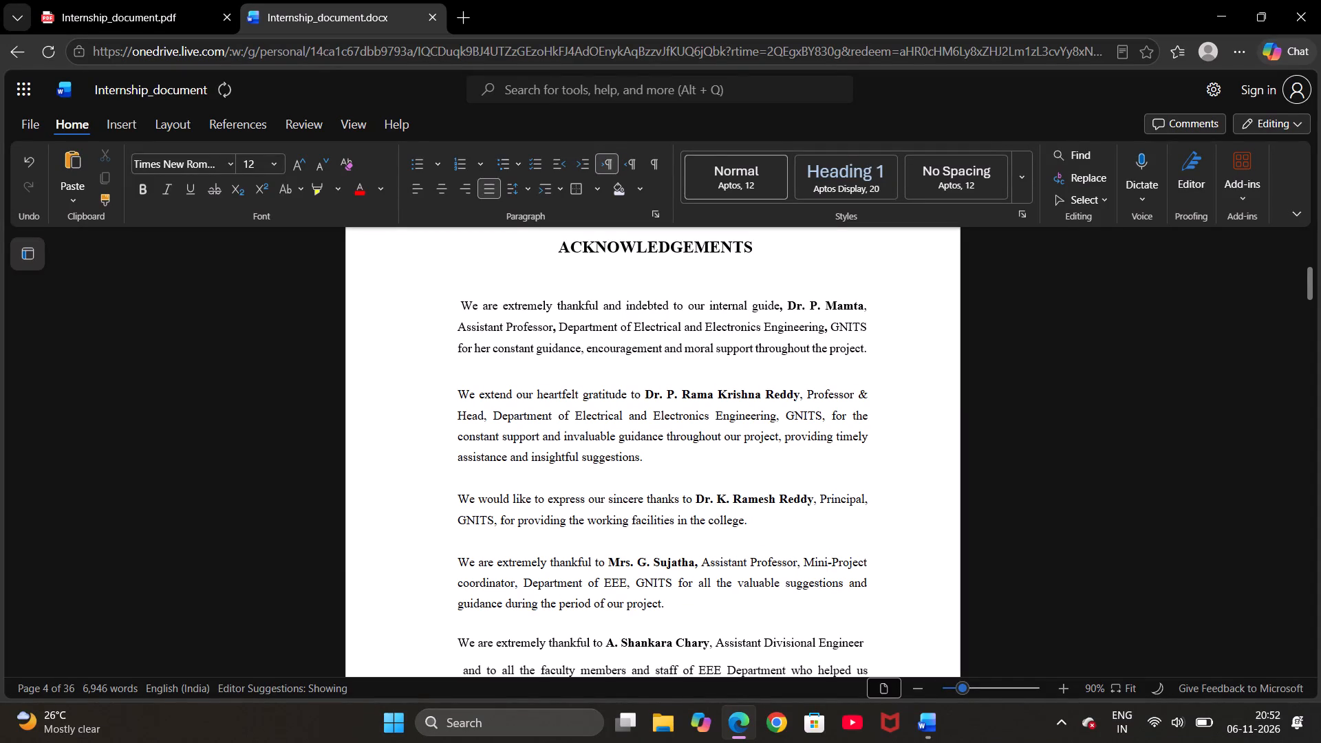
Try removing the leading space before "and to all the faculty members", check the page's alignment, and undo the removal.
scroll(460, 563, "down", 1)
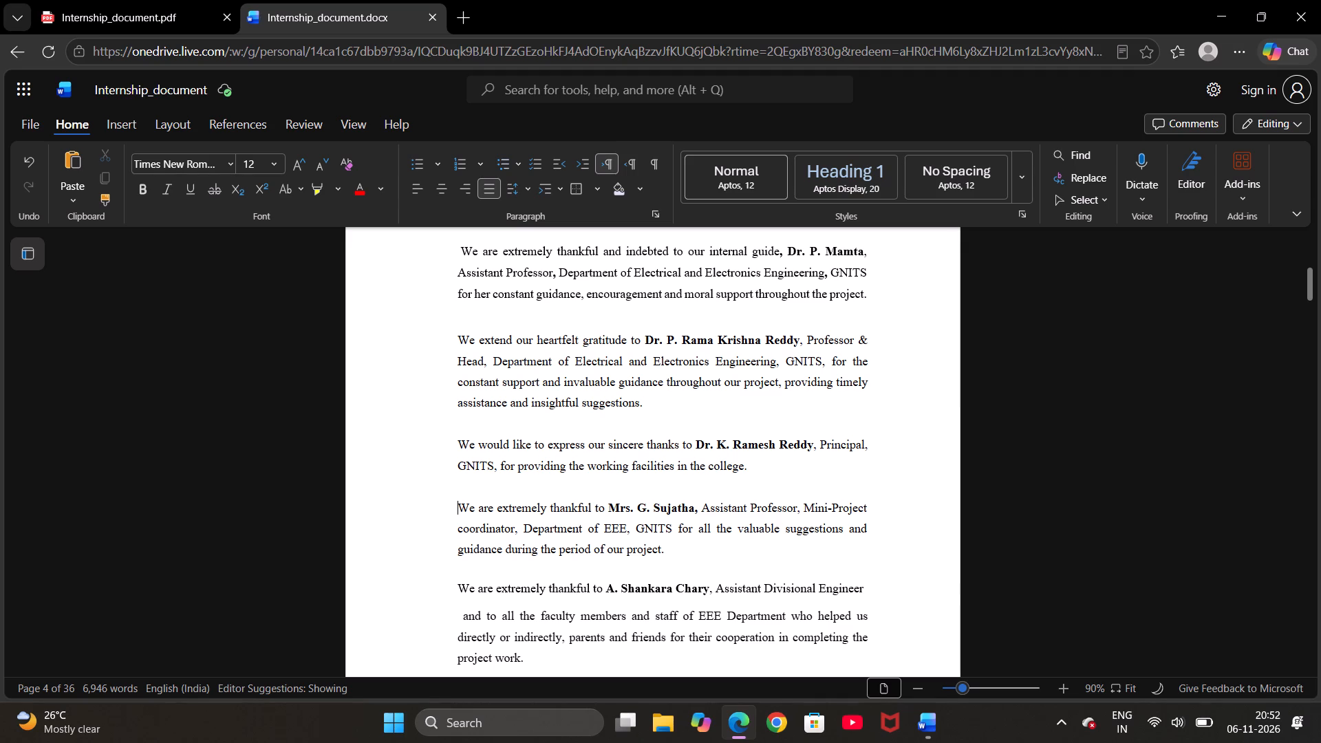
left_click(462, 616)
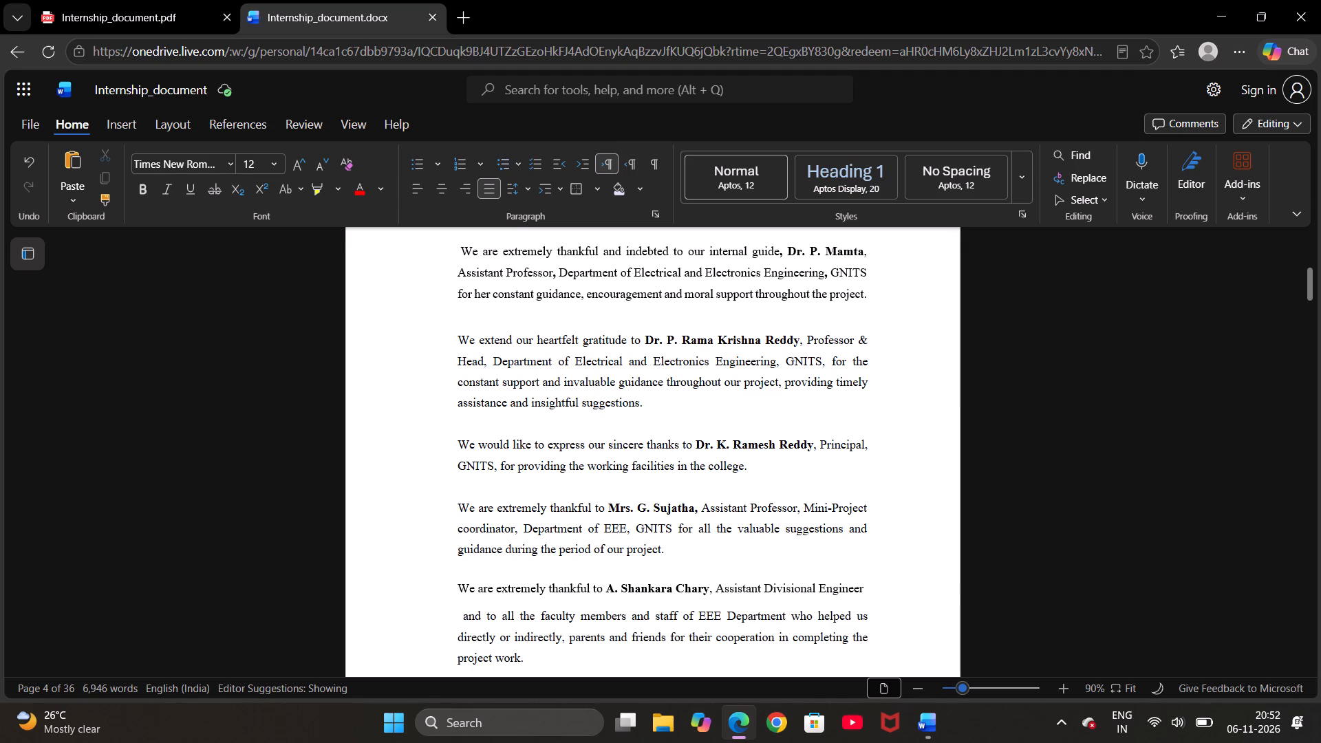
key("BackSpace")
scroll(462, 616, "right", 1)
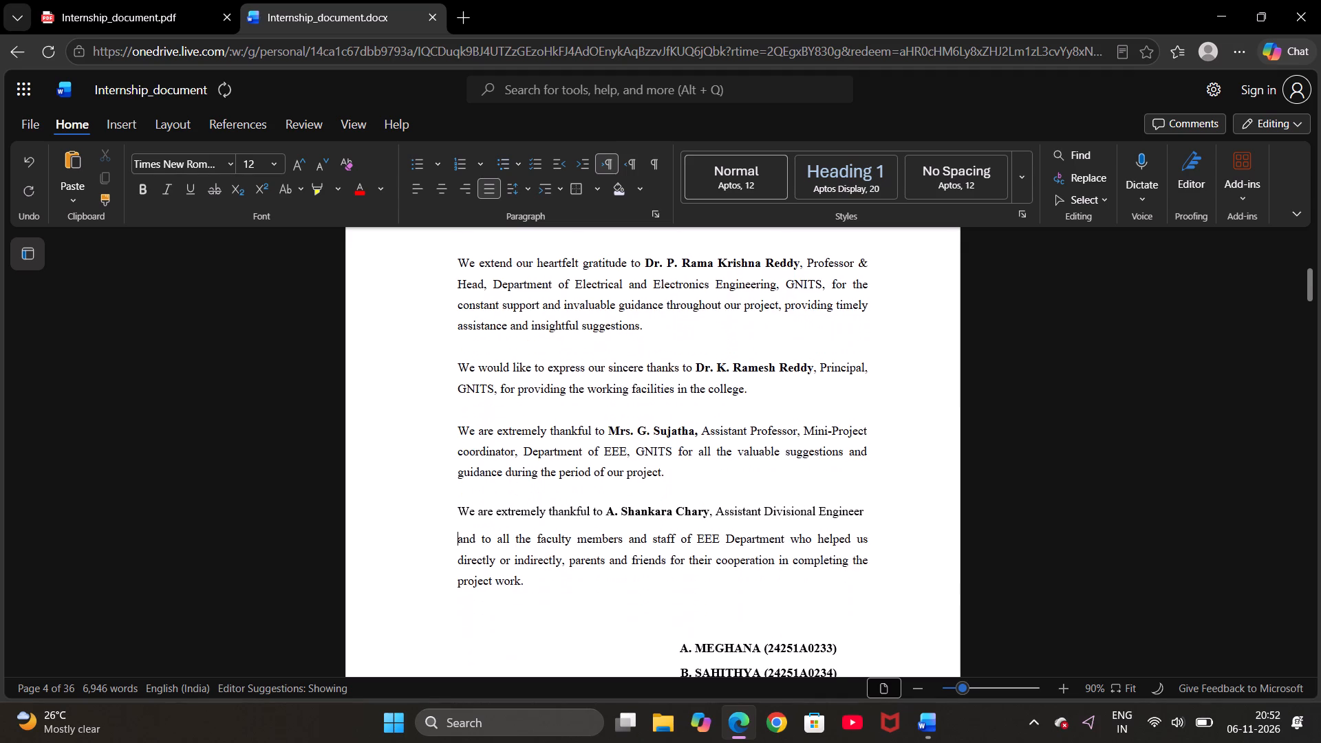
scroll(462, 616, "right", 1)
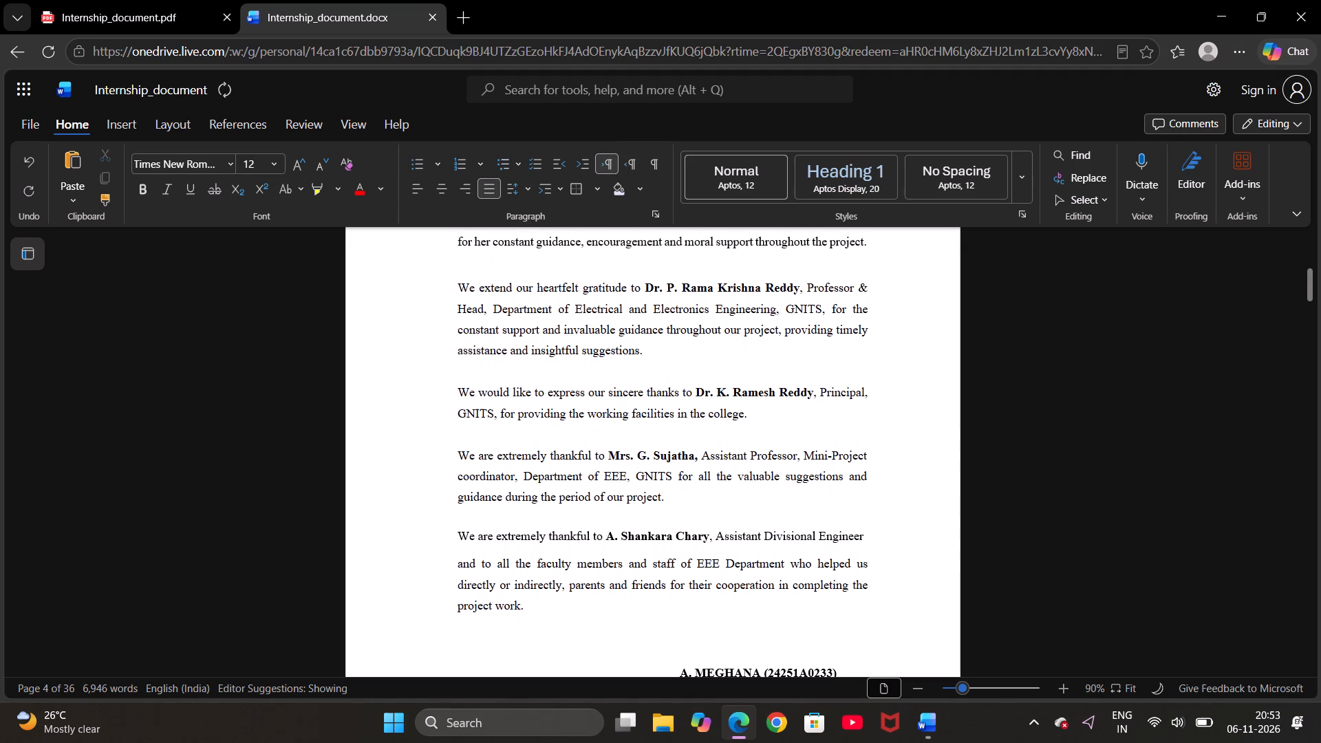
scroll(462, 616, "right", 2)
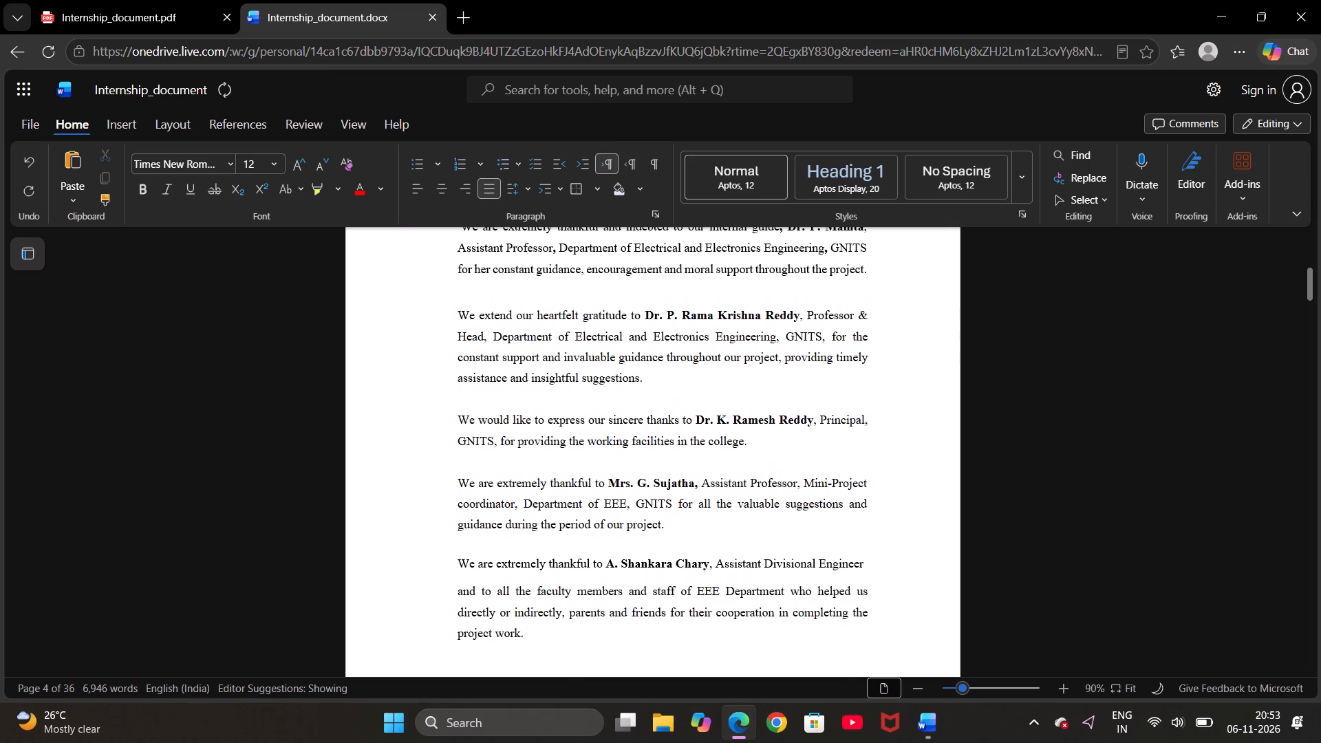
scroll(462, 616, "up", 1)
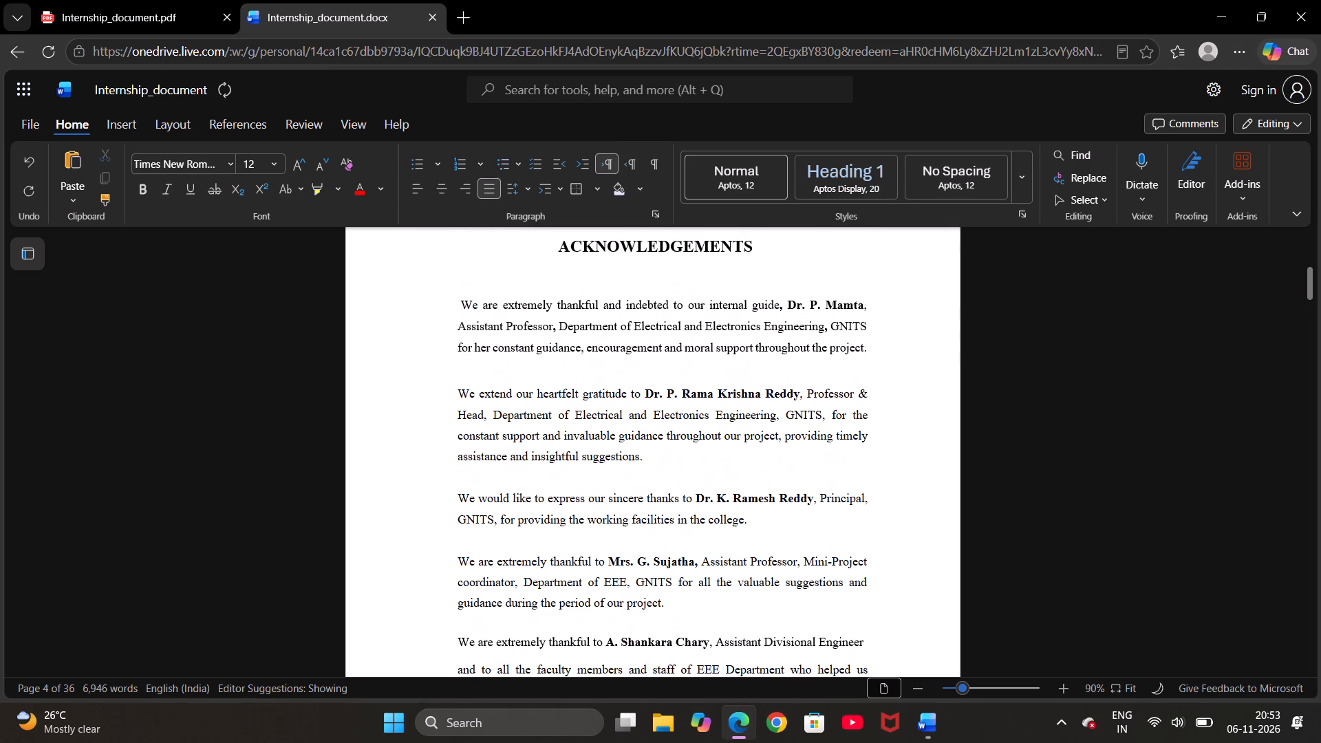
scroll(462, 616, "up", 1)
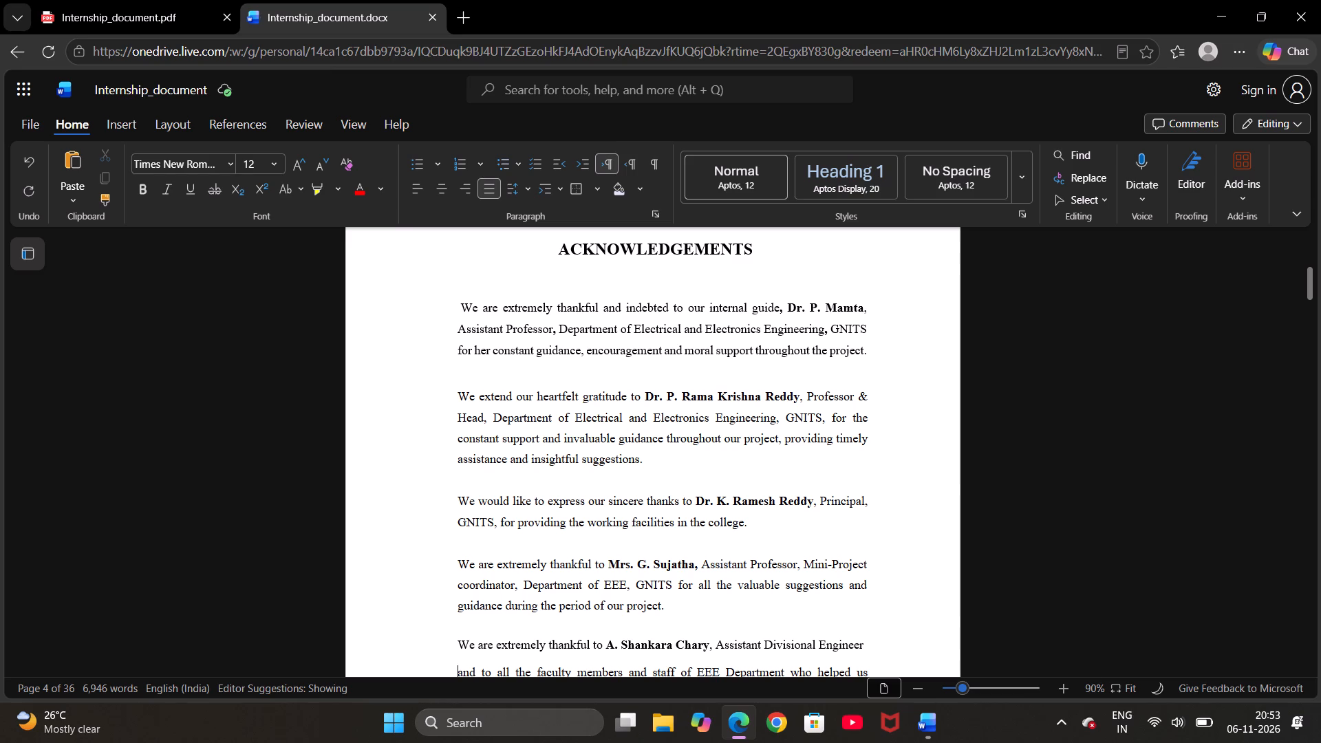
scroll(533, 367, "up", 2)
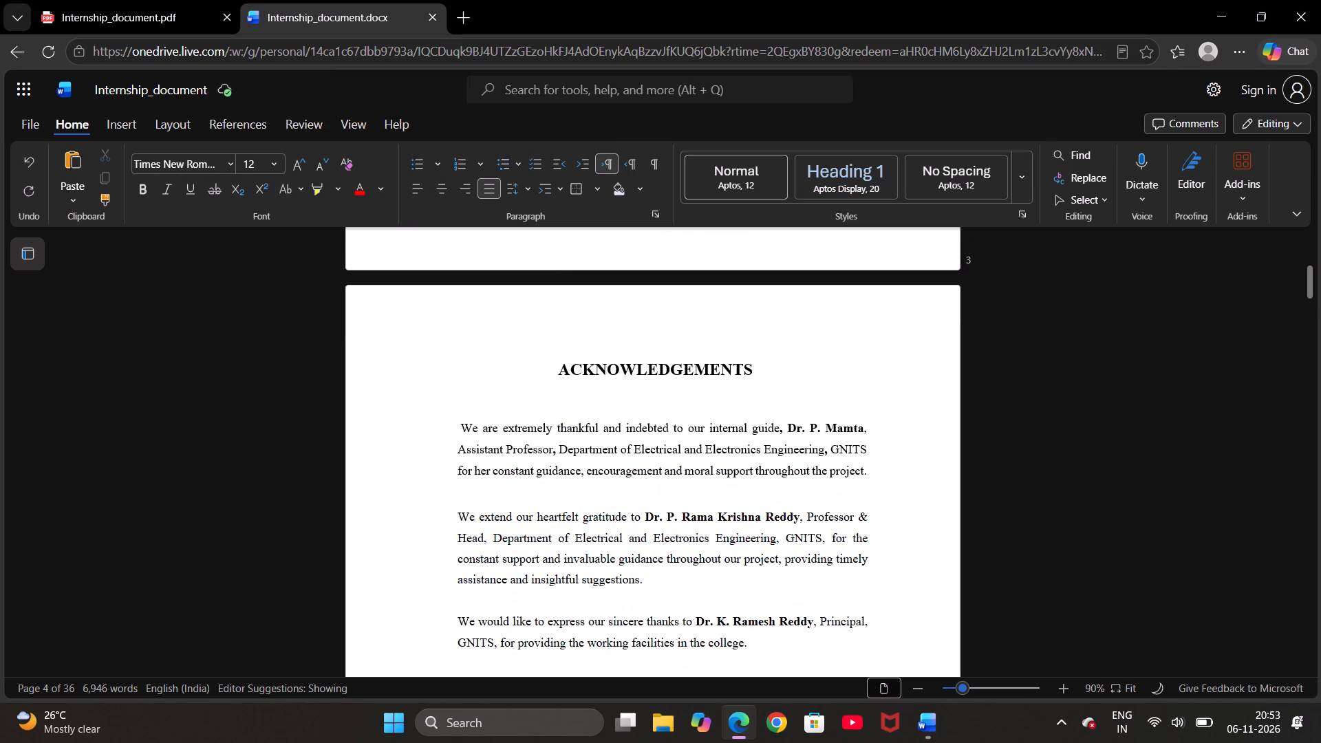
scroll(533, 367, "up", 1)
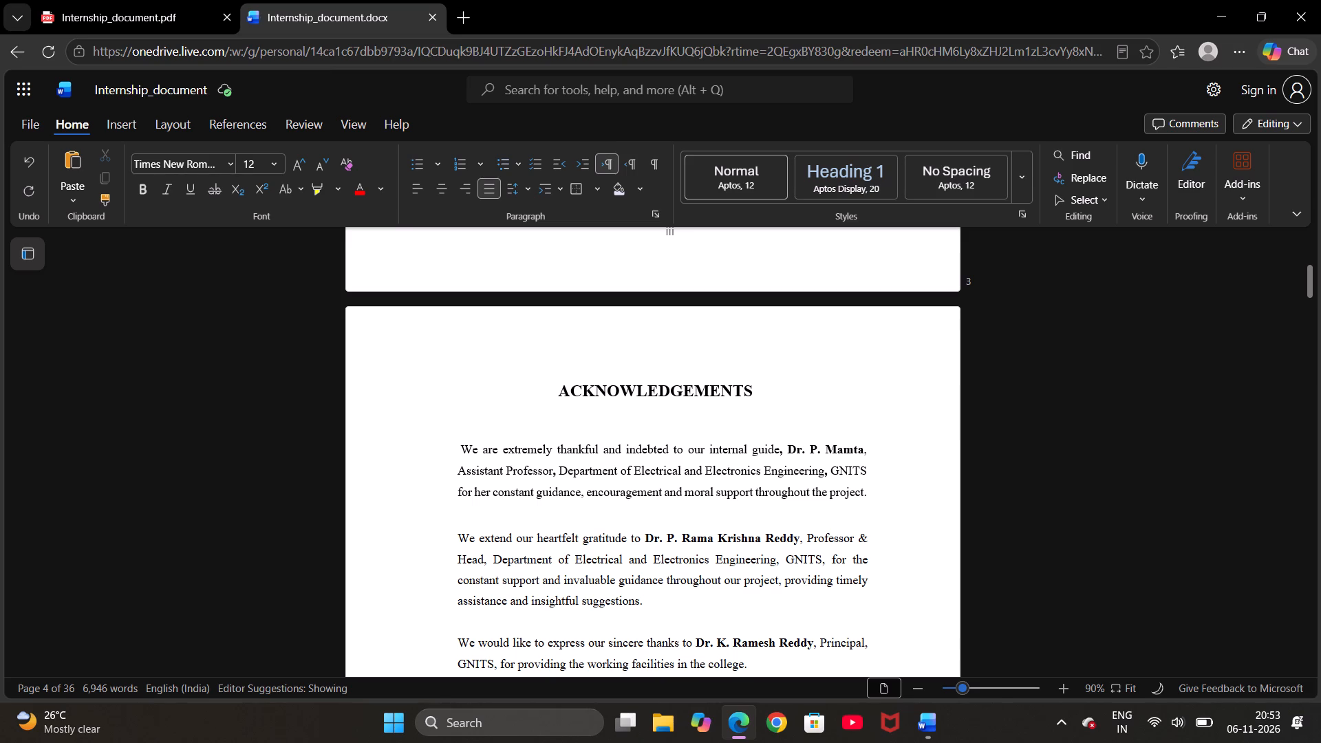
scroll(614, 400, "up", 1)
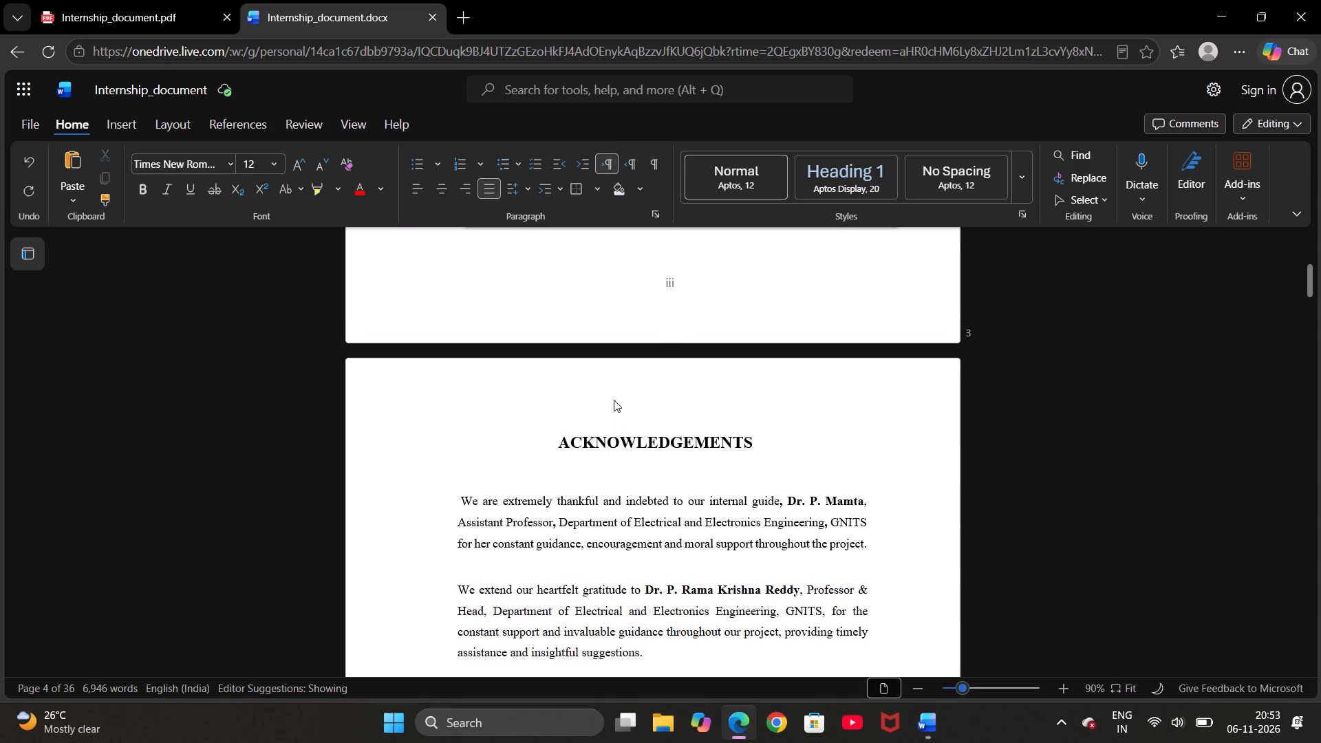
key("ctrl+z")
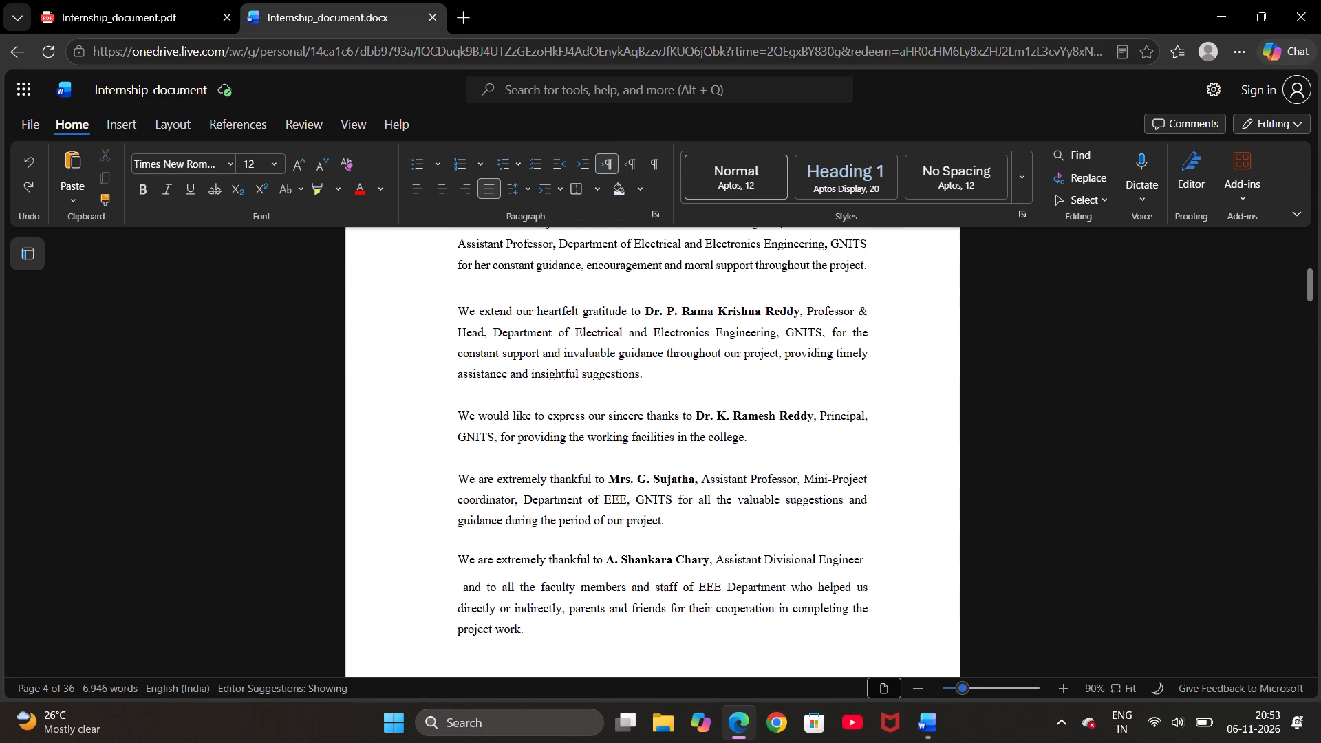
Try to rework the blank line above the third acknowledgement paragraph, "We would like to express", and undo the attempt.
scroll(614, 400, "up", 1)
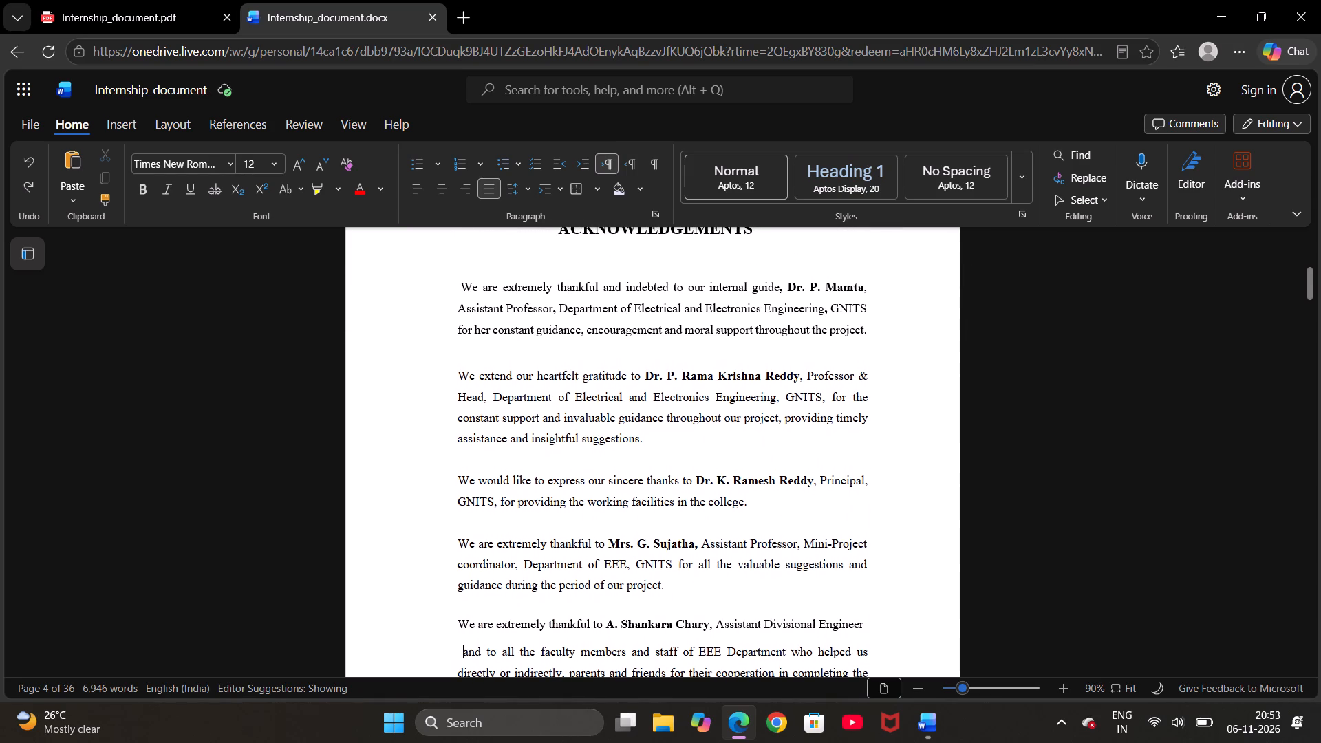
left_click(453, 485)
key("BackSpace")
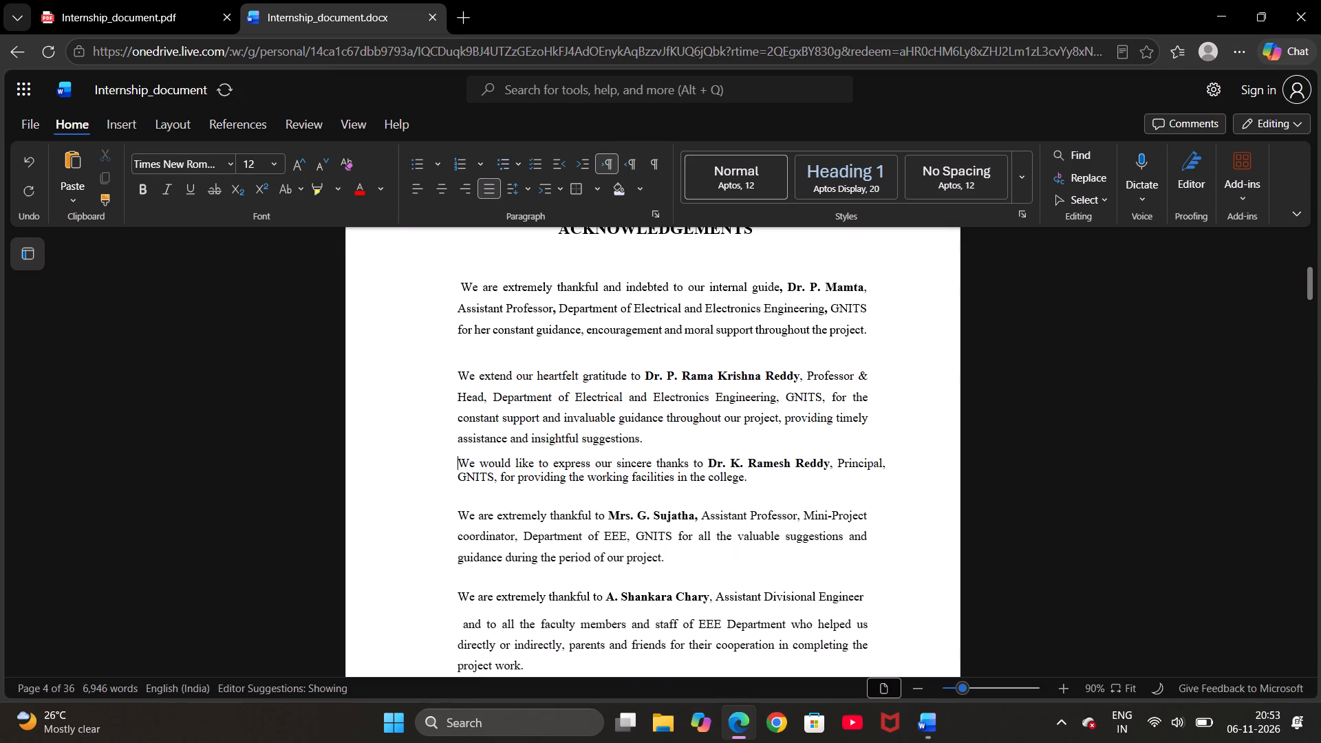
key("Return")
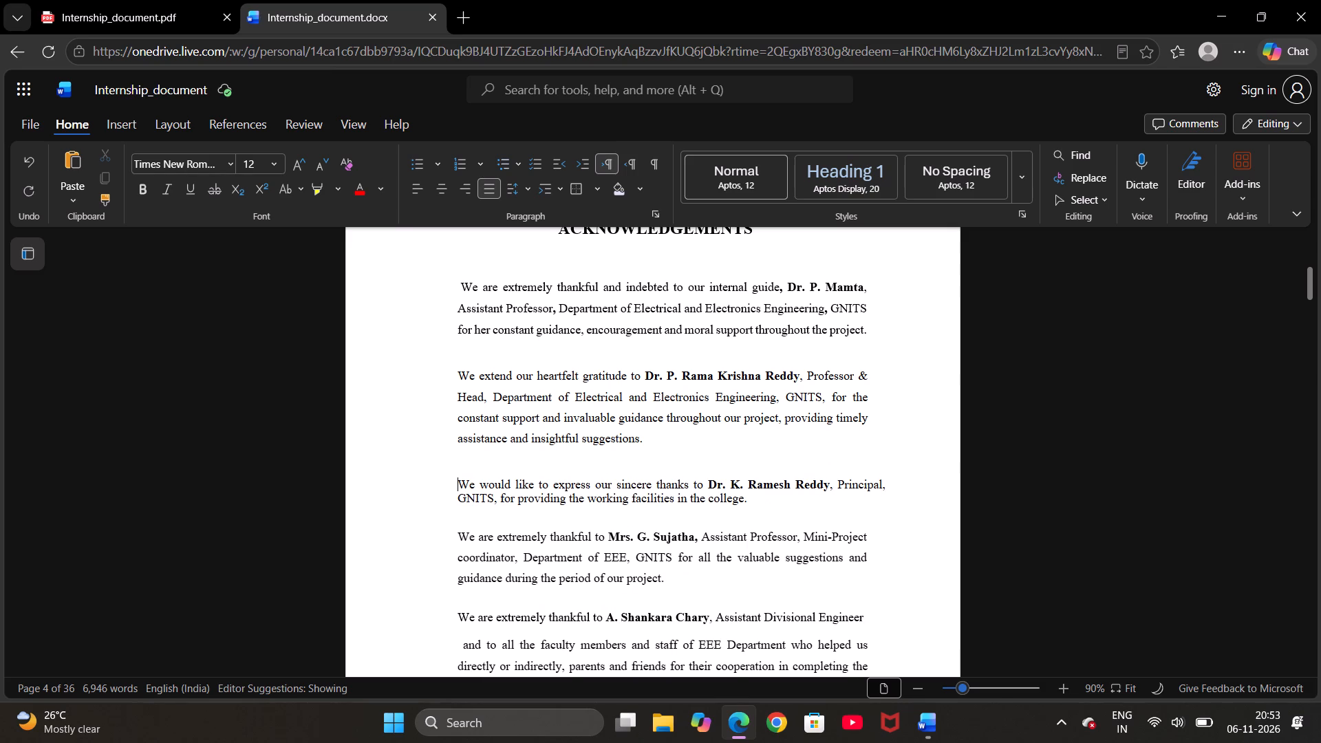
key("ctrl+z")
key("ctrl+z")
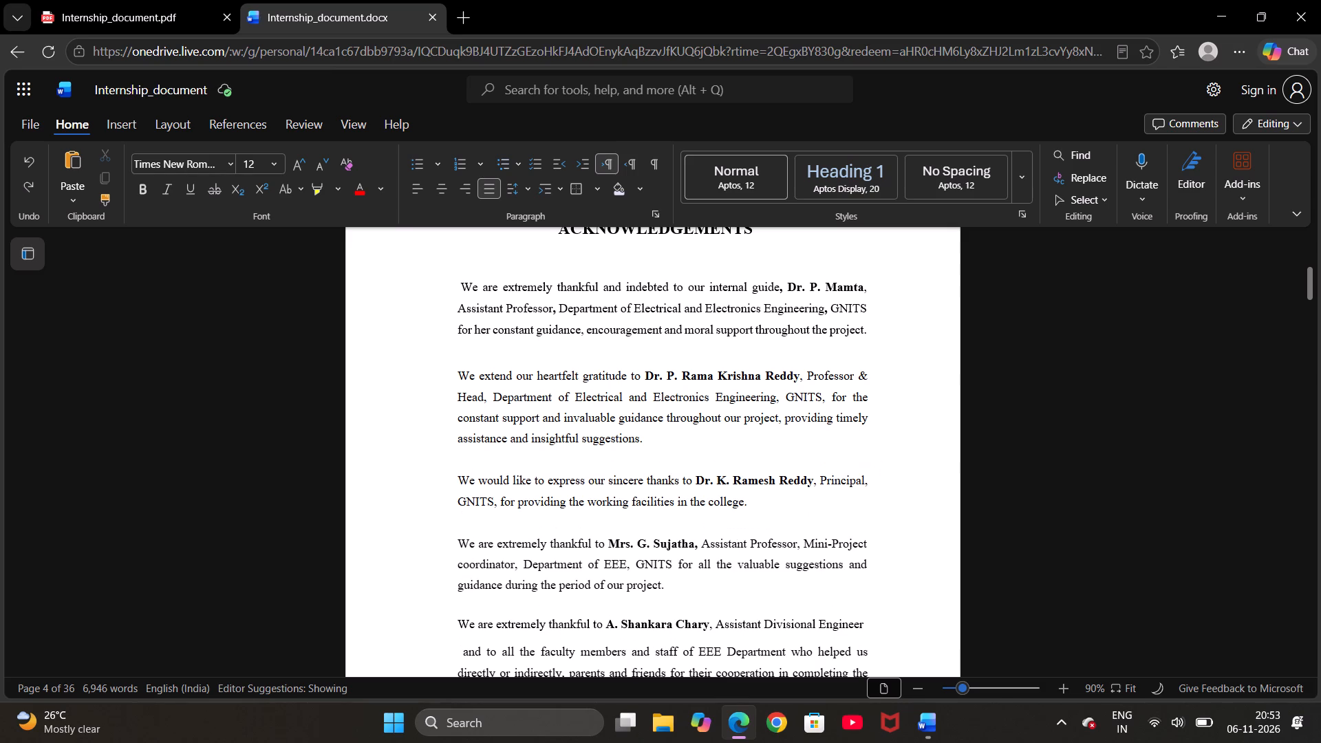
Delete the leading space before "and to all the faculty members" in the last acknowledgement paragraph.
left_click(458, 510)
left_click(462, 652)
key("BackSpace")
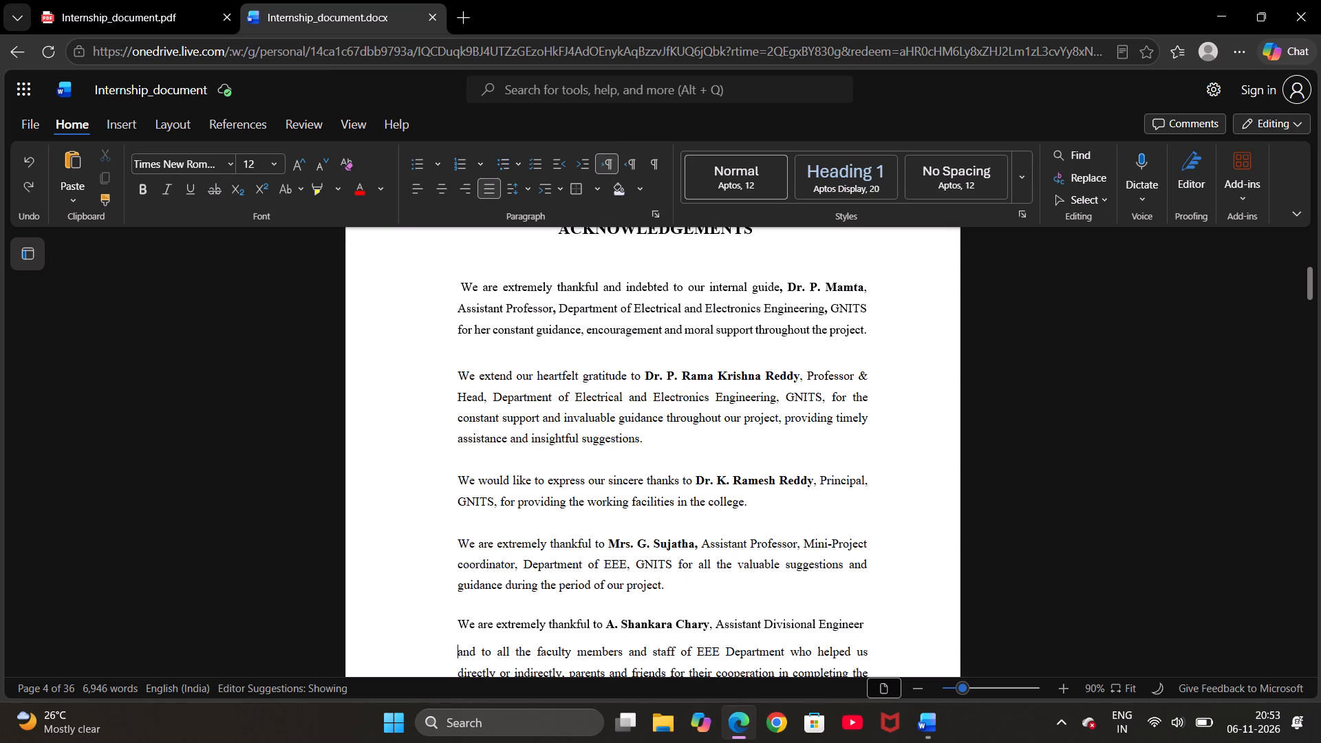
left_click(444, 616)
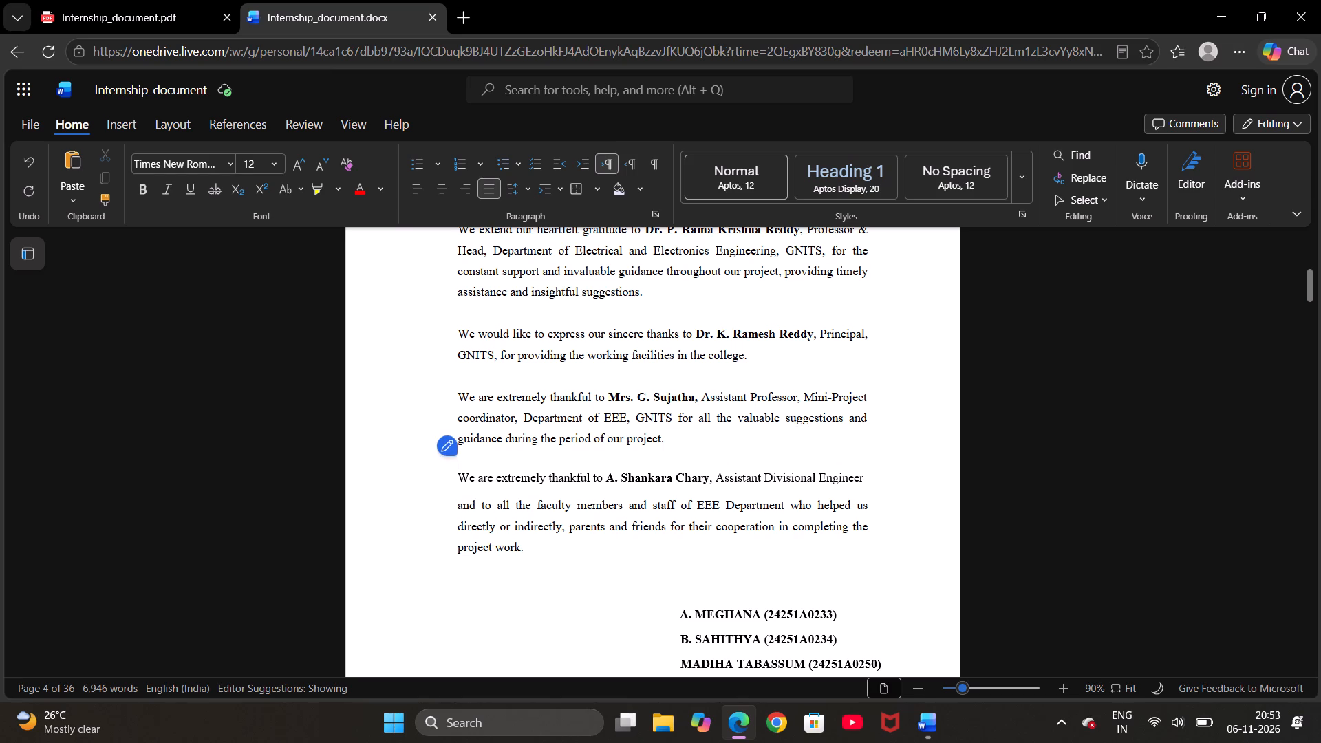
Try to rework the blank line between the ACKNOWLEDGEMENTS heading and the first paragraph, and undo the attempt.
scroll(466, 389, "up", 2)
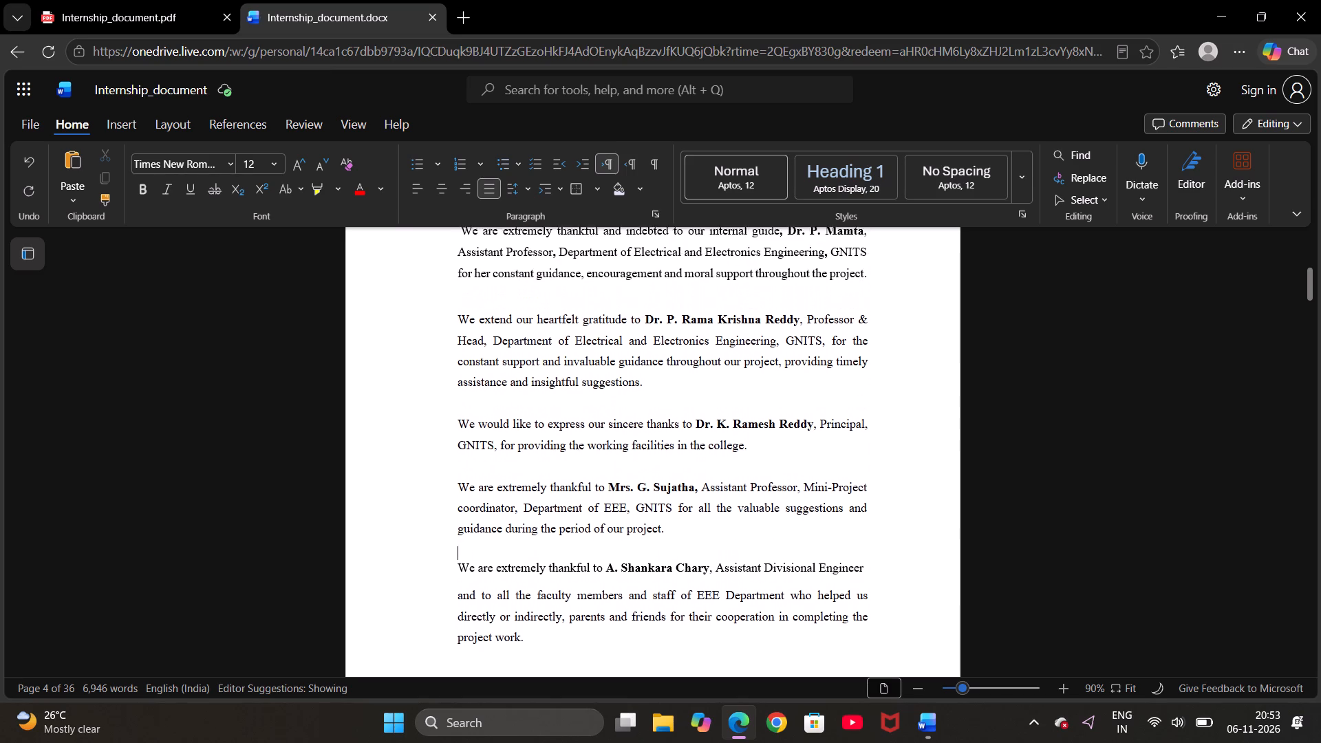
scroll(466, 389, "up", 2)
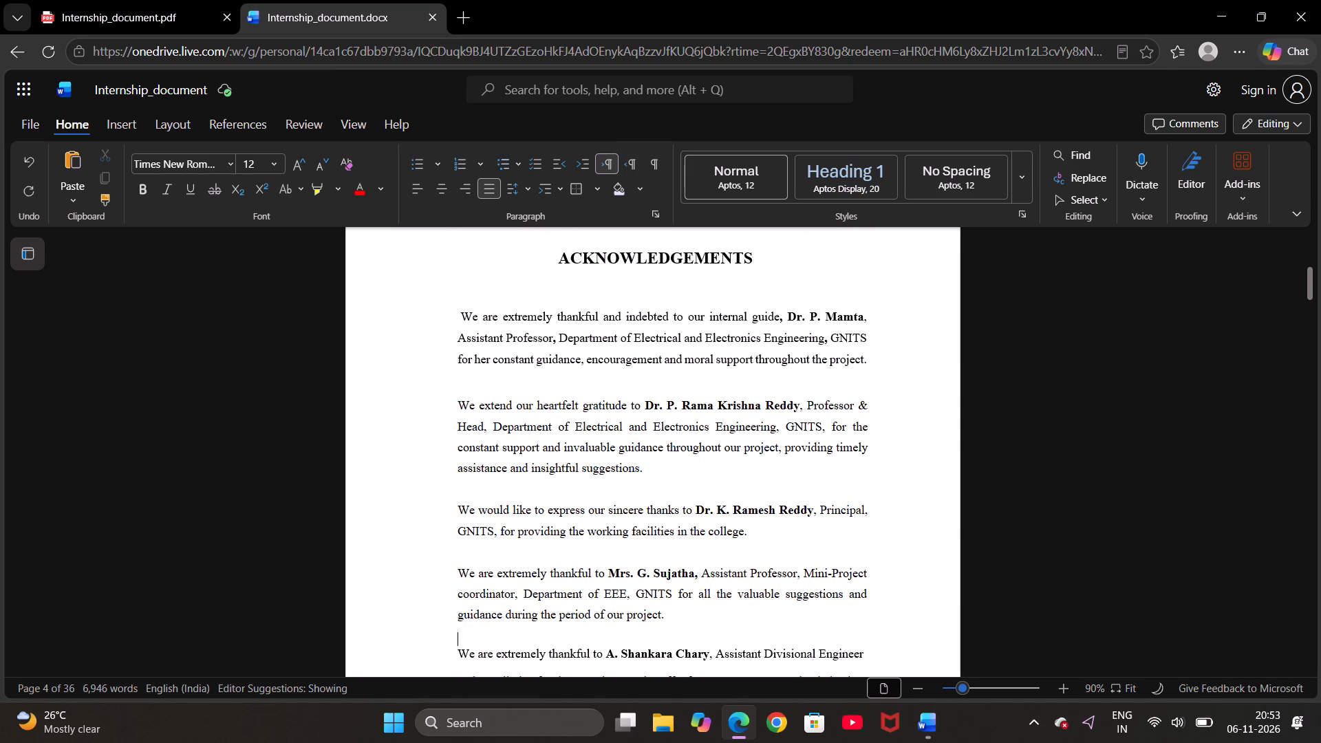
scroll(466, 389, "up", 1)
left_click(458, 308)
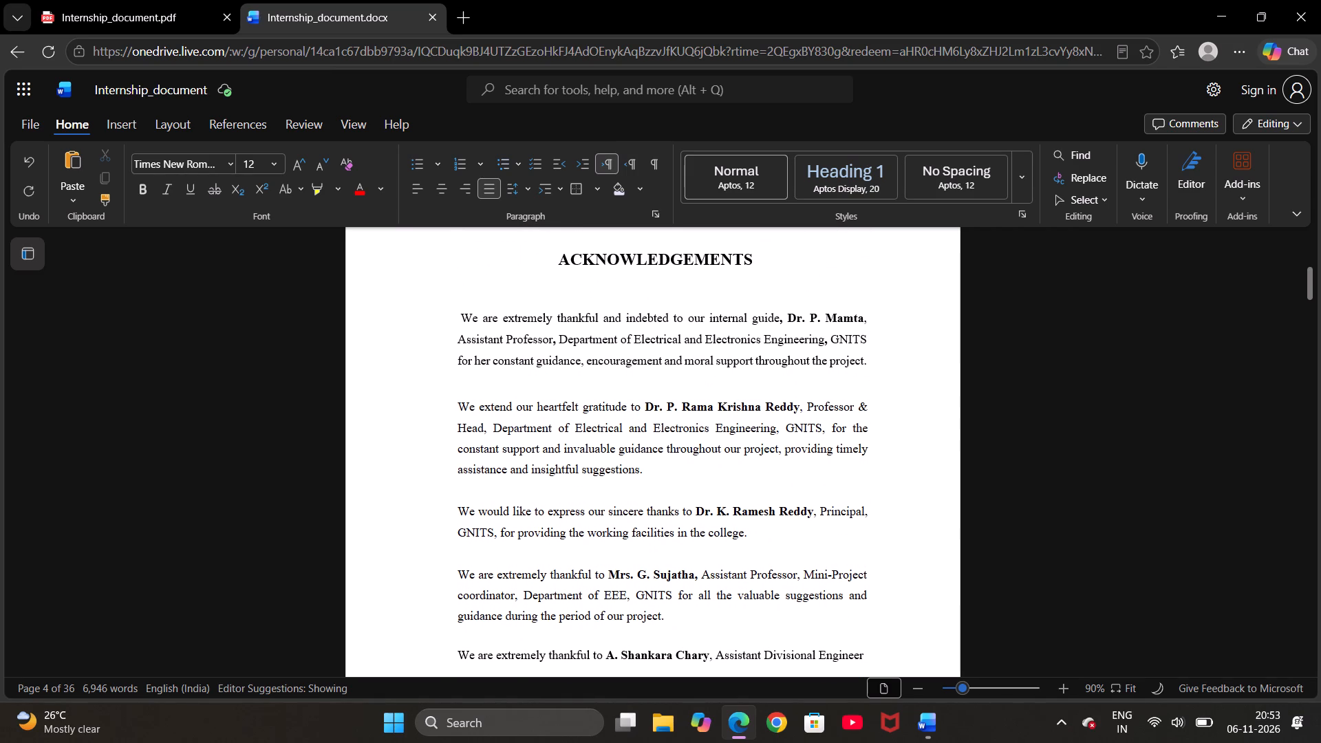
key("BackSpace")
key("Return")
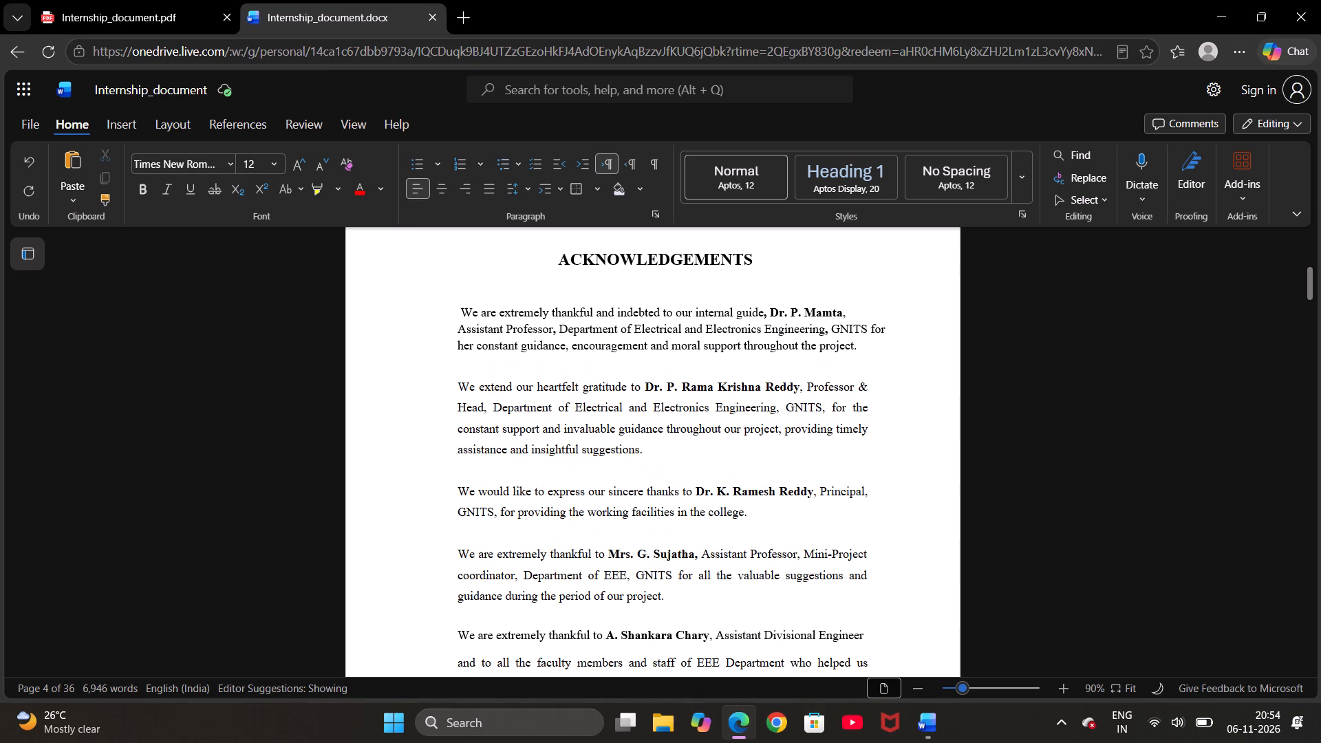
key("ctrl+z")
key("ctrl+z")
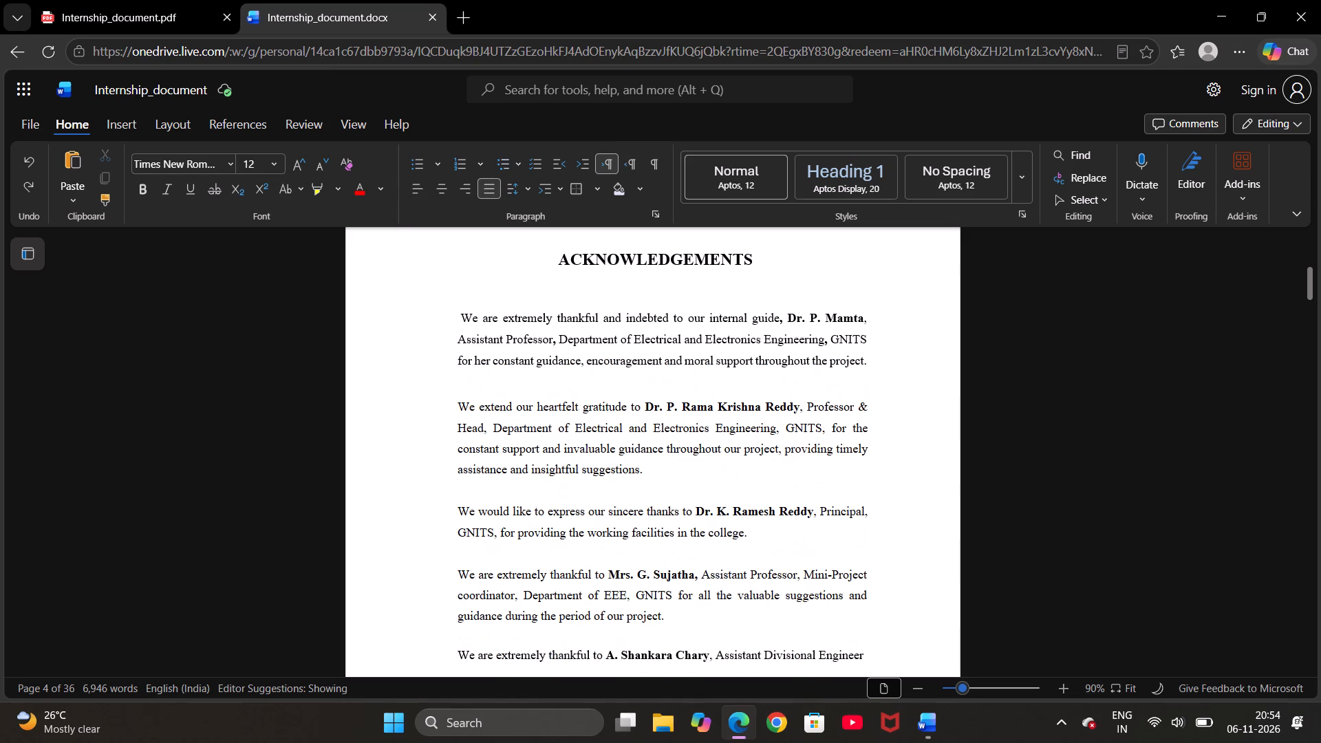
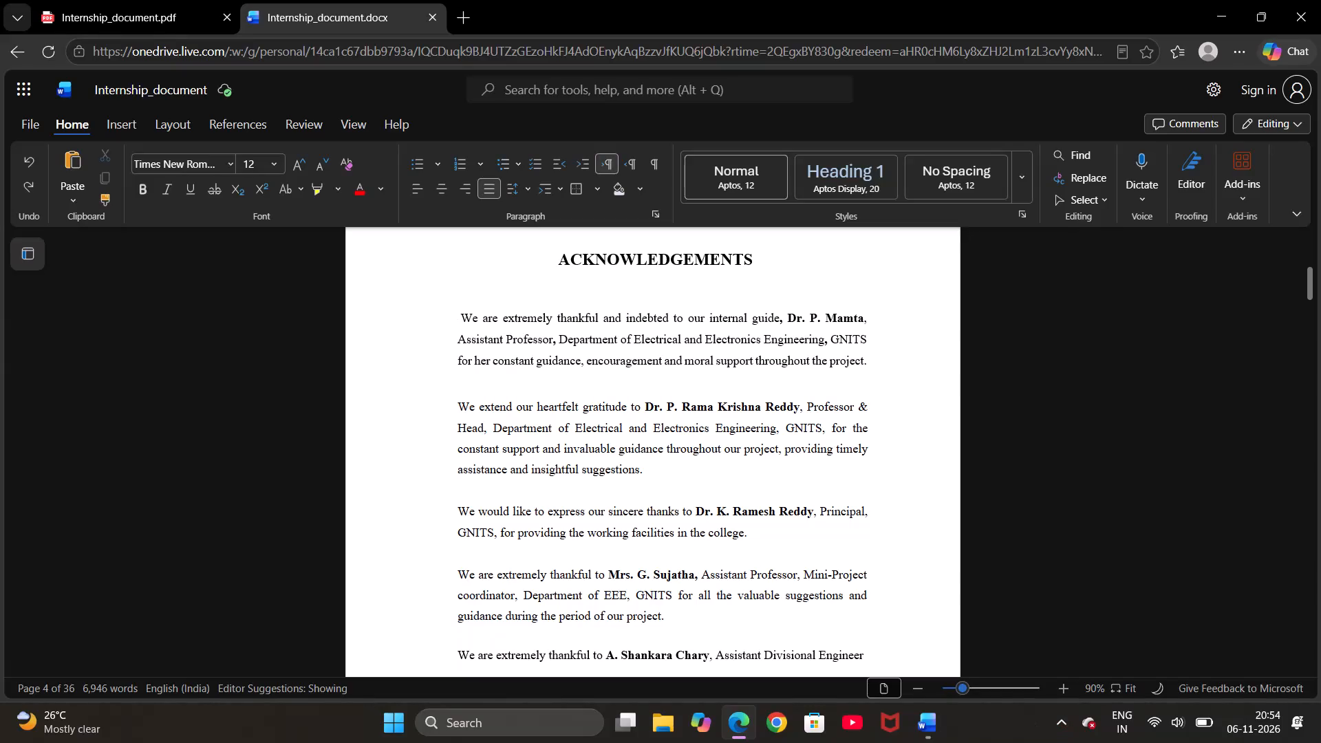
Save Internship_document with the Acknowledgements page edits.
key("ctrl+s")
key("ctrl+s")
Review the rest of the Acknowledgements page, the Abstract, the Table of Contents and the title page of Internship_document.
scroll(515, 434, "down", 5)
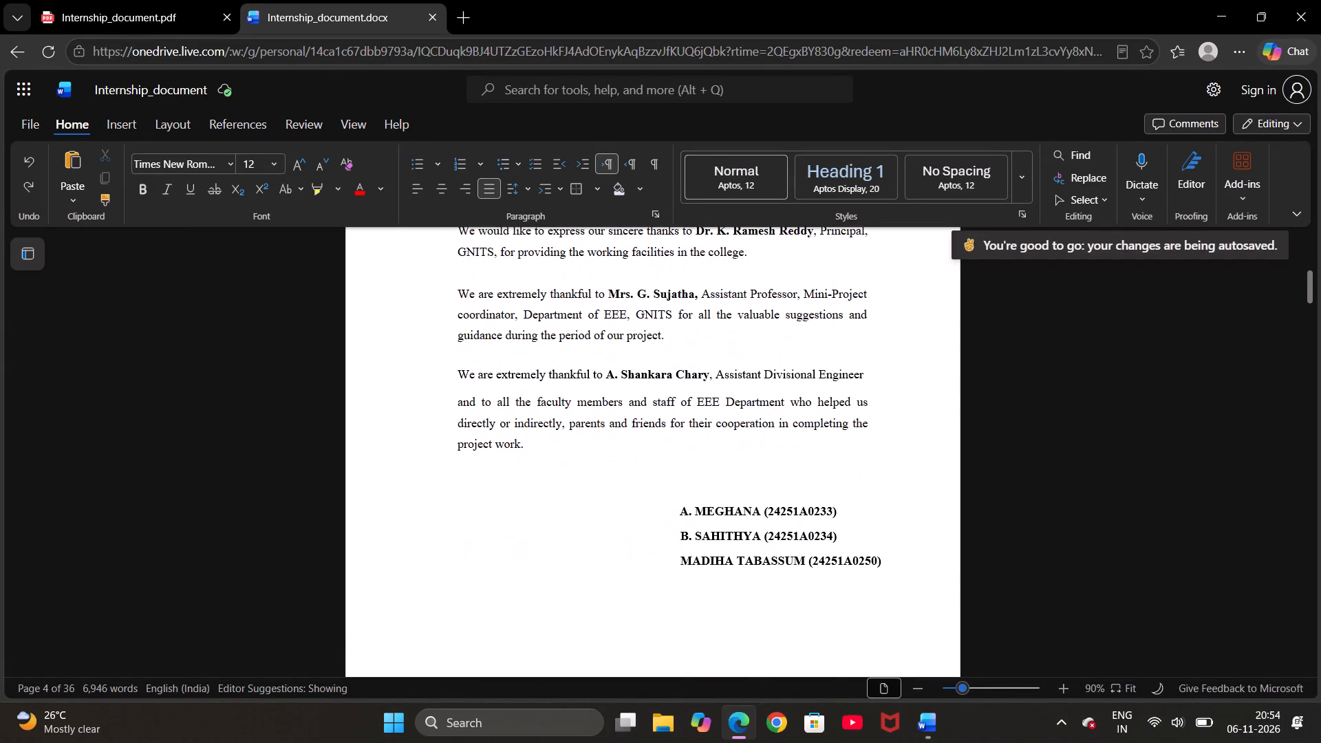
scroll(515, 434, "down", 6)
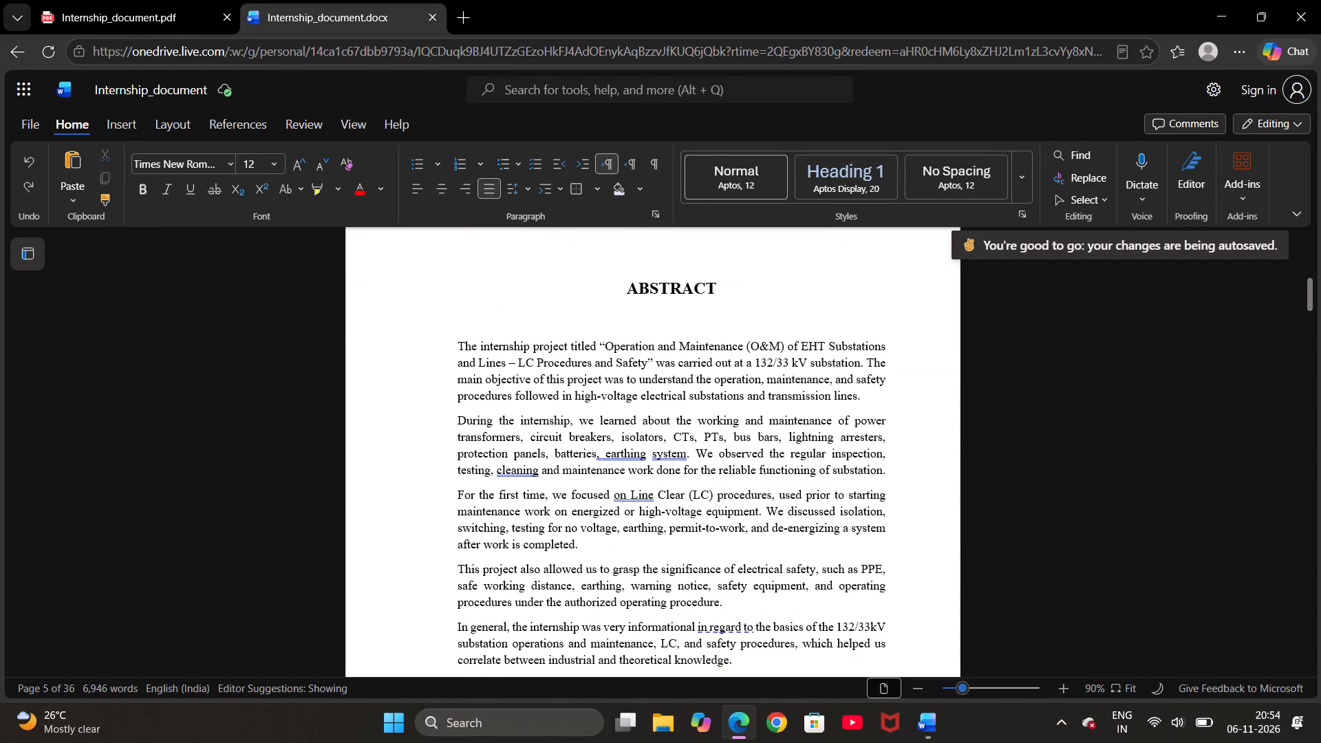
scroll(515, 434, "down", 4)
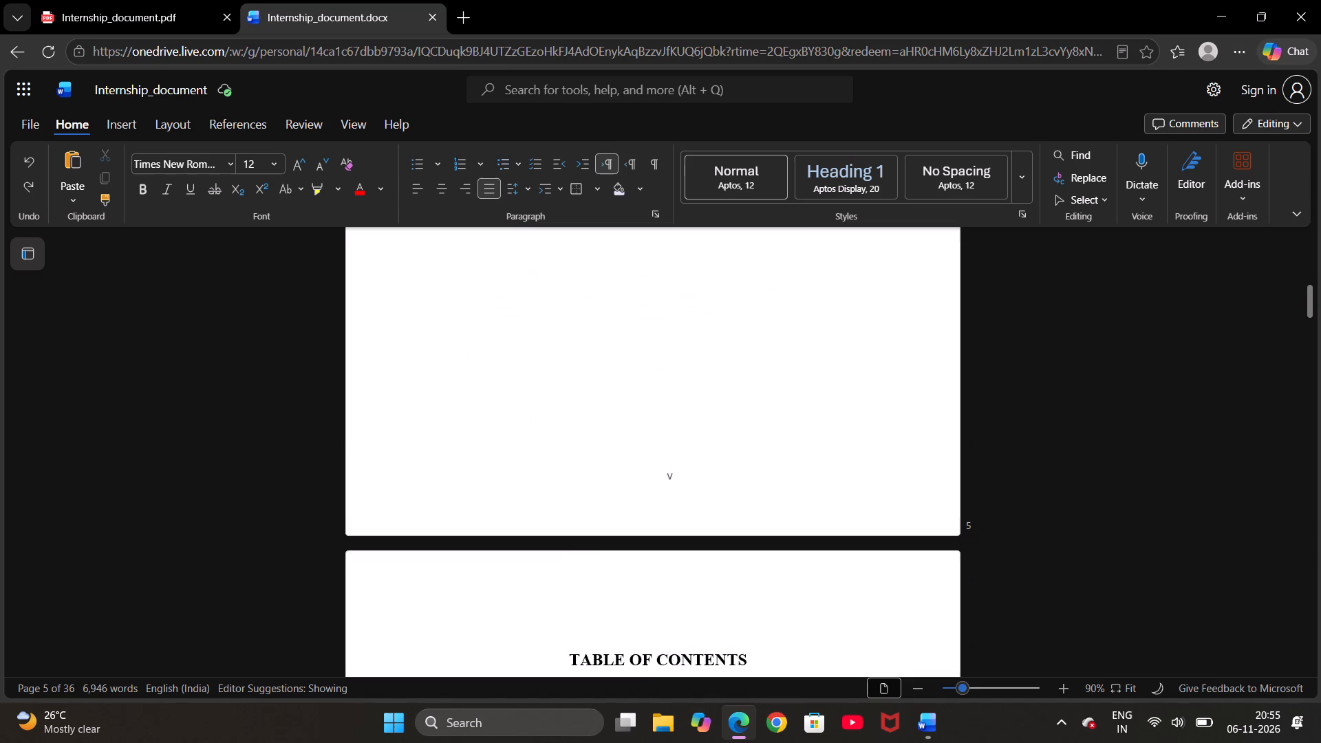
scroll(515, 434, "down", 5)
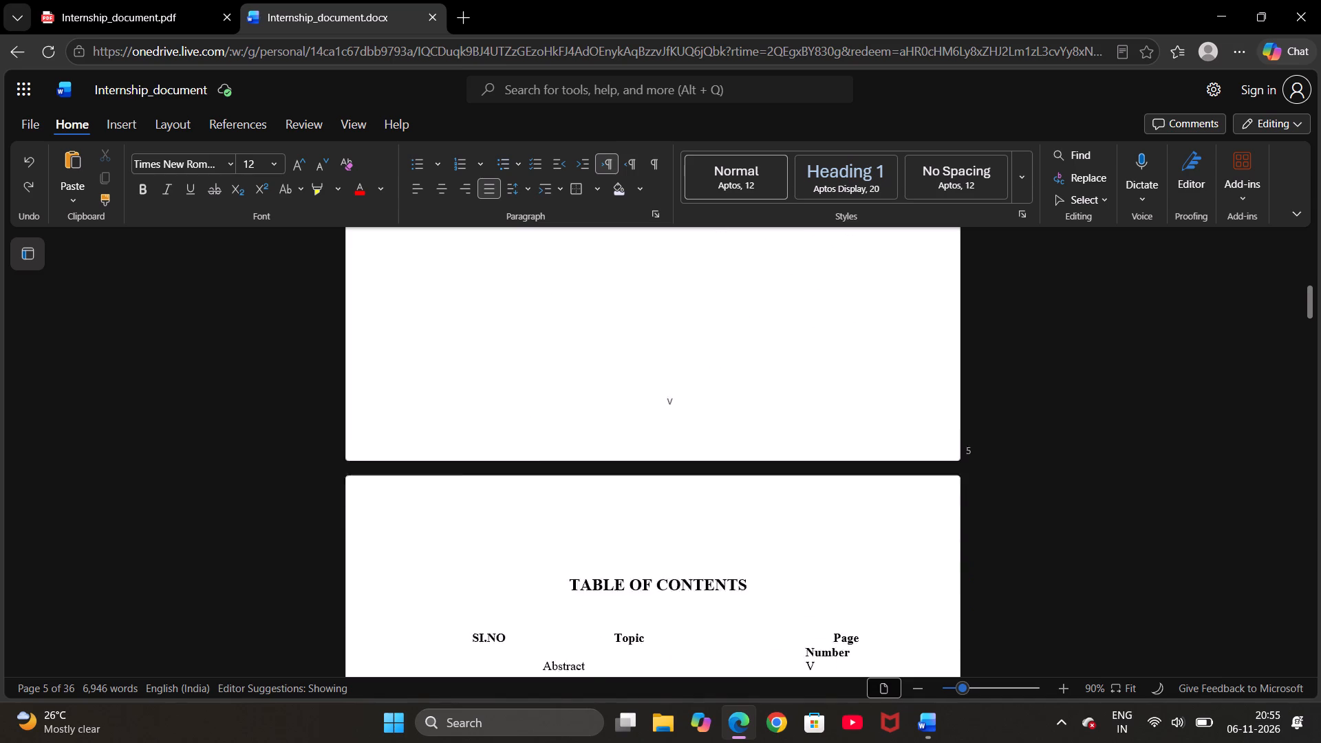
scroll(515, 434, "down", 7)
scroll(515, 434, "up", 1)
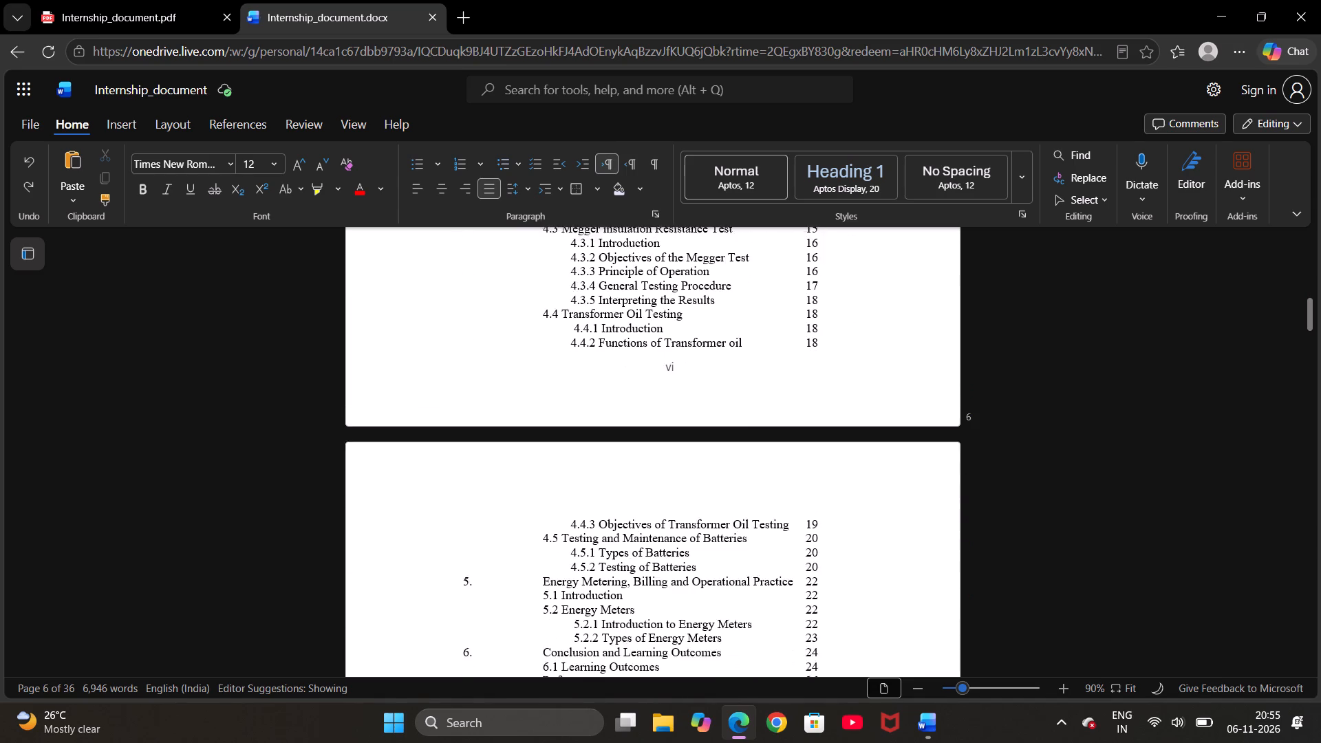
scroll(515, 434, "up", 13)
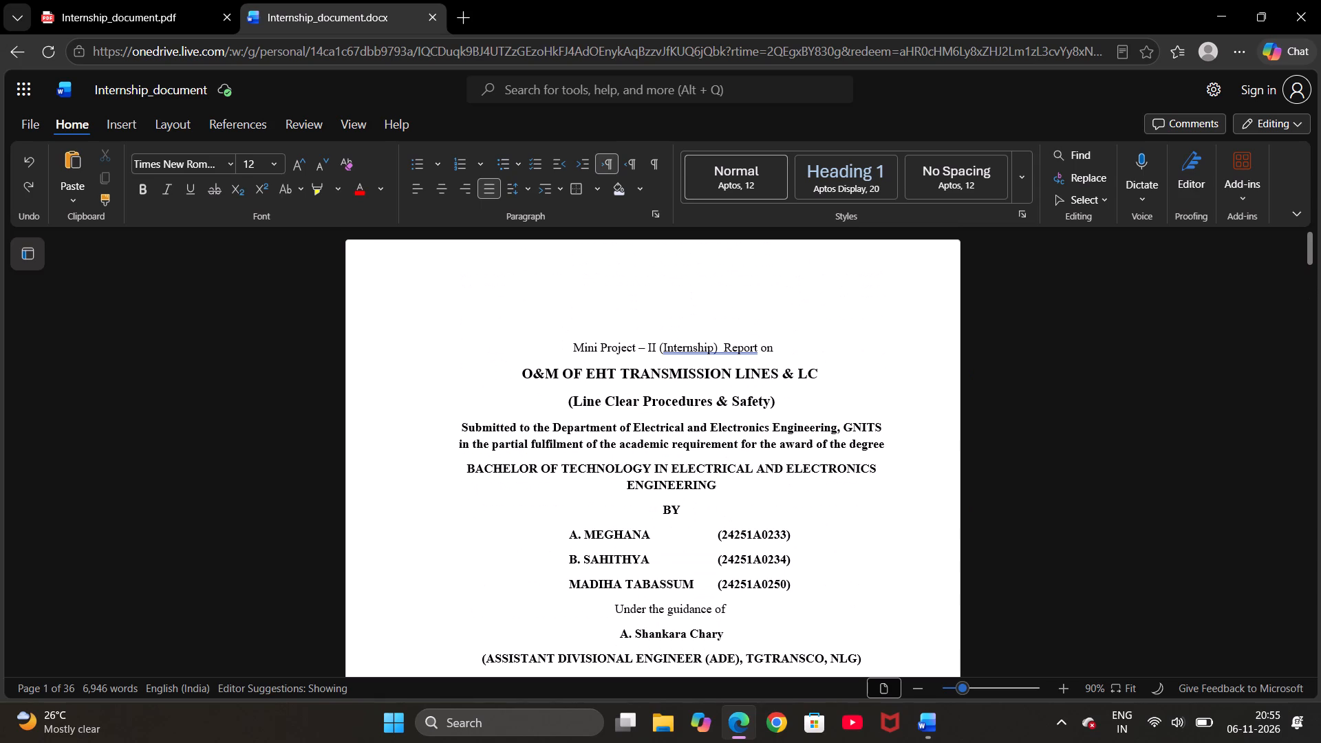
scroll(446, 603, "down", 3)
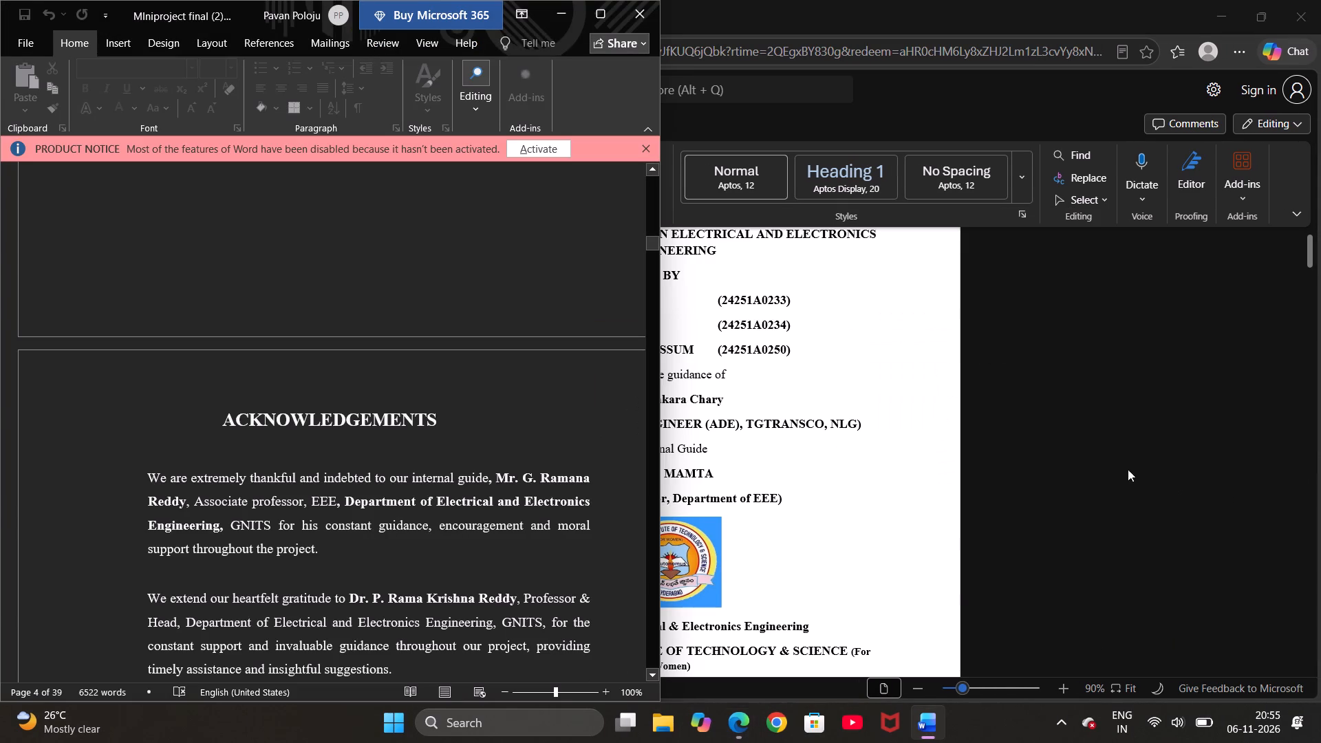
Arrange Internship_document and the MIniproject final (2) reference side by side, with the reference at its title page.
left_click(605, 15)
scroll(656, 402, "up", 20)
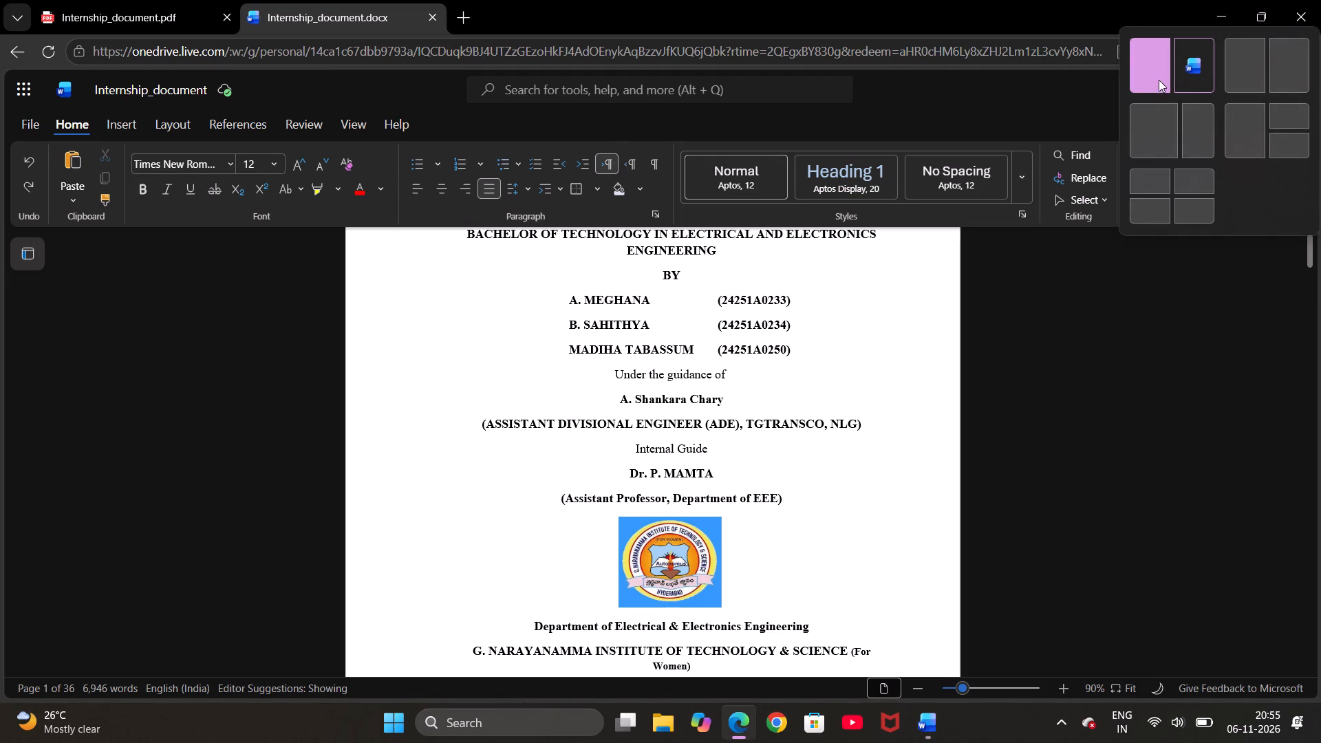
left_click(1154, 83)
Compare the title page of Internship_document with the reference's title page, from the report heading to the date line.
scroll(877, 343, "down", 1)
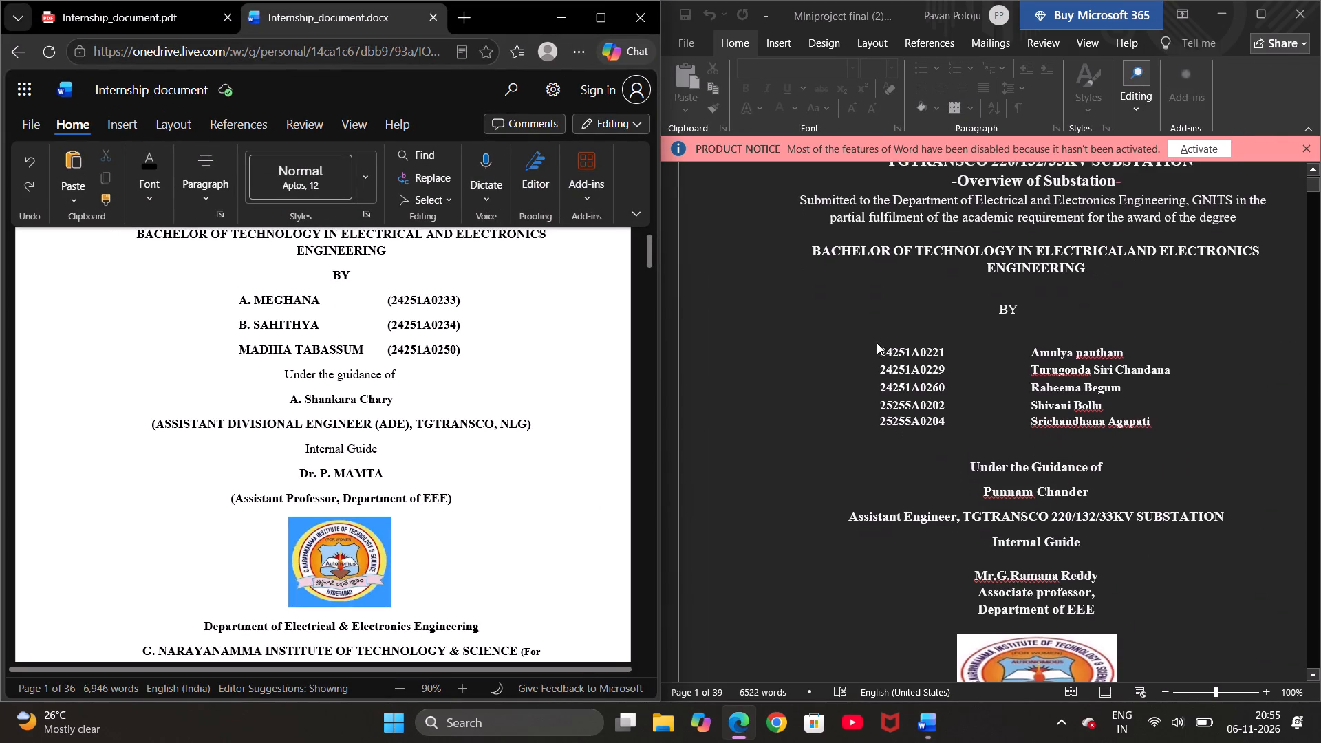
scroll(877, 343, "down", 1)
scroll(877, 343, "up", 3)
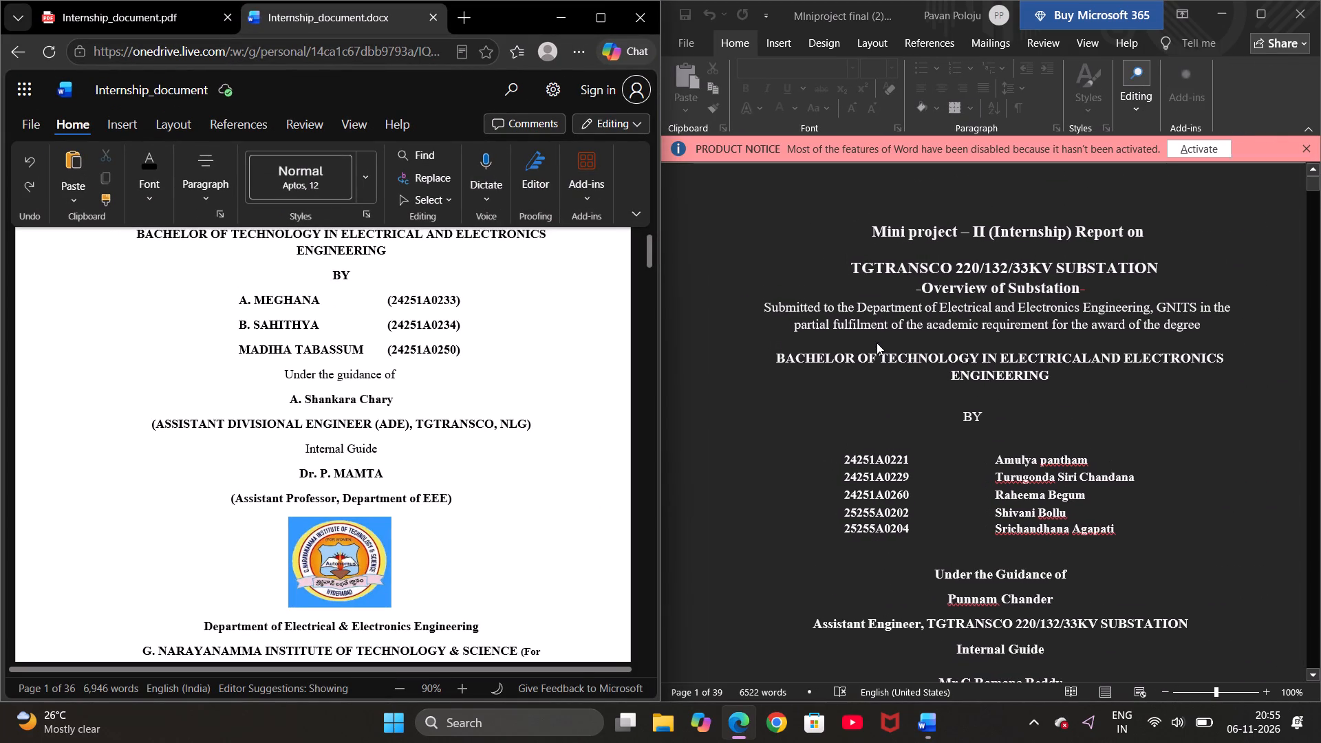
scroll(877, 343, "up", 1)
scroll(425, 377, "up", 2)
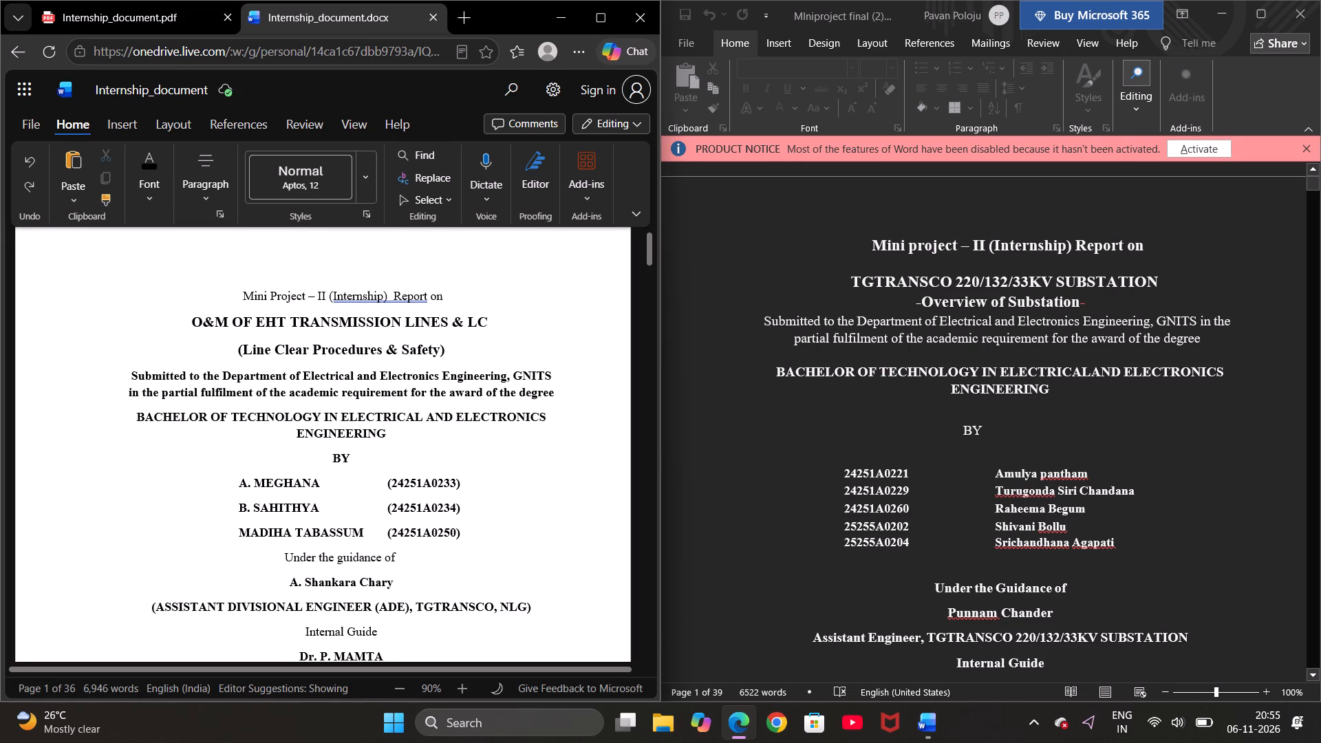
scroll(742, 392, "up", 1)
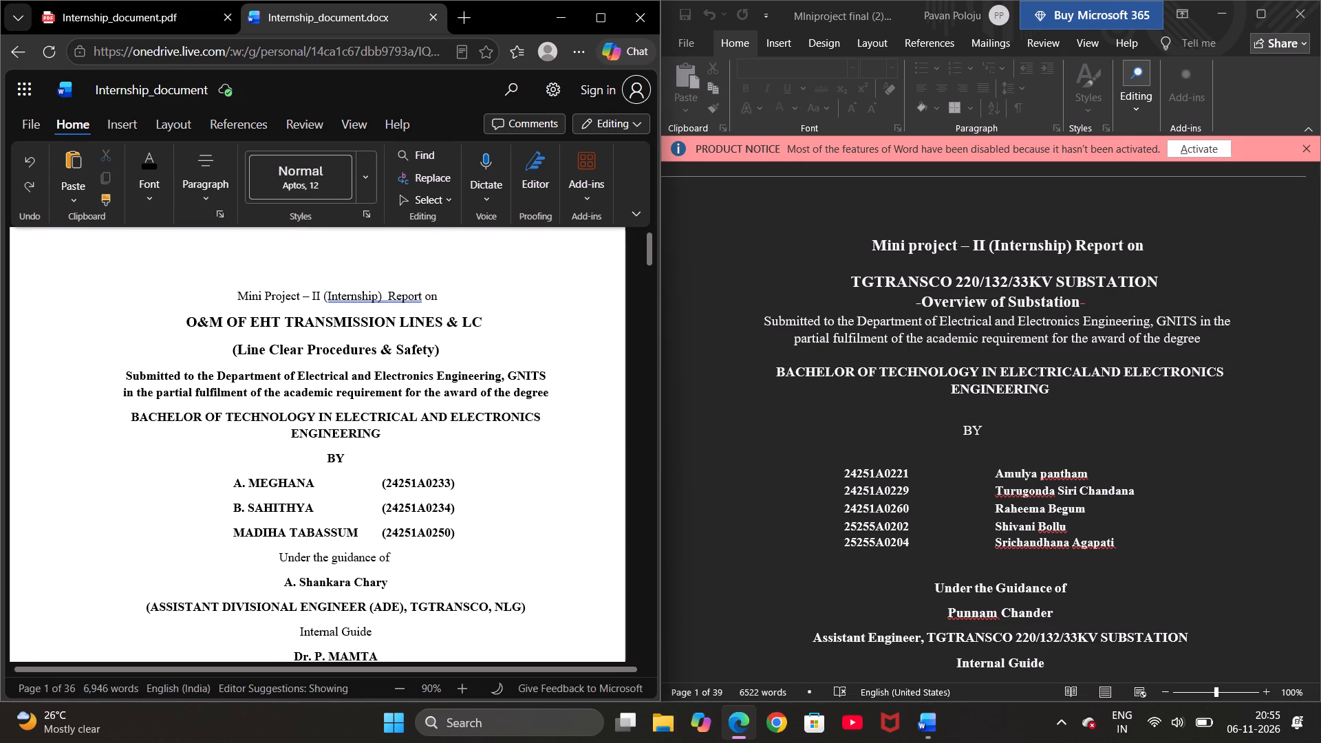
scroll(560, 425, "left", 1)
scroll(447, 366, "down", 1)
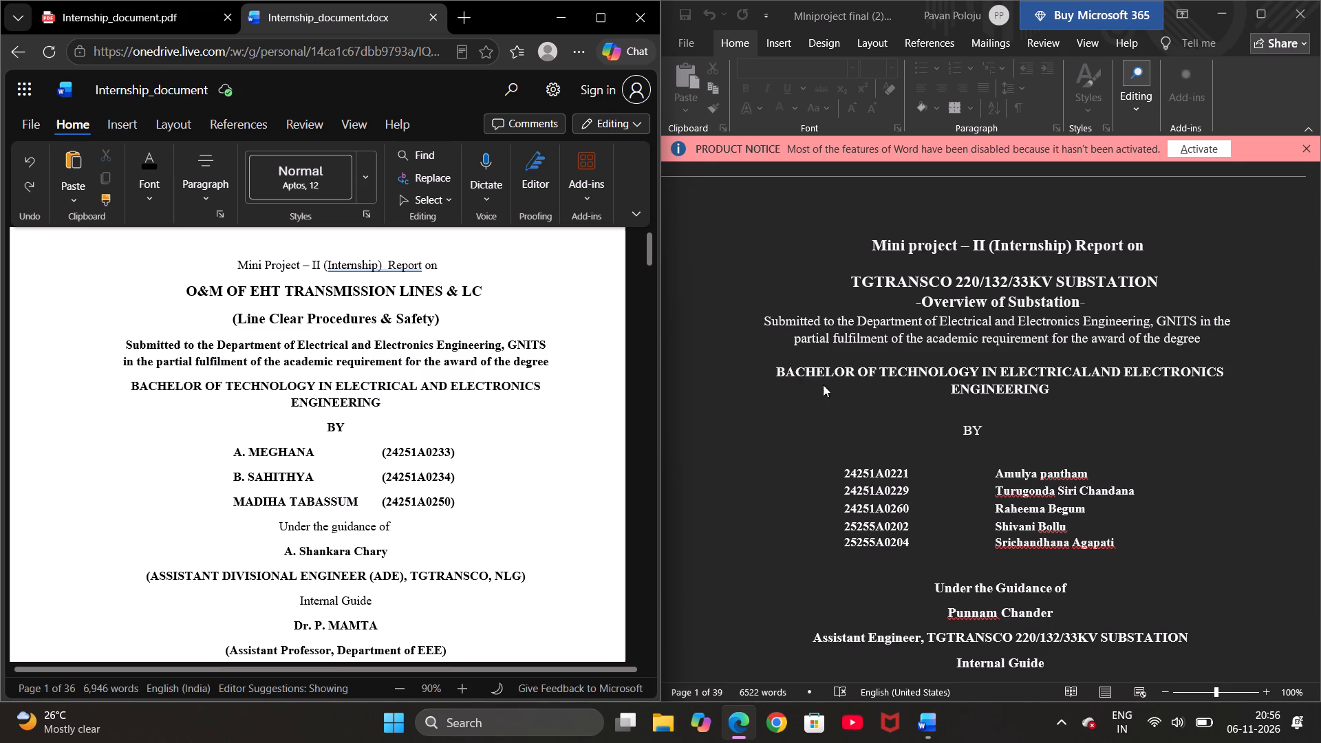
scroll(832, 402, "down", 3)
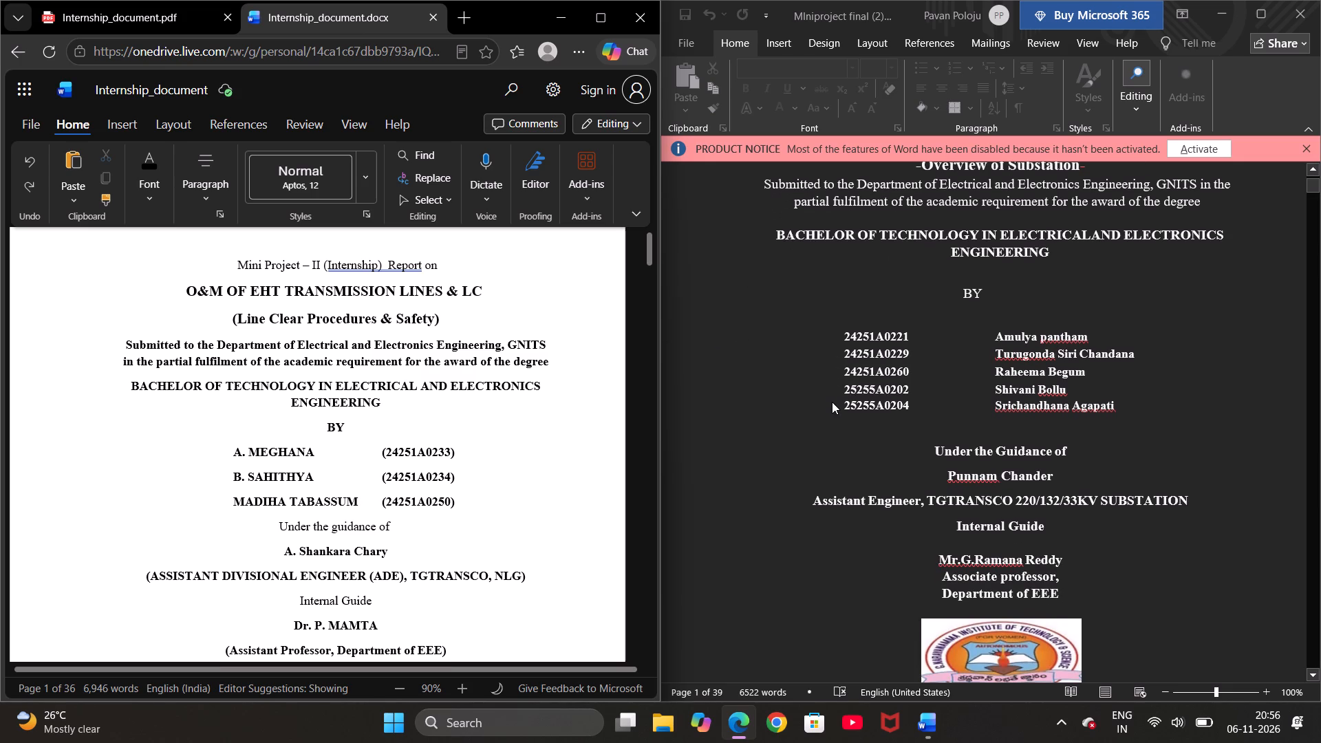
scroll(582, 372, "down", 2)
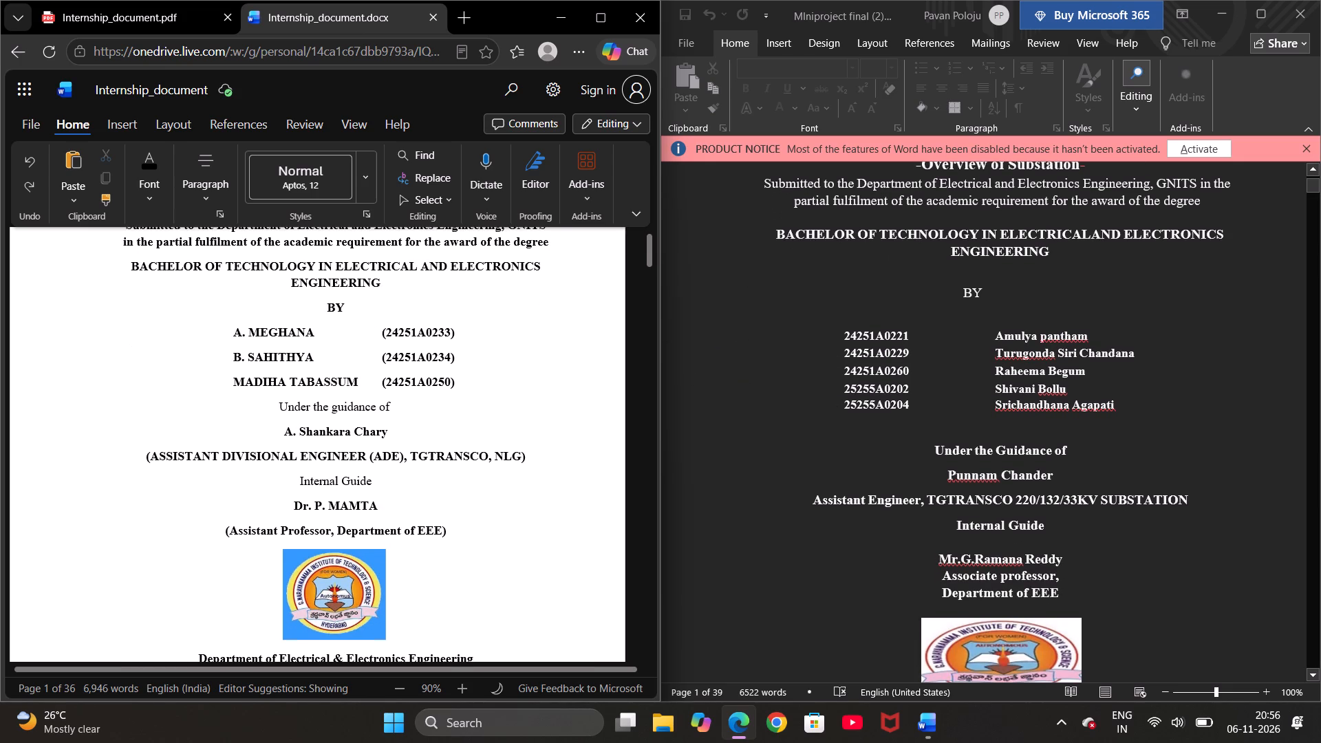
scroll(582, 372, "down", 1)
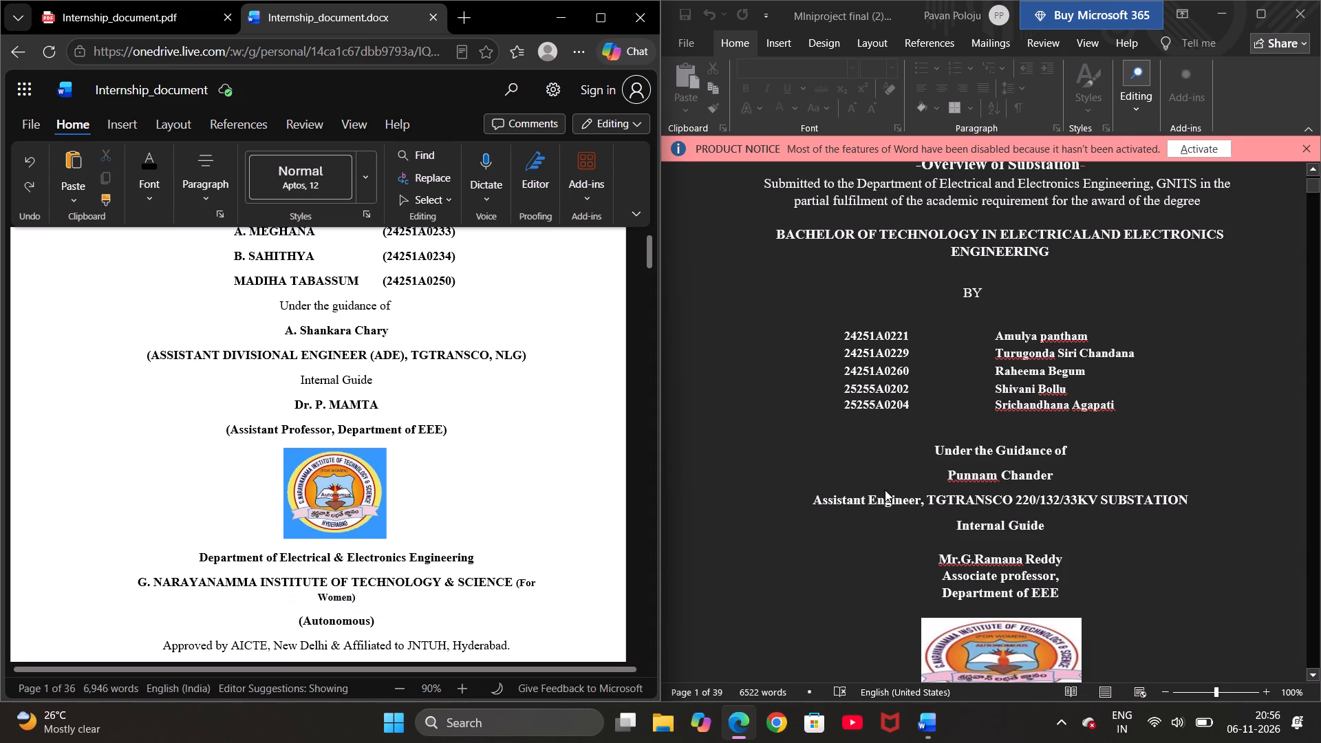
scroll(885, 490, "down", 1)
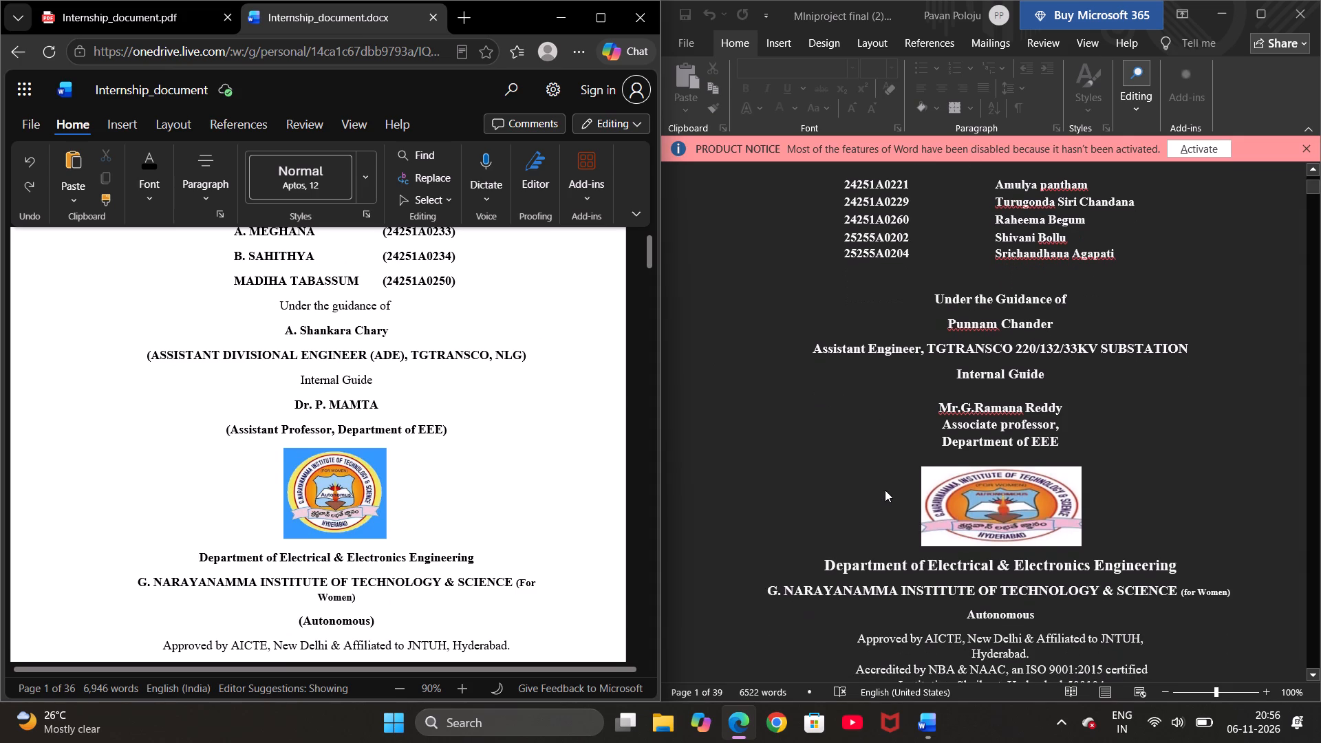
scroll(885, 490, "down", 1)
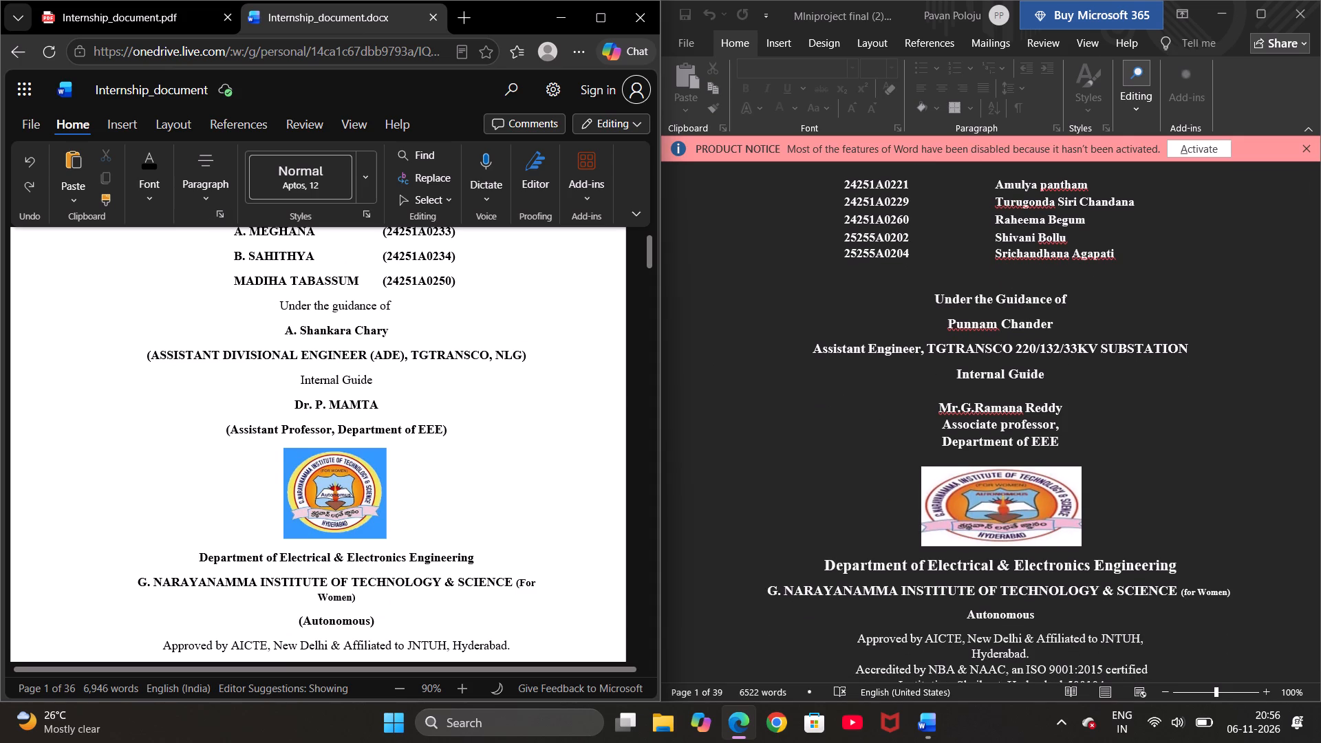
scroll(504, 436, "down", 1)
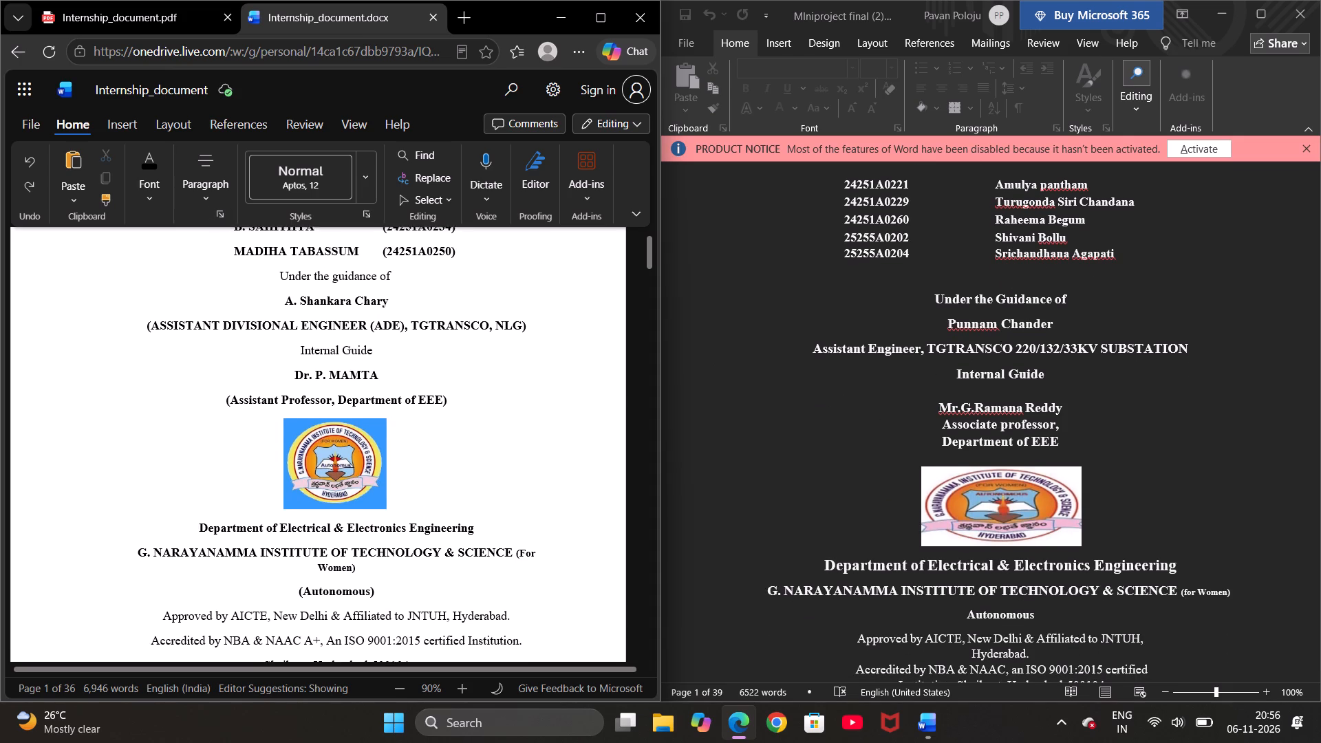
scroll(504, 436, "down", 1)
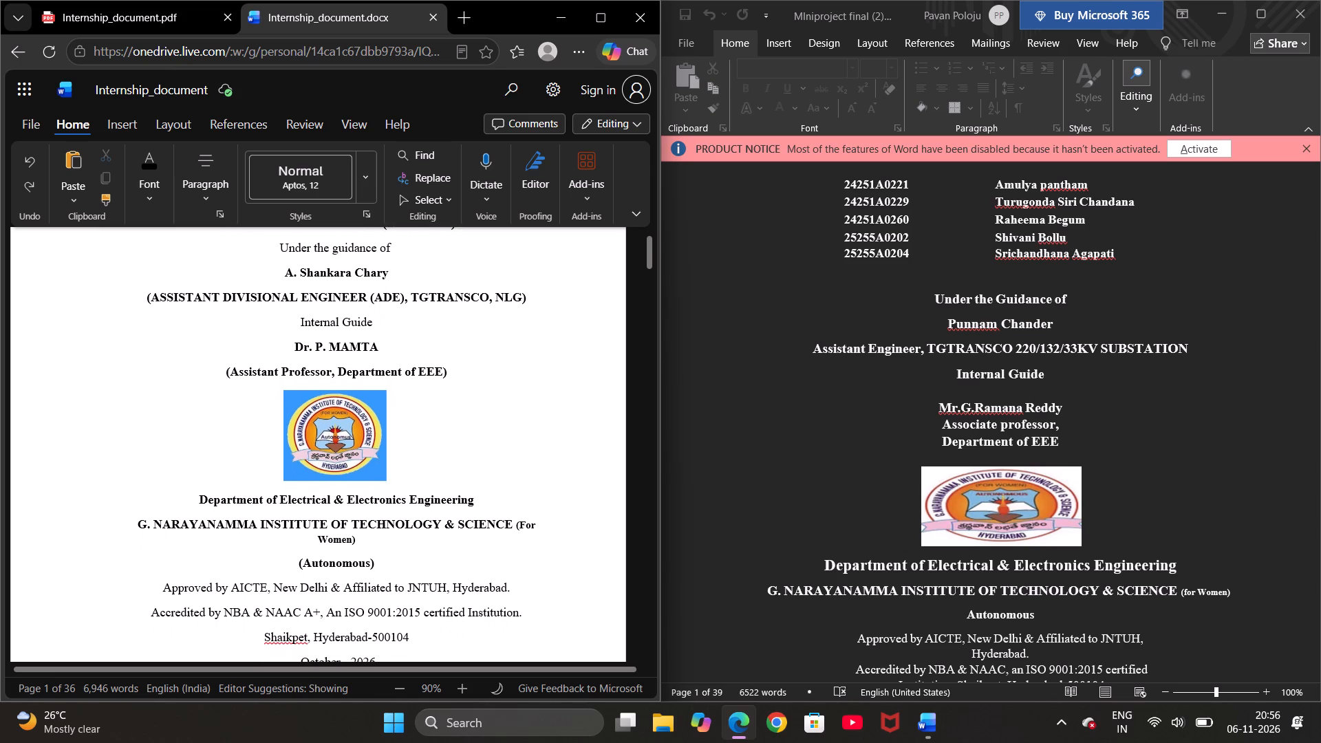
scroll(504, 436, "down", 1)
scroll(759, 506, "down", 1)
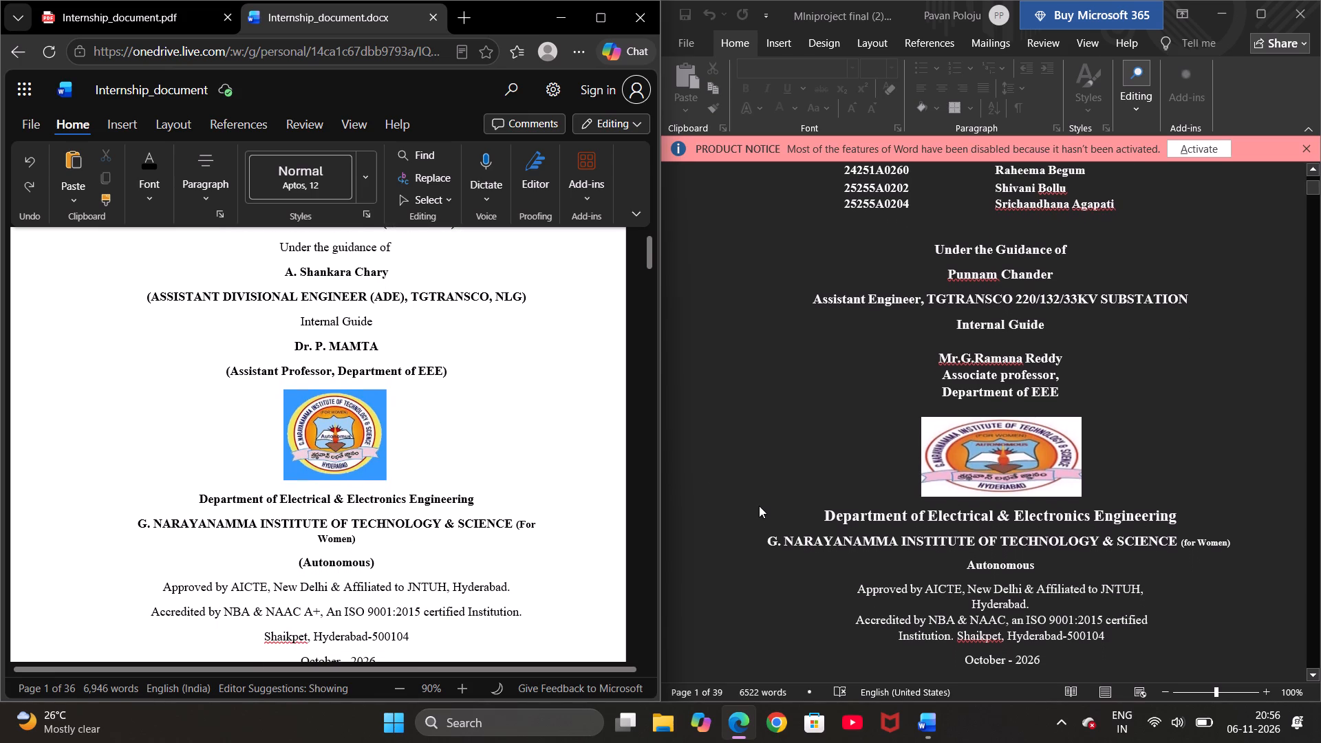
scroll(759, 506, "down", 1)
scroll(567, 475, "down", 1)
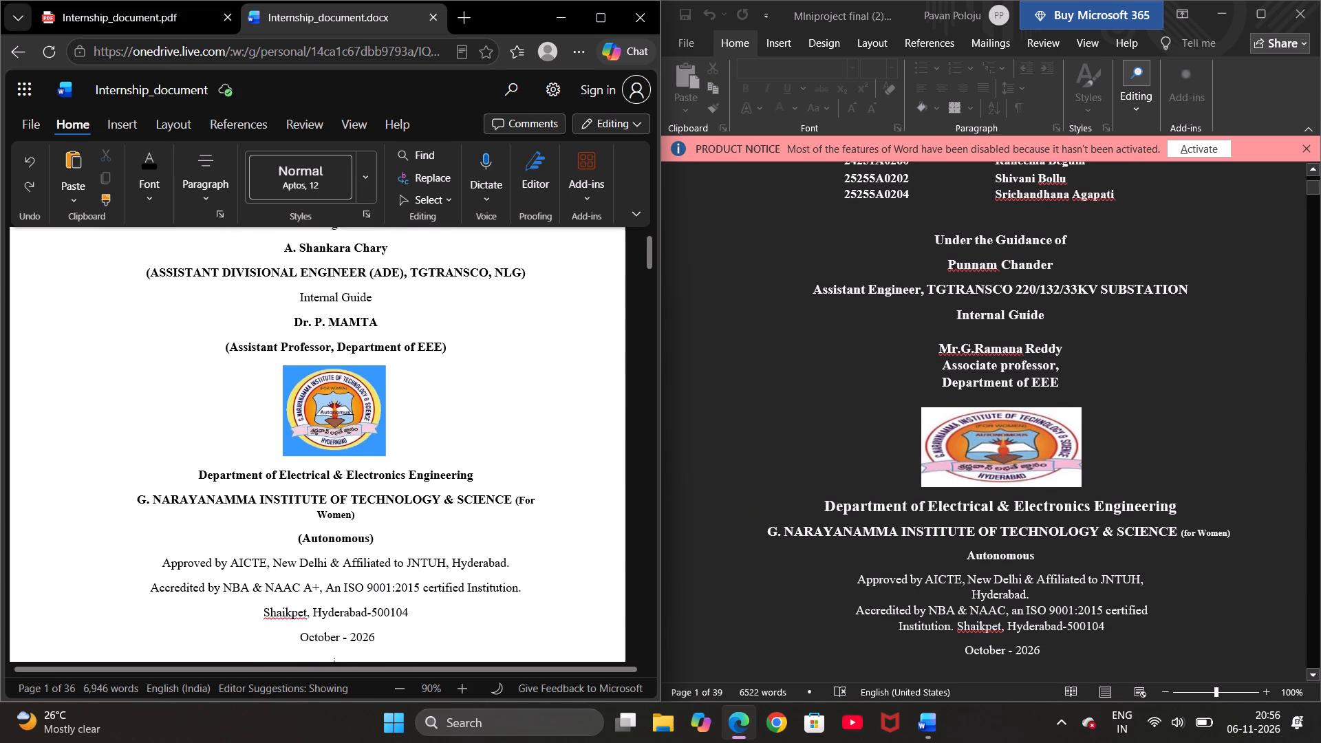
scroll(567, 475, "down", 1)
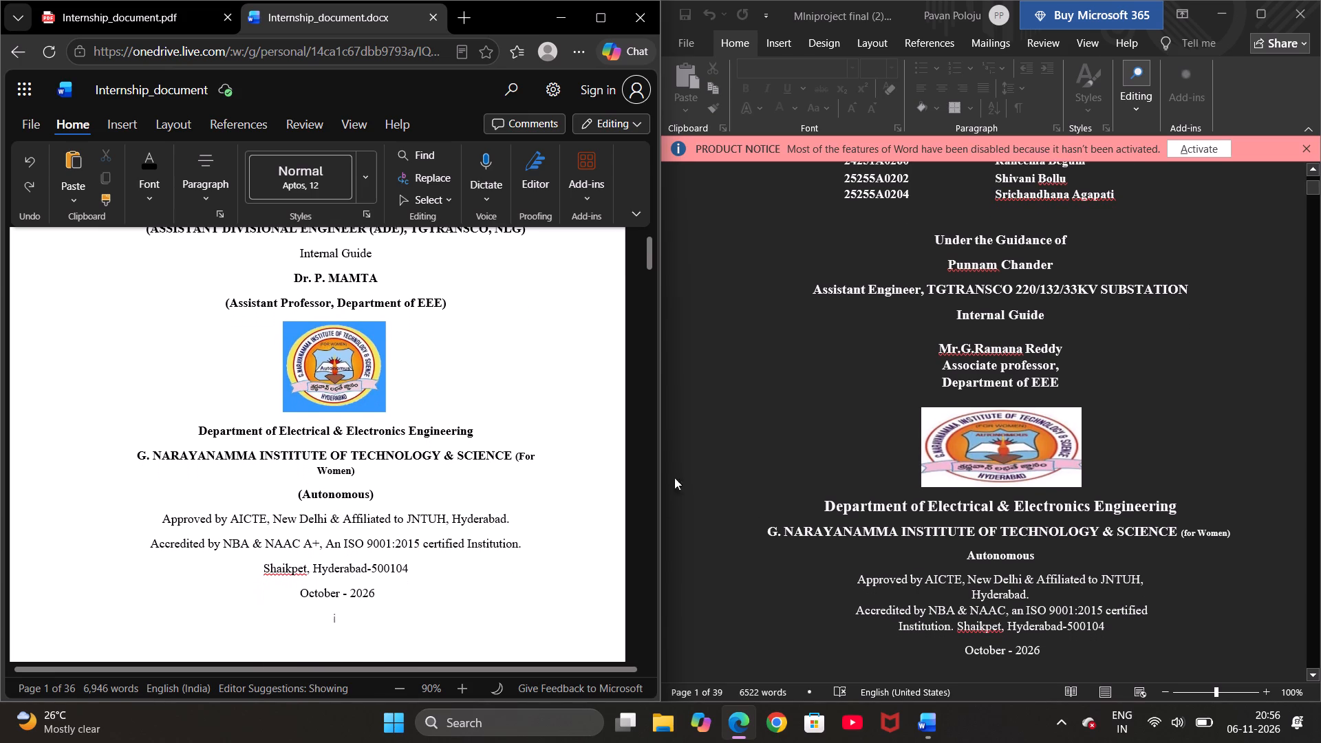
scroll(761, 515, "down", 1)
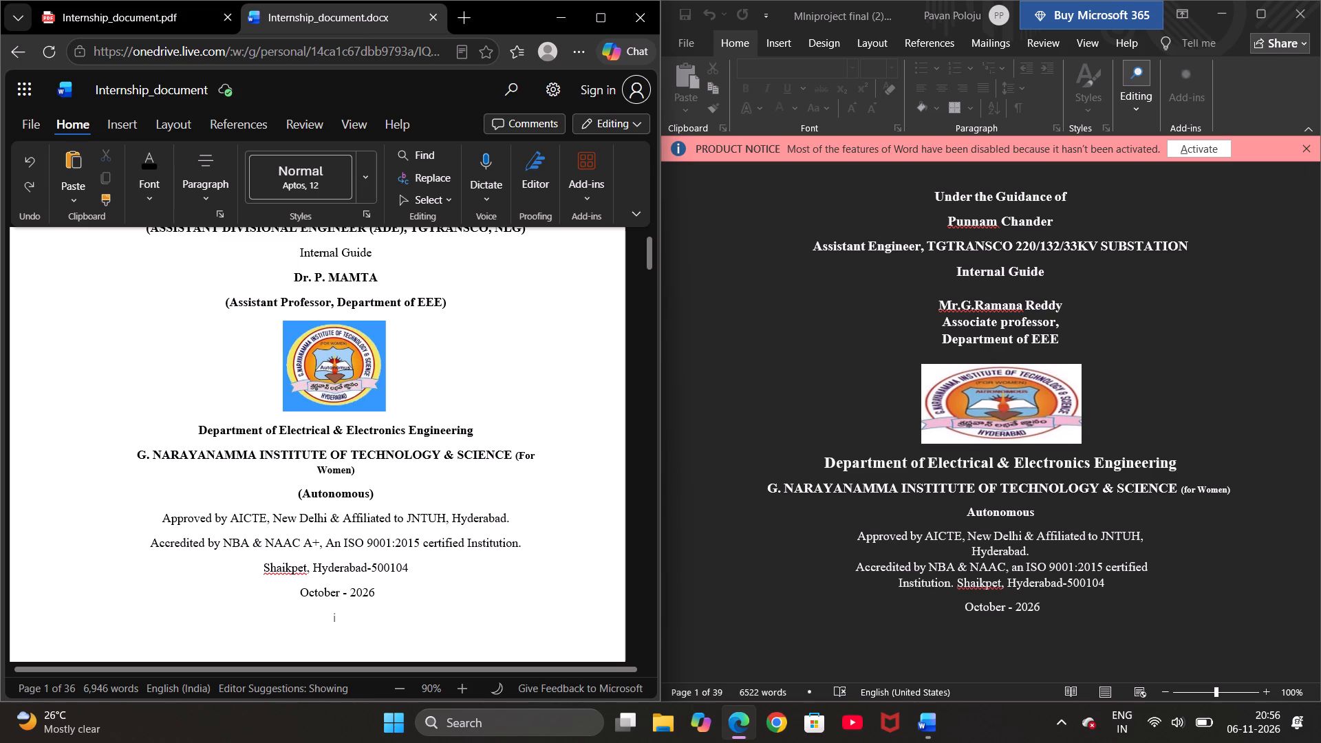
scroll(427, 434, "down", 1)
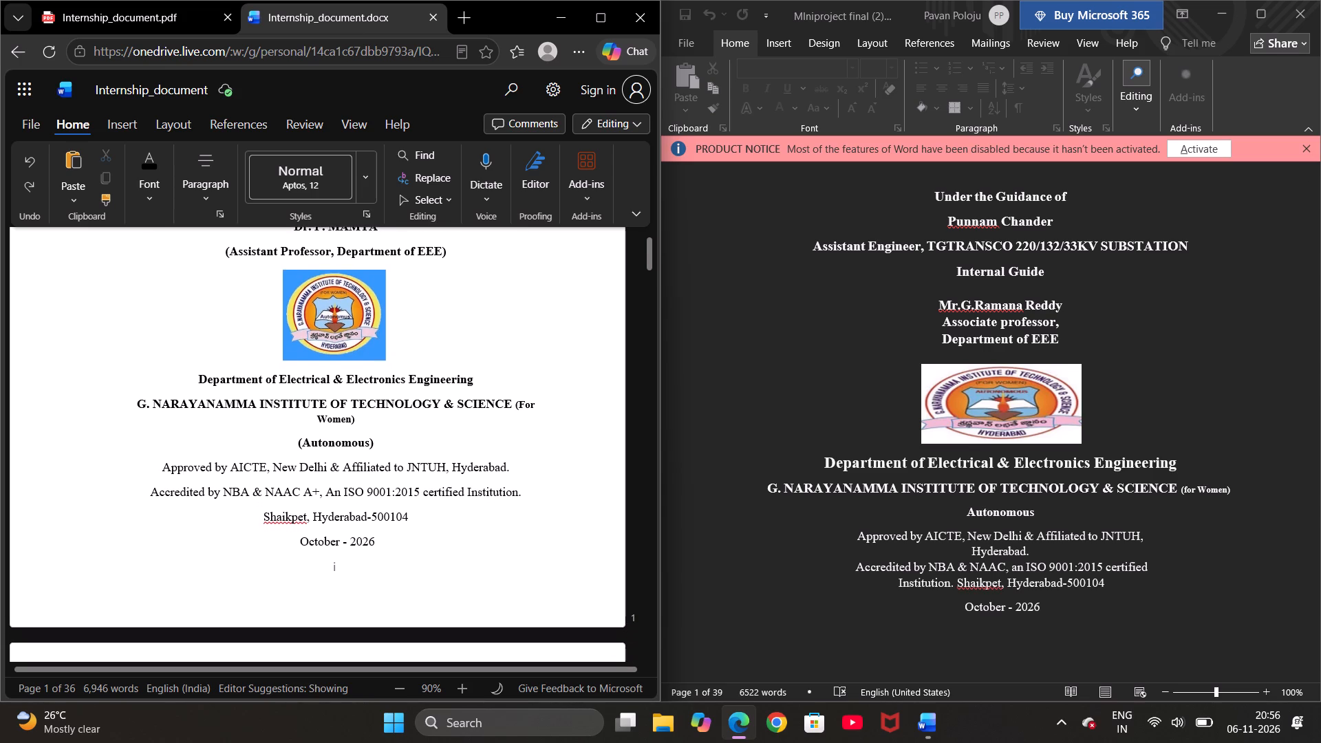
Compare the Certificate page of Internship_document with the reference's Certificate page, covering the college heading, logo and certificate paragraph.
scroll(495, 407, "down", 2)
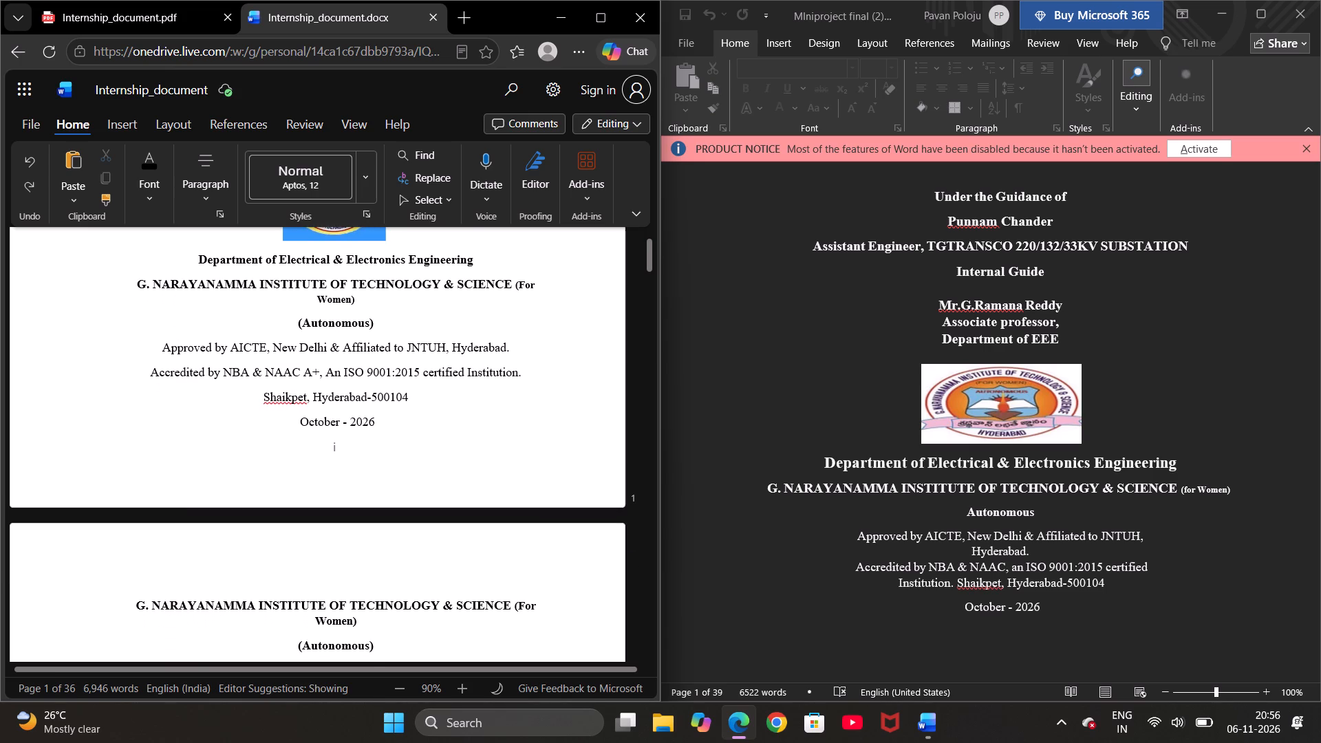
scroll(495, 407, "down", 2)
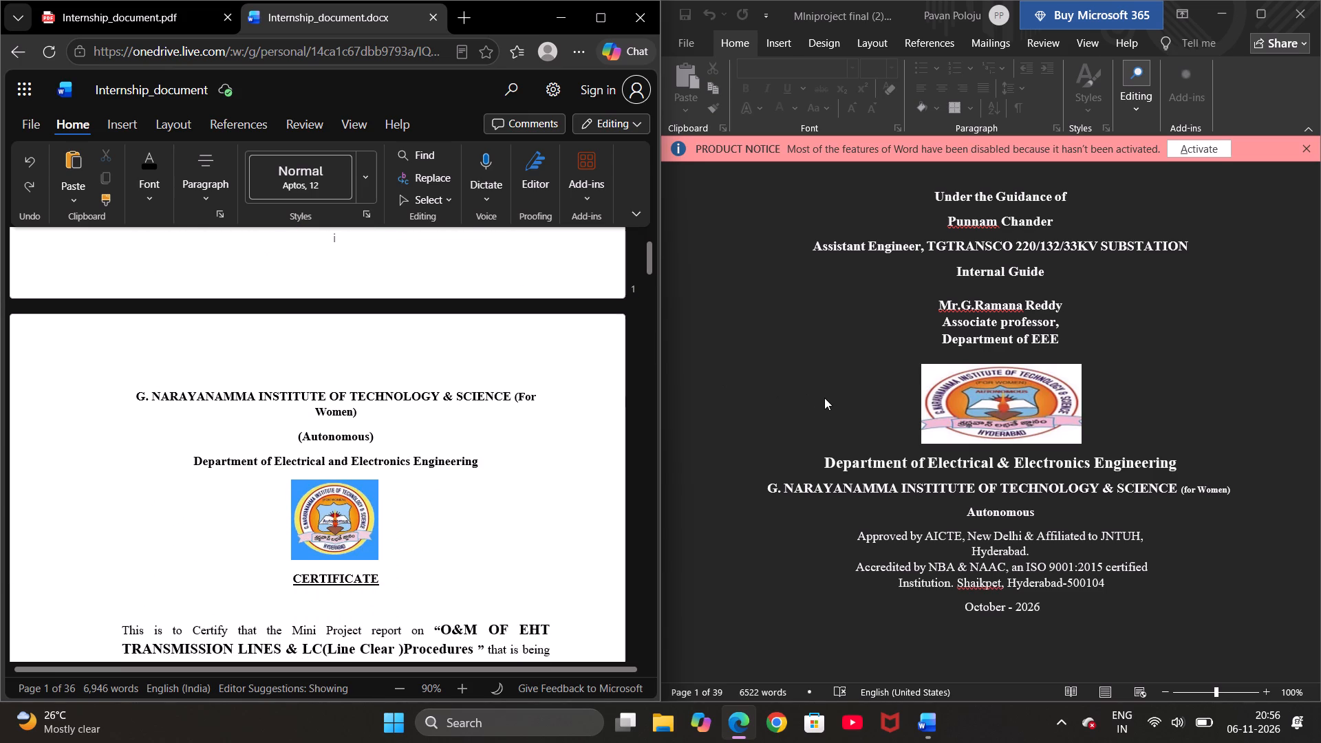
scroll(832, 406, "down", 5)
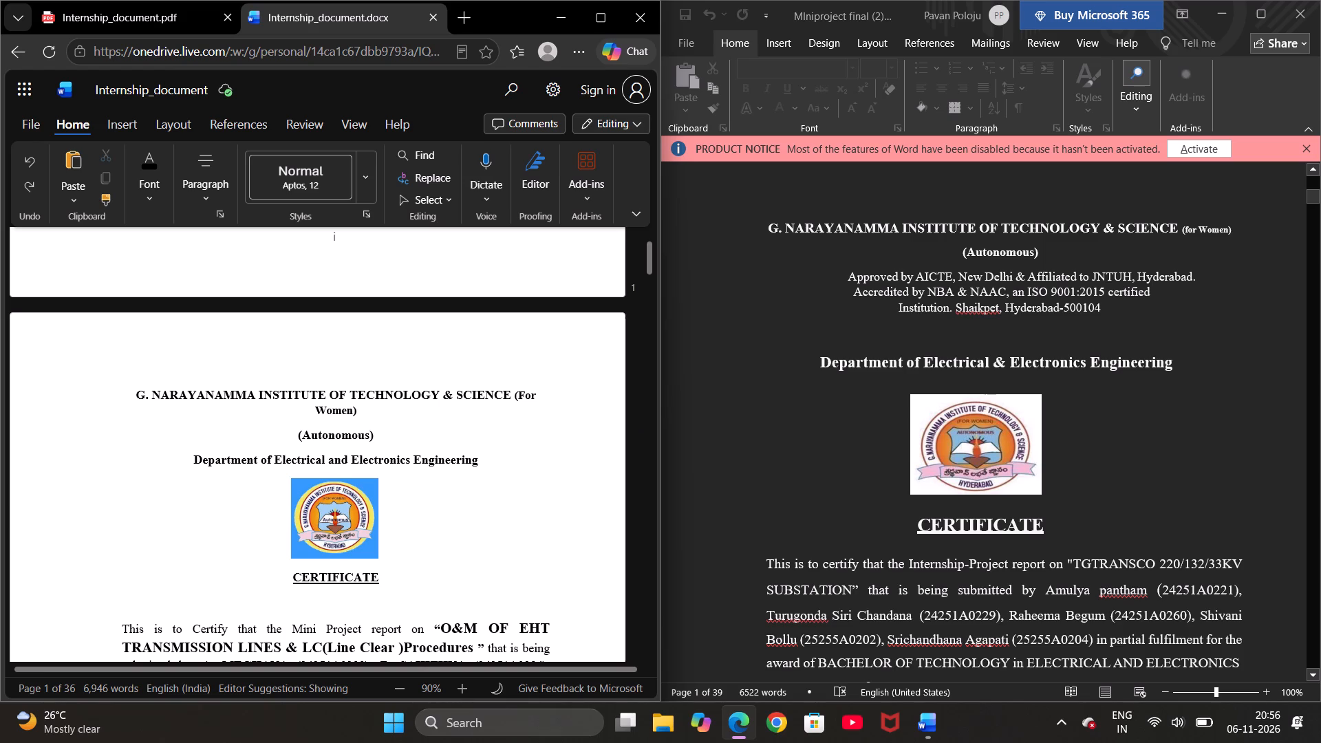
scroll(583, 429, "down", 1)
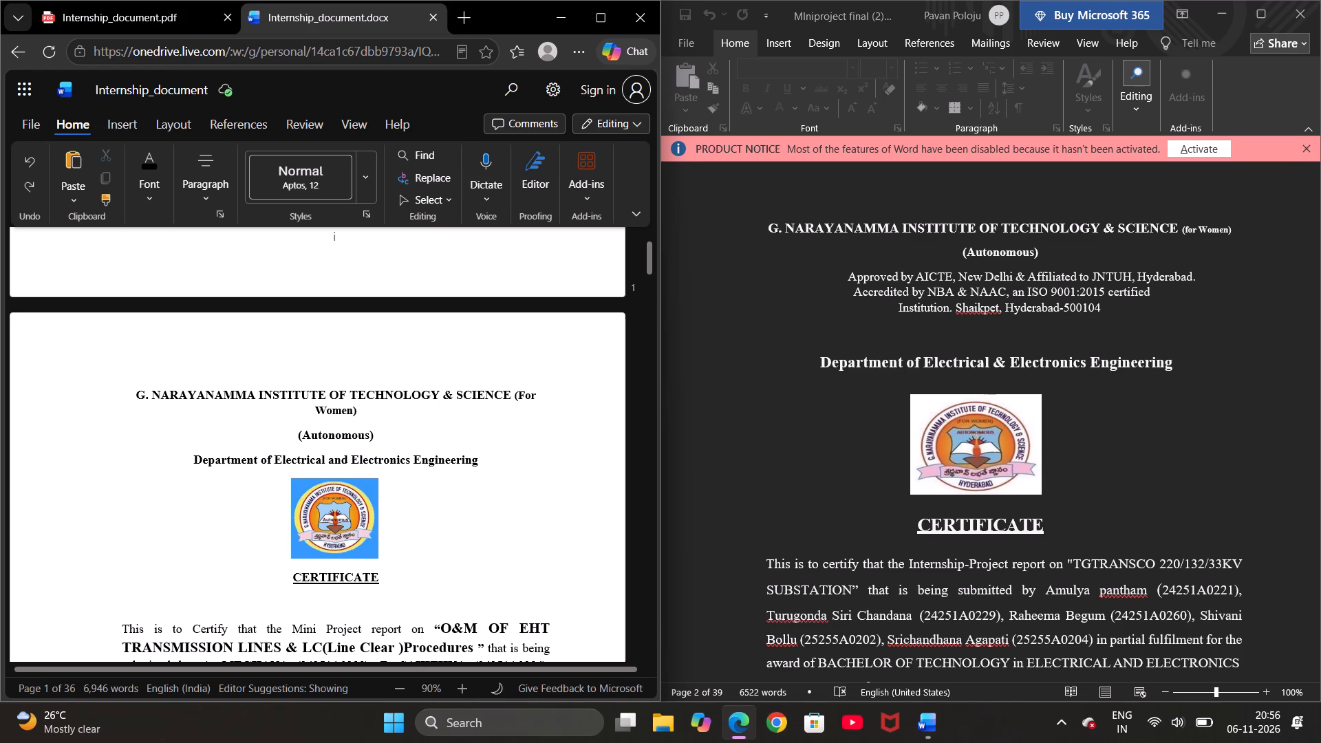
scroll(583, 429, "down", 1)
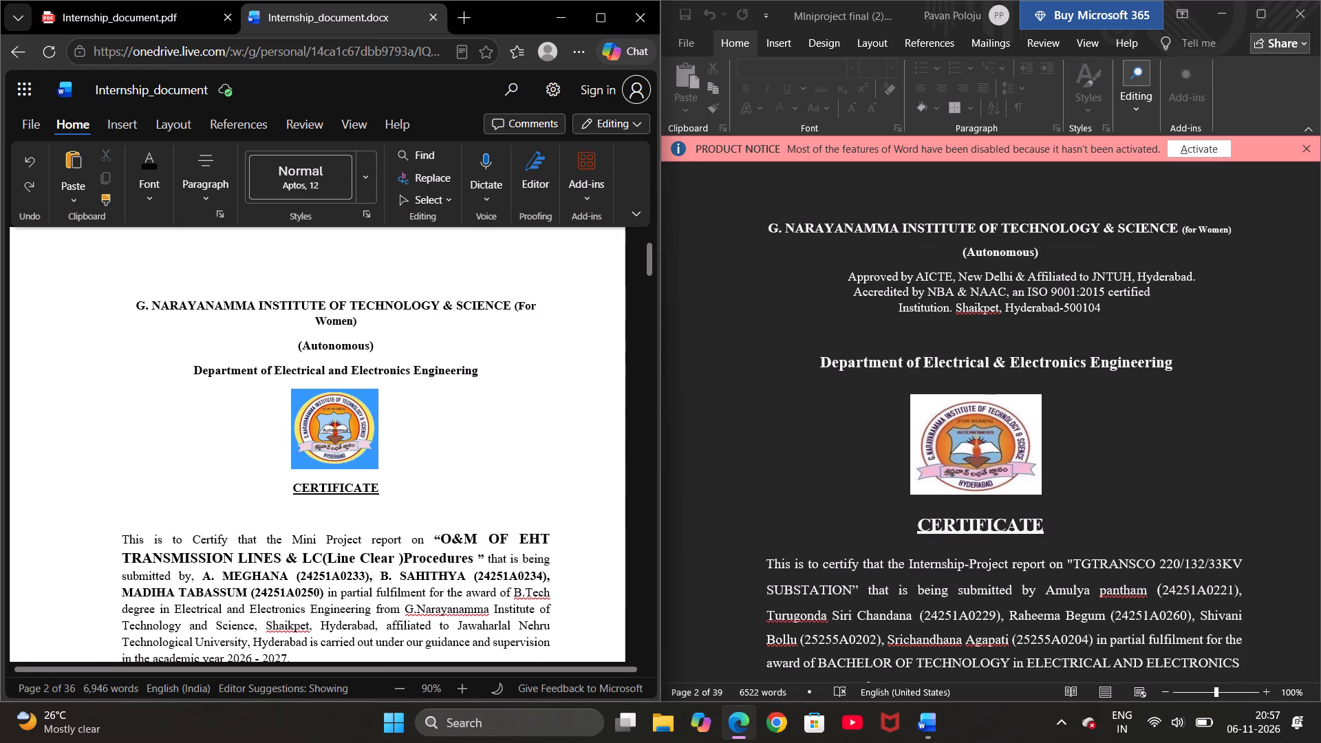
scroll(583, 429, "down", 1)
scroll(867, 460, "down", 1)
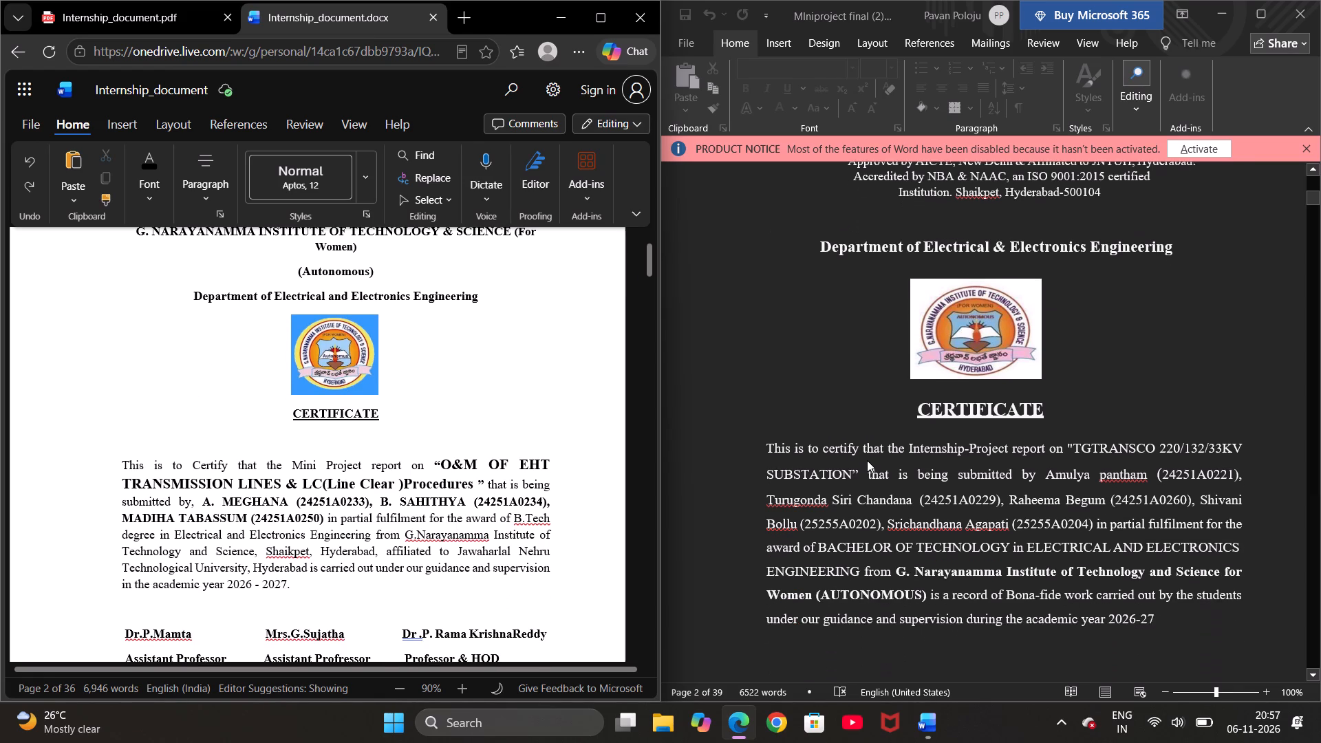
scroll(867, 460, "down", 1)
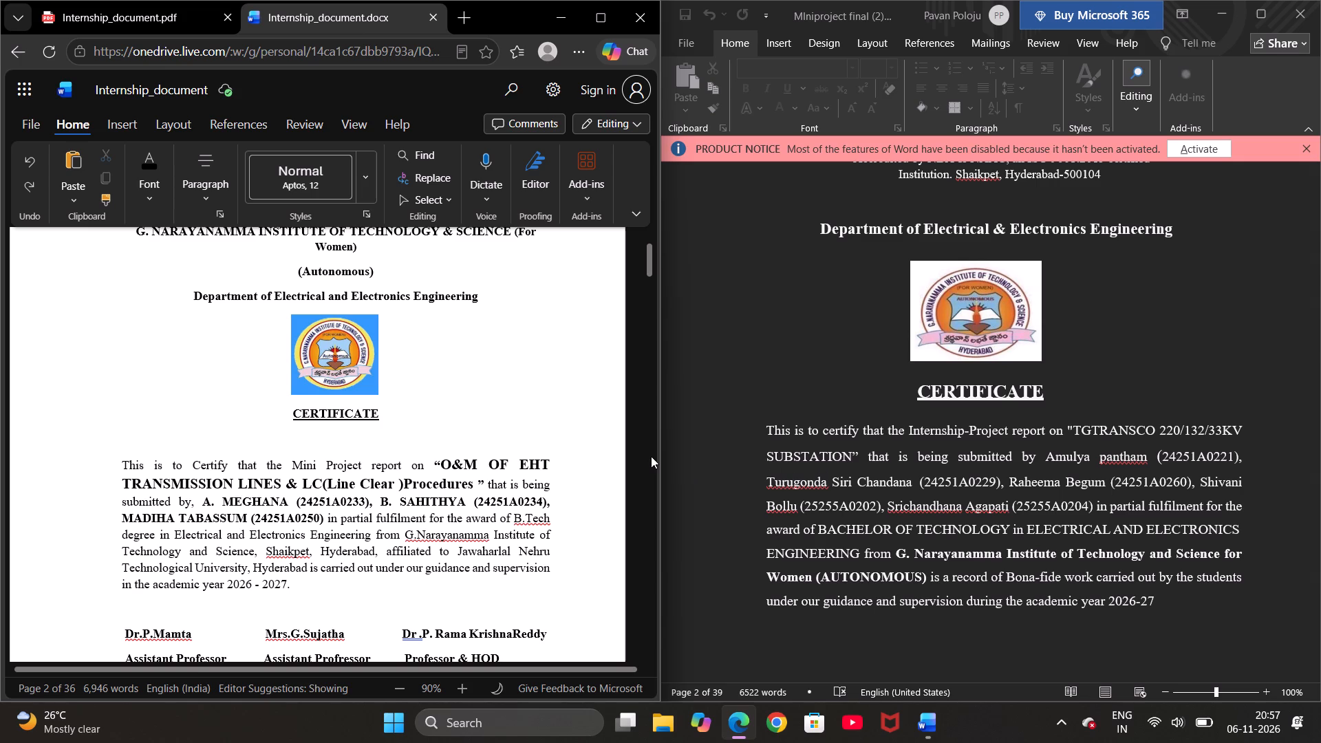
double_click(651, 456)
scroll(513, 495, "up", 2)
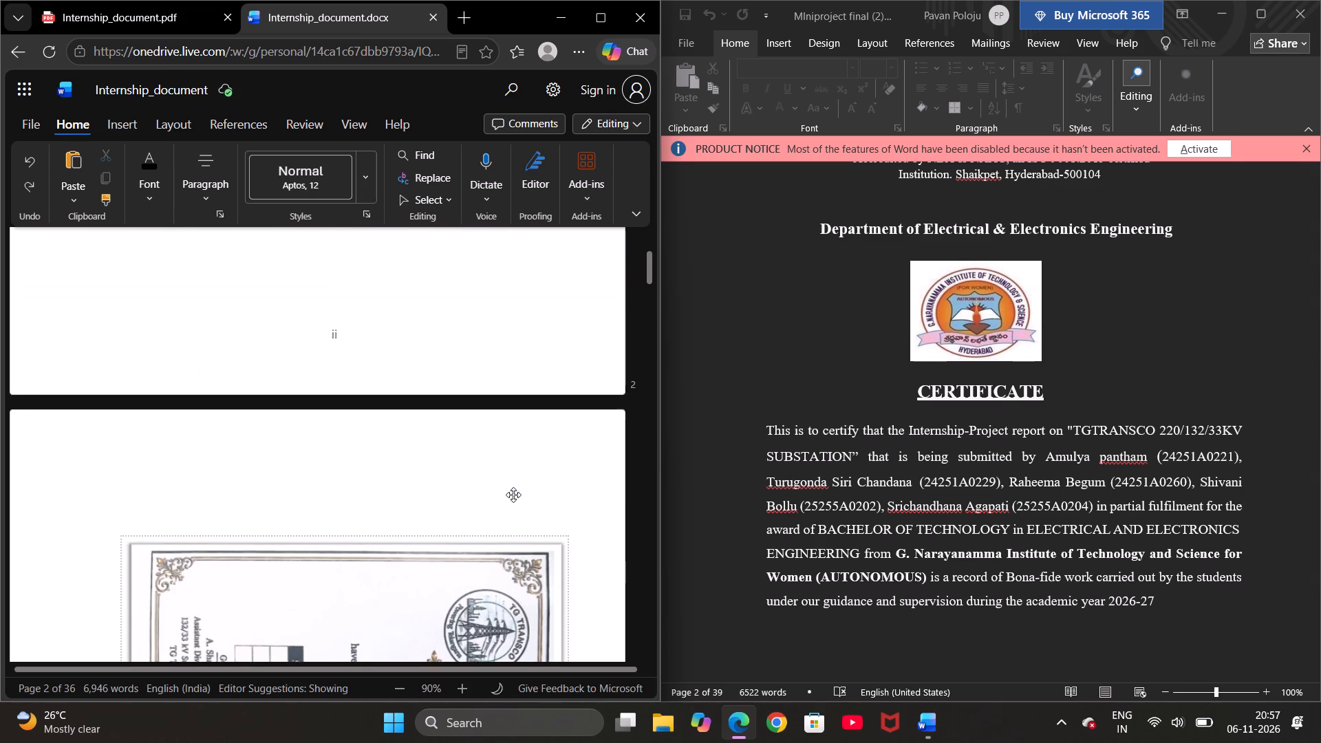
scroll(513, 495, "up", 5)
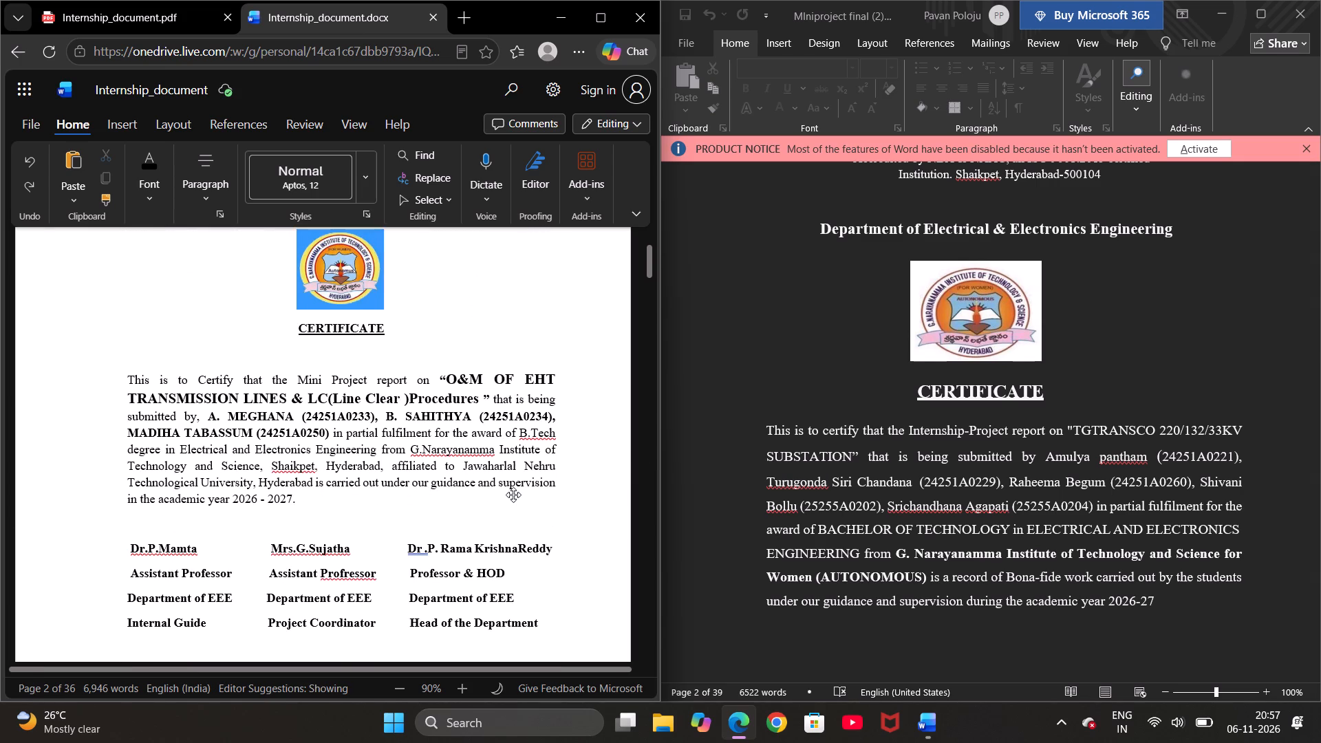
scroll(513, 495, "up", 3)
scroll(513, 495, "down", 2)
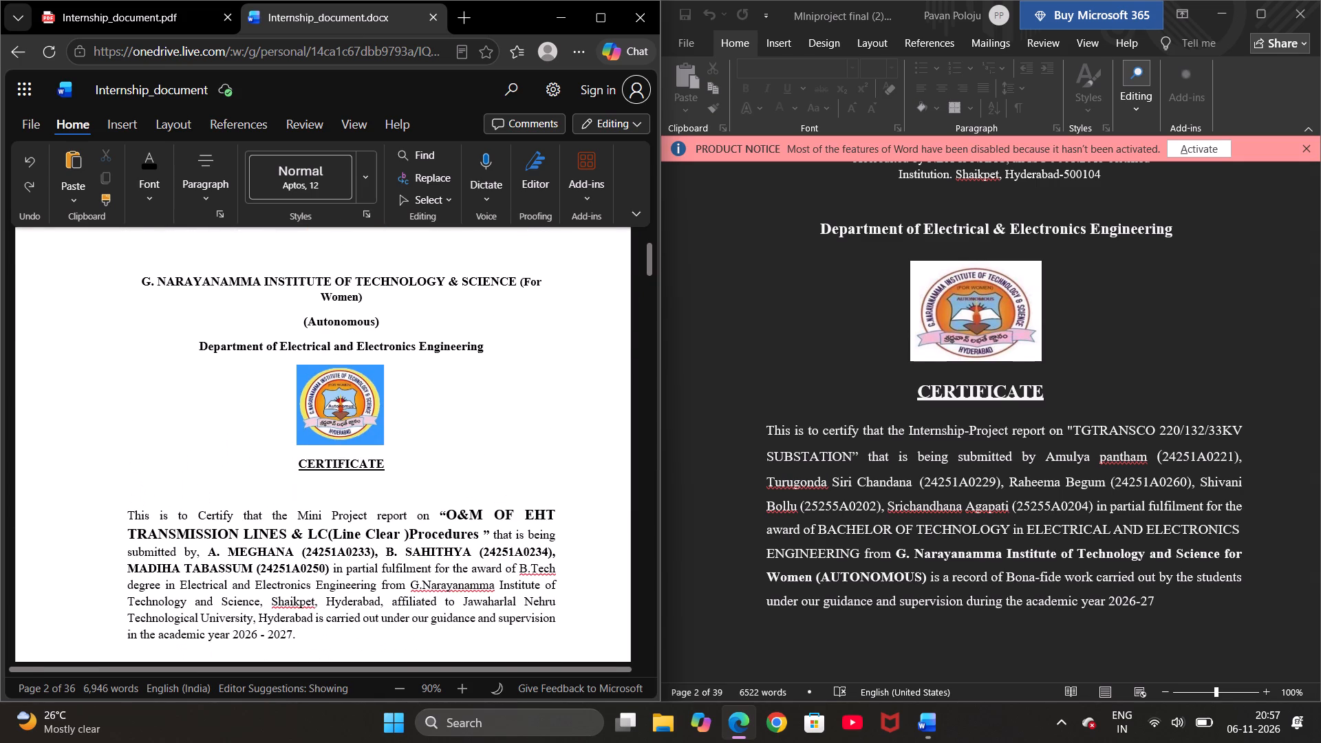
scroll(513, 495, "down", 1)
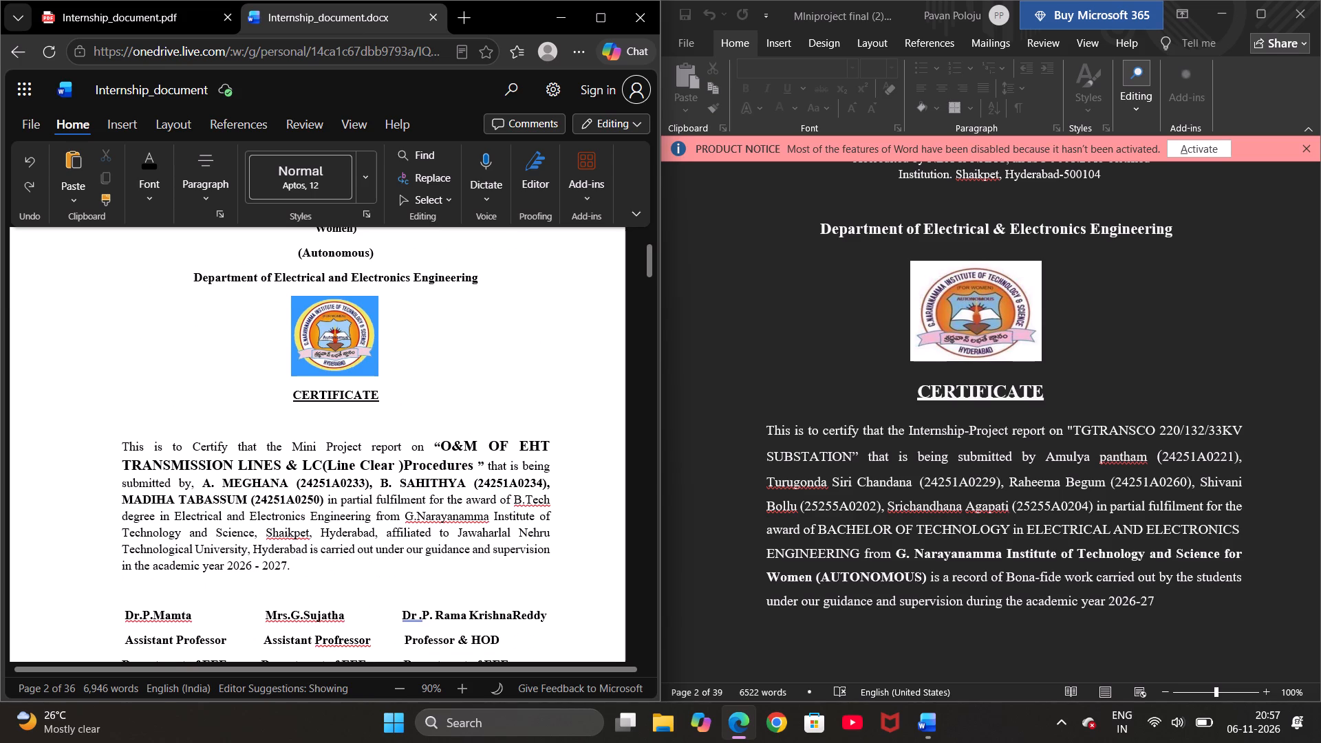
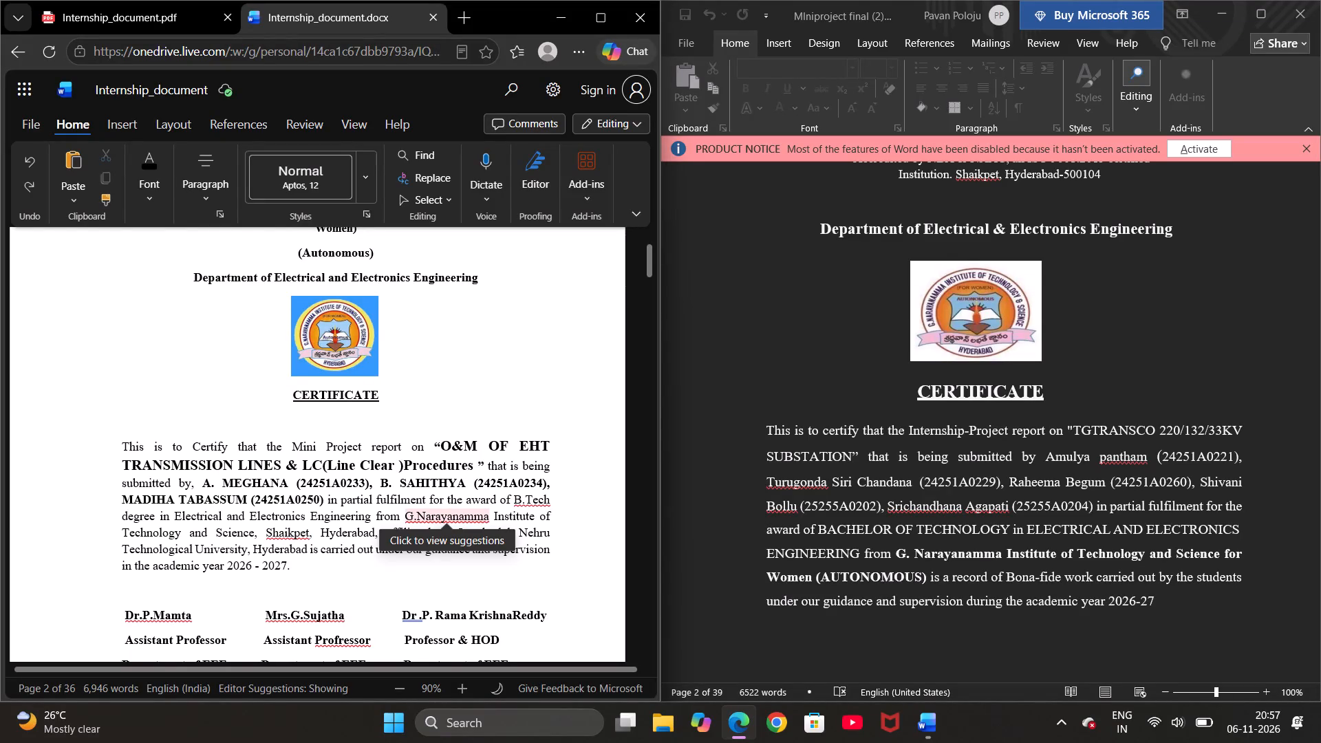
Correct the misspelled word in the project coordinator's title on the Certificate page of Internship_document to "Professor".
scroll(433, 517, "down", 4)
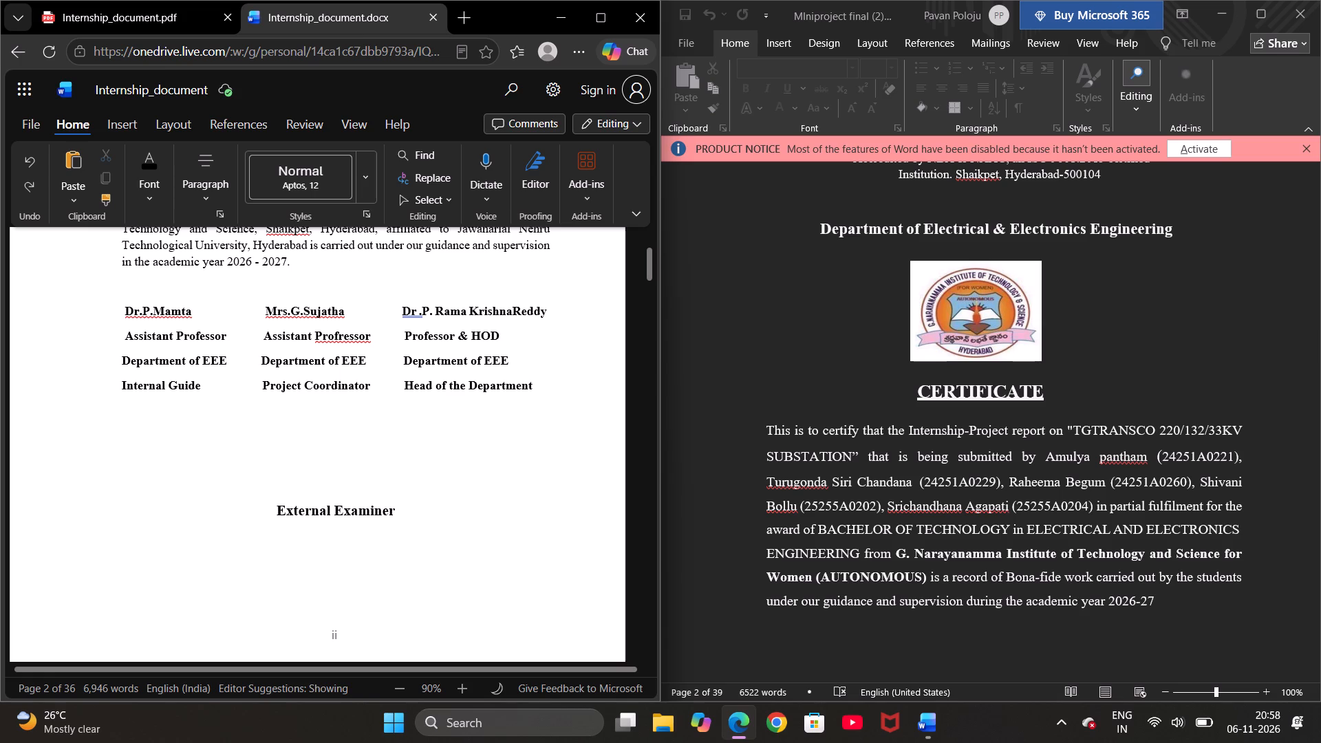
left_click(352, 339)
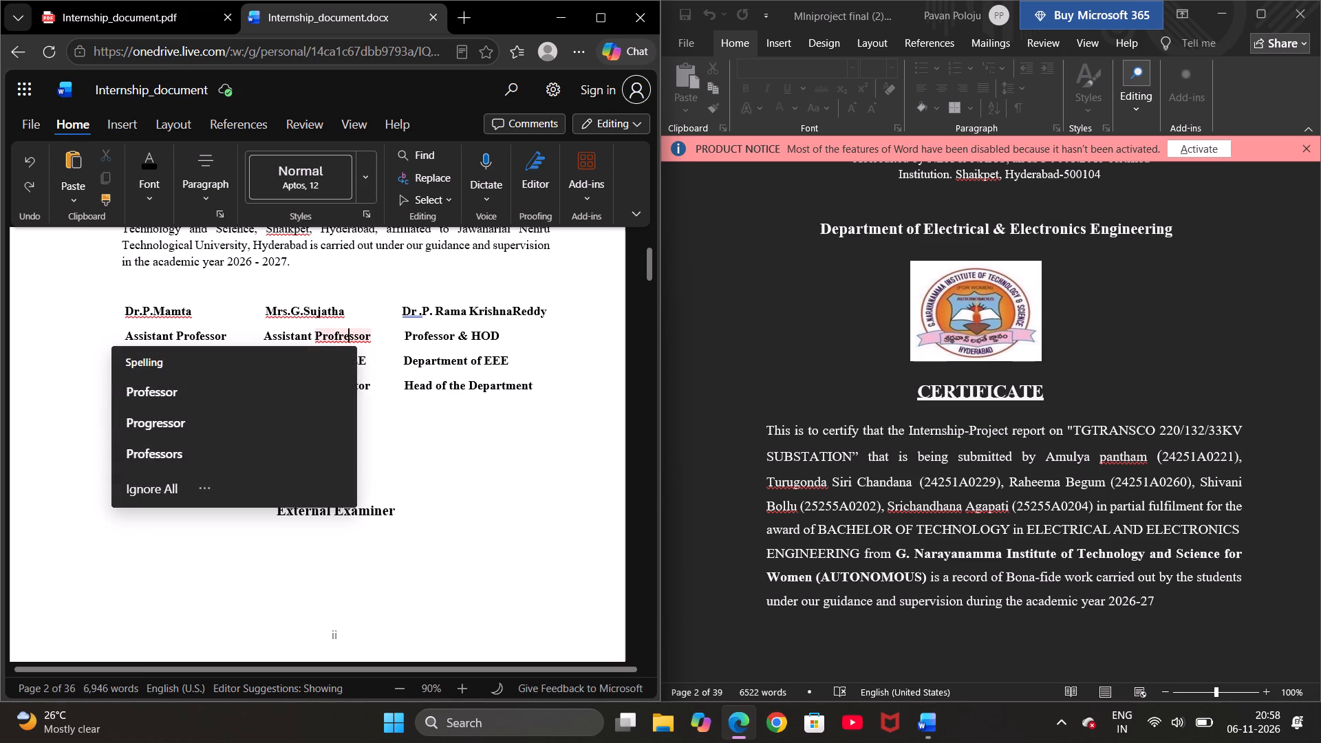
key("BackSpace")
key("BackSpace")
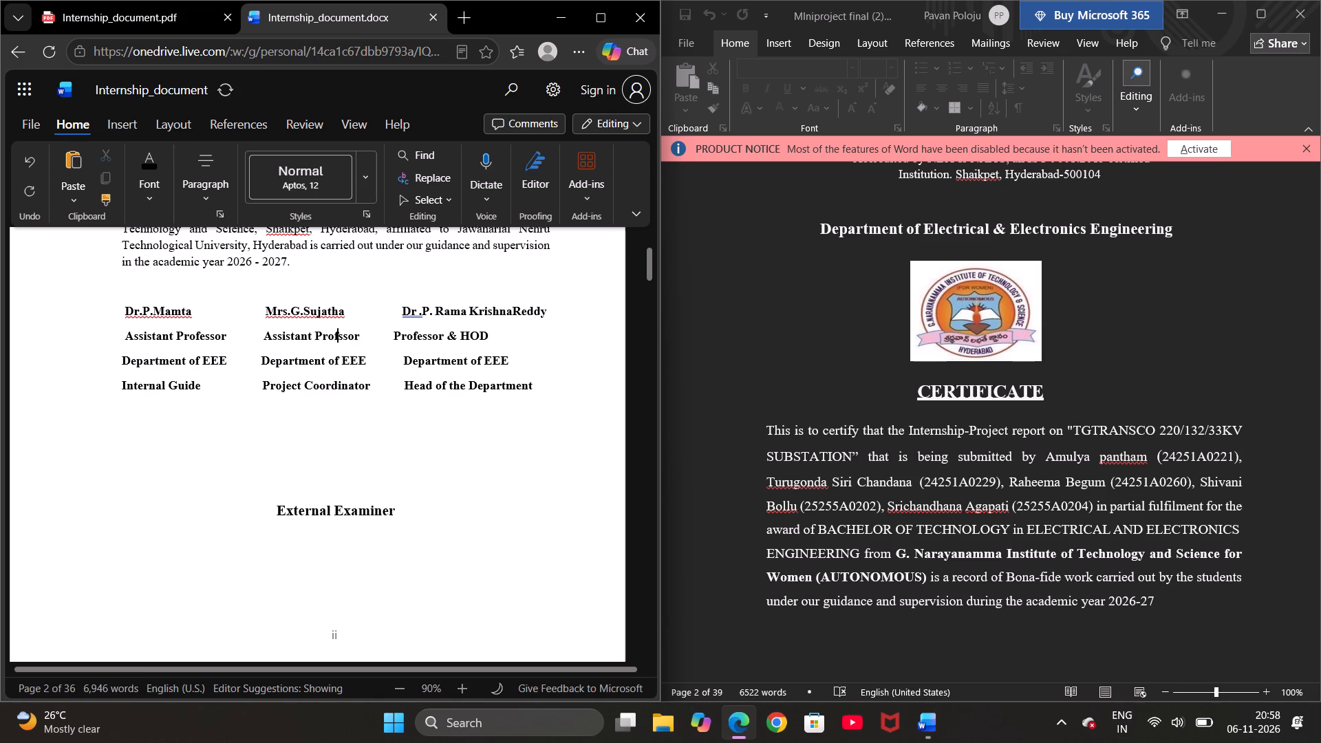
key("e")
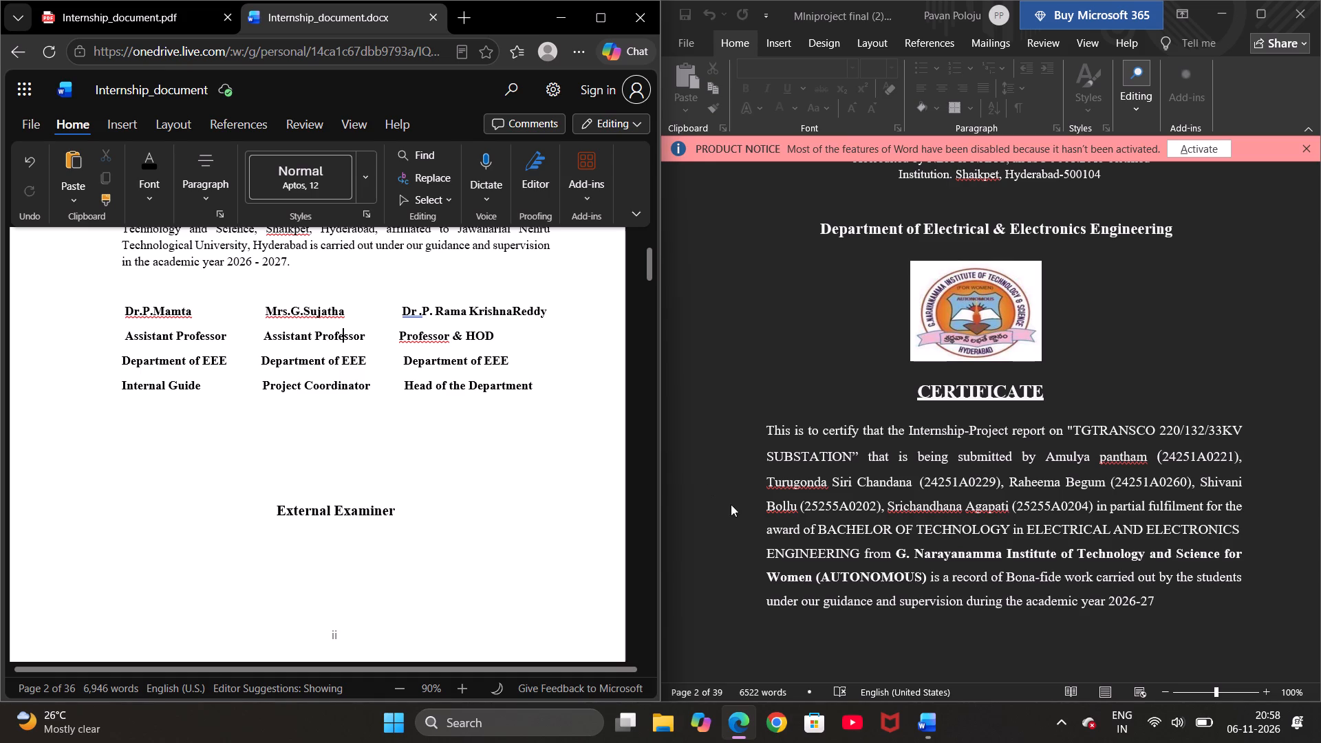
Add a space before "Professor & HOD" to realign it in the Certificate page's signature block.
scroll(748, 528, "down", 3)
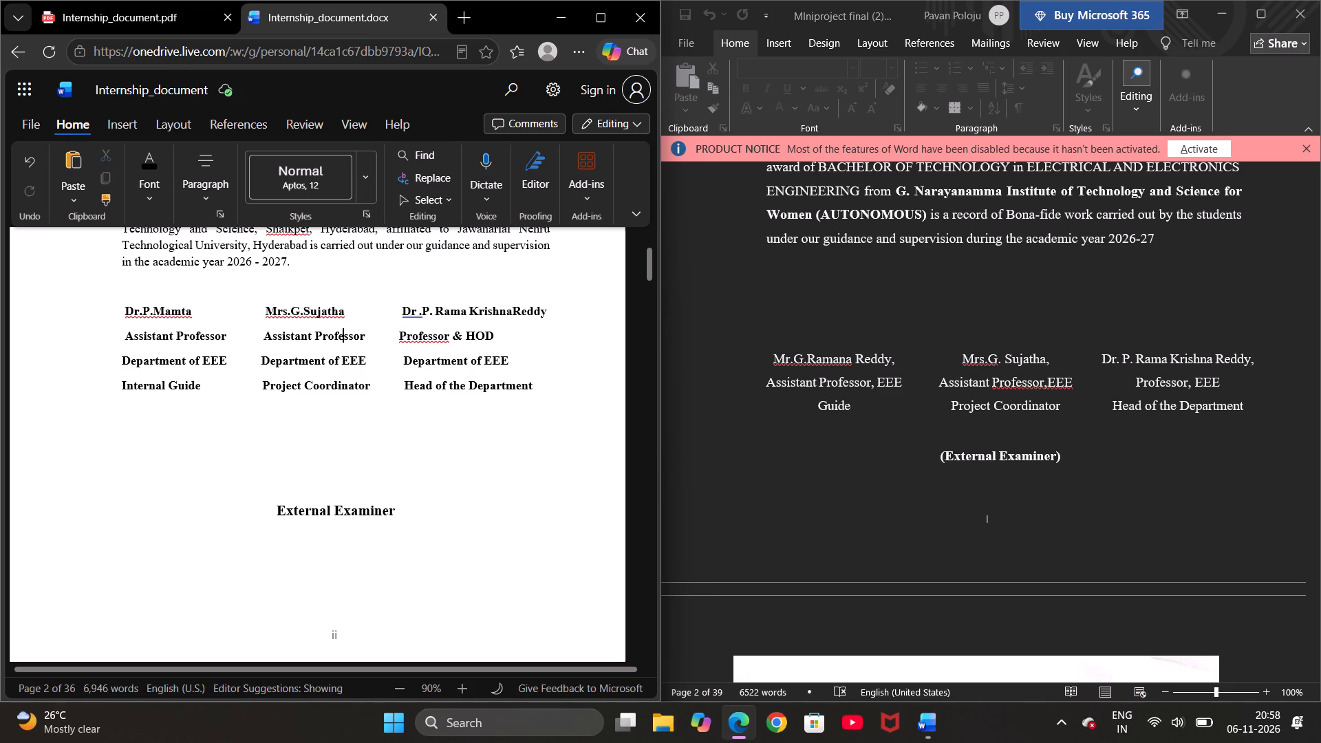
left_click(458, 453)
left_click(395, 335)
key("space")
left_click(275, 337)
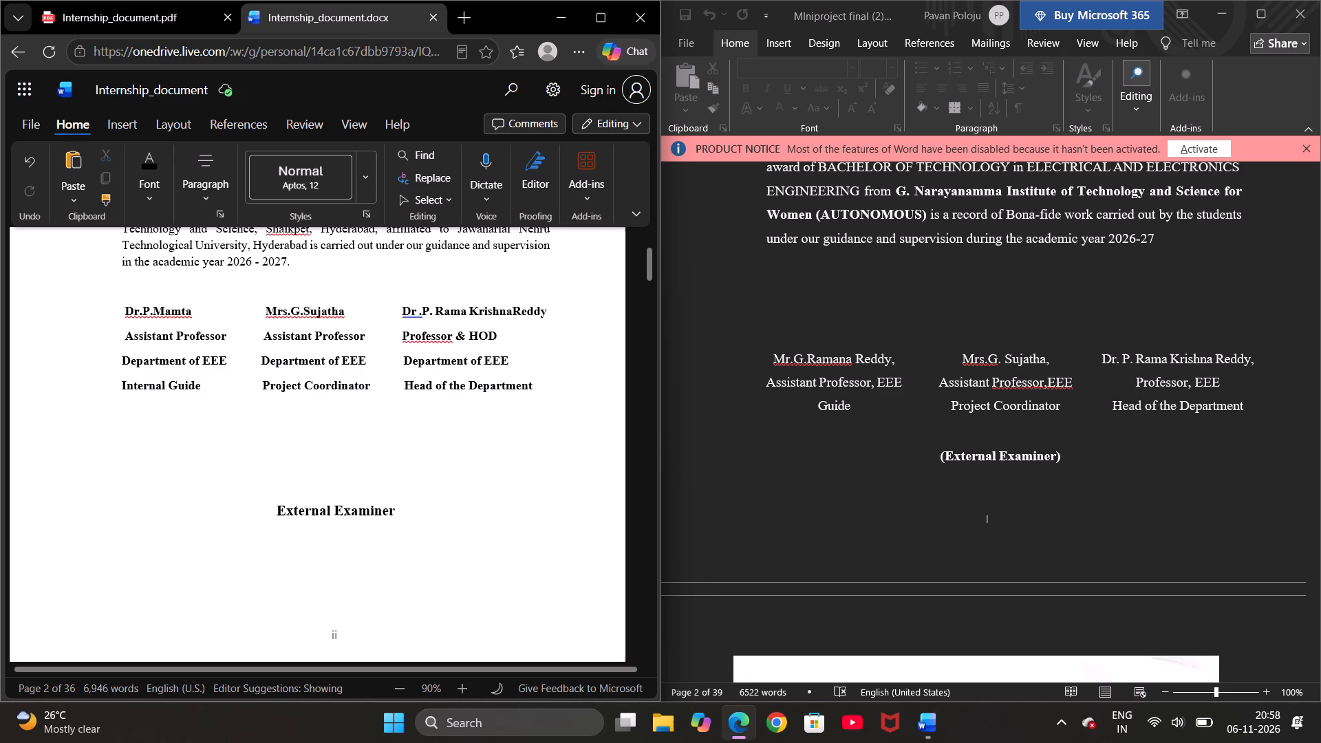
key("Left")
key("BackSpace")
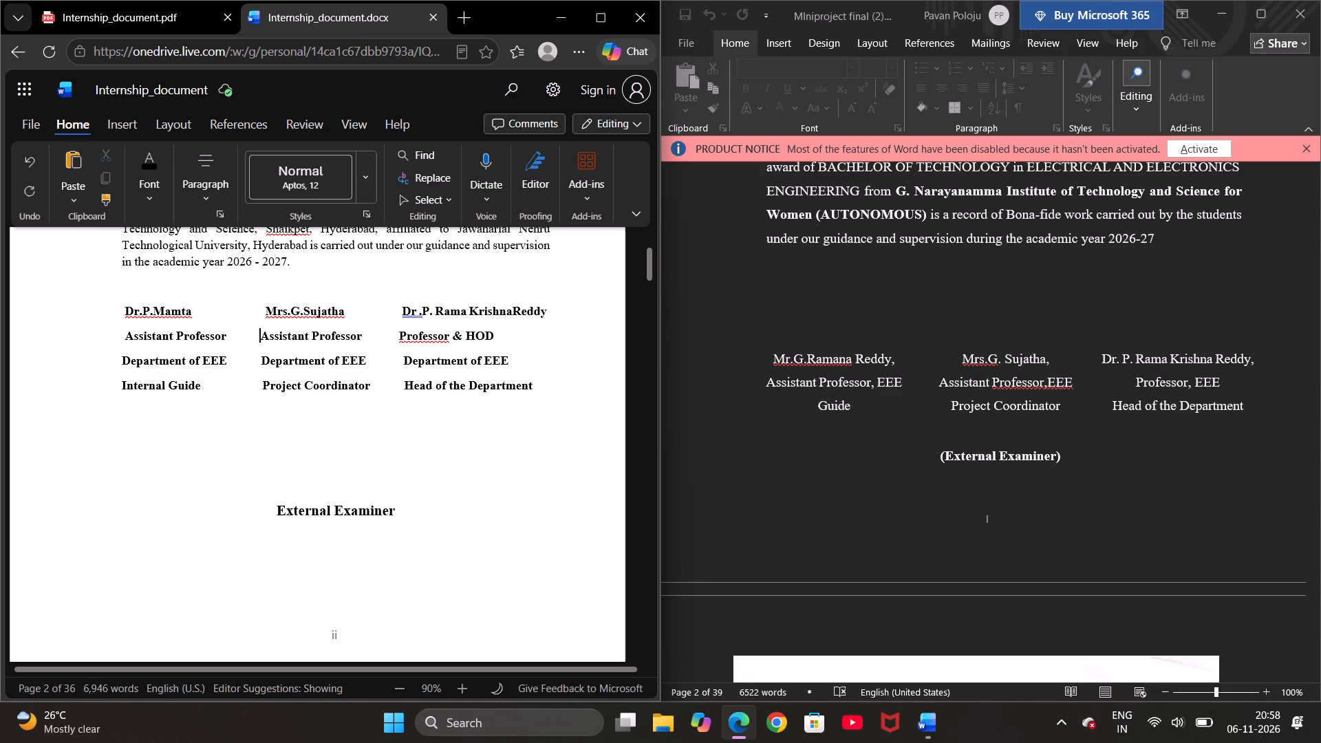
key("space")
Examine the internship certificate pages that follow the Certificate page in Internship_document and in the reference.
scroll(358, 495, "down", 2)
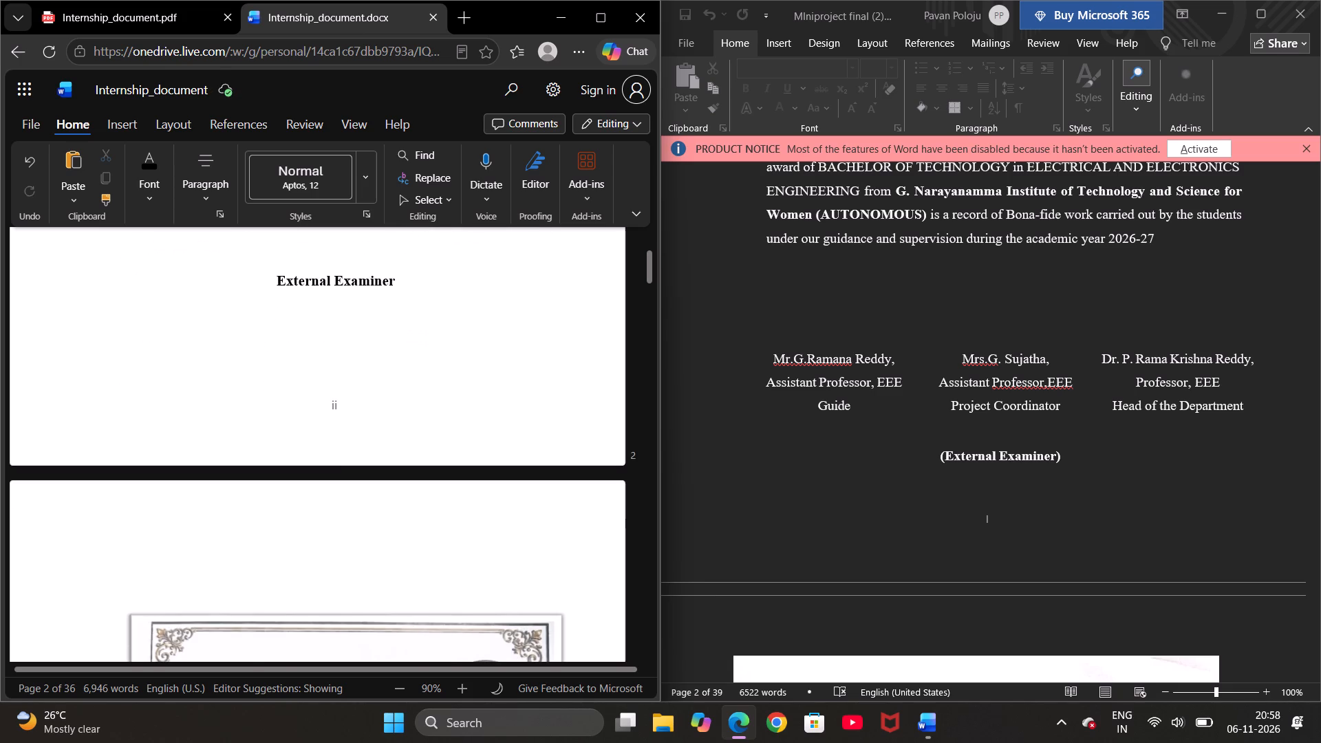
scroll(358, 495, "down", 1)
scroll(395, 614, "down", 6)
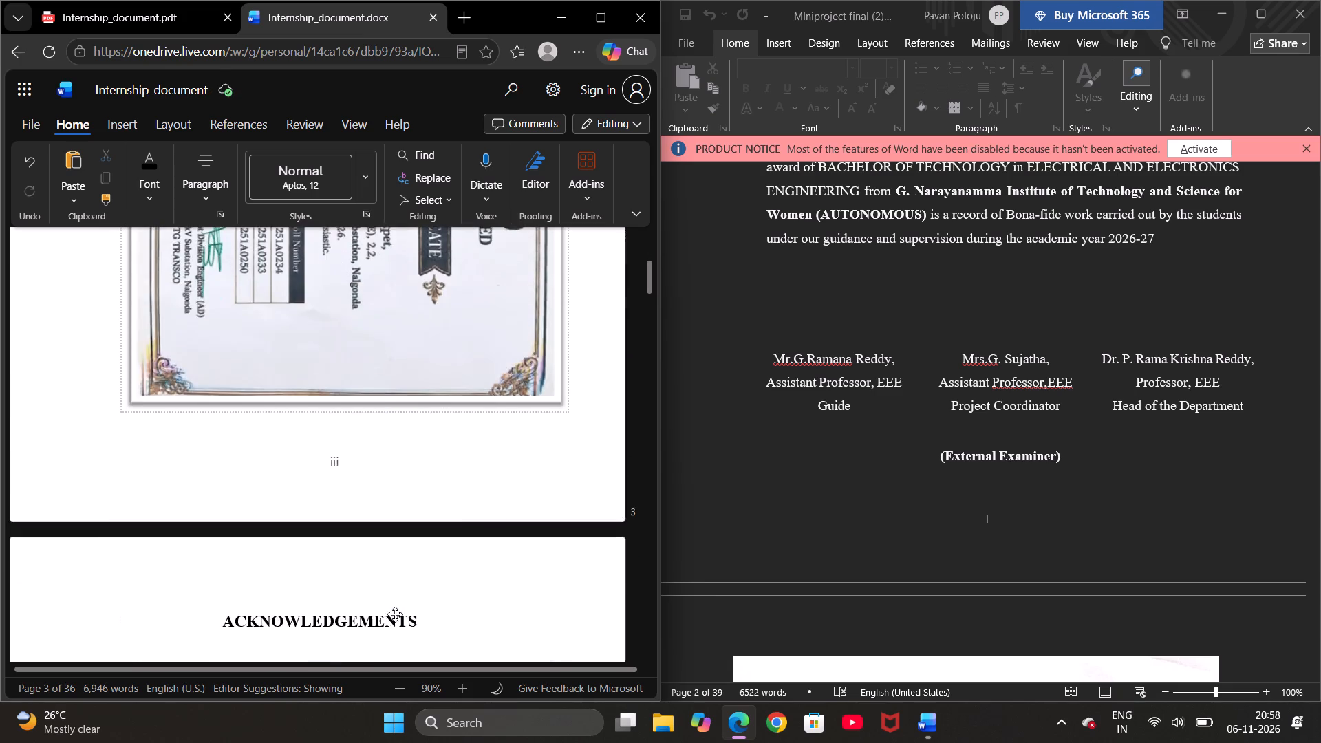
scroll(395, 614, "down", 2)
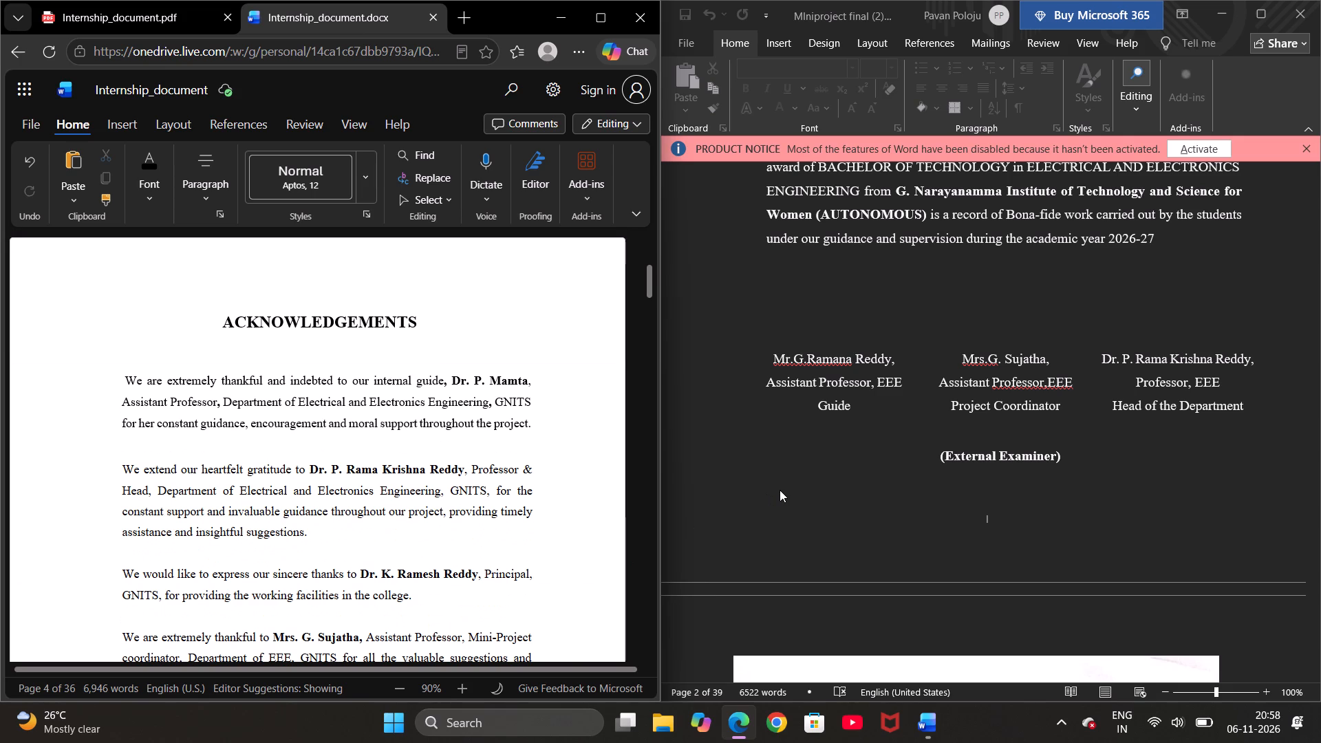
scroll(780, 490, "down", 9)
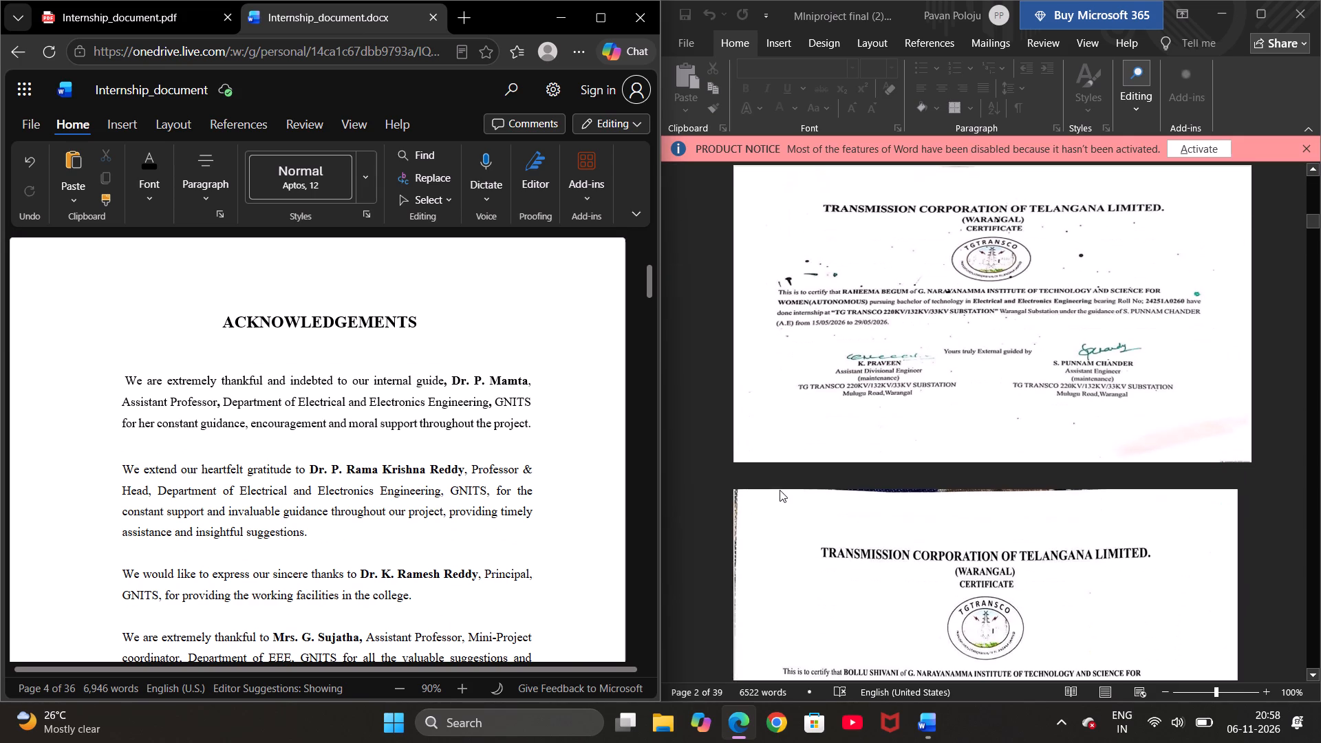
scroll(773, 589, "down", 6)
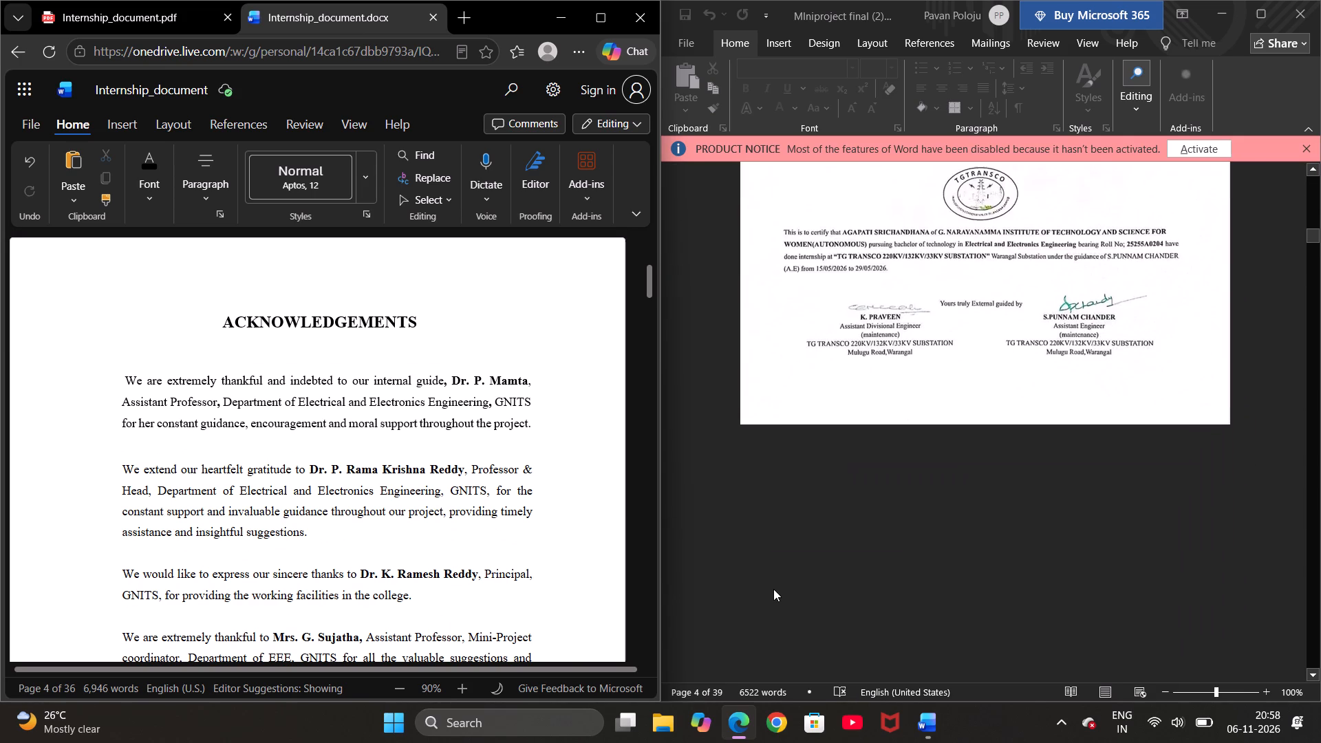
Compare the Acknowledgements pages of both documents, from the internal guide paragraph to the student names and roll numbers.
scroll(773, 589, "down", 4)
scroll(462, 545, "down", 1)
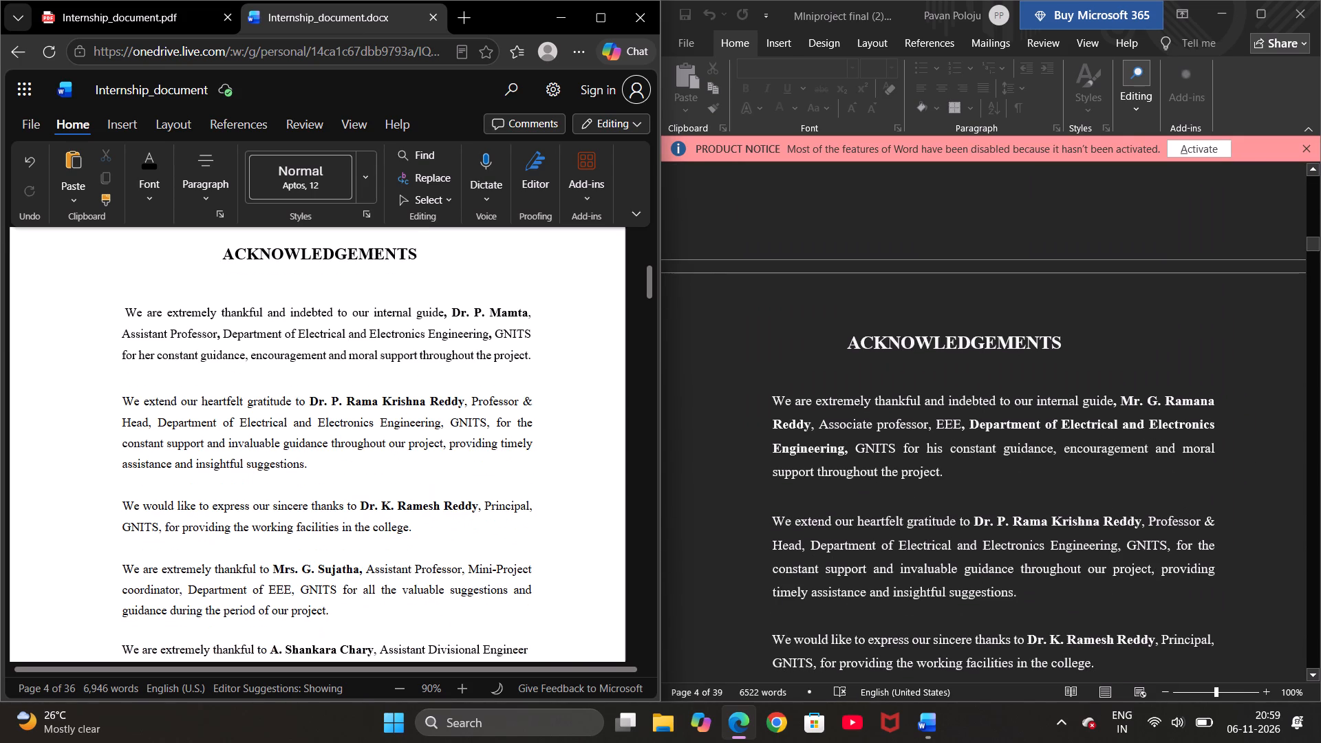
scroll(462, 545, "down", 1)
scroll(651, 479, "down", 2)
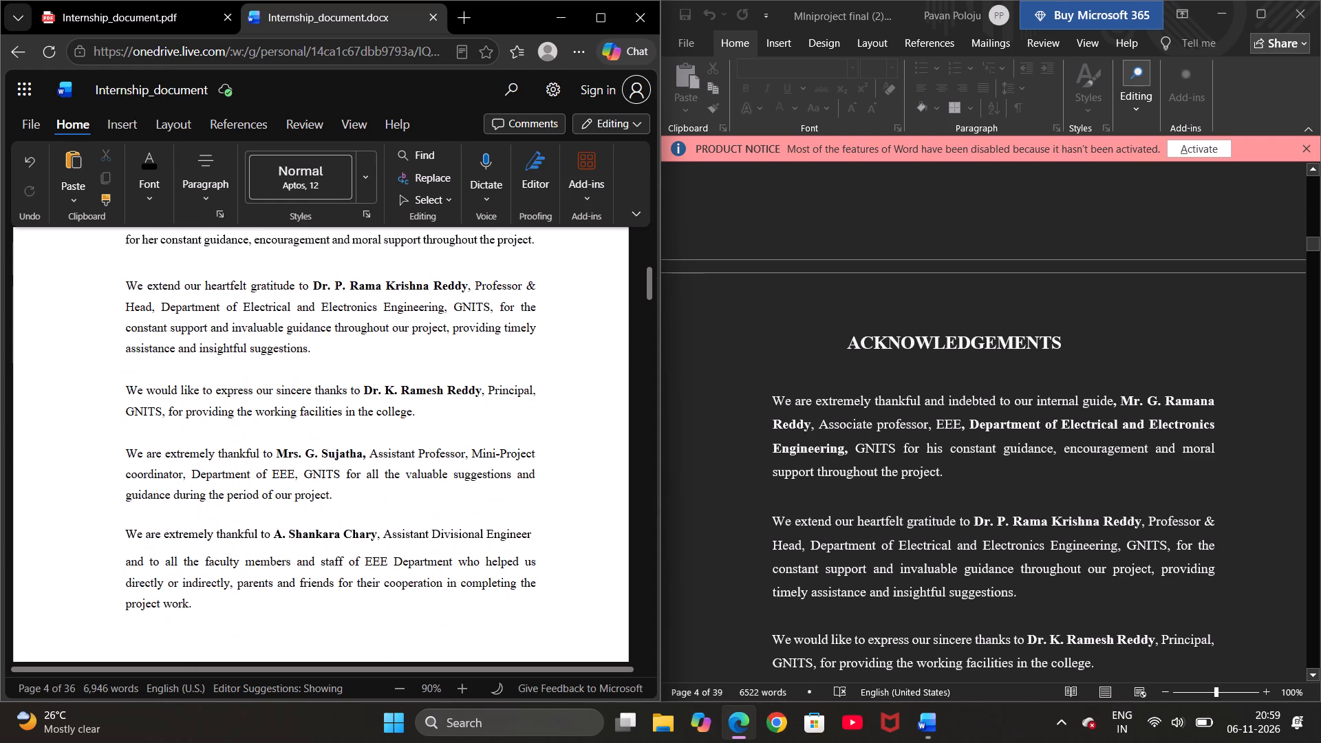
scroll(502, 428, "down", 1)
scroll(824, 453, "down", 4)
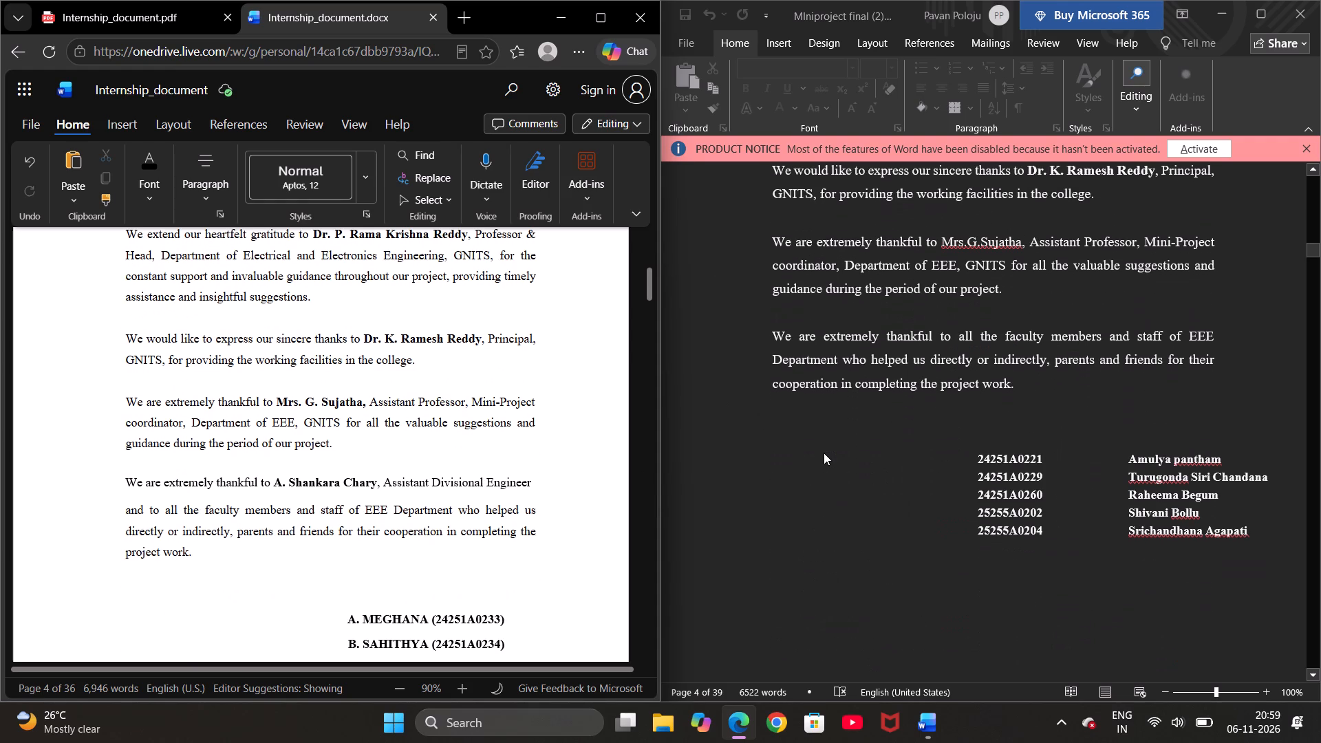
scroll(418, 442, "down", 2)
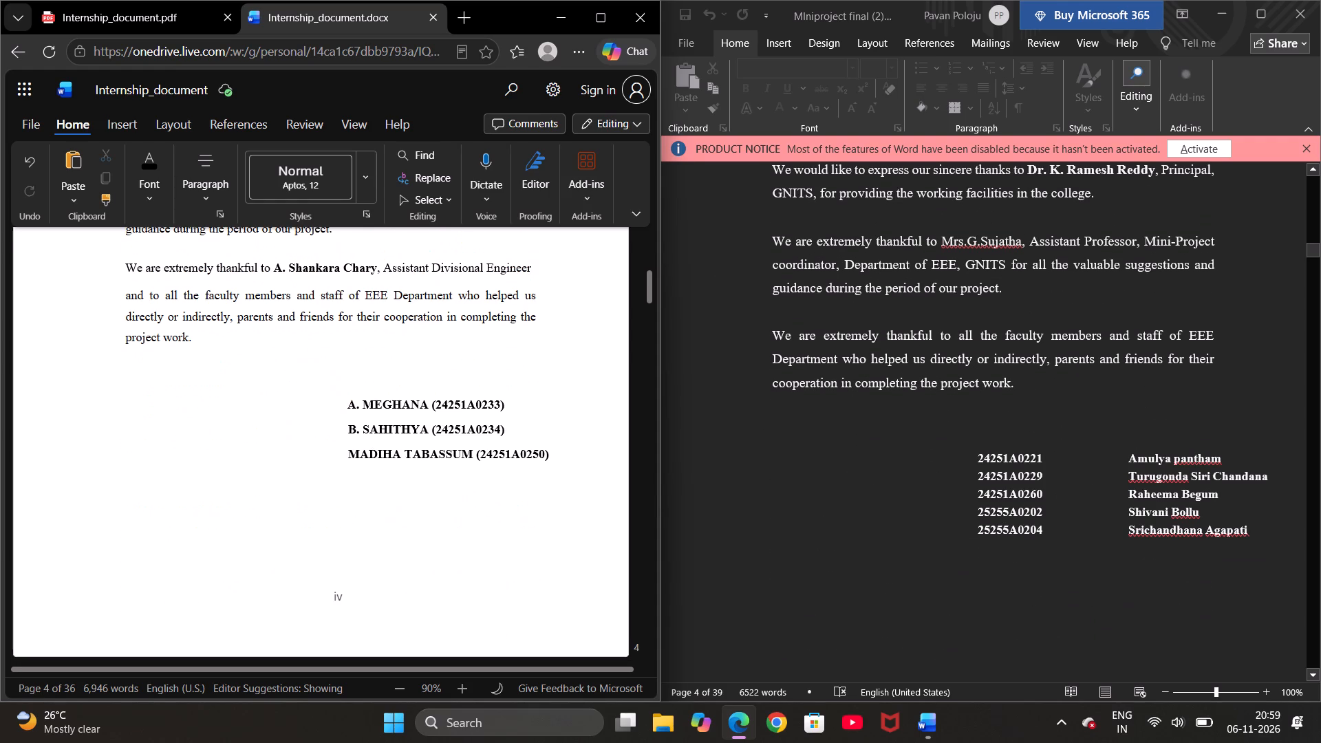
scroll(394, 423, "down", 1)
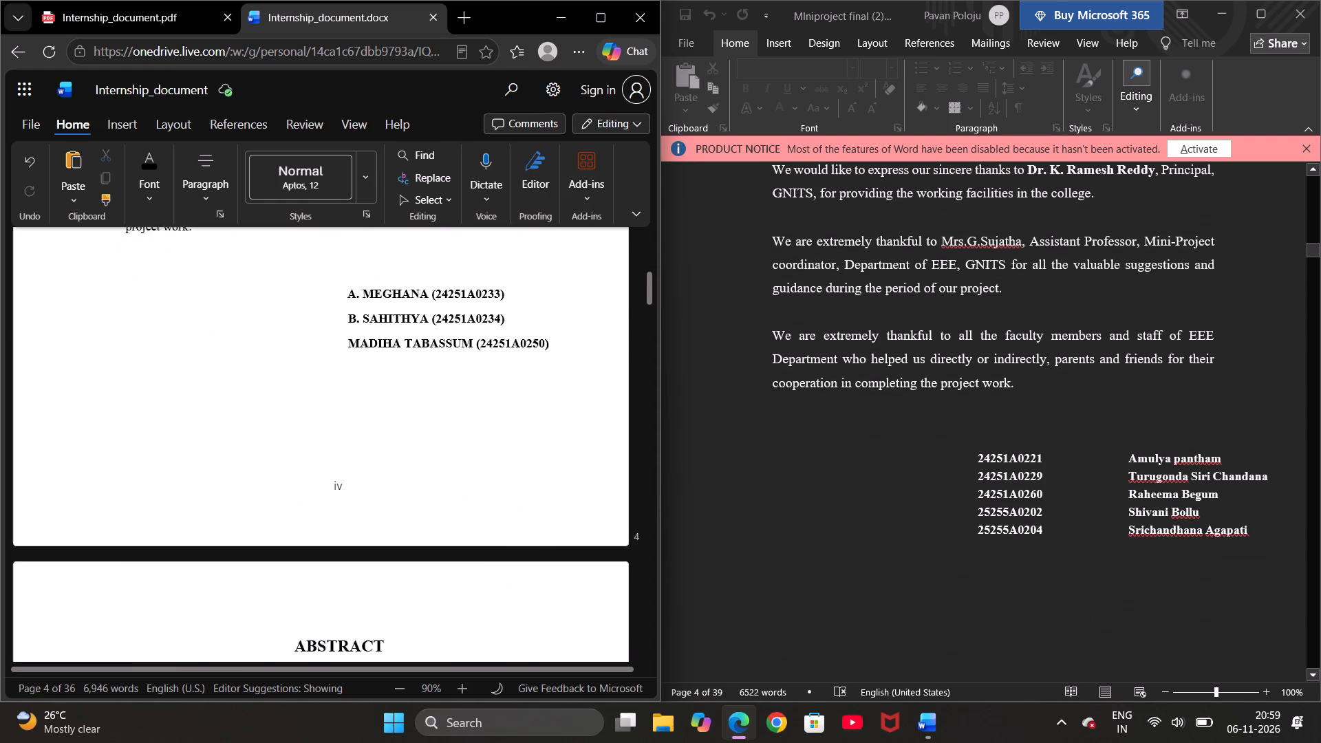
Compare the Abstract page of Internship_document with the reference's Abstract.
scroll(394, 423, "down", 3)
scroll(783, 402, "down", 1)
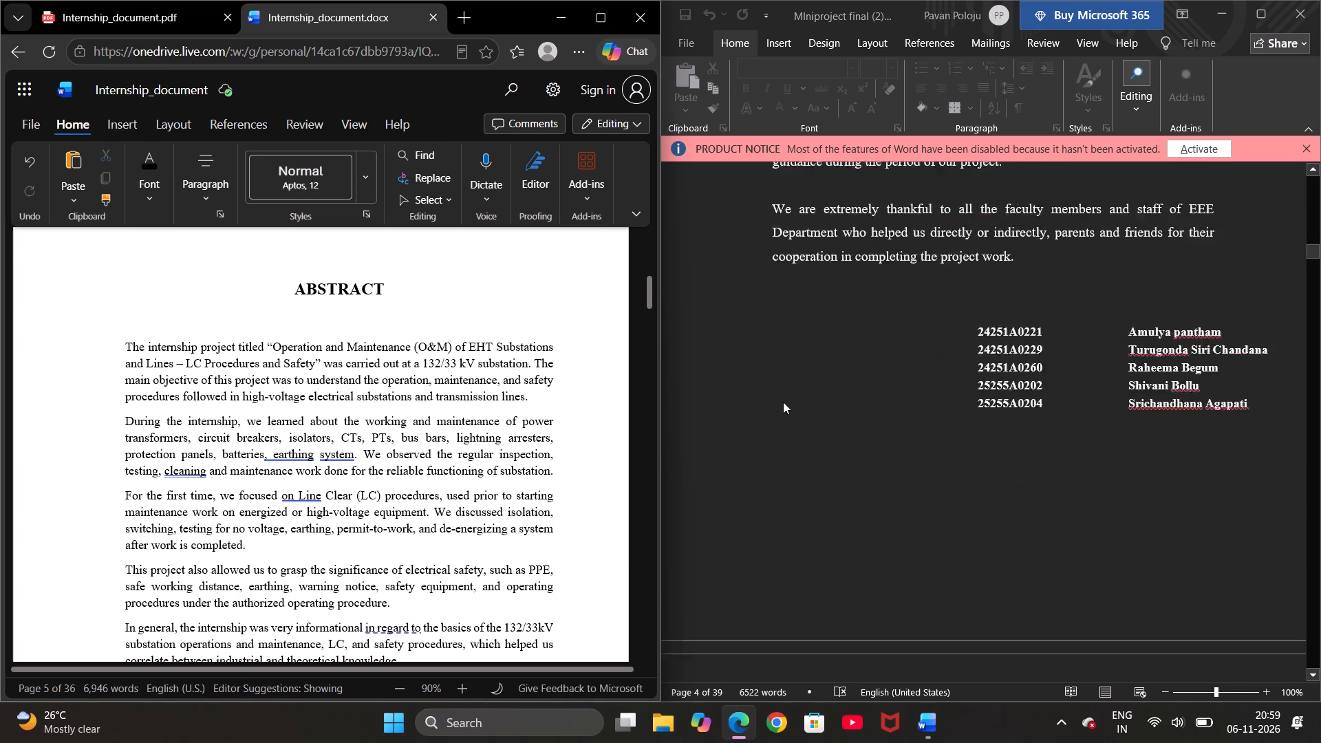
scroll(783, 402, "down", 3)
scroll(471, 423, "down", 4)
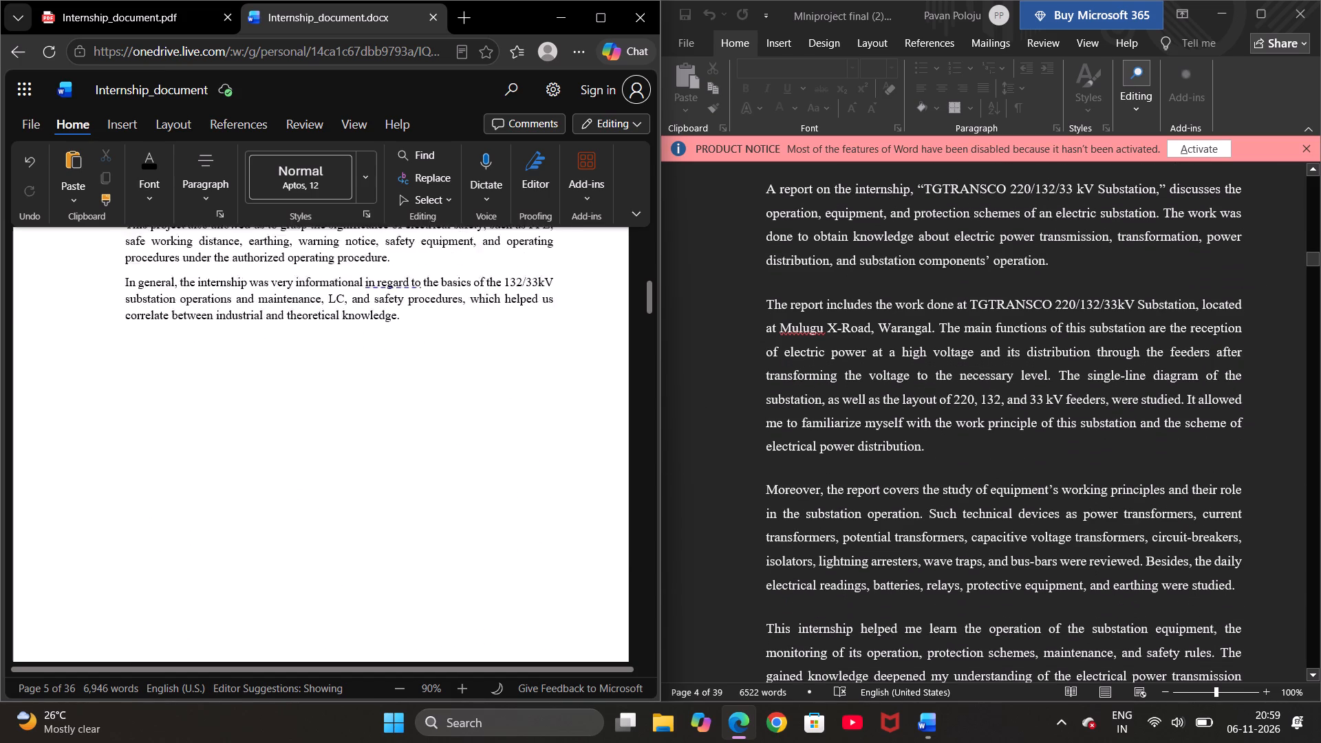
scroll(471, 423, "down", 6)
Compare the Table of Contents of Internship_document with the reference's contents list, including the continuation pages.
scroll(471, 423, "up", 3)
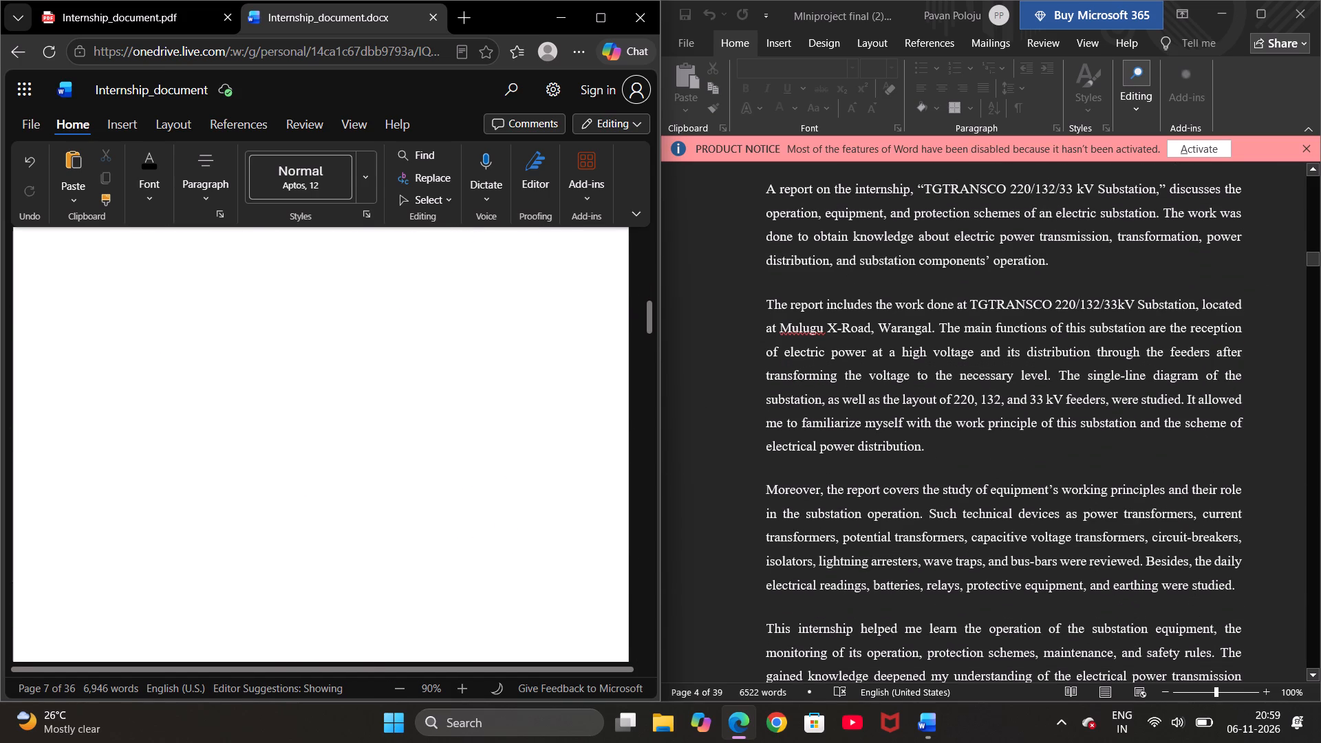
scroll(471, 423, "up", 3)
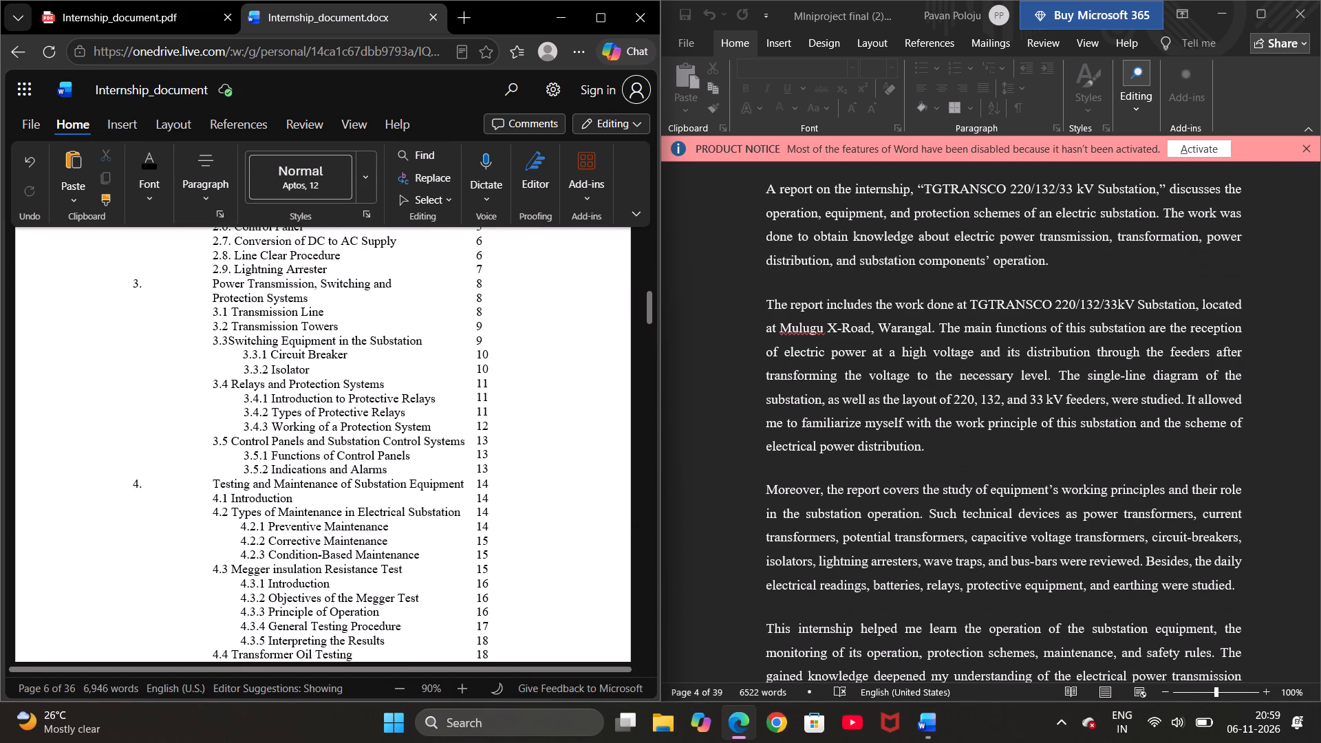
scroll(471, 423, "down", 2)
scroll(471, 423, "up", 1)
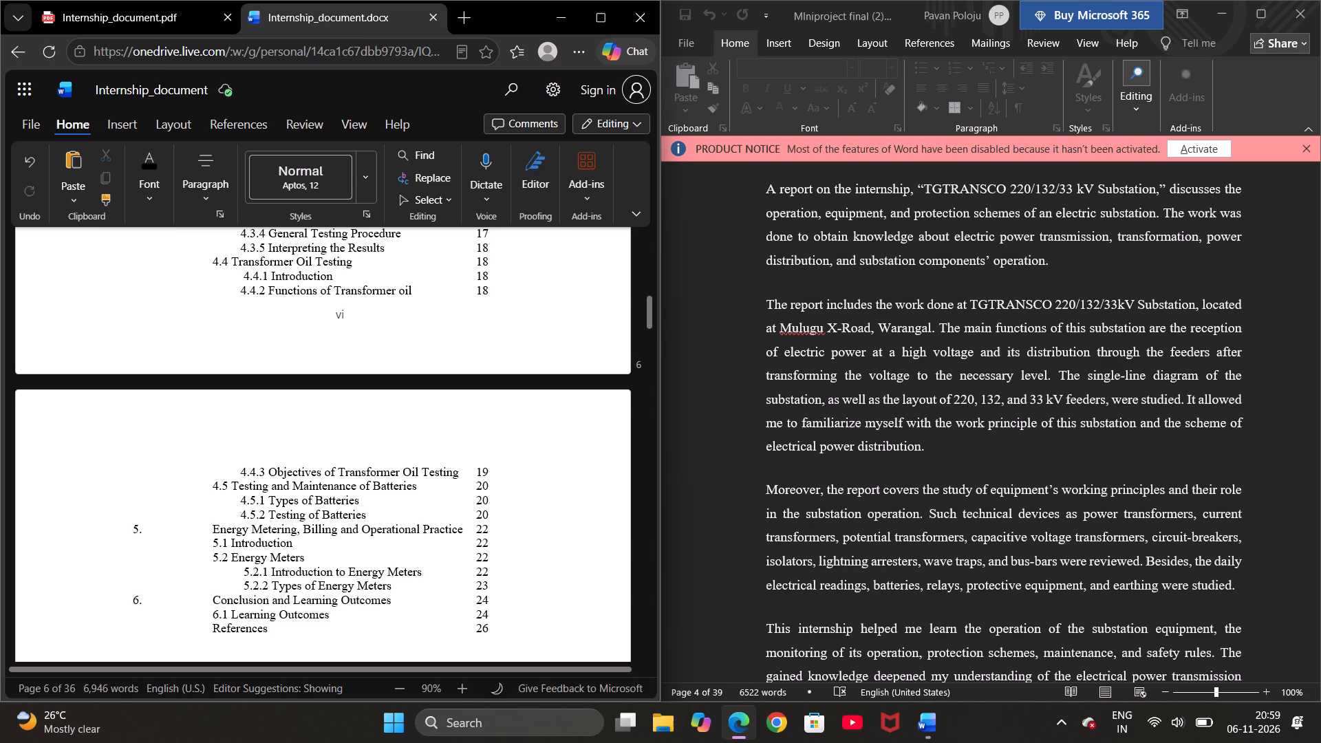
scroll(471, 423, "up", 2)
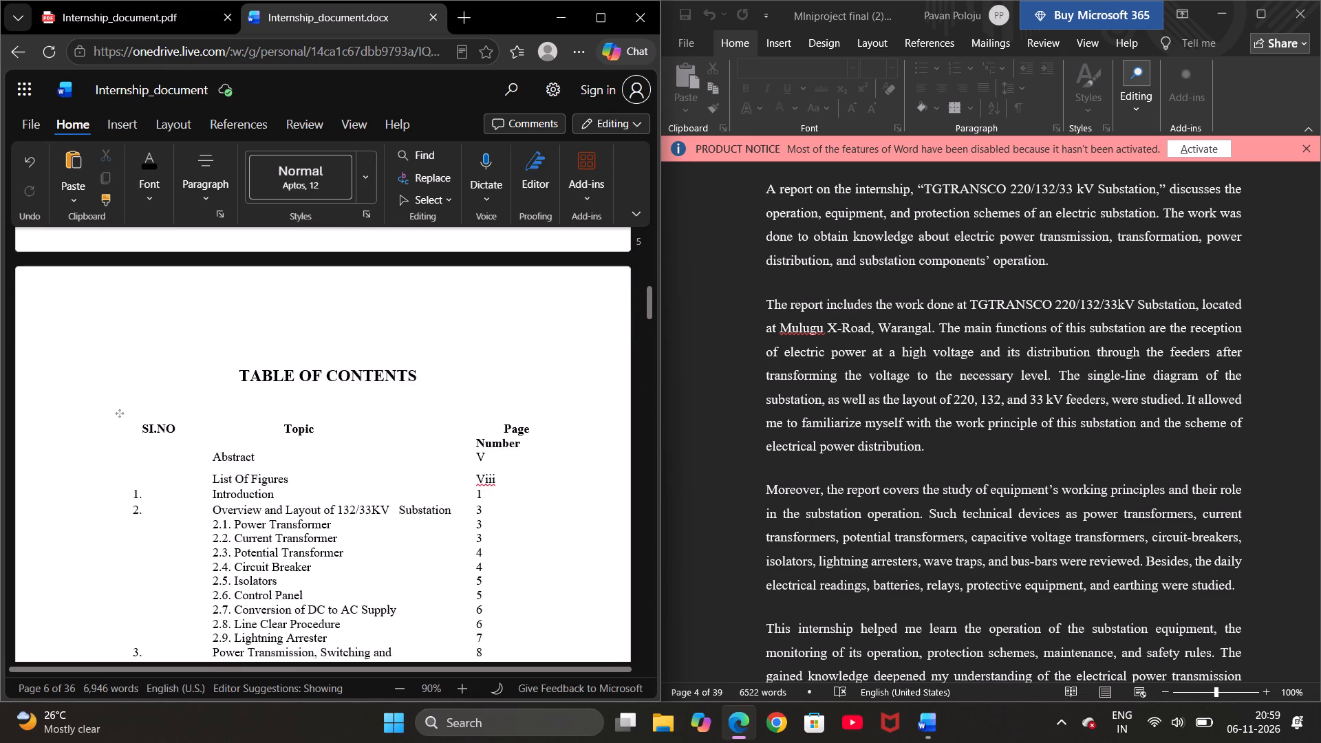
scroll(471, 423, "up", 1)
scroll(888, 429, "down", 8)
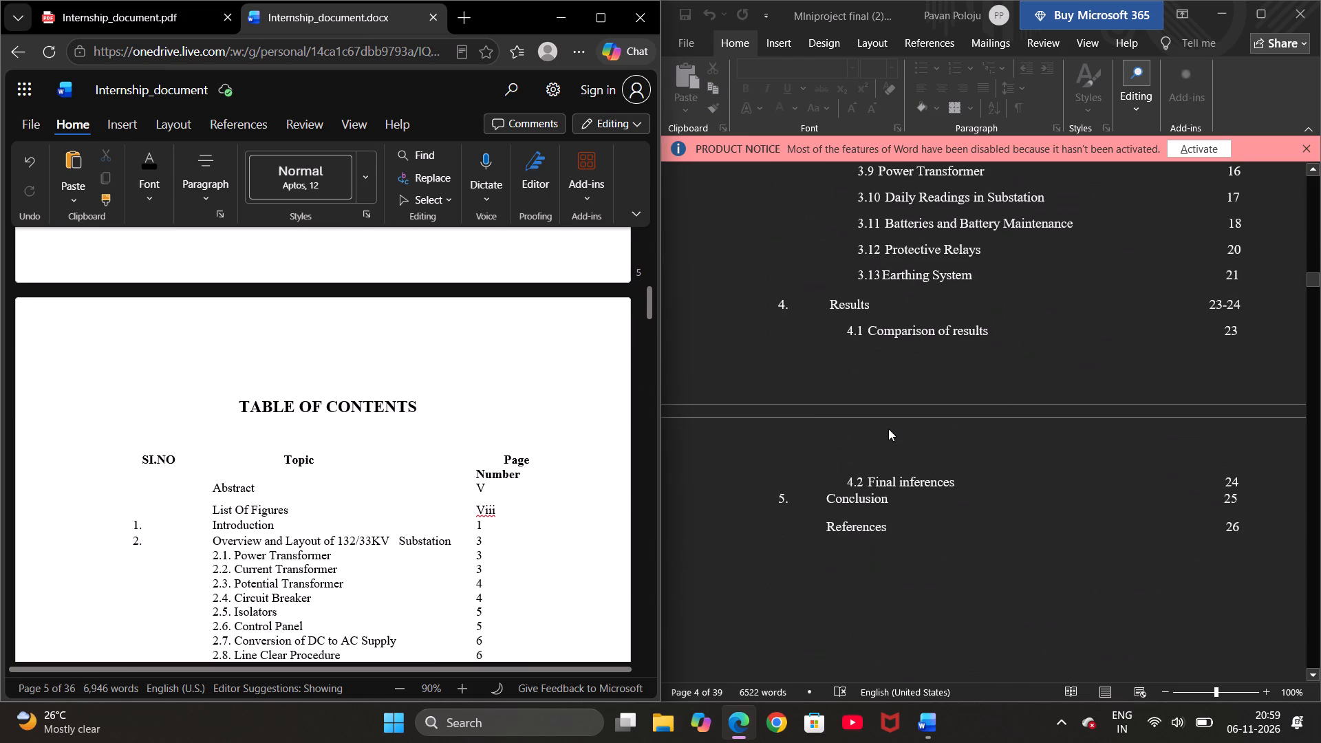
scroll(888, 429, "down", 1)
scroll(515, 508, "down", 4)
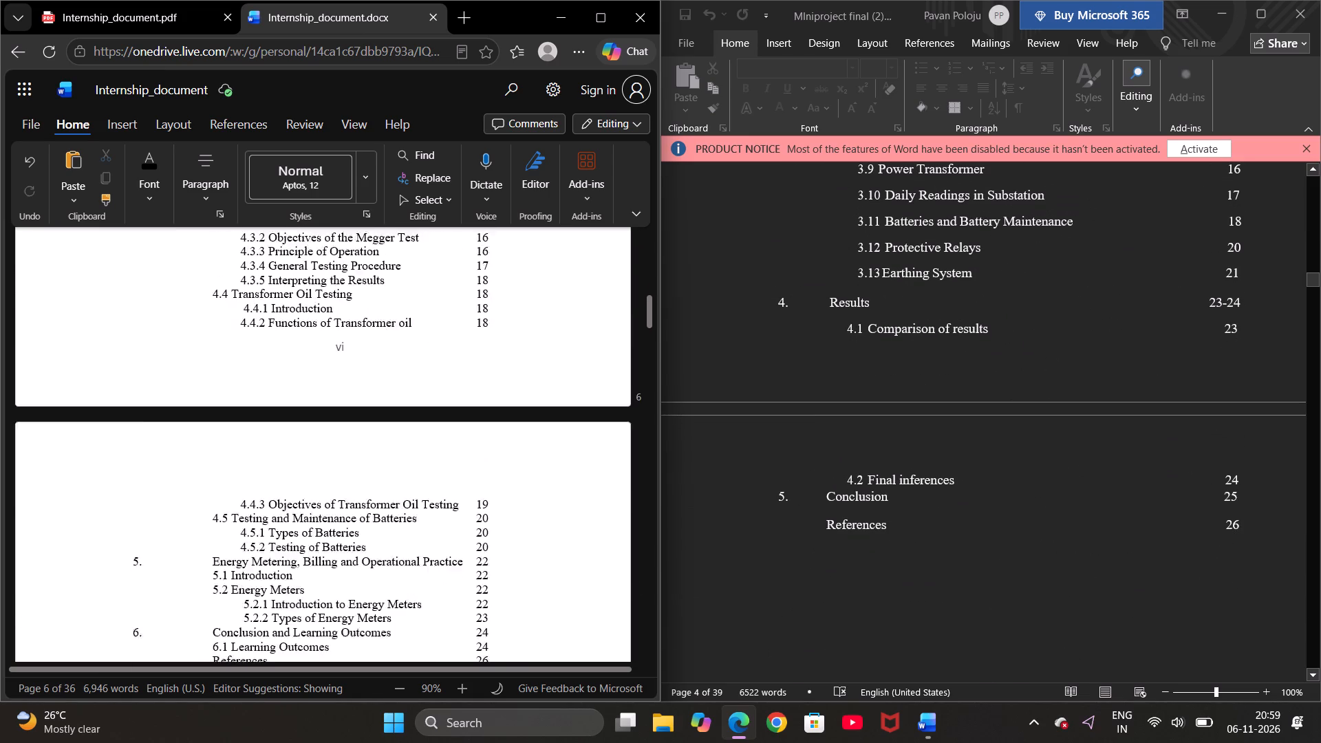
Review the List of Figures in Internship_document and the pages following it up to the Introduction.
scroll(515, 508, "down", 5)
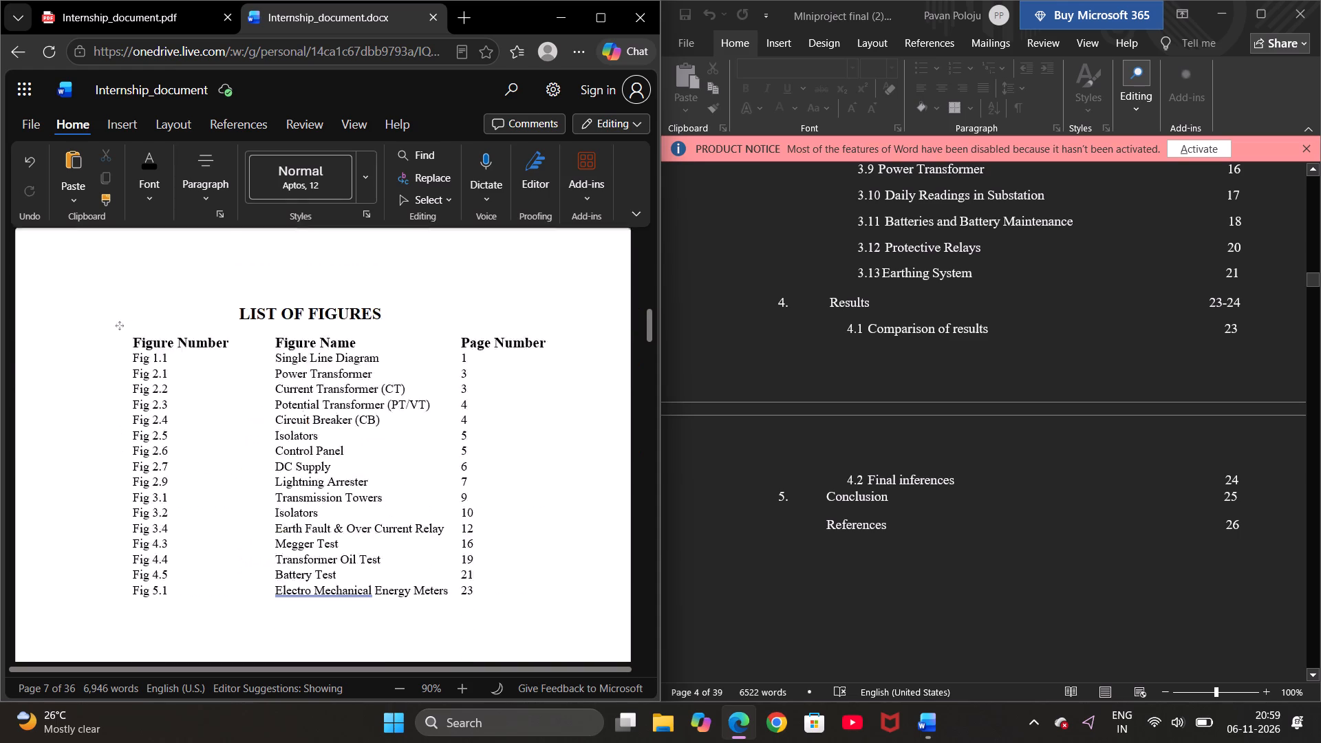
scroll(515, 508, "down", 7)
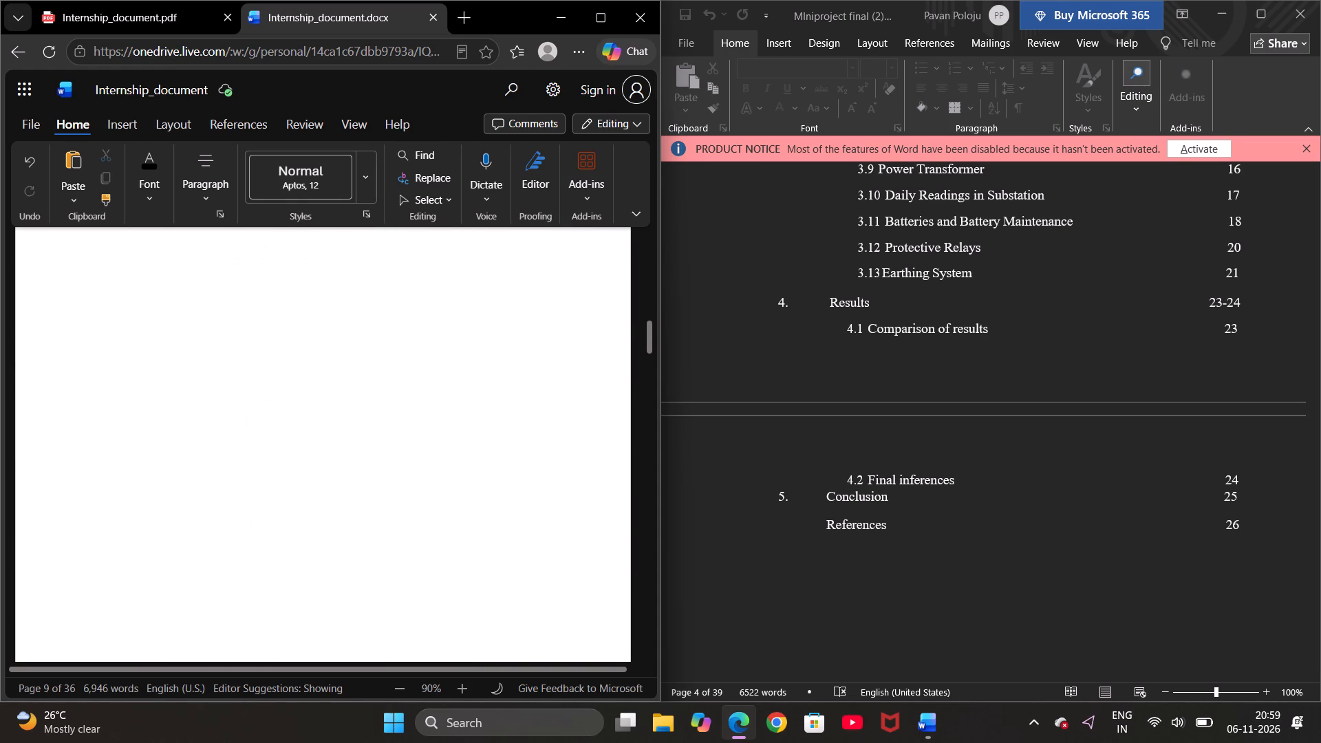
scroll(515, 508, "down", 5)
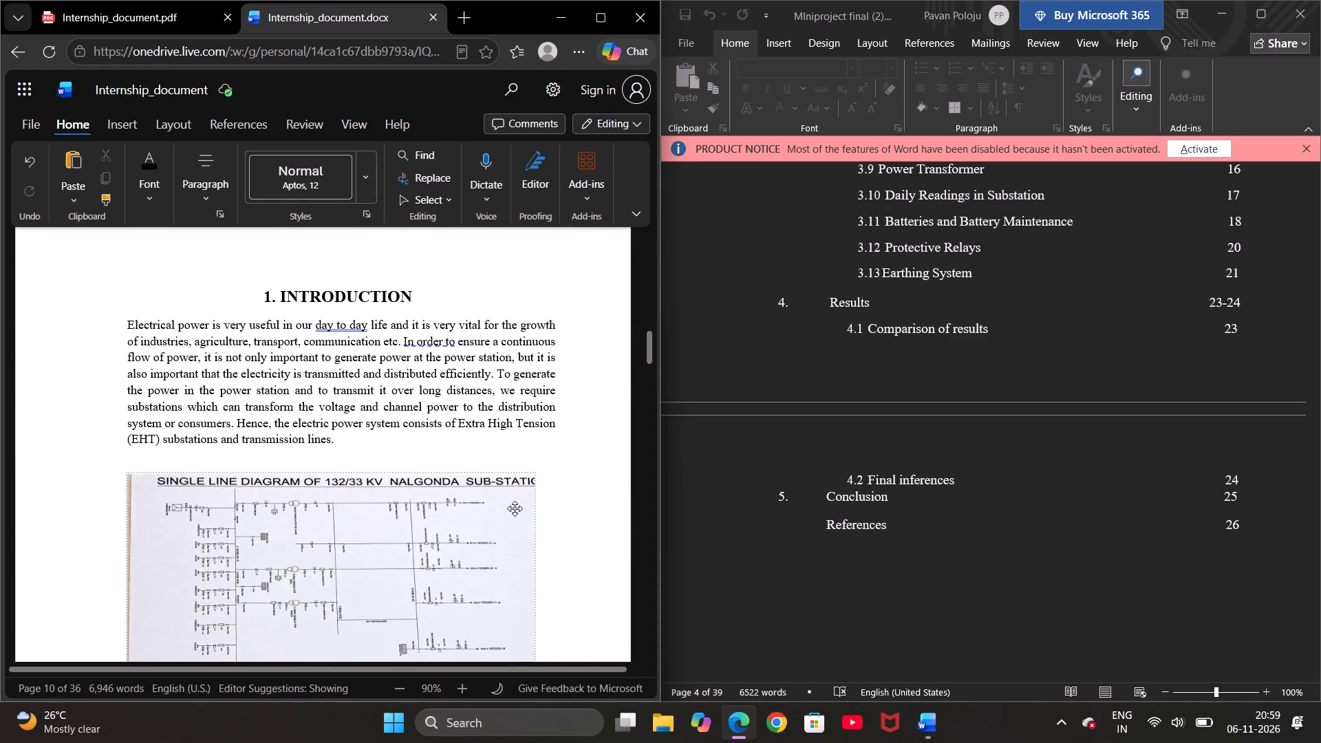
Examine the blank pages viii and ix that precede the Introduction in Internship_document.
scroll(515, 508, "up", 7)
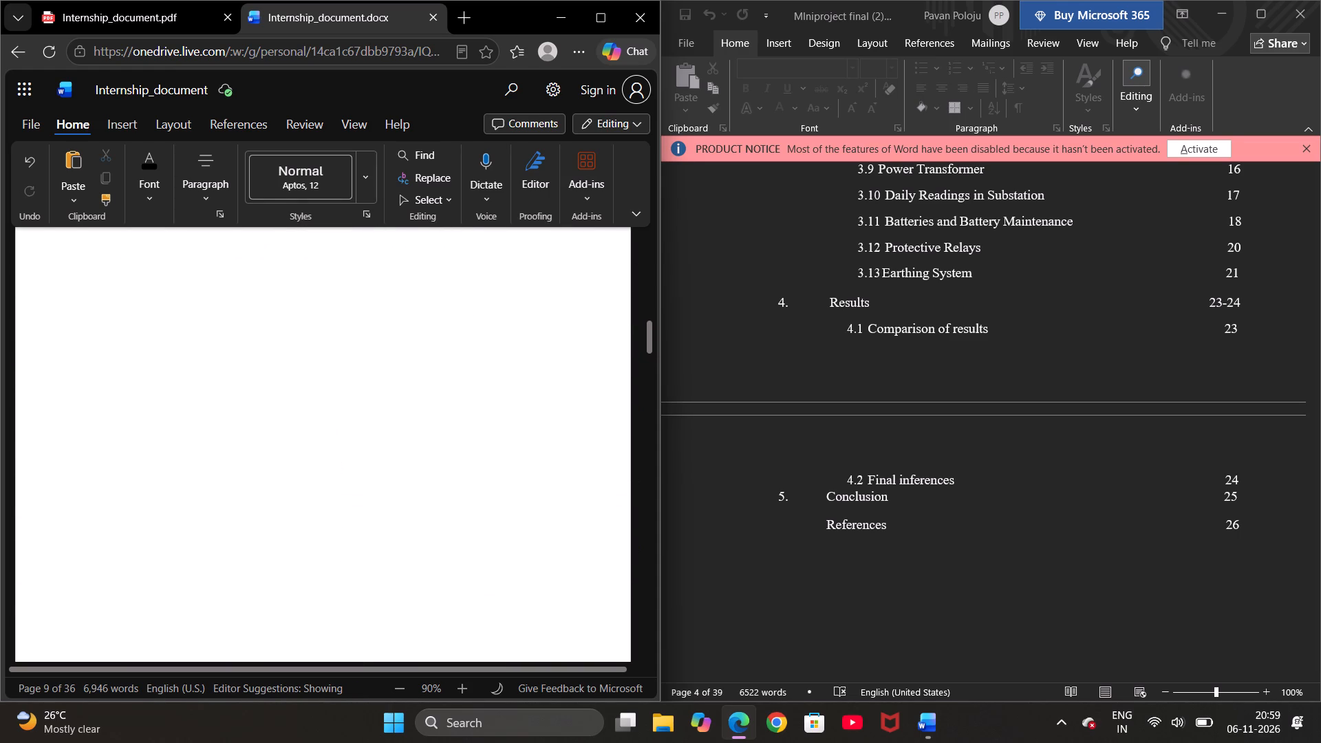
scroll(515, 508, "up", 2)
scroll(515, 508, "down", 4)
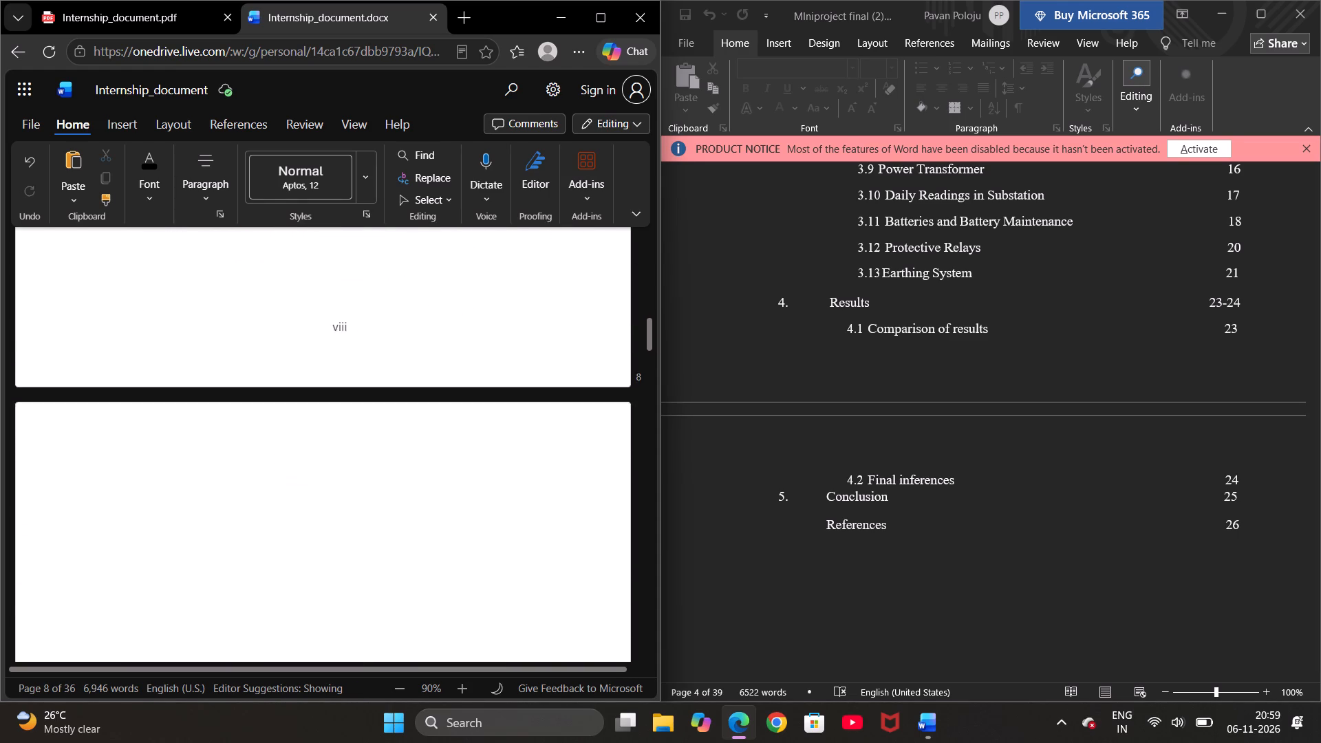
scroll(515, 508, "down", 3)
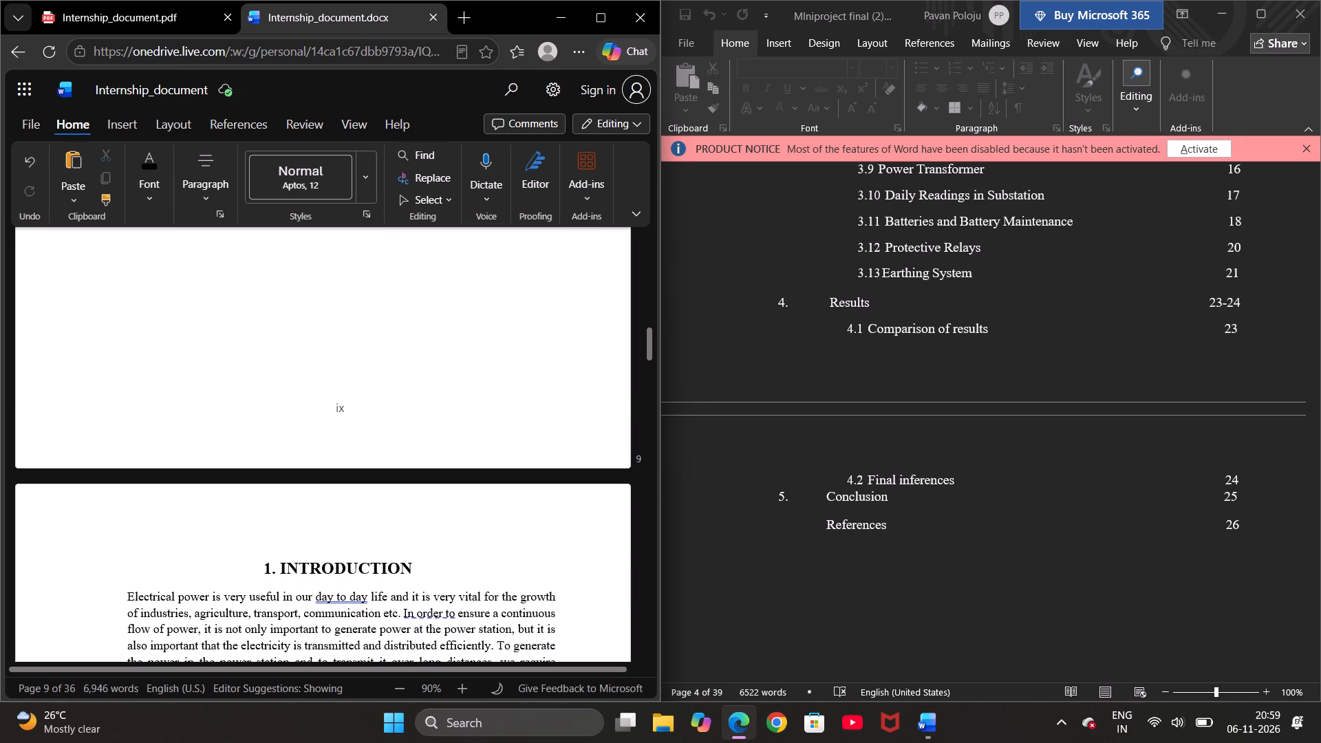
right_click(411, 468)
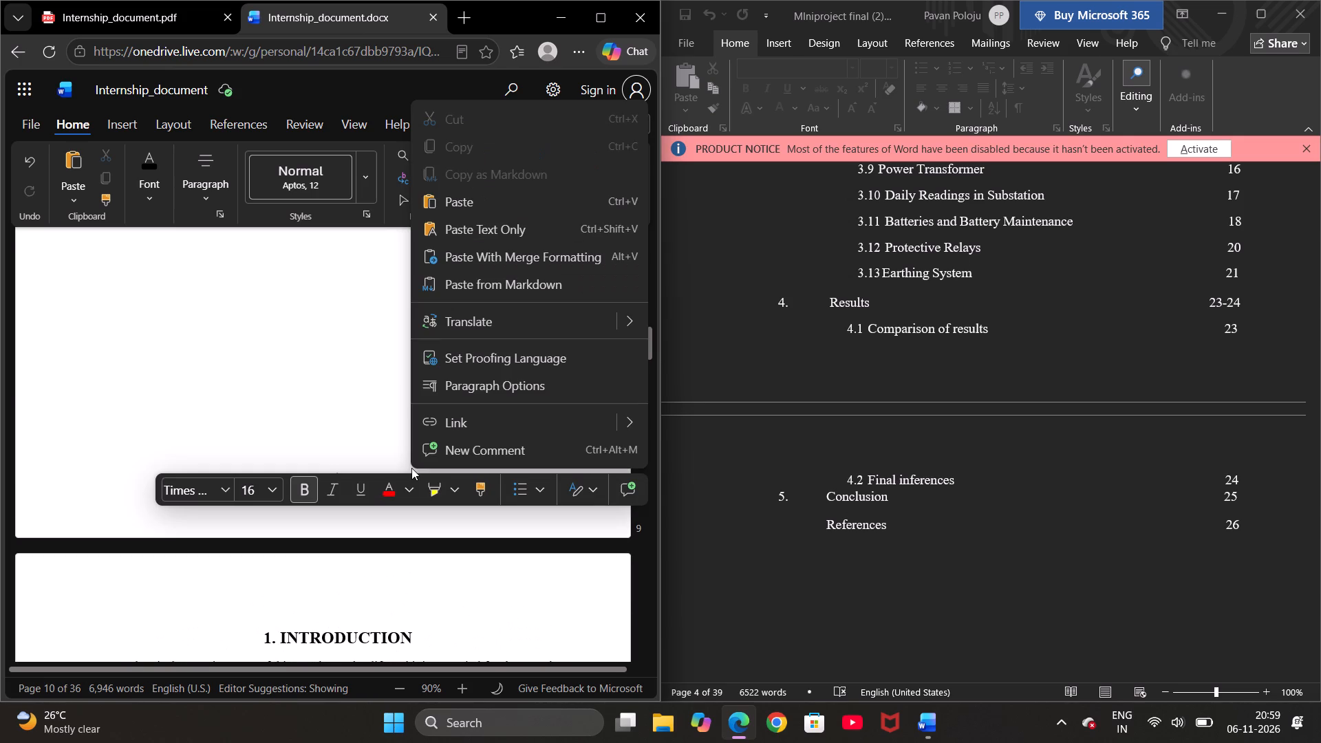
left_click(330, 402)
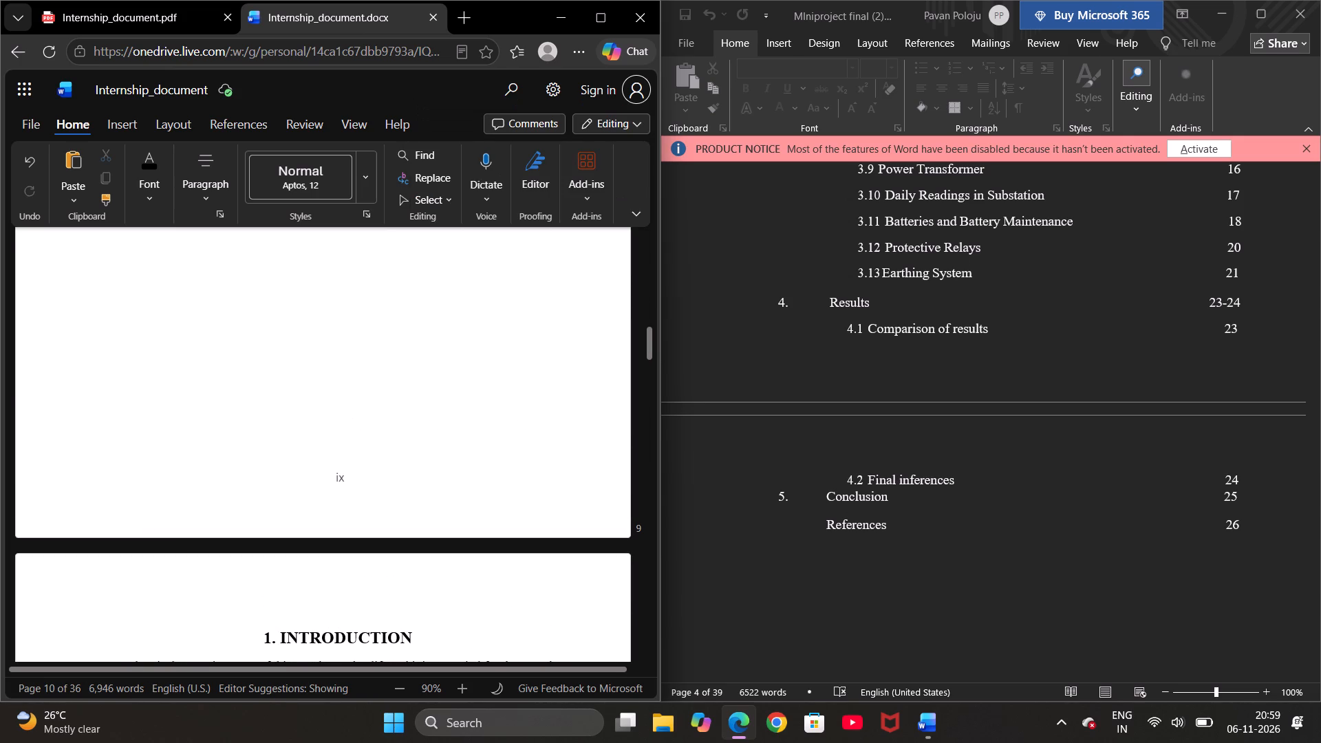
Delete the spaces before the "1. INTRODUCTION" heading and re-space it to the middle of the line.
scroll(330, 402, "down", 2)
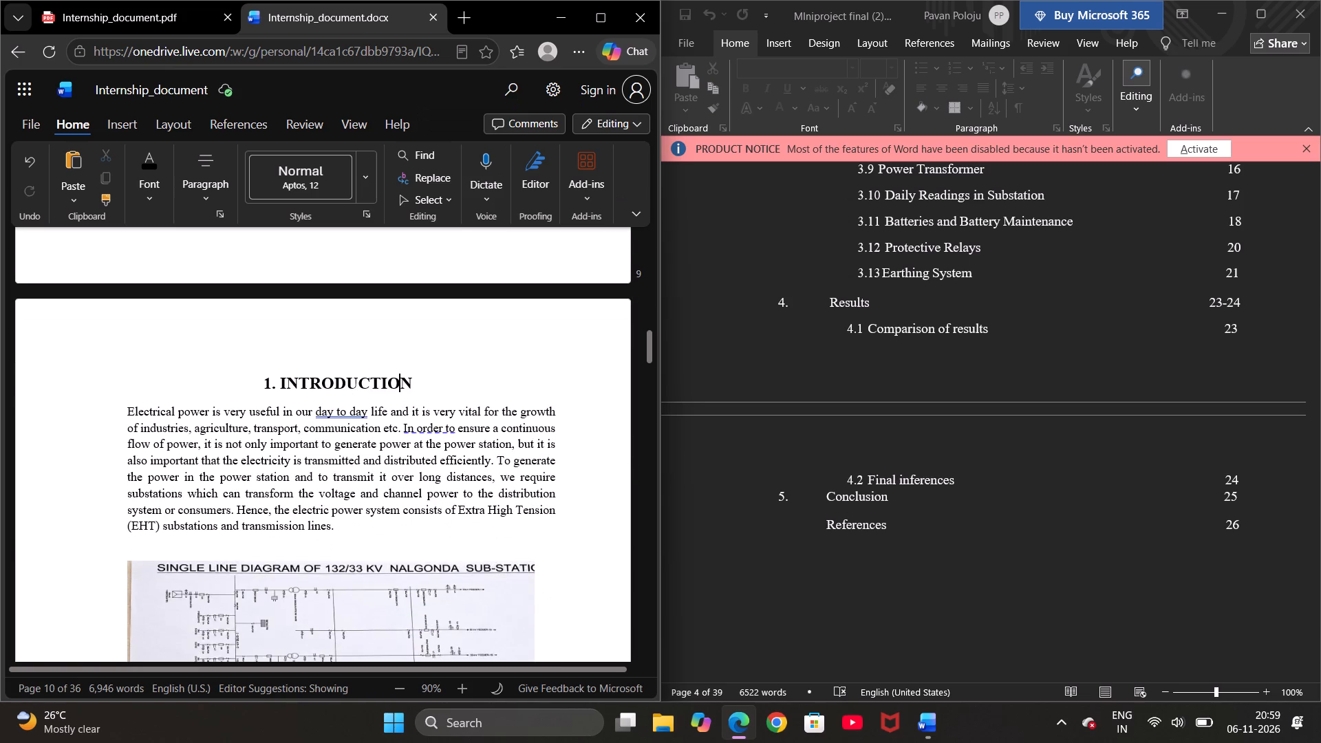
left_click(262, 383)
key("BackSpace")
key("BackSpace")
key("BackSpace")
key("BackSpace")
key("BackSpace")
key("BackSpace")
key("BackSpace")
key("BackSpace")
key("BackSpace")
key("BackSpace")
key("BackSpace")
key("BackSpace")
key("BackSpace")
key("BackSpace")
key("BackSpace")
key("BackSpace")
key("BackSpace")
key("BackSpace")
key("BackSpace")
key("BackSpace")
key("BackSpace")
key("BackSpace")
key("BackSpace")
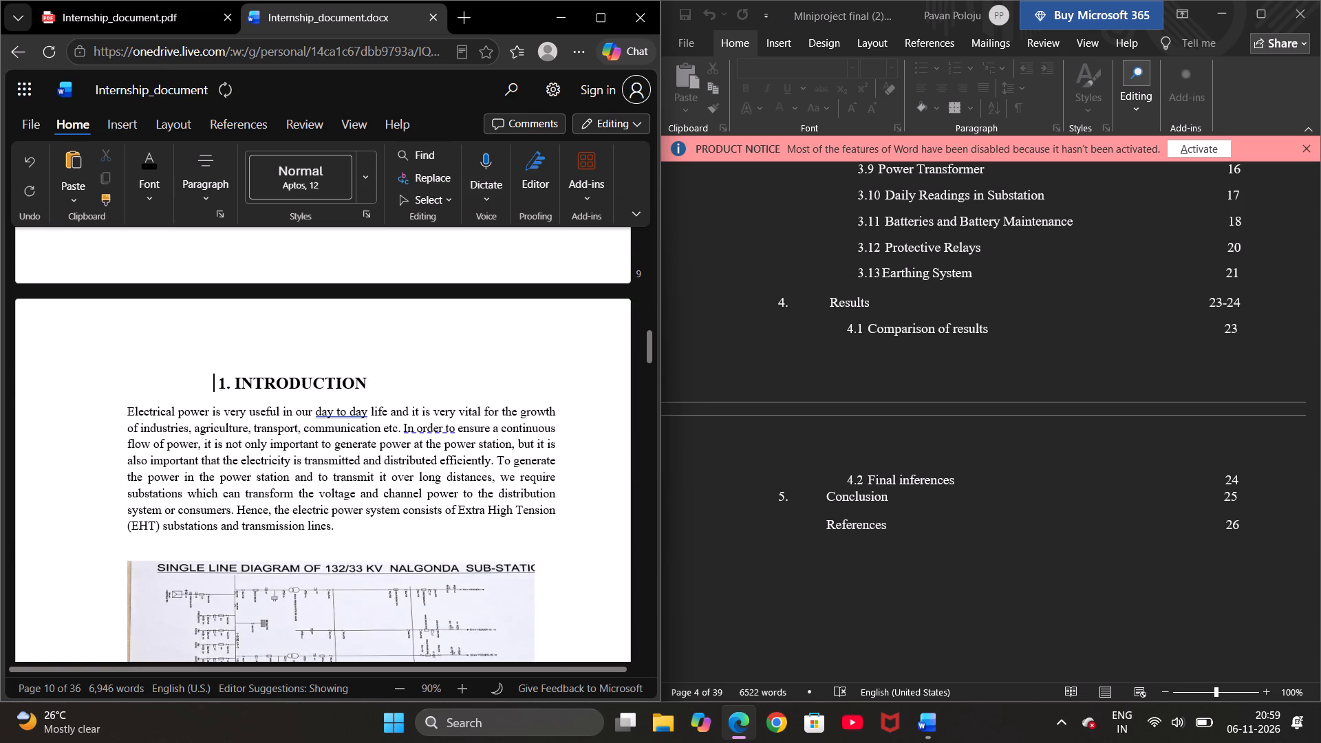
key("BackSpace")
key("BackSpace")
key("BackSpace")
key("BackSpace")
key("BackSpace")
key("BackSpace")
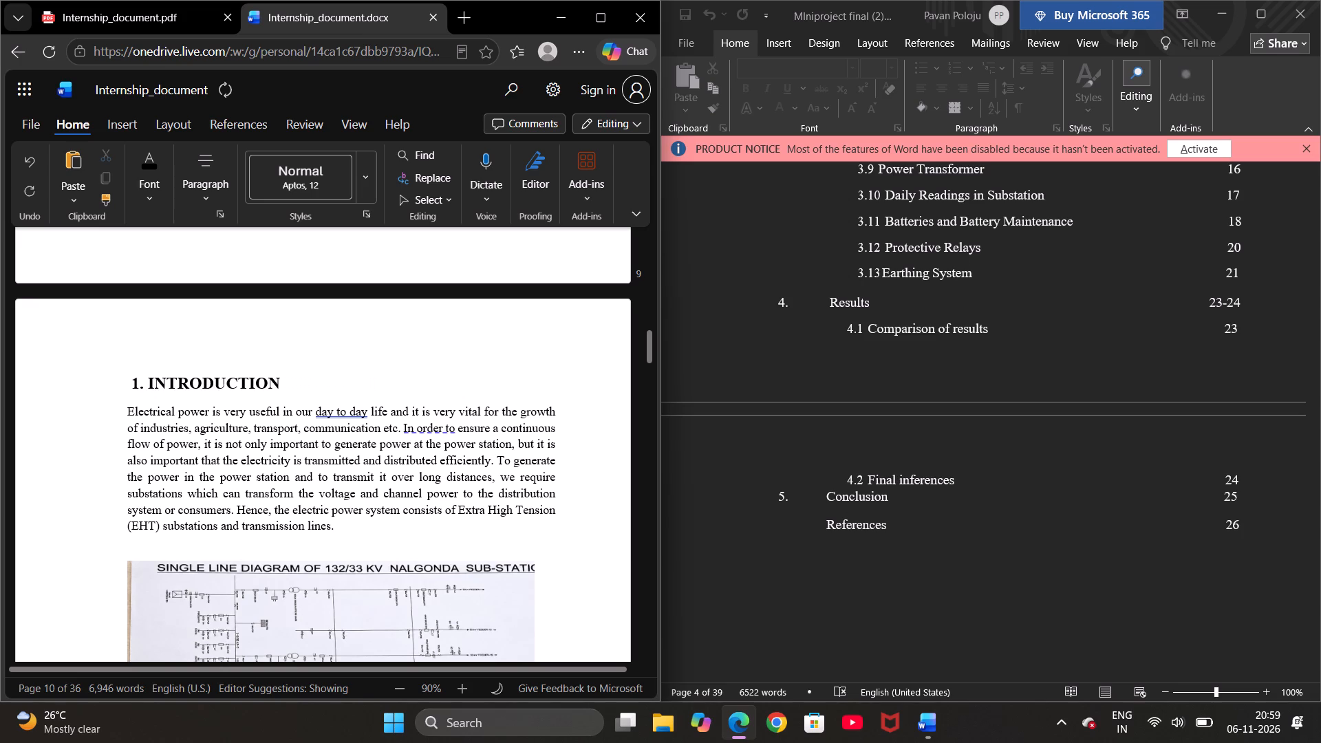
key("BackSpace")
key("BackSpace")
key("BackSpace")
key("BackSpace")
key("BackSpace")
key("BackSpace")
key("BackSpace")
key("BackSpace")
key("BackSpace")
key("space")
key("space")
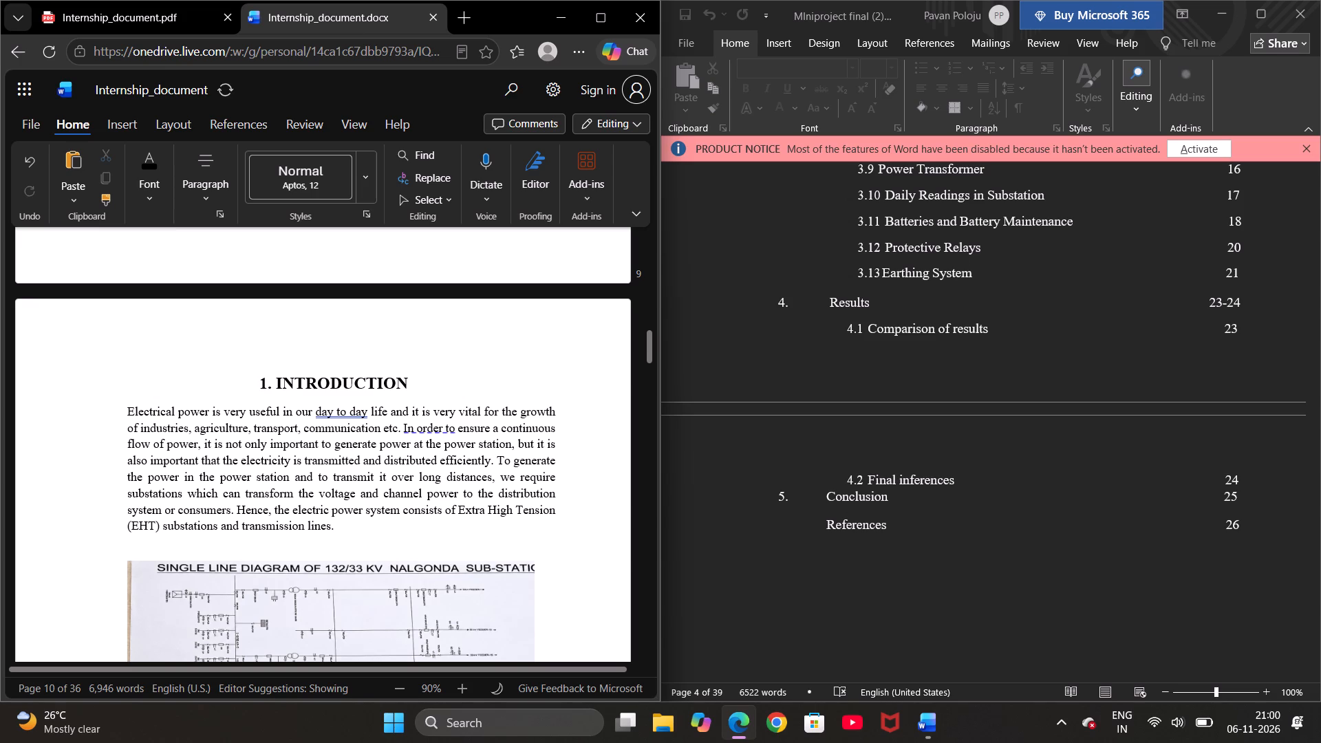
Review the Introduction page with its single line diagram and the blank pages vii to ix before it.
scroll(482, 513, "down", 3)
scroll(482, 513, "up", 3)
scroll(482, 513, "down", 2)
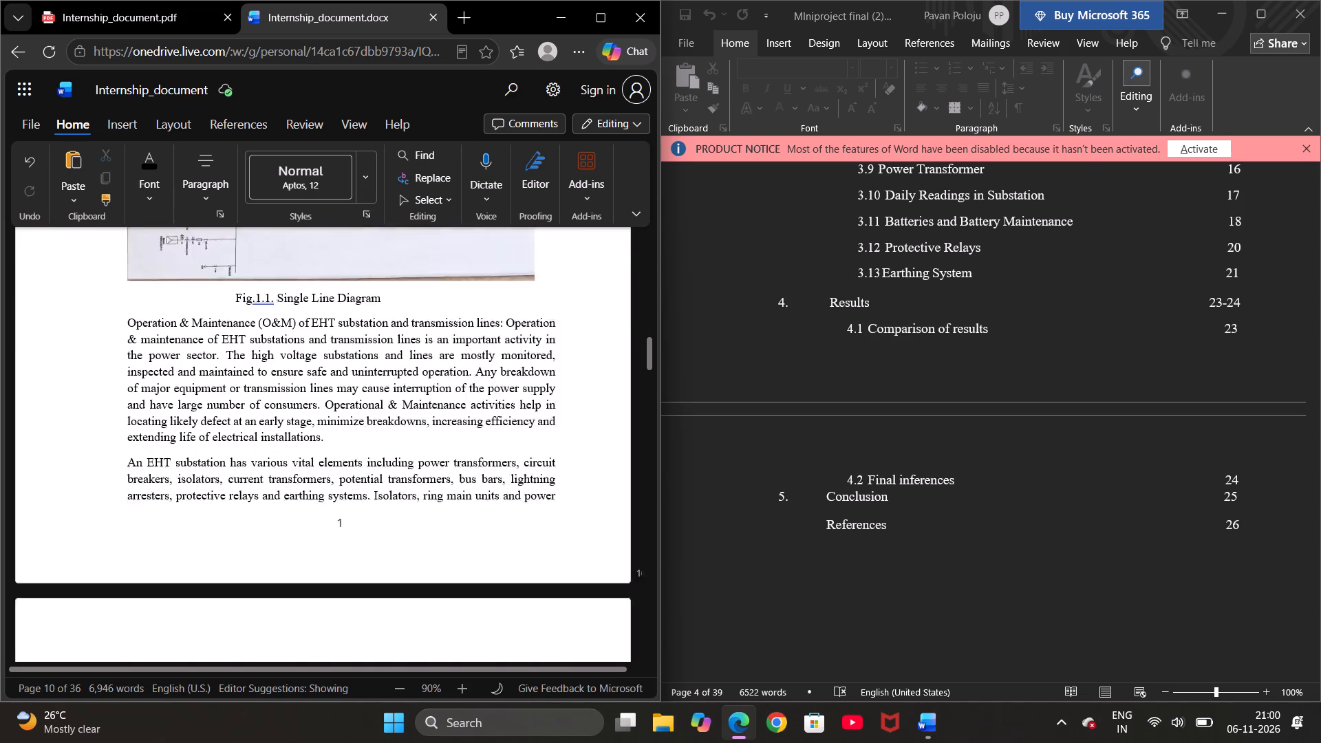
scroll(482, 513, "down", 6)
scroll(482, 513, "up", 4)
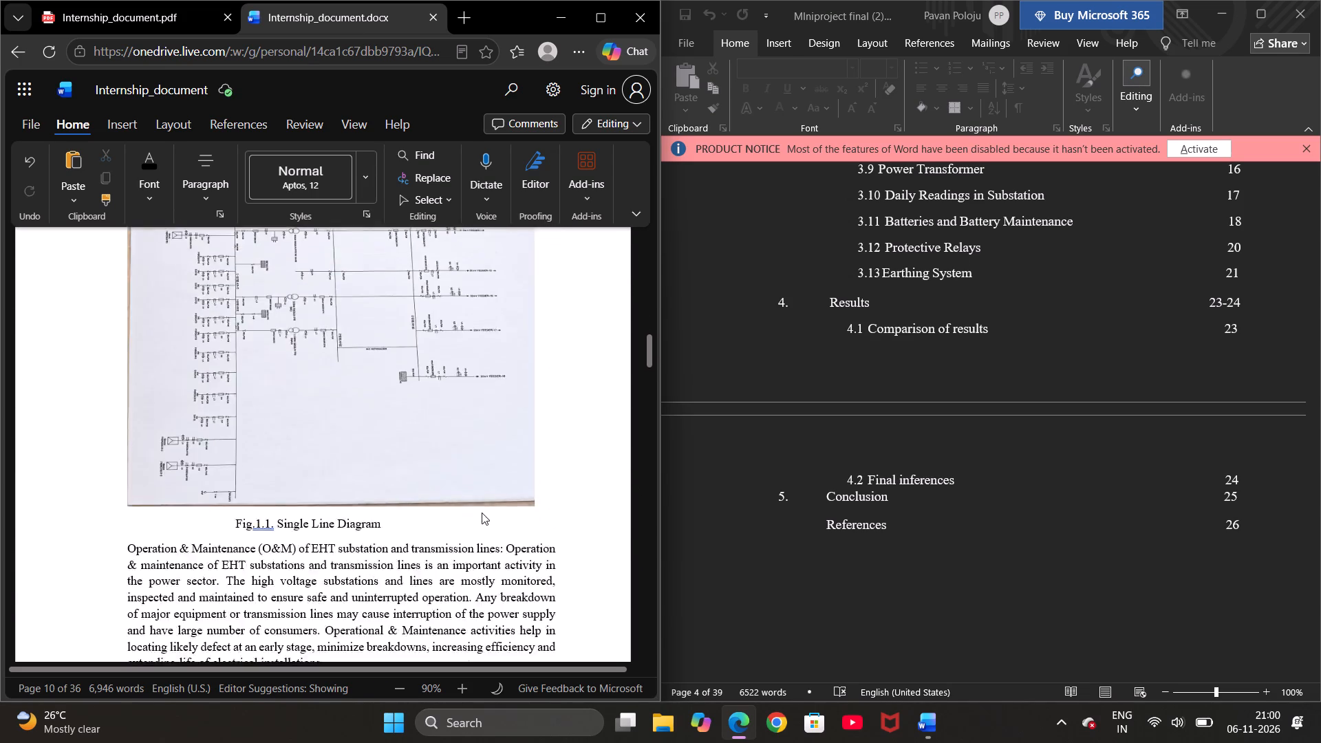
scroll(482, 513, "up", 4)
scroll(482, 513, "down", 5)
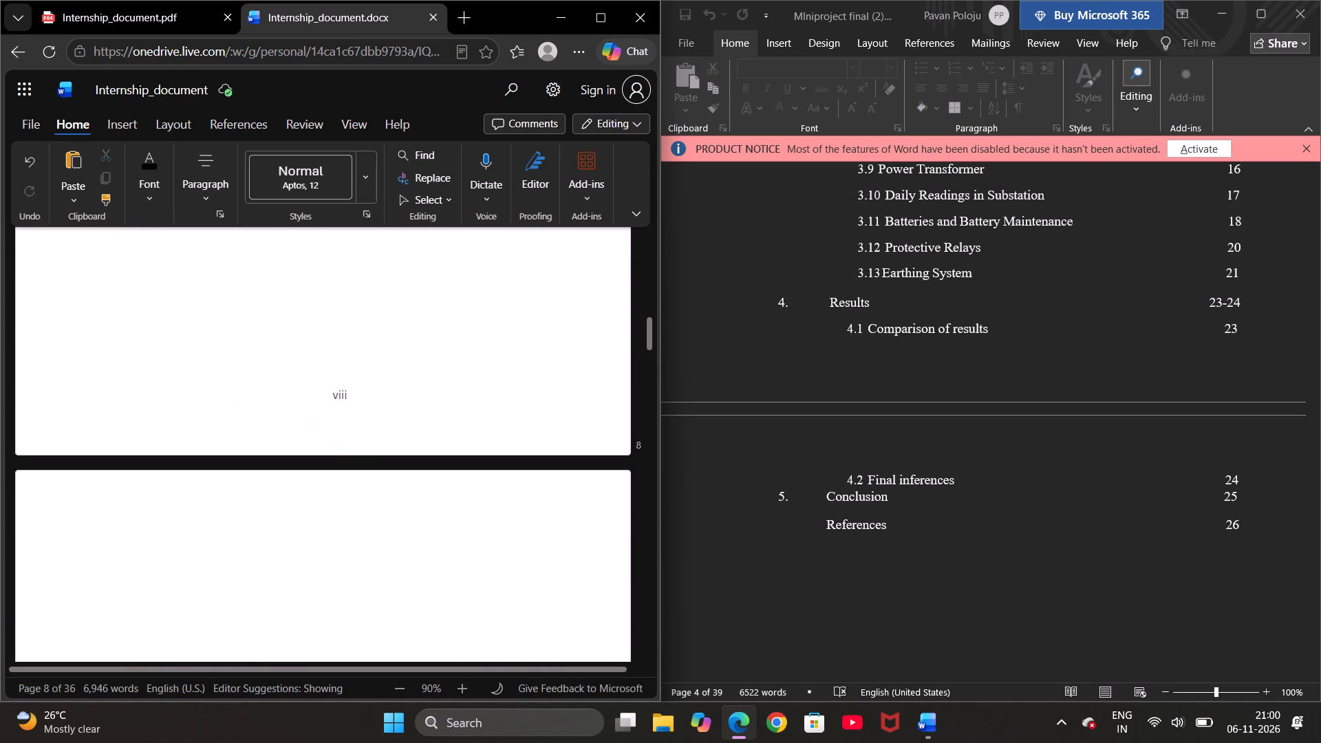
scroll(482, 513, "up", 5)
scroll(482, 513, "down", 3)
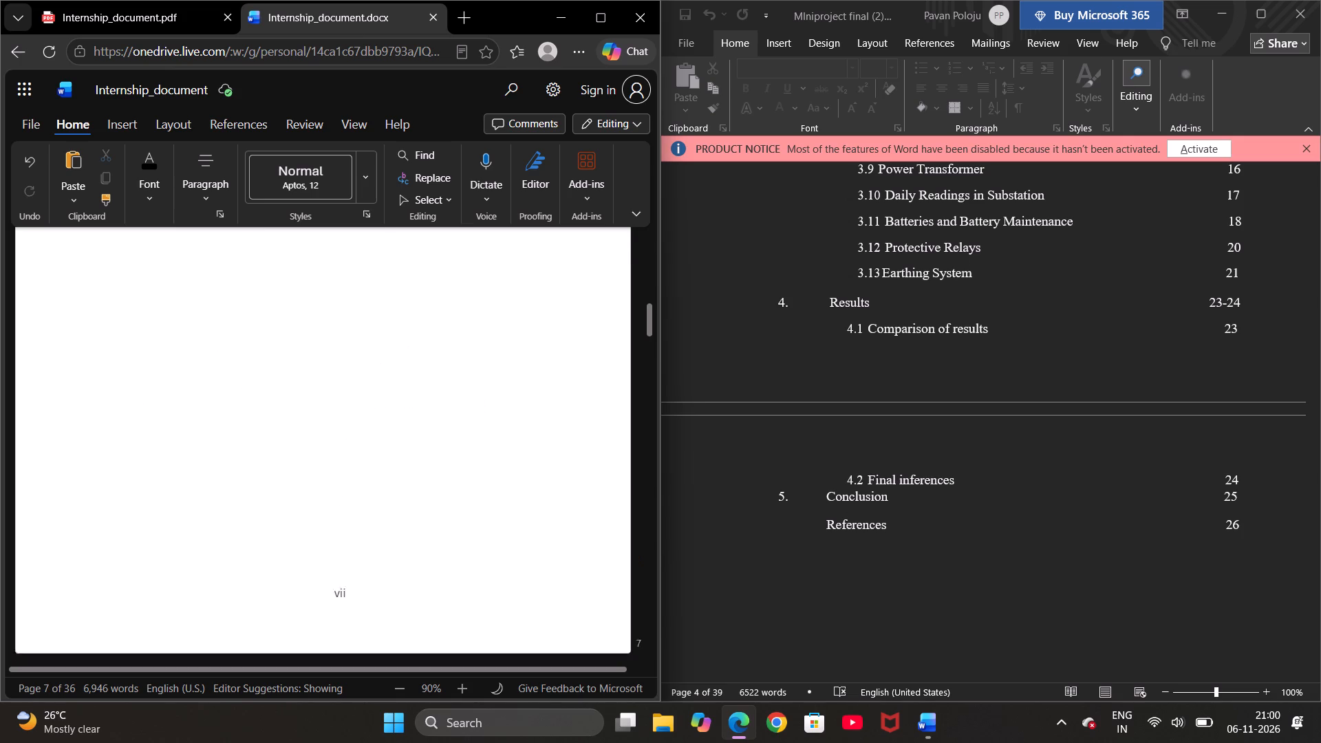
scroll(482, 513, "down", 2)
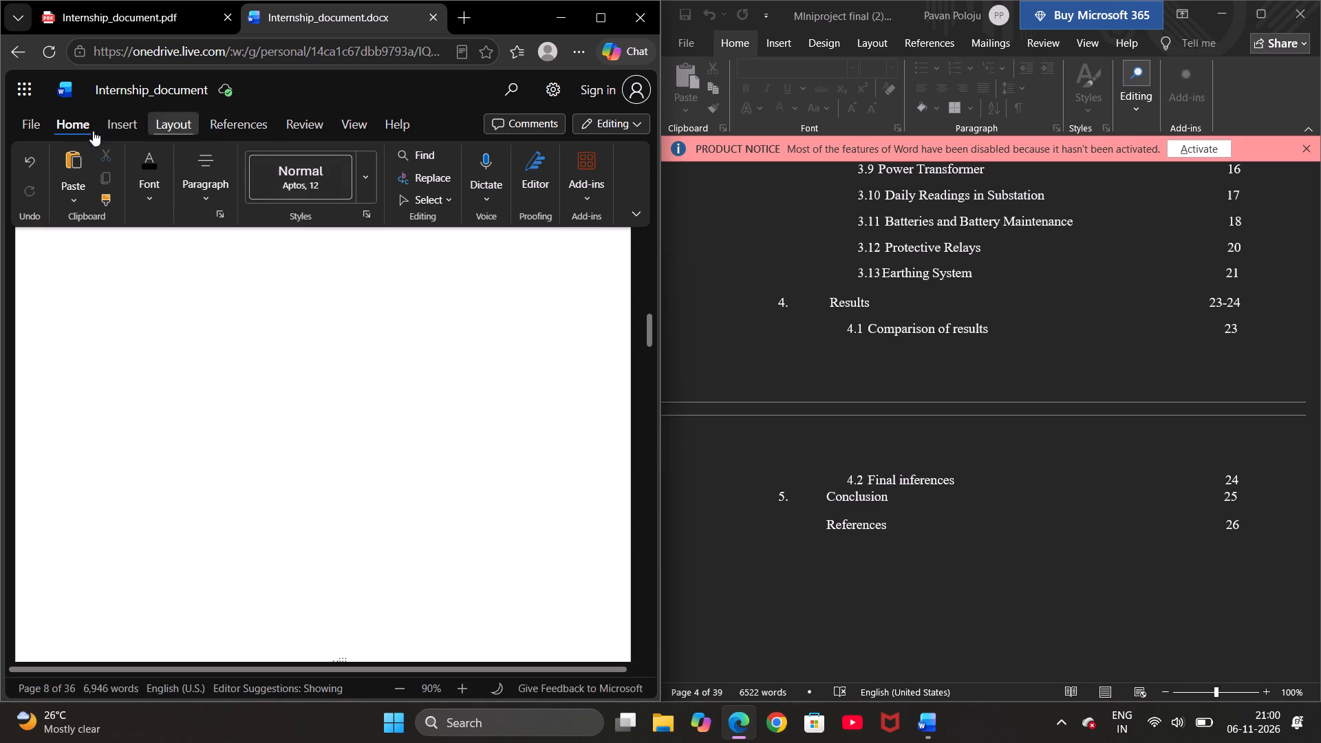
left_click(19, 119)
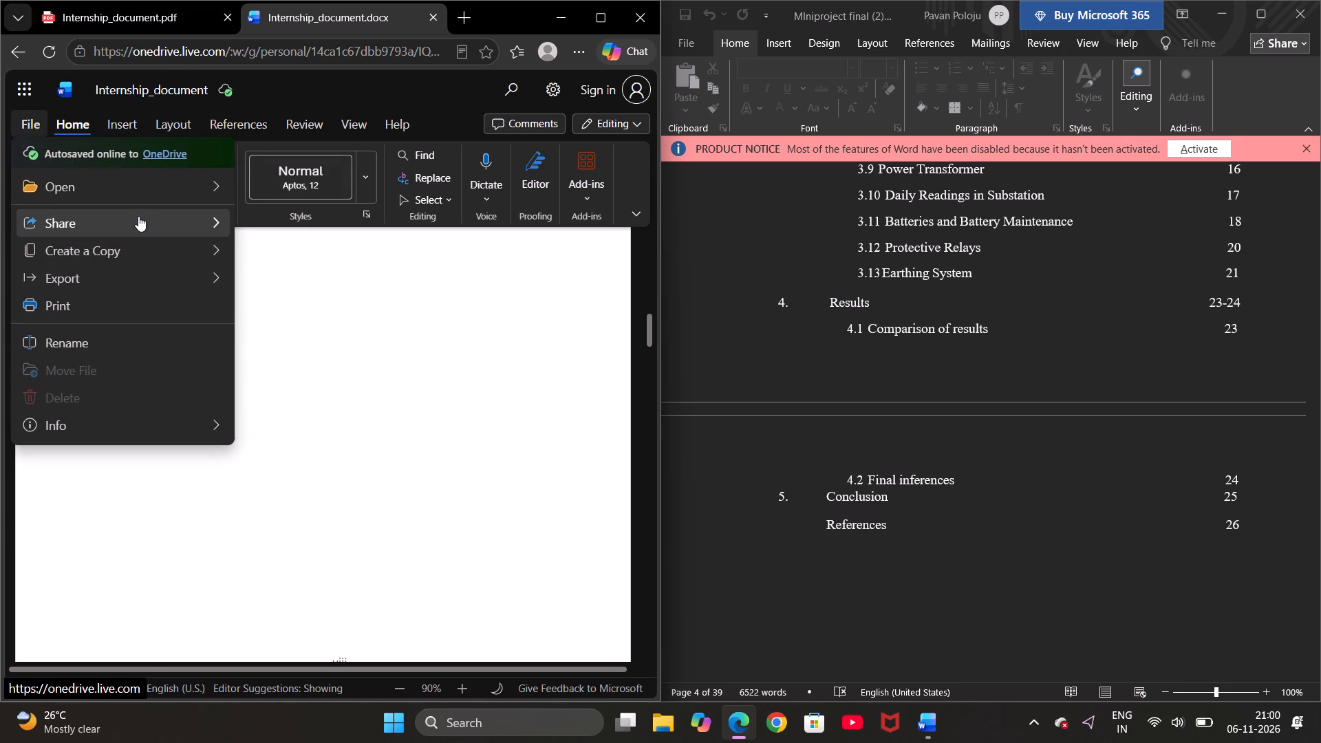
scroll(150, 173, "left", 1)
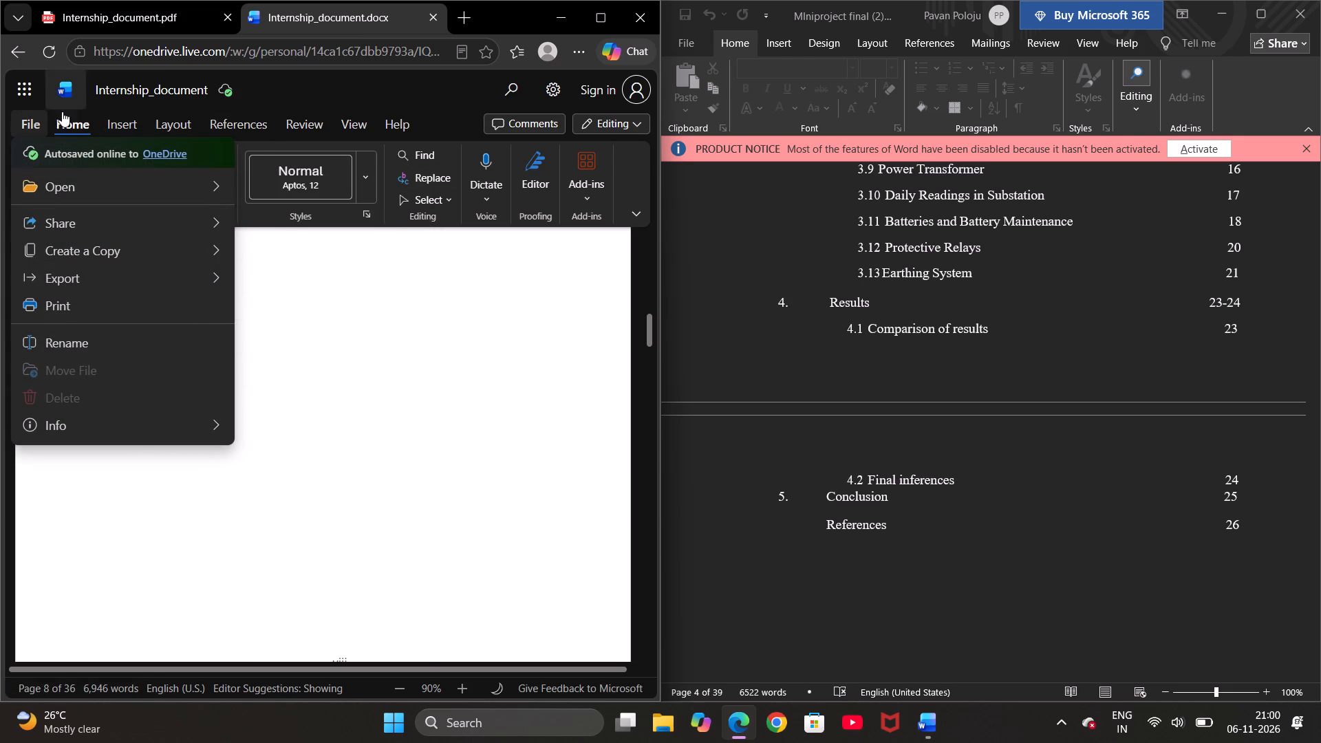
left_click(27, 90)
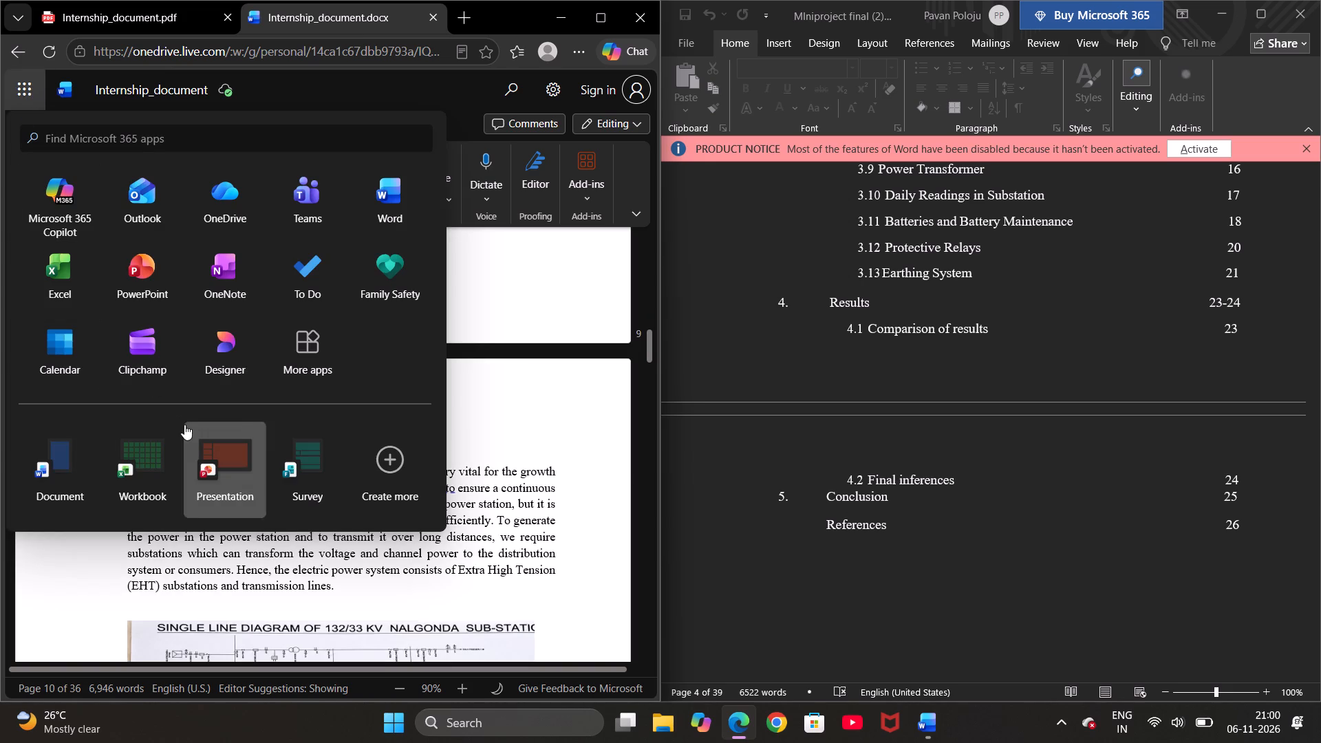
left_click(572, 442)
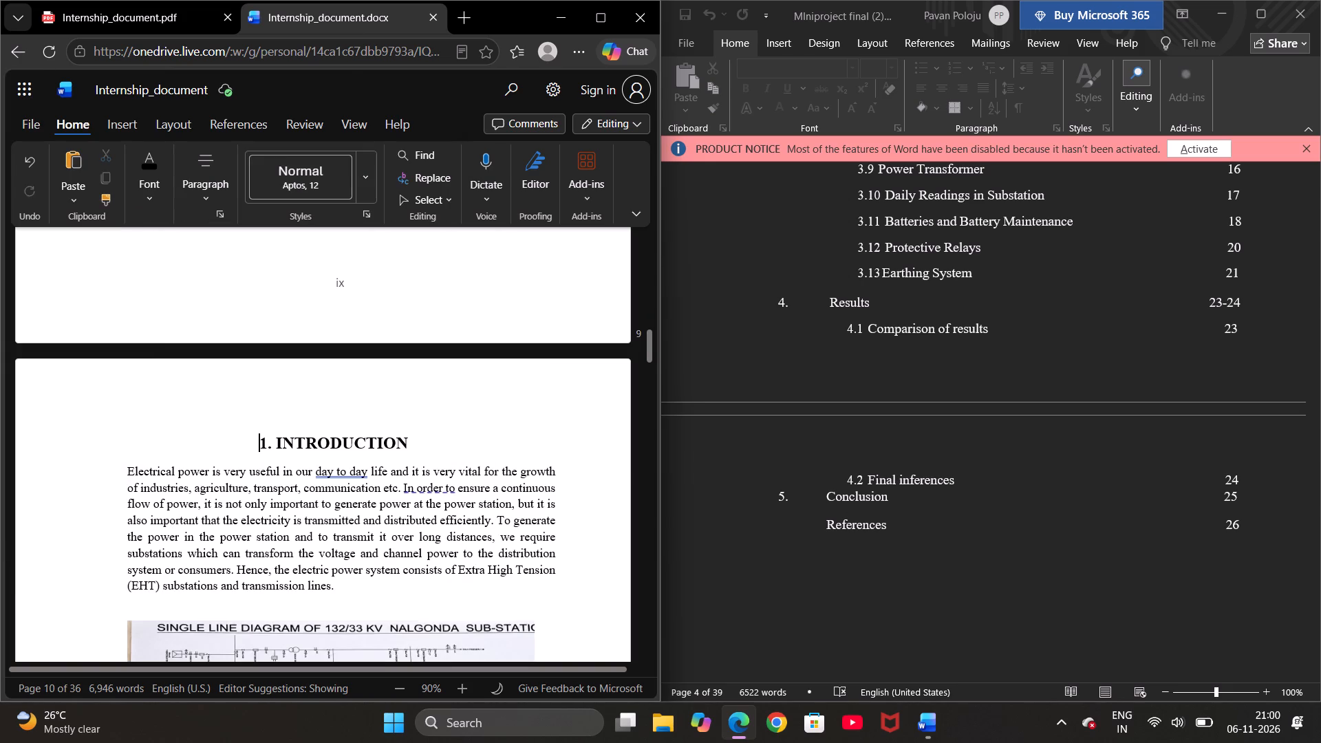
Export Internship_document as a PDF, download it and open the downloaded file.
left_click(30, 122)
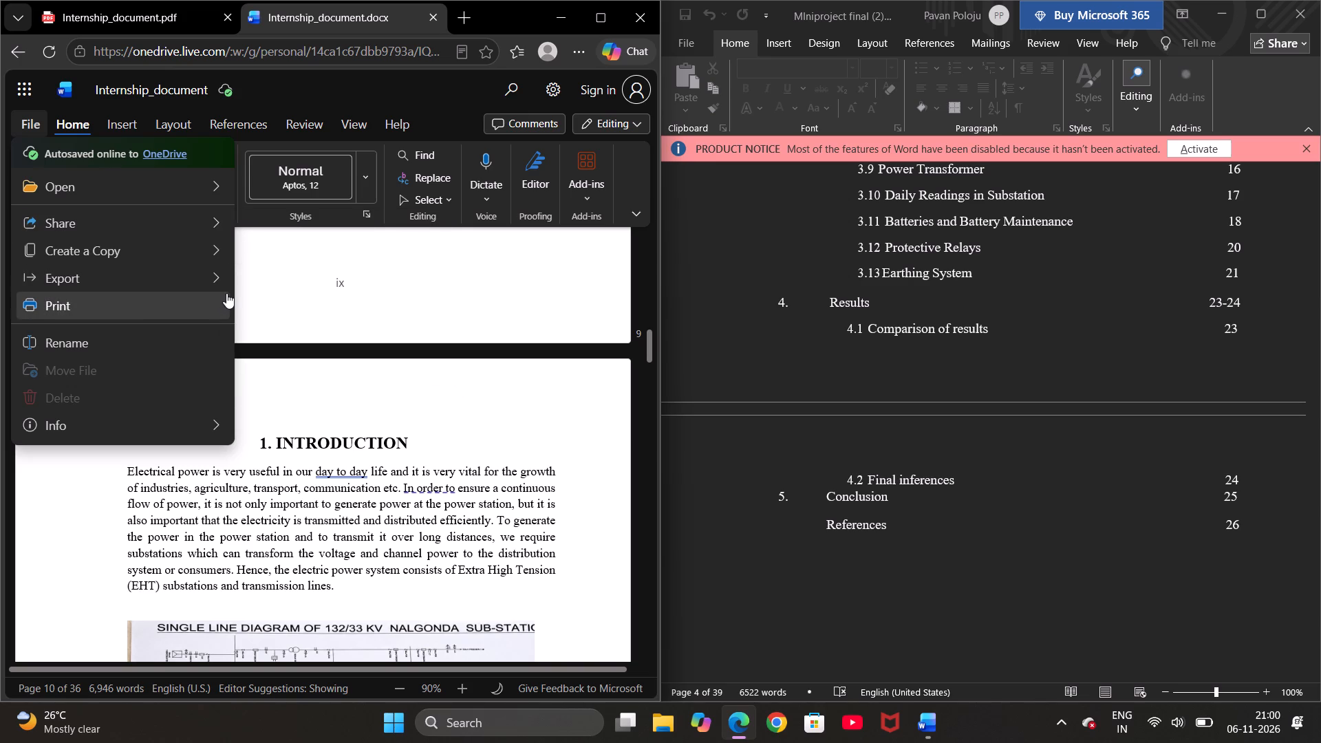
left_click(220, 275)
left_click(285, 294)
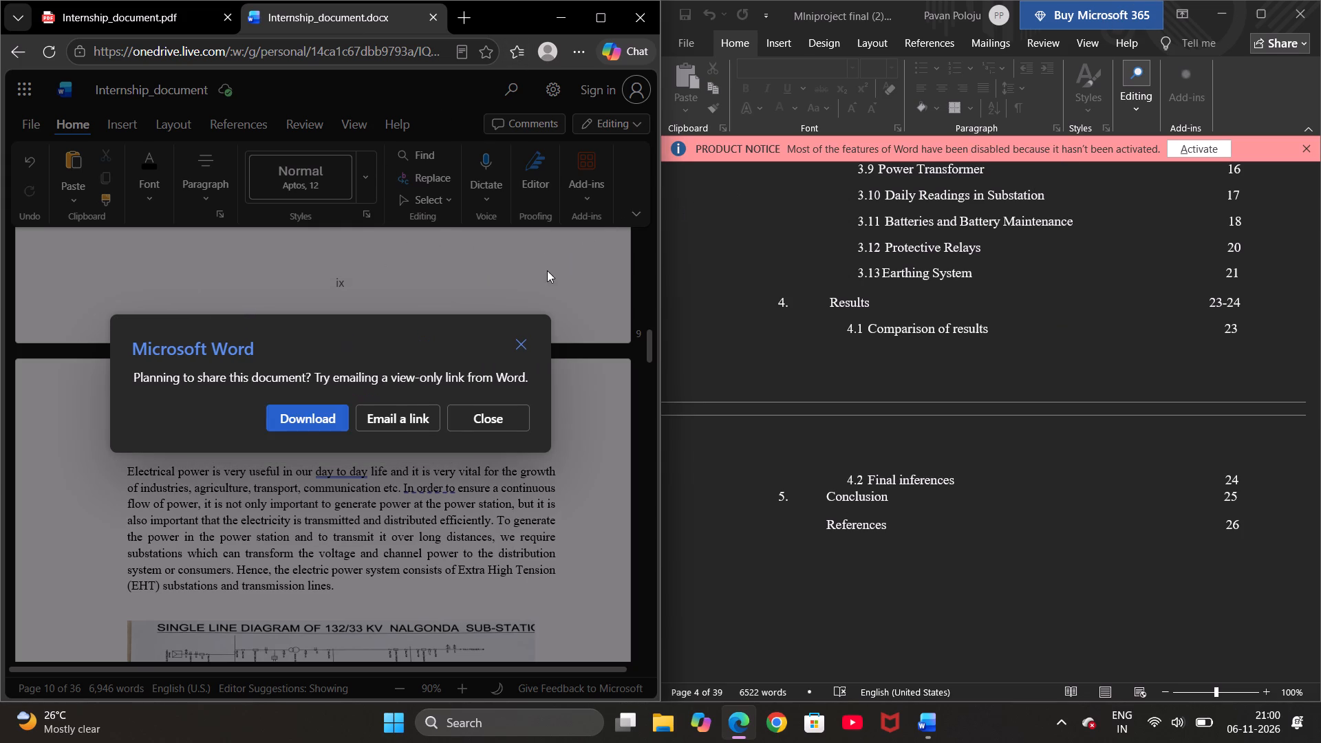
left_click(304, 420)
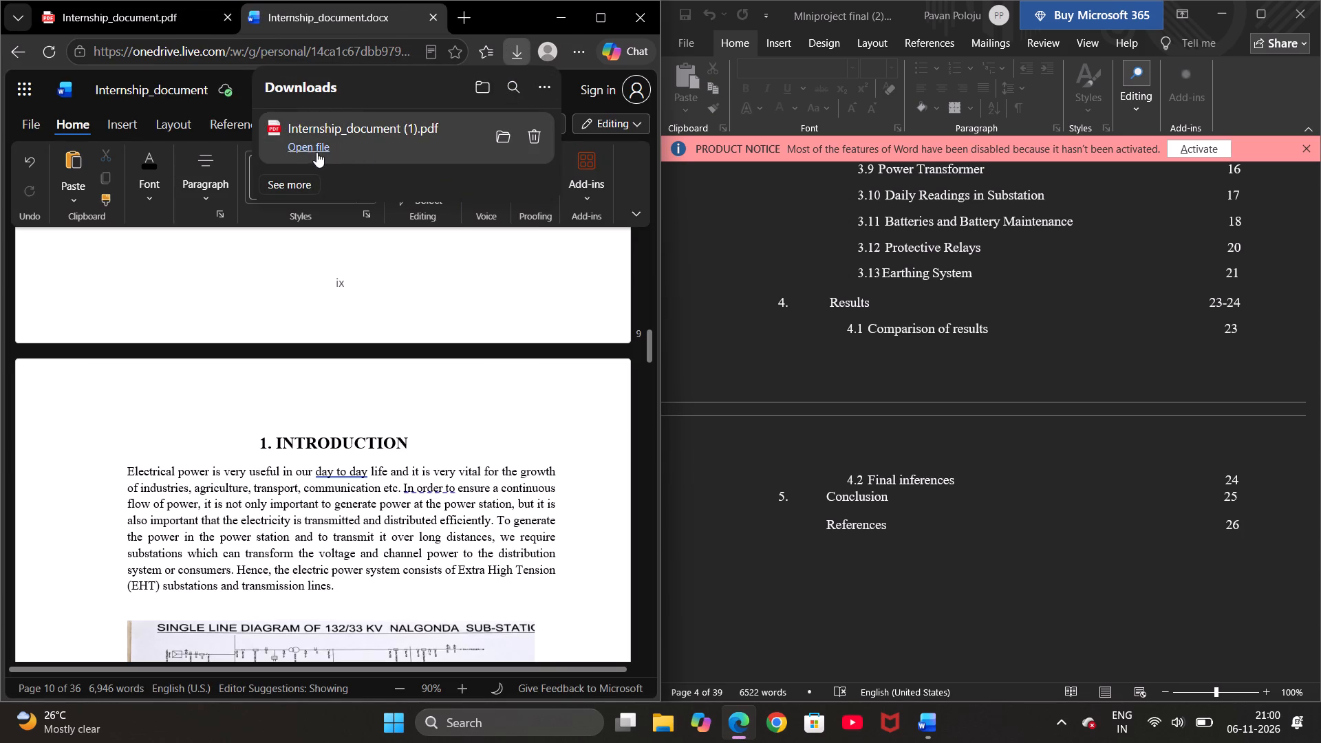
left_click(316, 150)
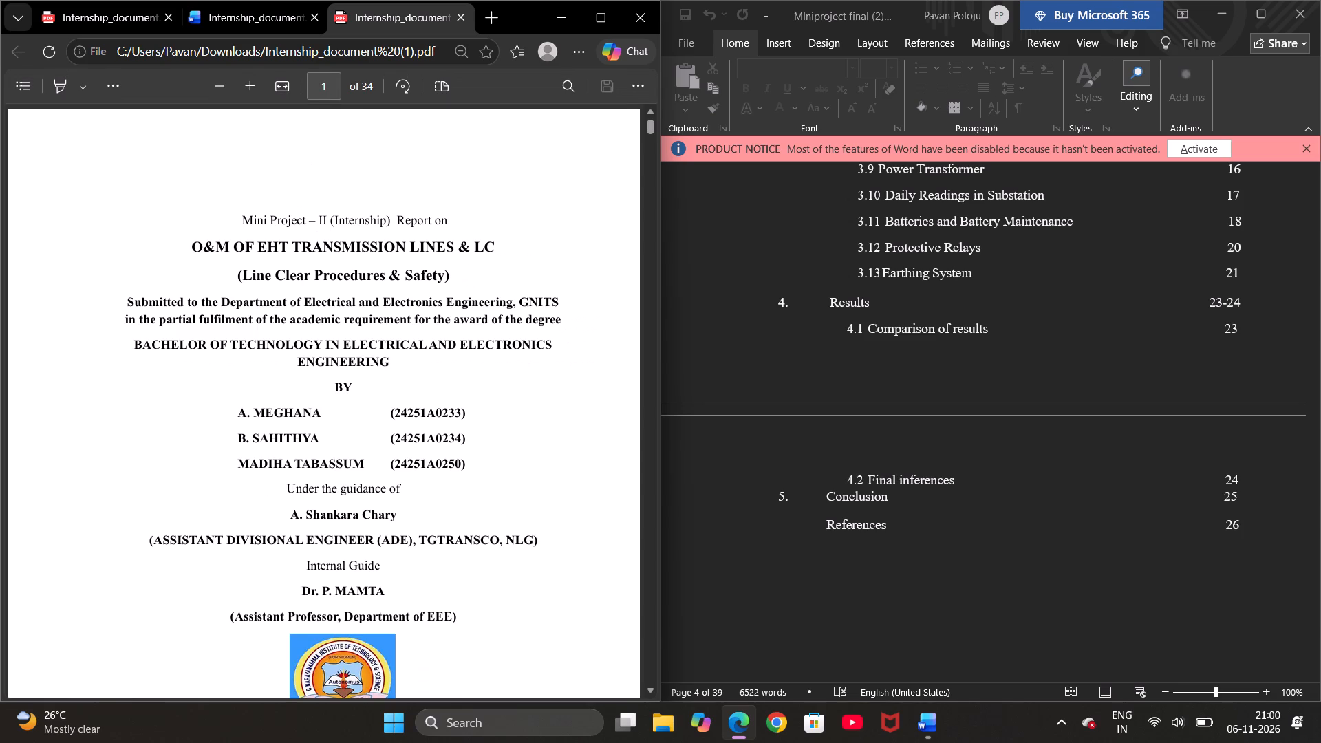
Save a copy of the exported PDF in Downloads under the name Internship_document (sahi).
left_click(644, 74)
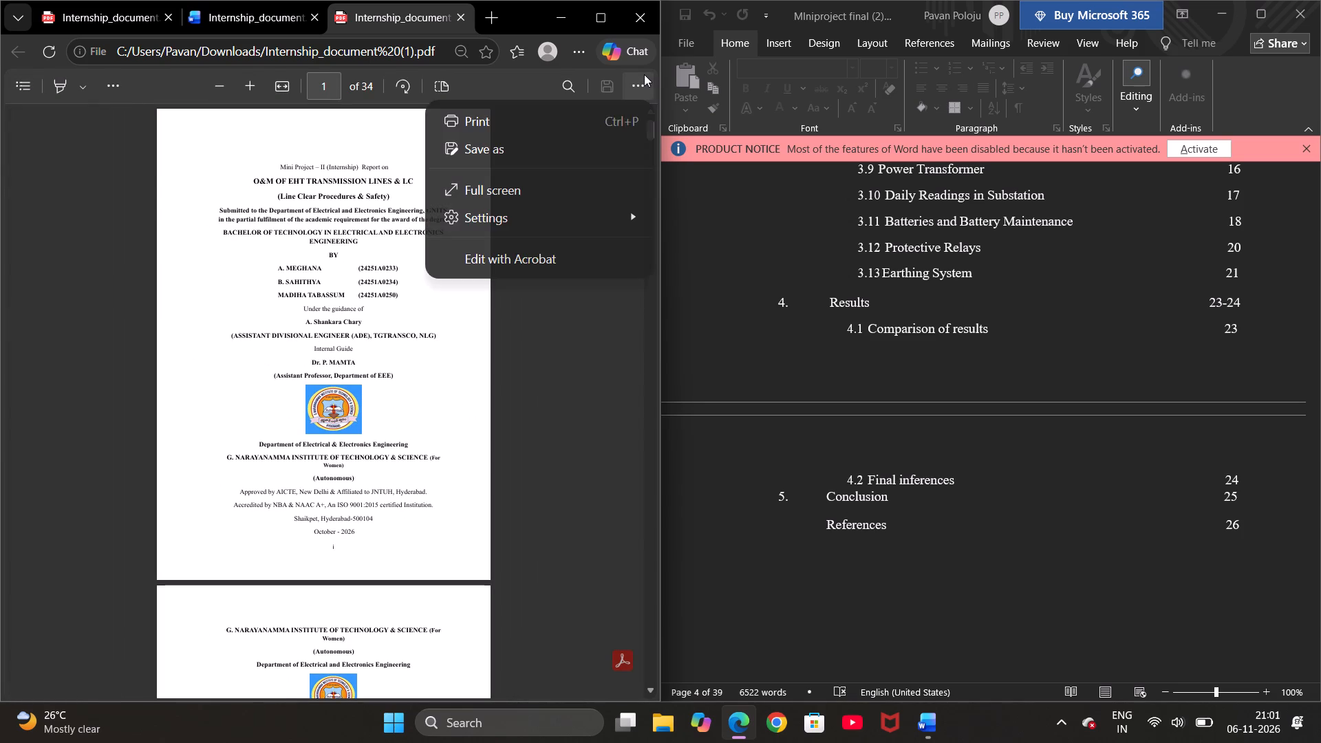
left_click(492, 149)
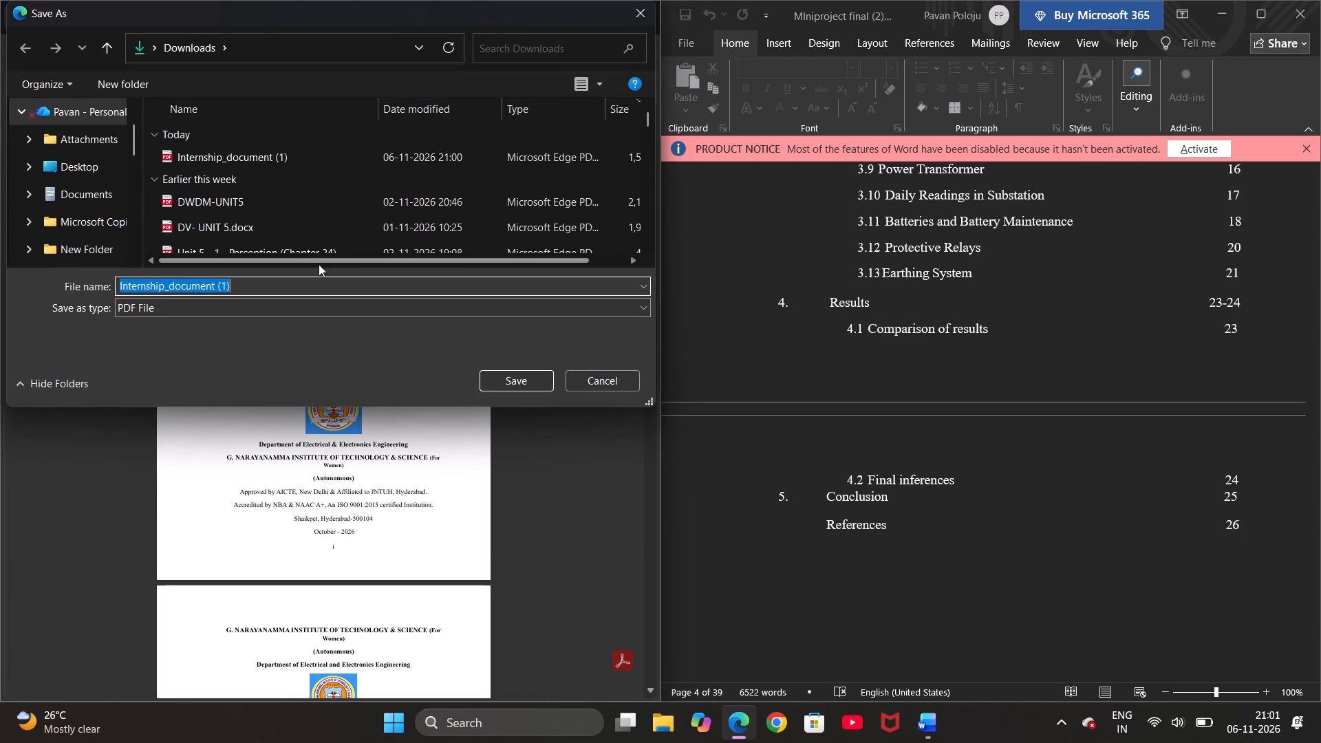
left_click(526, 376)
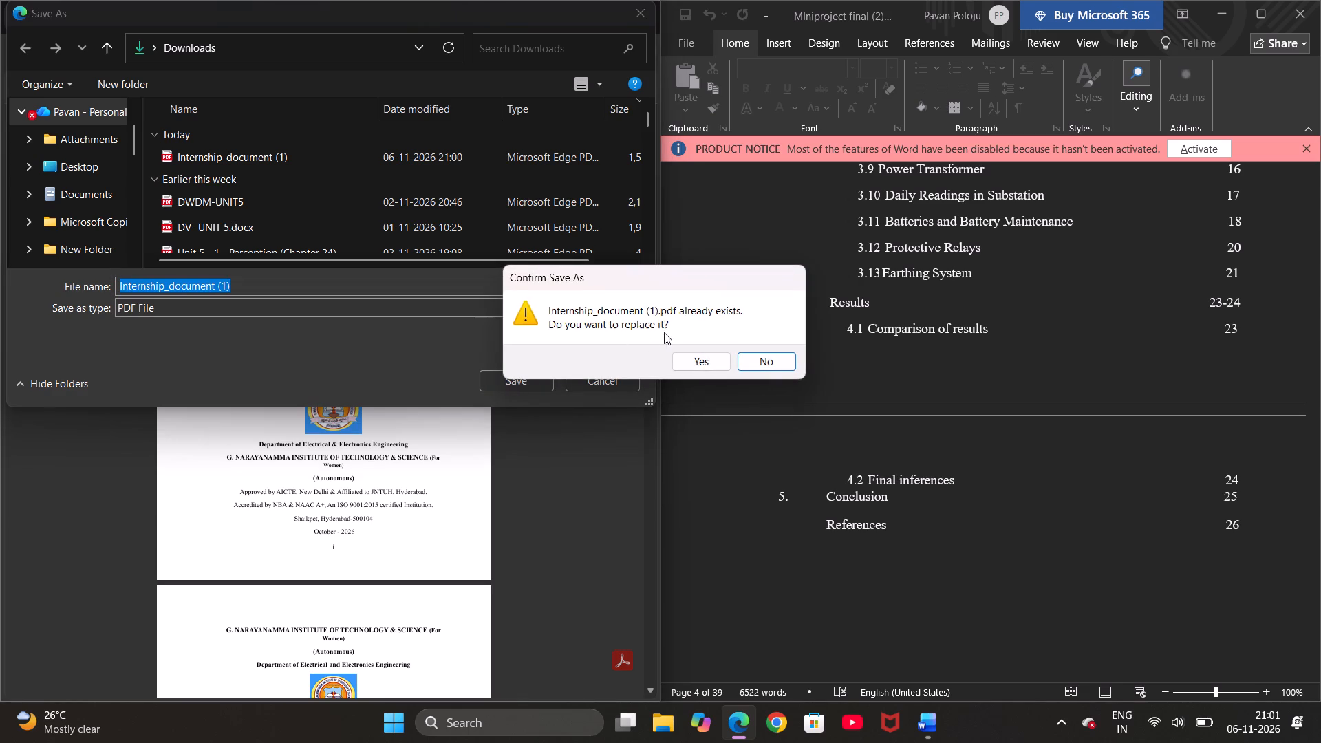
left_click(751, 360)
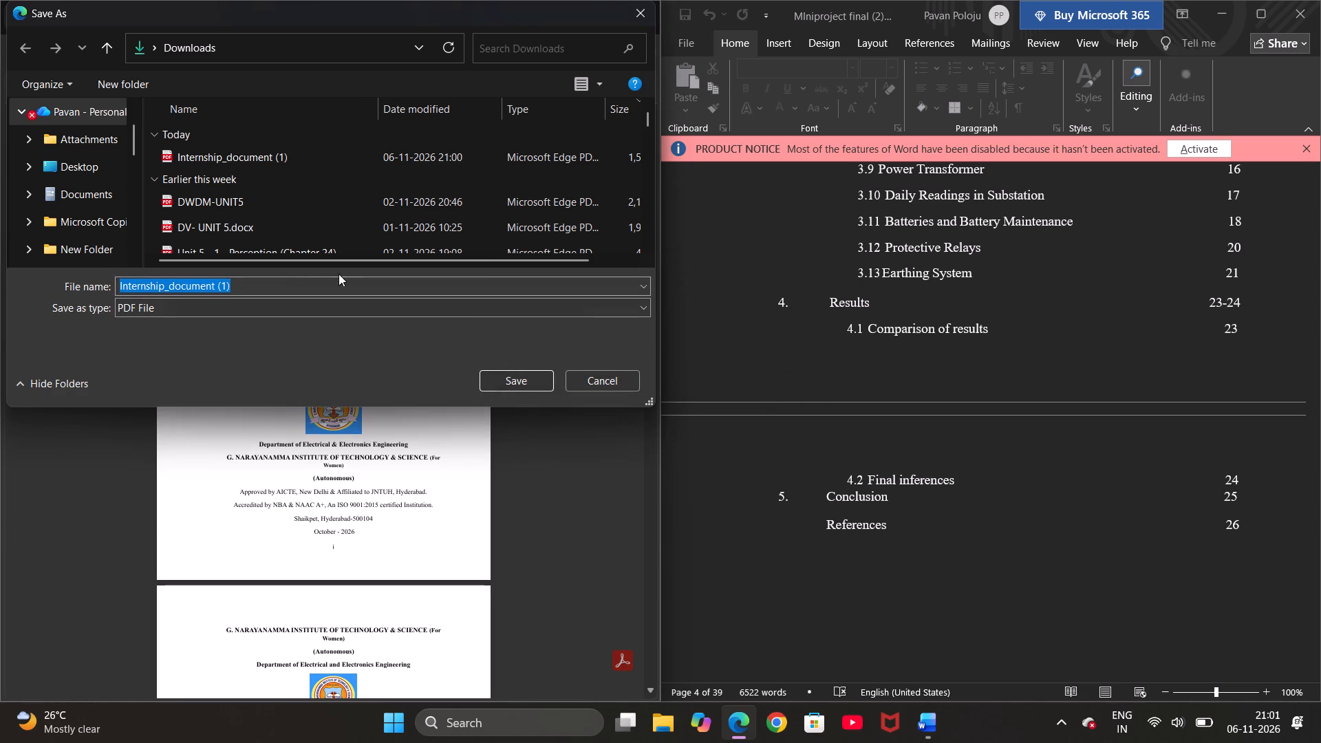
left_click(283, 280)
key("BackSpace")
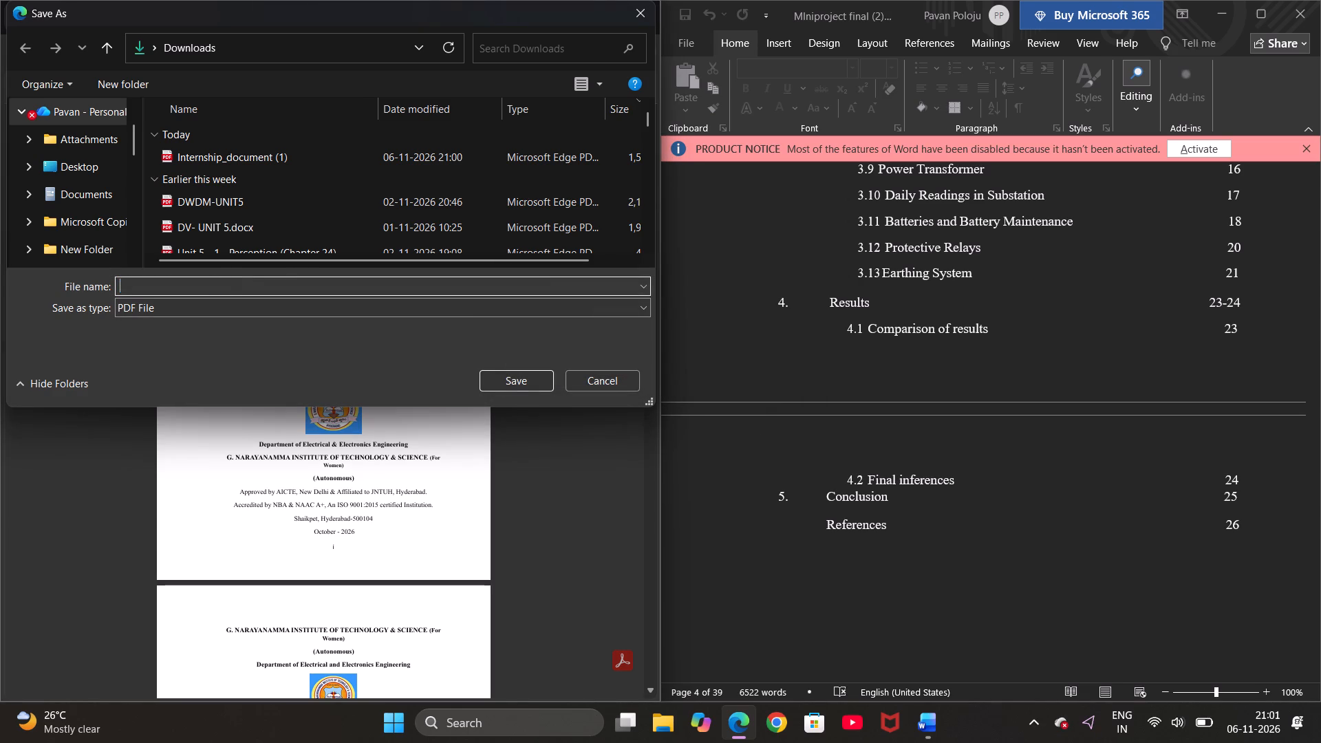
key("ctrl+z")
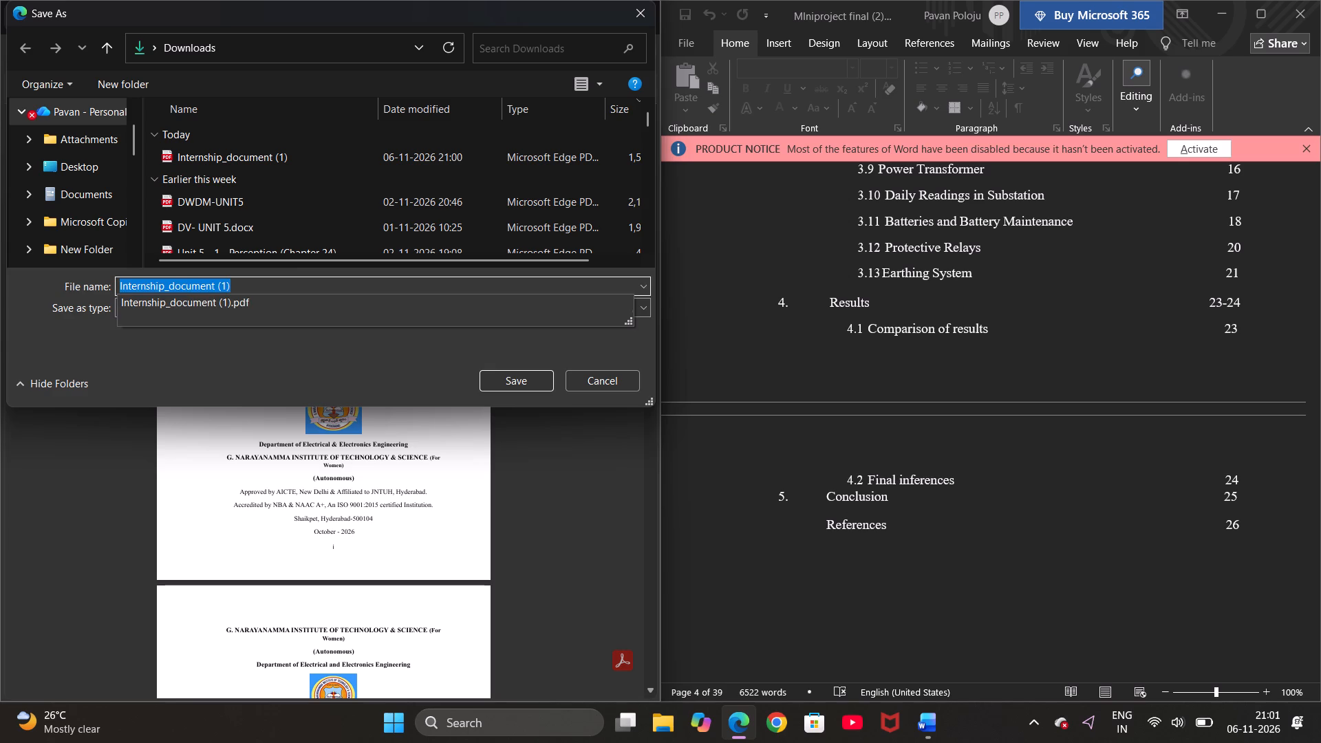
key("BackSpace")
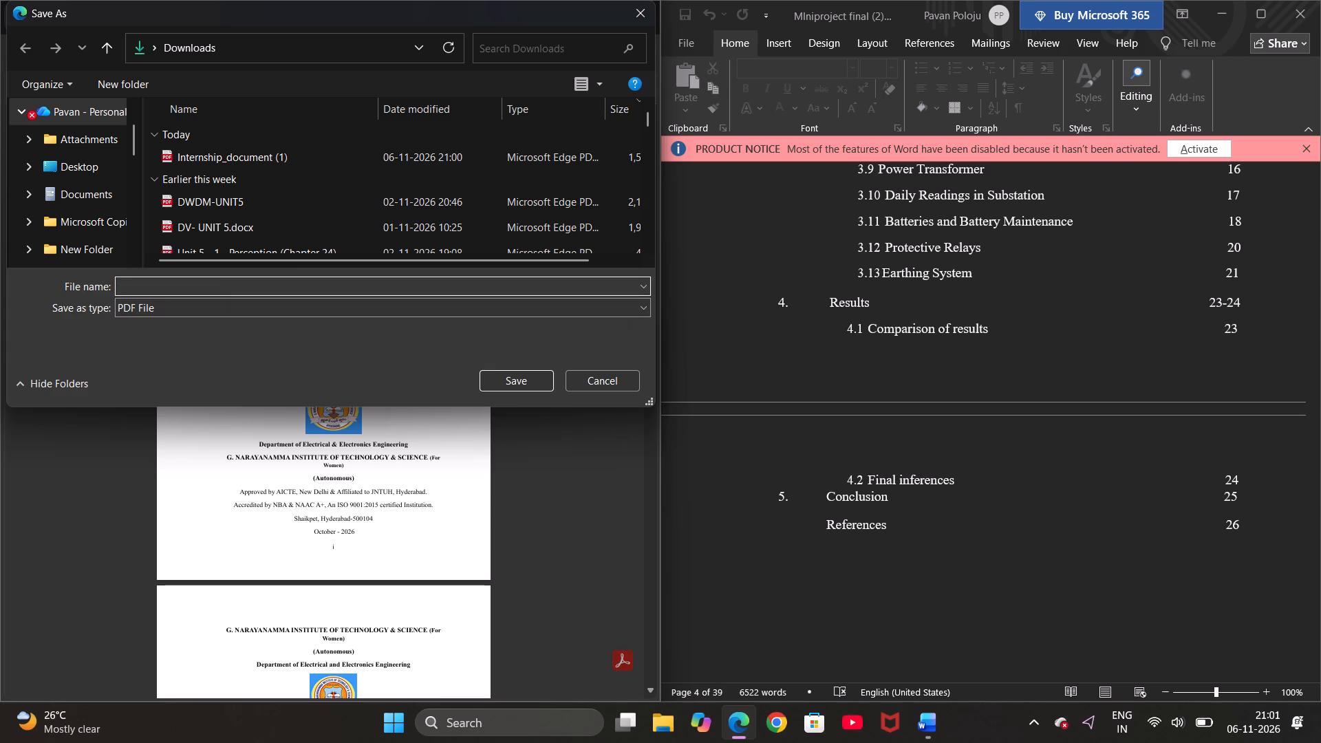
key("ctrl+z")
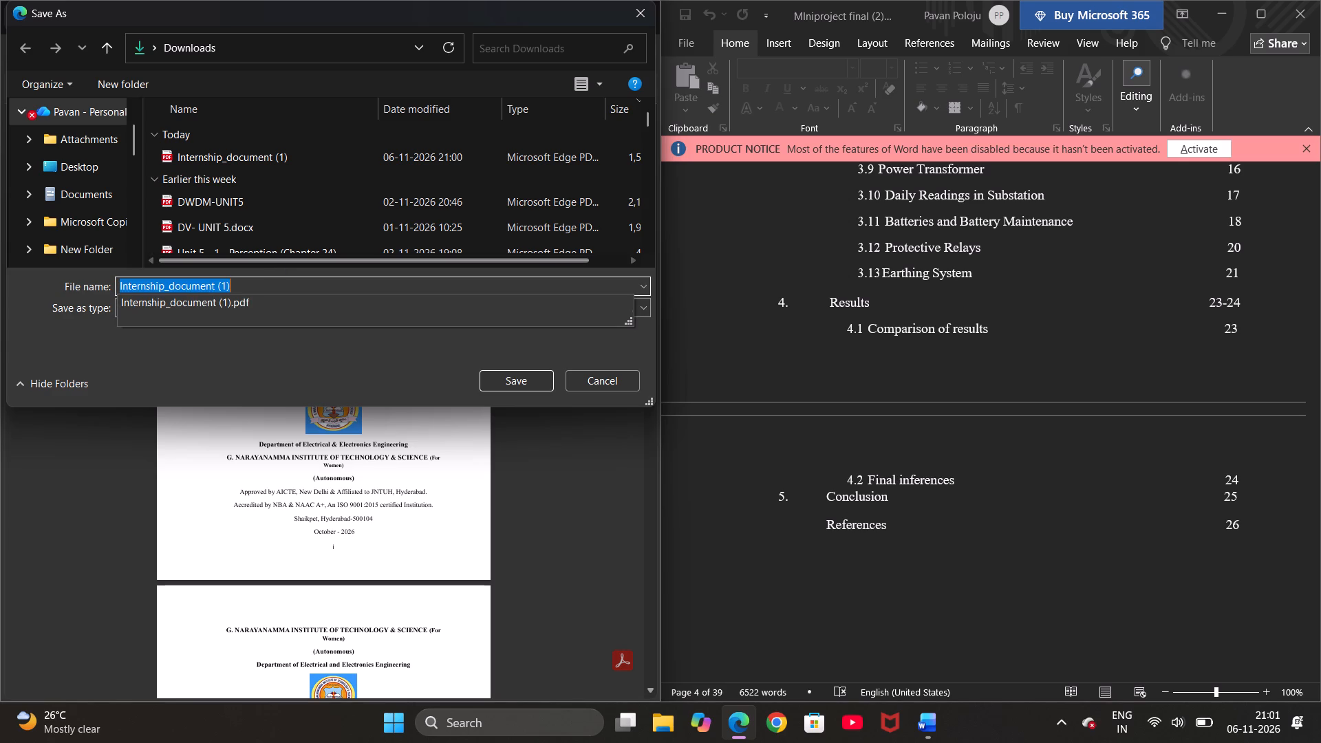
left_click(270, 282)
key("BackSpace")
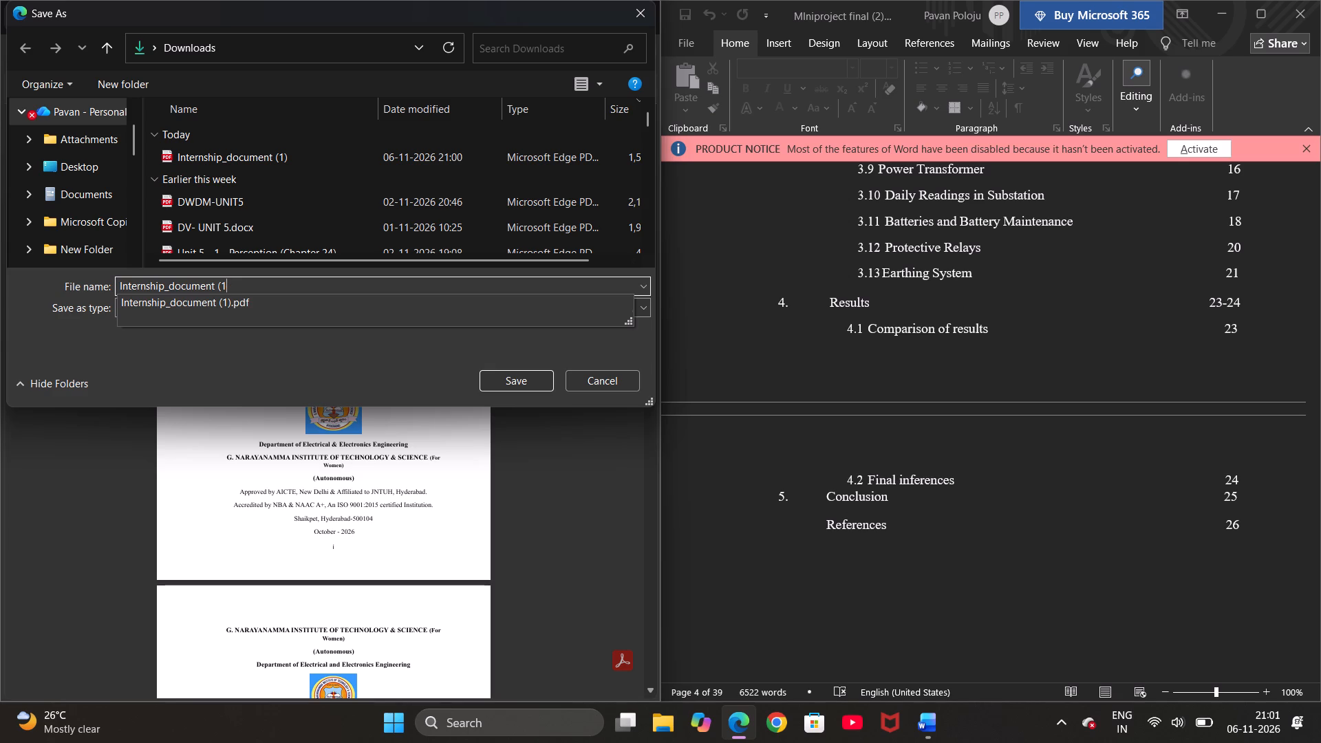
key("BackSpace")
type("sahi")
key("shift+parenright")
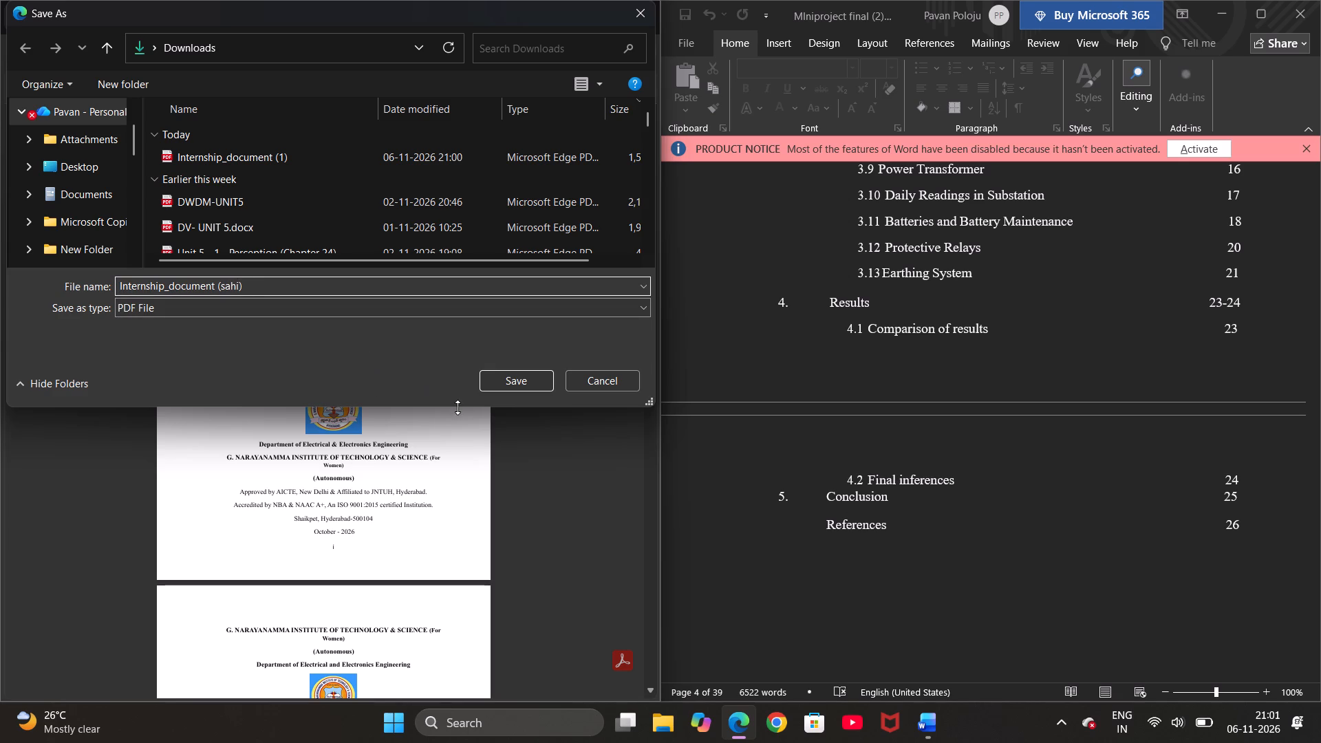
left_click(534, 376)
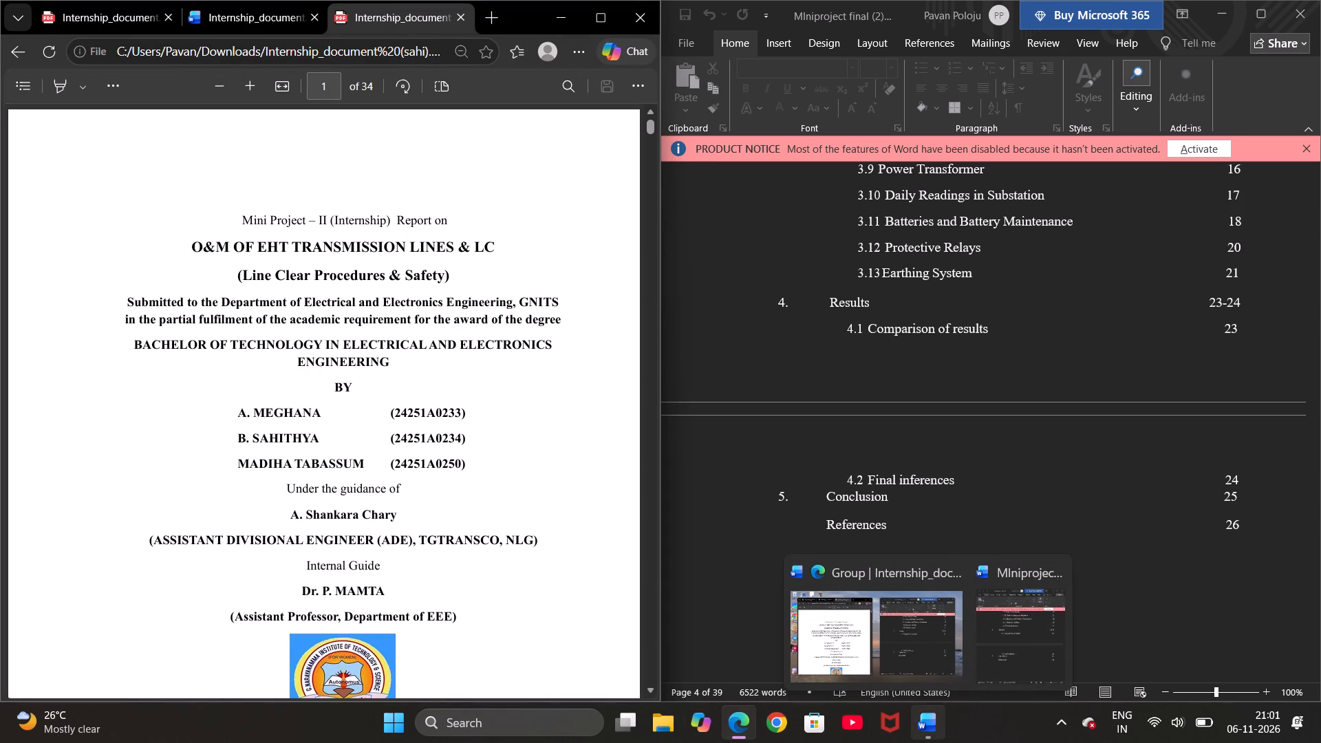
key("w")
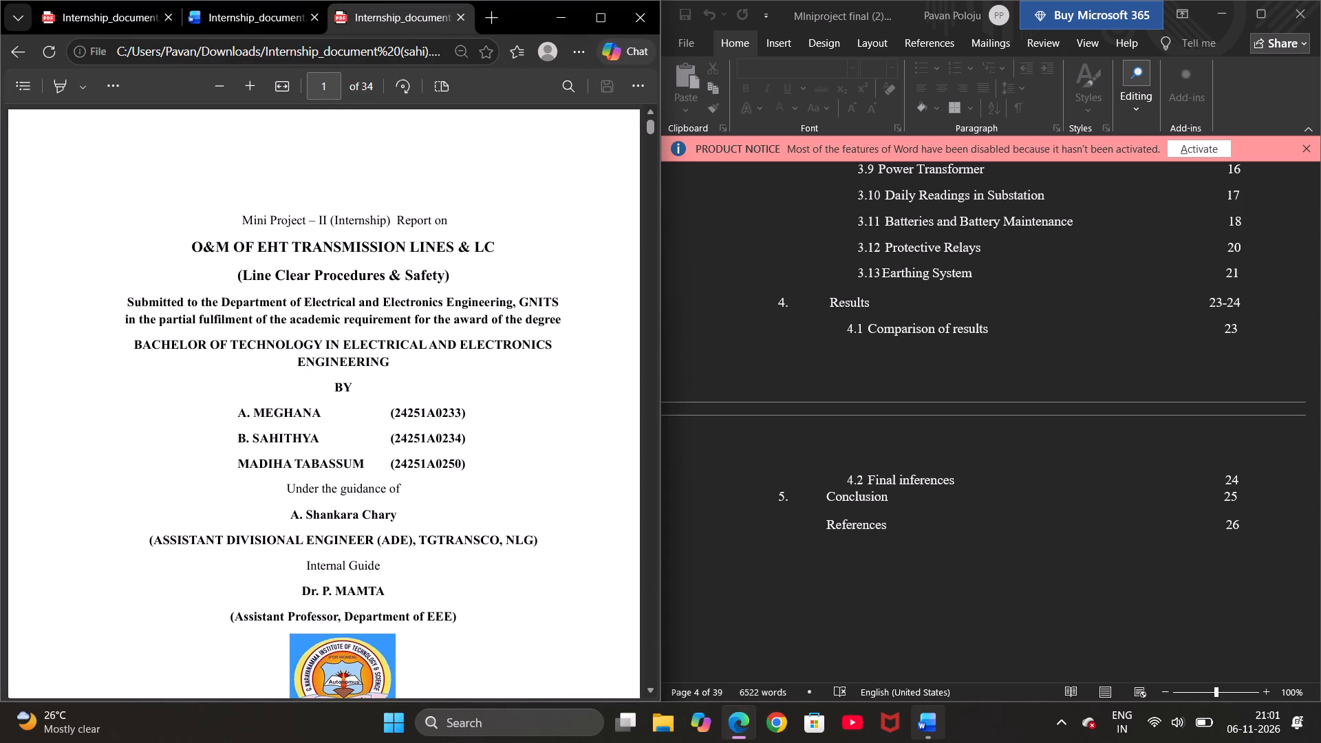
Search the computer's apps for "wh" to open WhatsApp.
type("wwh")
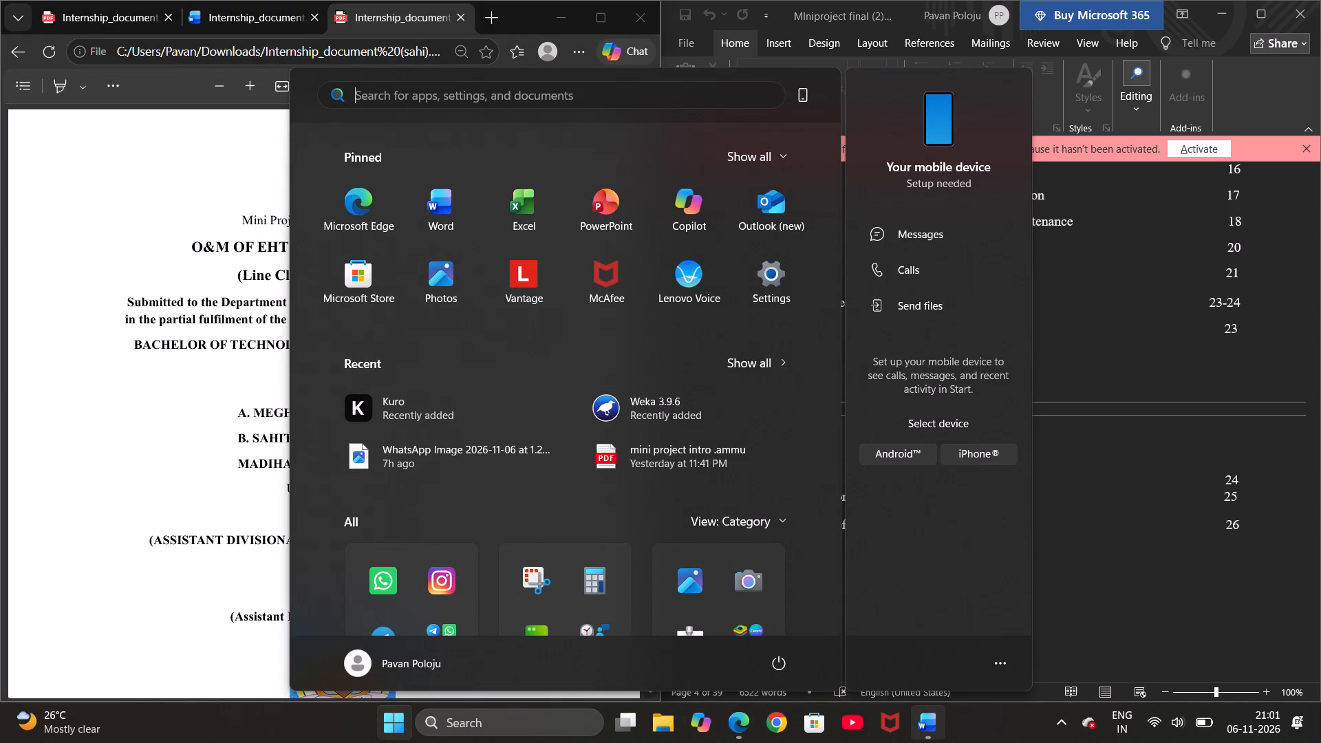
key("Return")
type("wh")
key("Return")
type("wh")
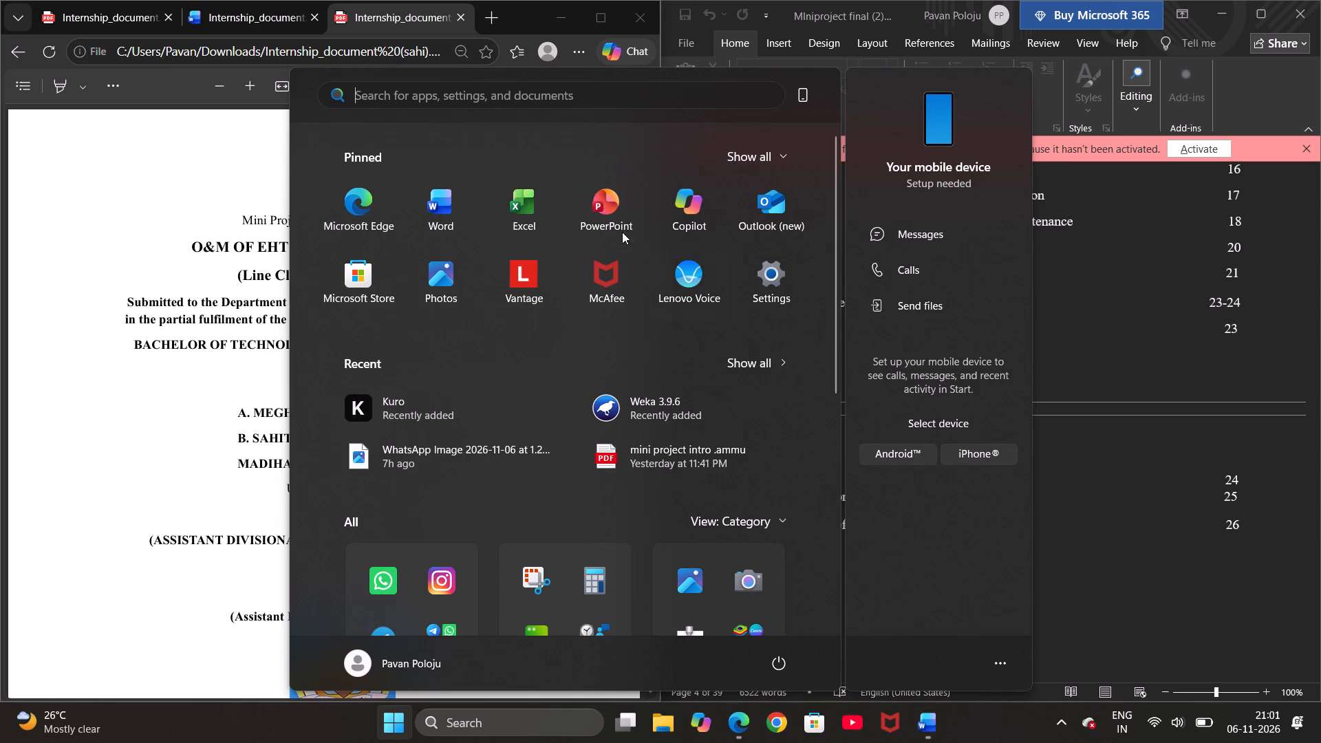
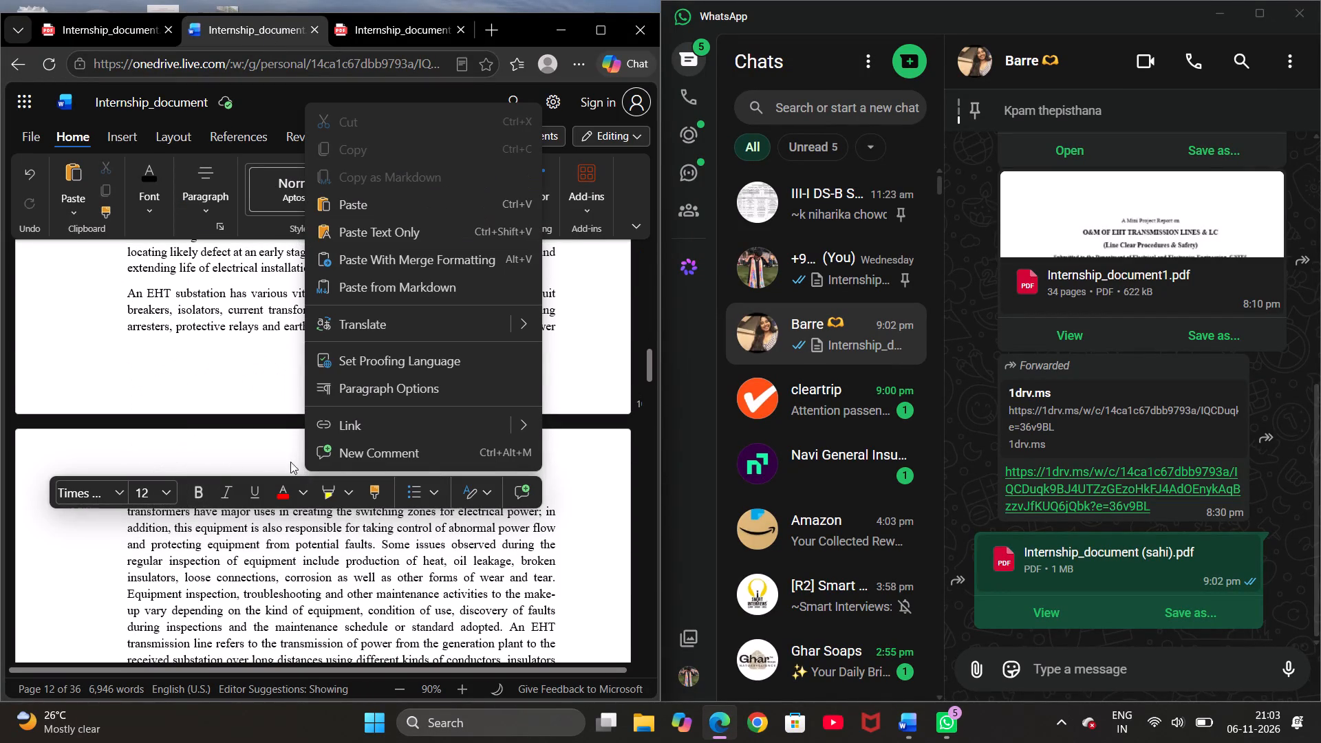
left_click(230, 389)
scroll(230, 389, "up", 5)
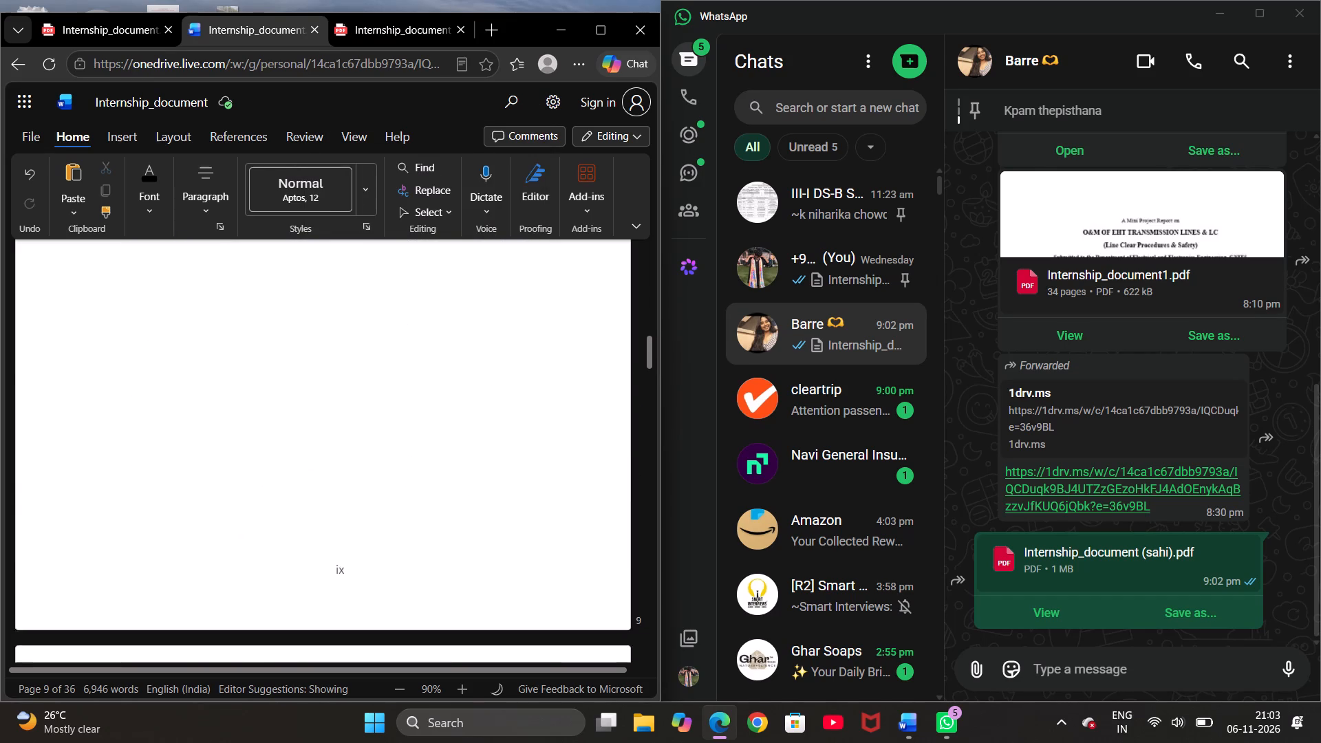
scroll(230, 389, "up", 1)
scroll(360, 436, "down", 8)
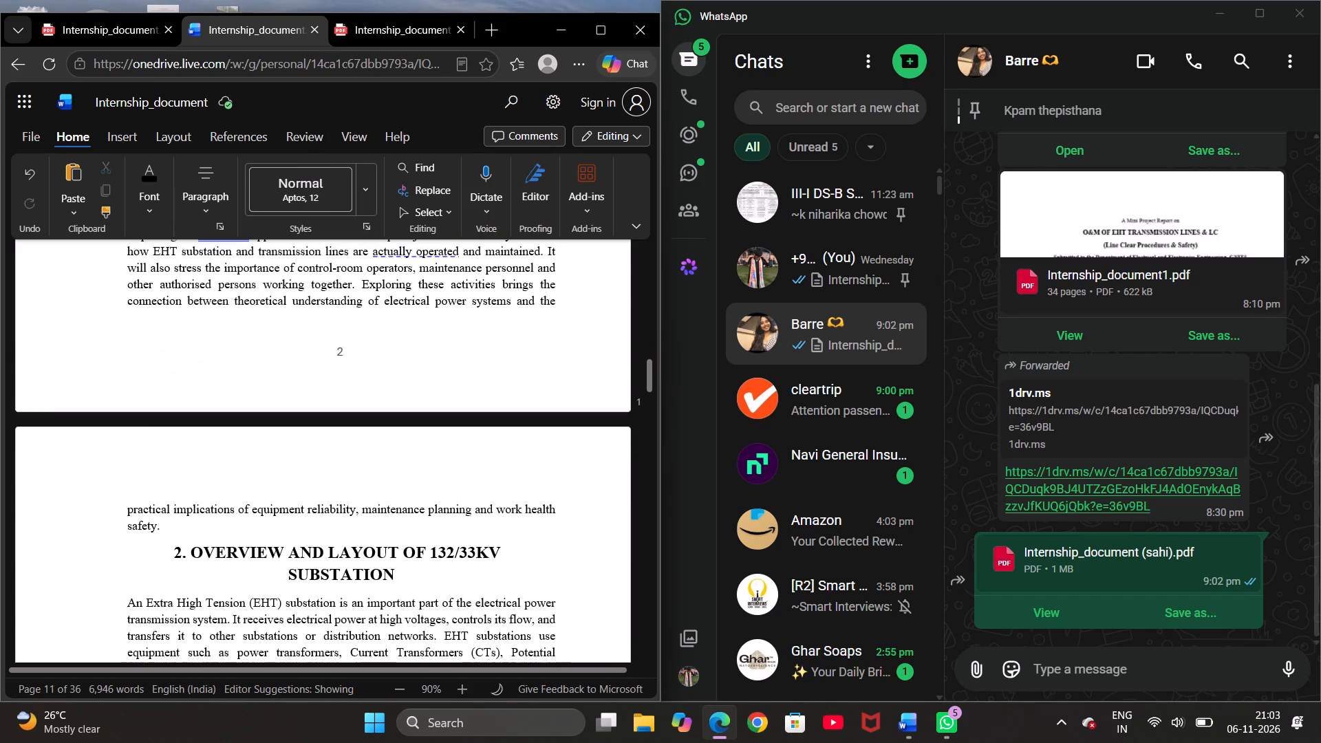
scroll(360, 436, "down", 3)
scroll(360, 436, "up", 4)
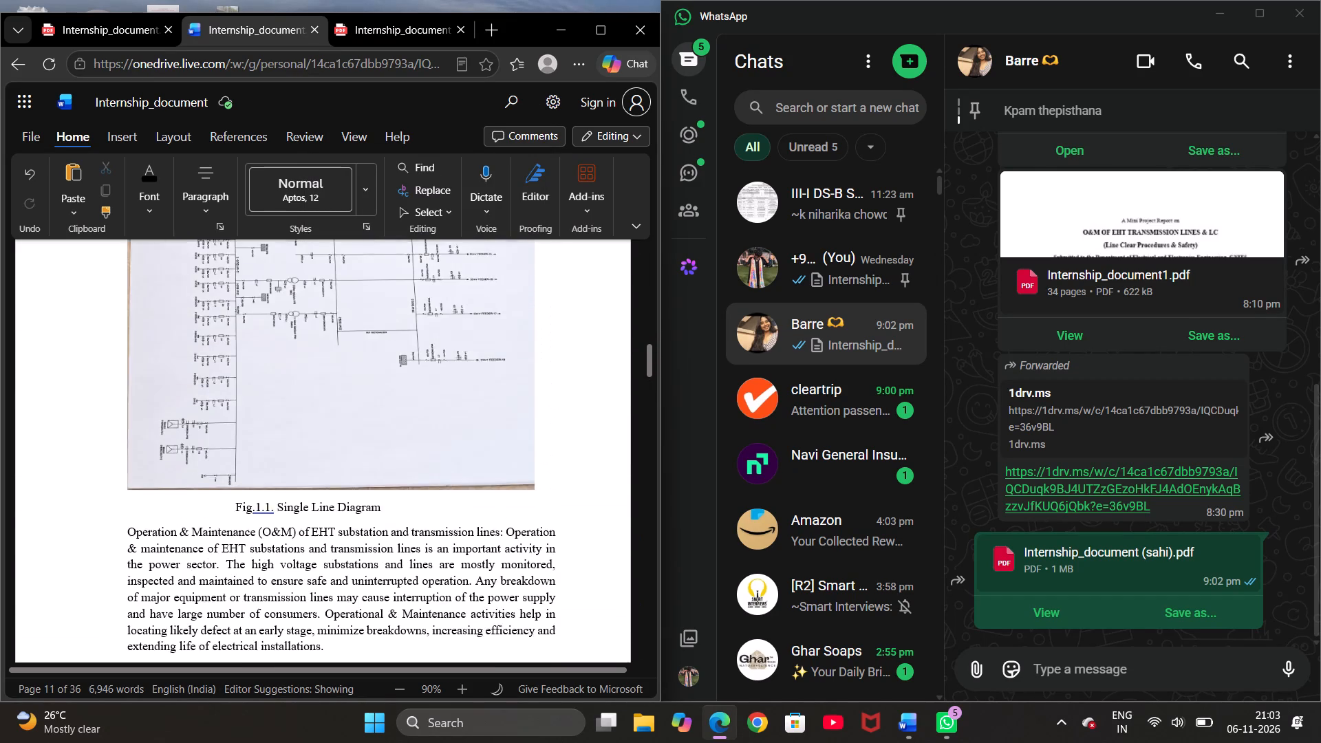
scroll(360, 436, "up", 5)
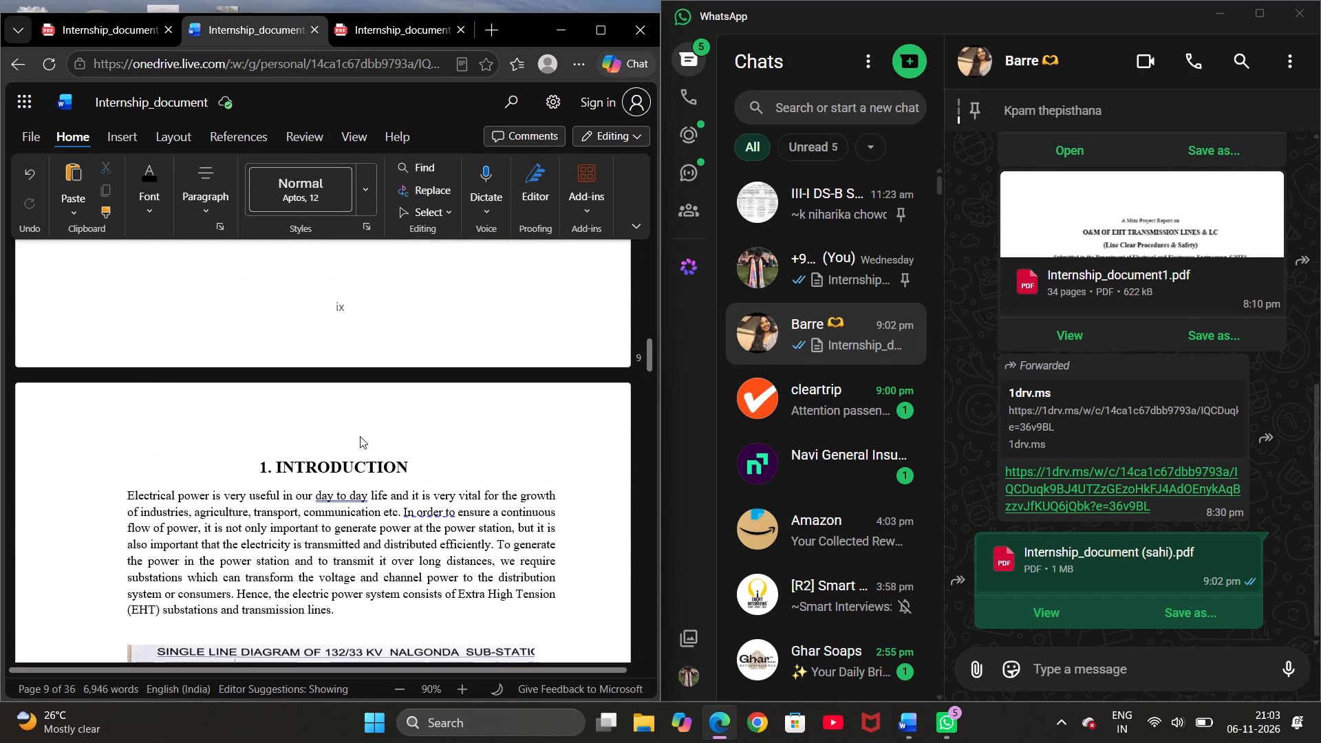
Review the front matter from the List of Figures back to the Acknowledgements heading and the certificate image on page iii.
scroll(360, 436, "up", 6)
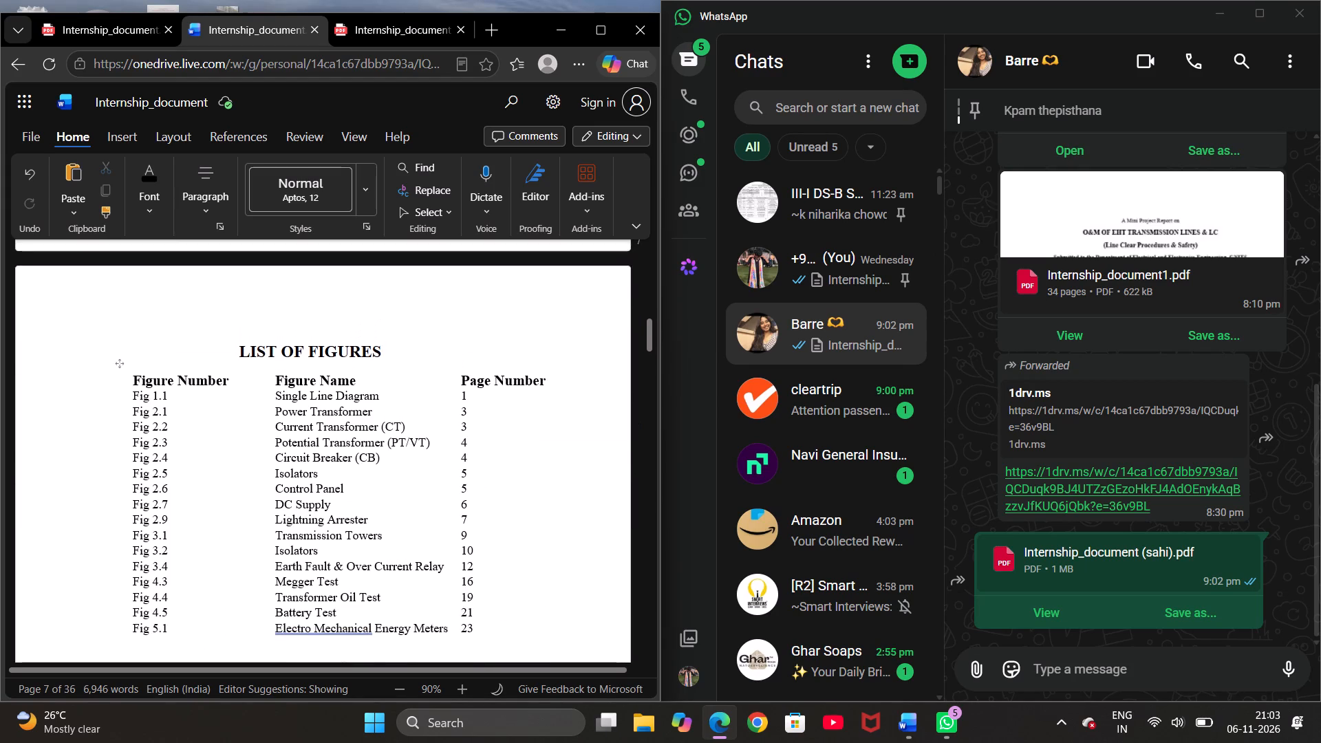
scroll(360, 436, "up", 7)
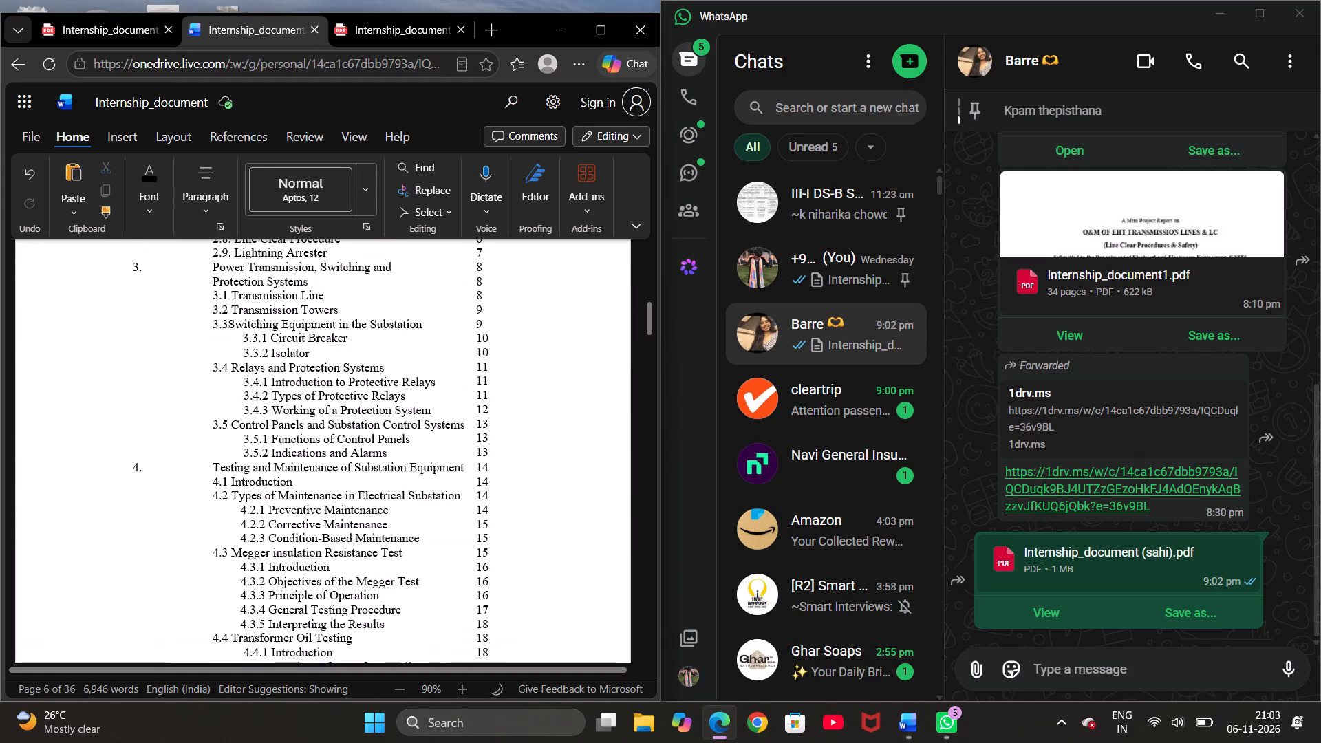
scroll(360, 436, "up", 4)
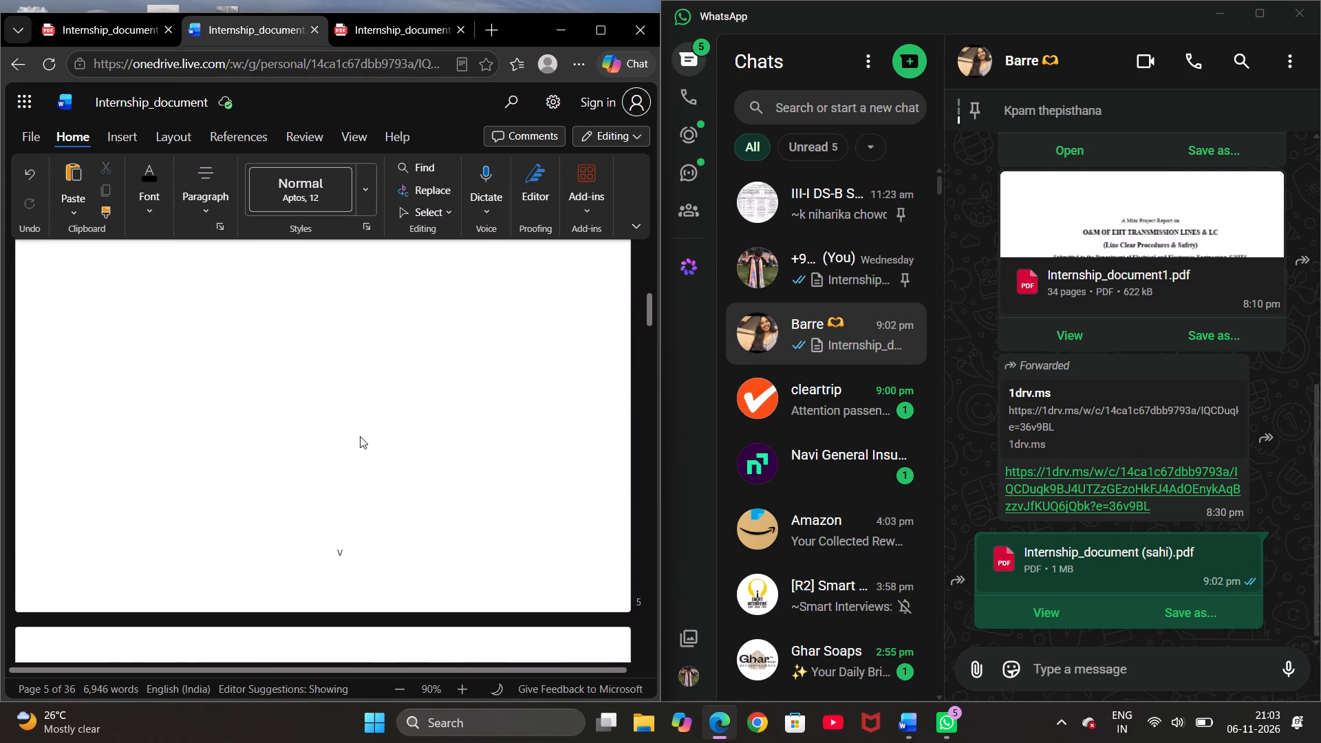
scroll(360, 436, "up", 4)
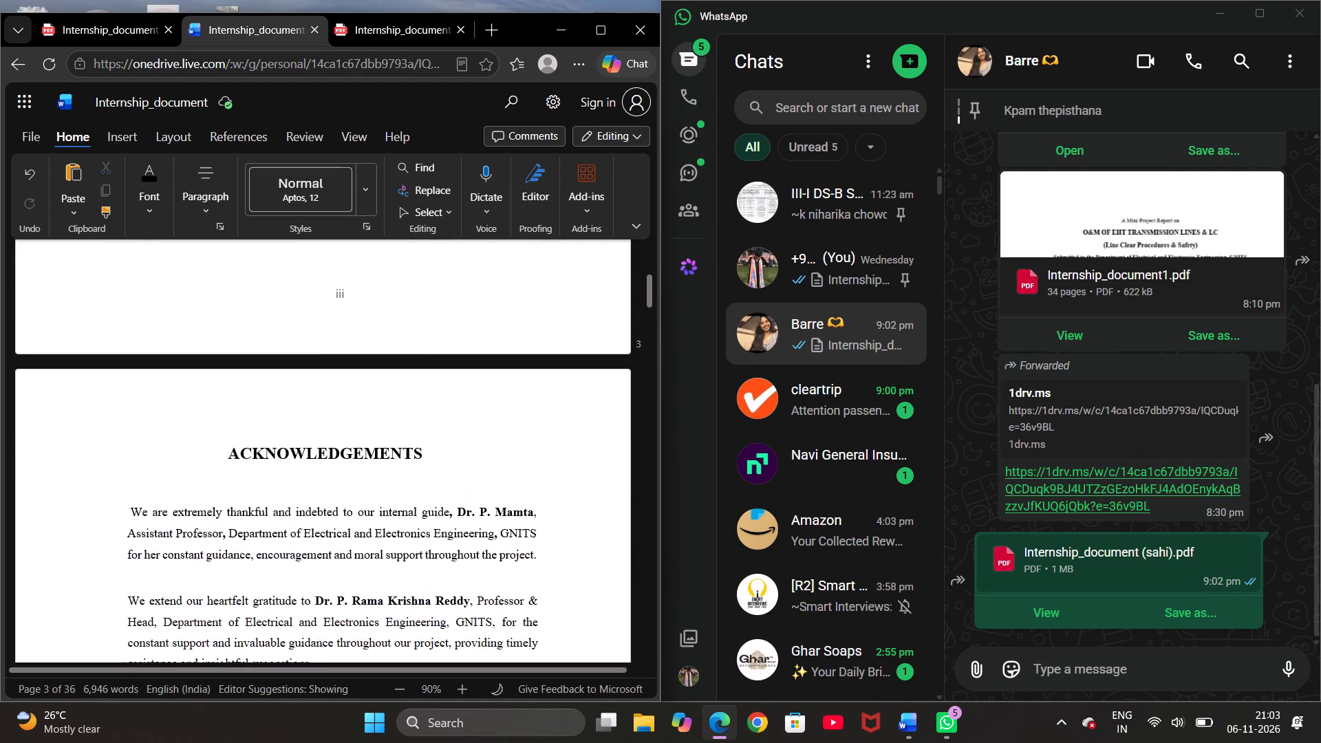
scroll(360, 436, "up", 1)
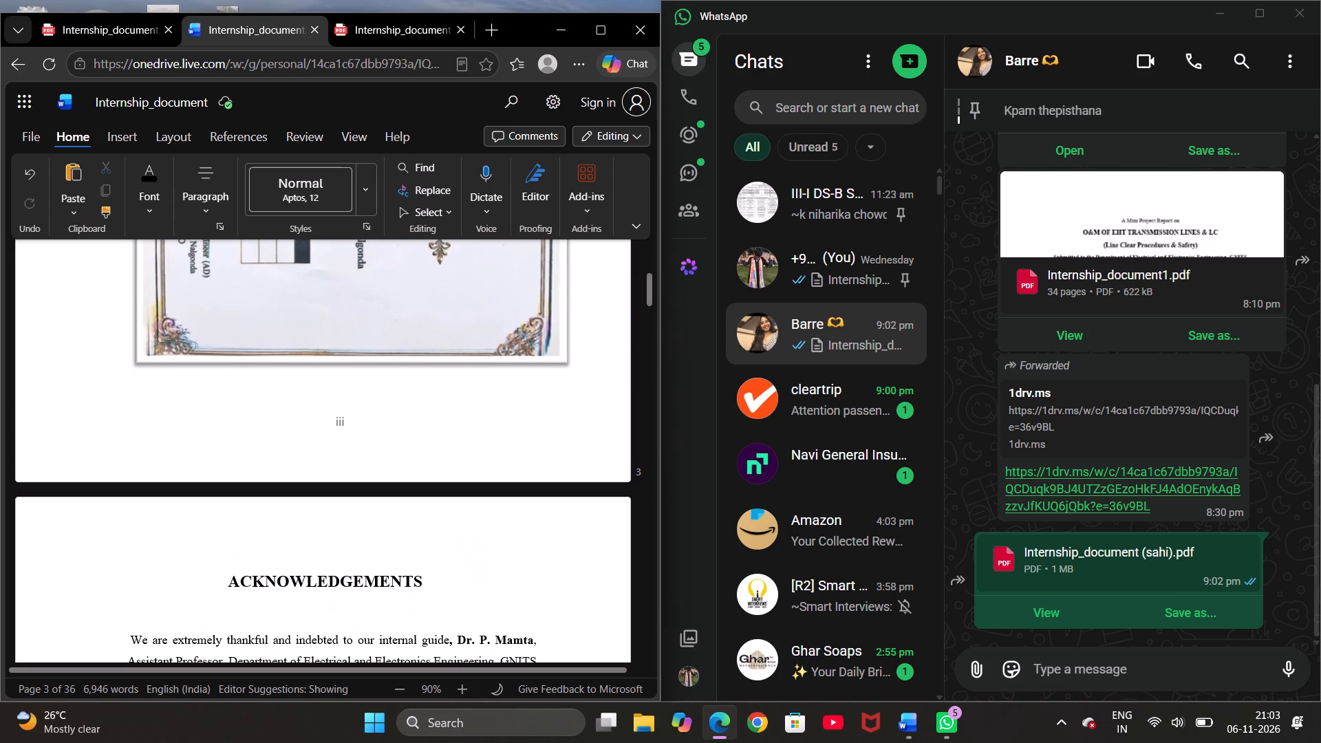
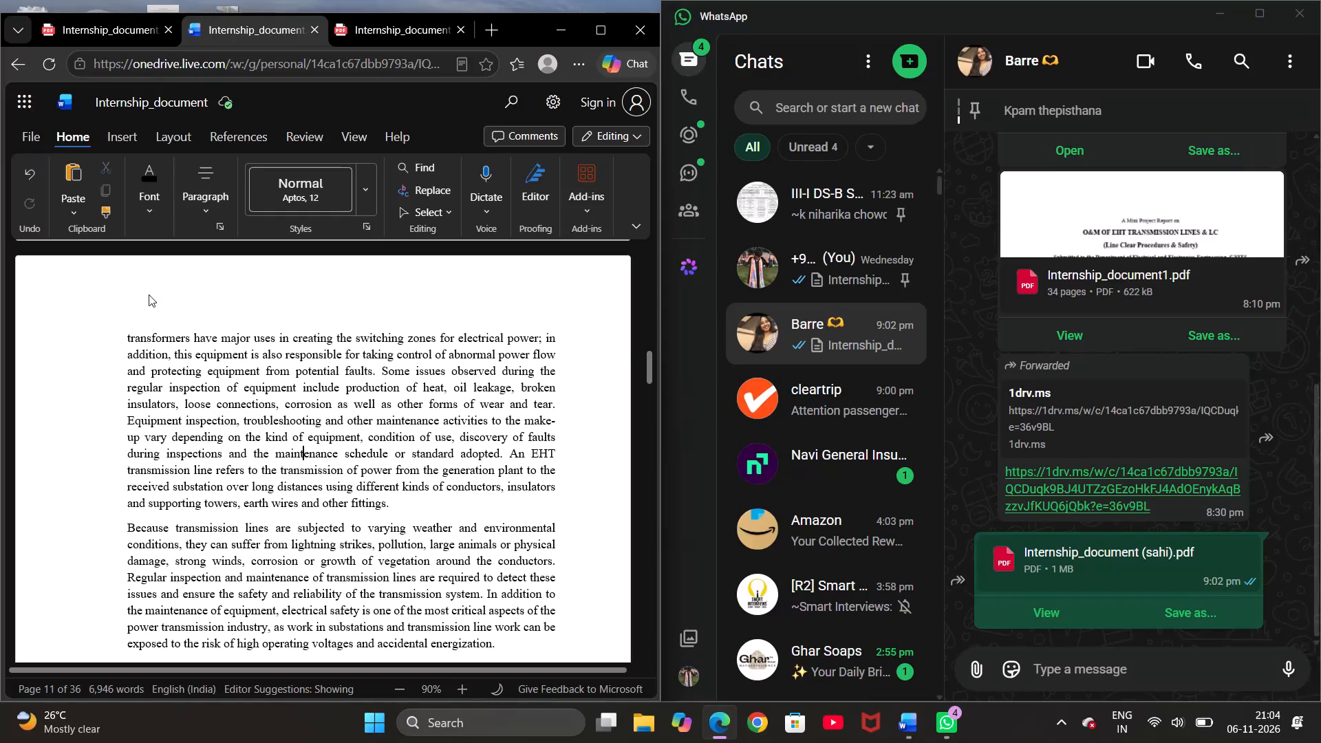
Review Internship_document from the Introduction pages back through the List of Figures to the Acknowledgements page.
scroll(149, 294, "up", 8)
scroll(149, 294, "down", 1)
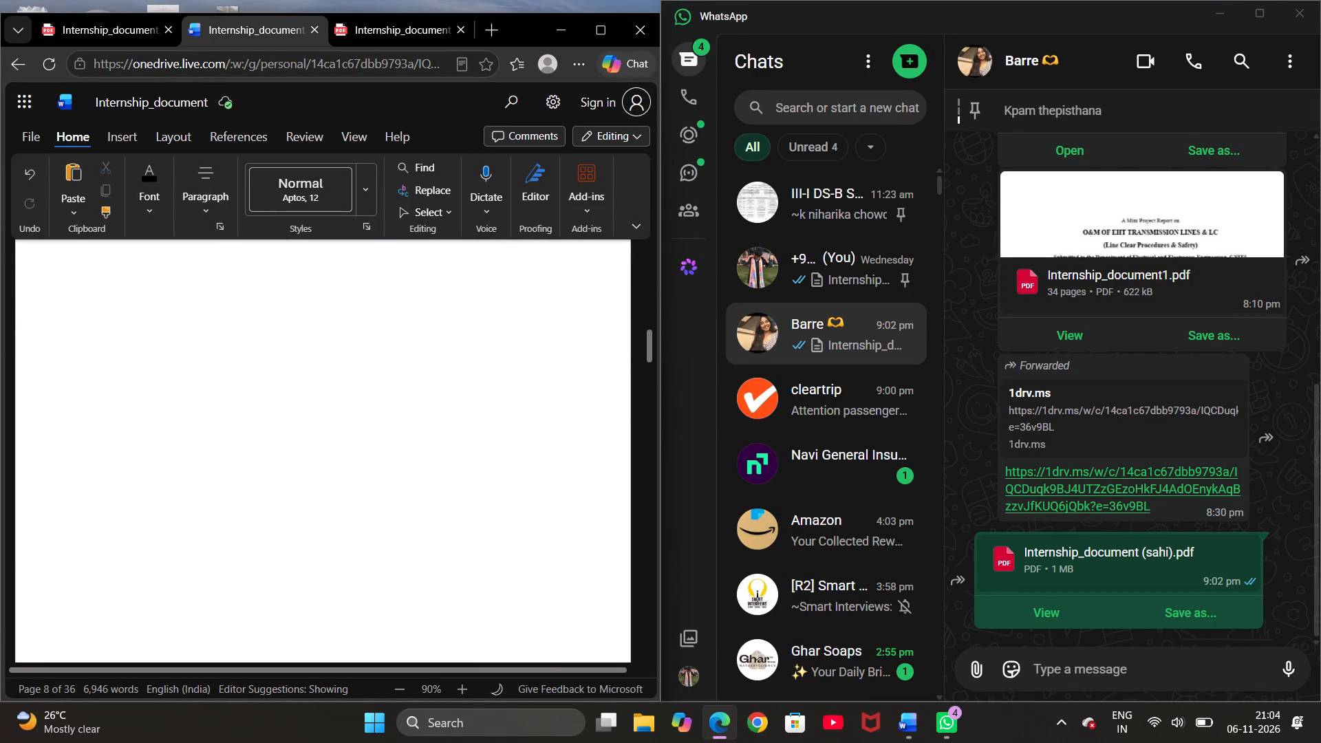
scroll(149, 294, "down", 1)
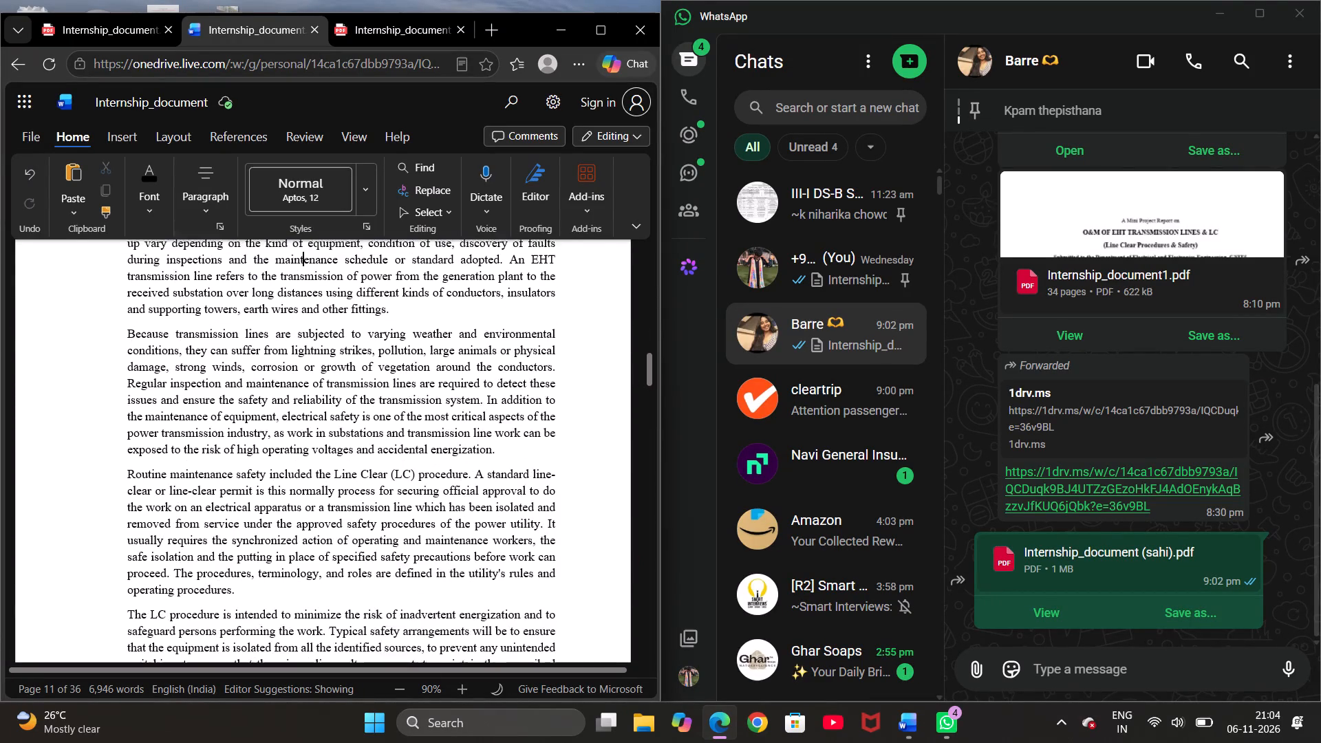
scroll(149, 294, "down", 1)
scroll(149, 294, "up", 2)
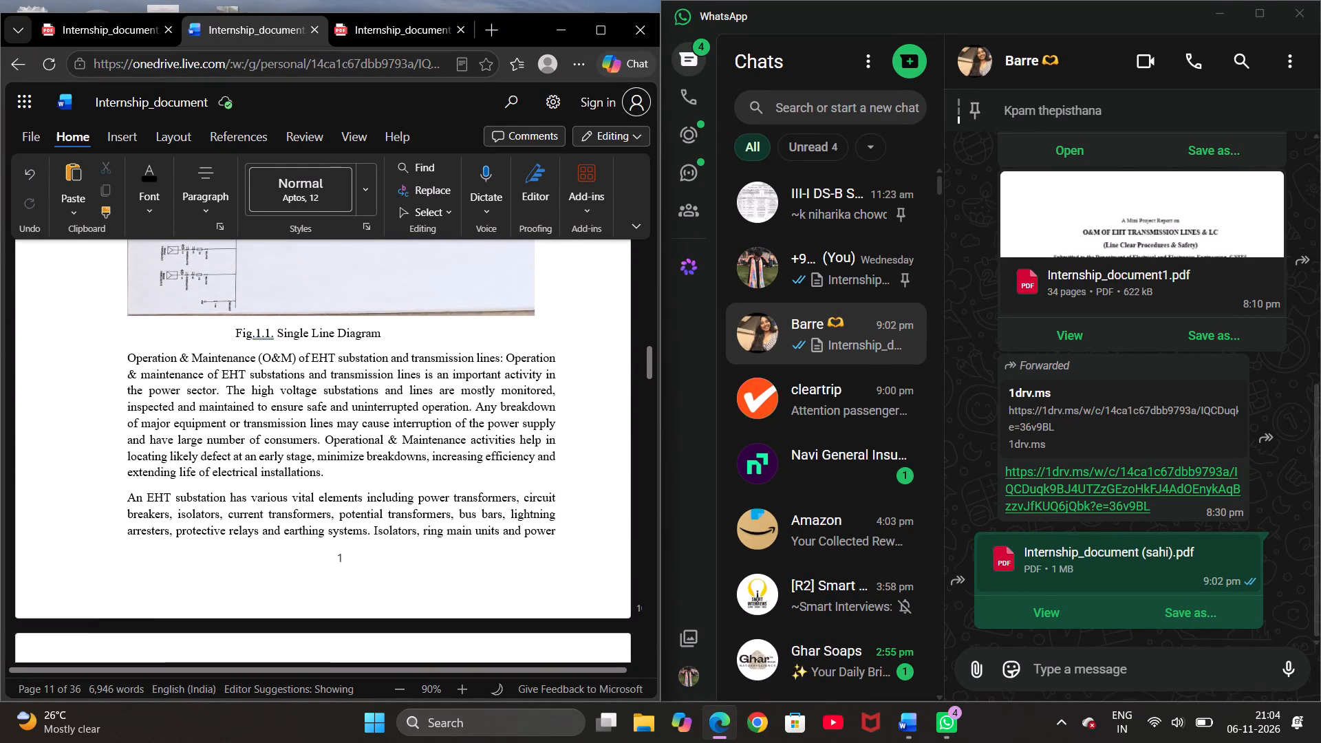
scroll(149, 294, "up", 4)
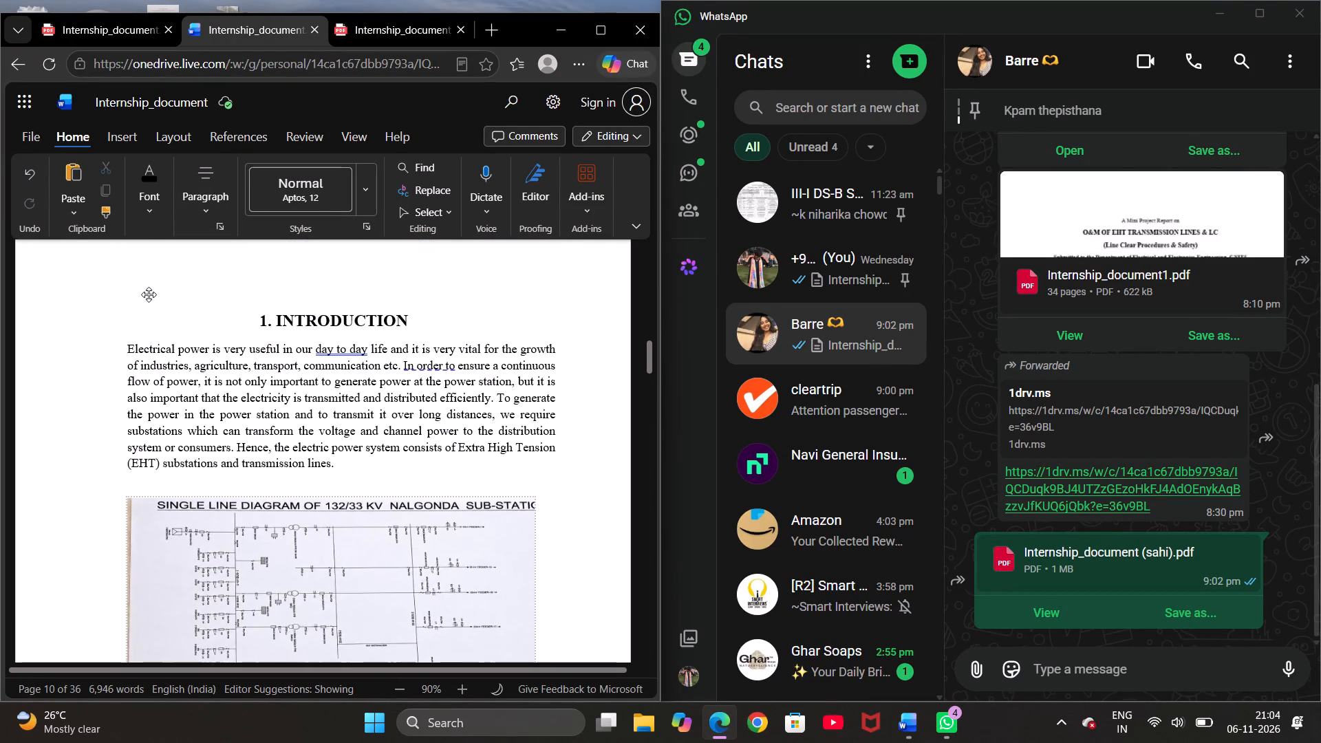
scroll(149, 294, "up", 4)
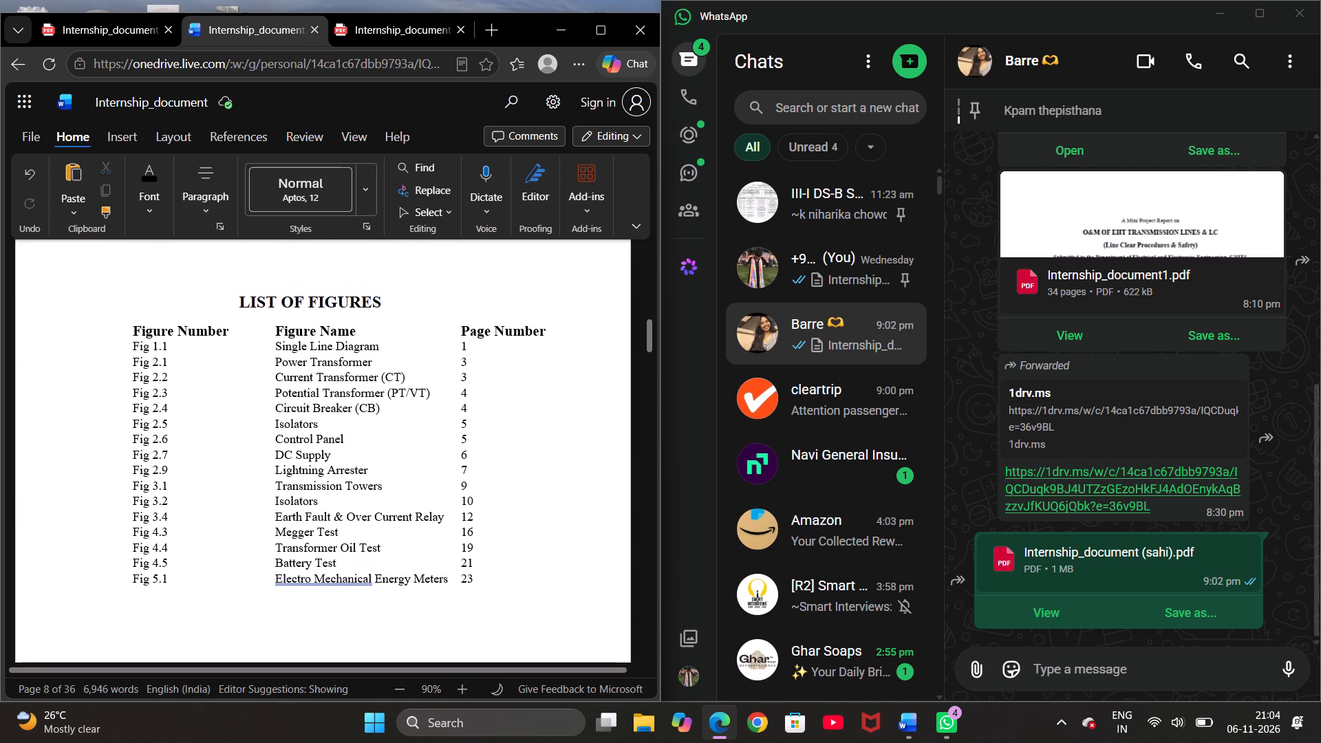
scroll(149, 294, "up", 1)
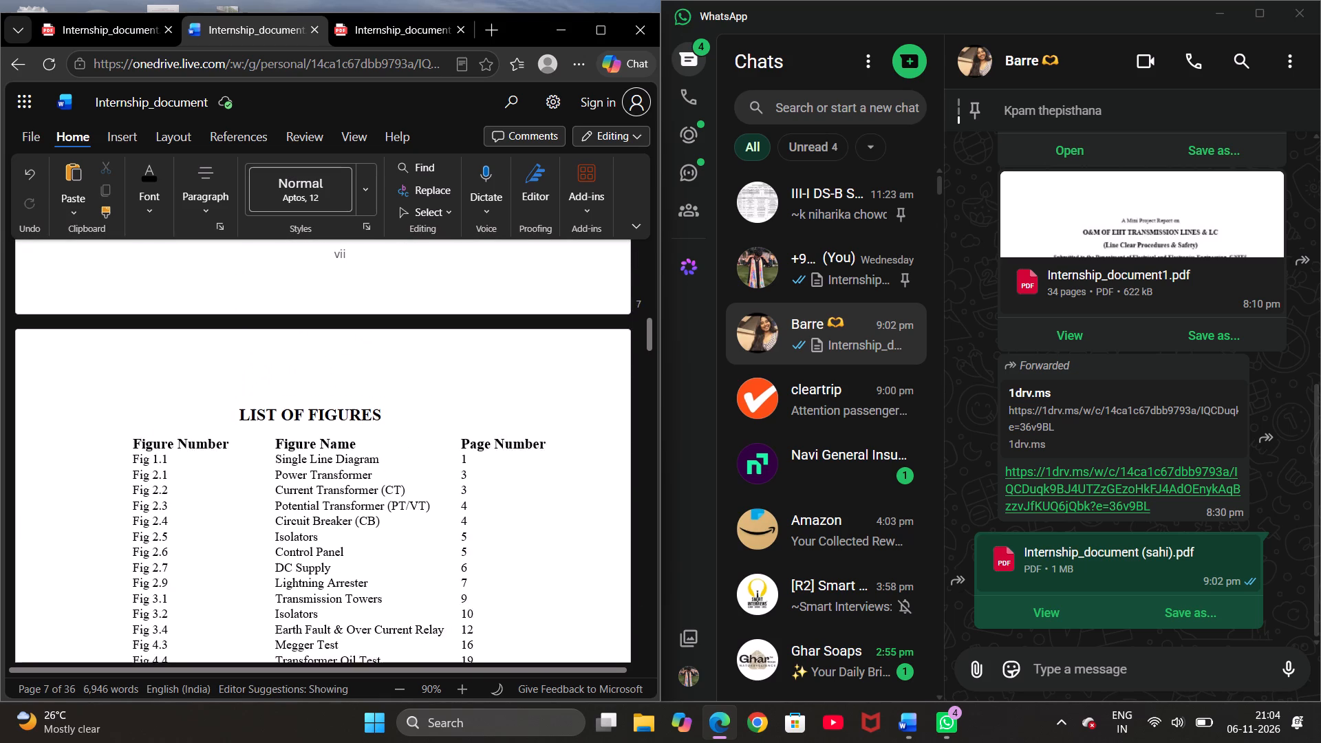
scroll(149, 294, "up", 13)
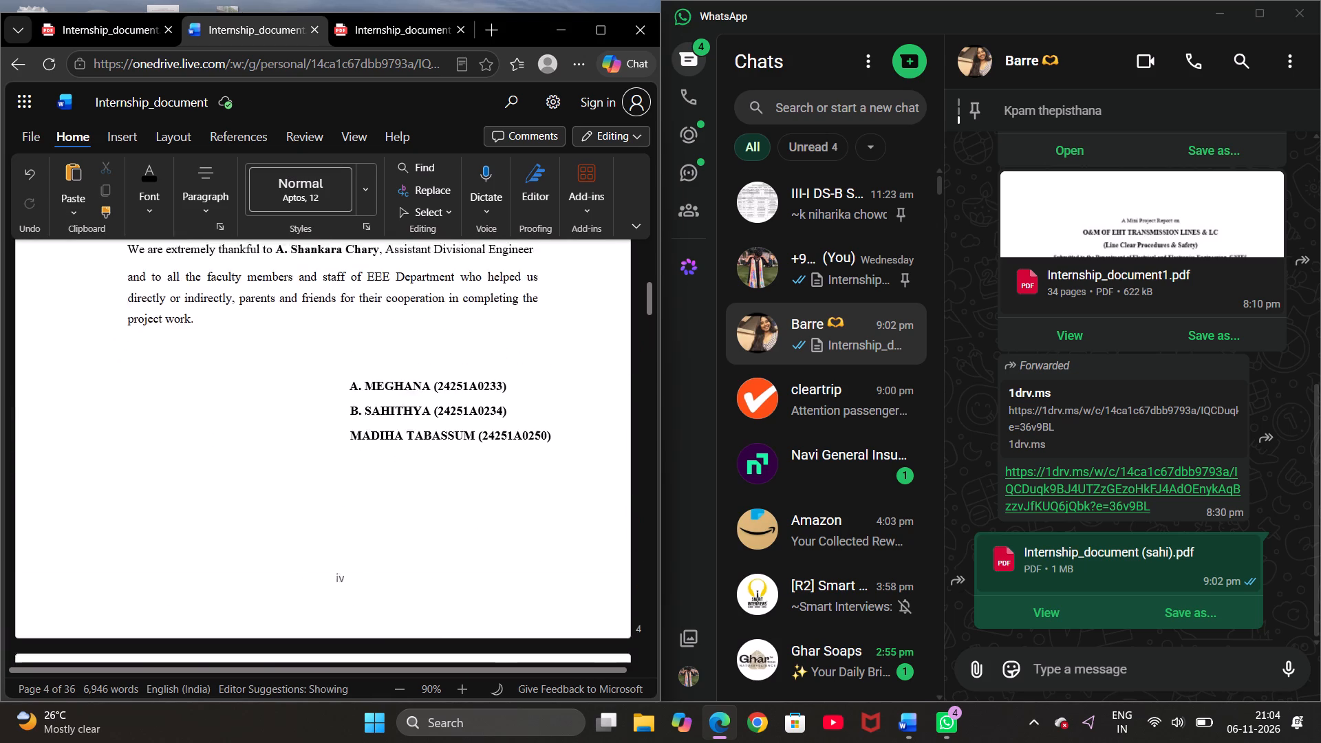
scroll(149, 294, "up", 4)
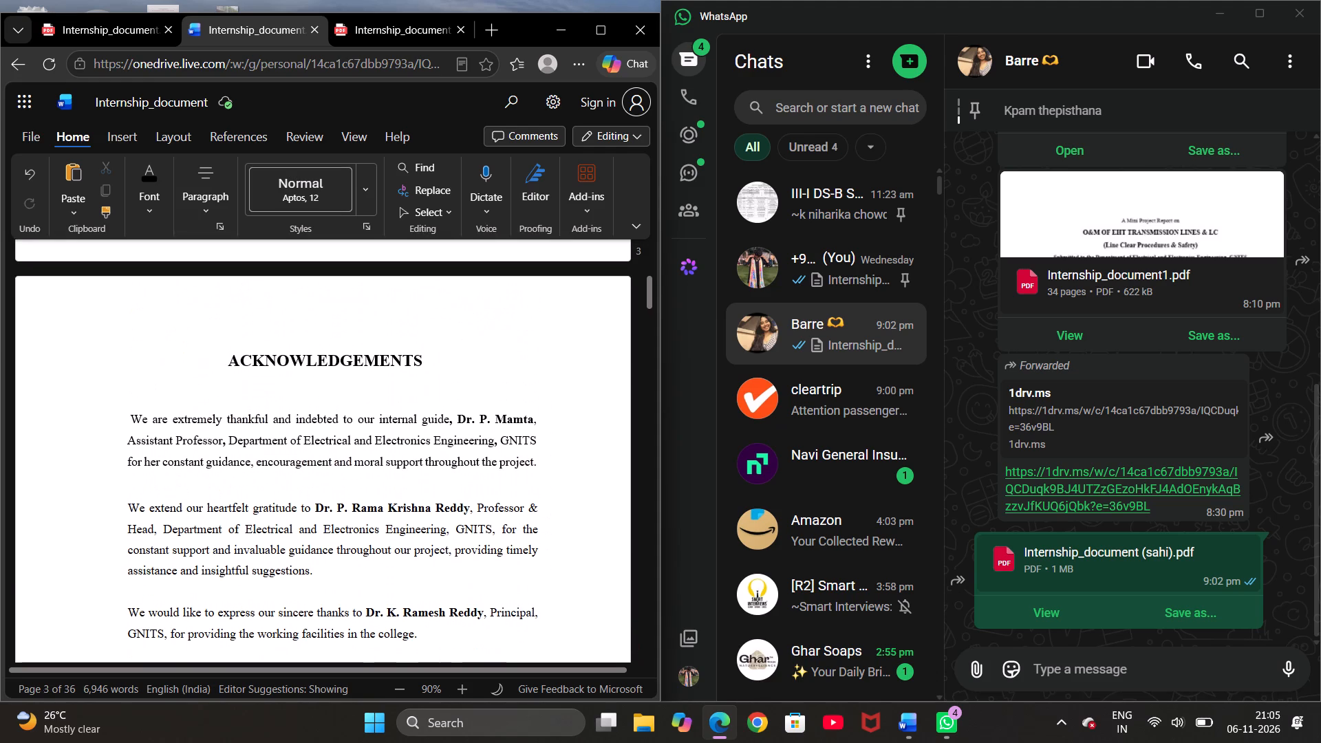
Bring up the Microsoft 365 app launcher from the open Internship_document.
left_click(21, 109)
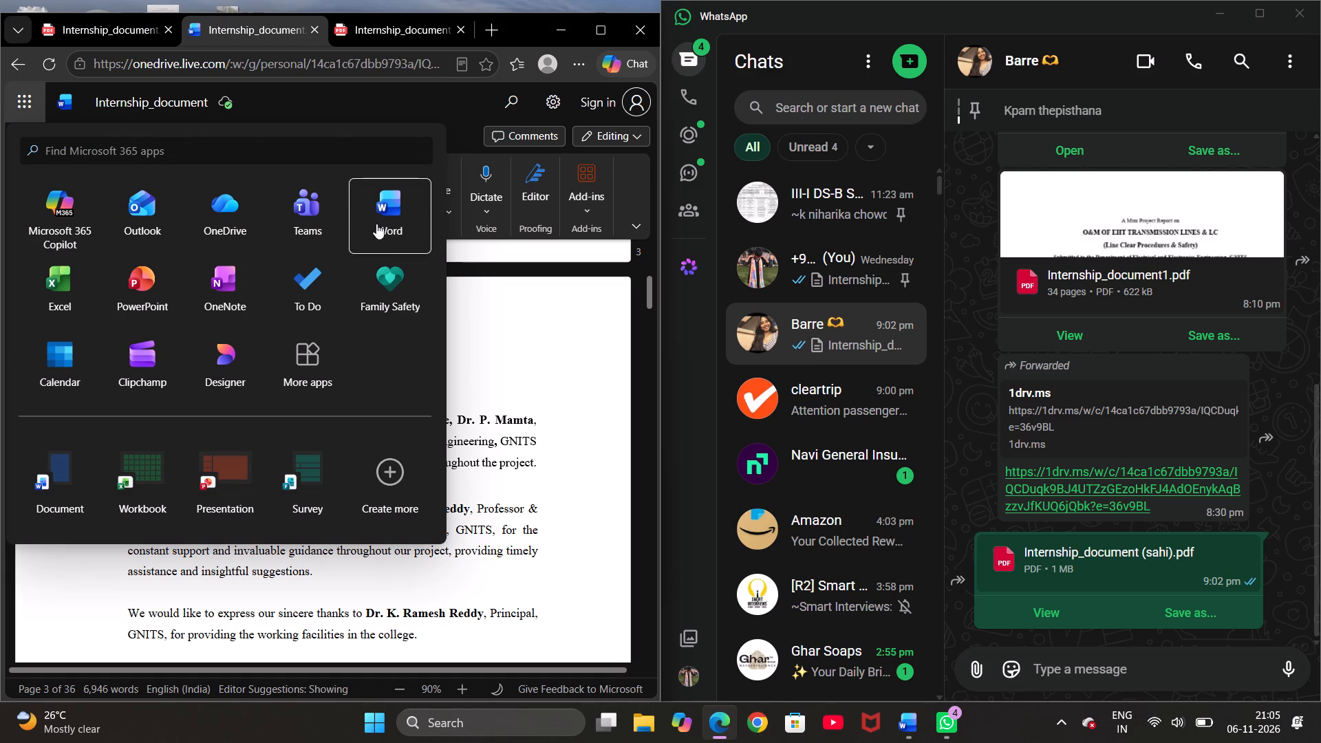
left_click(605, 28)
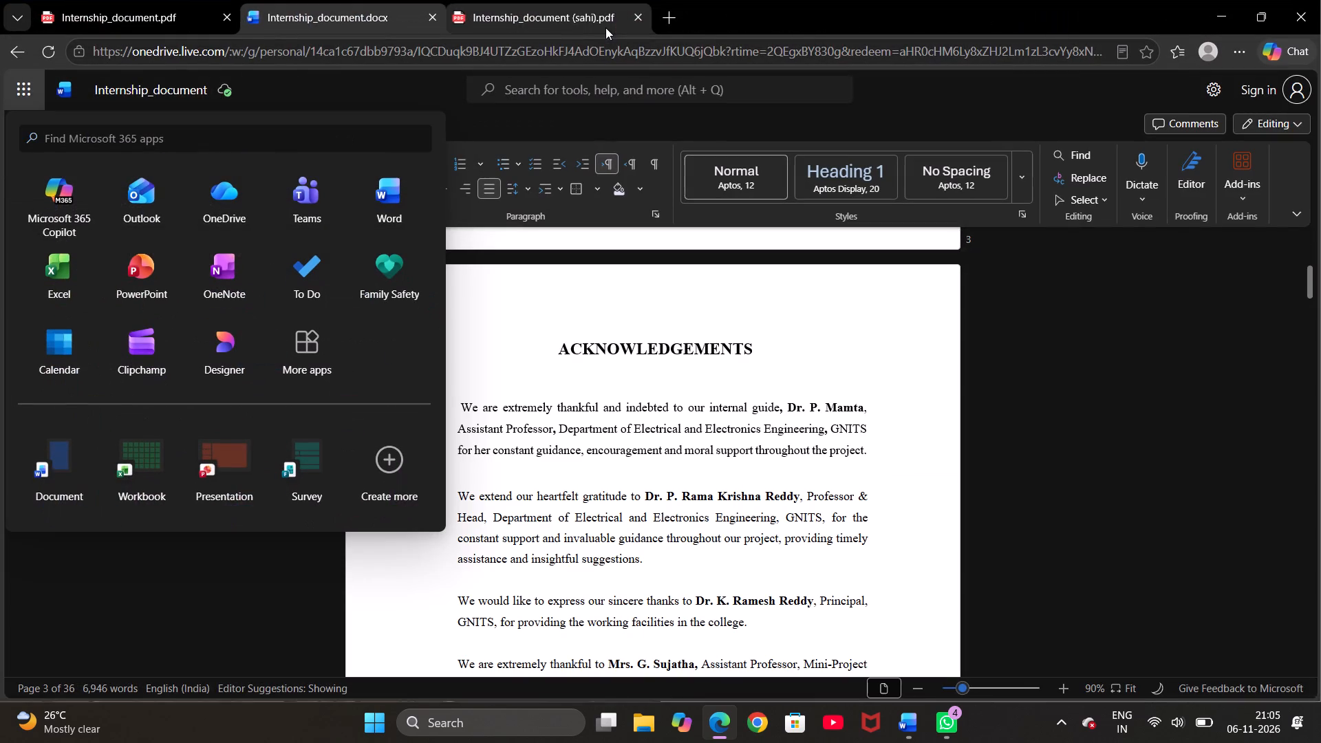
left_click(848, 297)
scroll(848, 297, "up", 3)
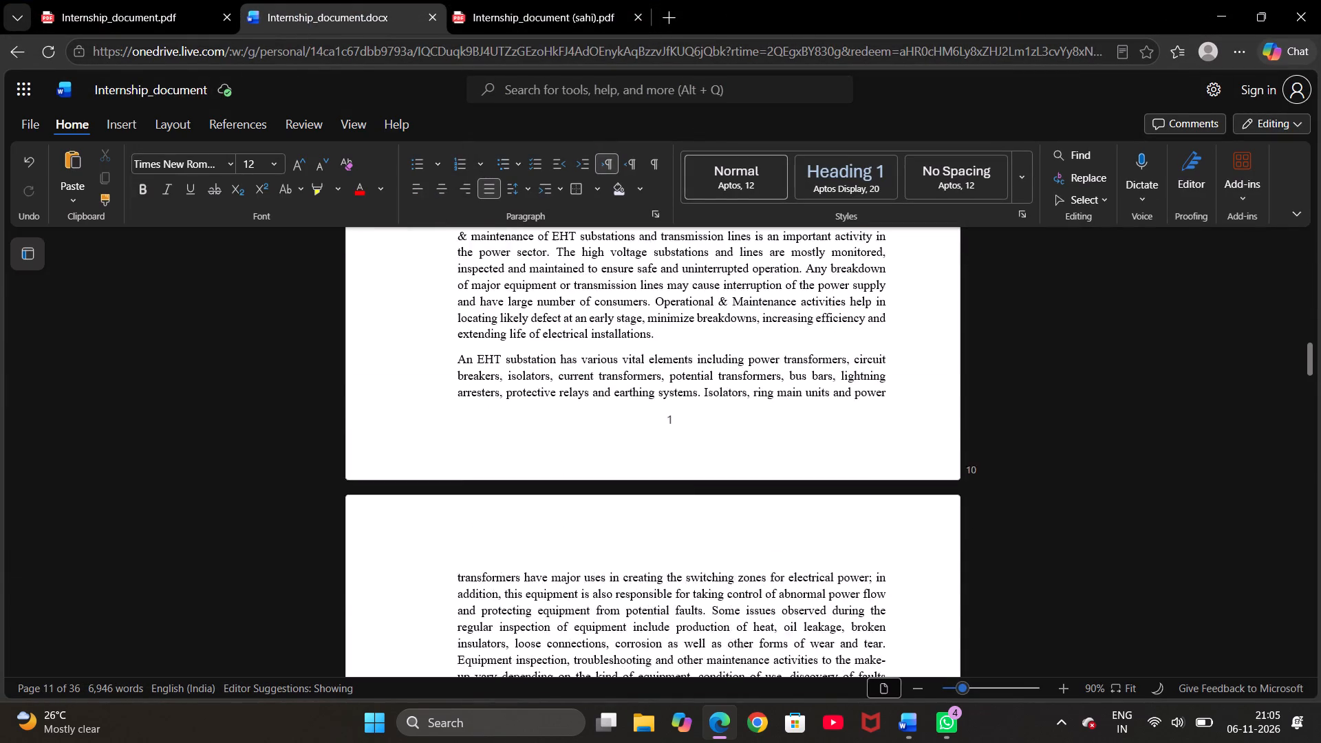
scroll(848, 297, "up", 7)
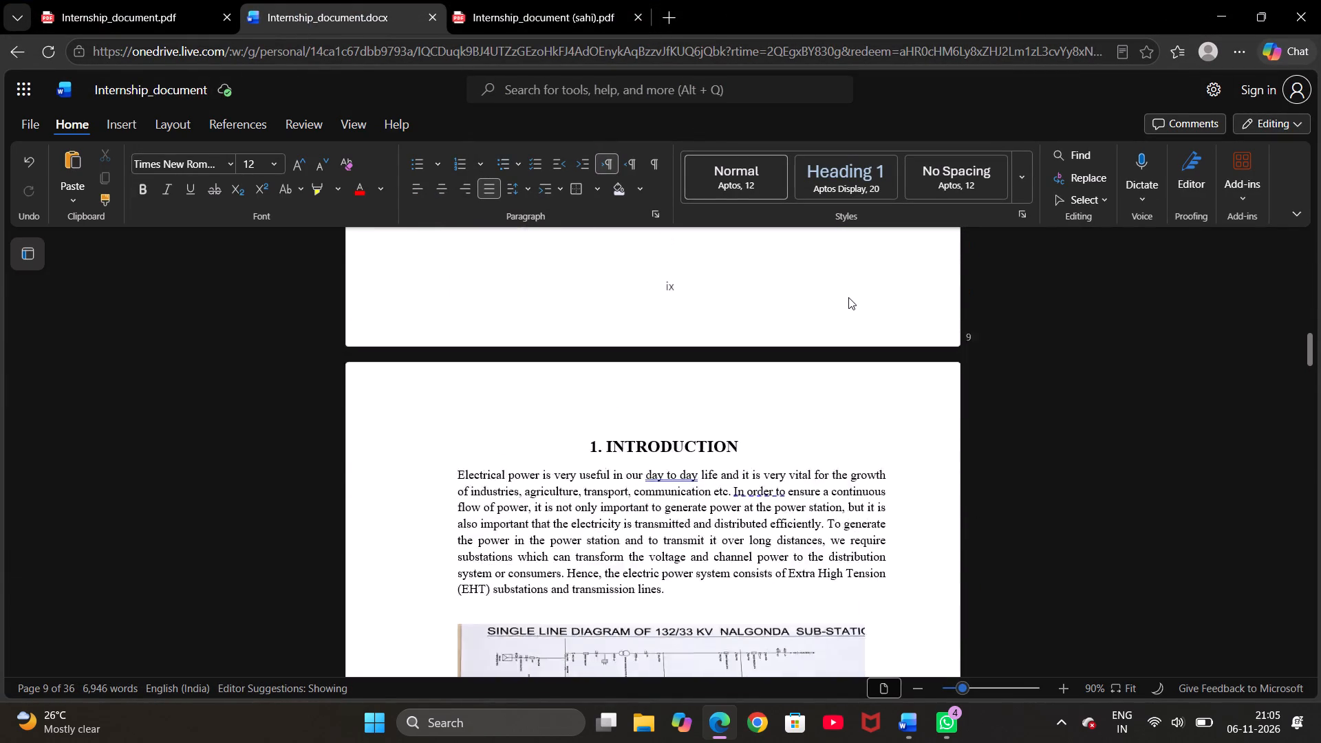
scroll(848, 297, "up", 5)
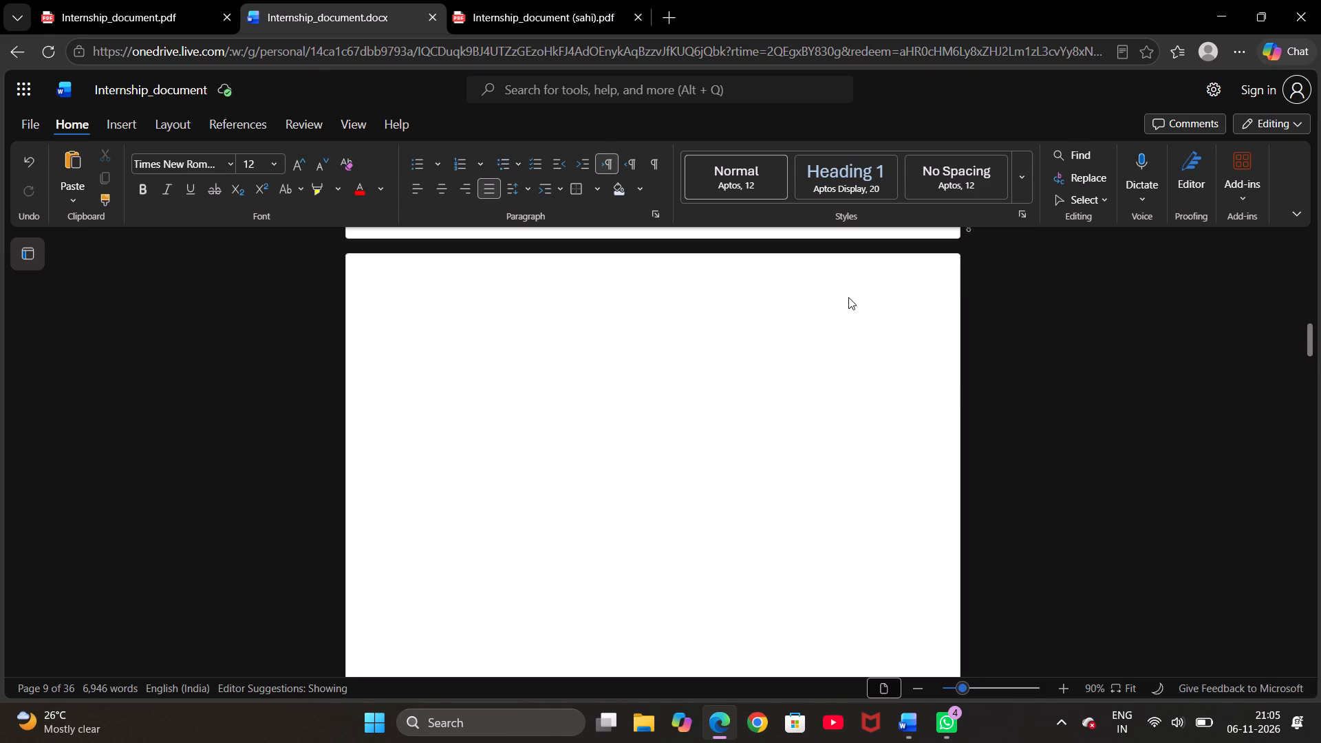
scroll(848, 297, "up", 7)
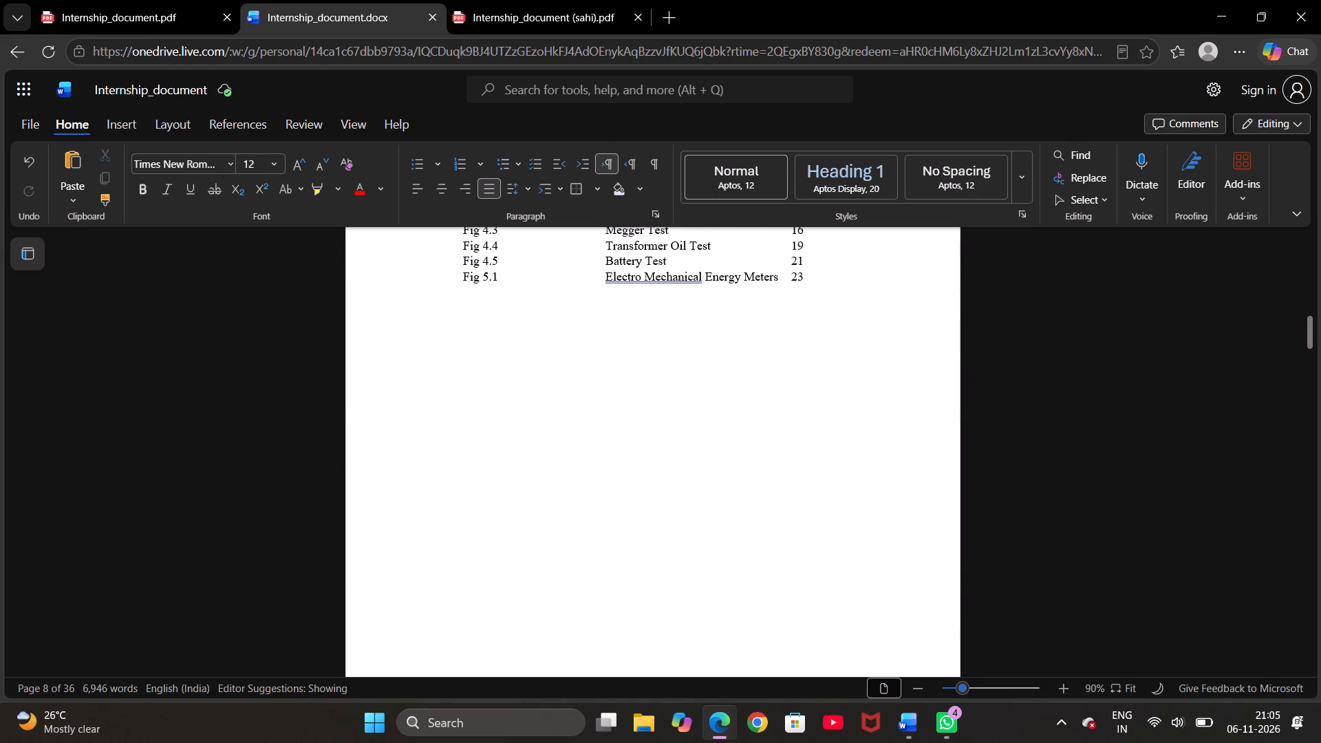
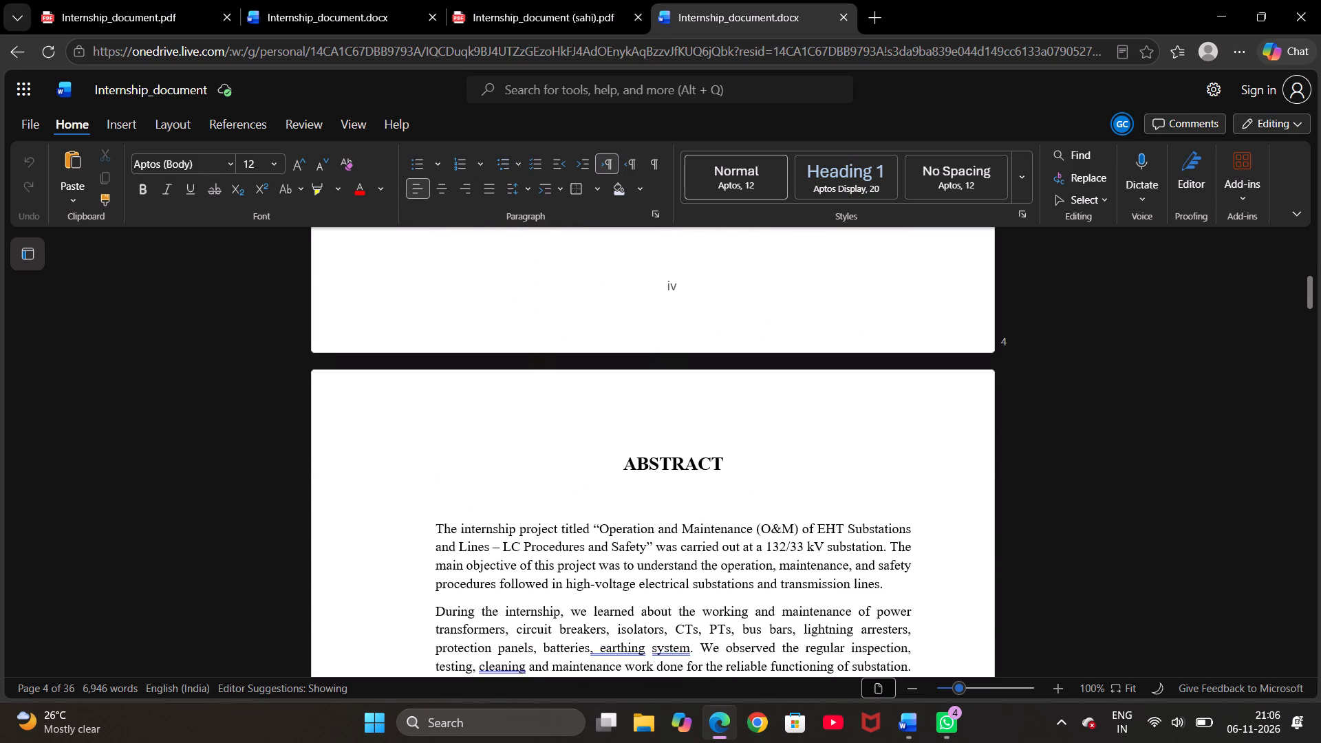
Review the Abstract and Acknowledgements pages of the internship document, comparing their text and layout.
scroll(921, 433, "down", 6)
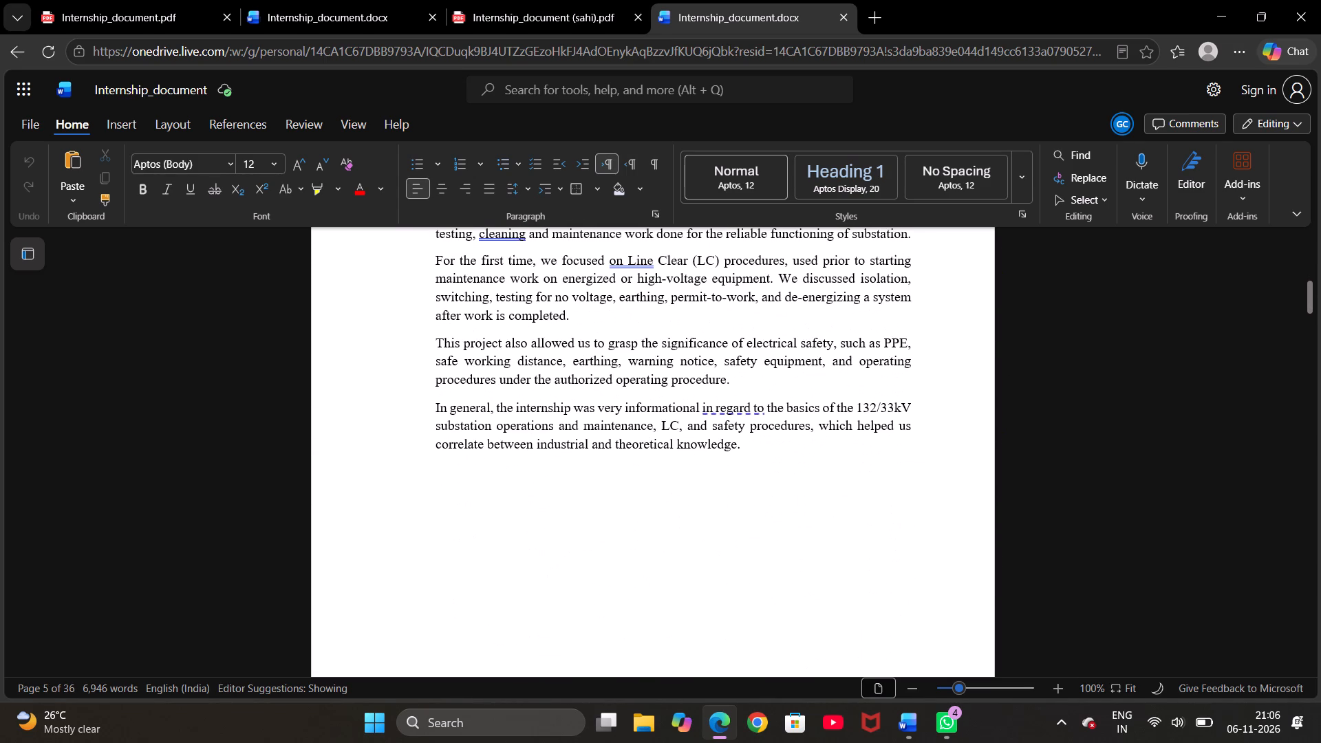
scroll(921, 433, "down", 2)
scroll(921, 433, "up", 3)
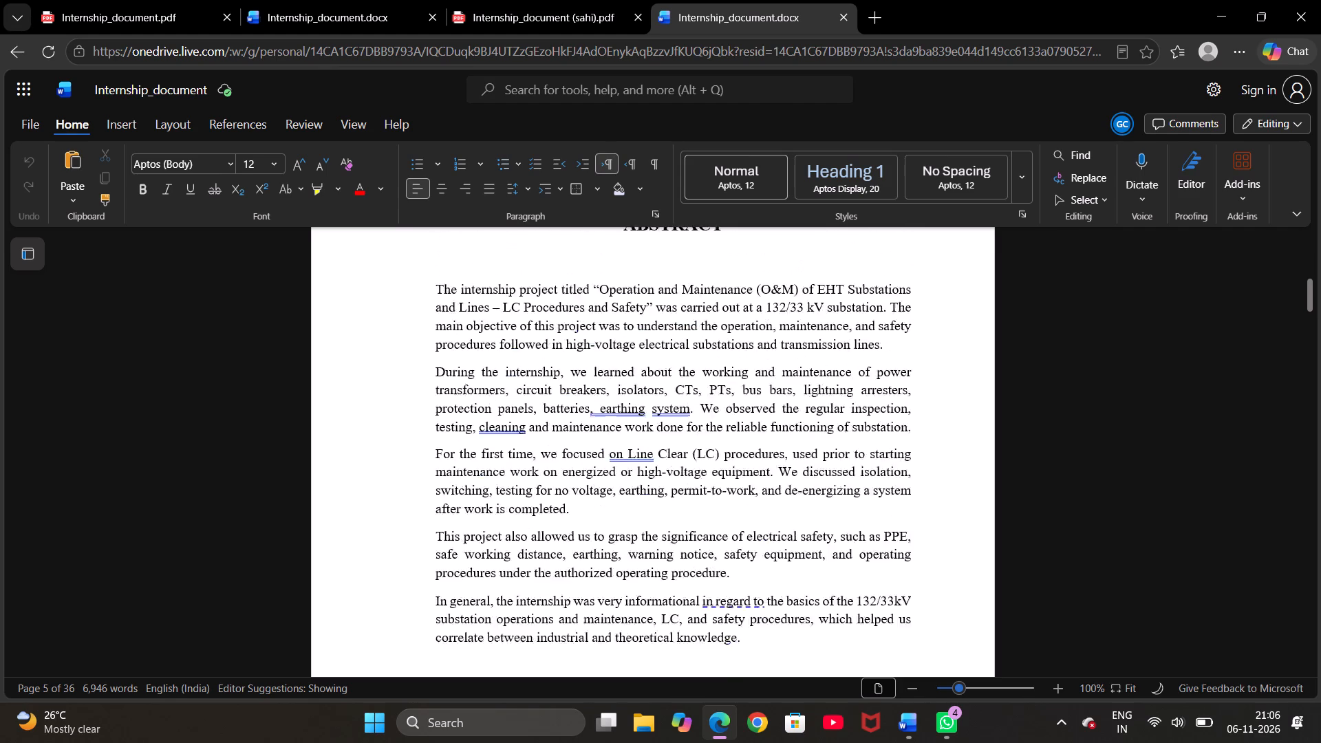
scroll(921, 433, "up", 5)
scroll(921, 433, "down", 1)
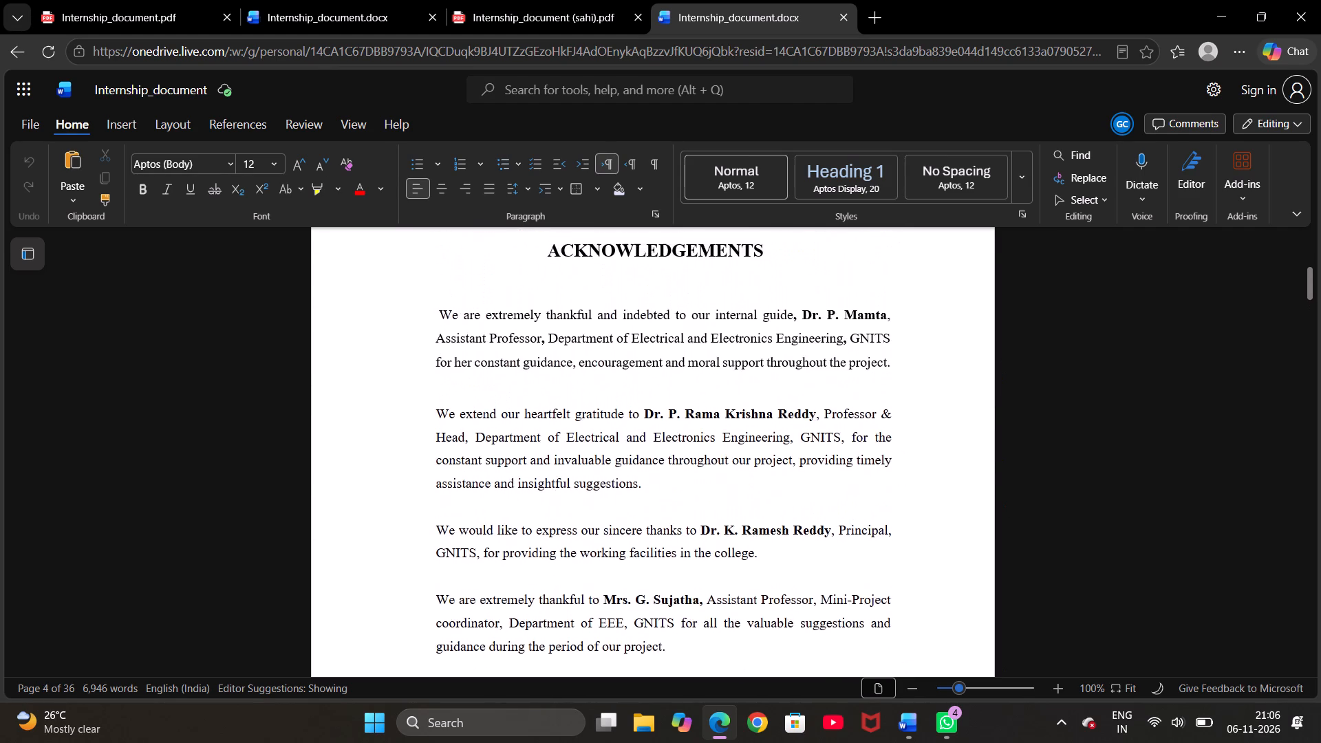
scroll(921, 433, "down", 1)
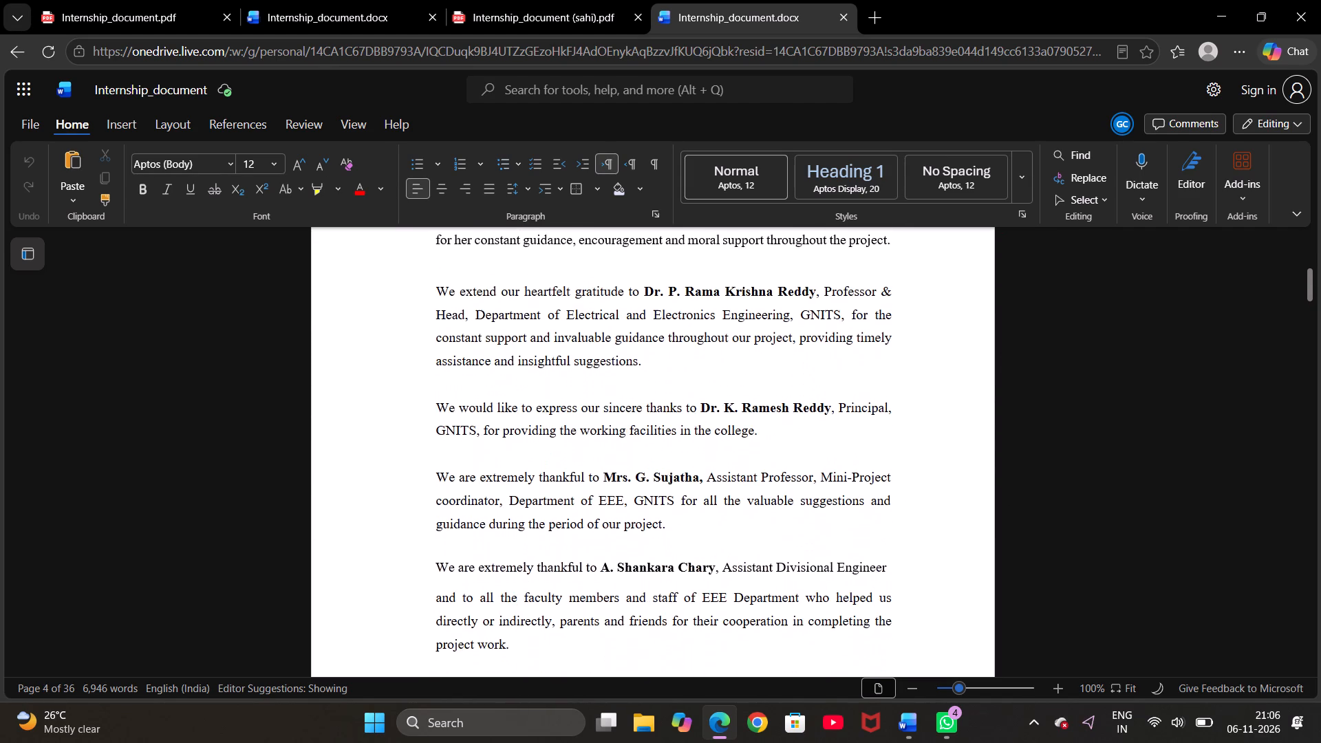
scroll(921, 433, "down", 3)
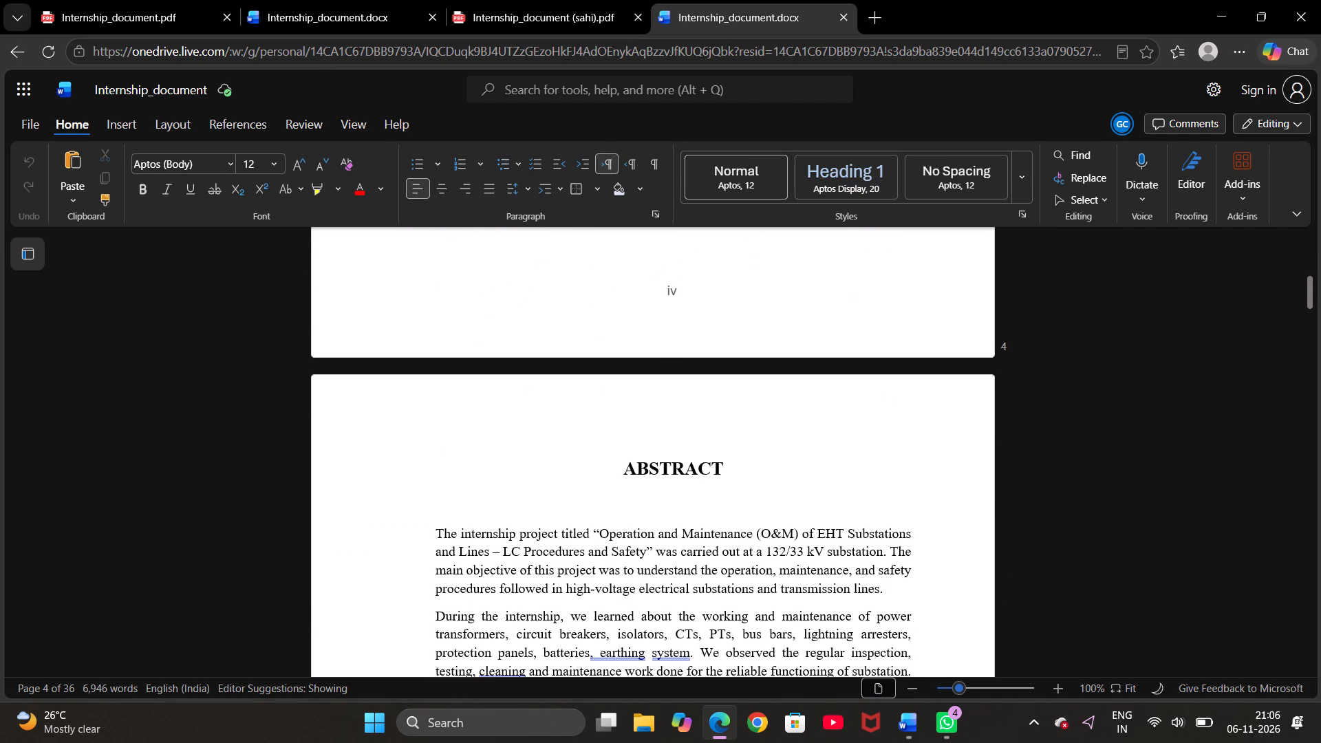
scroll(921, 433, "down", 2)
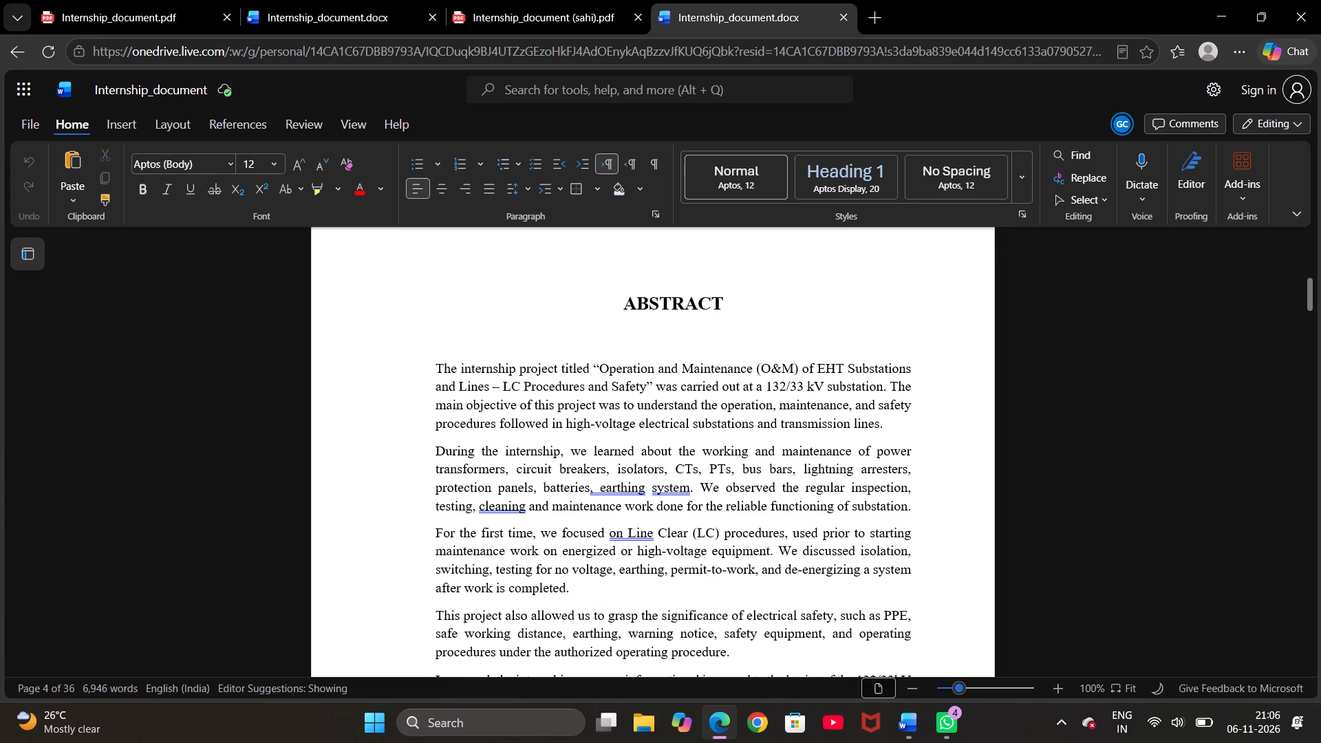
scroll(921, 433, "down", 2)
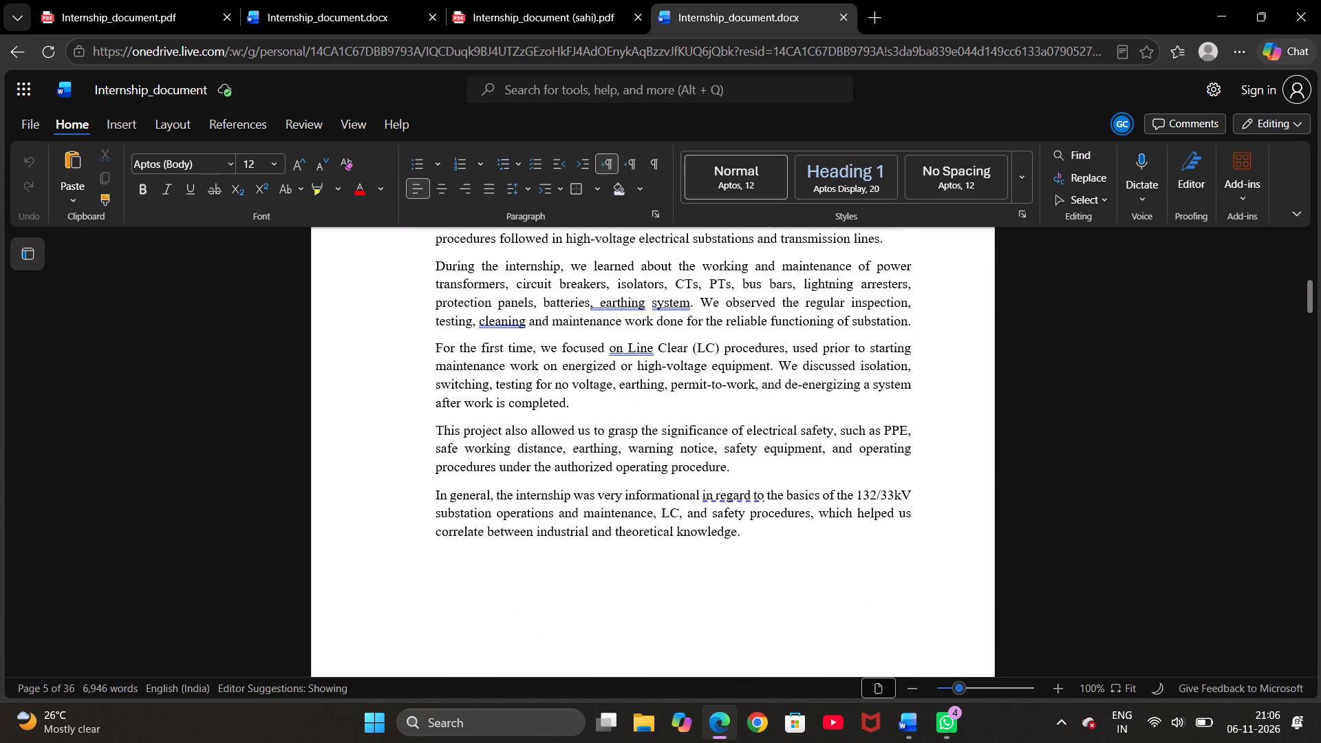
scroll(921, 433, "down", 5)
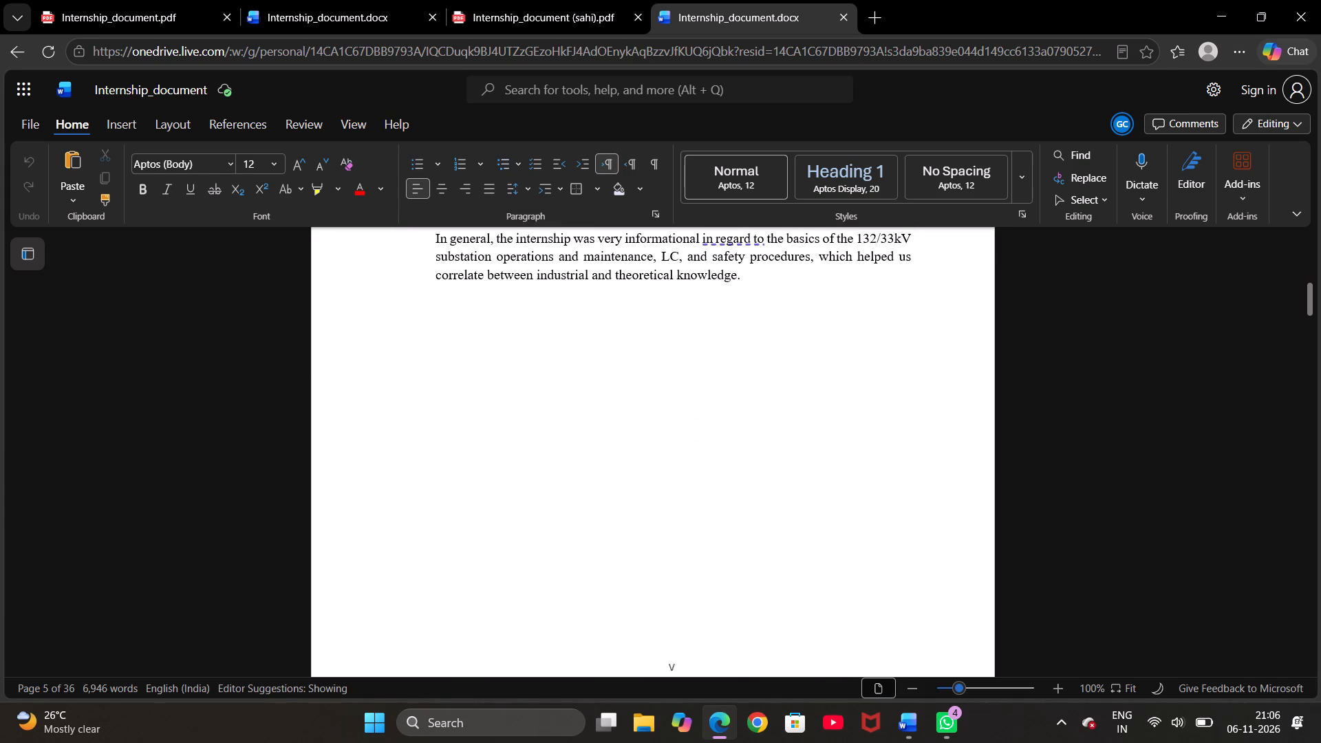
scroll(921, 433, "down", 2)
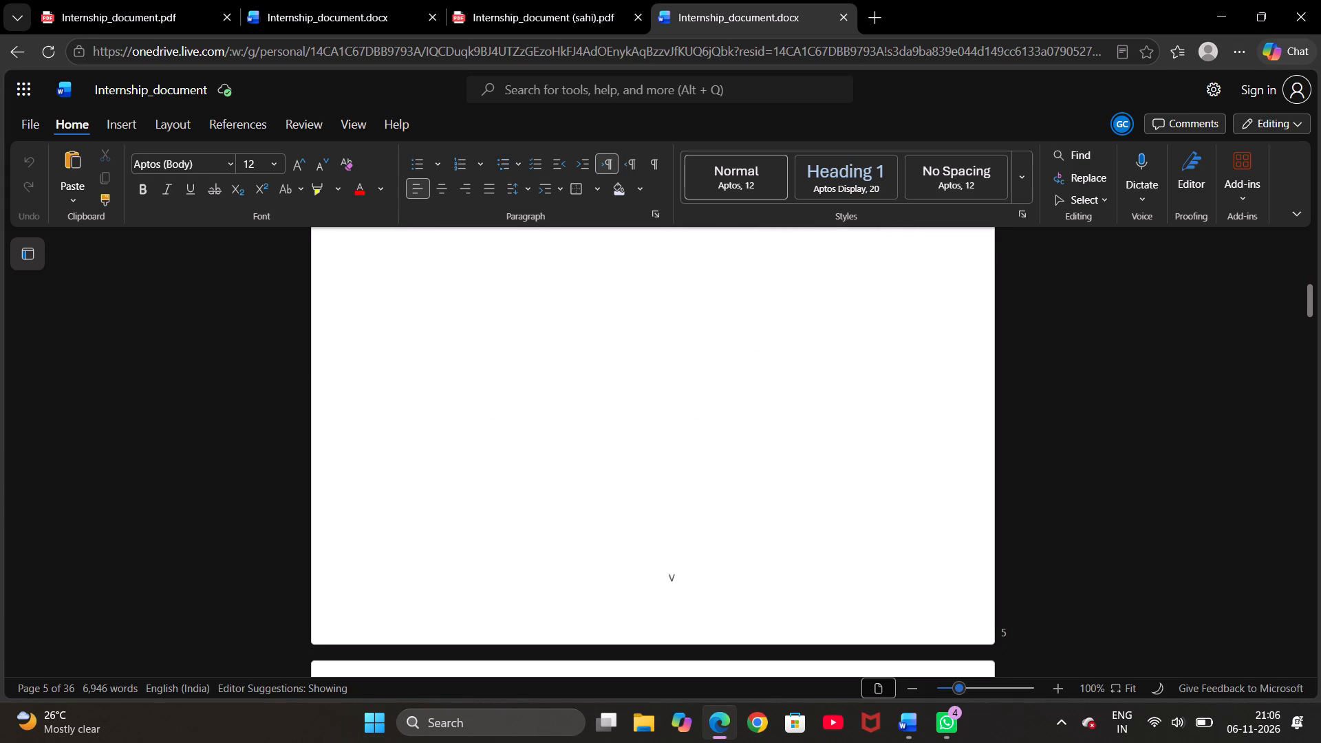
scroll(921, 433, "down", 5)
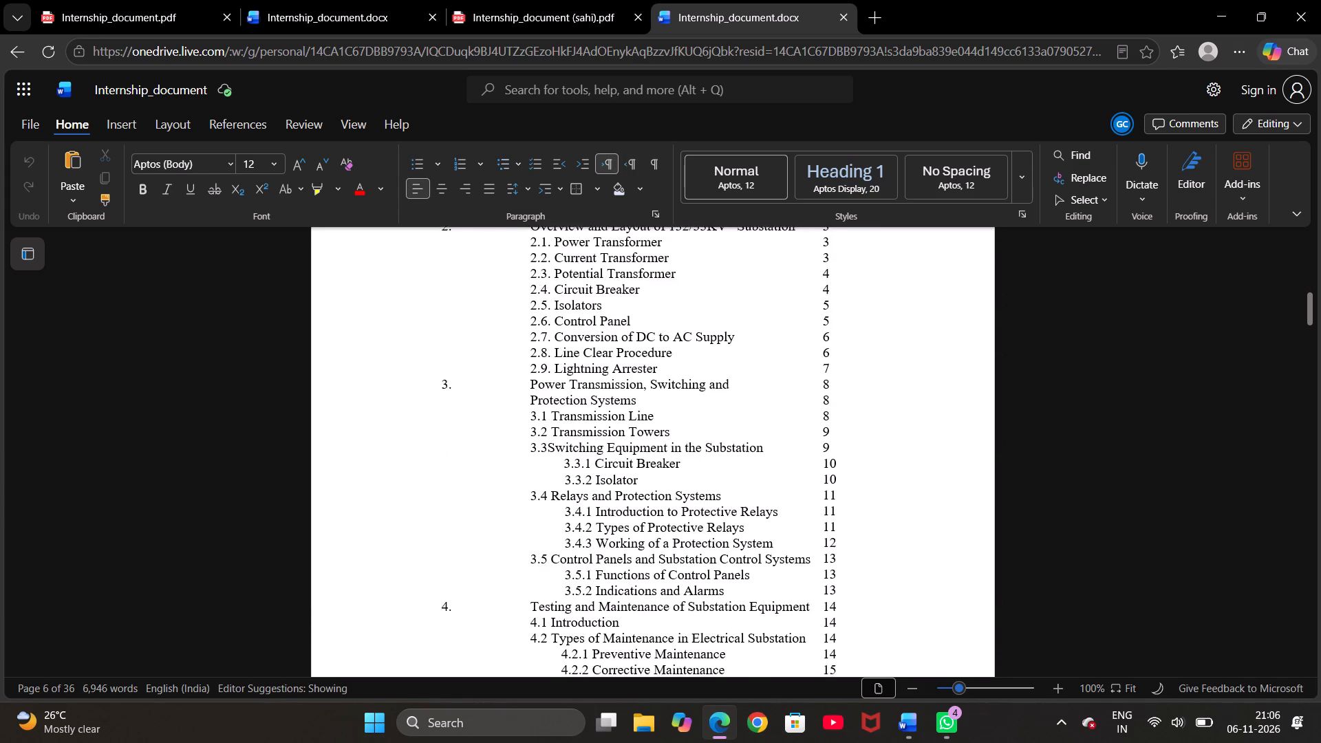
scroll(921, 433, "down", 4)
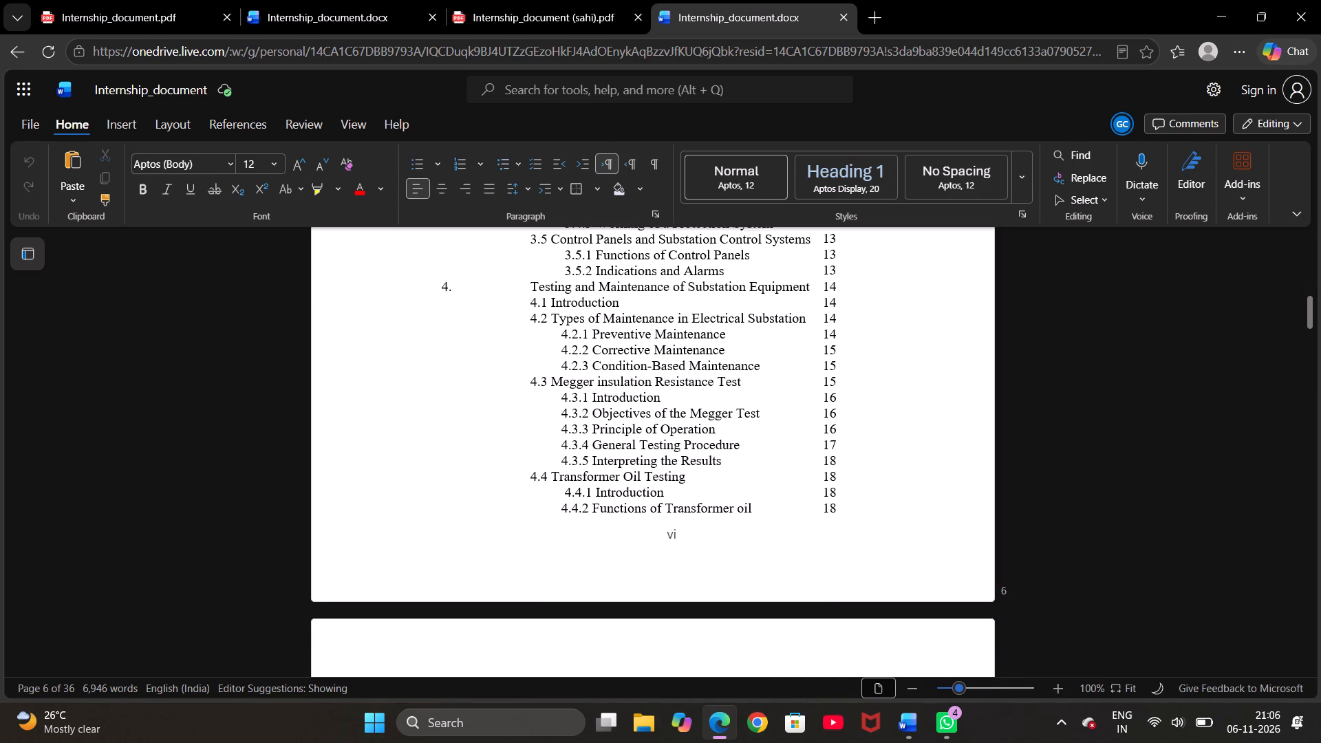
scroll(921, 433, "down", 3)
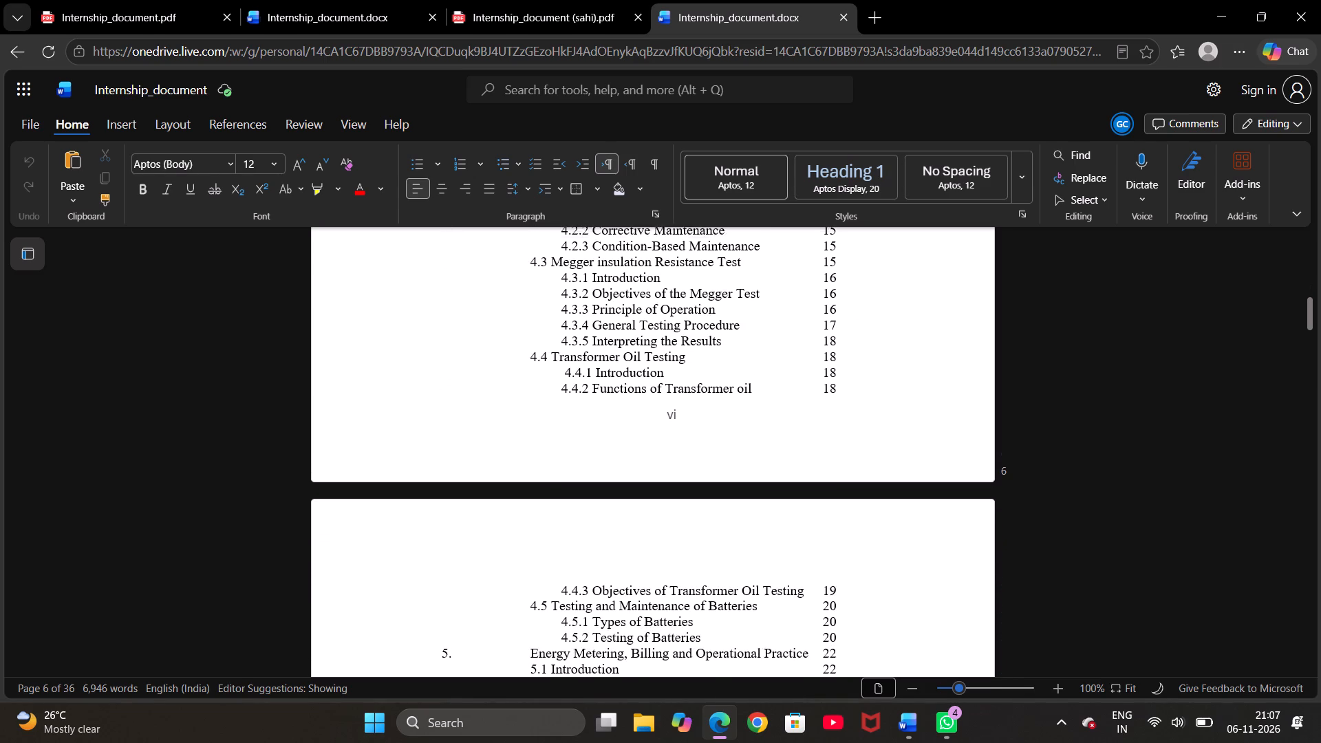
scroll(921, 433, "down", 3)
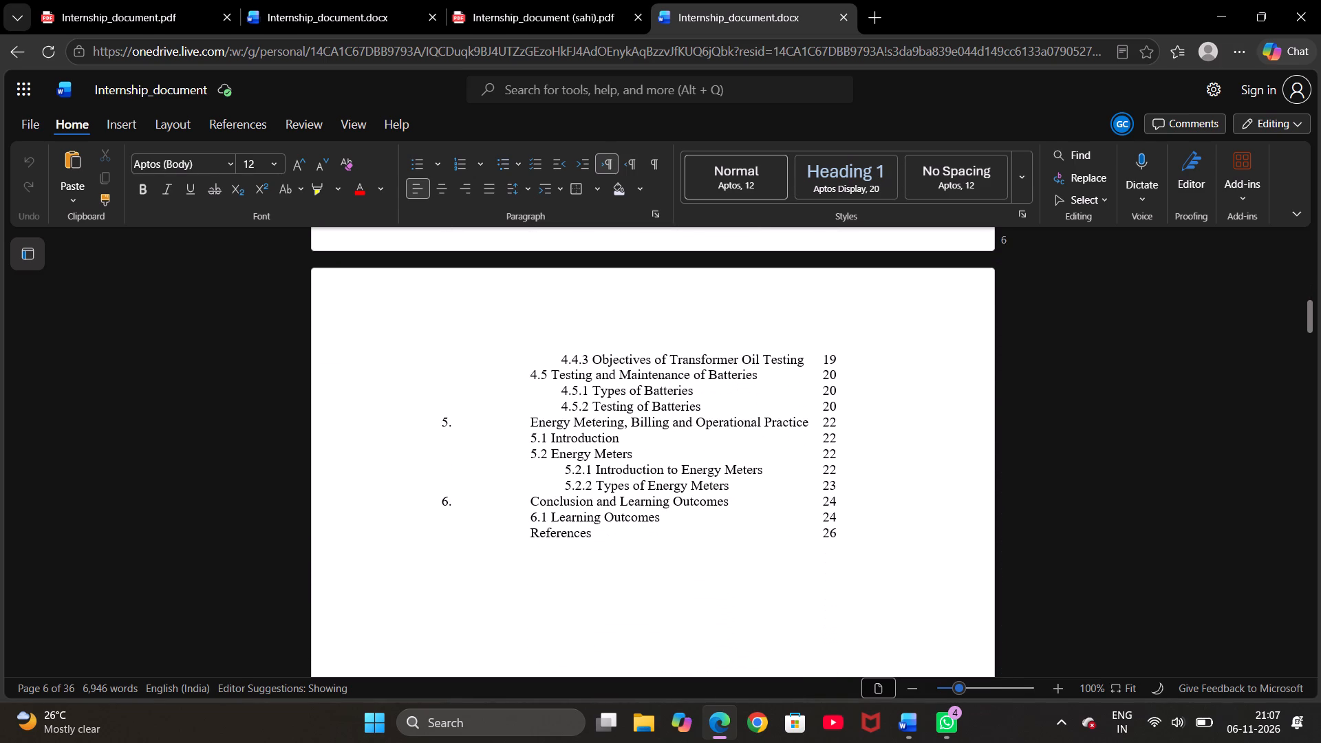
scroll(921, 433, "down", 4)
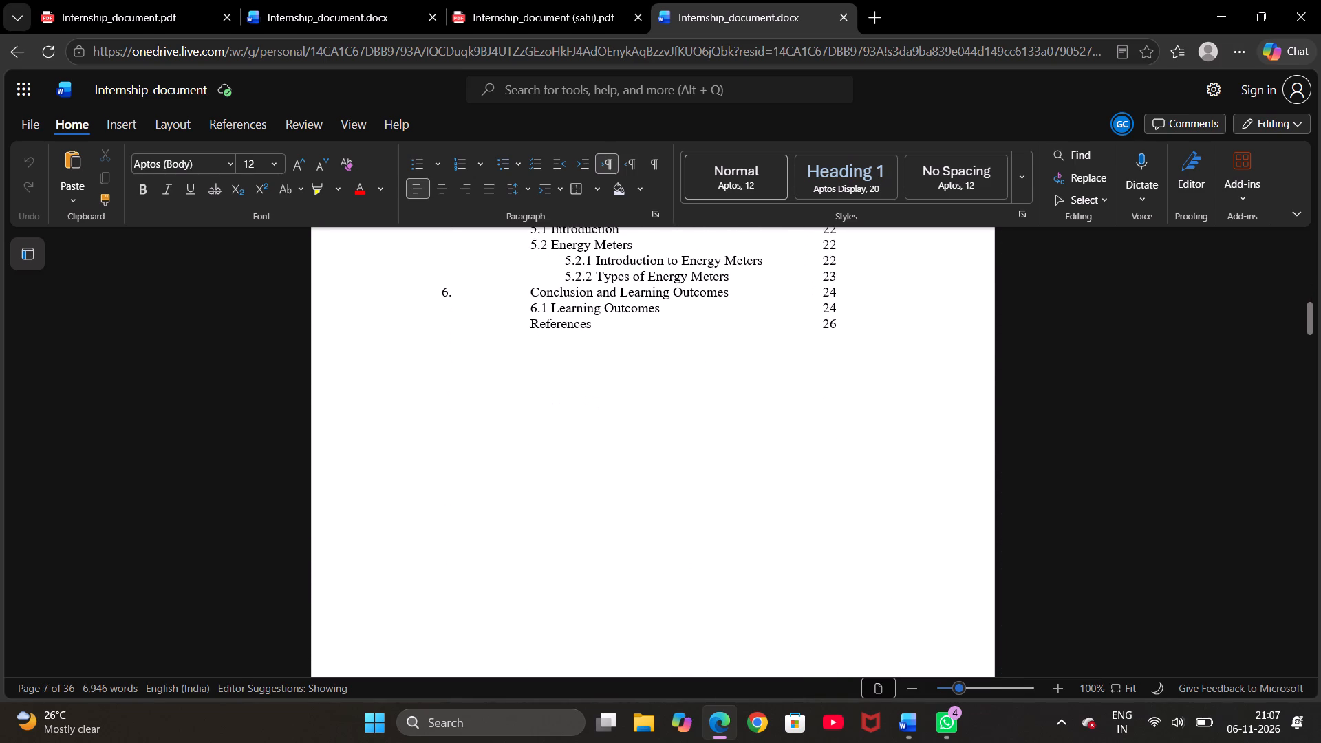
scroll(921, 433, "down", 5)
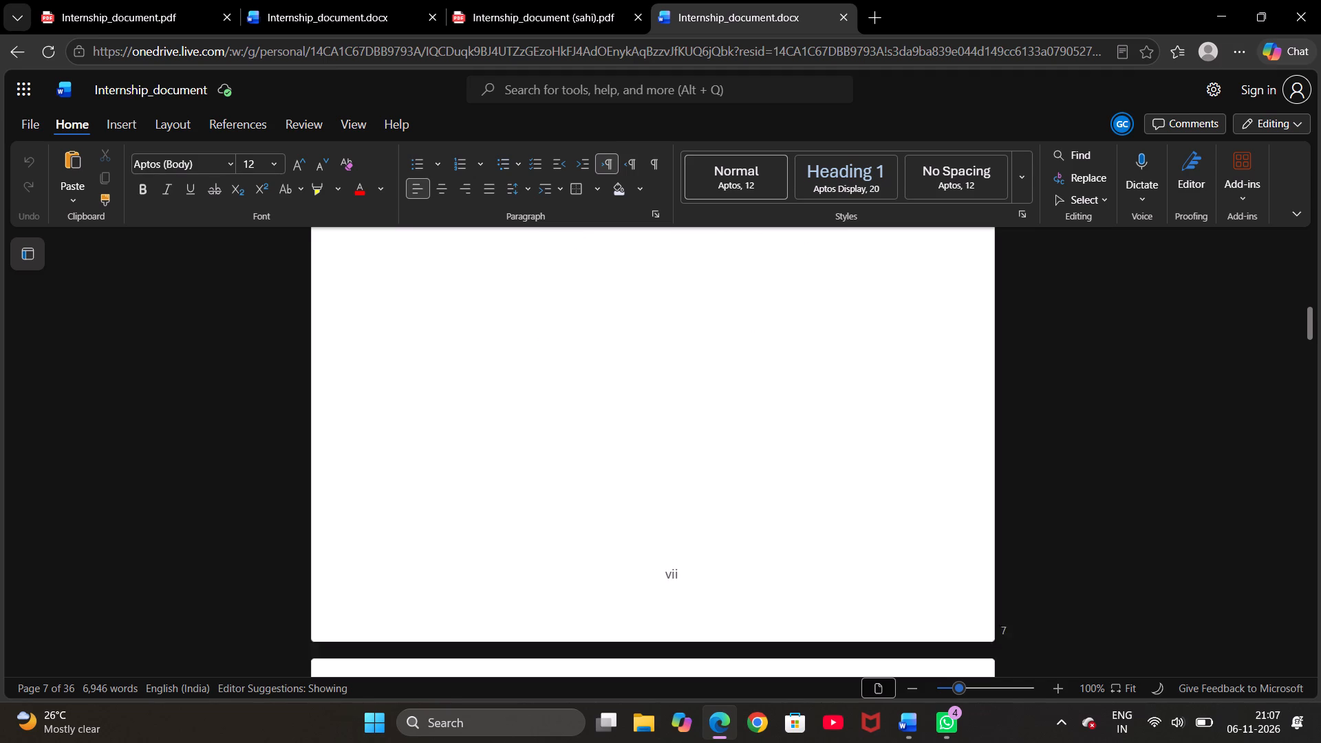
scroll(921, 433, "down", 8)
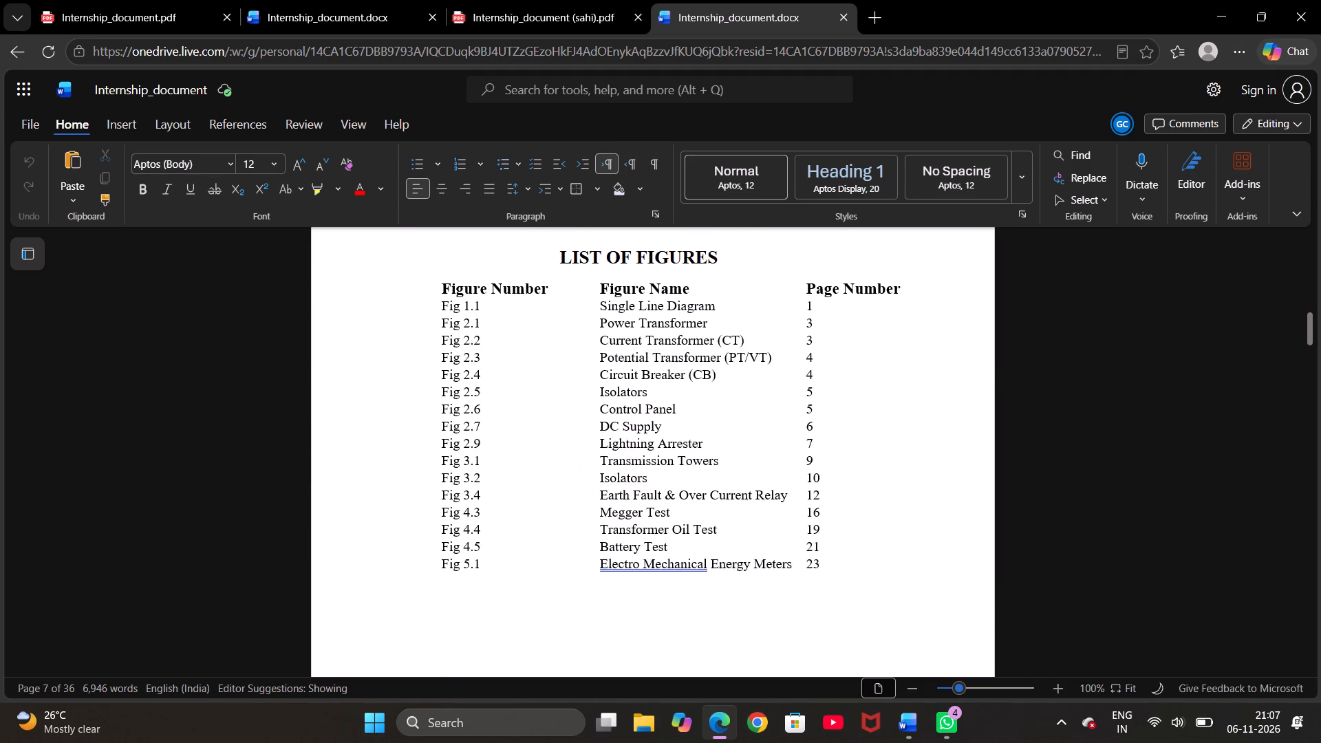
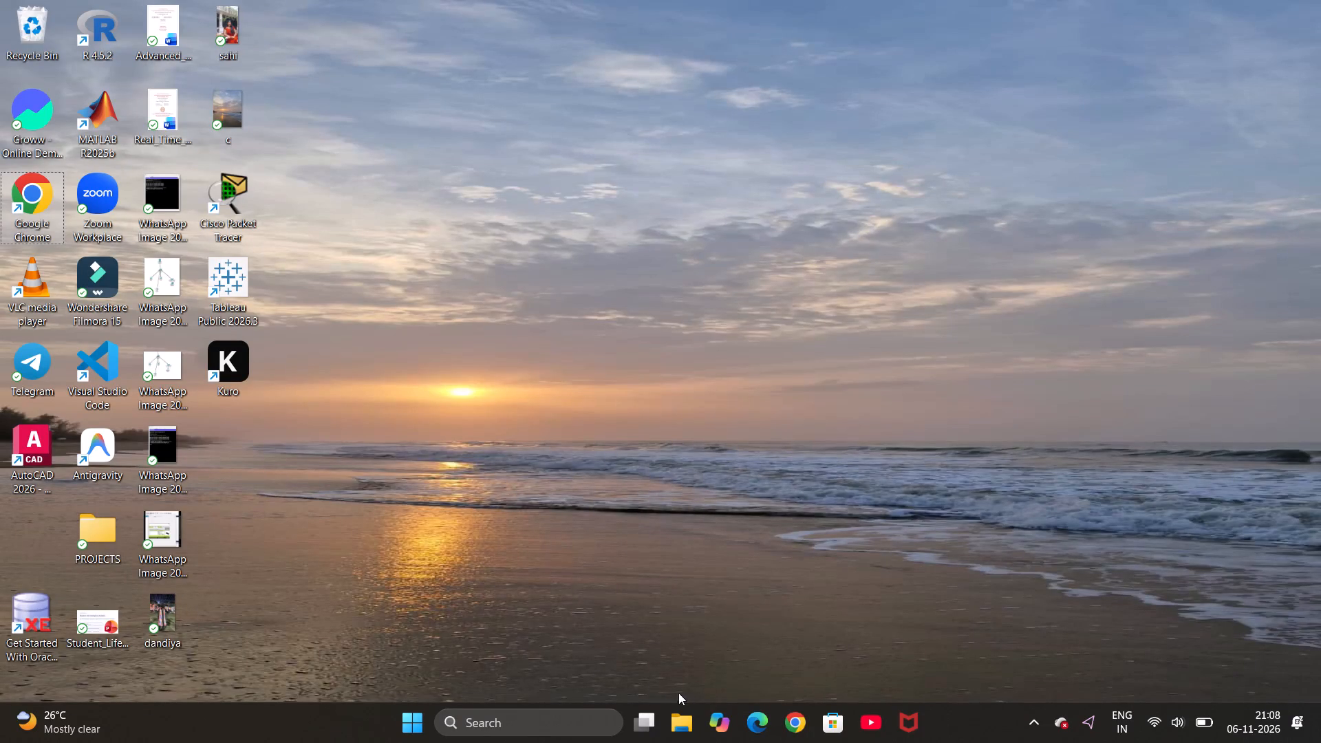
Open Windows search from the desktop to show the recent searches.
left_click(501, 721)
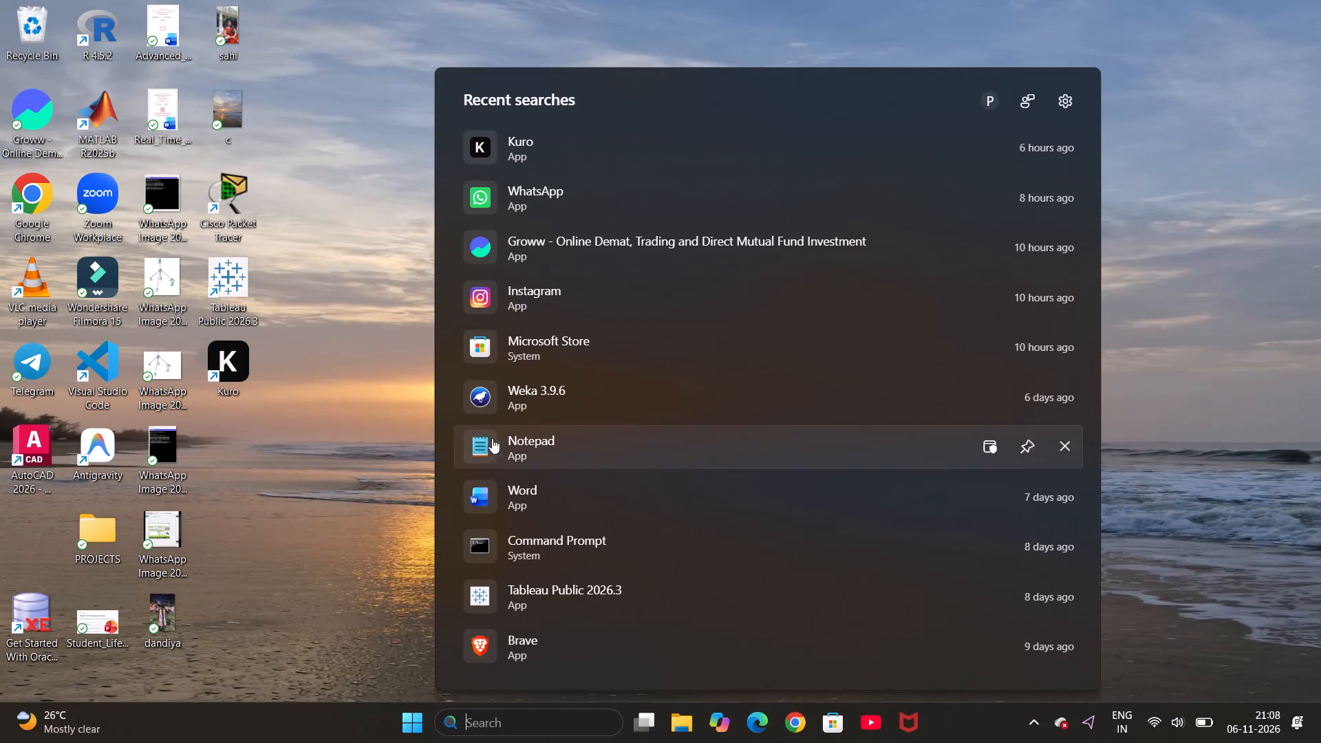
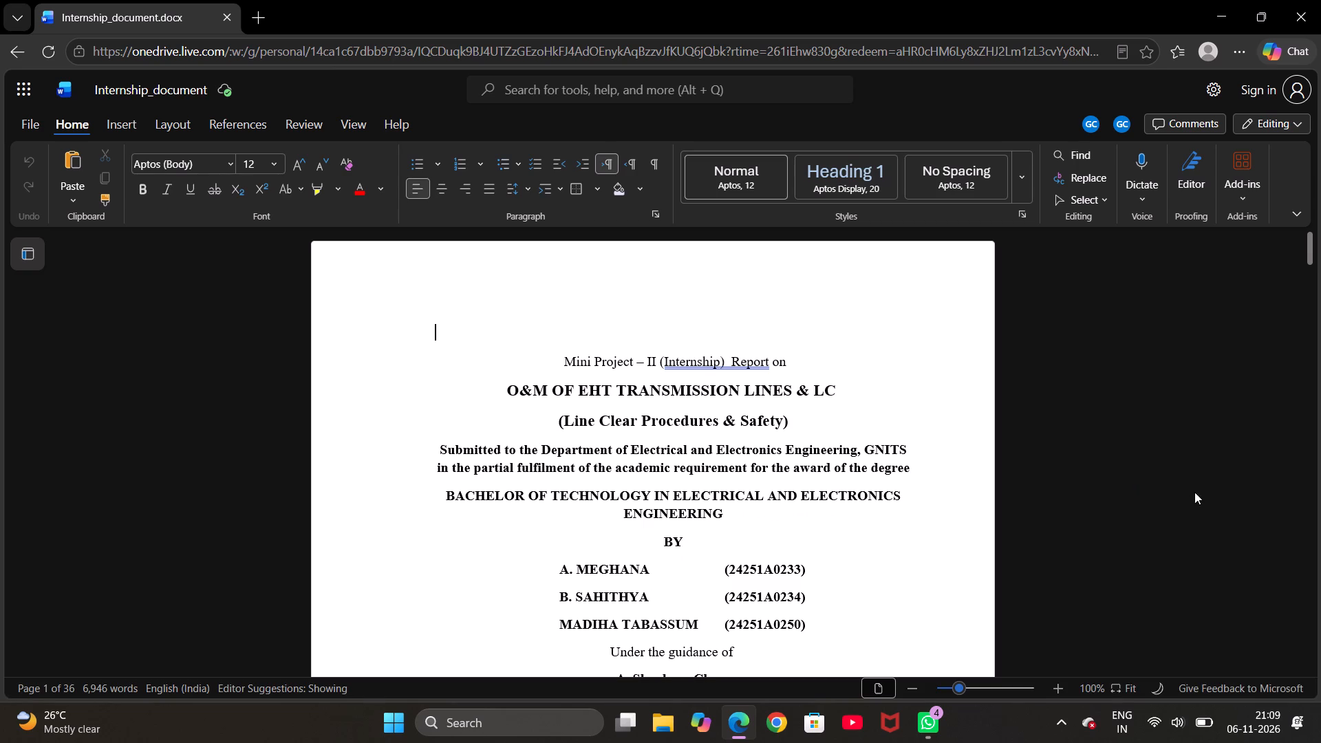
scroll(876, 372, "down", 2)
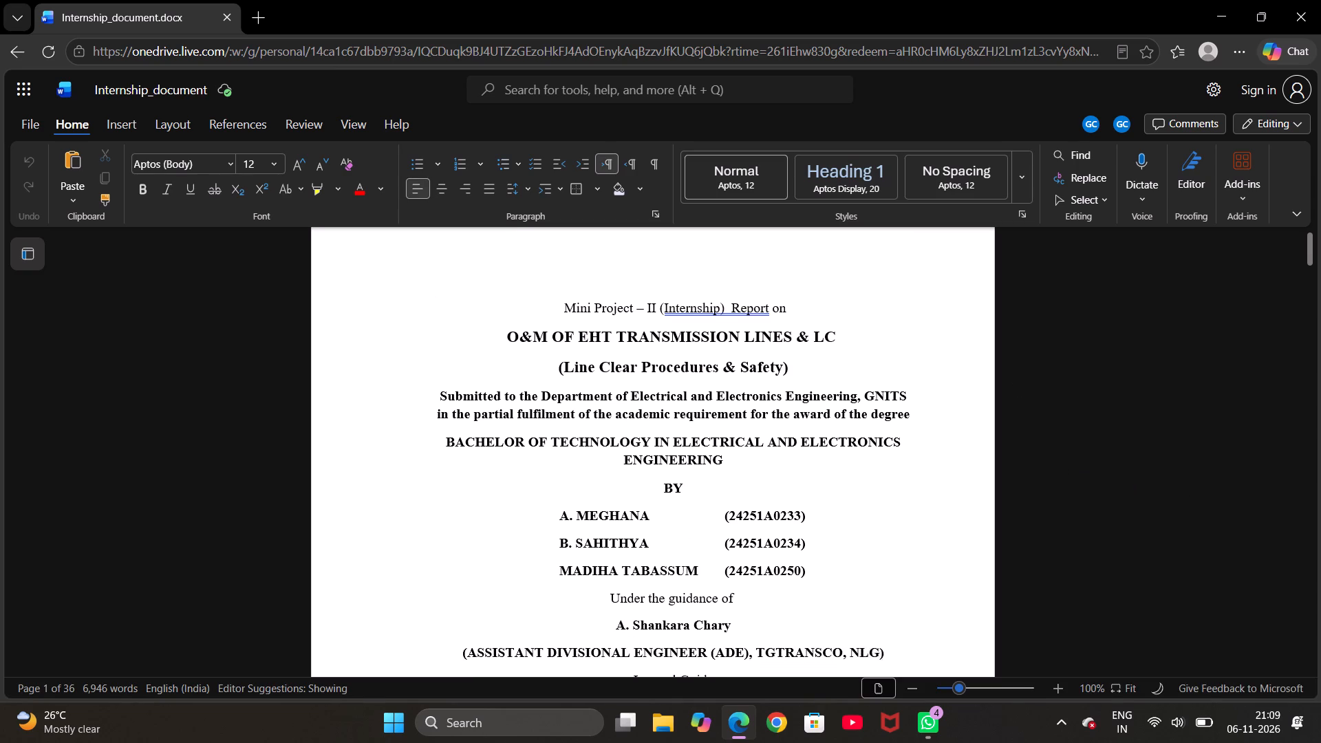
scroll(876, 372, "down", 3)
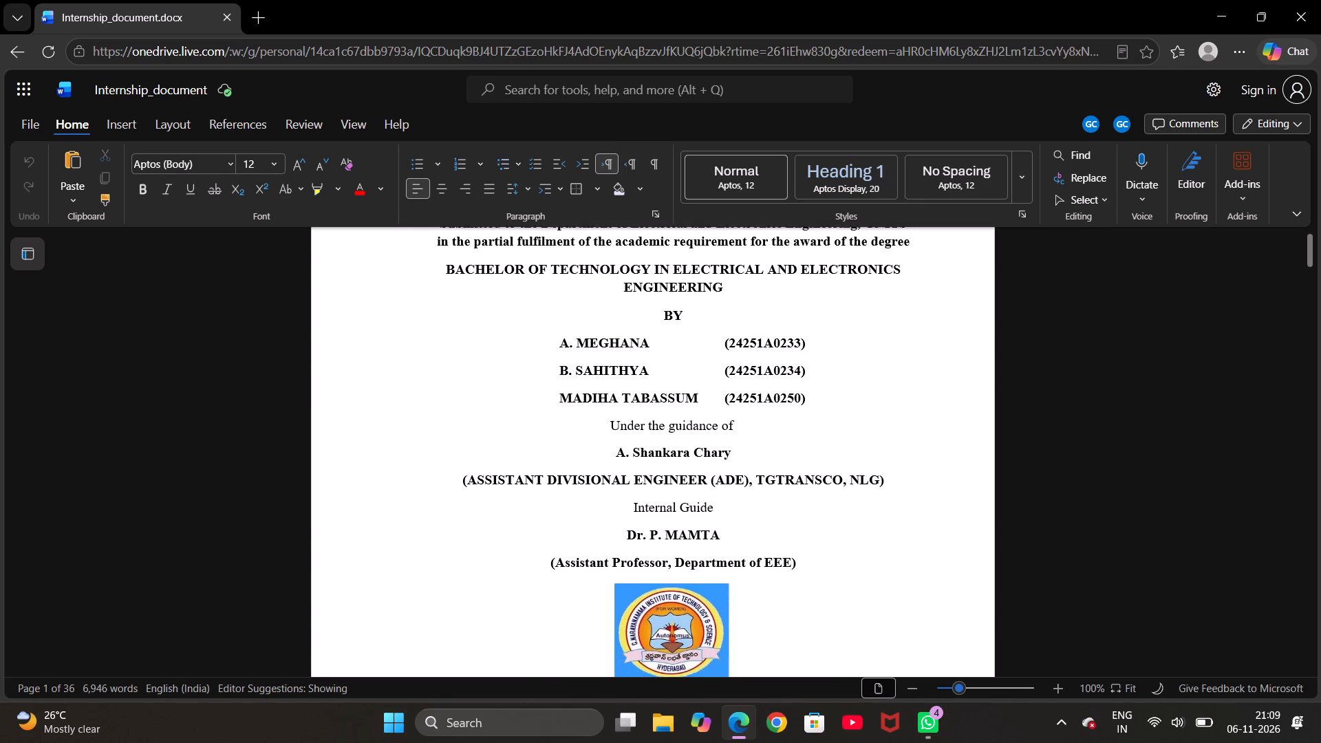
scroll(876, 372, "down", 4)
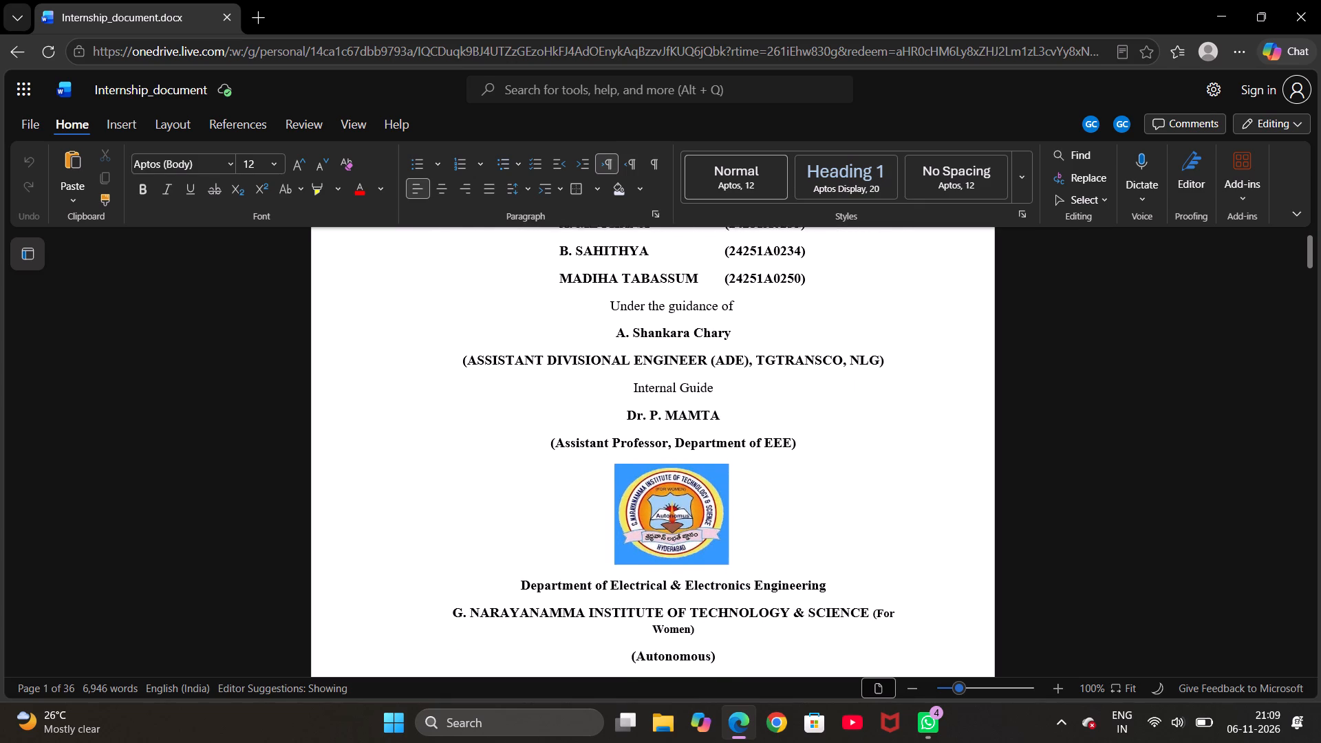
scroll(876, 372, "down", 5)
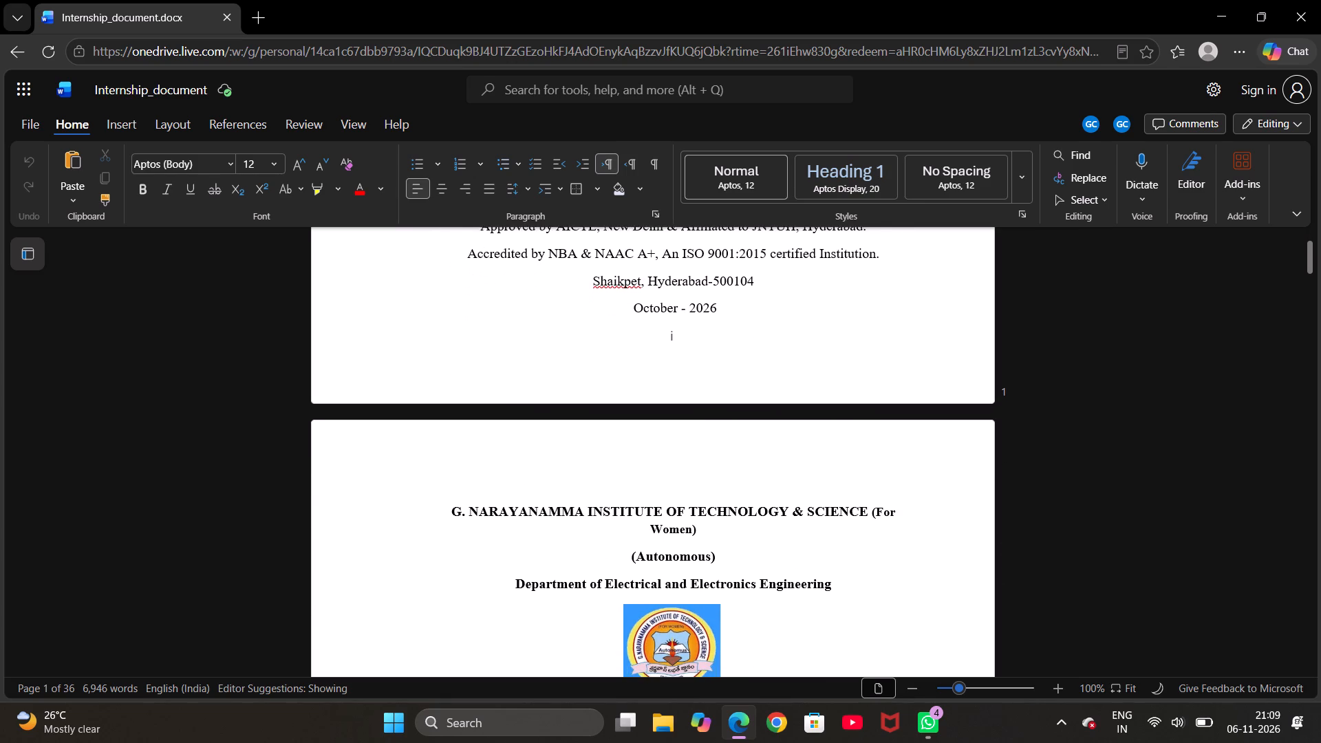
scroll(876, 372, "down", 3)
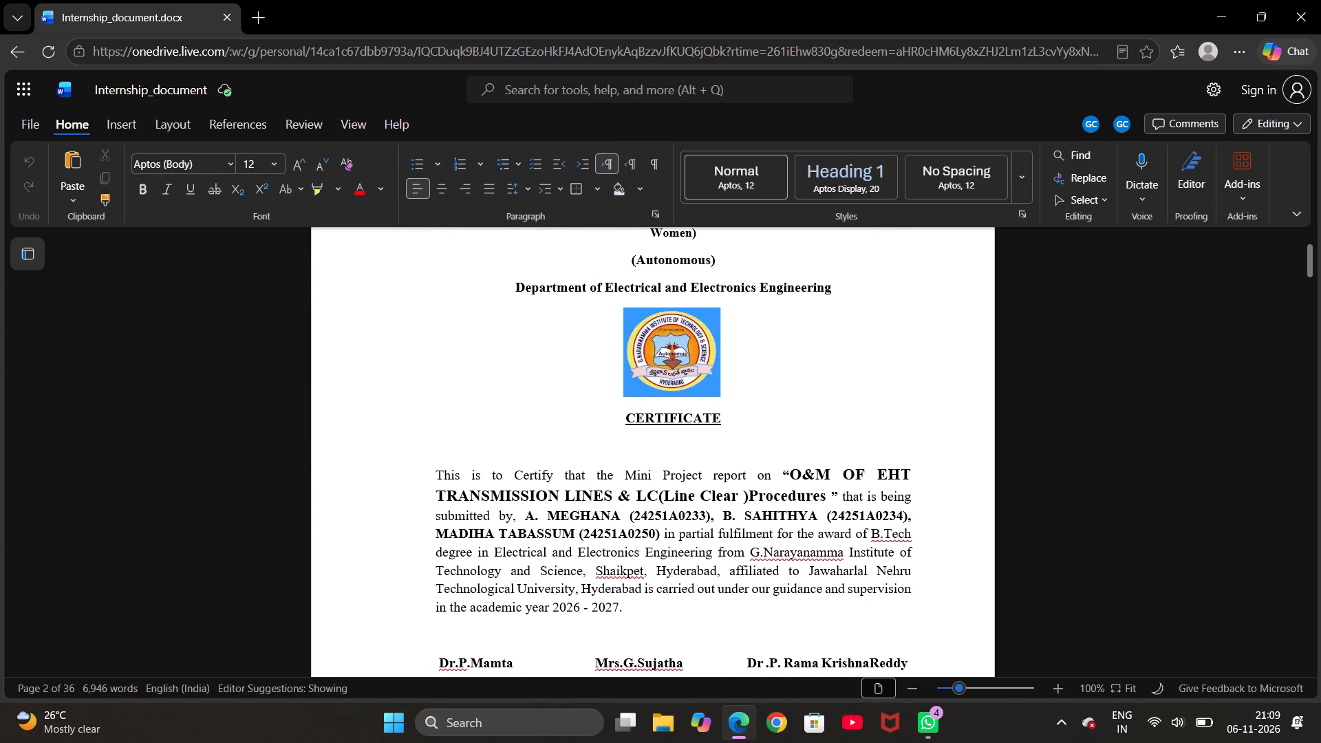